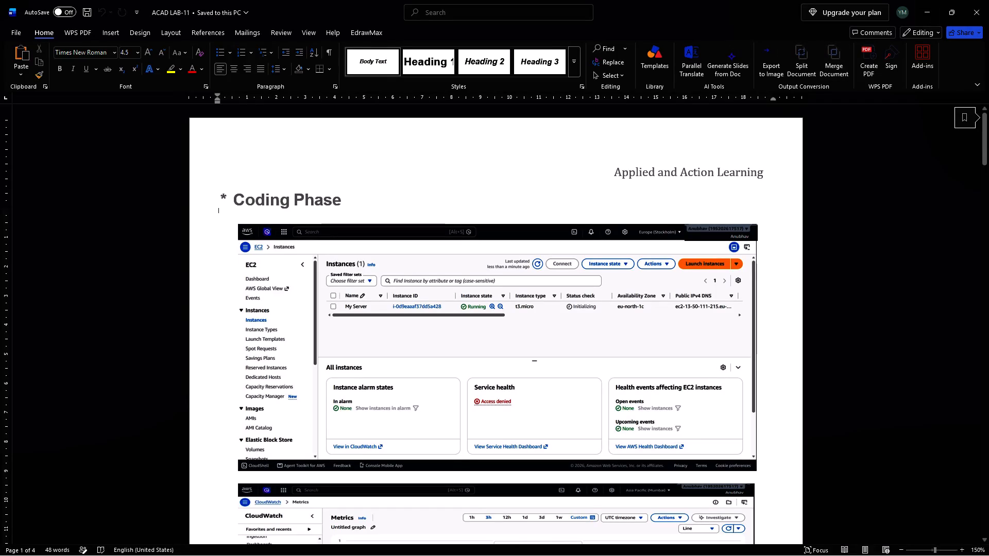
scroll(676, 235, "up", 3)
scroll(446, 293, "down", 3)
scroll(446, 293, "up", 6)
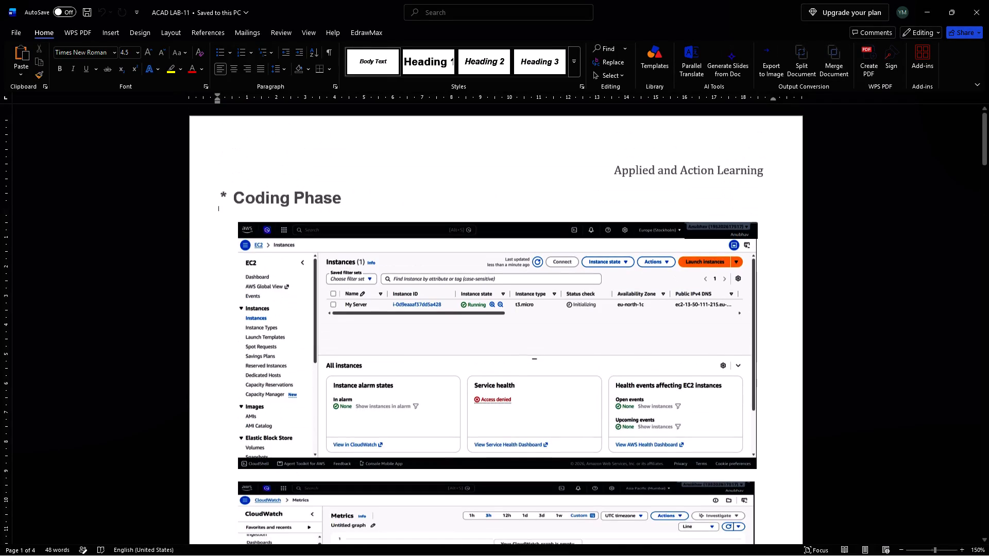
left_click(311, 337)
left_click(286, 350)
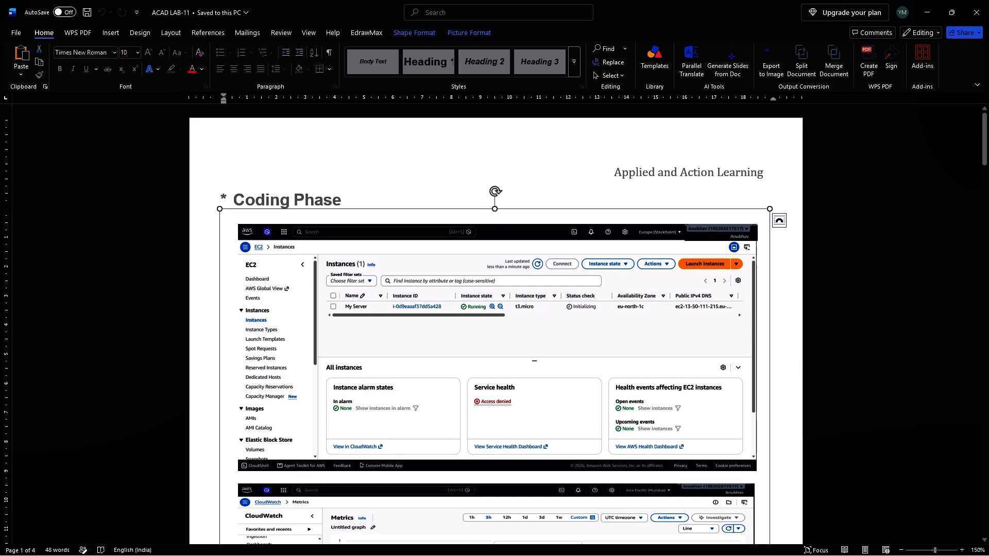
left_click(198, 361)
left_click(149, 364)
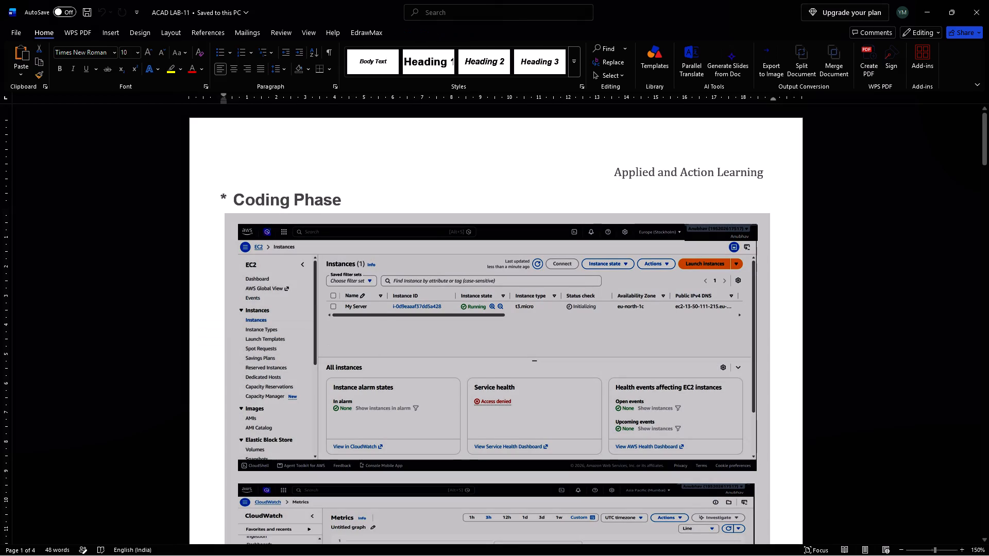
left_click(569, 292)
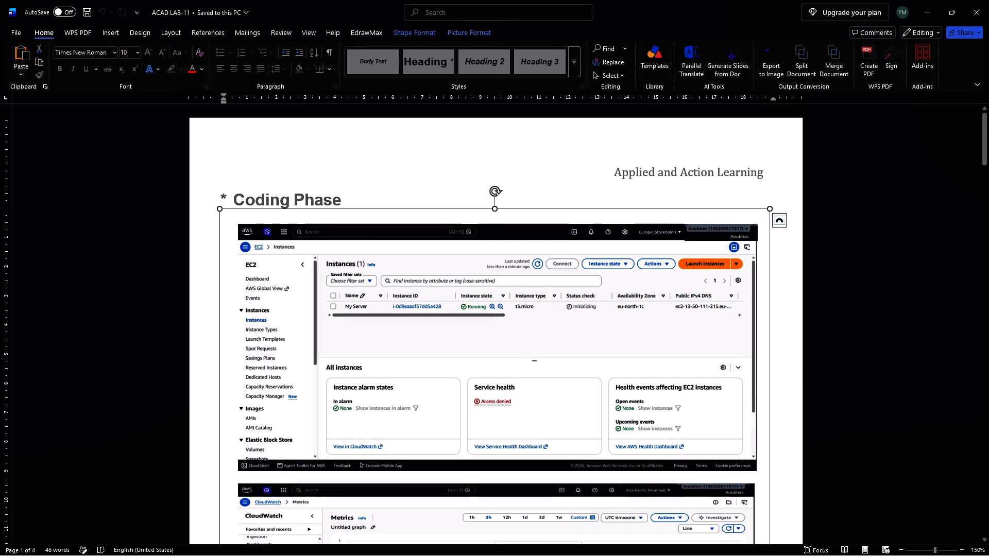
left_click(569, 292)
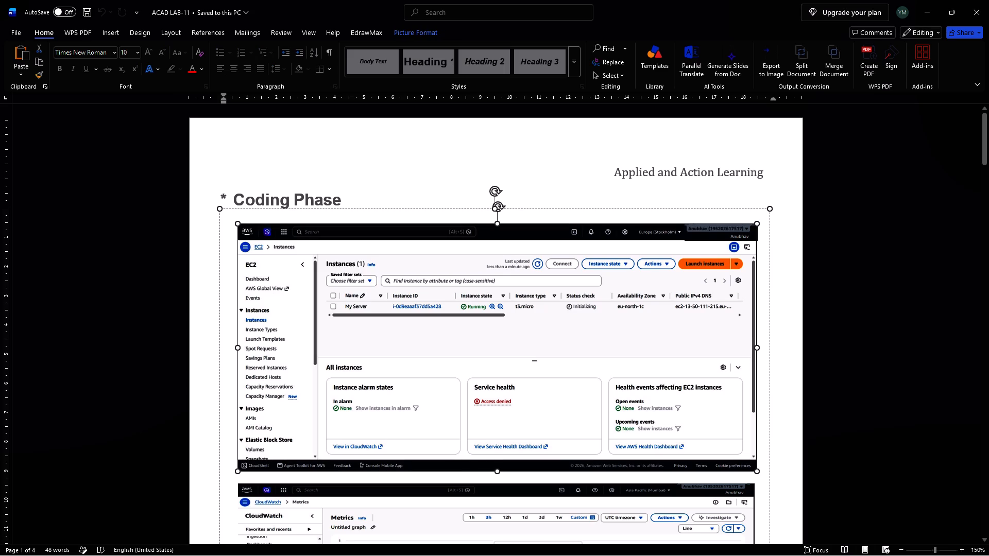
Open the Screenshots folder inside Pictures in a new File Explorer window.
left_click(377, 555)
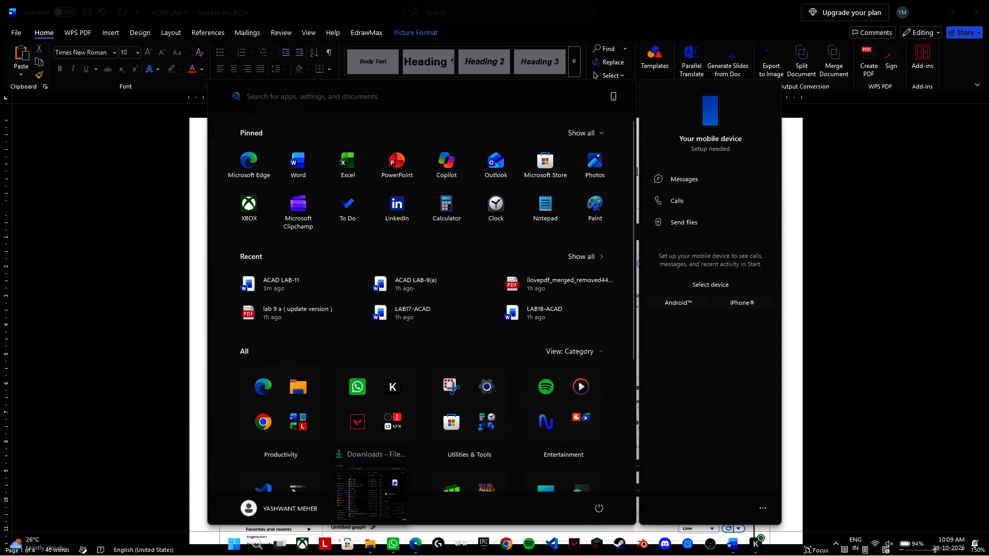
left_click(376, 552)
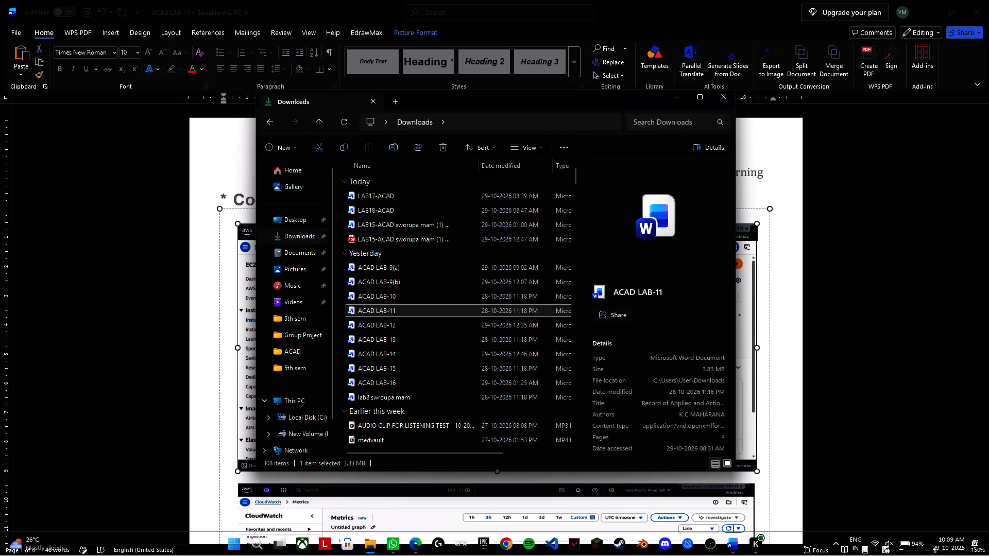
left_click(376, 552)
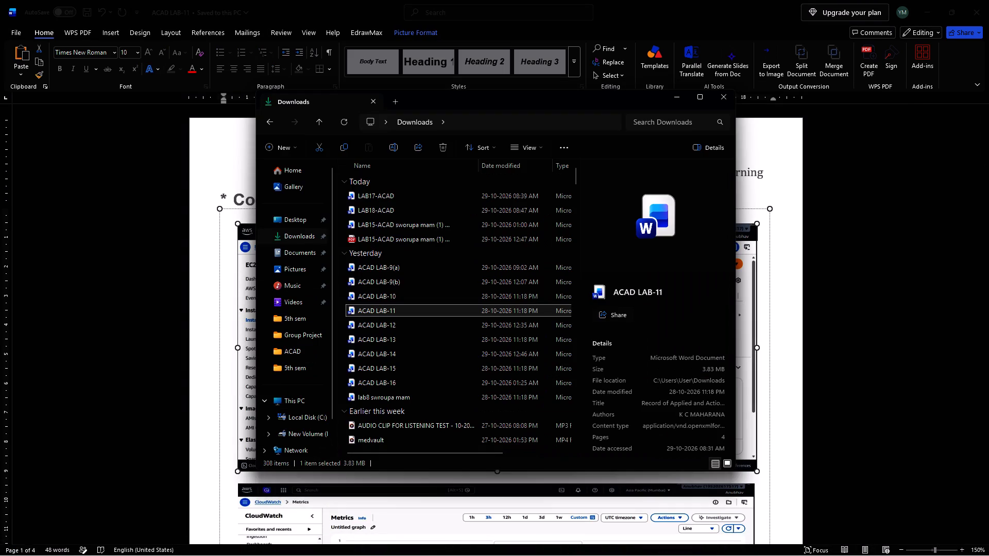
right_click(366, 547)
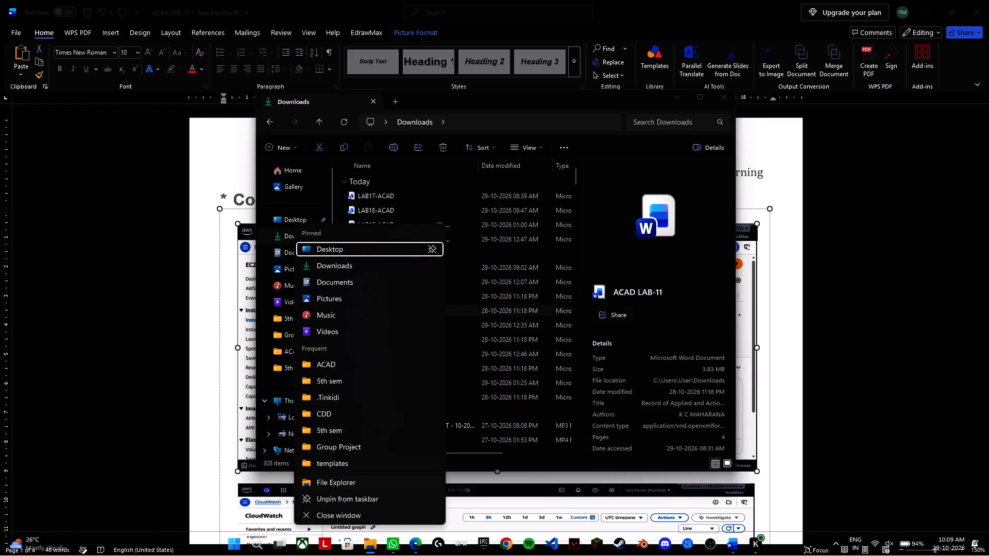
left_click(370, 484)
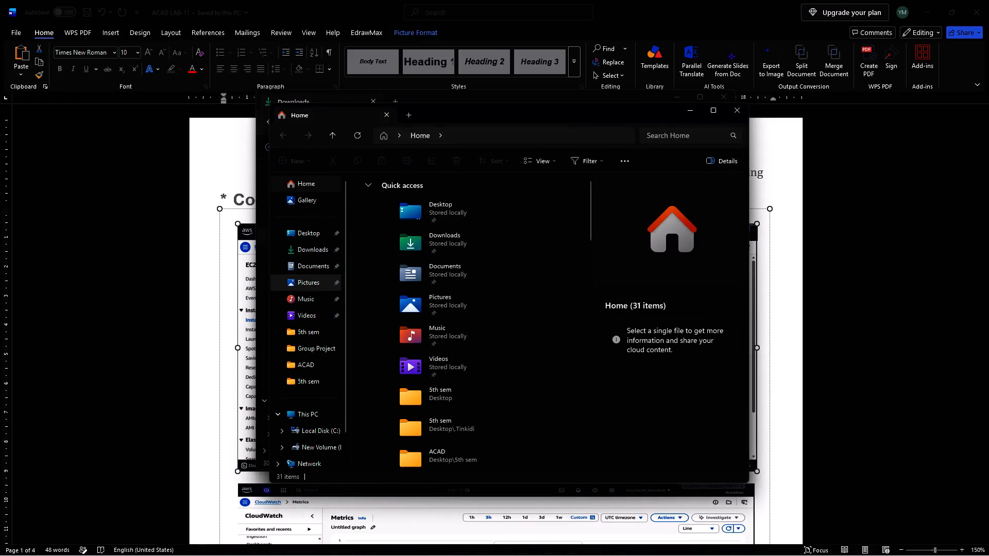
left_click(319, 285)
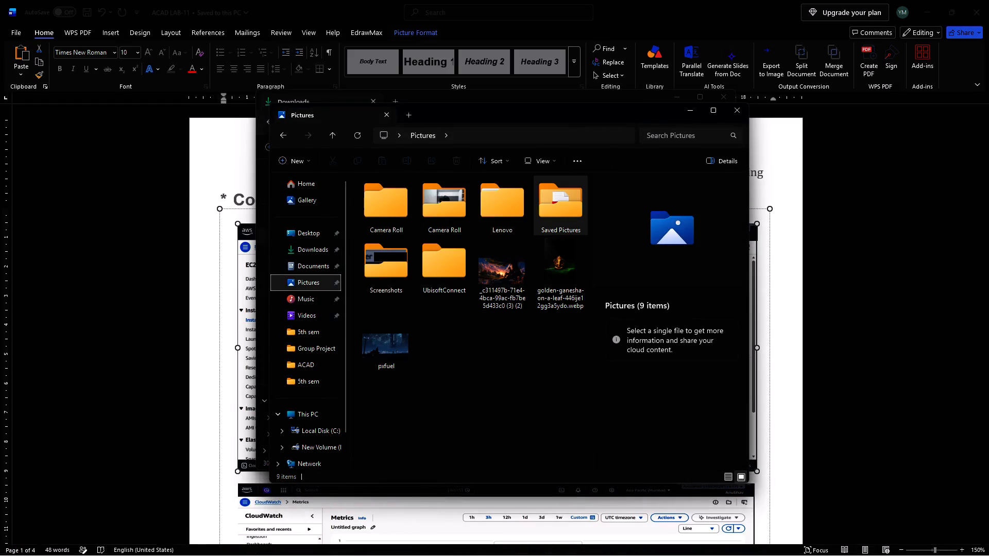
double_click(546, 200)
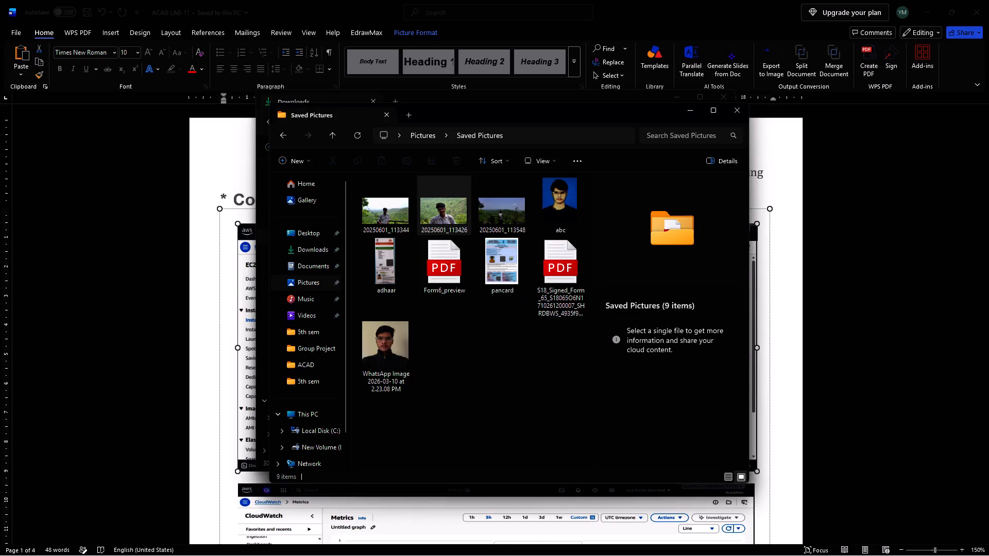
left_click_drag(296, 142, 286, 143)
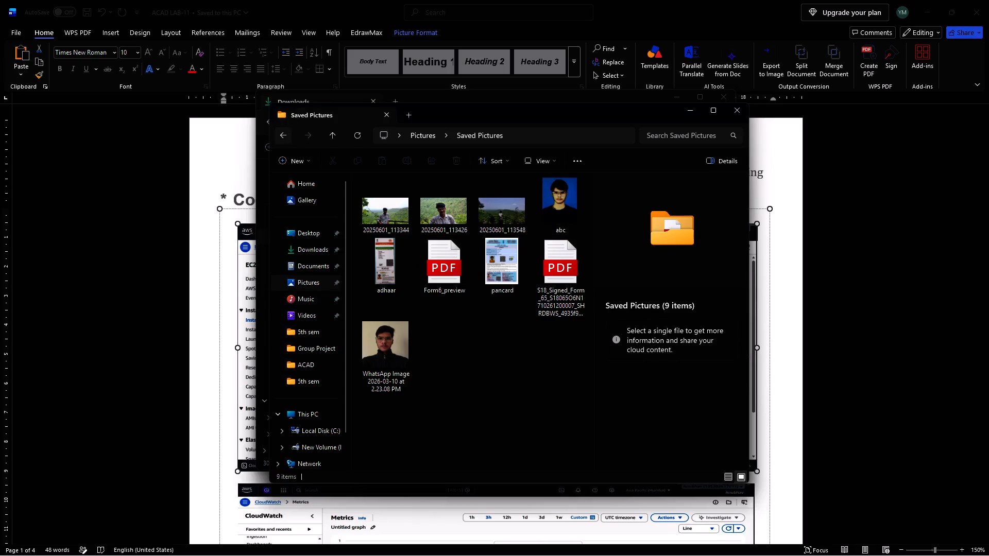
left_click(286, 143)
double_click(373, 254)
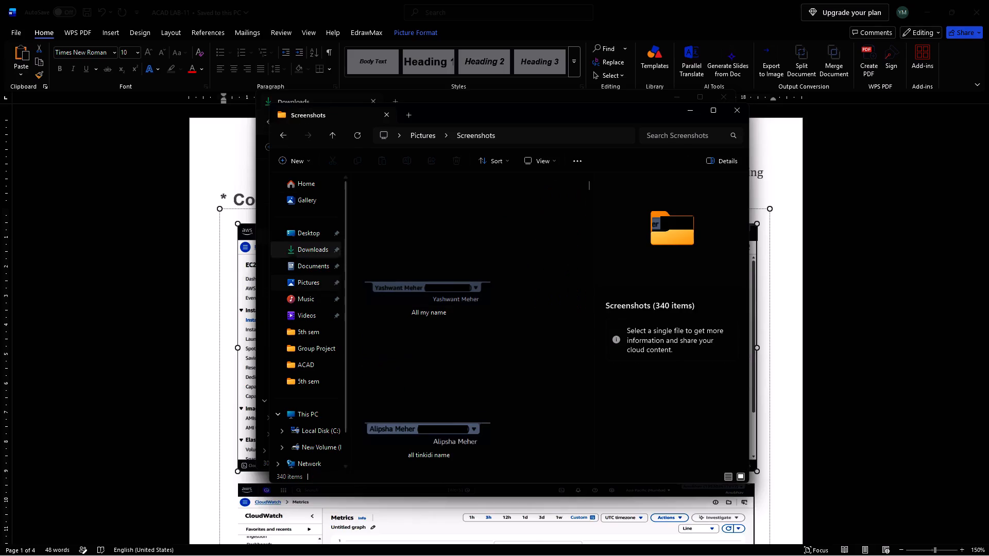
Copy the "all tinkidi name" image file and return to the ACAD LAB-11 document in Word.
left_click(455, 290)
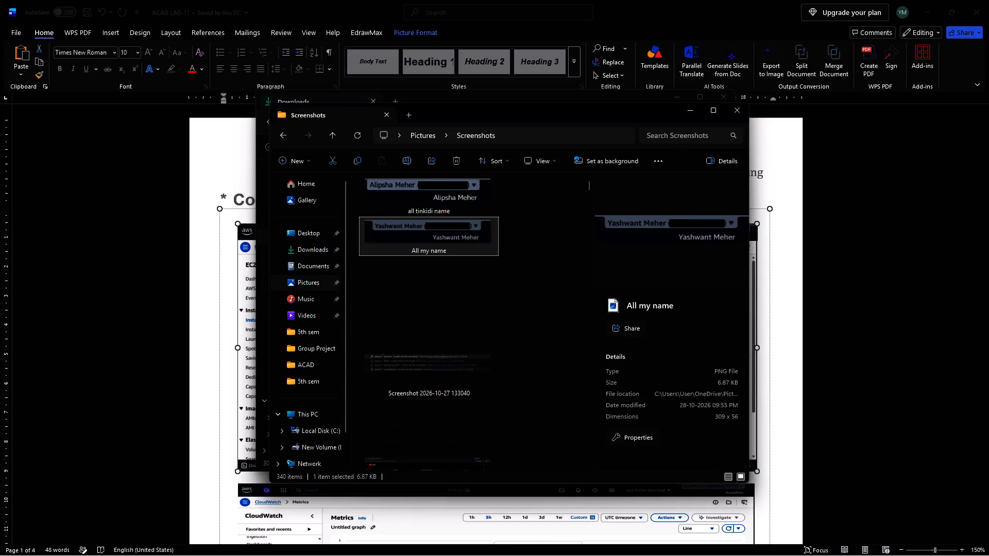
scroll(445, 248, "up", 3)
left_click(433, 193)
key("ctrl+c")
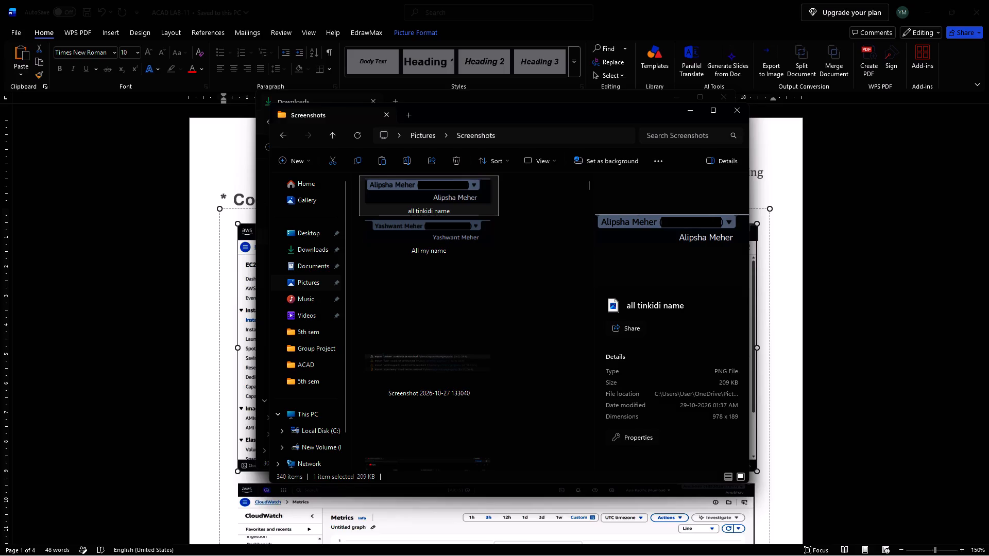
left_click(887, 234)
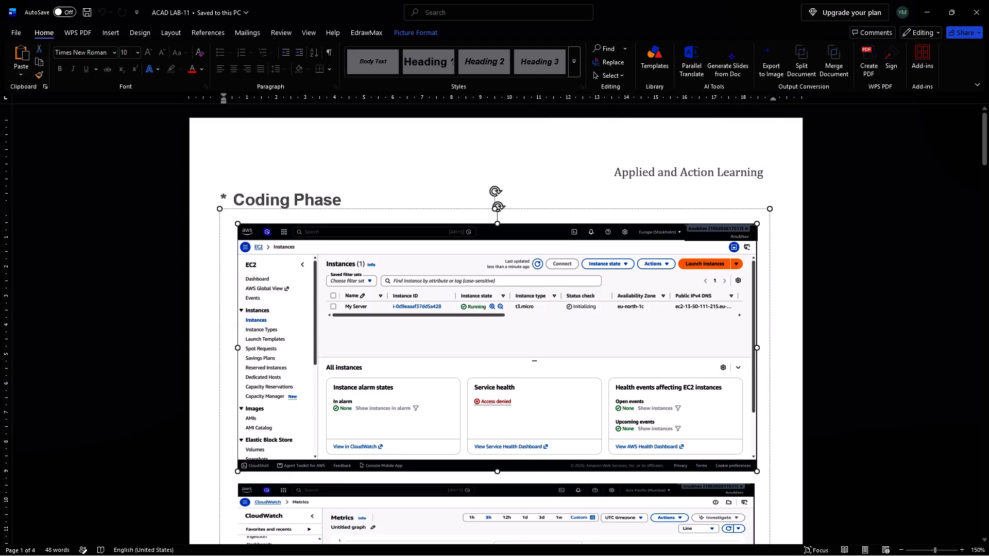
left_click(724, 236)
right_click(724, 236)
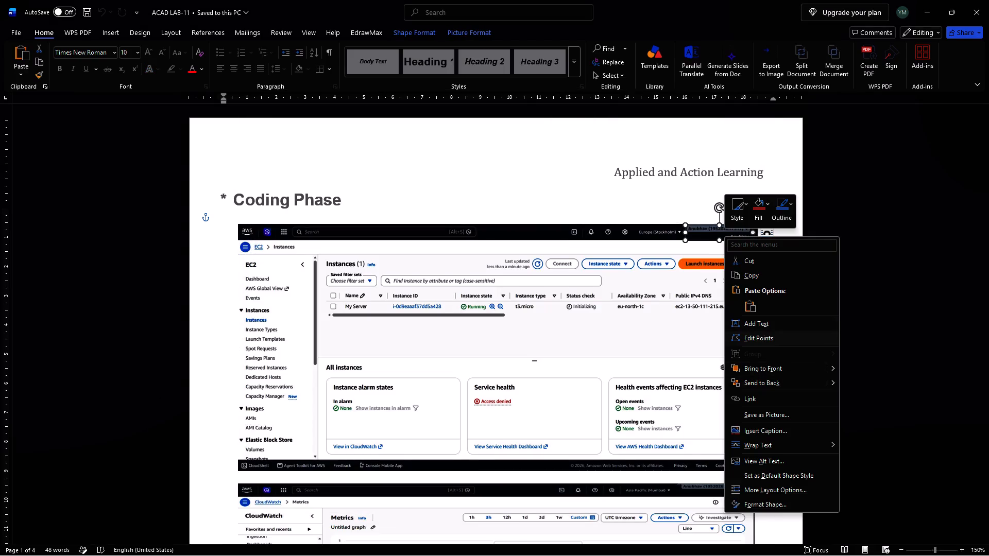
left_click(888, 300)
Paste the copied name image at the Coding Phase heading and set its text wrapping to In Front of Text.
left_click(556, 219)
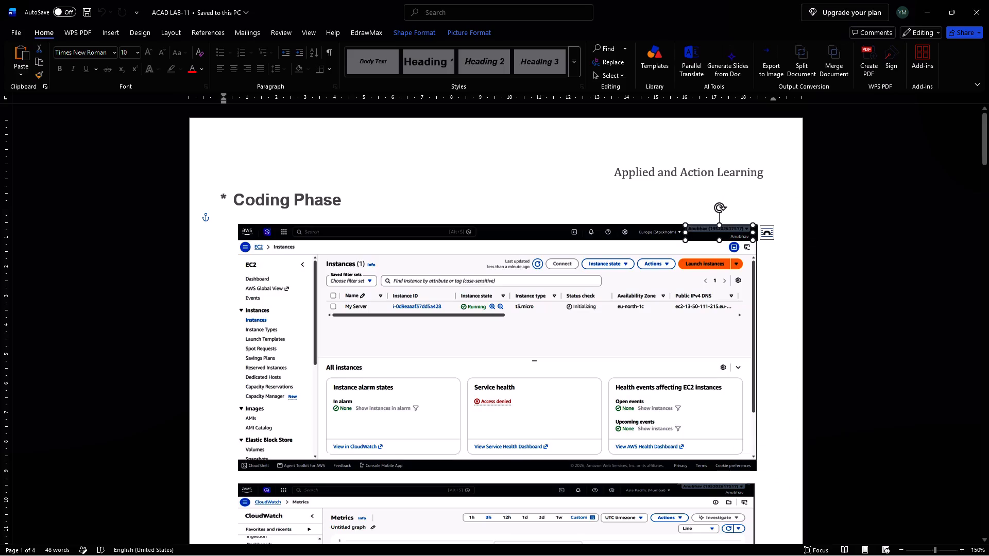
left_click(440, 191)
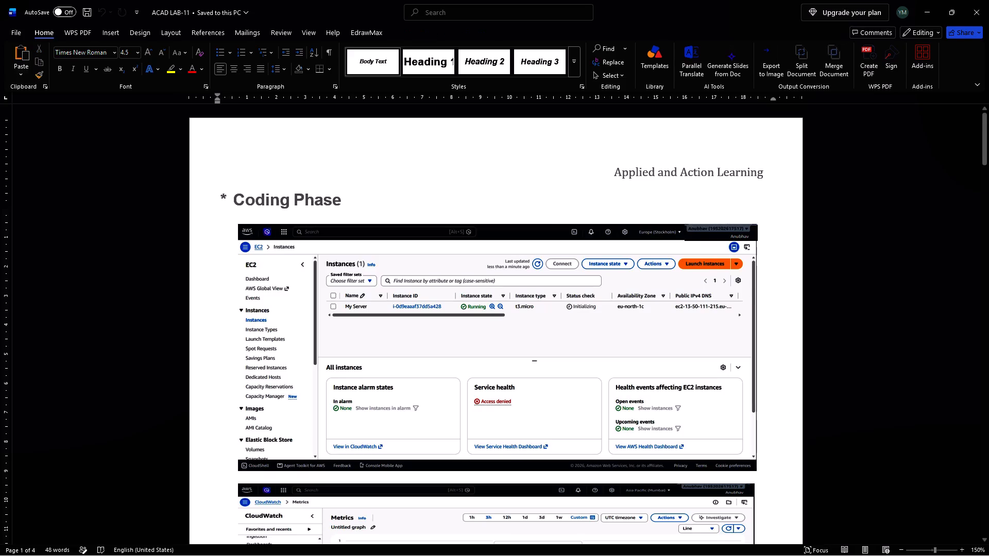
key("ctrl+v")
left_click(533, 263)
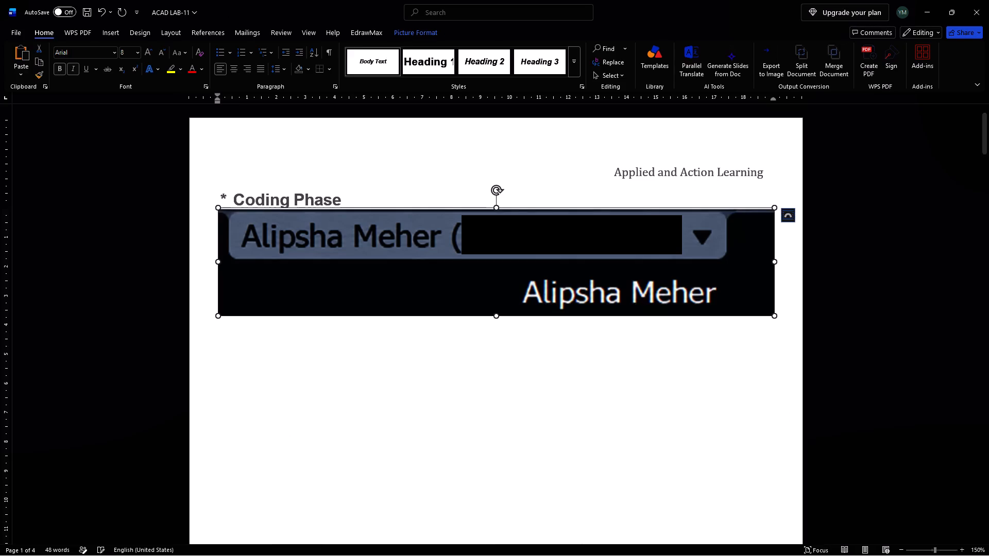
left_click(785, 216)
left_click(860, 316)
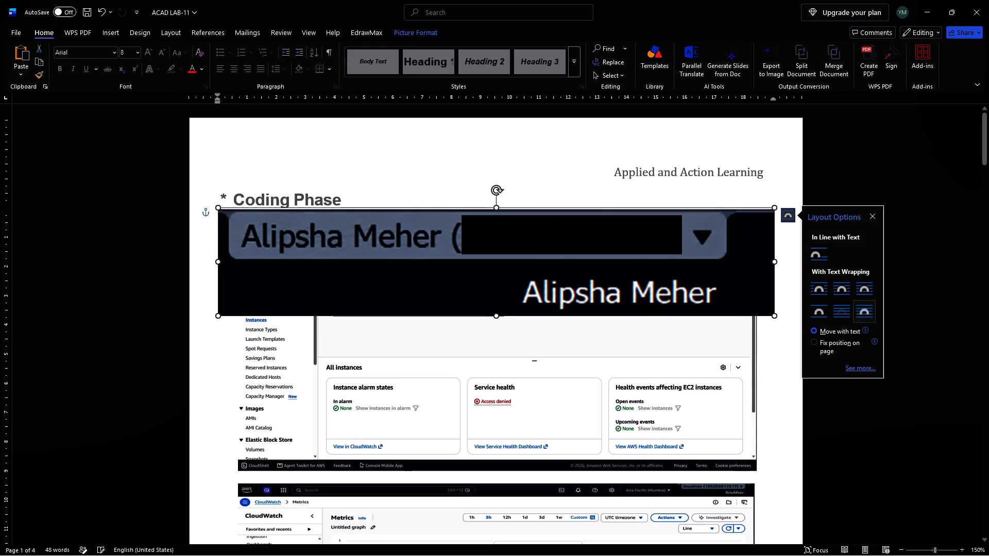
Shrink the pasted name image to a small label close to the size of the EC2 screenshot's account label.
left_click_drag(774, 316, 551, 267)
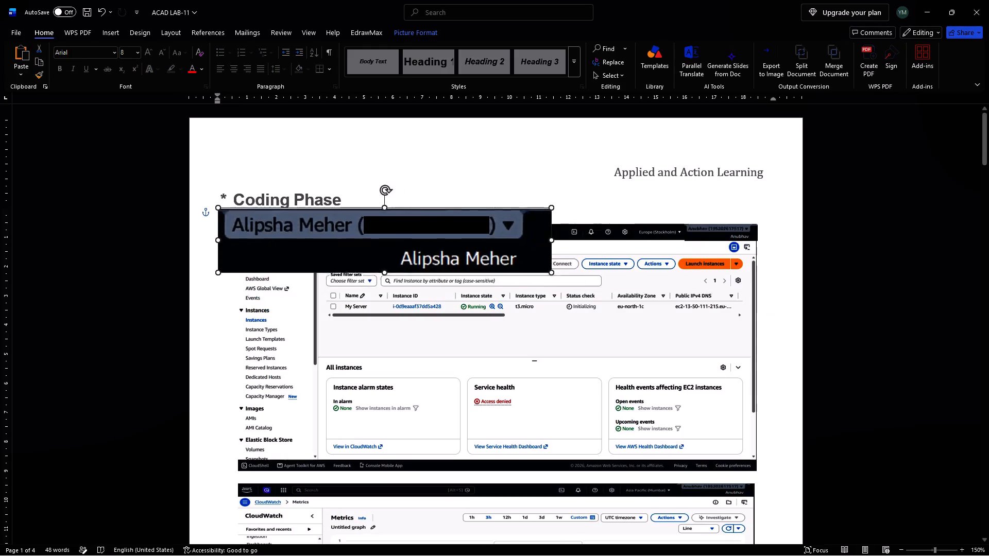
left_click_drag(551, 267, 357, 229)
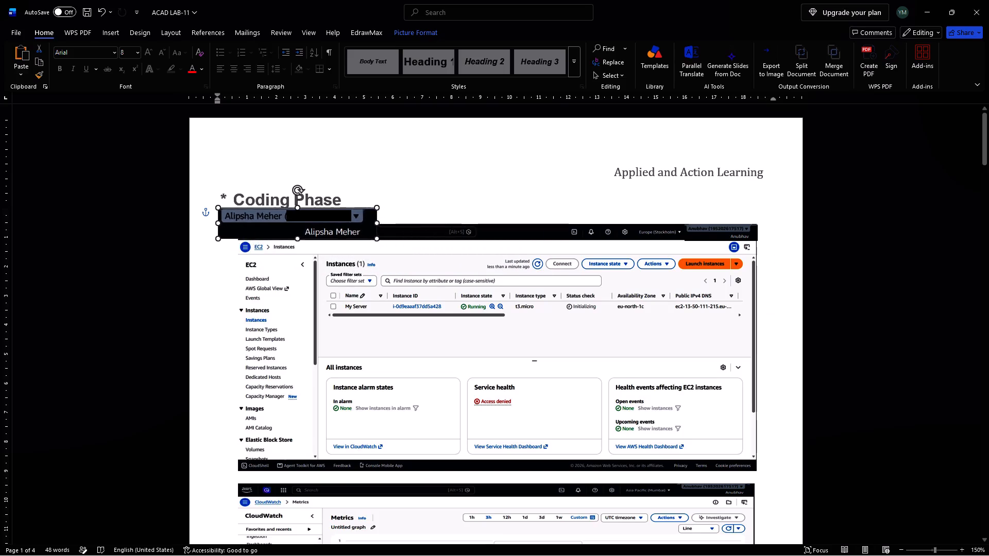
left_click_drag(357, 229, 330, 232)
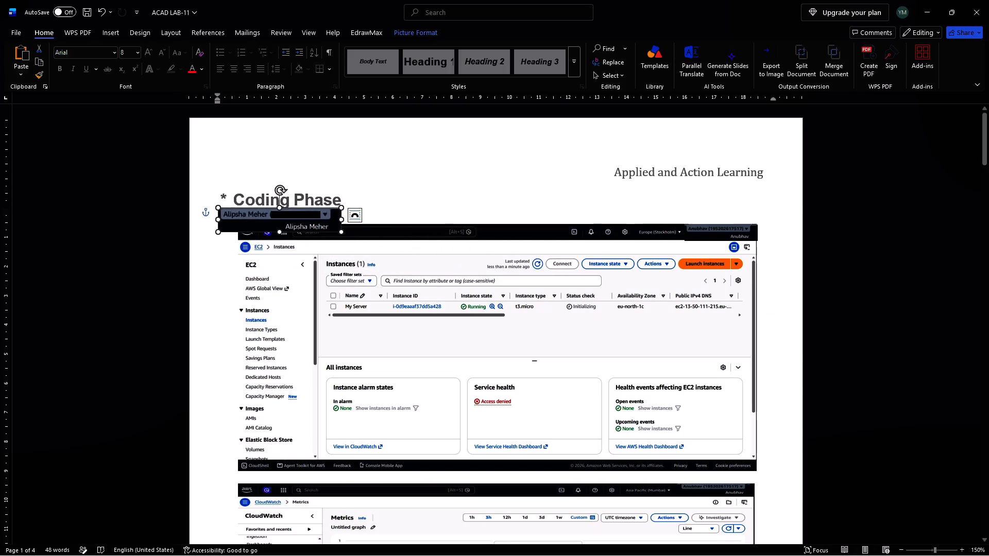
left_click_drag(340, 231, 322, 220)
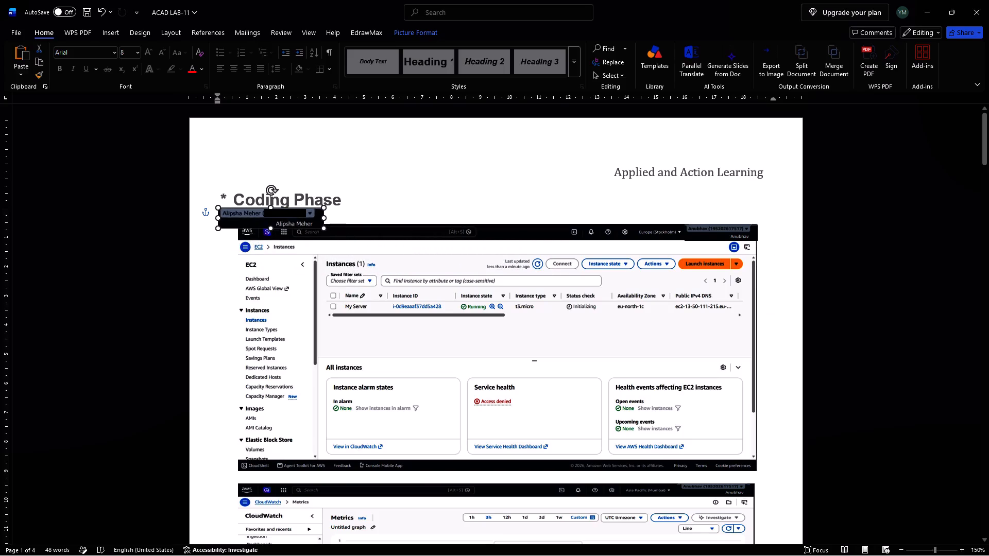
left_click_drag(322, 220, 309, 220)
Move the small name image onto the EC2 Instances screenshot, just below the account label in its header.
left_click_drag(289, 220, 682, 285)
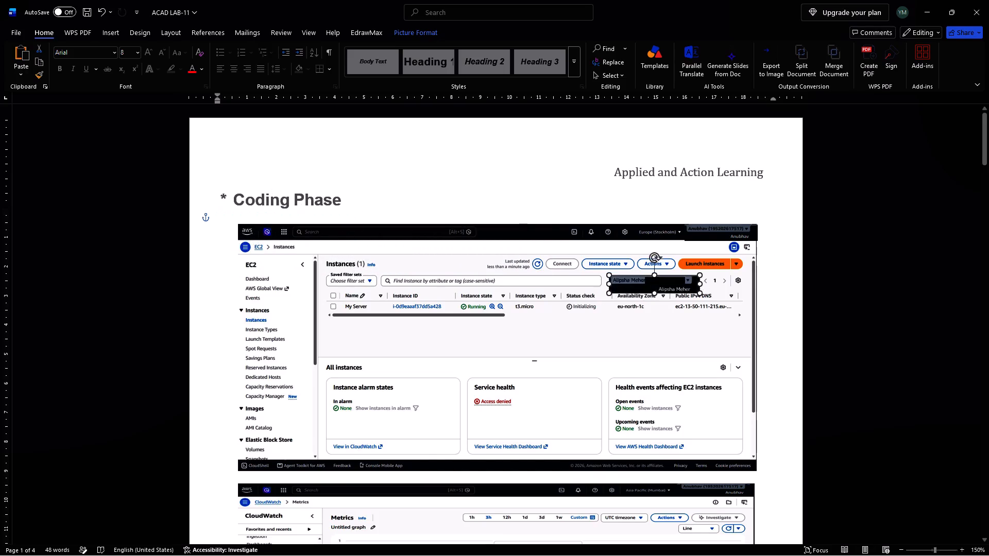
left_click_drag(682, 285, 729, 258)
left_click_drag(729, 258, 672, 265)
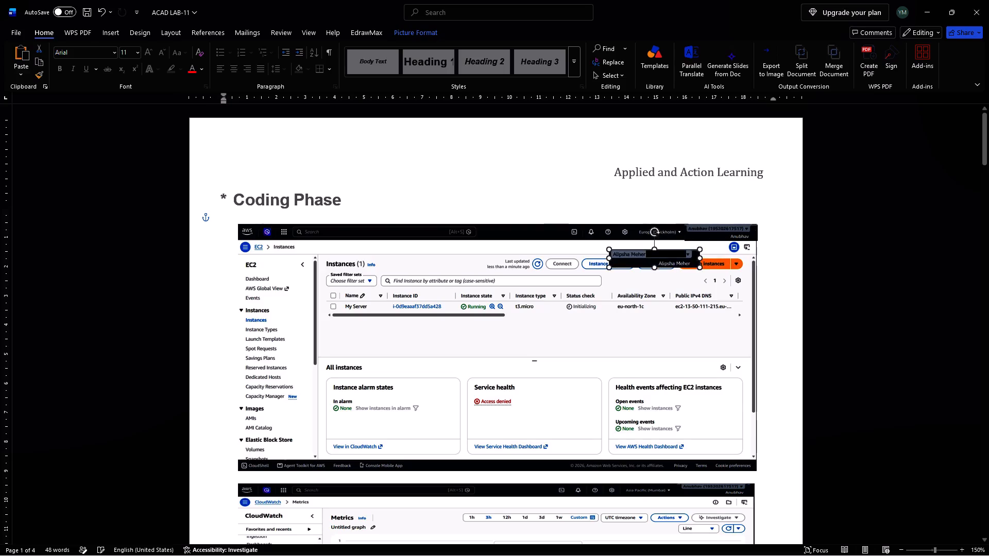
left_click_drag(672, 265, 671, 265)
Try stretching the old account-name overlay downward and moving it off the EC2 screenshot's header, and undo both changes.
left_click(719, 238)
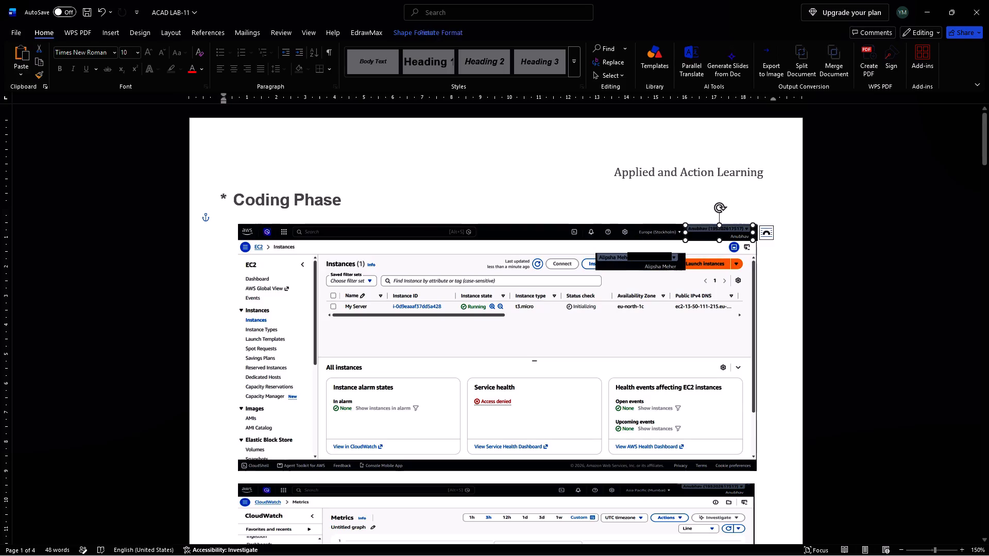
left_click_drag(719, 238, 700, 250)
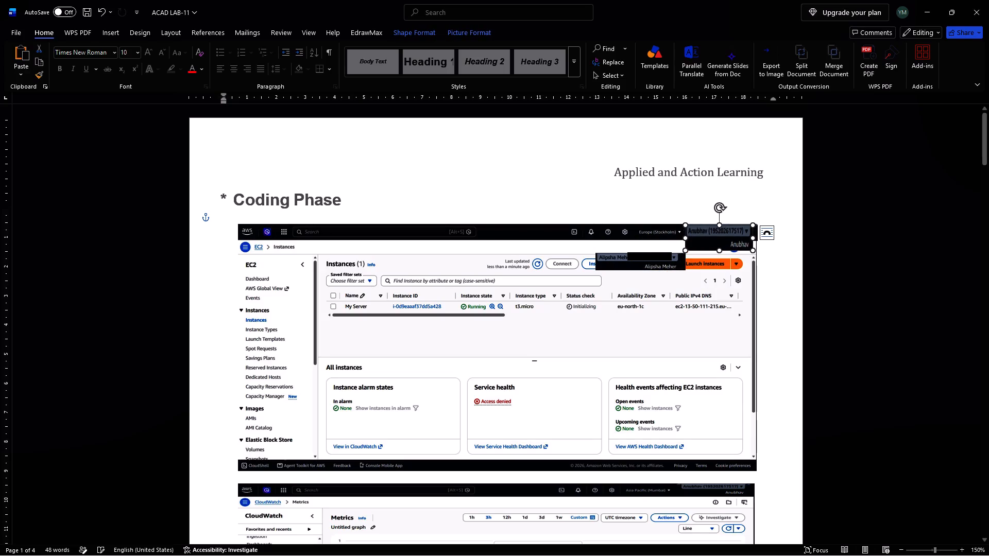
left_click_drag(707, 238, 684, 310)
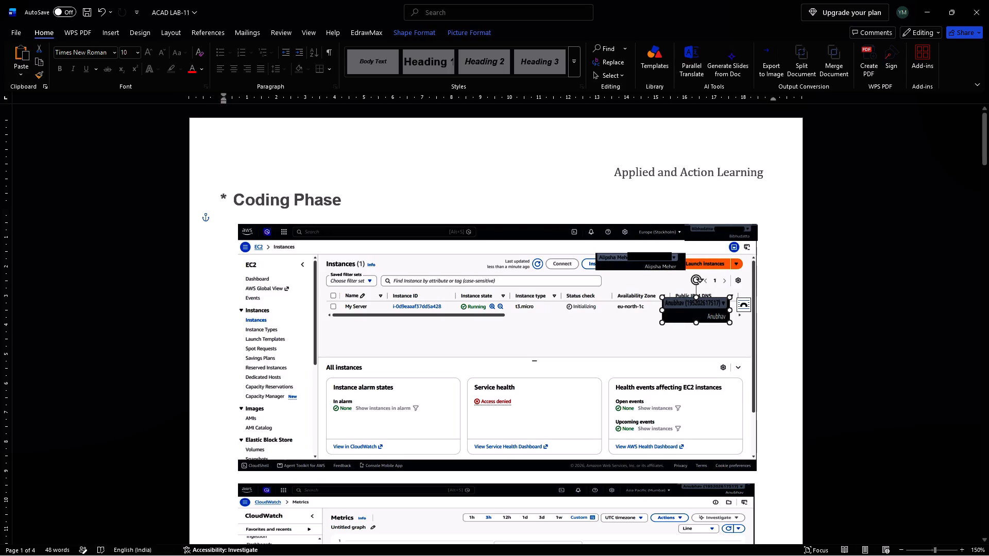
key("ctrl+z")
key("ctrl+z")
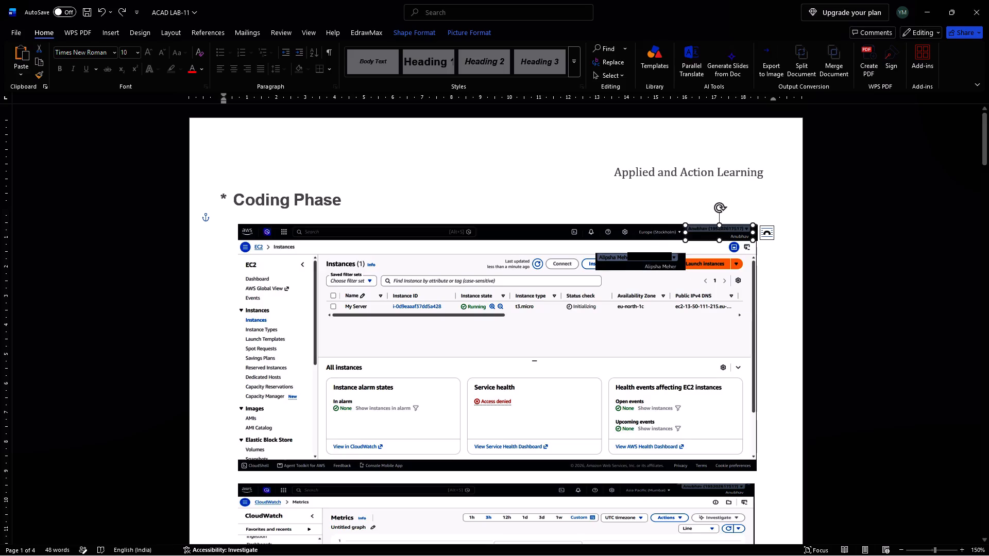
Move the old account-name overlay off the EC2 screenshot's header, down onto the instance row near Status check.
left_click_drag(708, 235, 568, 312)
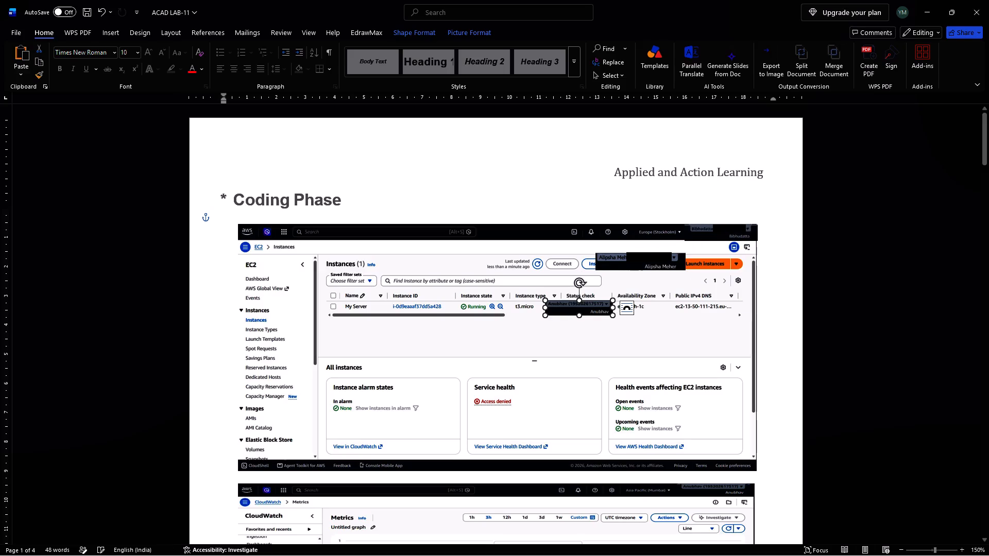
Delete both old account-name overlays from the EC2 Instances screenshot: the one still on its header and the one on the instance row.
left_click(714, 235)
left_click_drag(714, 235, 710, 224)
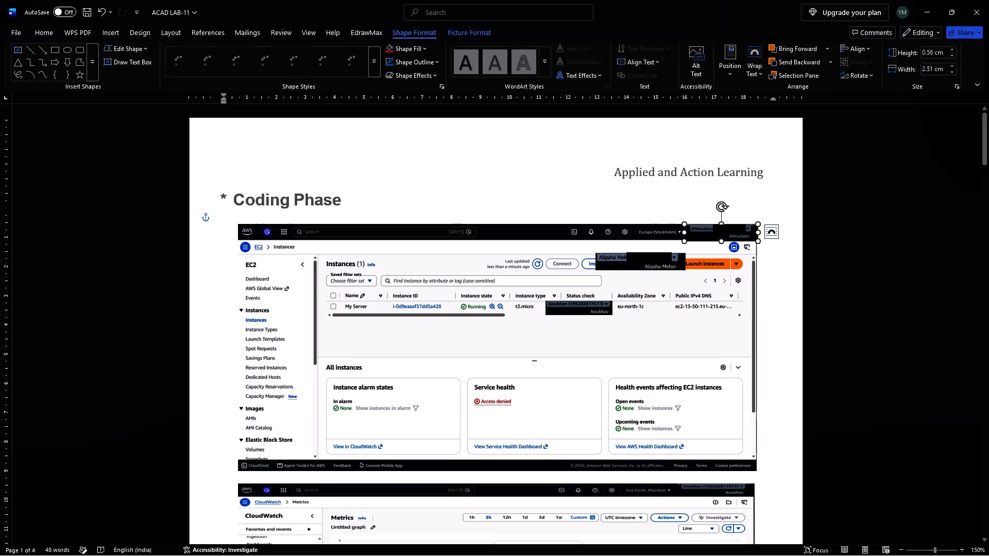
left_click_drag(705, 229, 656, 299)
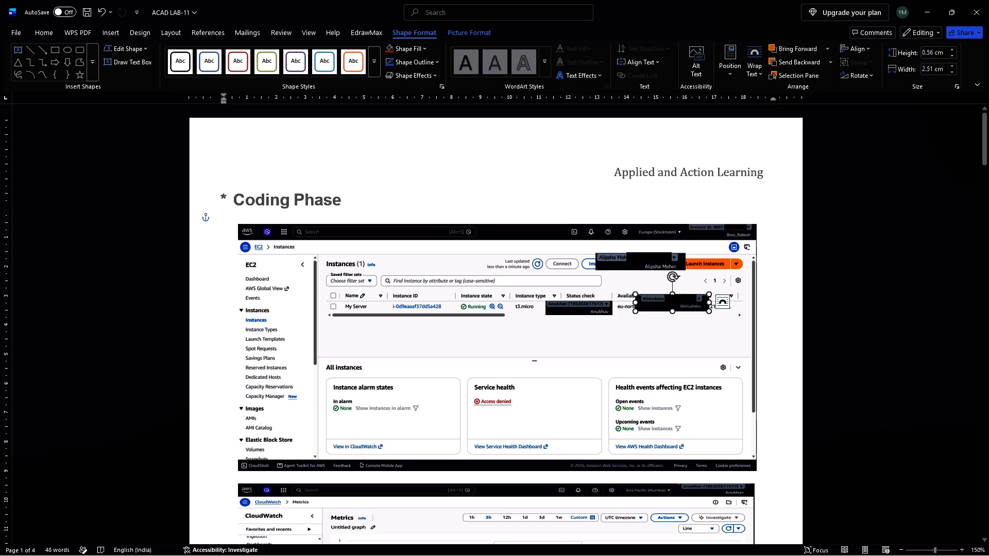
key("Delete")
left_click(597, 311)
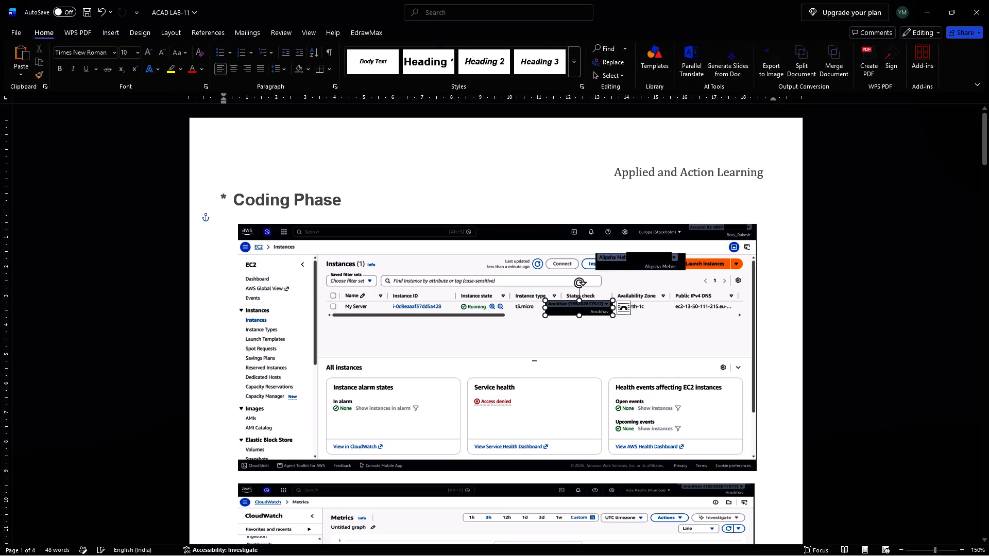
key("Delete")
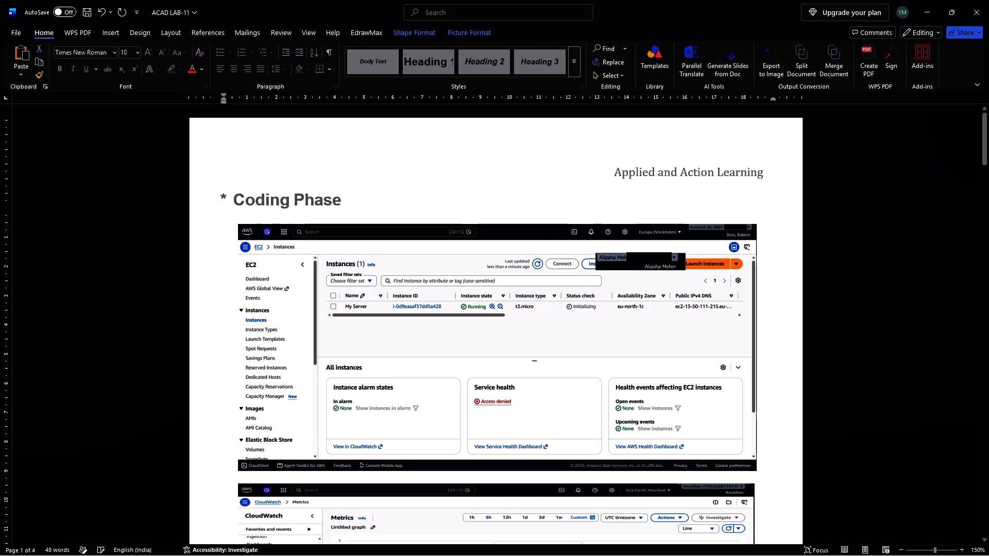
Fit the name image over the account label in the EC2 Instances header, shrinking it to about 0.46 cm high by 2.36 cm wide.
left_click(636, 265)
scroll(636, 265, "up", 6, "ctrl")
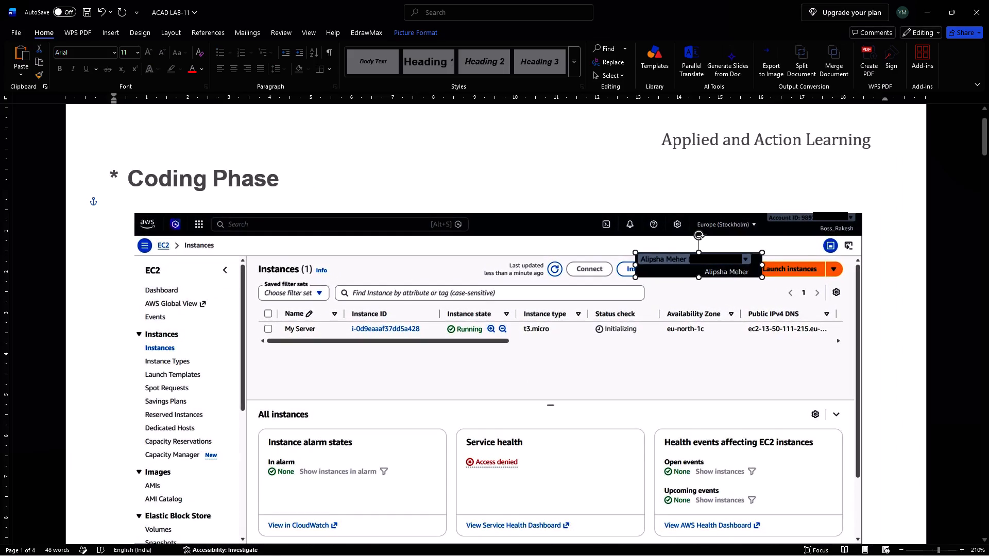
left_click_drag(669, 265, 766, 227)
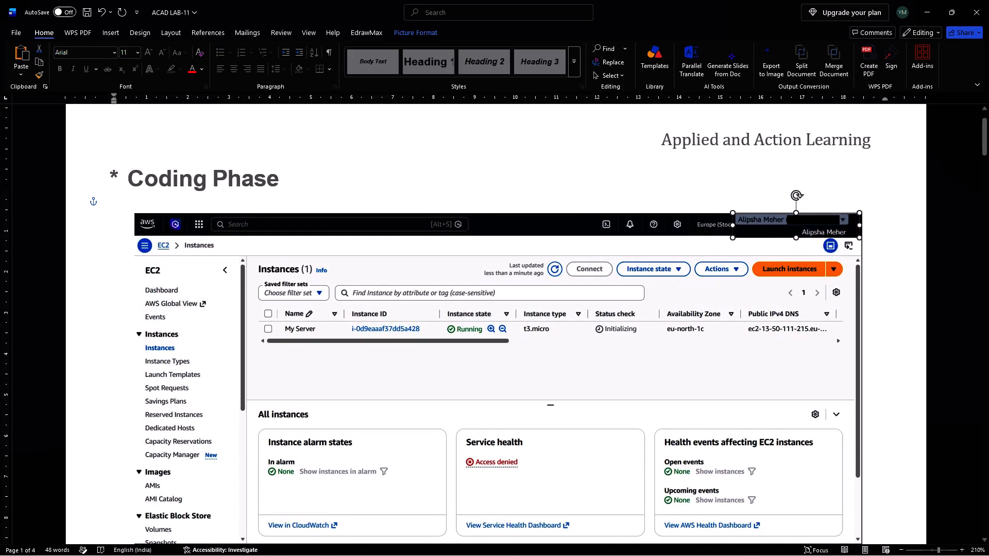
left_click_drag(766, 227, 770, 230)
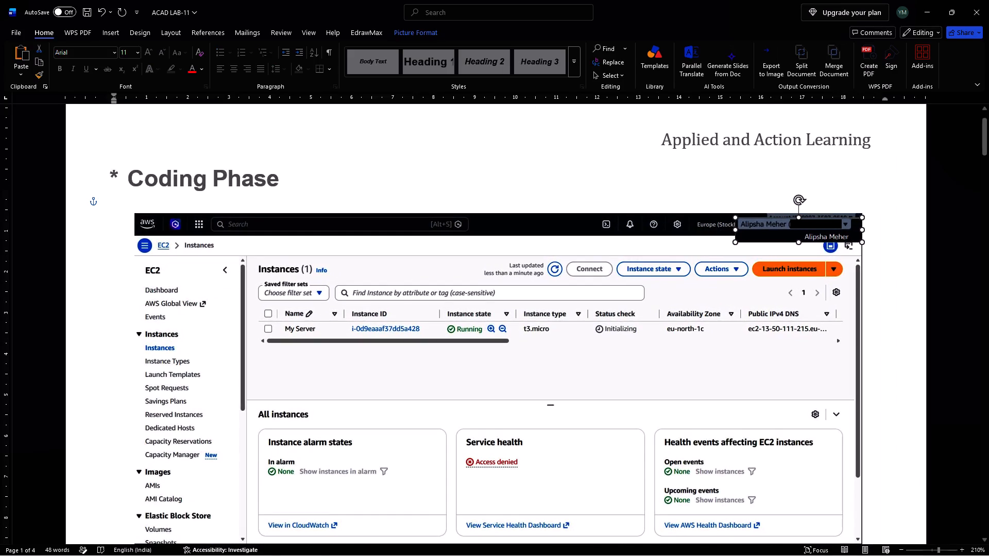
left_click_drag(770, 230, 769, 227)
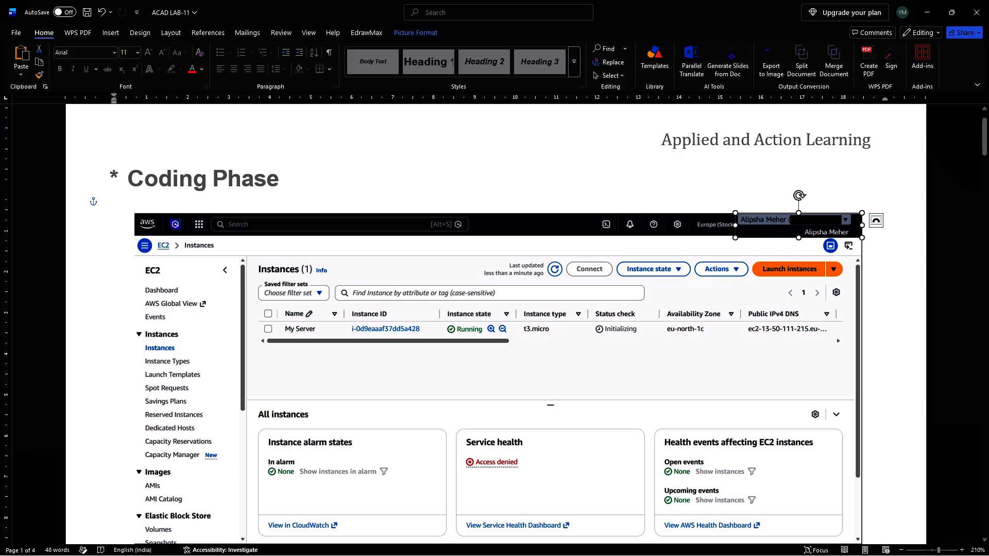
left_click_drag(736, 239, 766, 228)
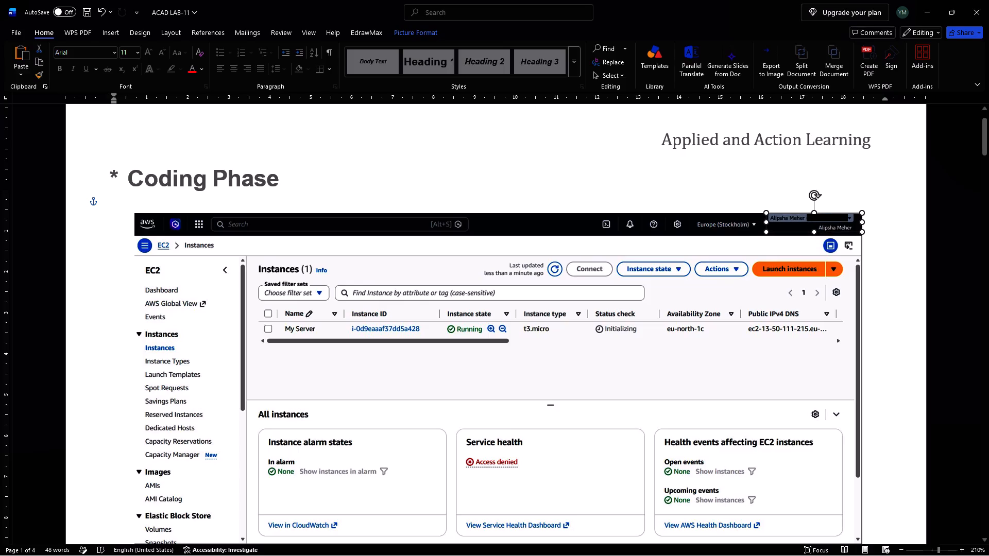
left_click_drag(766, 228, 765, 229)
left_click(739, 238)
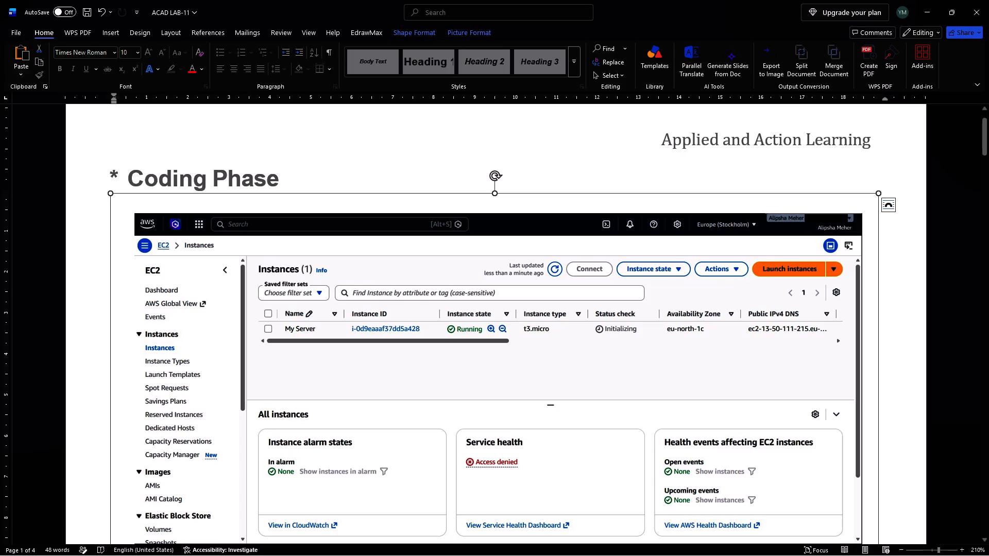
Duplicate the fitted name image and place the copy on the CloudWatch Metrics screenshot, just below its header near Actions.
left_click(815, 227)
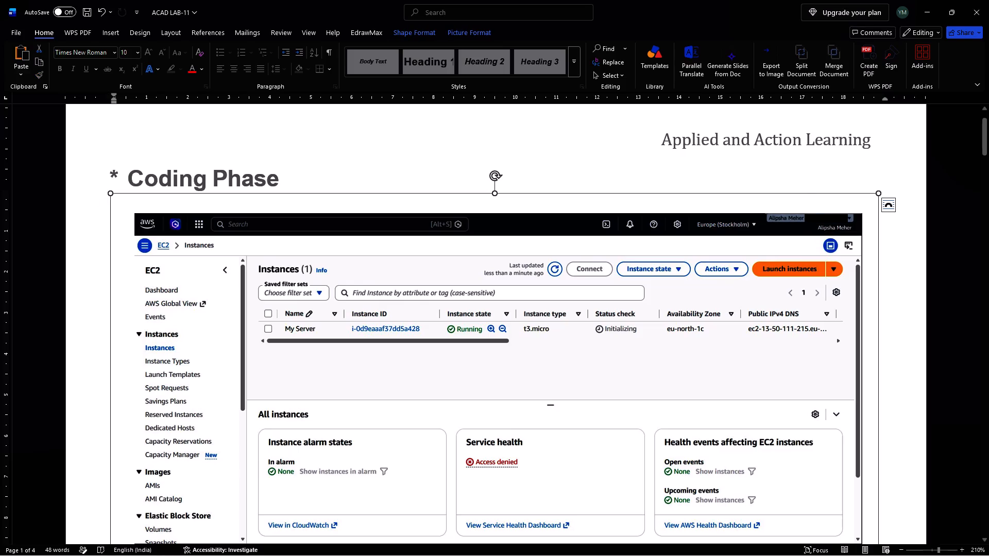
key("ctrl+c")
left_click(815, 227, "ctrl")
key("ctrl+v")
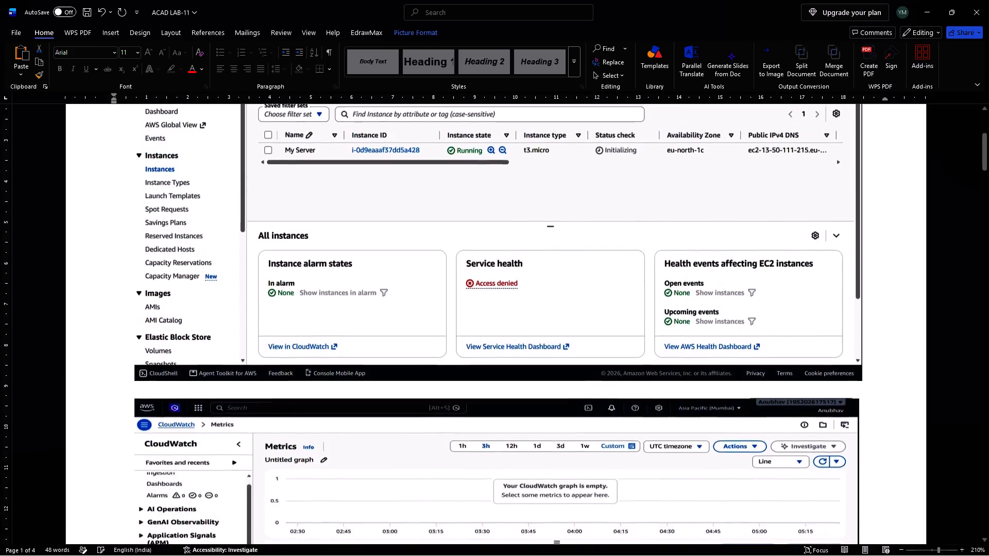
double_click(807, 152)
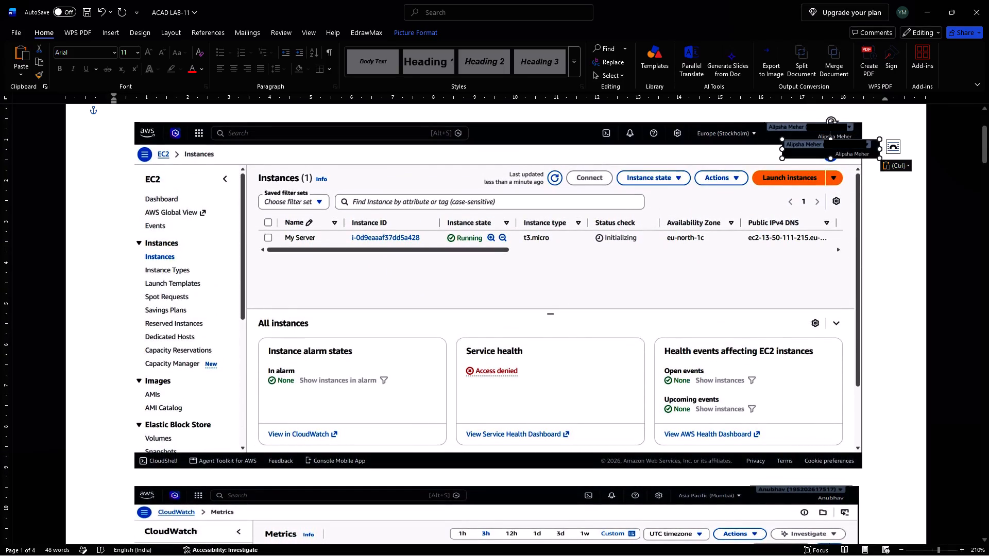
left_click_drag(807, 152, 759, 491)
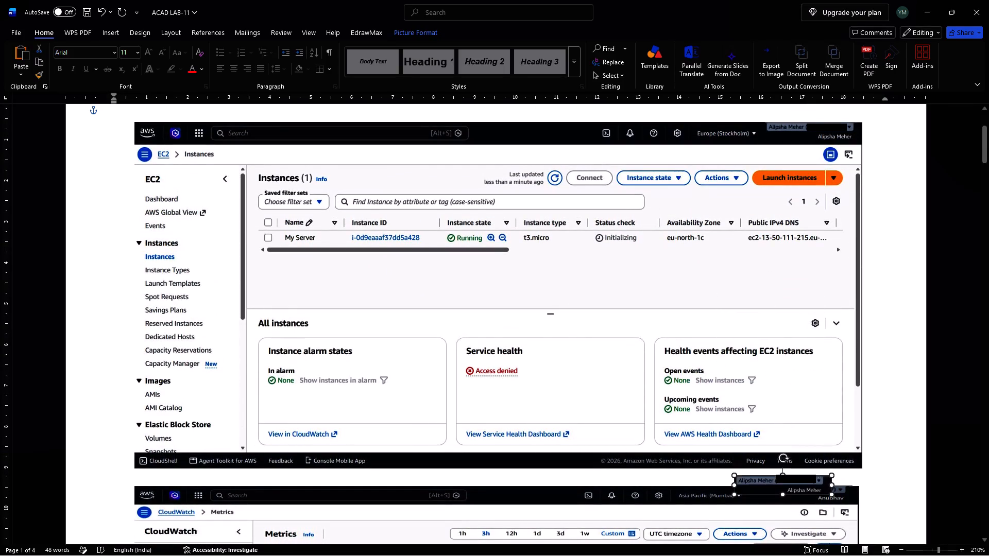
left_click_drag(759, 491, 762, 515)
scroll(762, 515, "down", 1)
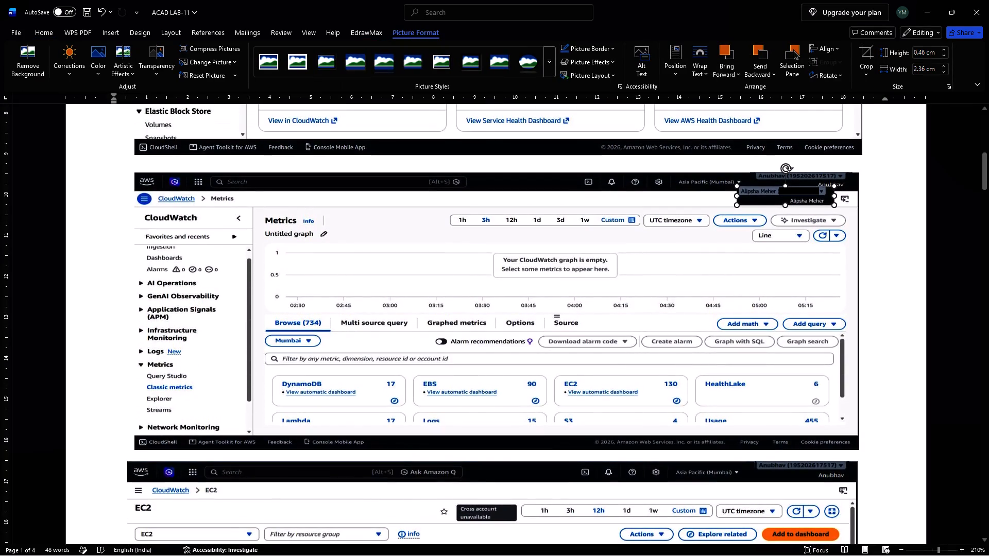
left_click_drag(760, 197, 769, 188)
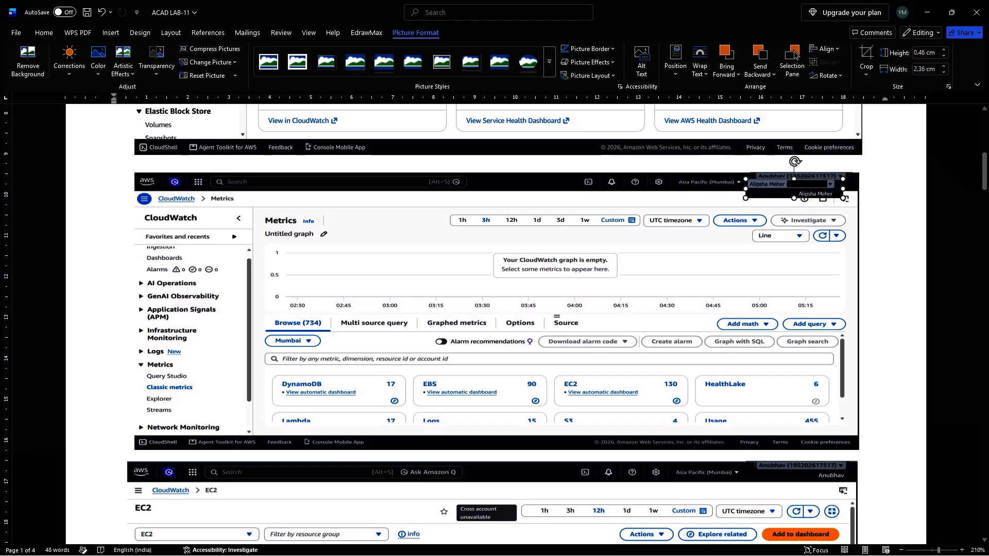
left_click_drag(769, 188, 744, 212)
Delete the two stacked old account-name overlays from the CloudWatch Metrics screenshot's header.
left_click(759, 177)
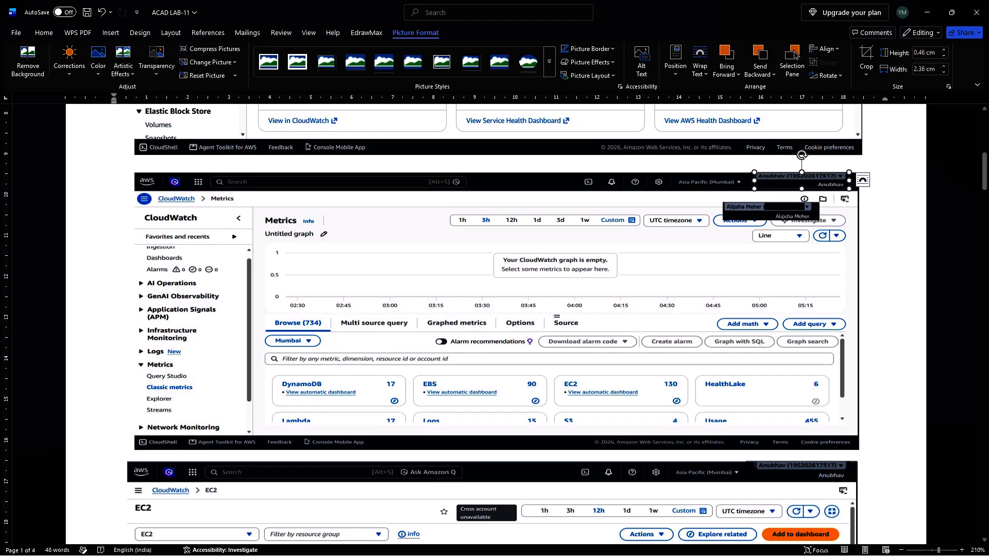
key("Delete")
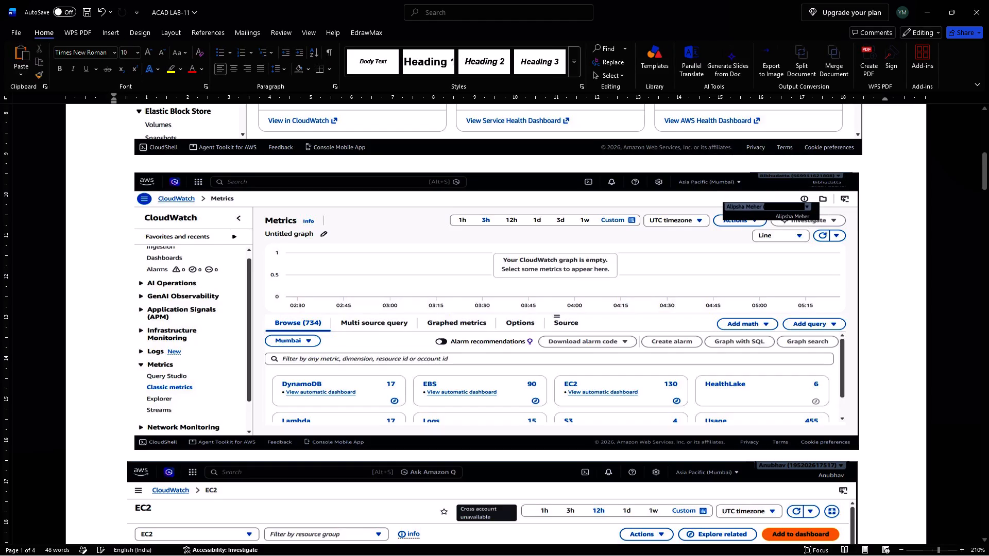
left_click(775, 179)
key("Delete")
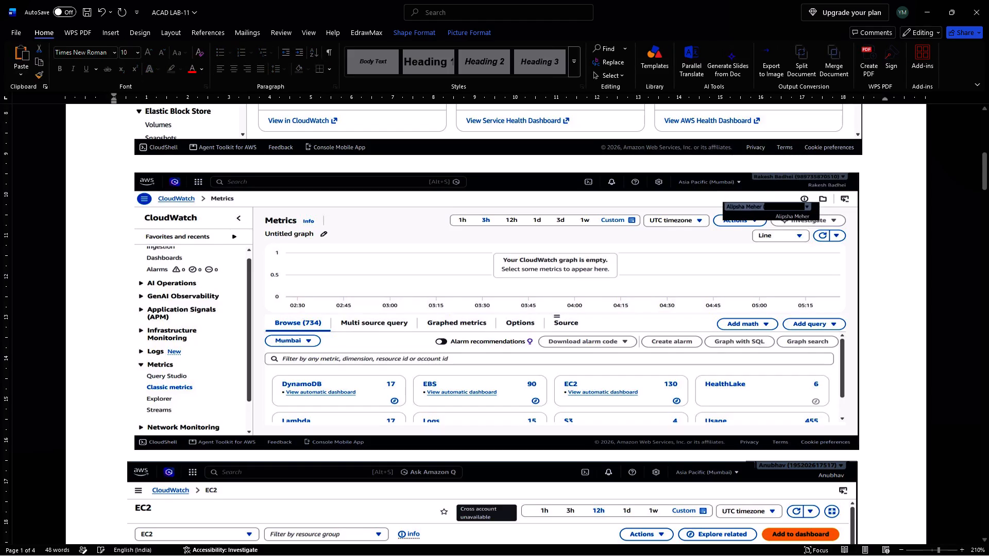
Move the name image copy over the account label in the CloudWatch Metrics screenshot's header.
left_click(761, 211)
left_click_drag(761, 211, 774, 207)
left_click_drag(774, 207, 802, 178)
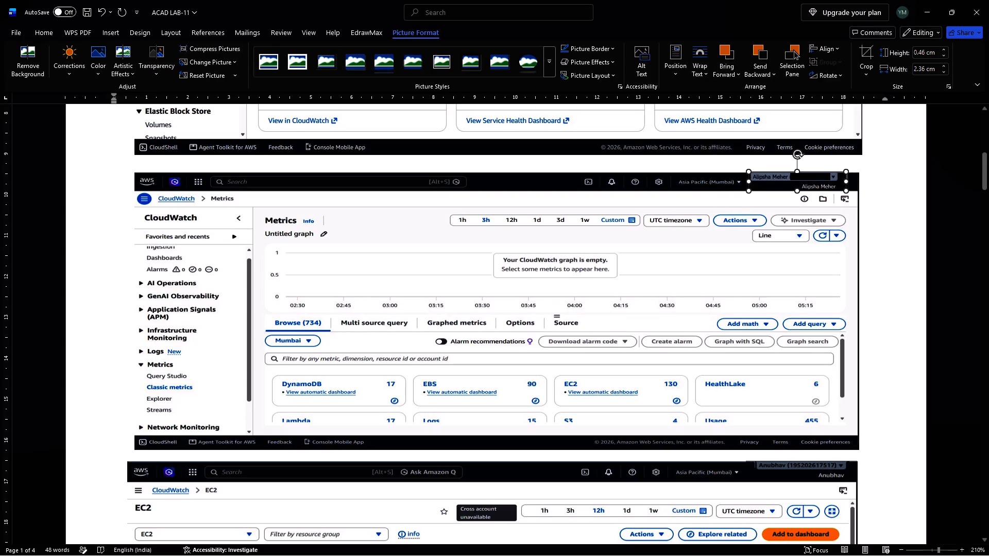
left_click_drag(802, 178, 802, 182)
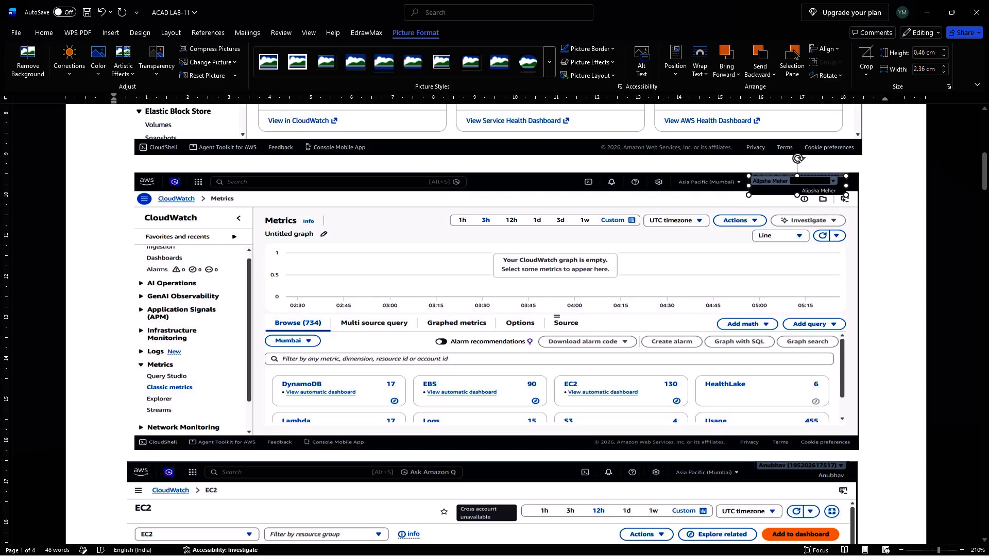
left_click_drag(802, 182, 801, 179)
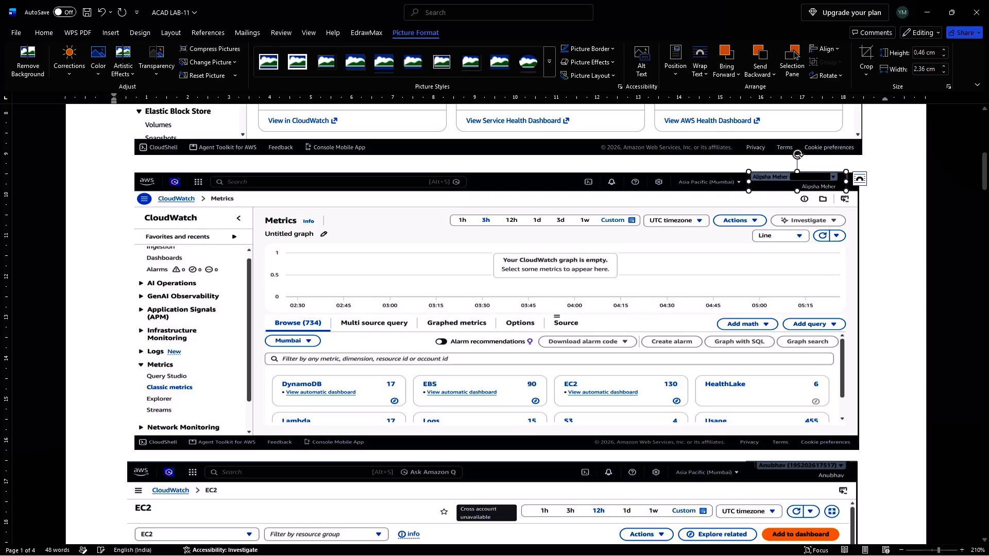
Resize the CloudWatch Metrics name image to about 0.38 cm high by 2.51 cm wide and nudge it slightly down within the header.
left_click_drag(846, 182, 852, 182)
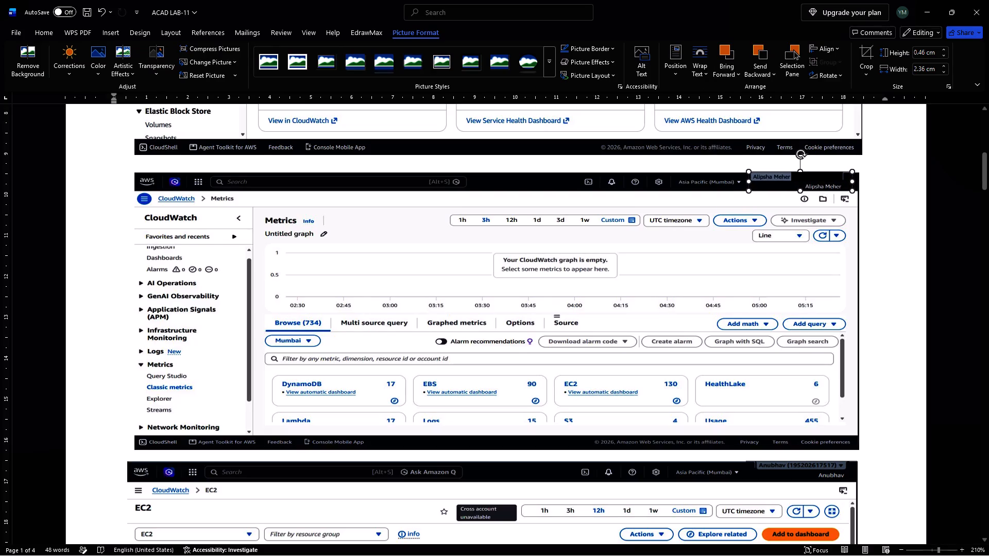
left_click_drag(800, 193, 800, 190)
left_click_drag(800, 190, 799, 187)
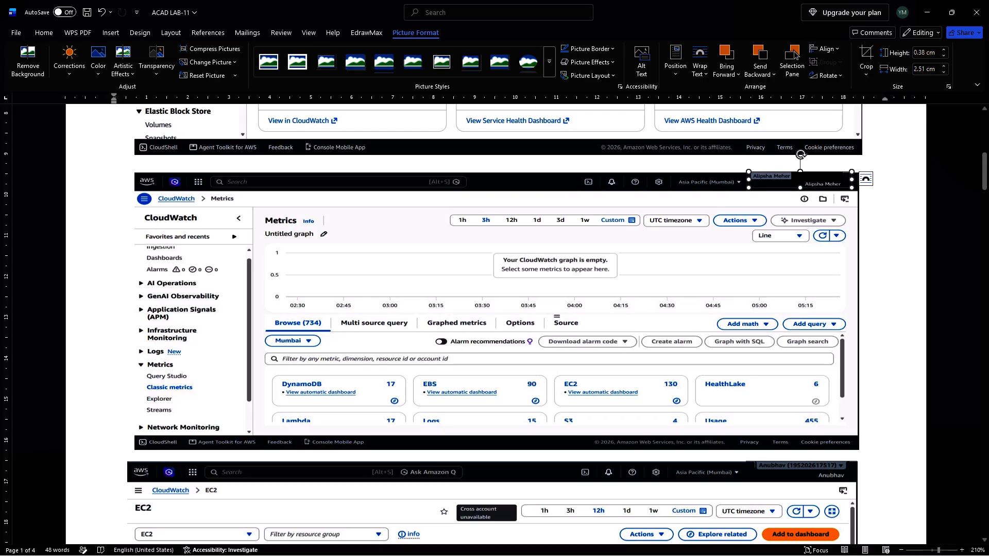
key("Down")
key("Down")
key("Down")
key("Down")
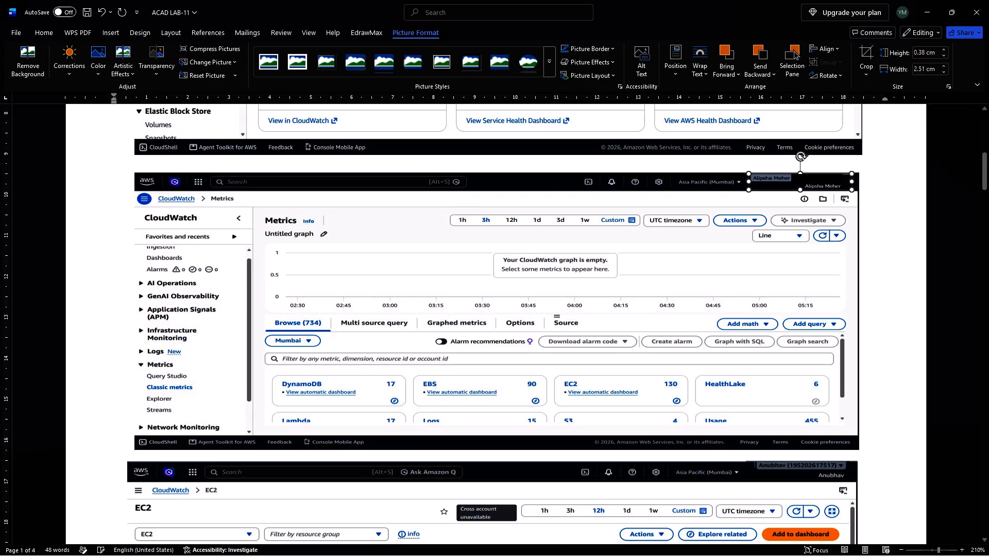
key("Up")
key("Up")
left_click(695, 185)
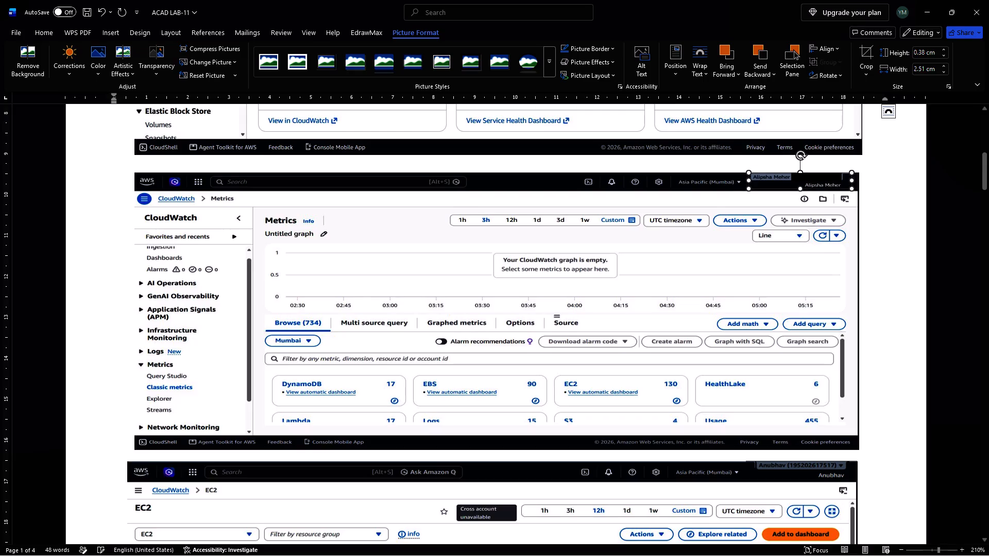
Duplicate the CloudWatch Metrics name image and place the copy beside the account label on the CloudWatch EC2 dashboard screenshot.
left_click(790, 178)
key("ctrl+c")
key("ctrl+v")
left_click_drag(804, 201, 750, 436)
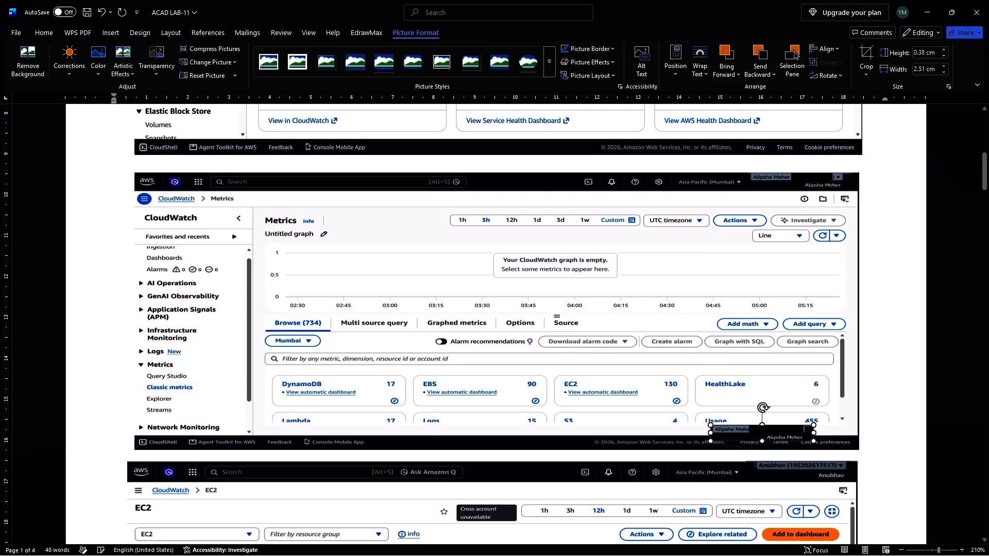
left_click_drag(750, 436, 701, 484)
Delete the two stacked old account-name overlays from the CloudWatch EC2 dashboard screenshot's header.
left_click(819, 467)
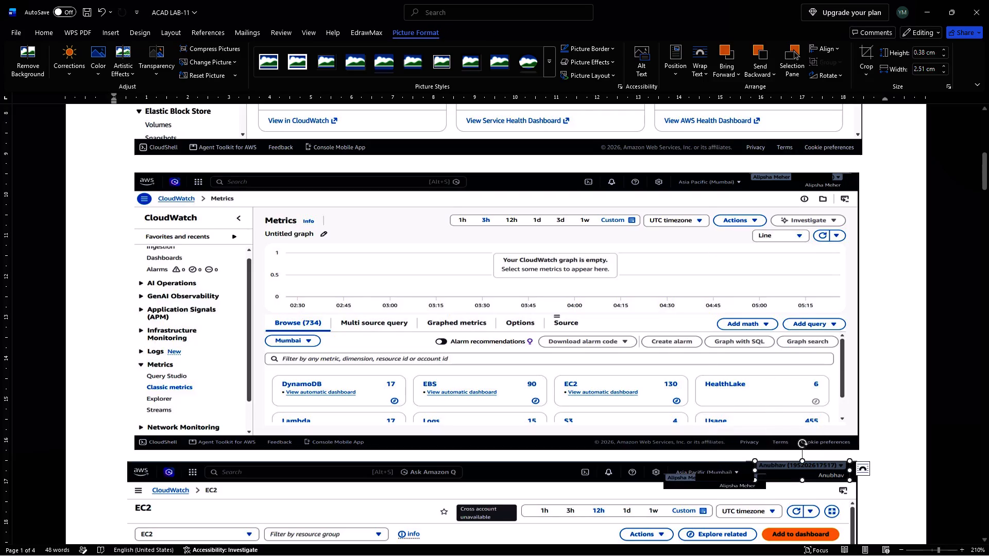
key("Delete")
left_click(798, 474)
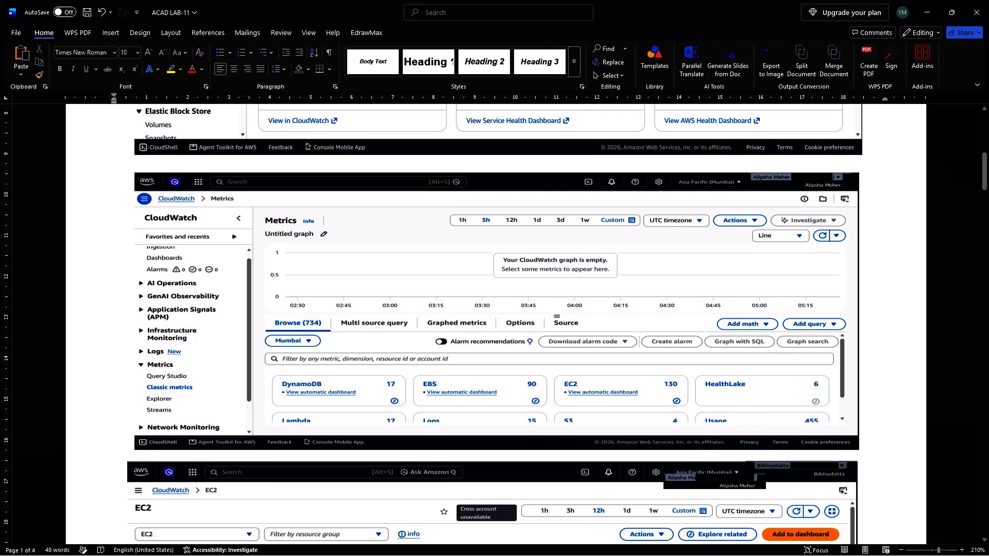
key("Delete")
Move the name image copy over the account label in the CloudWatch EC2 dashboard screenshot's header and align it there.
left_click(749, 480)
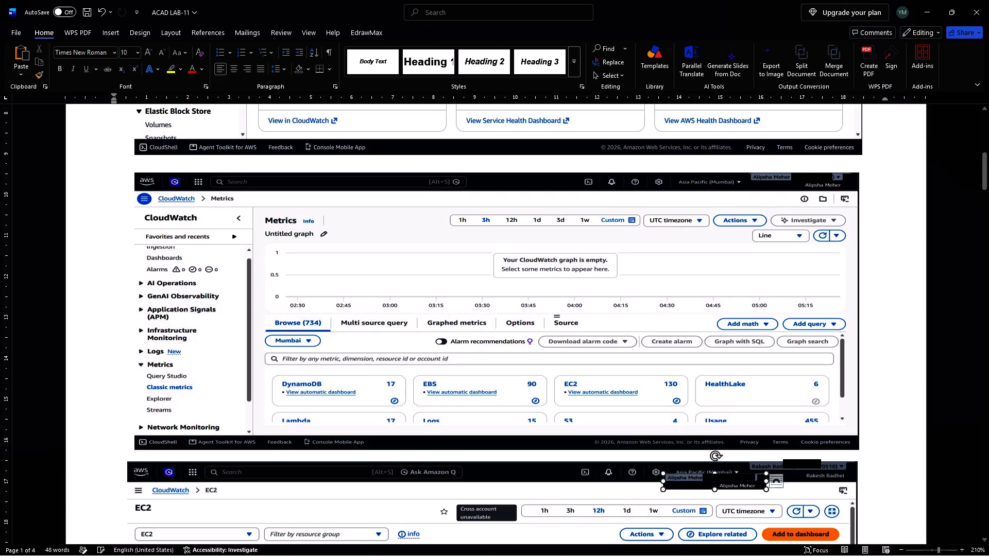
left_click_drag(710, 485, 827, 475)
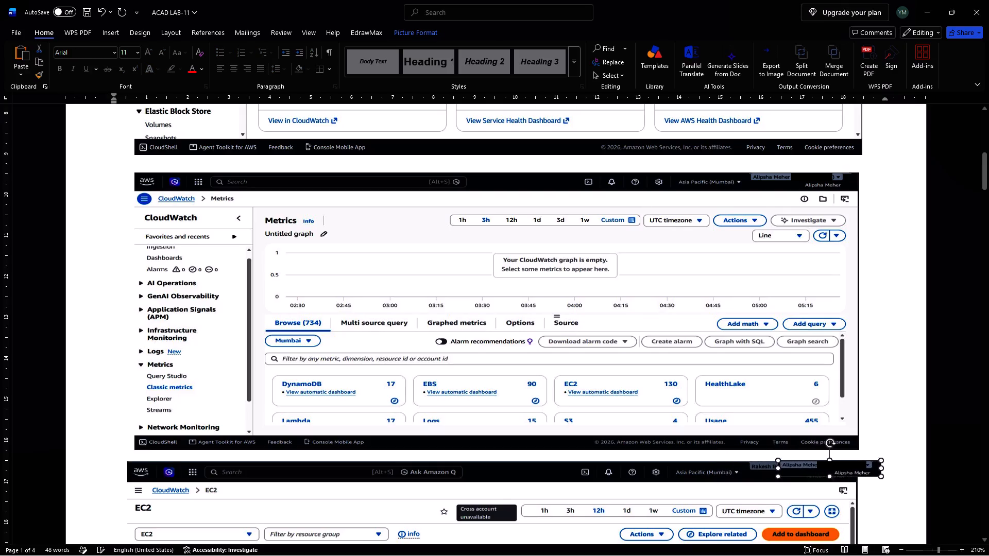
left_click_drag(827, 475, 798, 476)
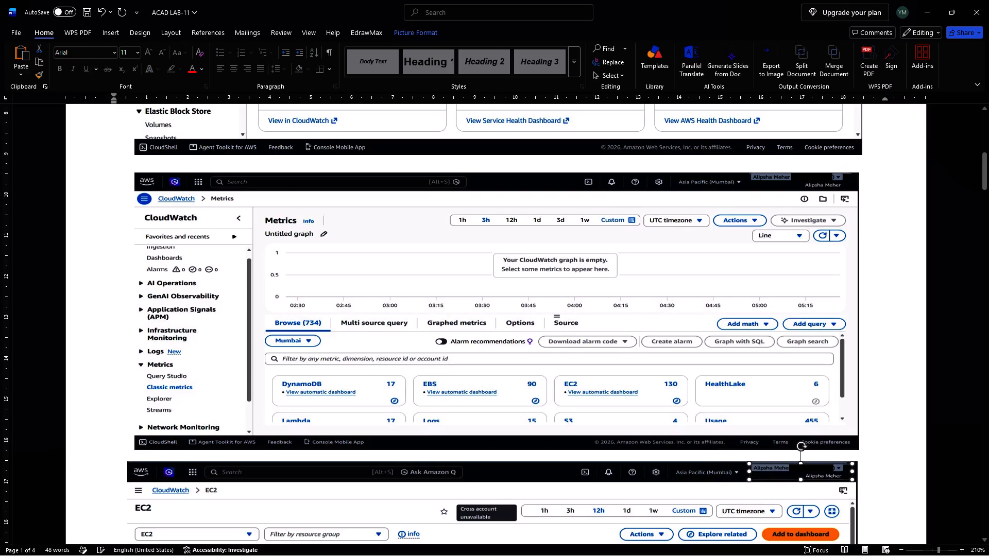
left_click_drag(798, 476, 796, 476)
Fit the name image over the account label in the CloudWatch EC2 dashboard header, sizing it to about 0.46 cm high by 2.58 cm wide.
left_click(791, 478)
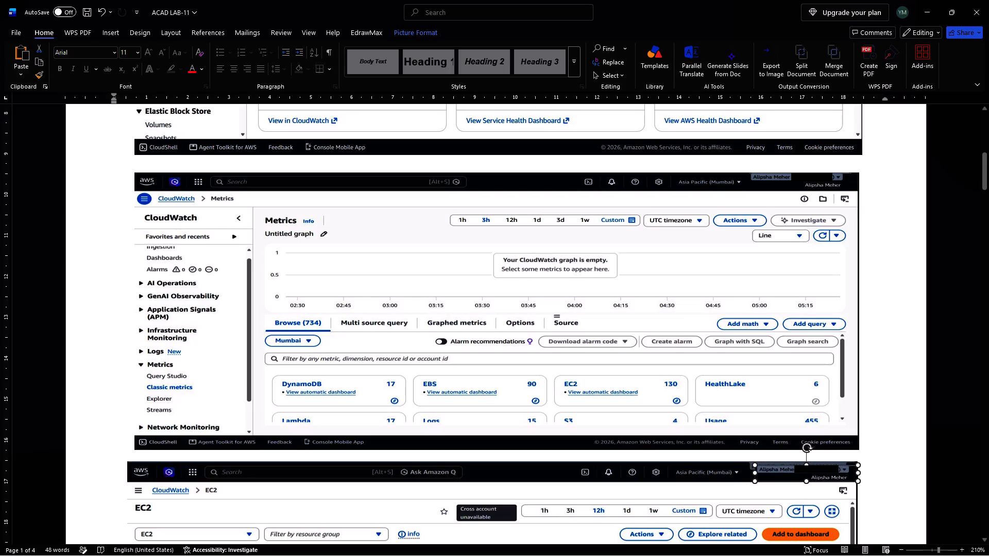
key("Right")
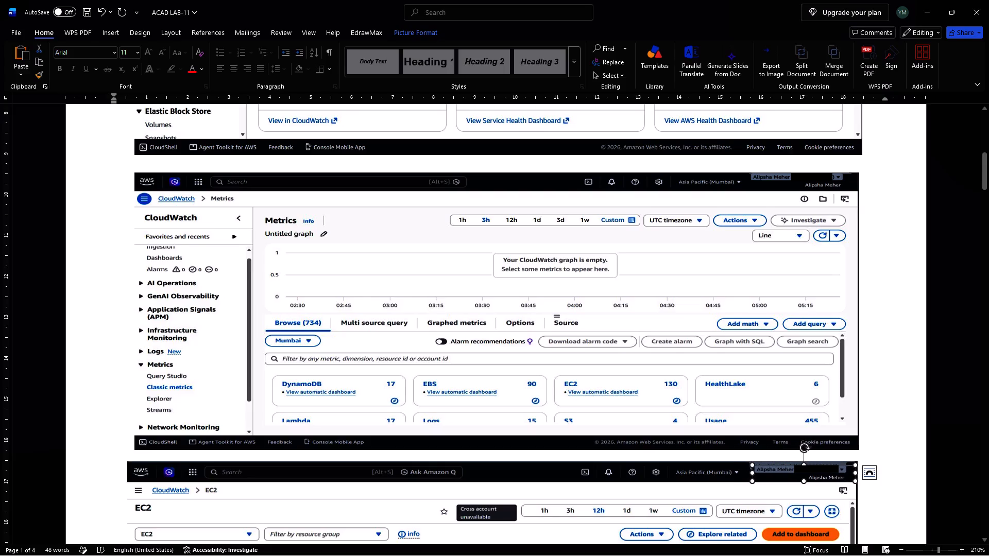
left_click_drag(753, 472, 747, 473)
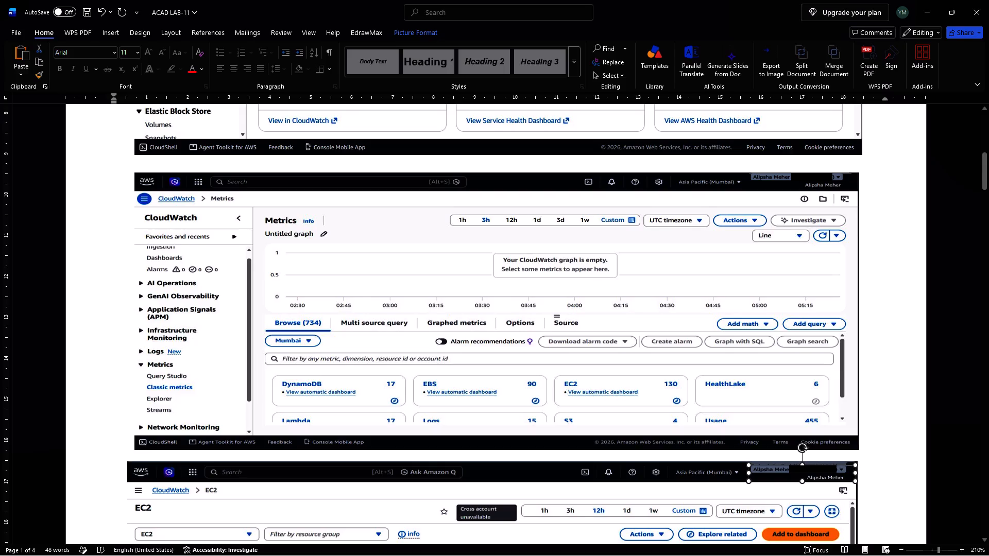
left_click(804, 464)
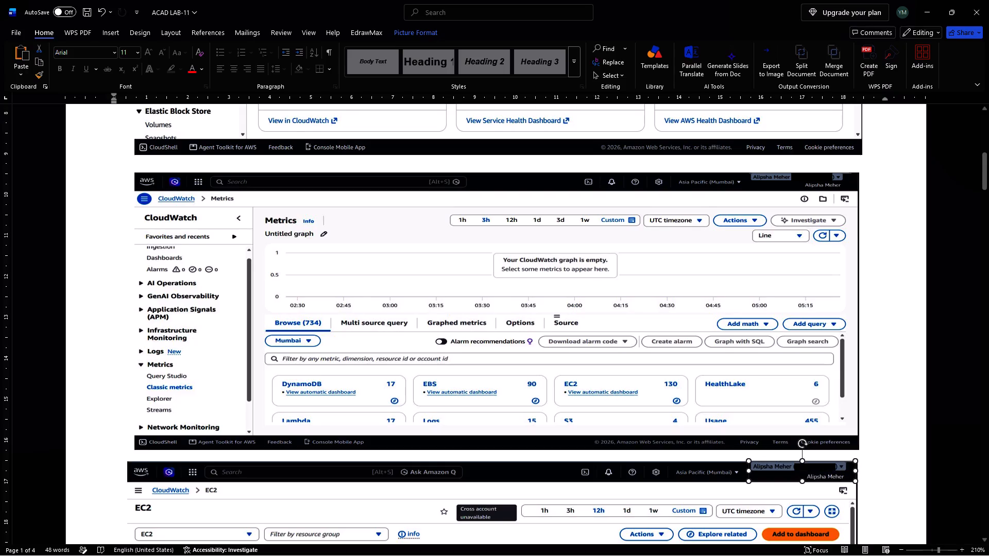
key("Down")
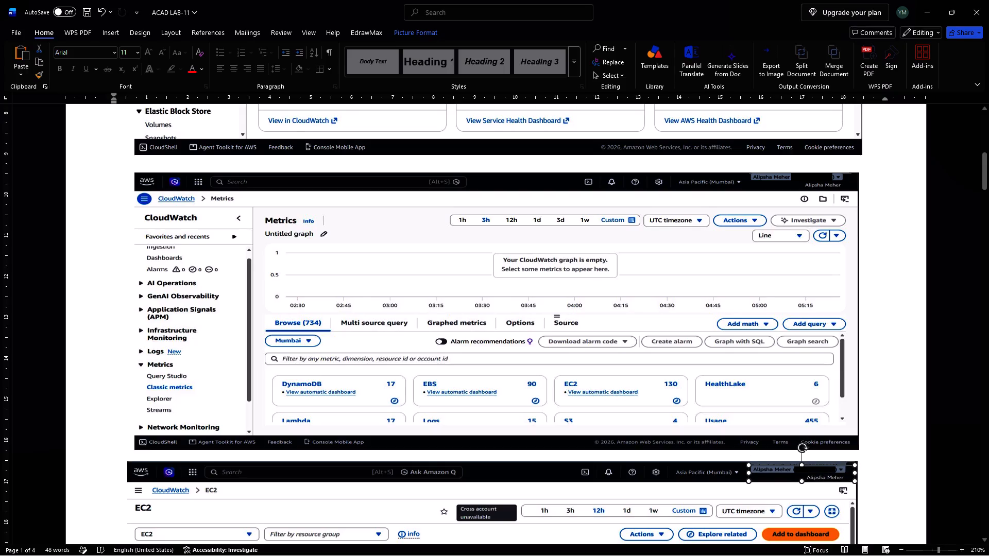
key("Up")
key("Up")
key("Up")
key("Up")
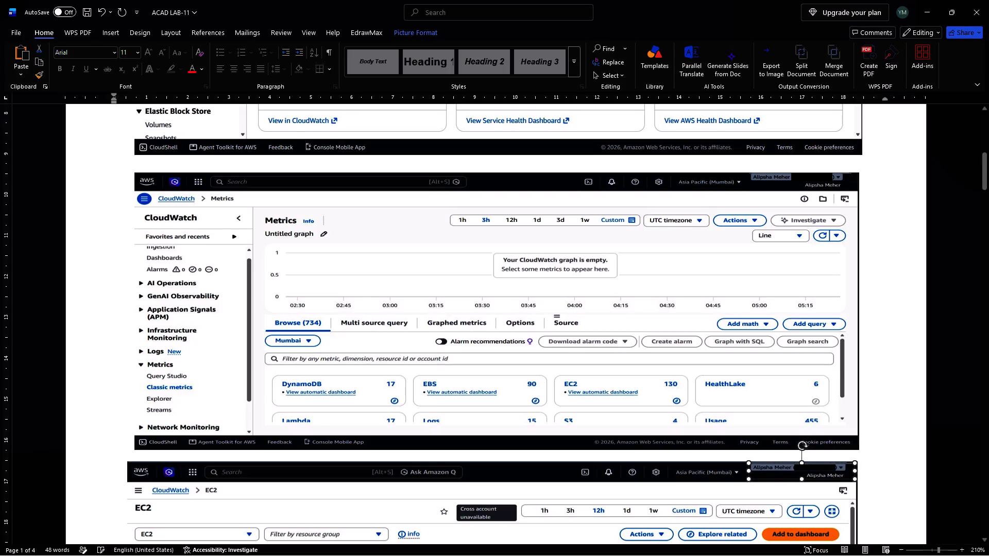
key("Up")
key("Up")
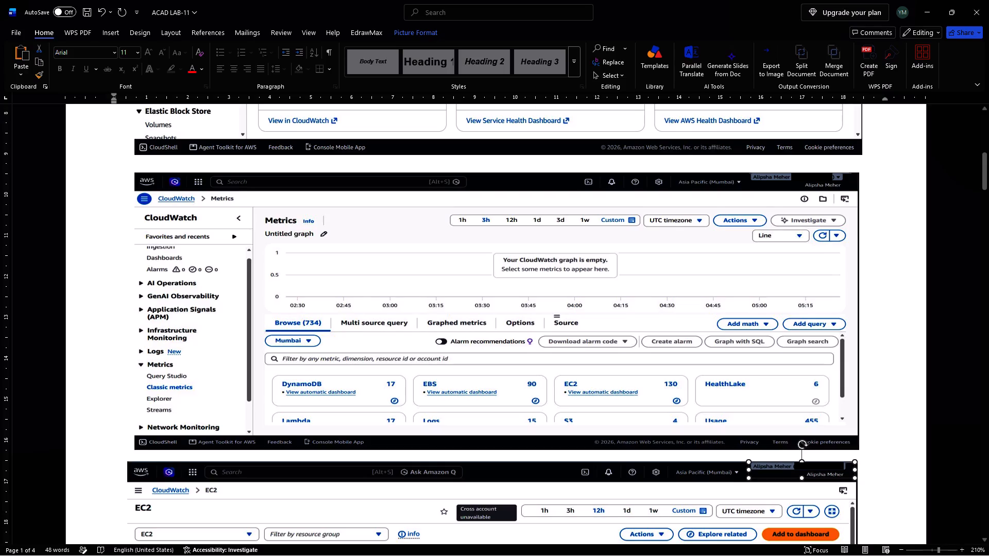
left_click(803, 480)
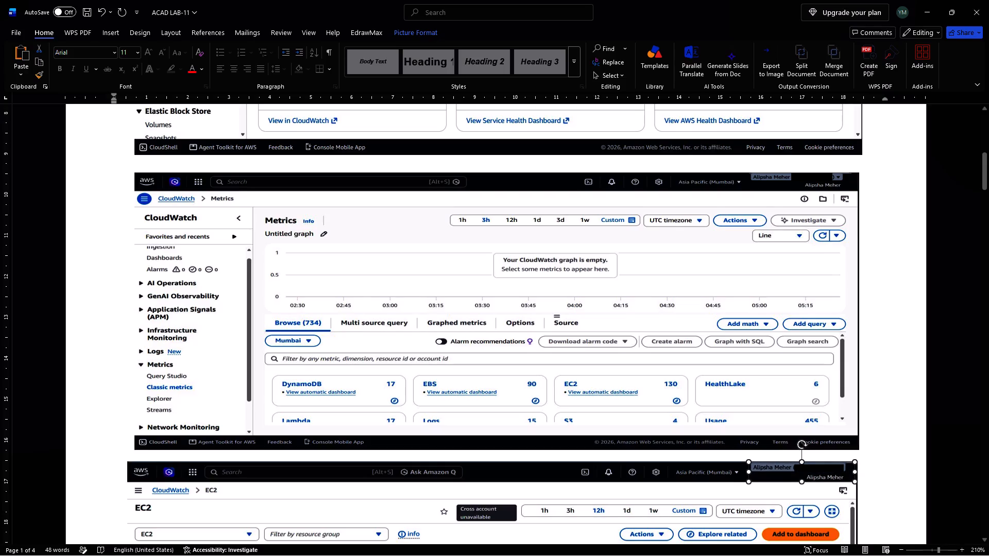
left_click(711, 486)
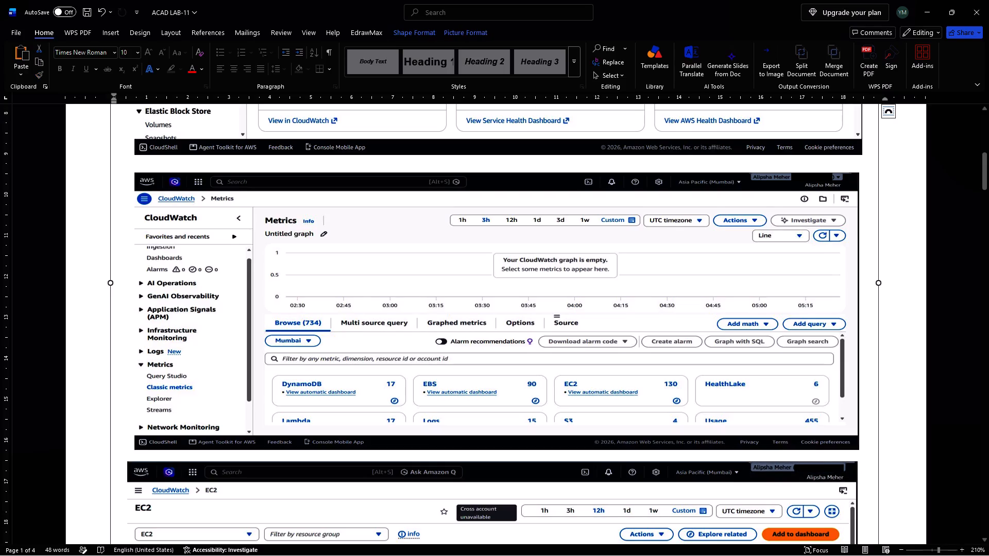
Duplicate the EC2 dashboard name image and place the copy beside the account label on the Create alarm screenshot under Coding Phase.
scroll(719, 463, "down", 1)
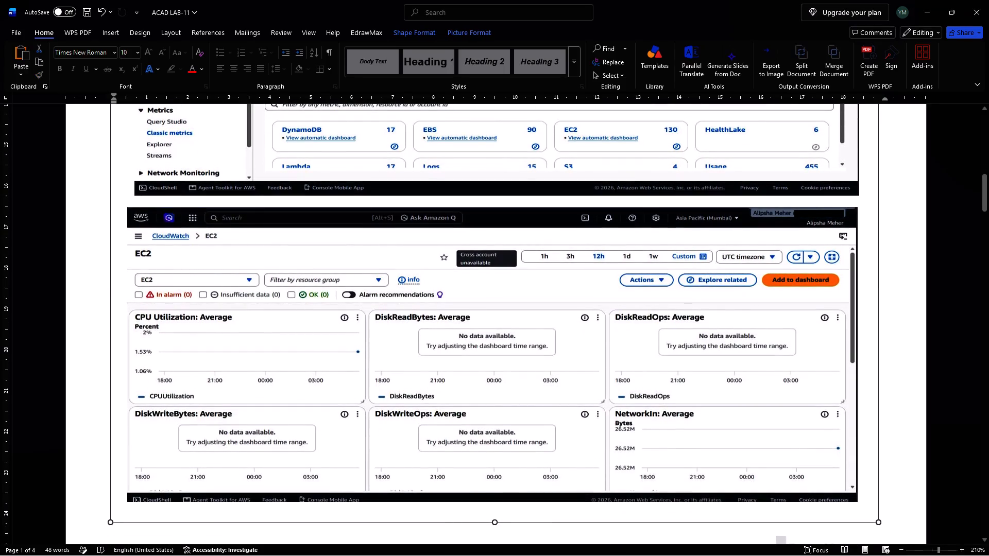
left_click(788, 225)
key("ctrl+c")
key("ctrl+v")
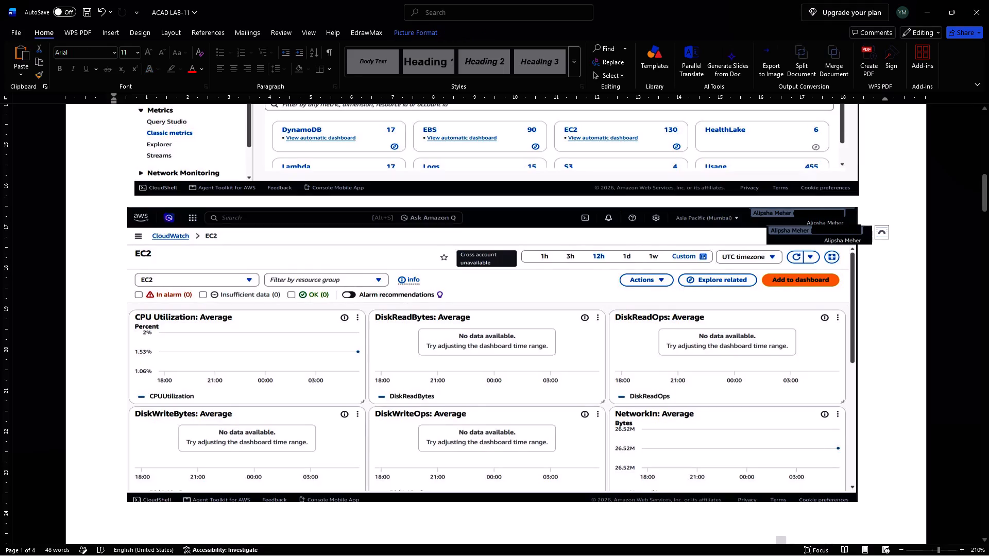
left_click(793, 237)
left_click_drag(793, 237, 801, 207)
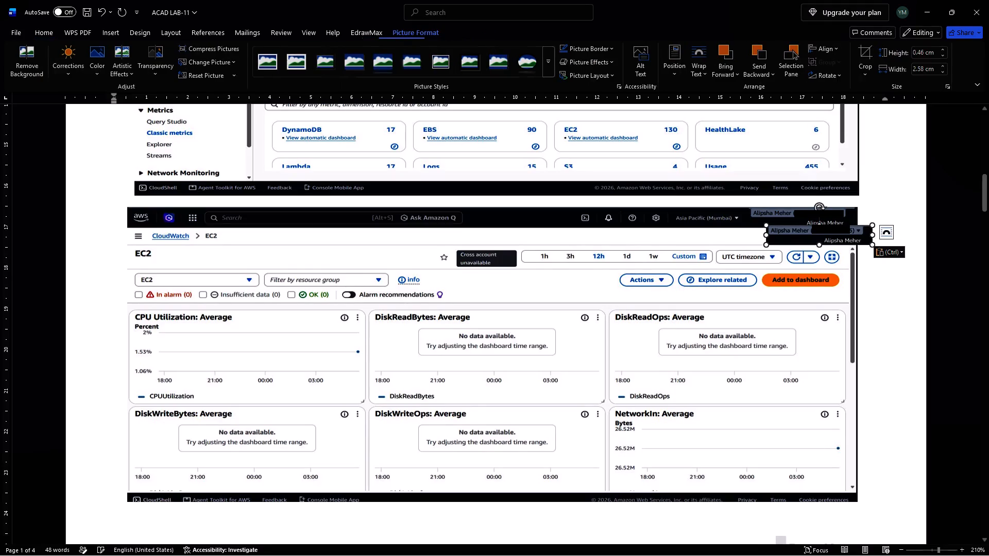
left_click_drag(801, 207, 801, 237)
left_click_drag(801, 237, 655, 497)
scroll(655, 497, "down", 1)
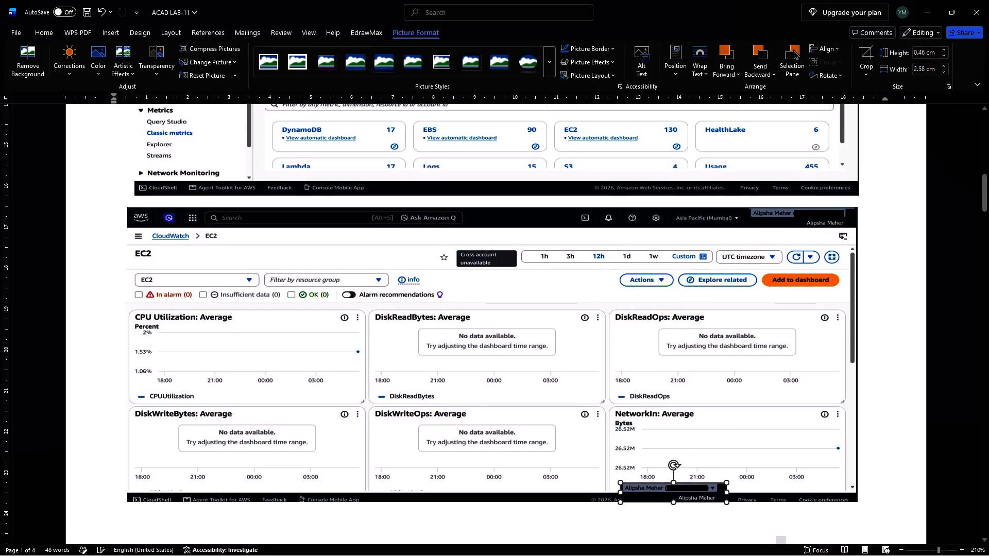
scroll(655, 497, "down", 1)
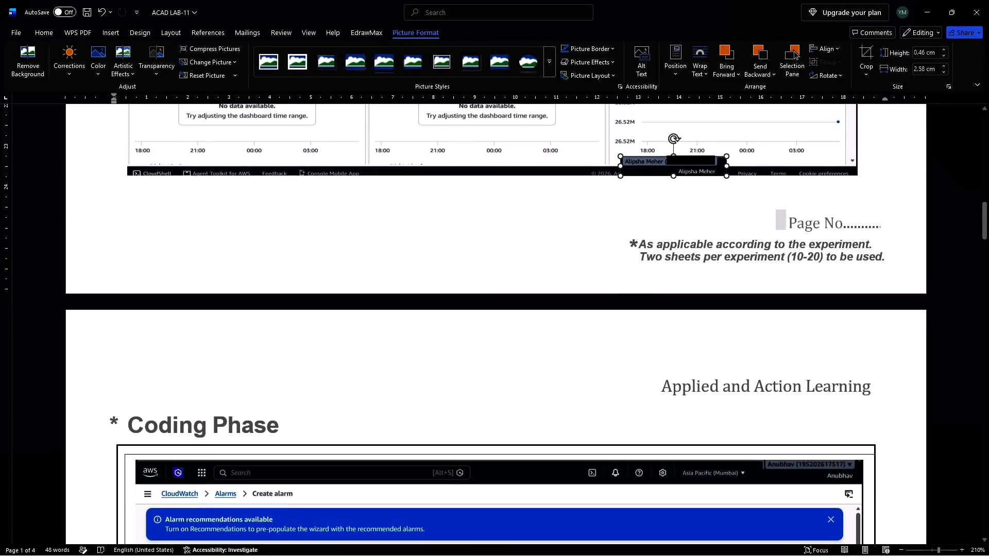
left_click_drag(652, 169, 667, 477)
Delete the two stacked old account-name overlays from the Create alarm screenshot's header.
left_click(794, 473)
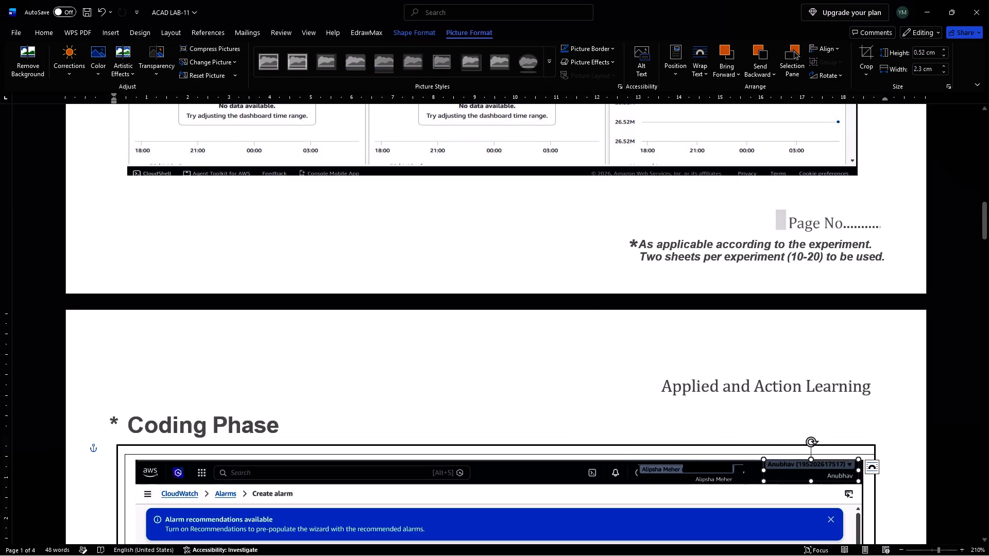
key("Delete")
left_click(782, 474)
key("Delete")
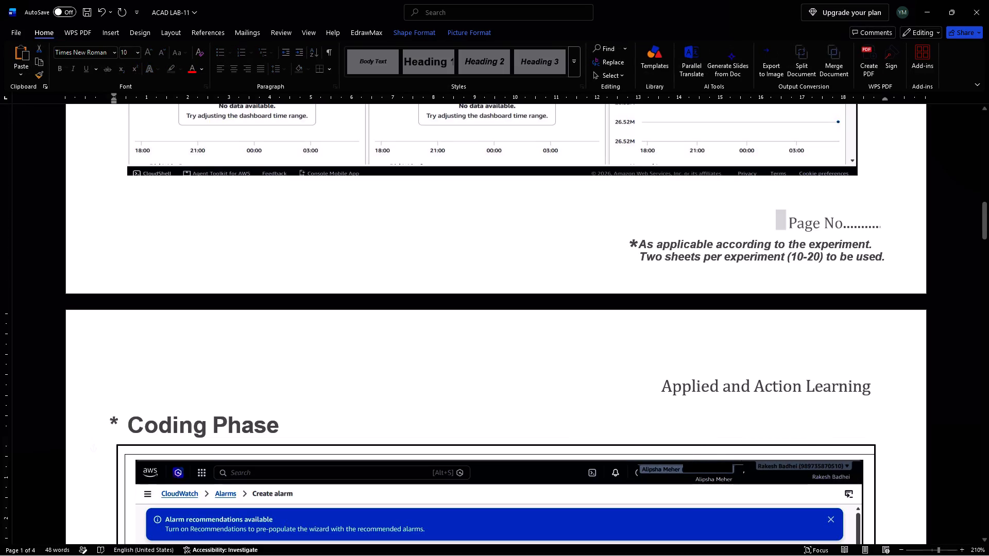
Move the name image copy over the account label in the Create alarm screenshot's header.
left_click(710, 472)
left_click_drag(710, 472, 822, 468)
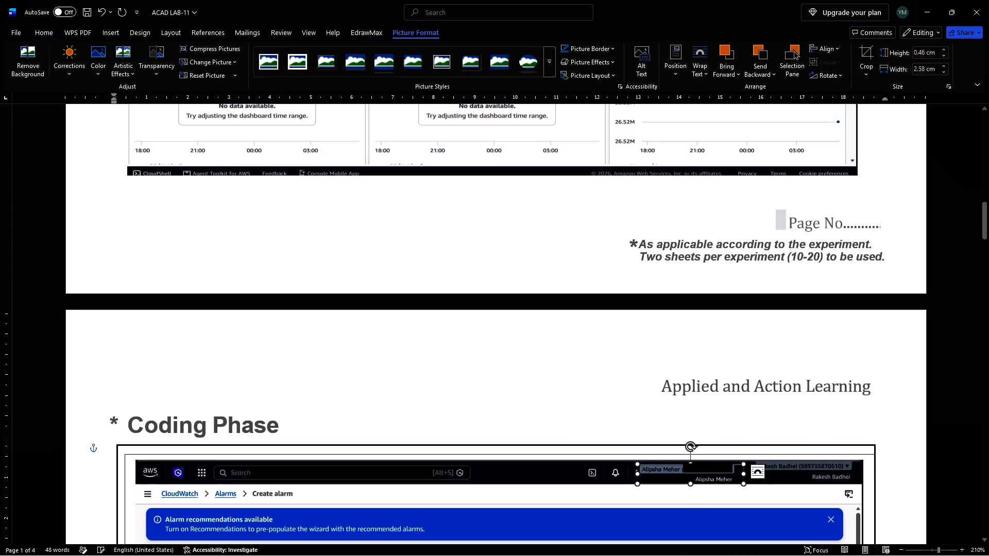
left_click_drag(722, 471, 823, 468)
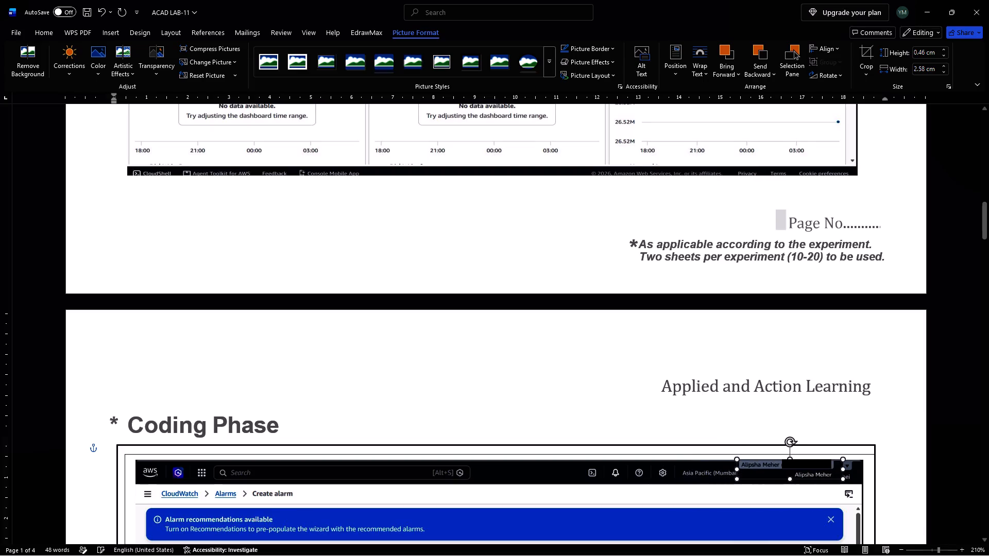
left_click_drag(823, 468, 842, 468)
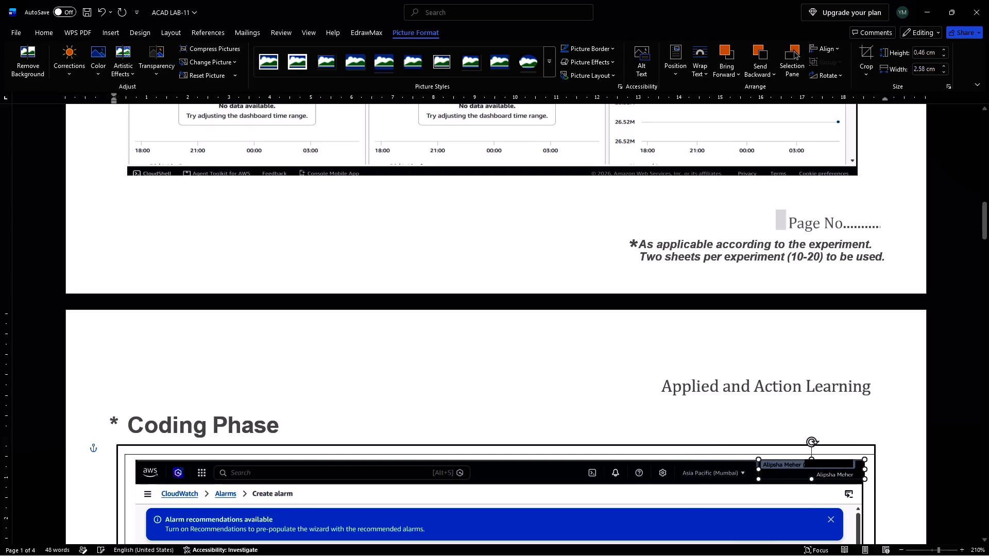
left_click_drag(842, 468, 835, 468)
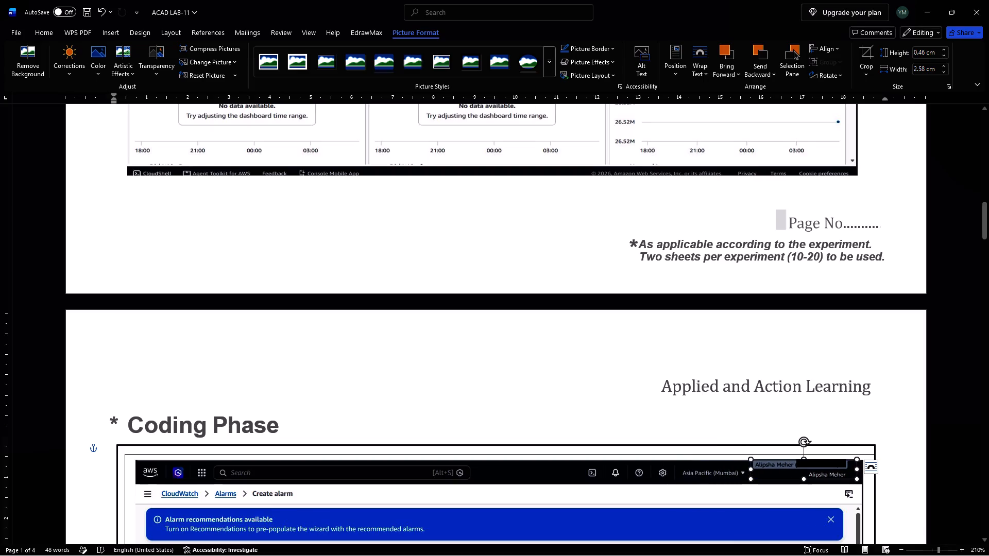
Resize the Create alarm name image to about 0.45 cm high by 2.66 cm wide and nudge it slightly down over the account label.
left_click(804, 480)
key("ctrl+z")
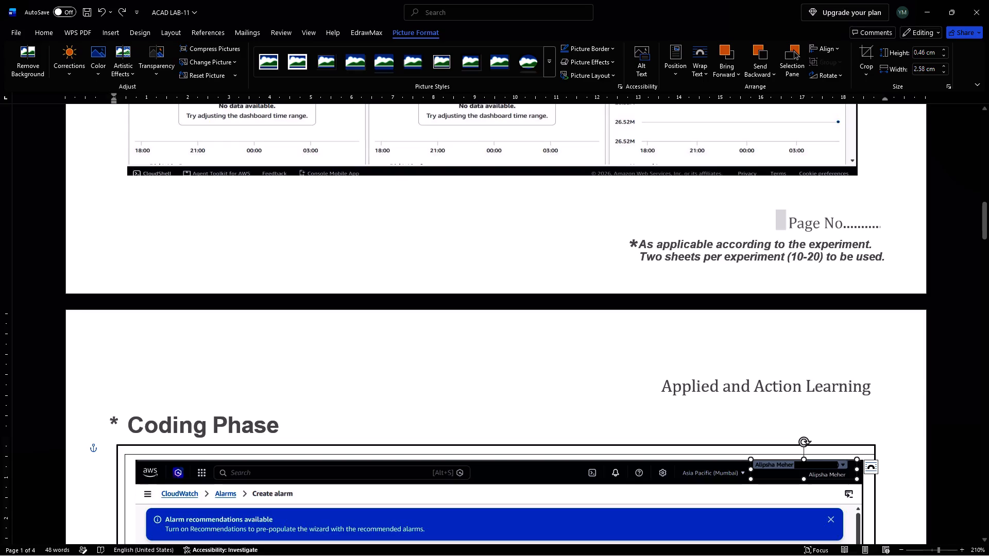
left_click(751, 481)
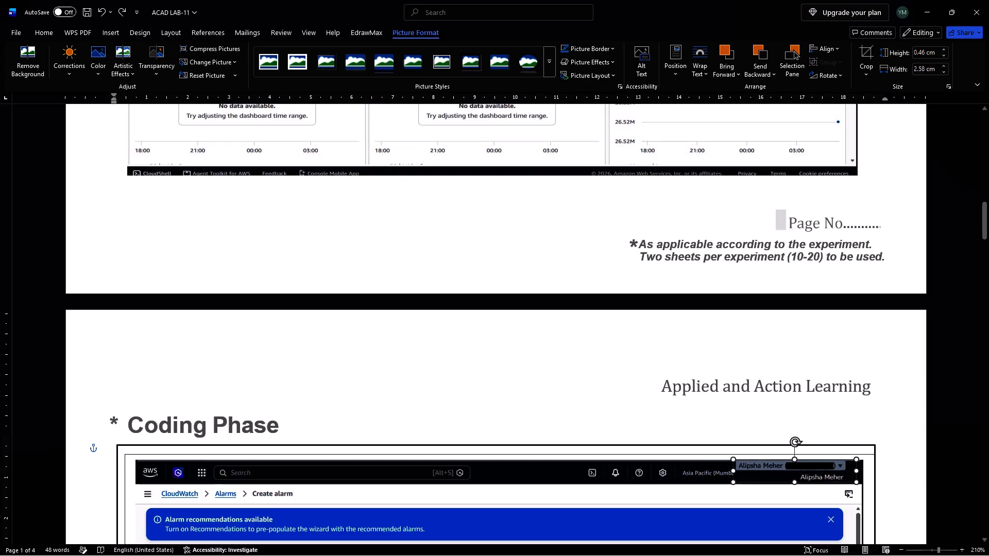
left_click(768, 473)
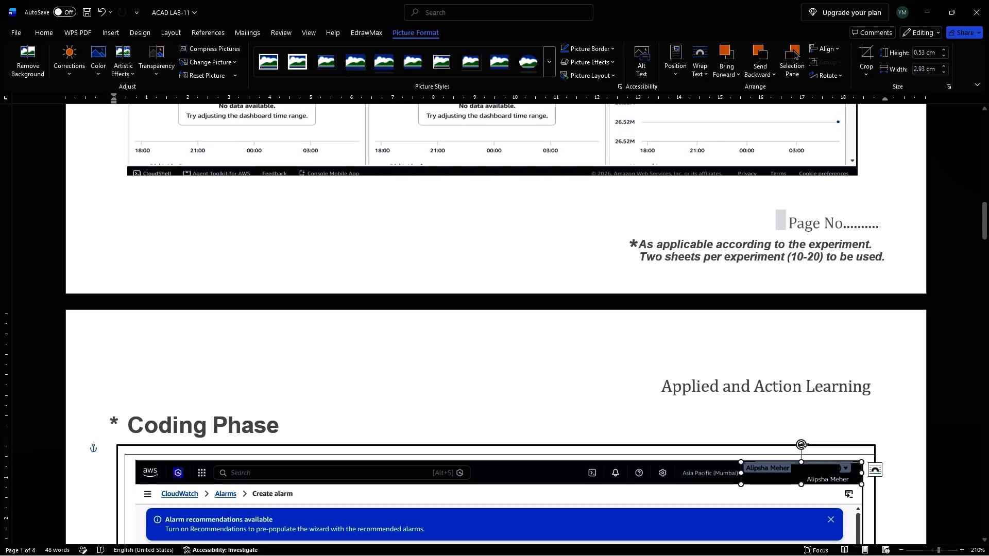
left_click(762, 474)
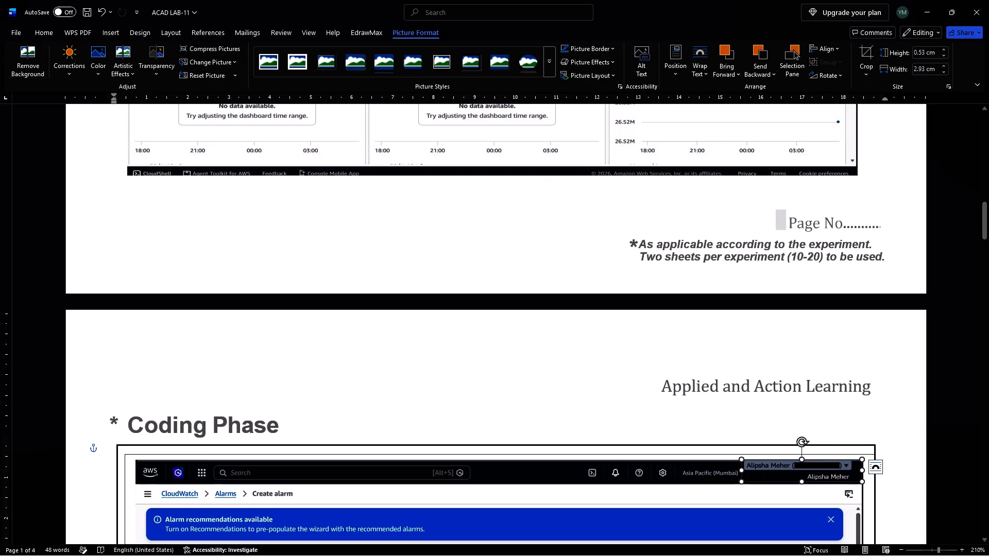
left_click_drag(741, 481, 759, 474)
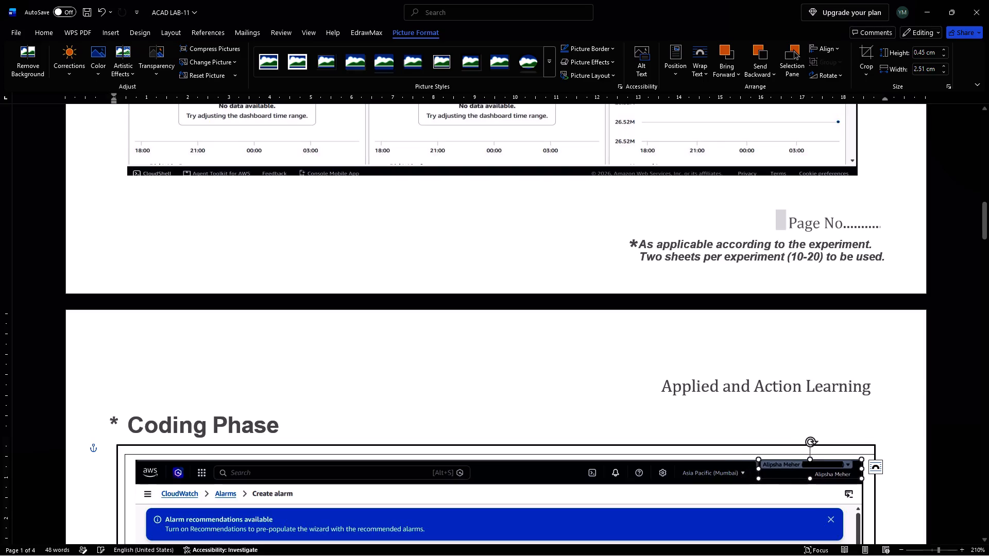
left_click(783, 464)
left_click(759, 481)
left_click_drag(757, 469, 752, 469)
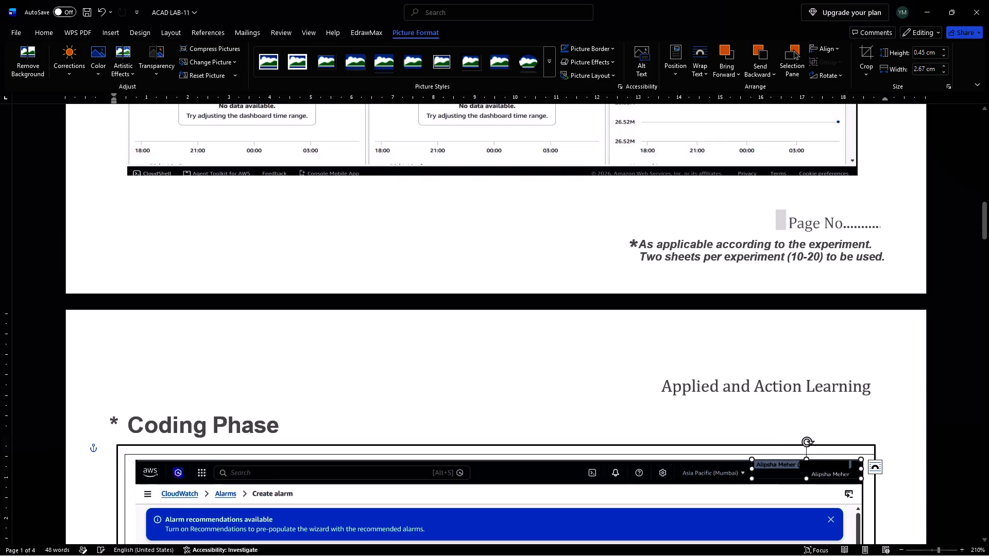
left_click(807, 481)
key("Down")
key("Down")
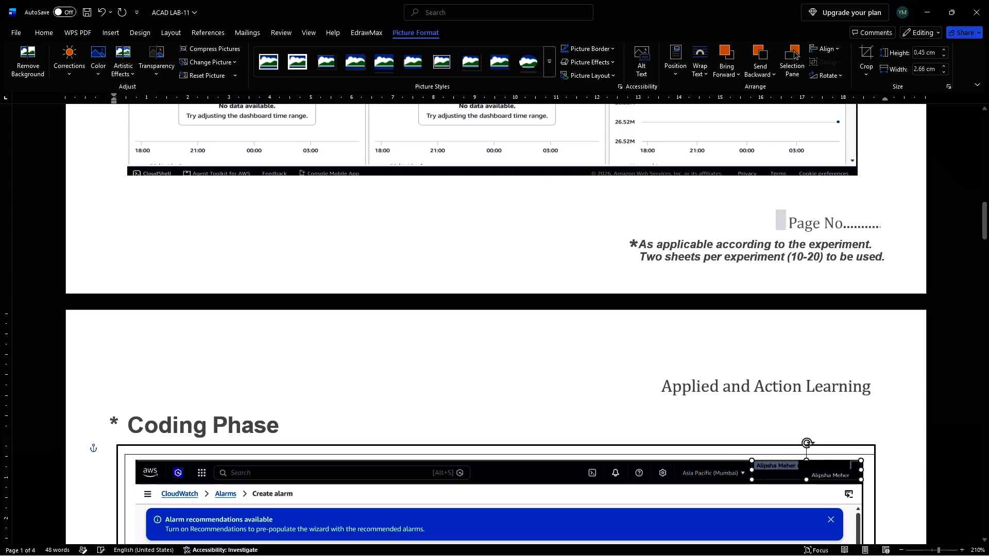
key("Down")
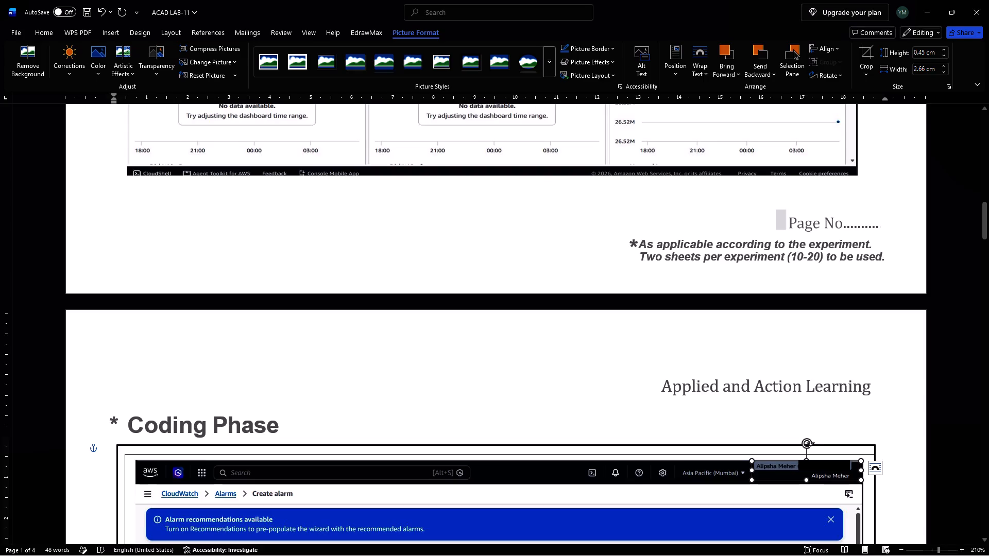
left_click(723, 462)
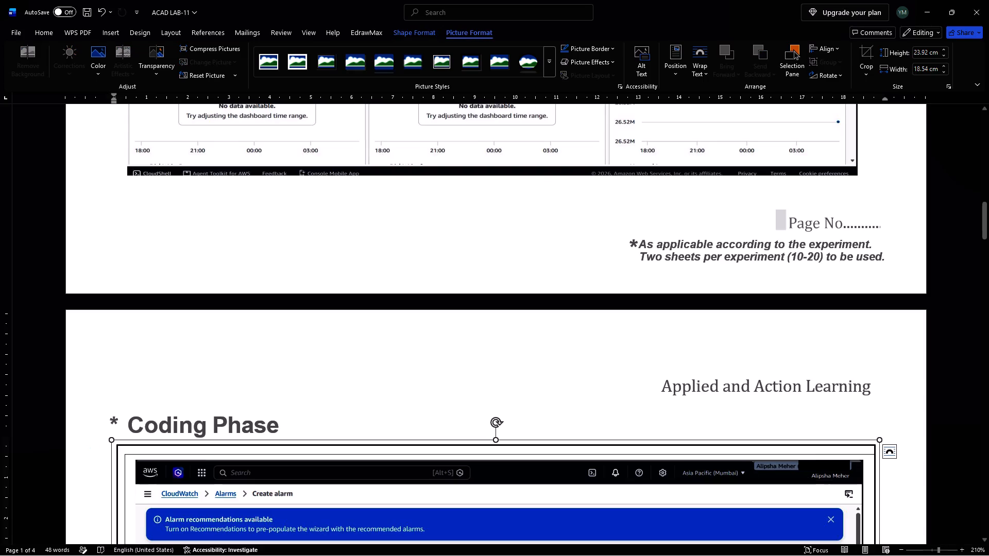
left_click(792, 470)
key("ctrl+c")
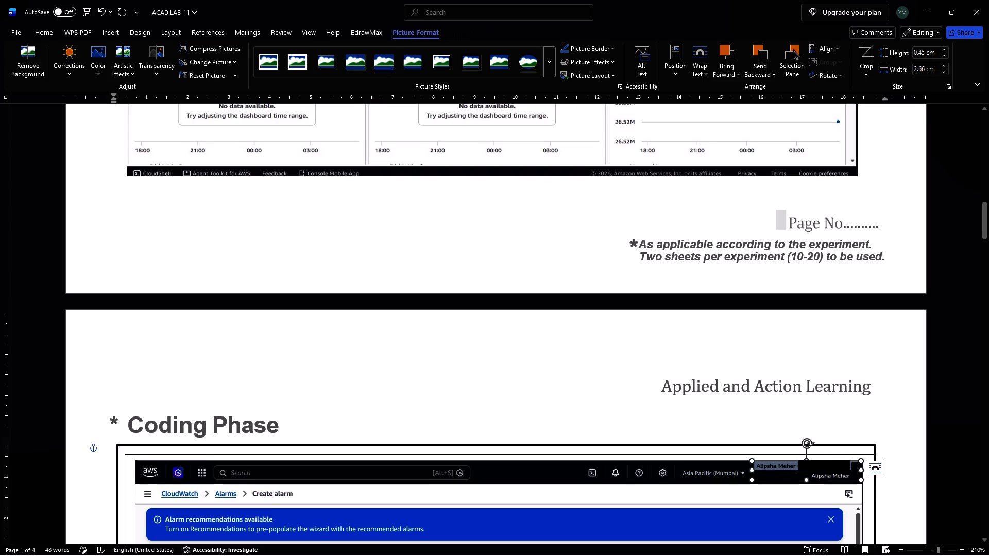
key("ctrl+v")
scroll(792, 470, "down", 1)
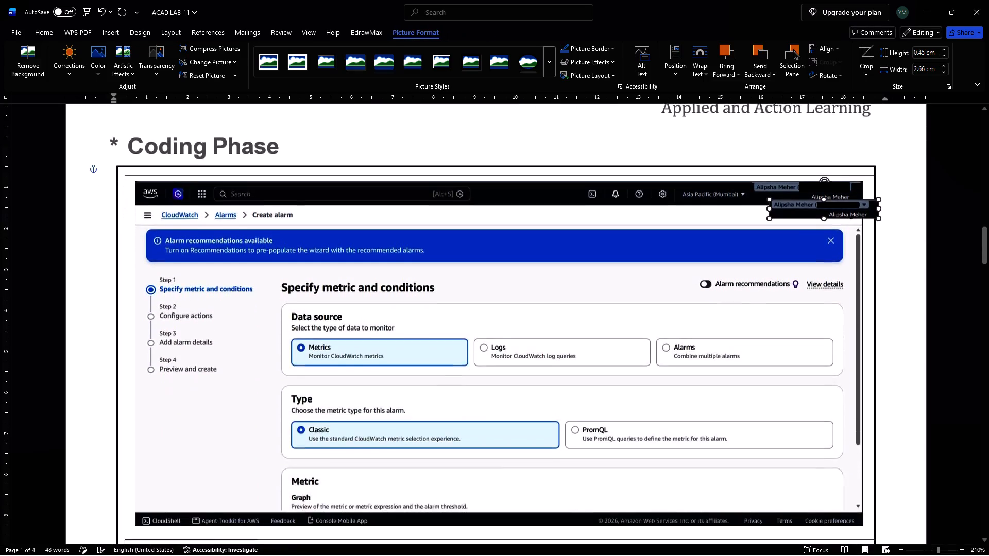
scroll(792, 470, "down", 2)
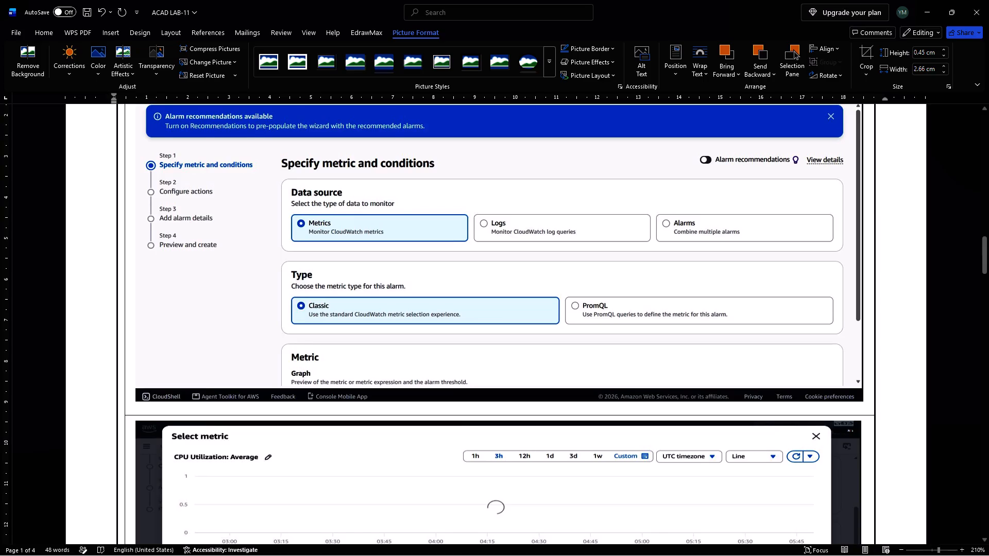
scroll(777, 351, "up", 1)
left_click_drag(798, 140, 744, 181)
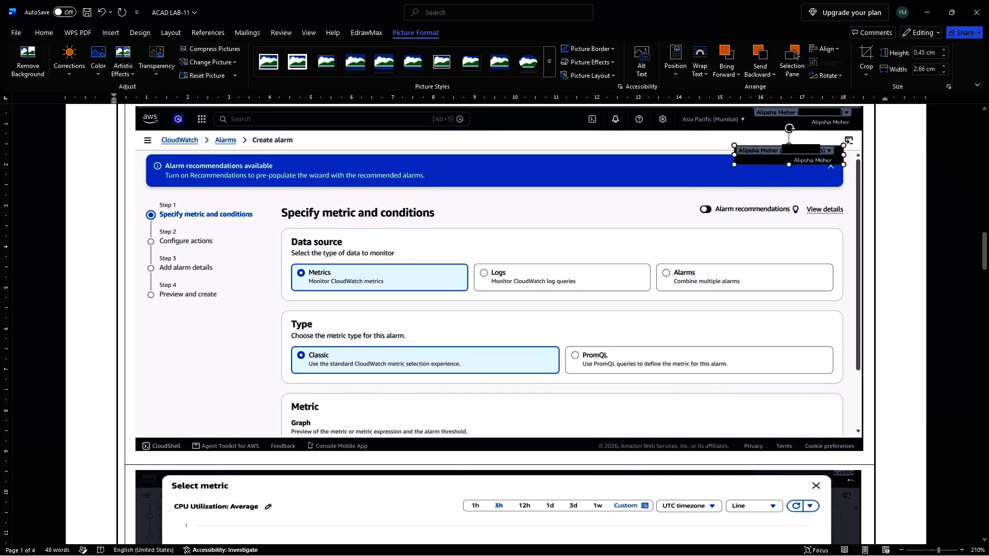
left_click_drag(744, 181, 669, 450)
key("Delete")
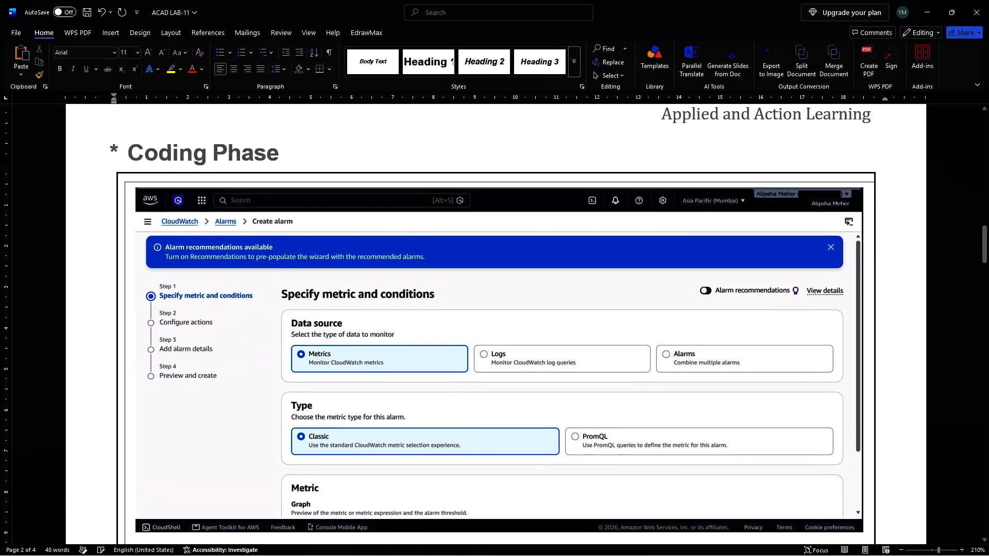
Duplicate the Create alarm name image and place the copy on the header of the Create alarm Conditions screenshot further down page 2.
left_click(777, 208)
left_click(778, 197)
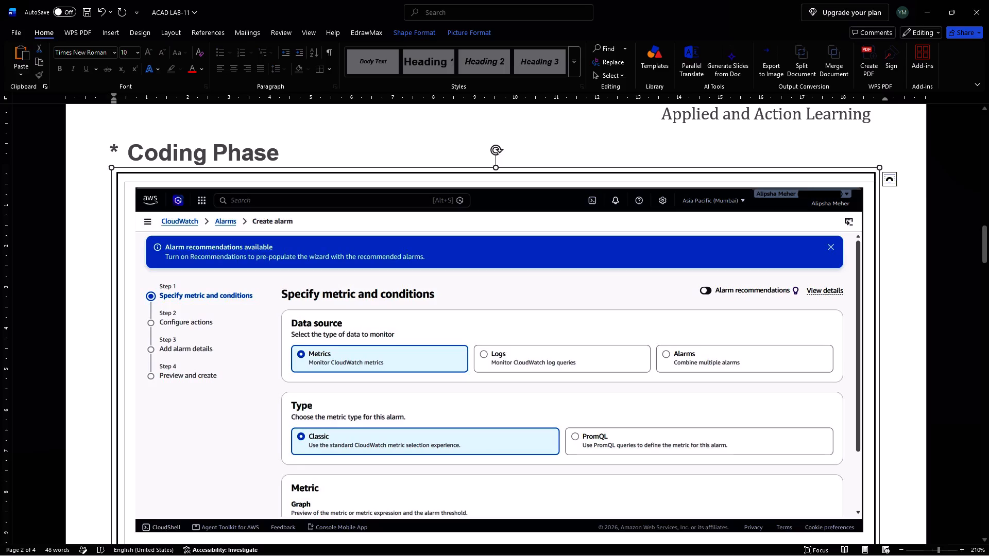
key("ctrl+c")
key("ctrl+v")
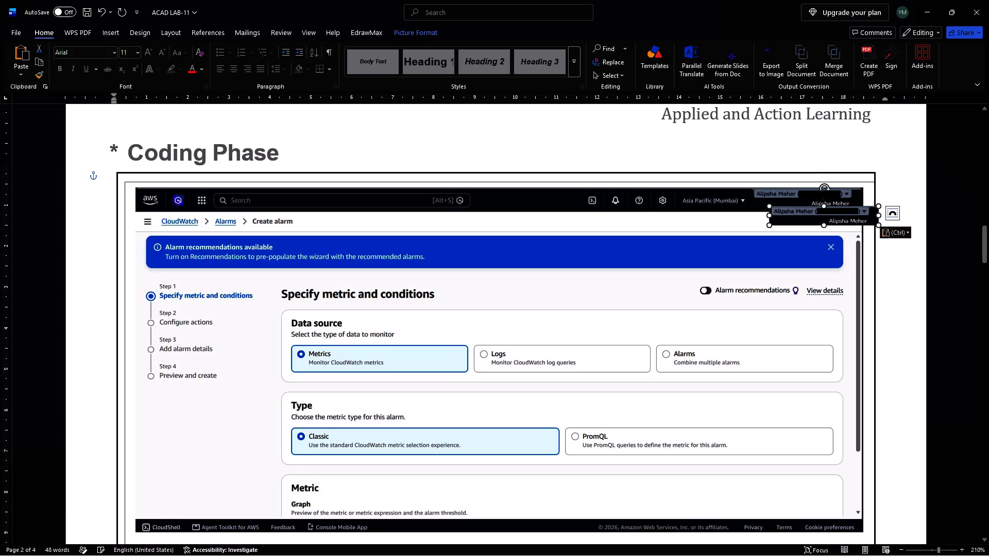
left_click_drag(793, 214, 743, 555)
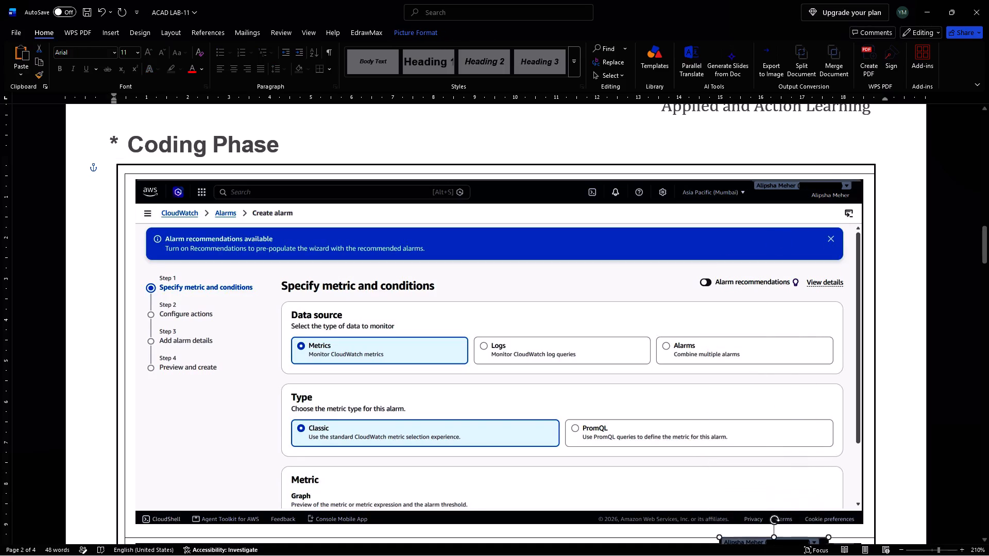
left_click_drag(743, 555, 740, 525)
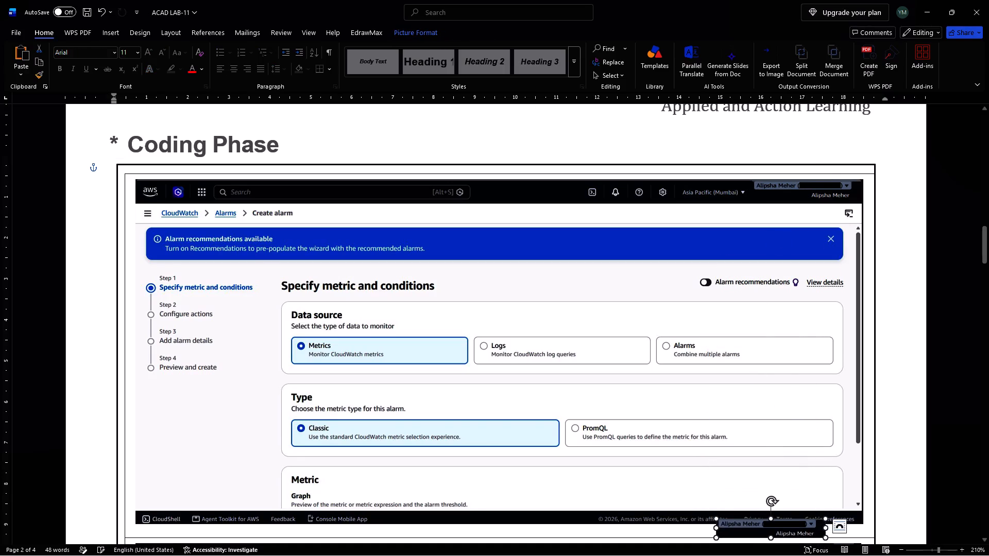
scroll(740, 525, "down", 1)
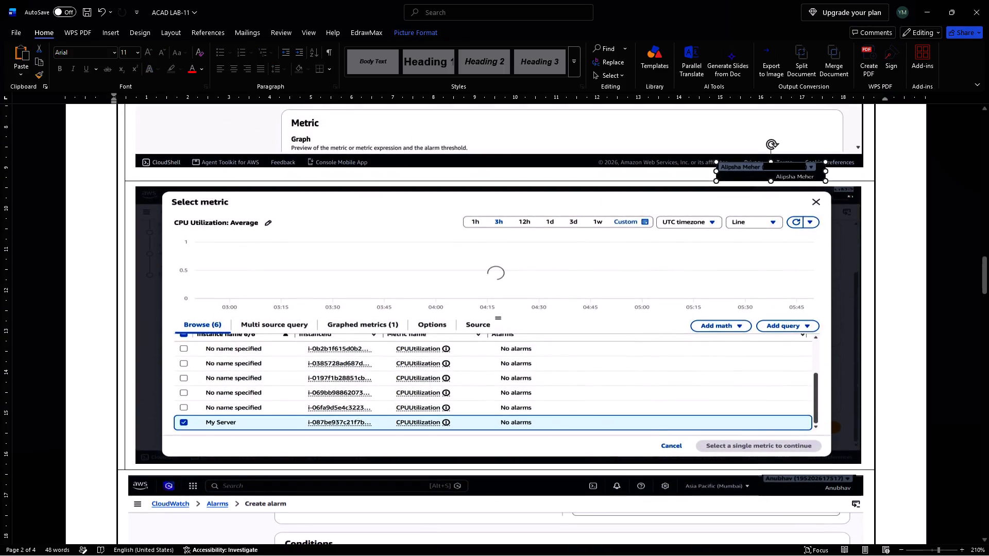
left_click_drag(739, 175, 743, 506)
Delete the two stacked old account-name overlays from the header of the Create alarm Conditions screenshot.
scroll(743, 506, "down", 1)
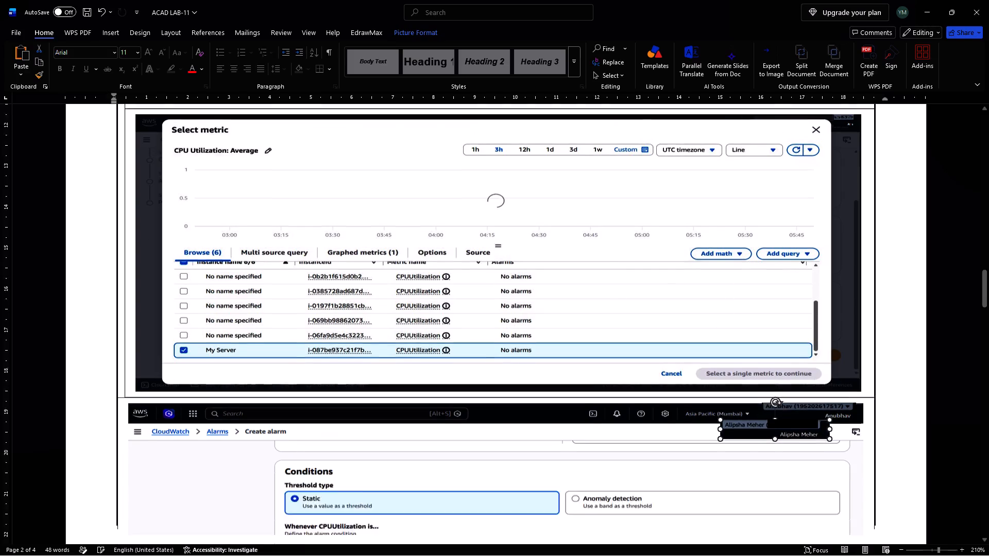
scroll(743, 506, "down", 1)
left_click(845, 293)
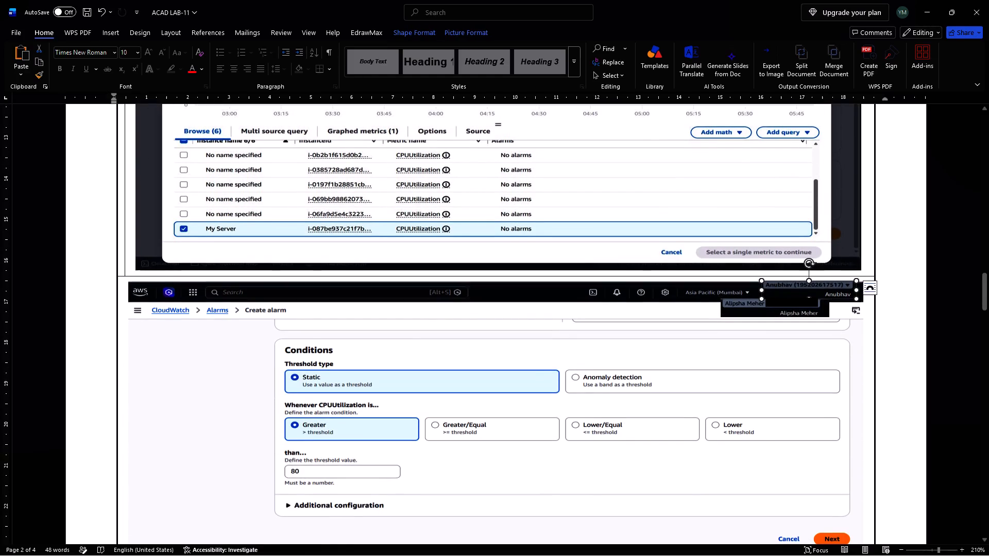
key("Delete")
left_click(845, 293)
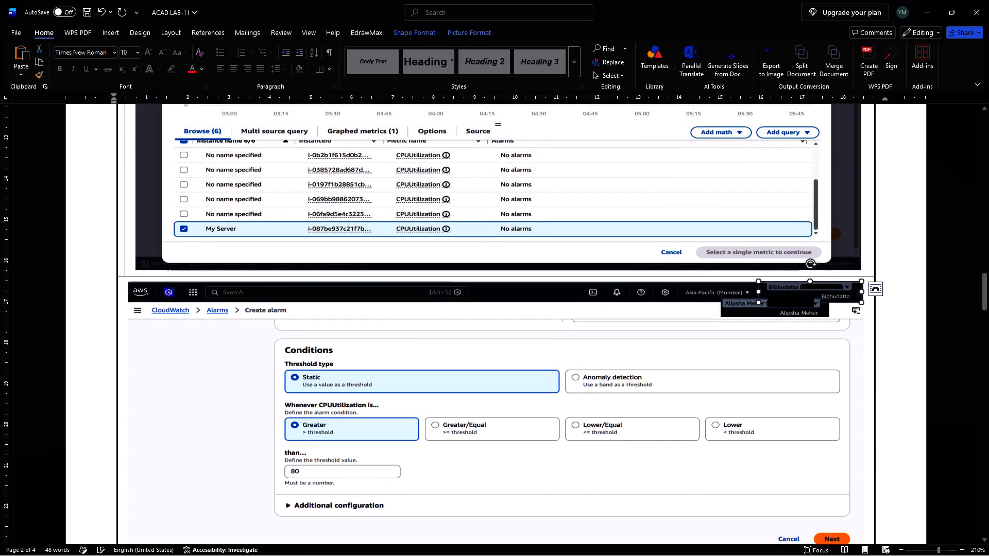
key("Delete")
Move the name image copy over the account label in the Conditions screenshot's header.
left_click(791, 306)
left_click_drag(791, 306, 816, 298)
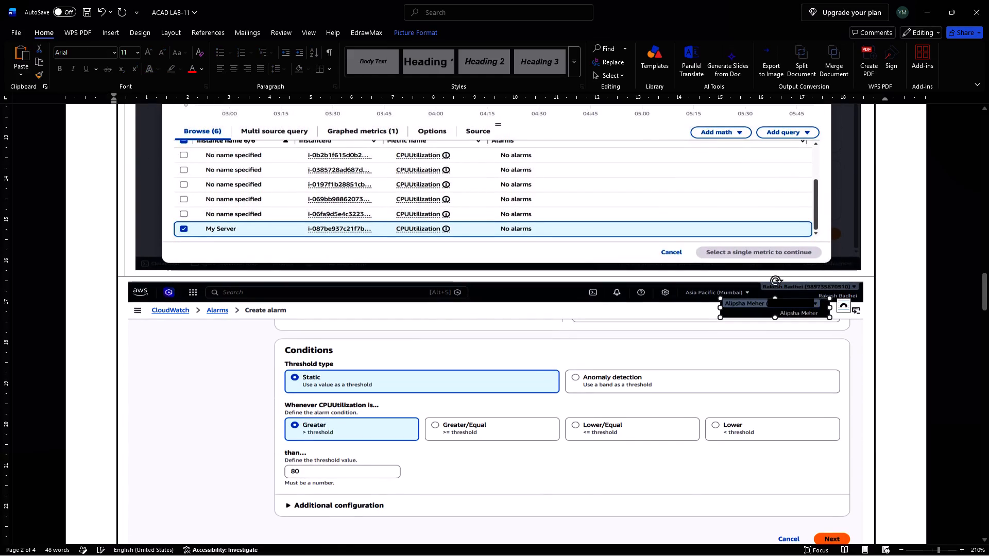
left_click_drag(816, 298, 858, 291)
left_click_drag(808, 308, 834, 298)
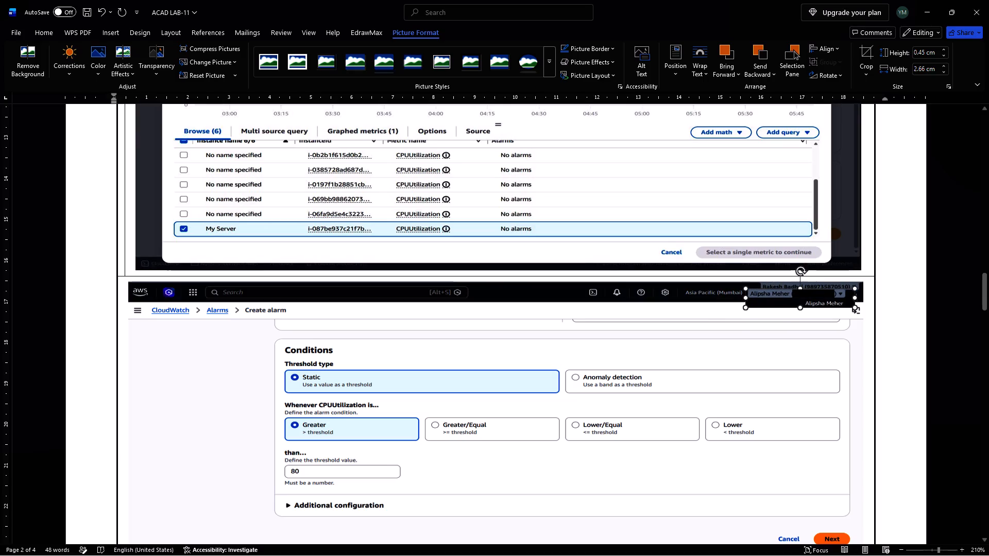
left_click_drag(834, 298, 841, 291)
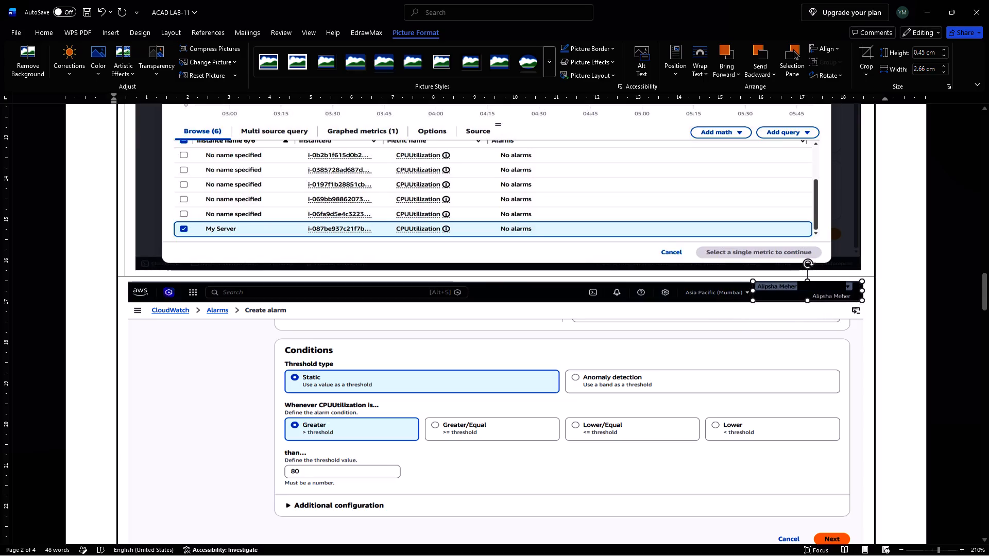
Narrow the Conditions screenshot's name image to about 2.58 cm and nudge it slightly down to line up with the header.
left_click(754, 291)
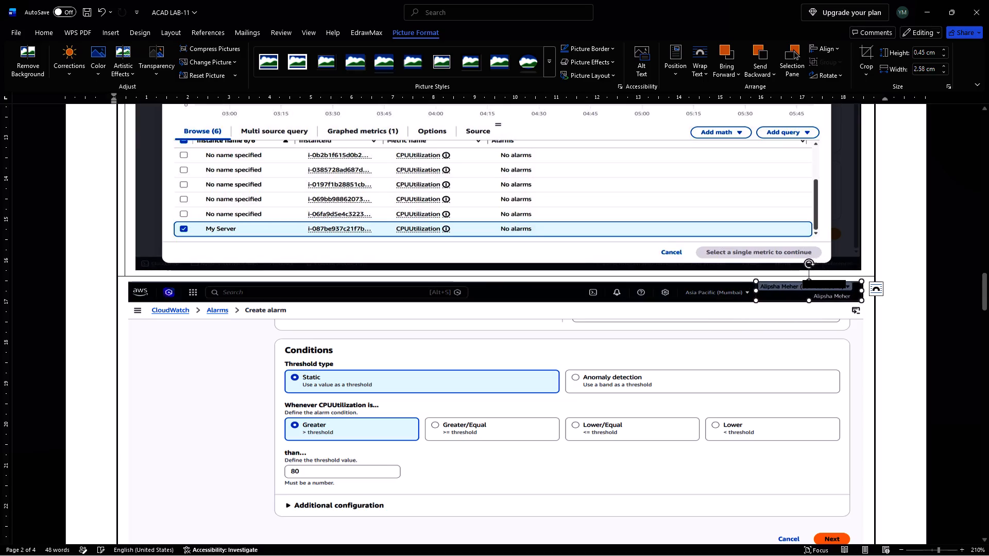
key("Down")
key("Down")
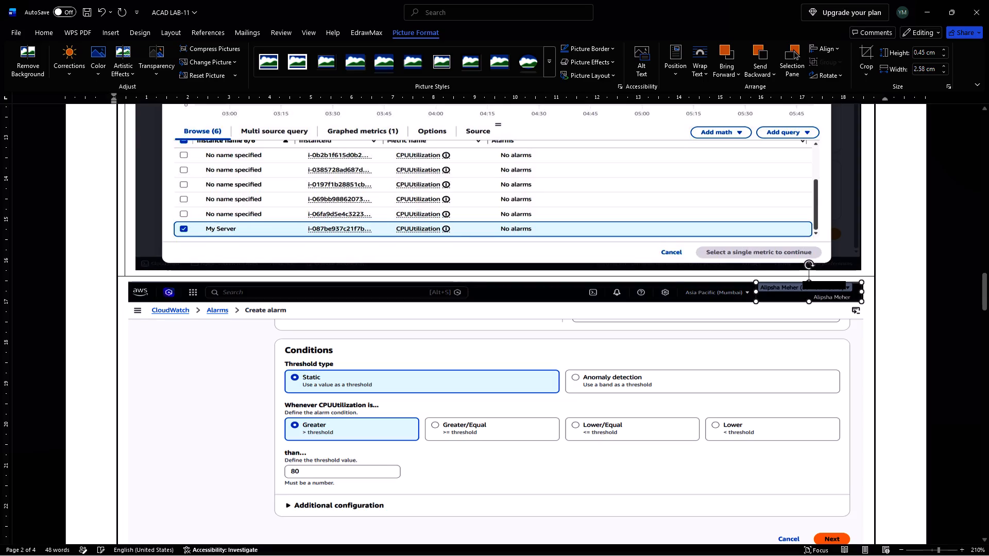
left_click(808, 313)
left_click(711, 312)
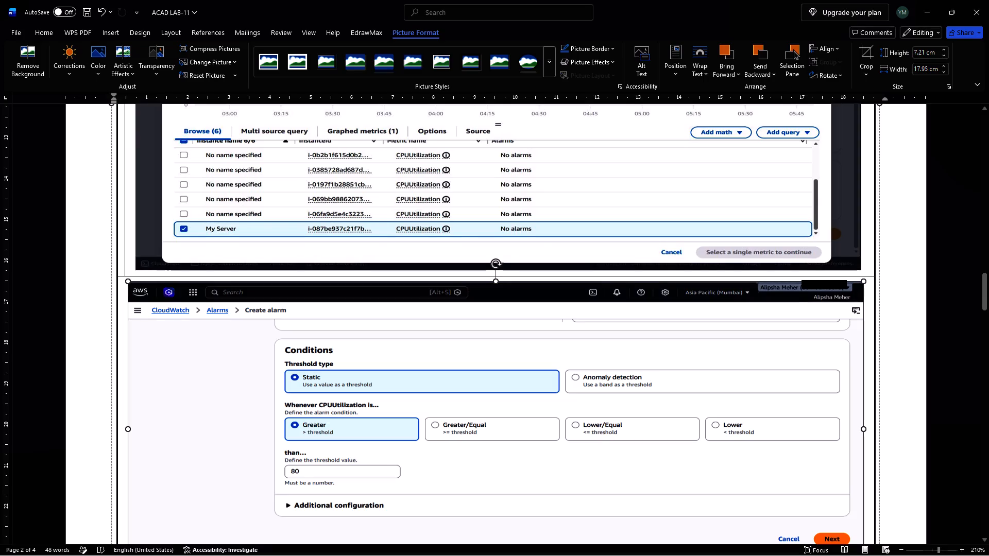
left_click(781, 288)
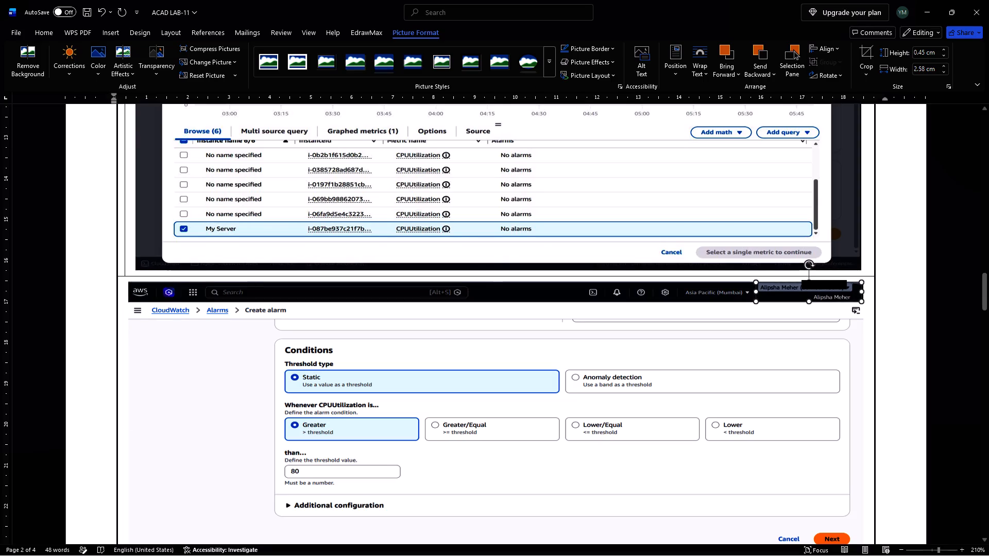
key("Up")
left_click(697, 311)
Duplicate the Conditions screenshot's name image and bring the copy down into the Testing Phase box on page 3.
left_click(798, 299)
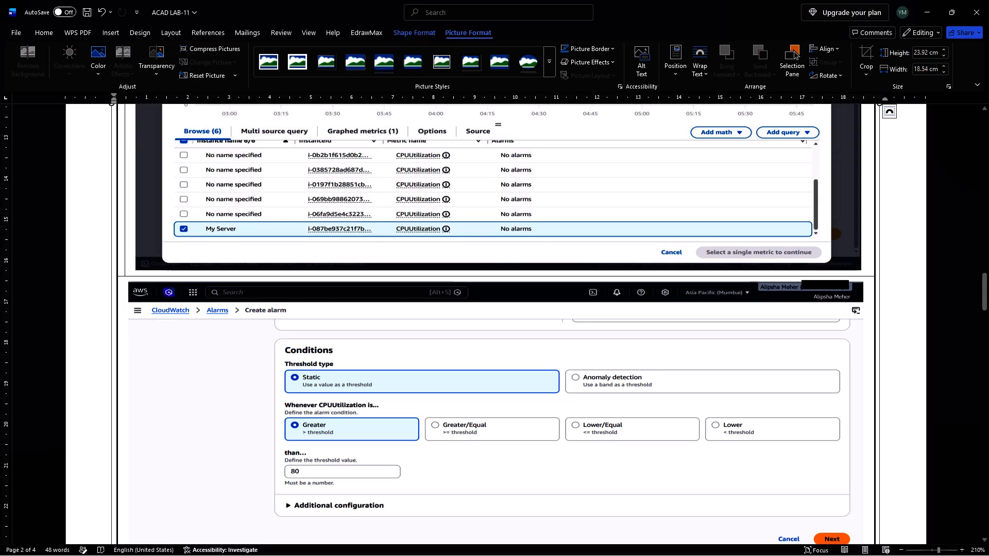
key("ctrl+c")
key("ctrl+v")
left_click_drag(797, 310, 543, 531)
scroll(543, 531, "down", 2)
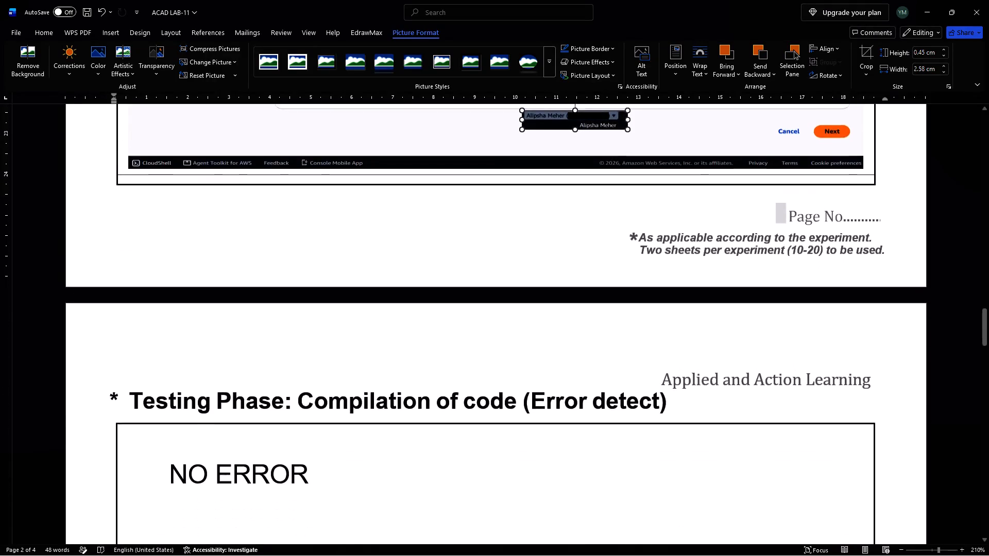
left_click_drag(546, 118, 482, 457)
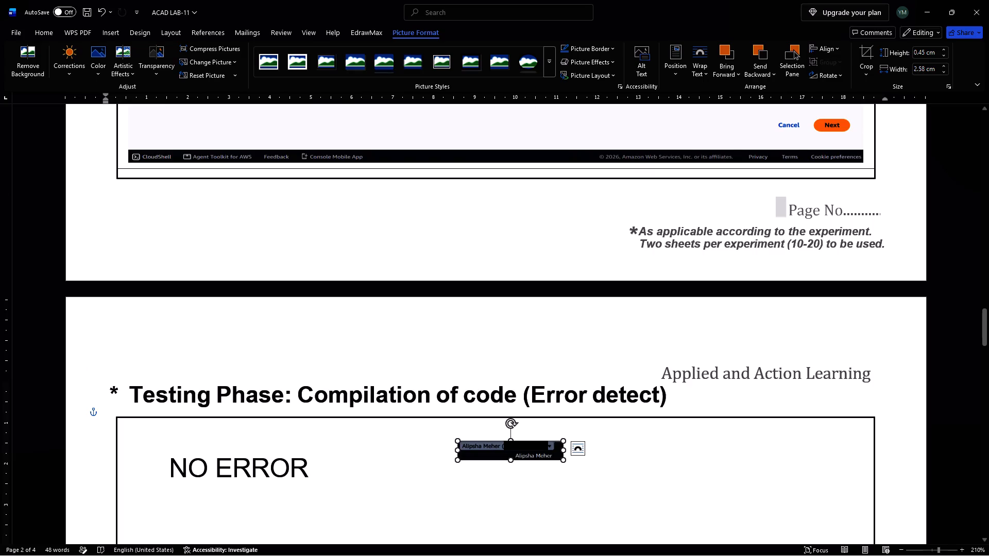
Move the name image copy out of the Testing Phase box to beside the Implementation Phase: Final Output heading.
left_click(482, 457)
scroll(482, 454, "down", 1)
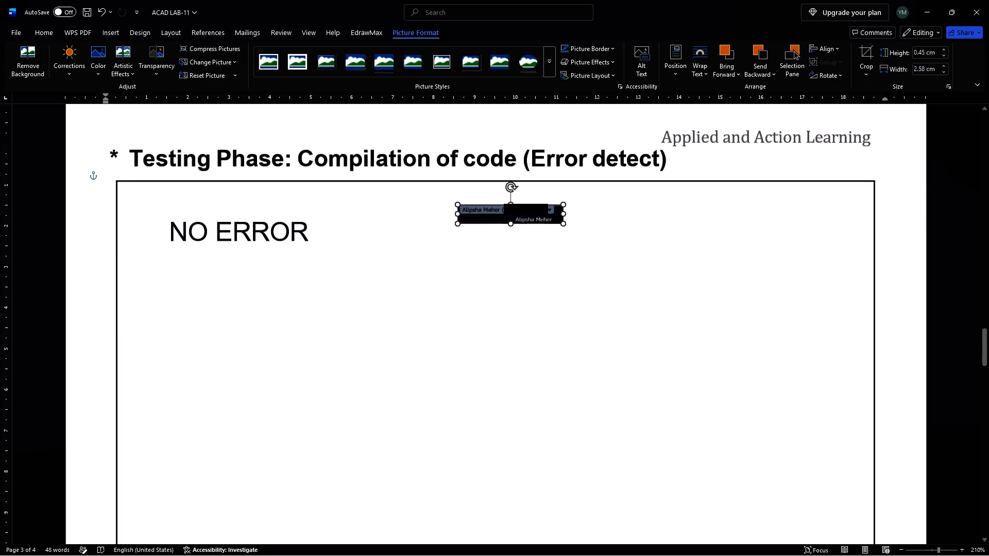
scroll(481, 445, "down", 1)
left_click_drag(476, 215, 455, 282)
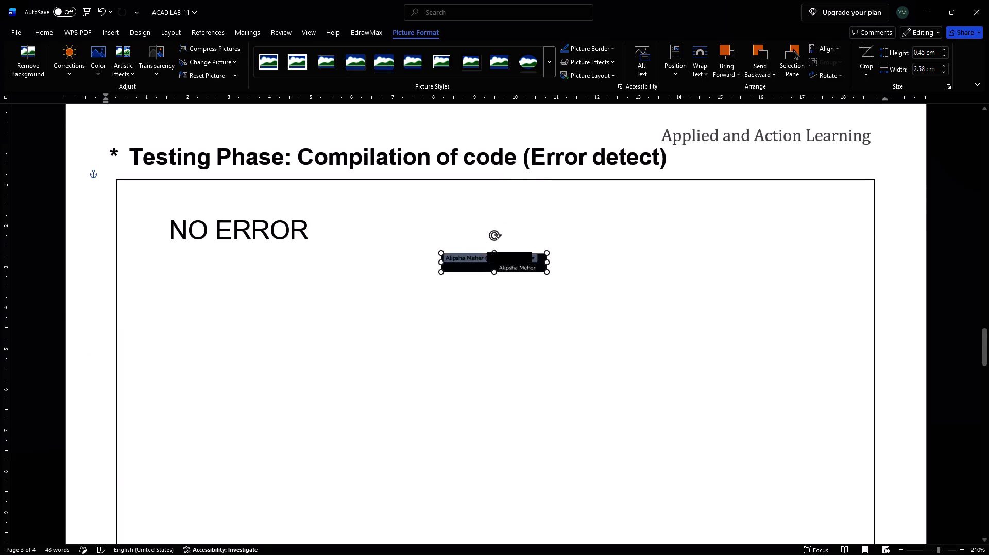
left_click_drag(455, 282, 527, 455)
scroll(527, 455, "down", 1)
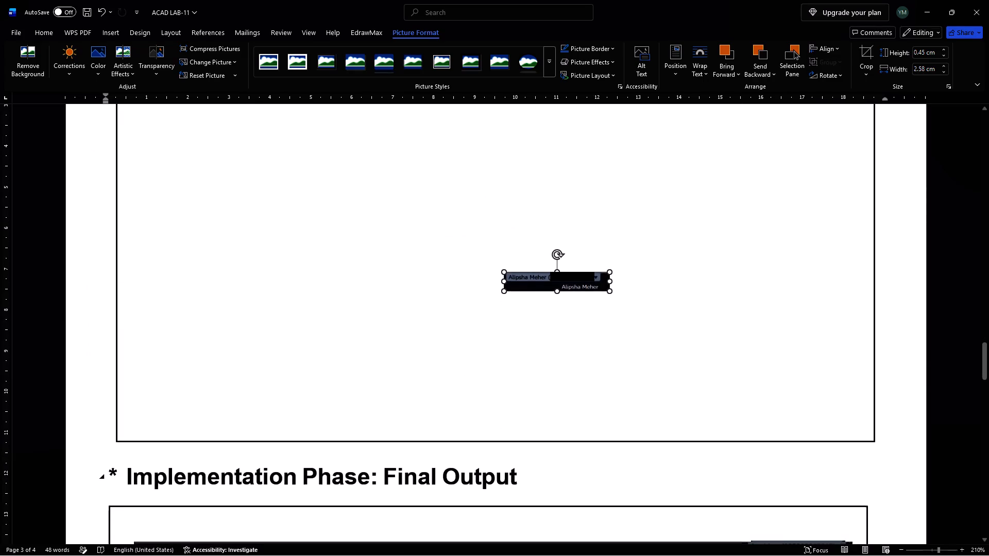
left_click_drag(534, 283, 550, 464)
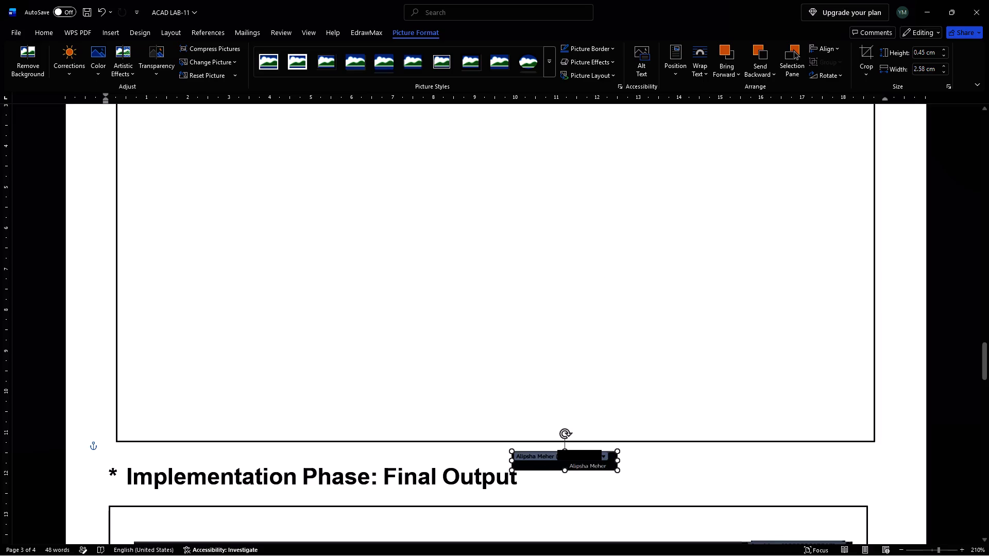
left_click_drag(550, 464, 564, 473)
Delete the two stacked old account-name overlays from the header of the CloudWatch Alarms screenshot under Final Output.
scroll(564, 473, "down", 1)
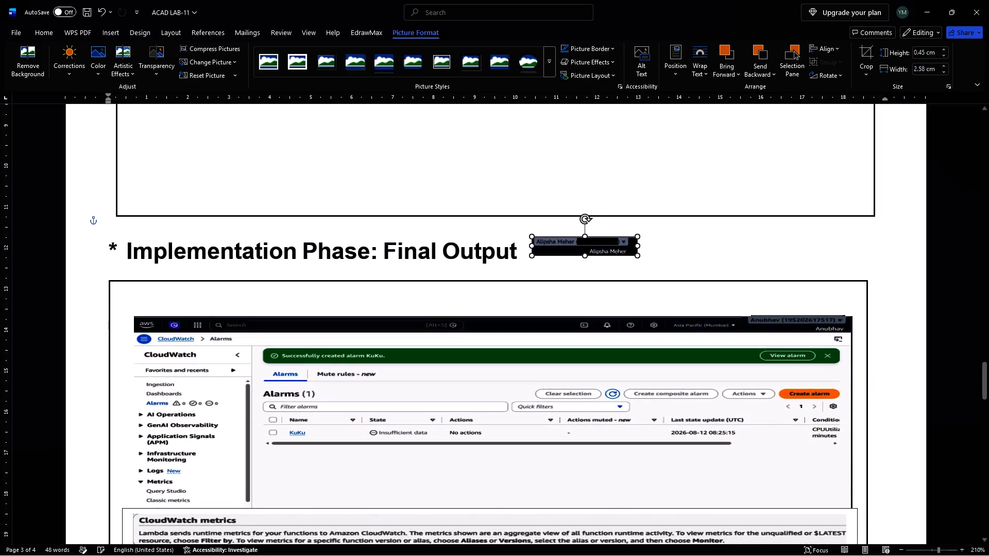
left_click(760, 323)
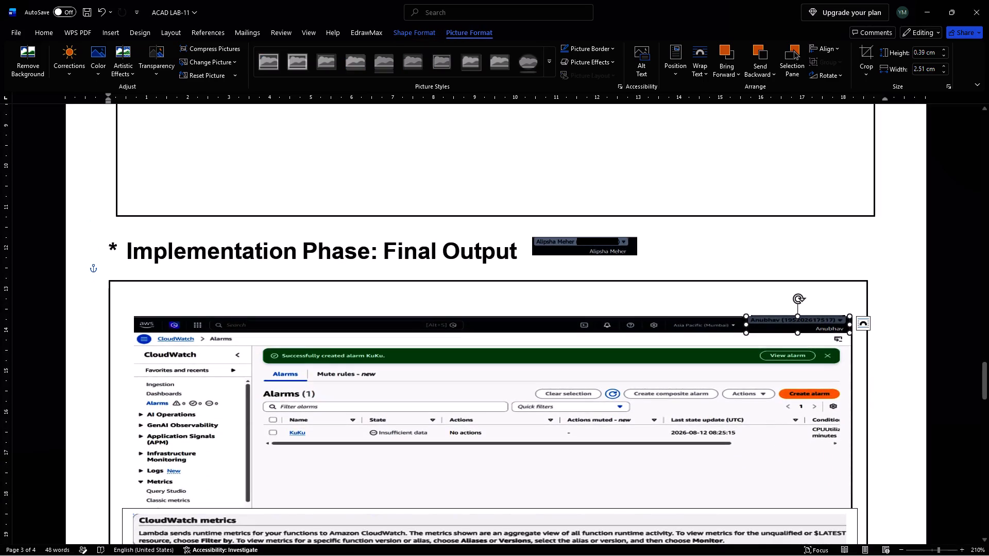
key("Delete")
left_click(760, 323)
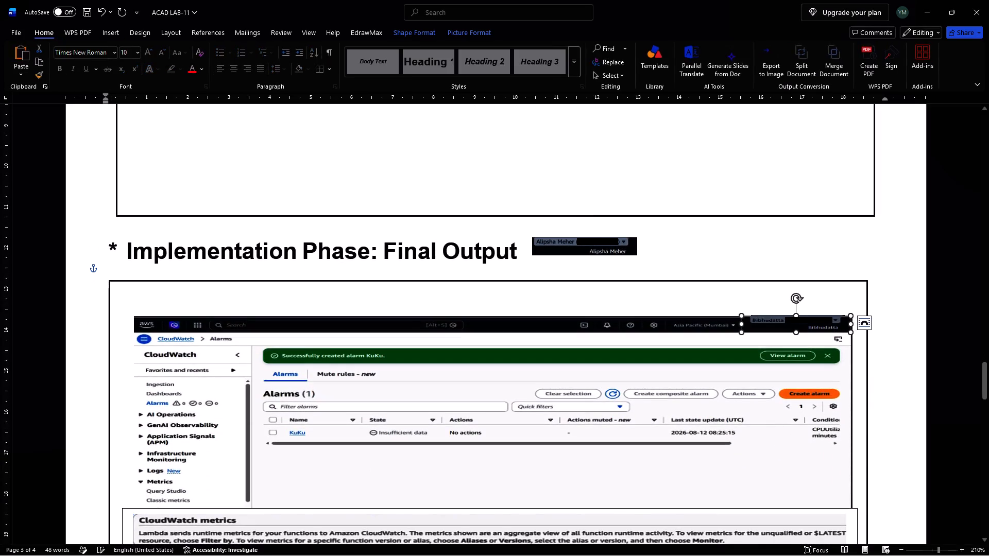
key("Delete")
Shift the CloudWatch Alarms screenshot slightly down in its frame and delete the old account-name overlay that lay behind it.
left_click(760, 323)
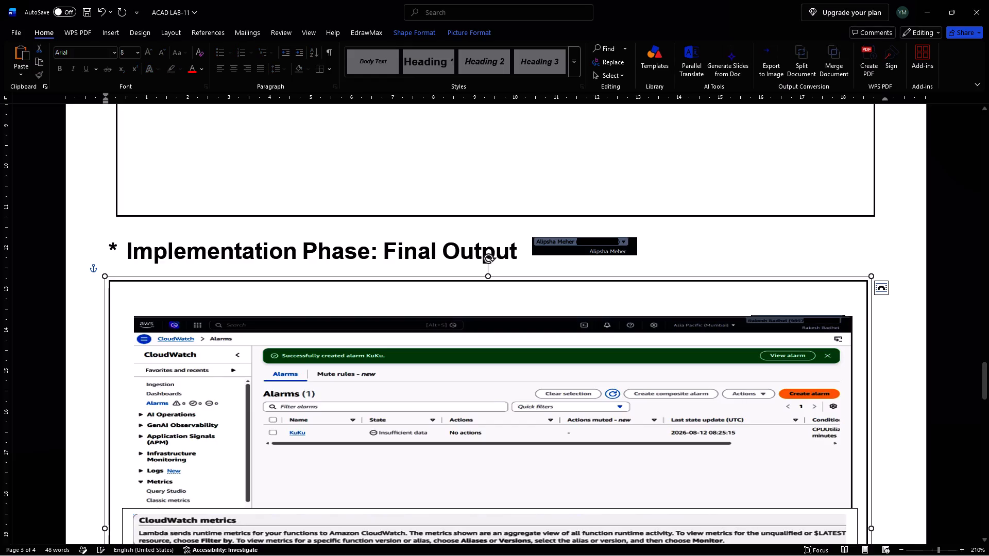
left_click(834, 316)
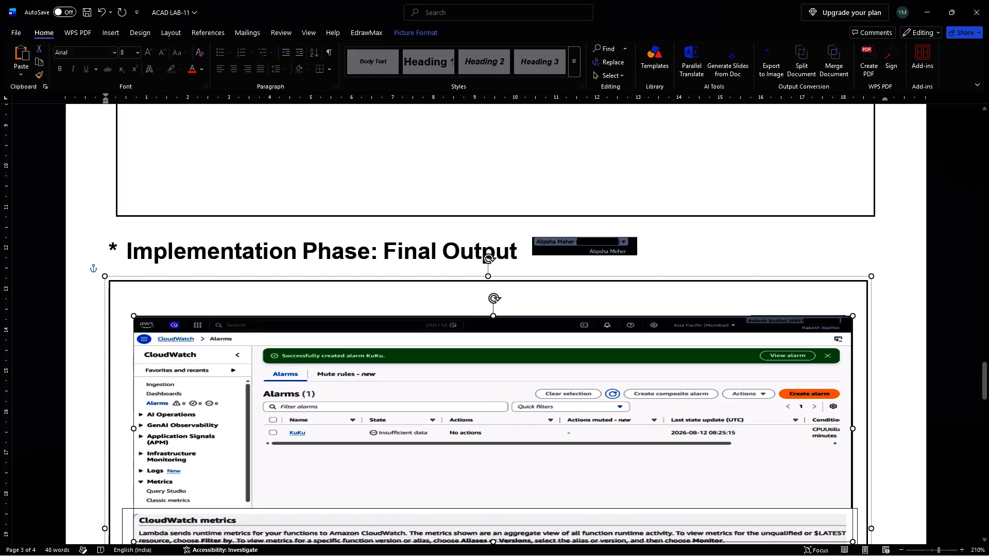
left_click(816, 316)
left_click_drag(810, 315, 806, 329)
left_click(783, 323)
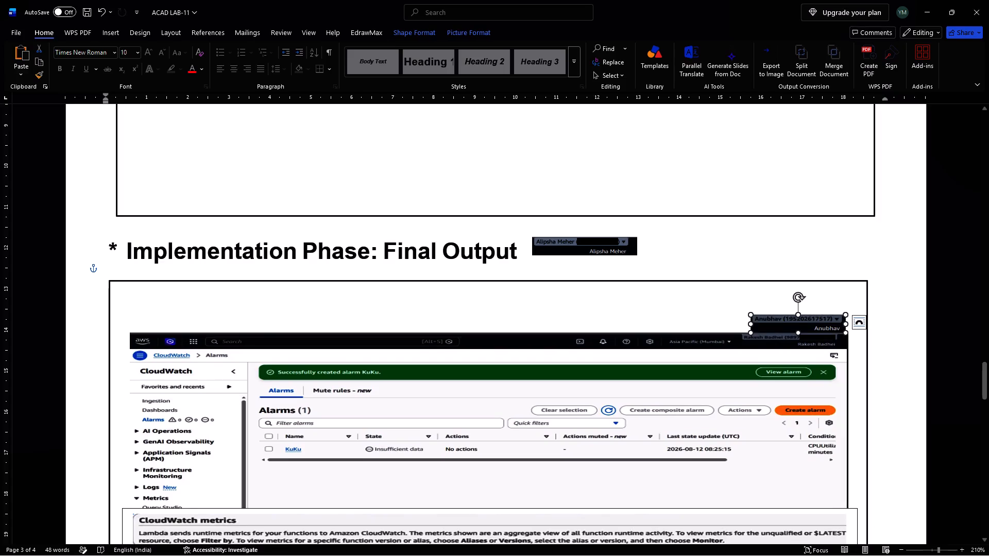
key("Delete")
left_click(753, 400)
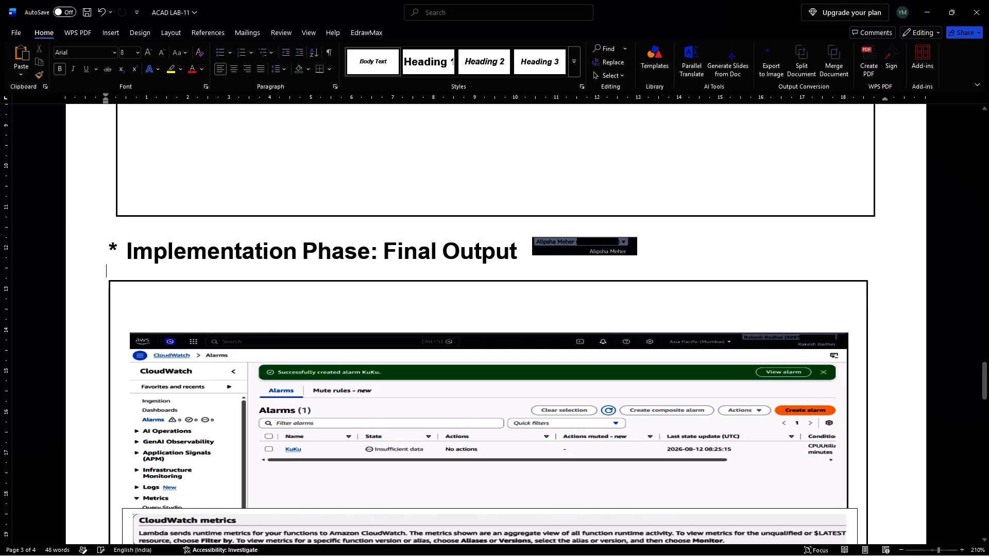
Move the CloudWatch Alarms screenshot up to just below the top edge of its Final Output frame.
left_click_drag(753, 400, 754, 363)
left_click(729, 379)
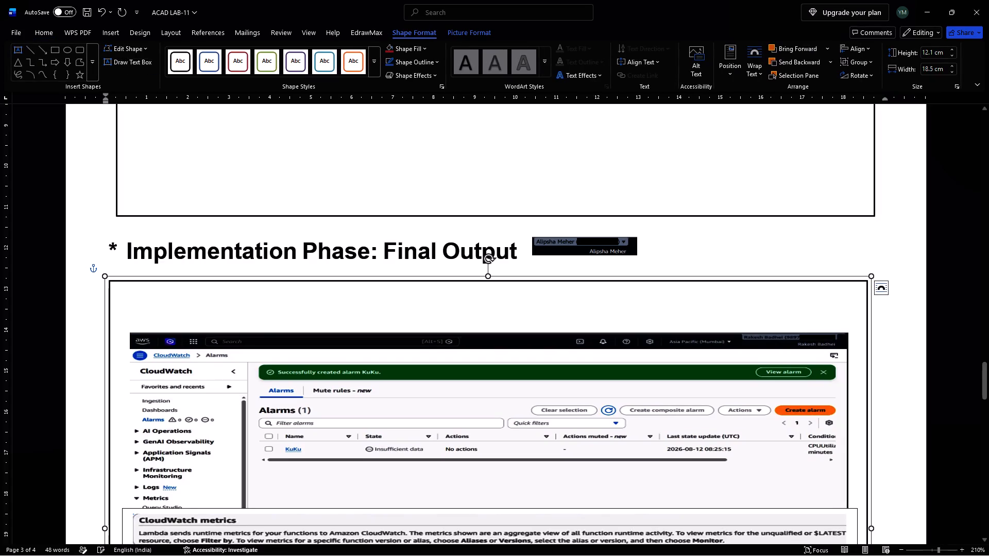
left_click_drag(729, 379, 734, 327)
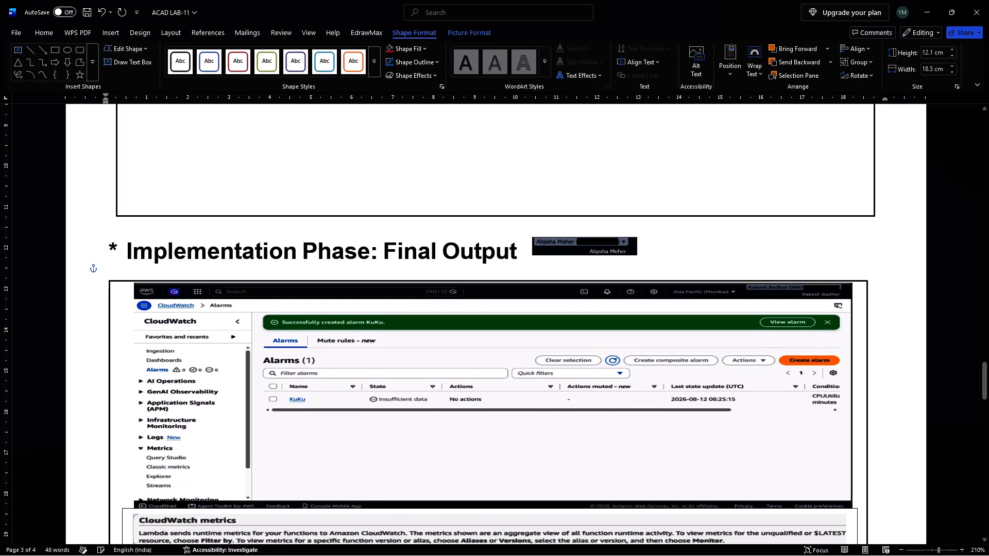
left_click_drag(734, 327, 732, 336)
Place the name image over the old account name in the CloudWatch Alarms header and reduce its height to fit the header bar.
left_click(627, 248)
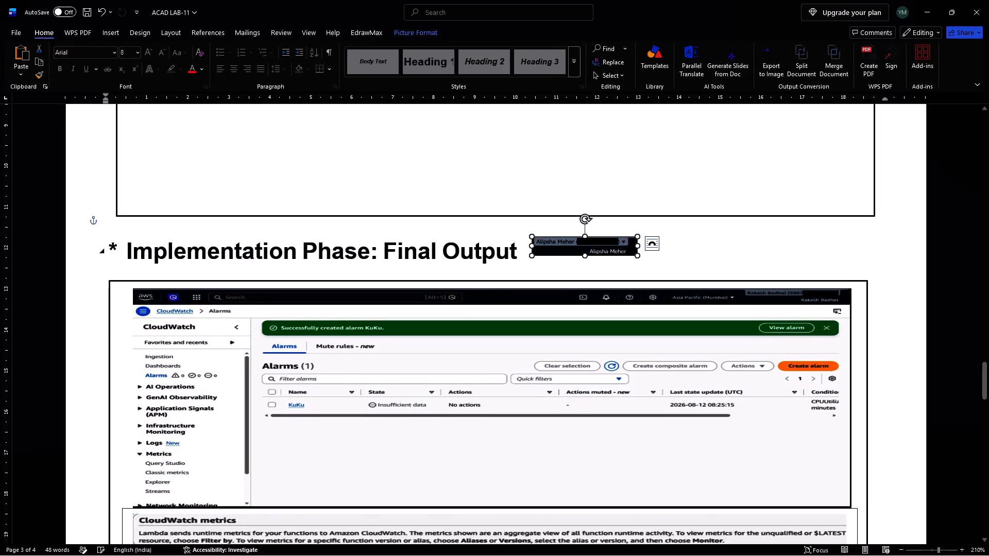
left_click_drag(612, 246, 730, 302)
left_click_drag(730, 302, 783, 301)
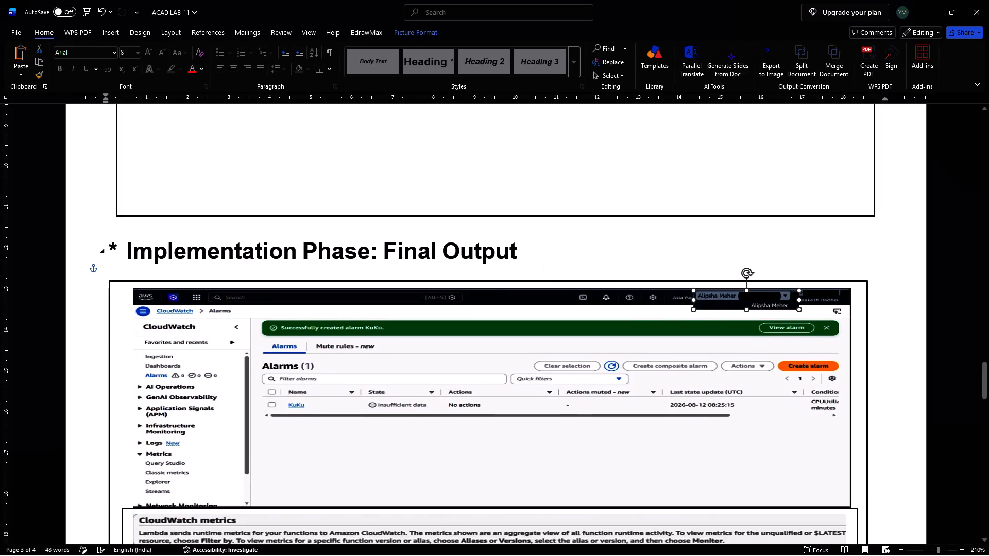
left_click_drag(783, 301, 828, 302)
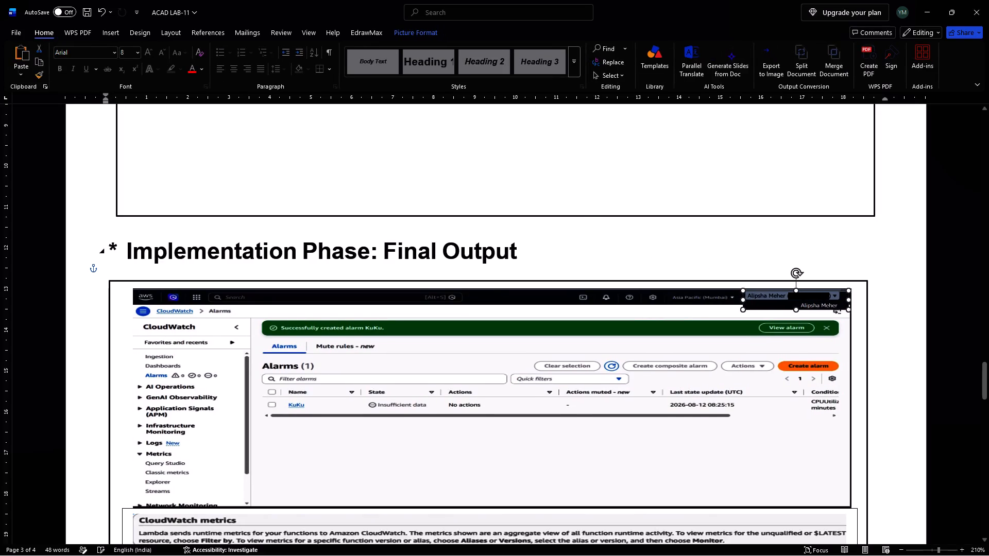
left_click_drag(828, 302, 828, 300)
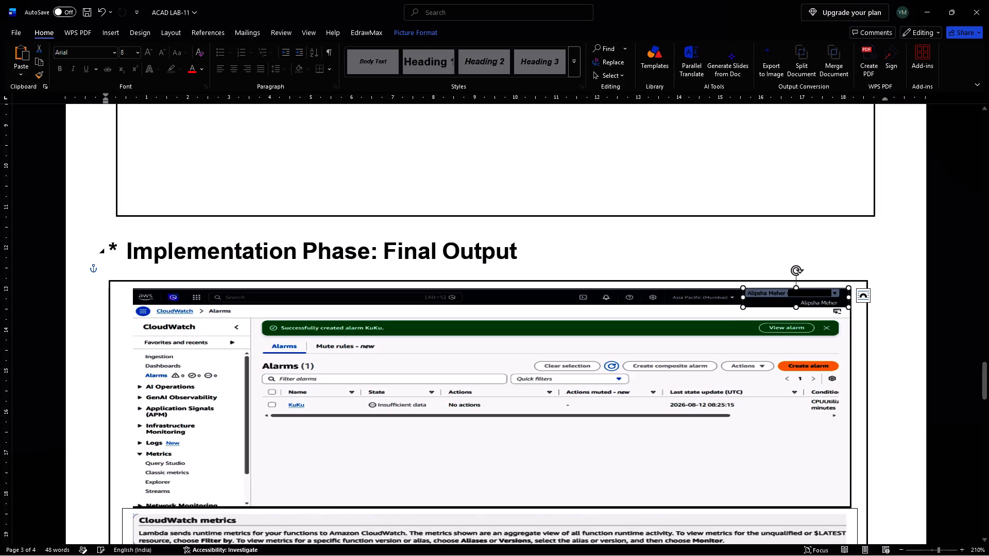
left_click_drag(794, 310, 793, 306)
left_click_drag(793, 306, 793, 303)
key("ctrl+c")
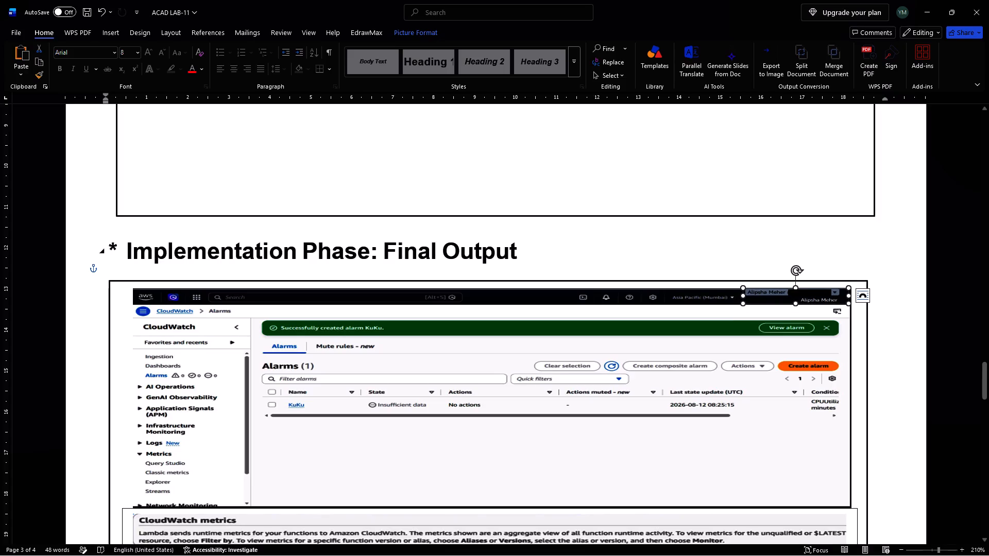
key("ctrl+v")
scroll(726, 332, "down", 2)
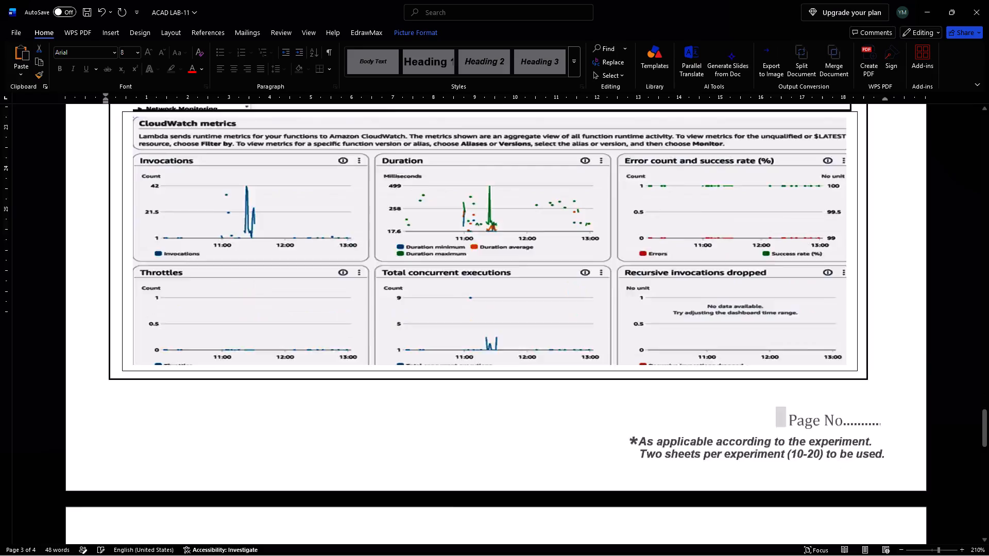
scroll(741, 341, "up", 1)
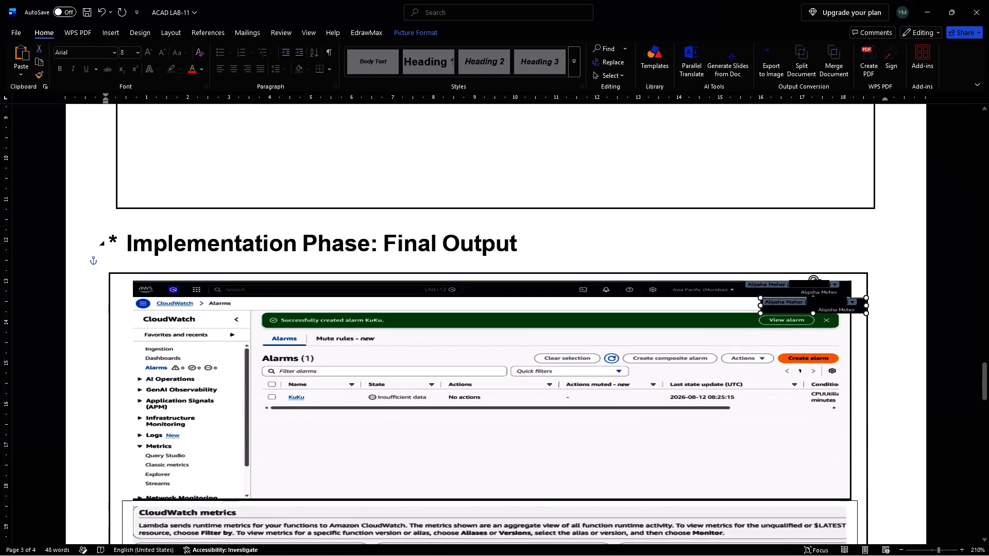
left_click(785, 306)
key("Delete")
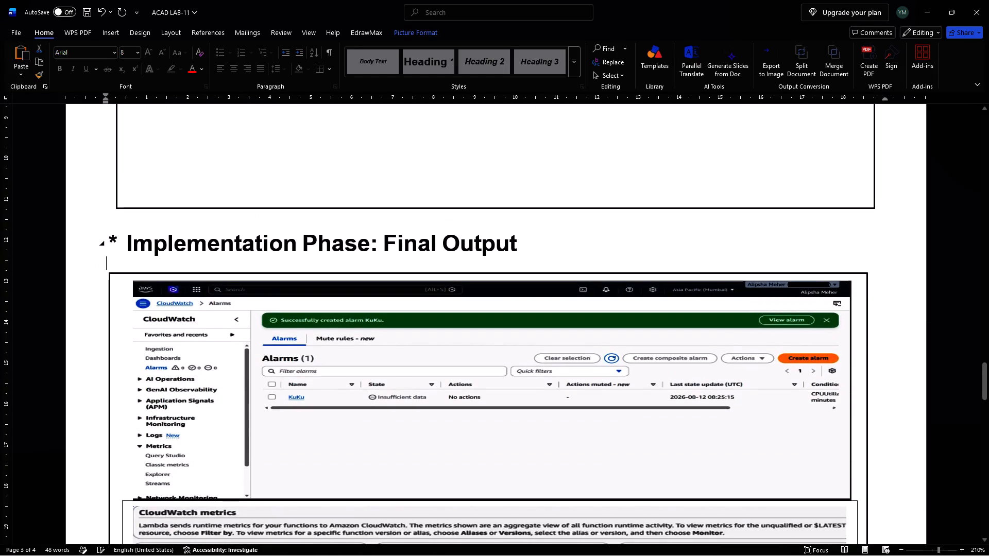
Save the document as a PDF named ACAD LAB-11 in the 5th sem folder inside .Tinkidi on the Desktop.
left_click(13, 36)
left_click(31, 236)
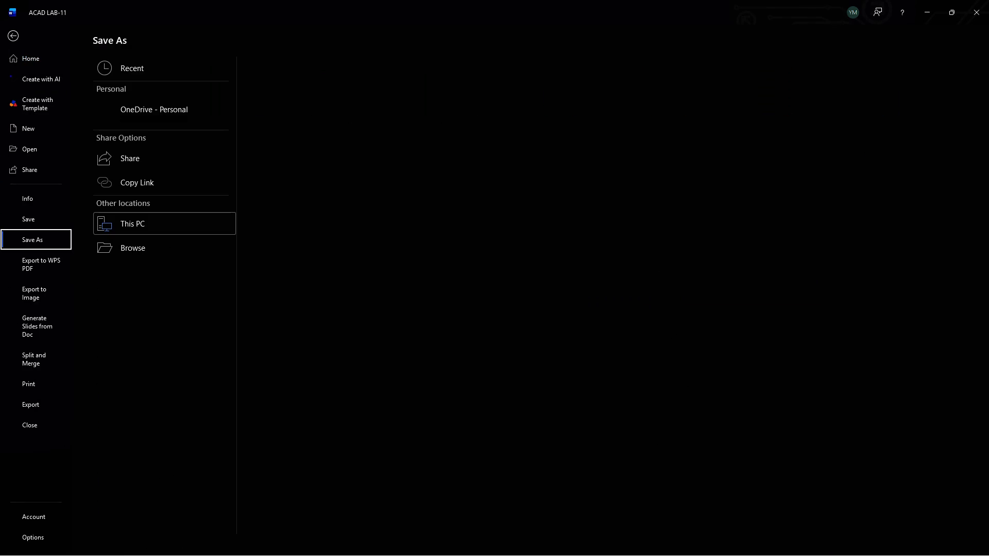
left_click(128, 244)
left_click(141, 265)
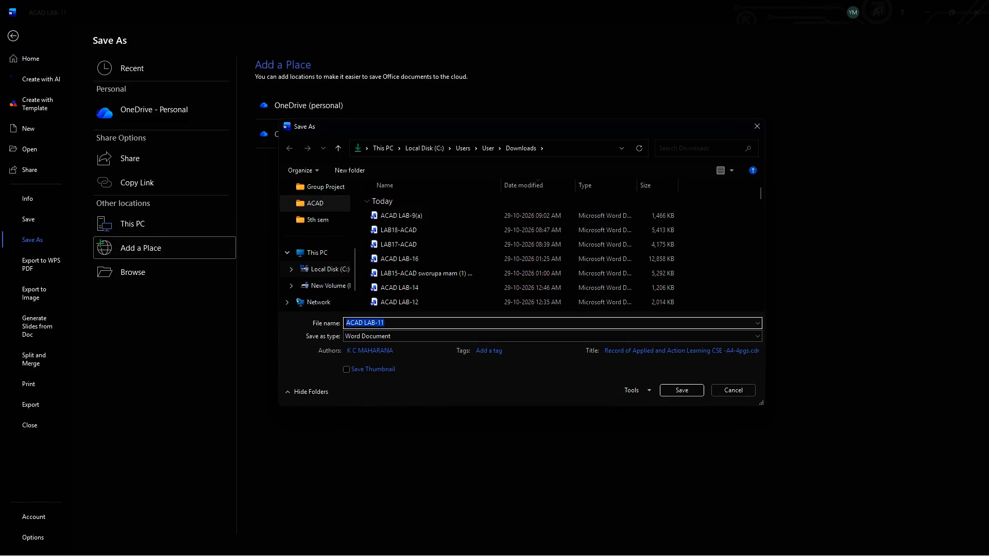
scroll(315, 203, "up", 4)
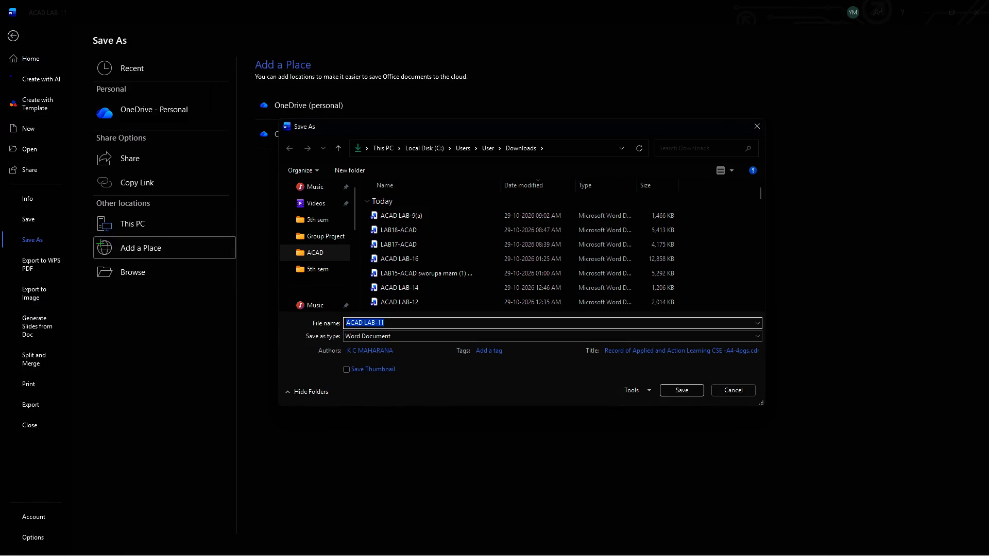
left_click(320, 242)
double_click(388, 200)
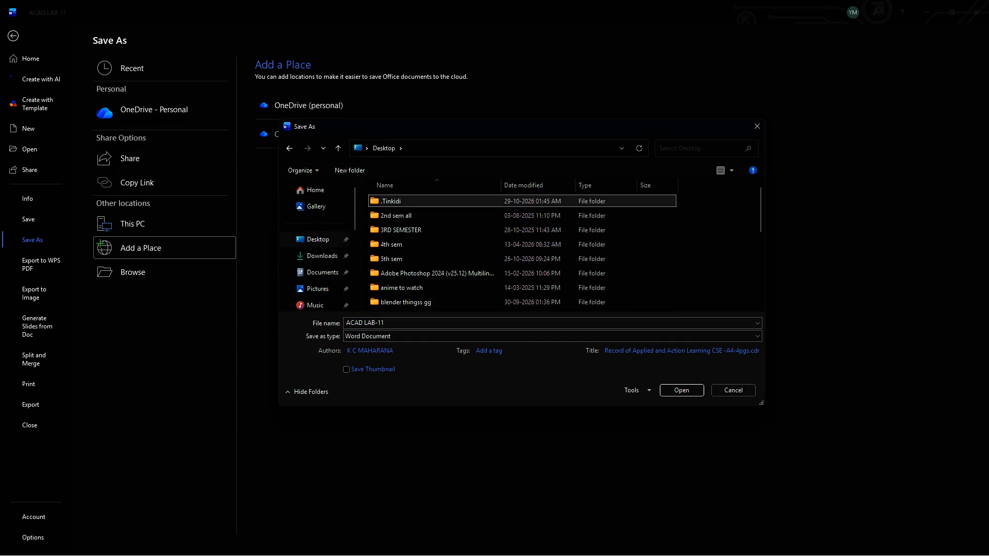
double_click(396, 224)
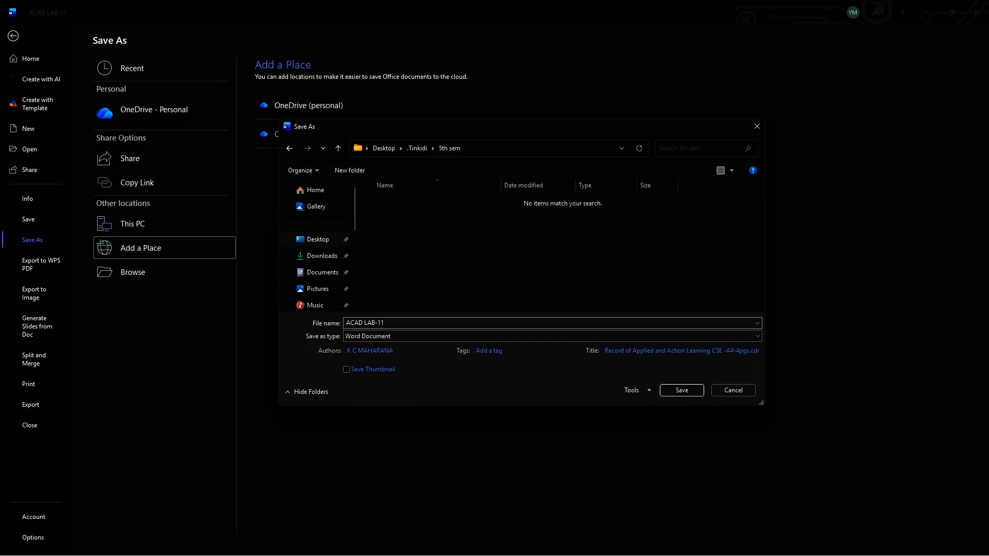
left_click(379, 334)
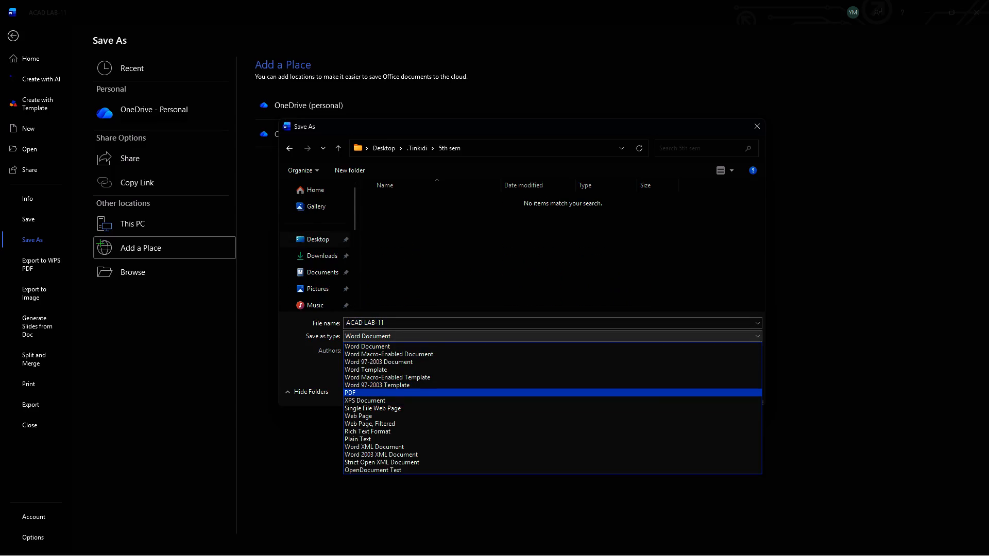
left_click(365, 396)
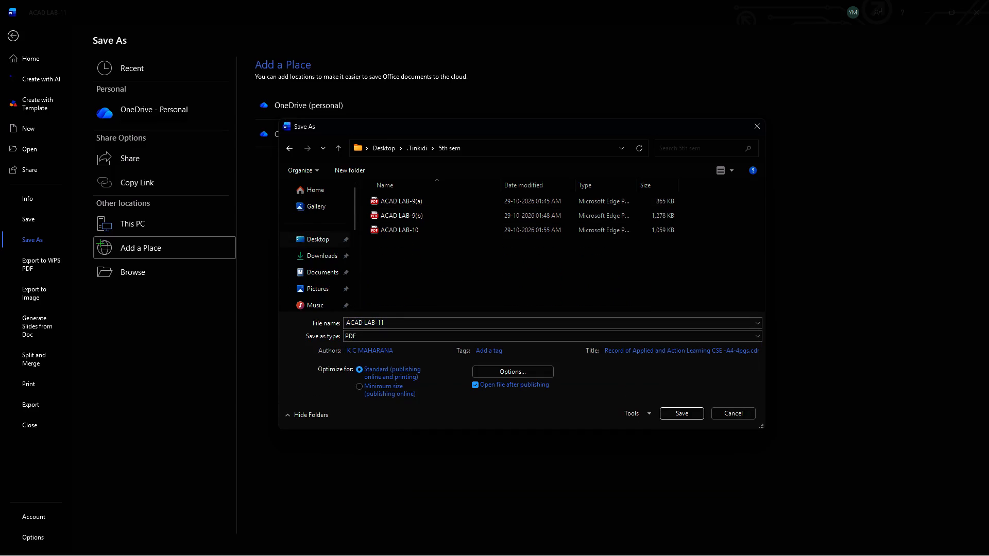
left_click(679, 411)
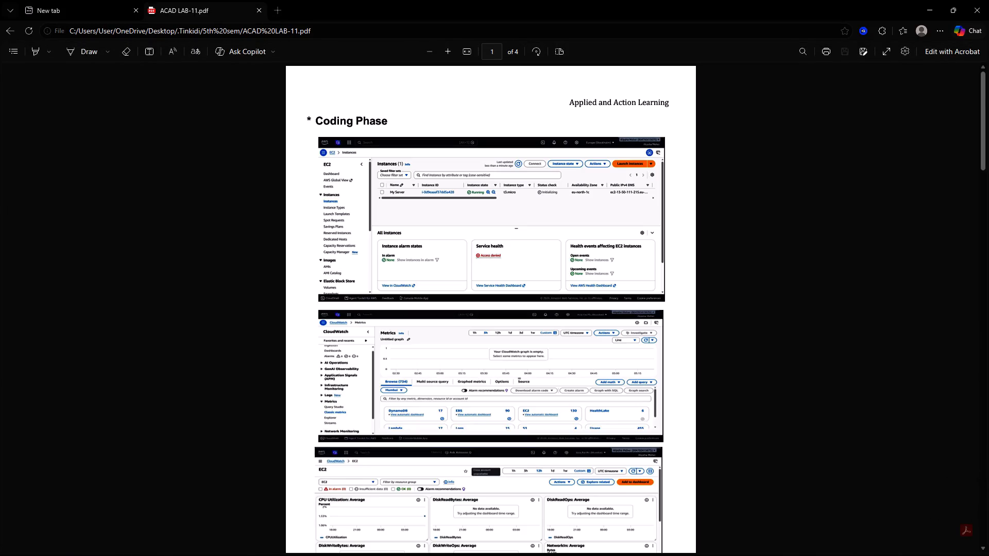
Examine the name overlays on the screenshots throughout the ACAD LAB-11 PDF, ending with the Final Output section, and close the PDF.
scroll(679, 411, "up", 1)
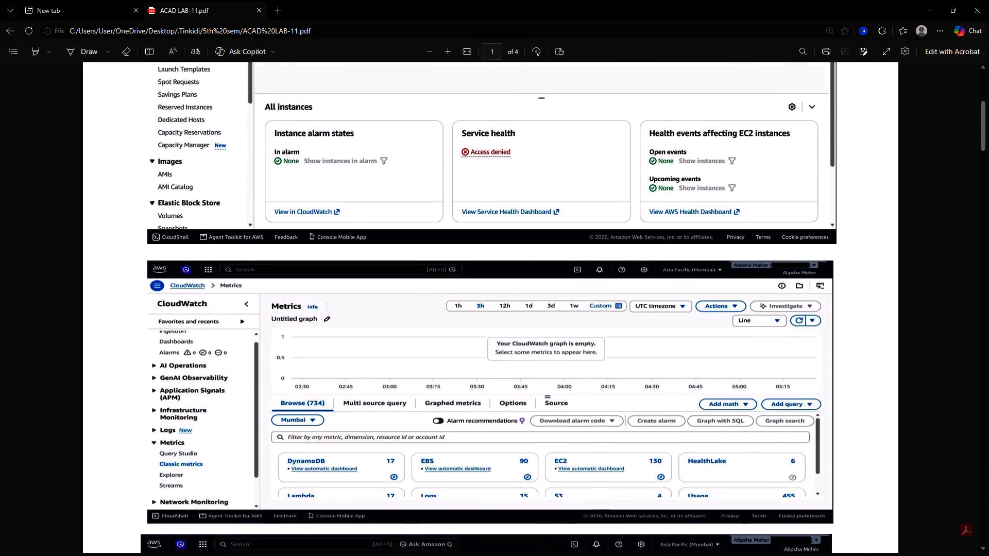
scroll(679, 411, "up", 1)
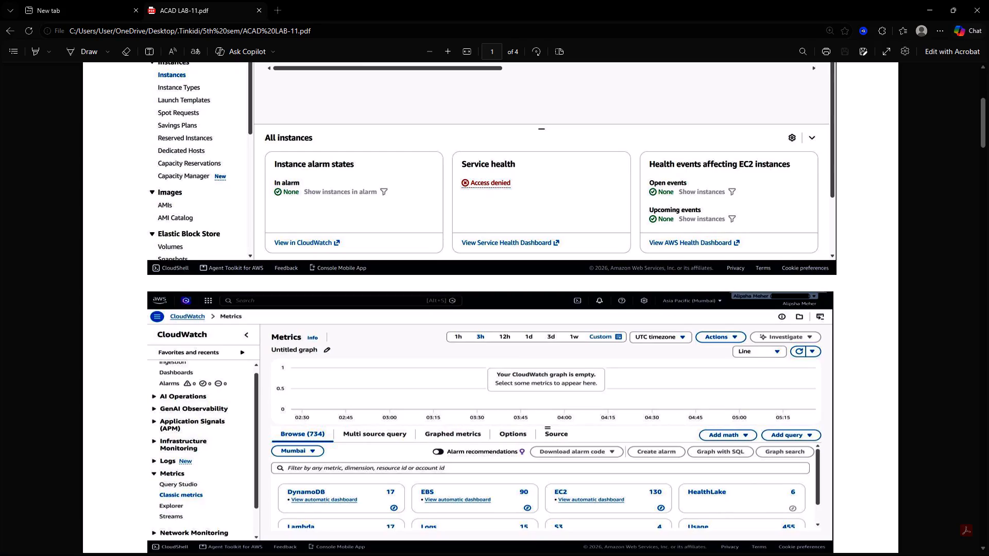
scroll(679, 411, "down", 2)
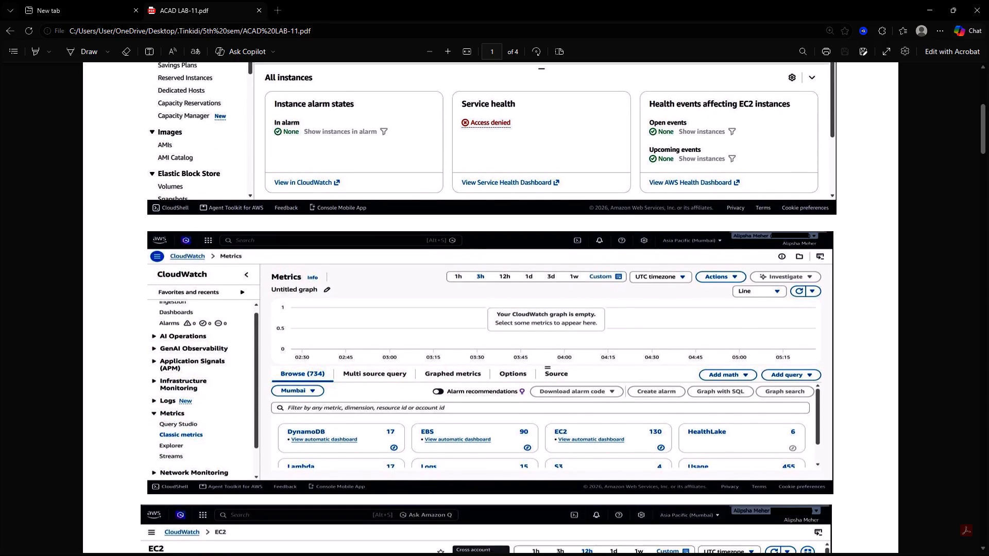
scroll(679, 411, "down", 4)
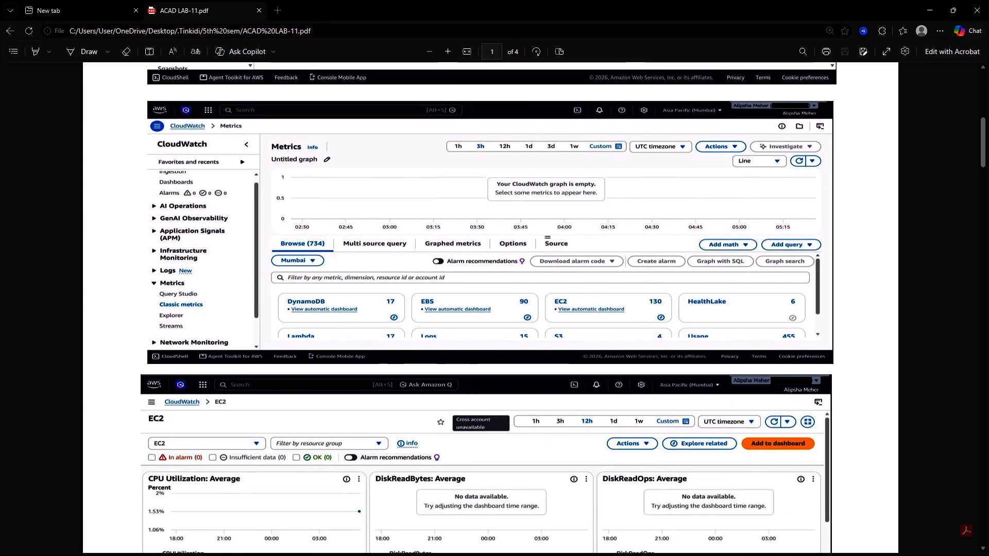
scroll(679, 411, "down", 9)
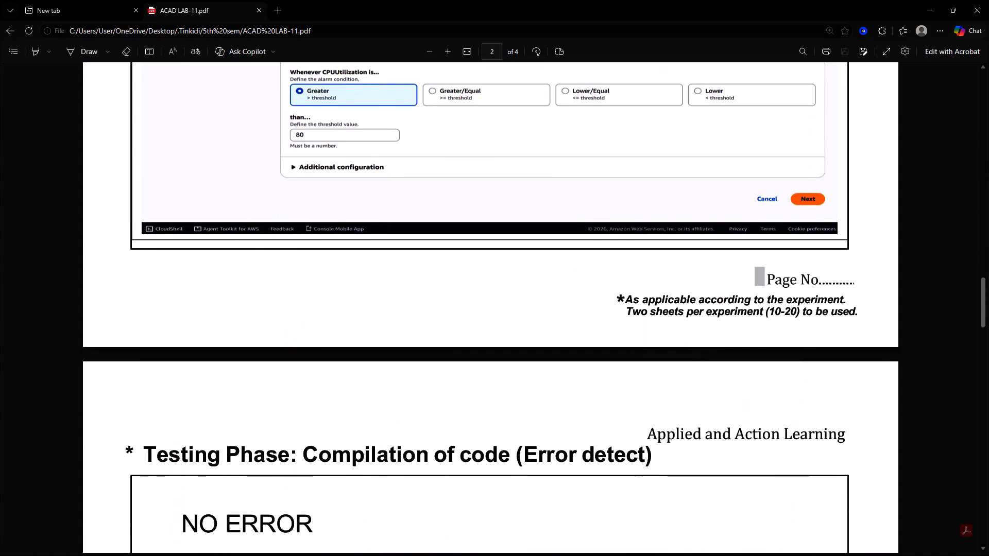
scroll(679, 411, "down", 2)
scroll(679, 411, "up", 3)
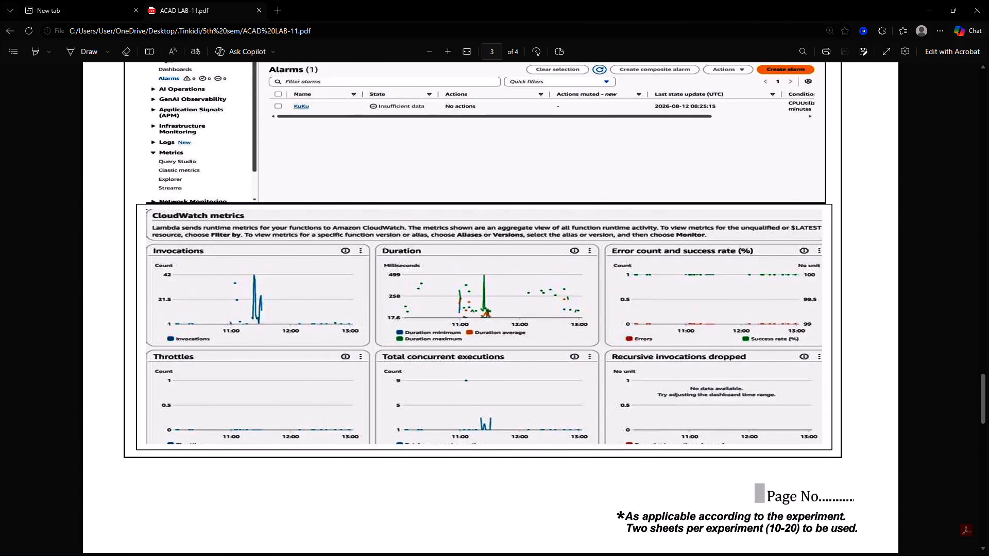
scroll(679, 411, "up", 3)
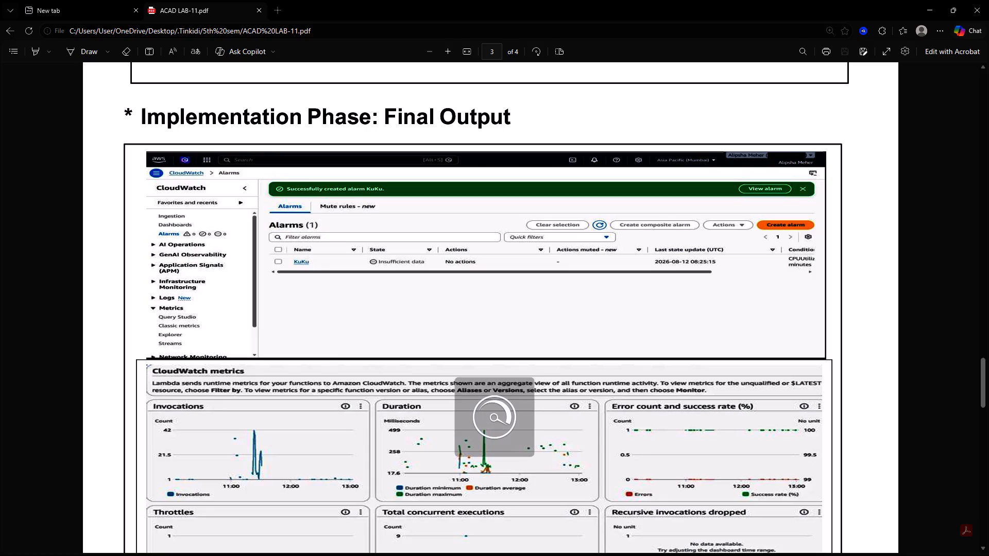
left_click_drag(569, 60, 558, 256)
scroll(558, 256, "down", 3)
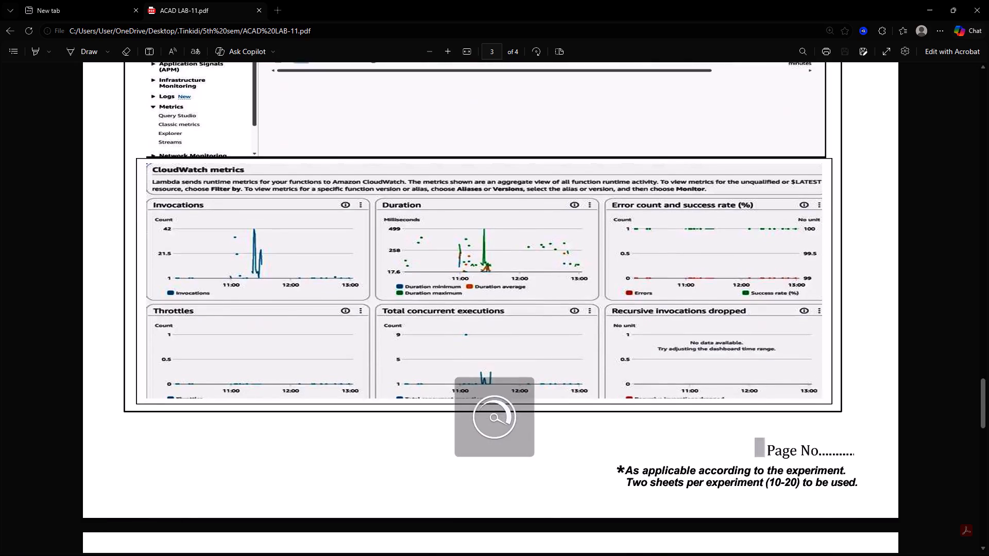
scroll(558, 256, "down", 4)
left_click(259, 11)
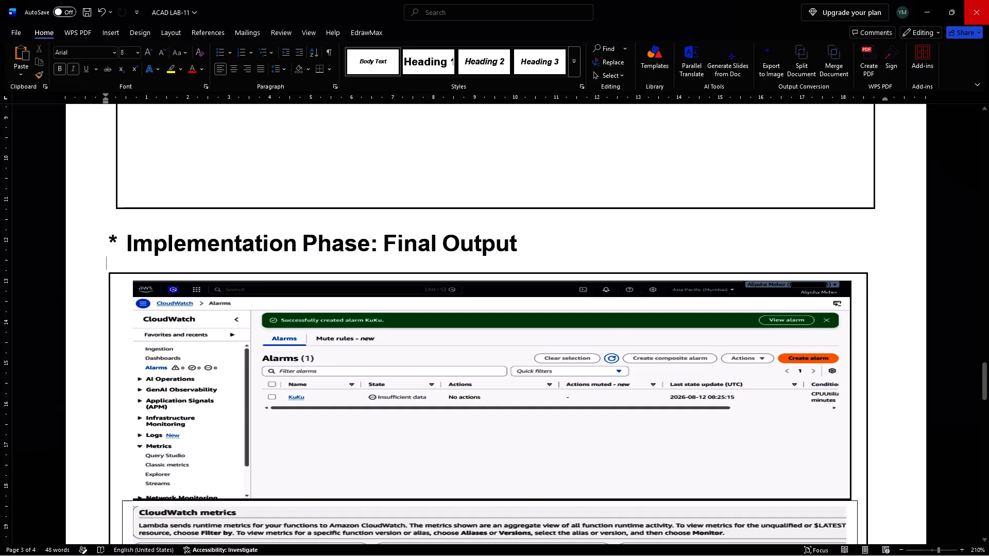
Close the ACAD LAB-11 Word document without saving its changes, and close the browser window.
left_click(988, 0)
left_click(496, 359)
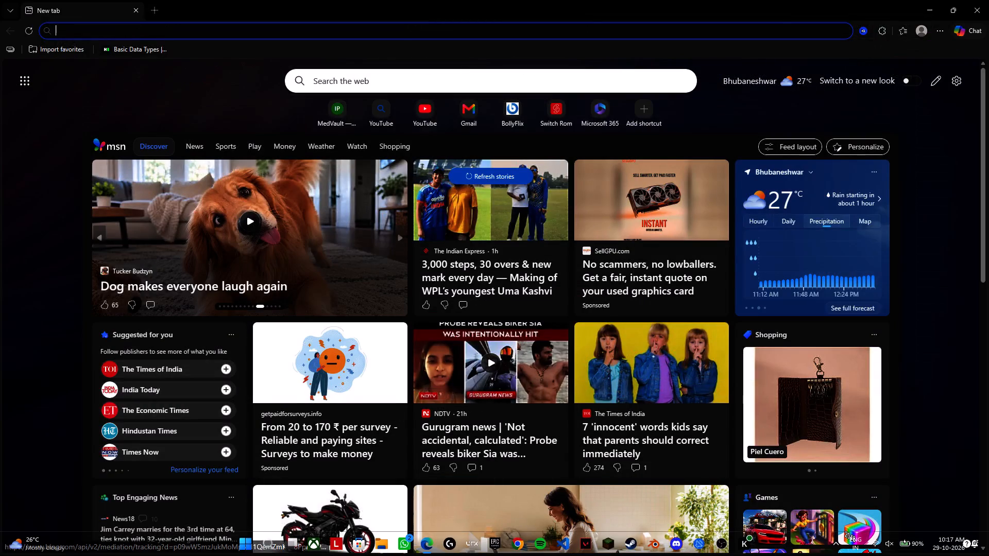
left_click(986, 2)
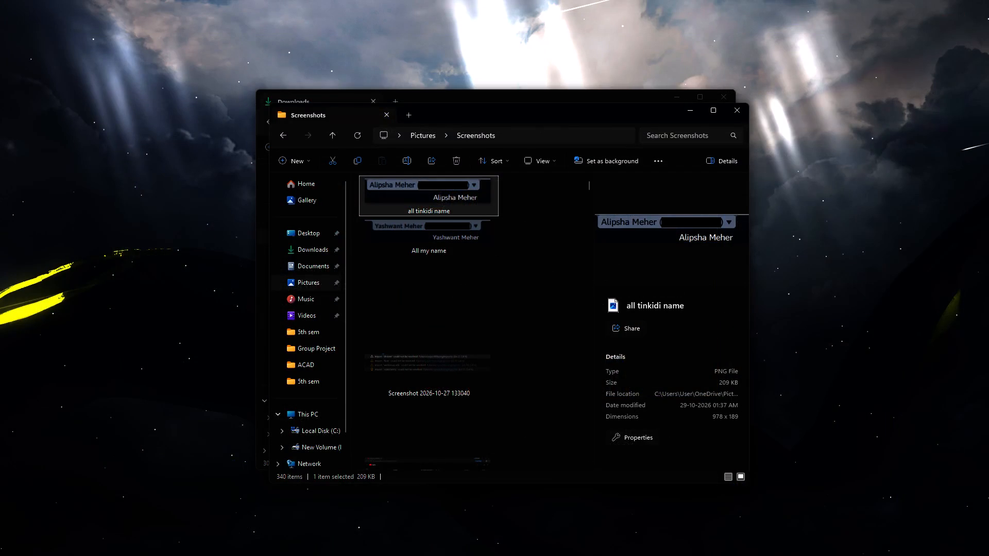
Copy the "all tinkidi name" image file in the Screenshots folder.
key("ctrl+c")
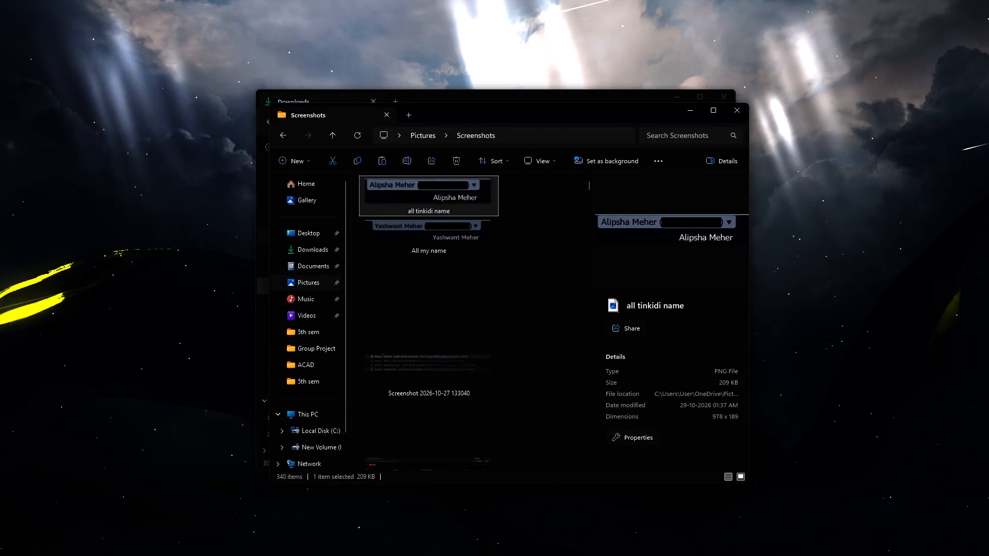
Open the ACAD LAB-12 Word document from the Downloads folder.
left_click(259, 286)
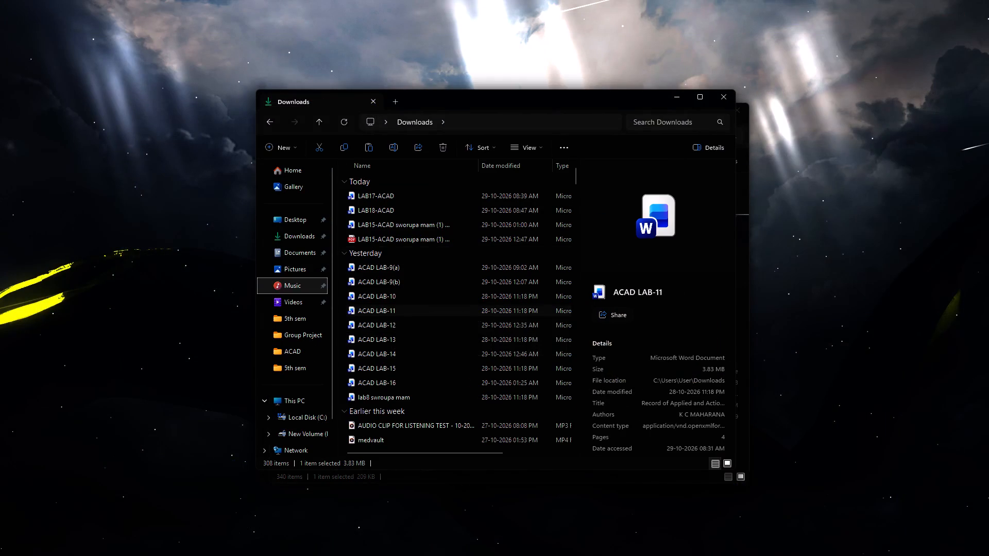
left_click(390, 322)
double_click(390, 322)
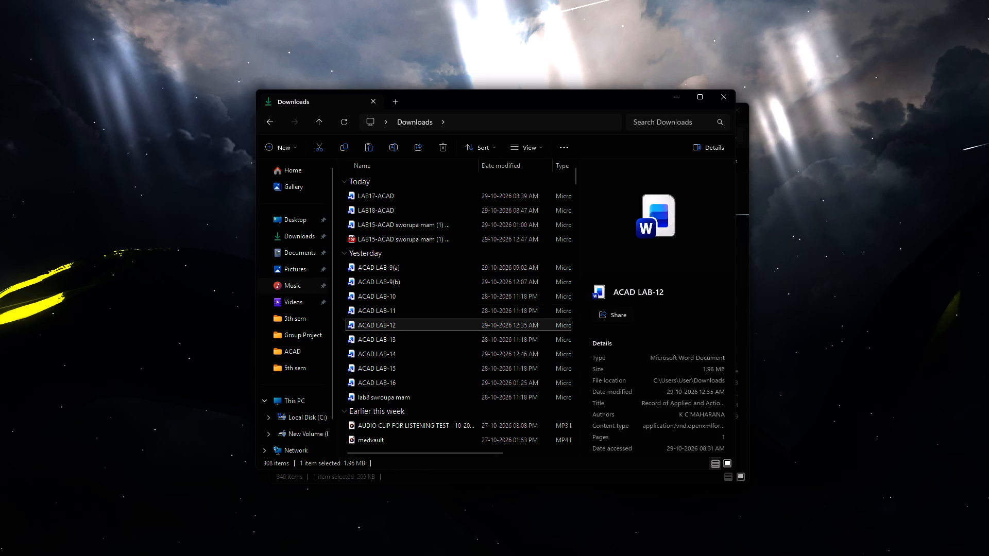
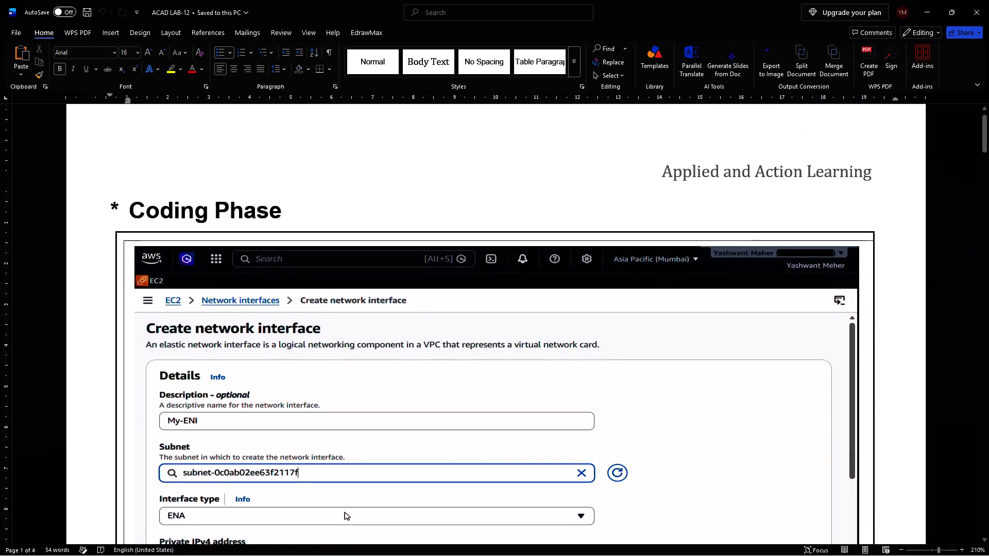
Insert the saved name image at the end of the "Coding Phase" heading on page 1 of ACAD LAB-12.
left_click(292, 208)
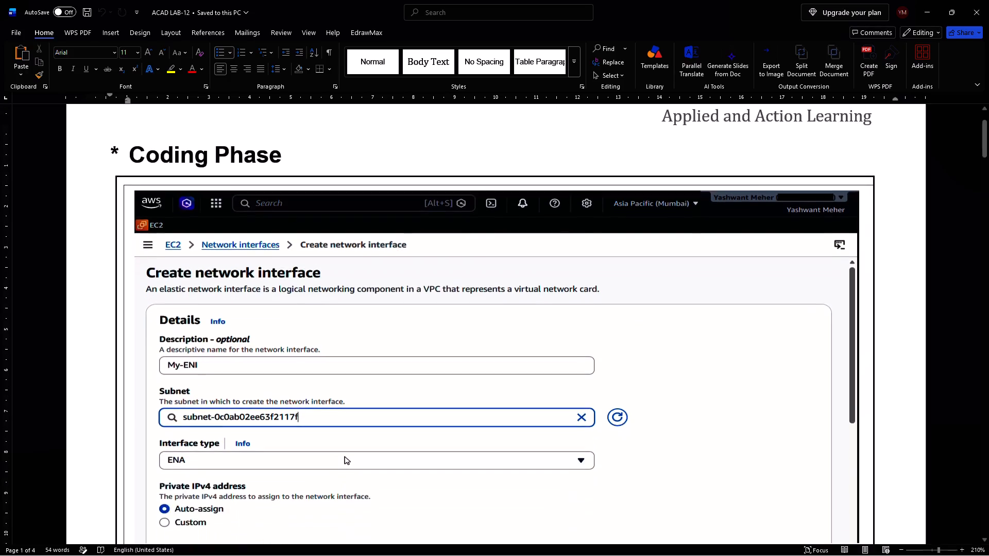
scroll(292, 208, "up", 4)
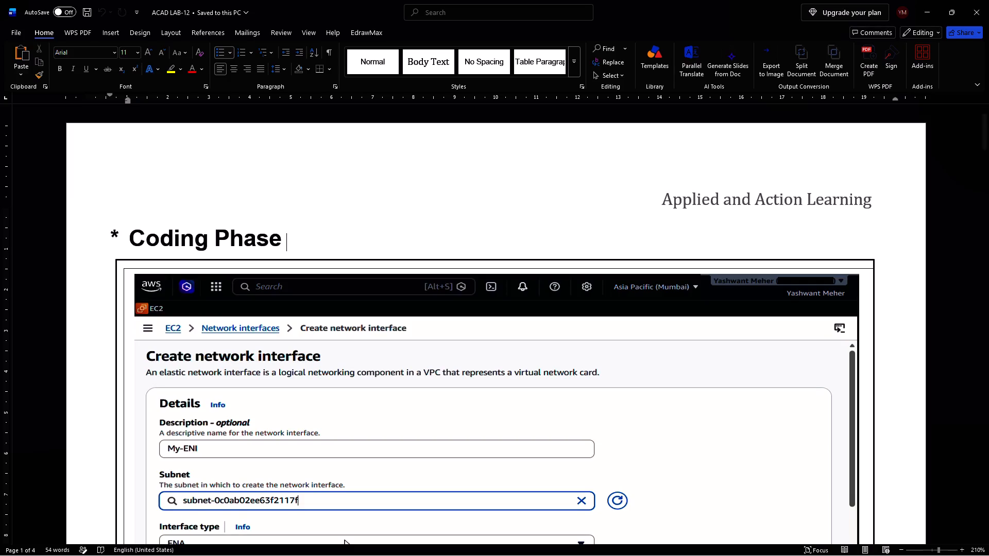
left_click(104, 36)
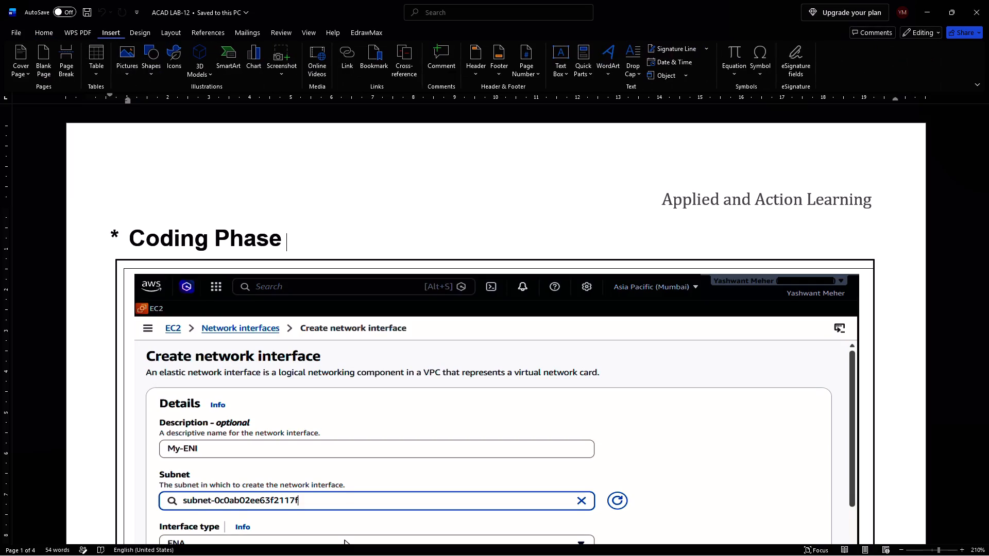
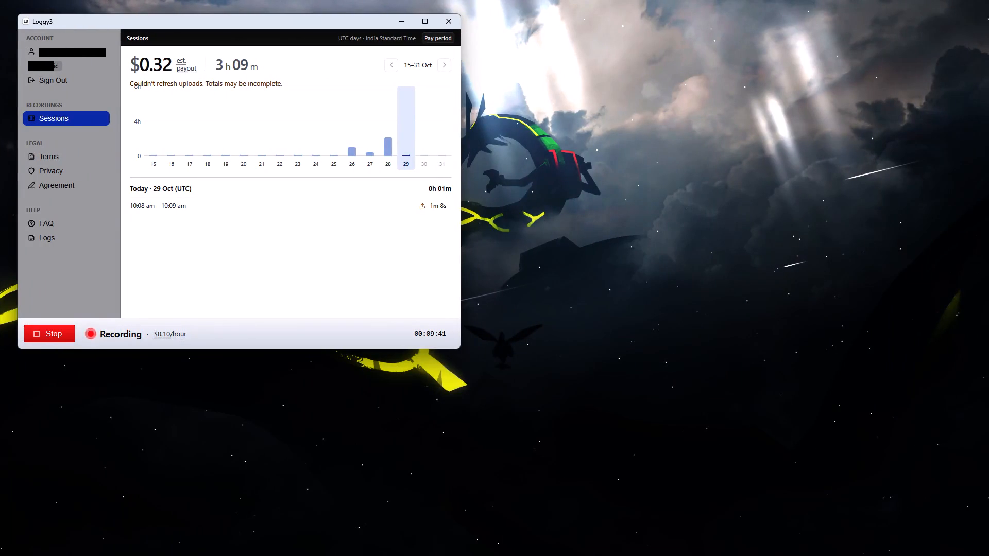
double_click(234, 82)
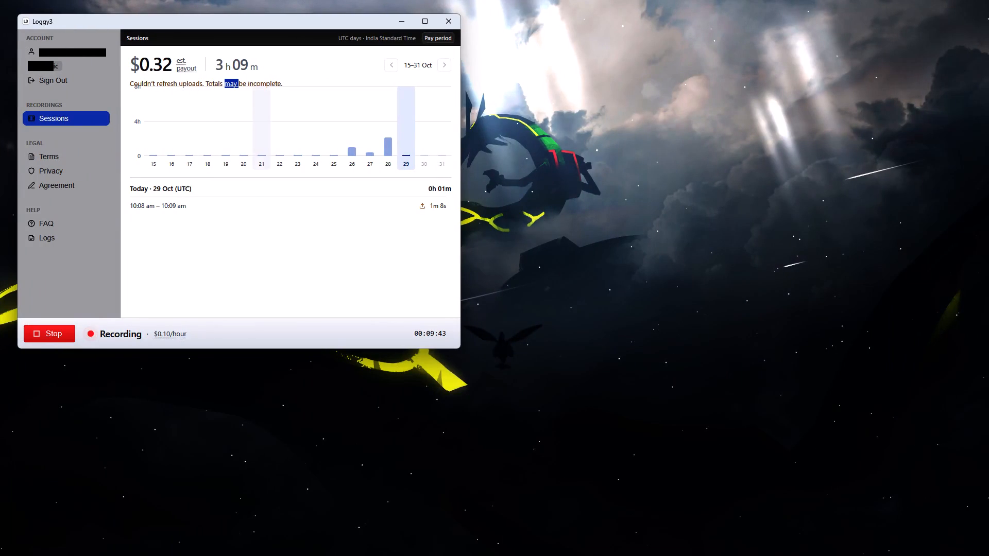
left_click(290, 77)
Stop the running recording in Loggy3 and display the sessions for 28 Oct.
left_click(45, 341)
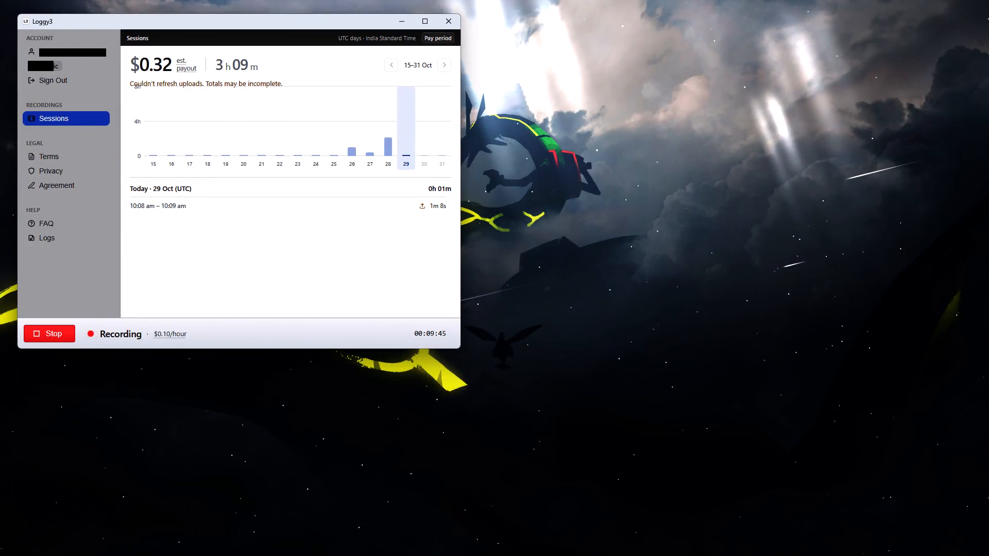
left_click(385, 138)
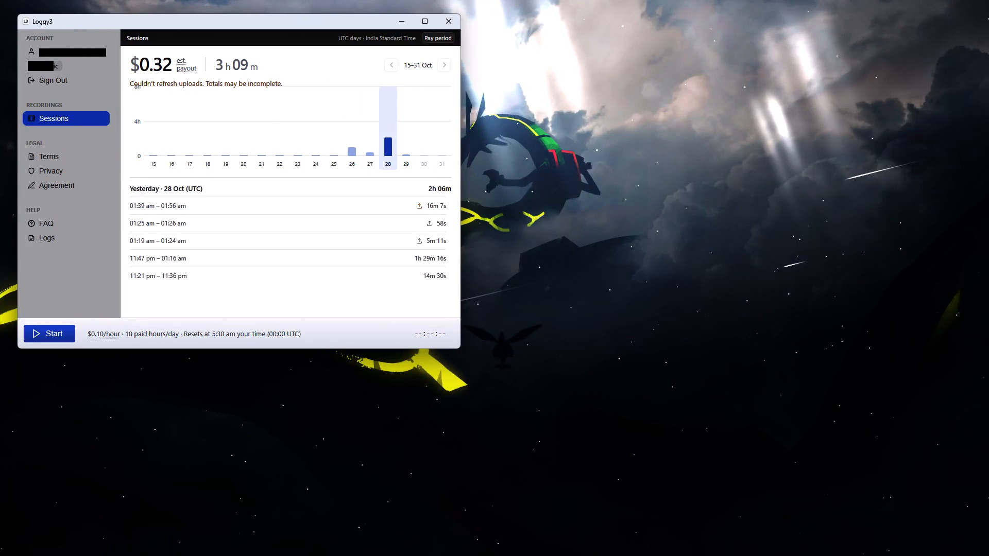
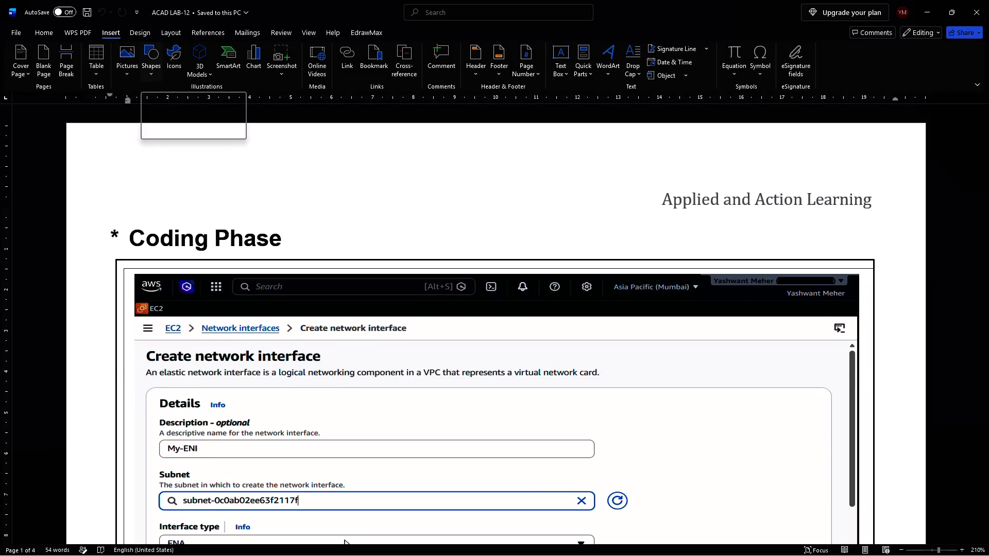
Copy the "all tinkidi name" image file from the Screenshots folder and return to the ACAD LAB-12 Word document.
key("alt+Tab")
key("alt+Tab")
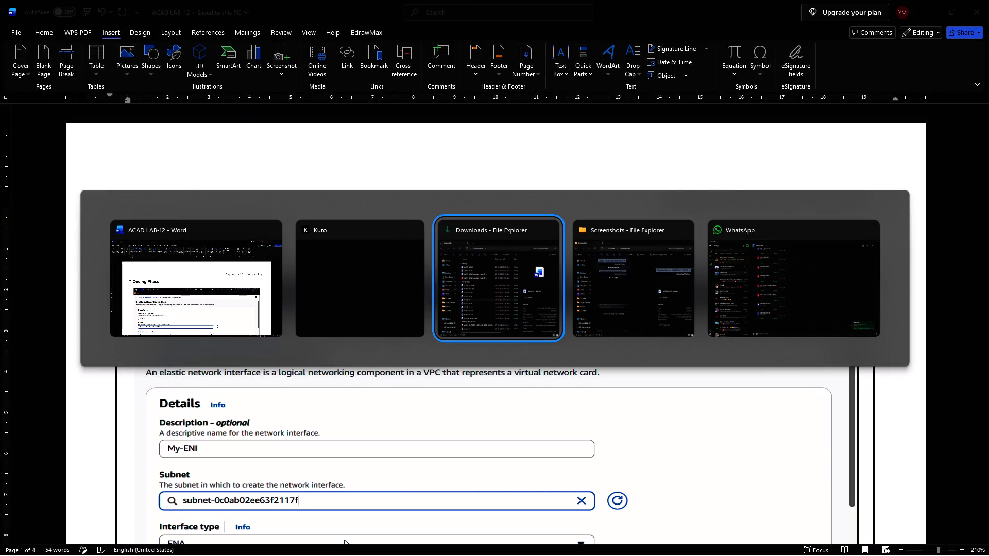
key("alt+Tab")
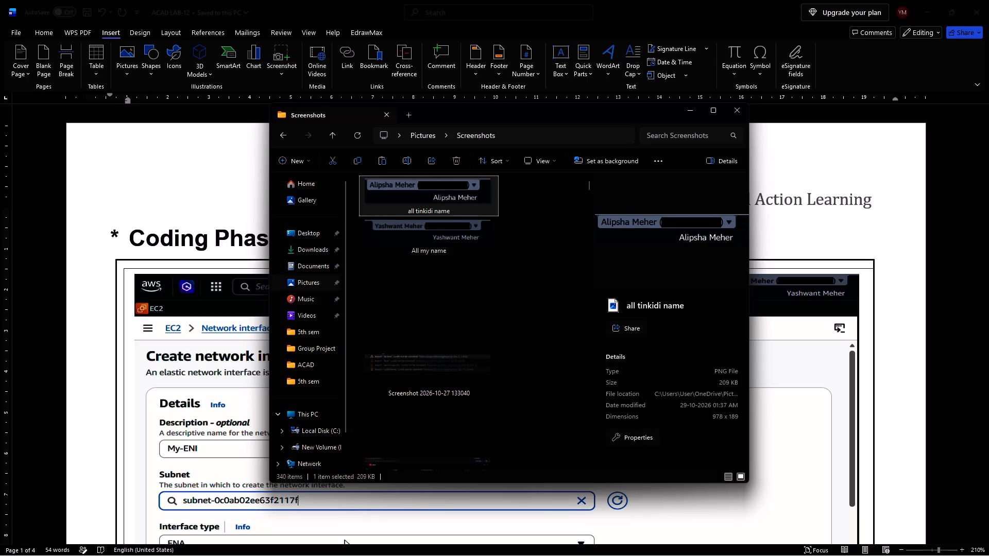
key("ctrl+c")
key("alt+Tab")
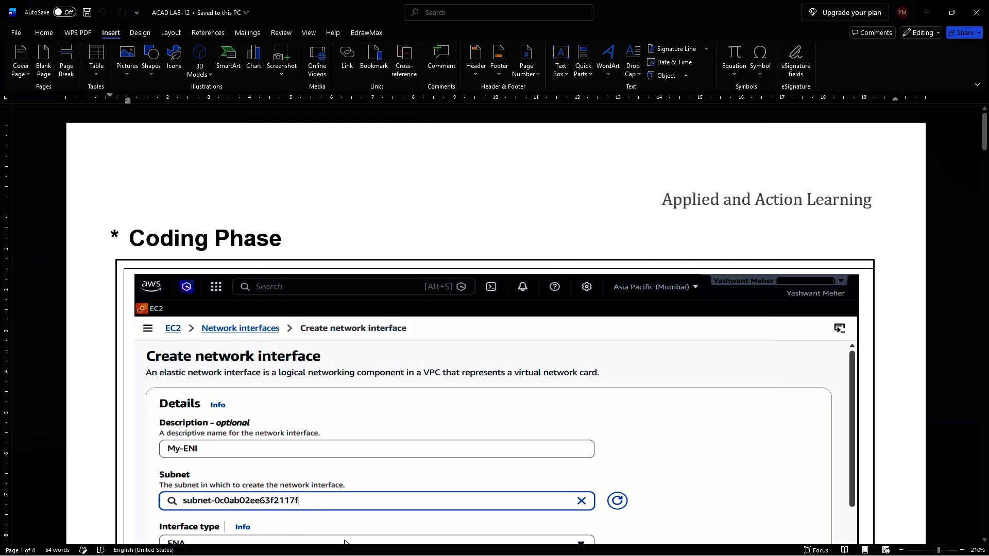
Replace the account-name overlay on the Create network interface screenshot with the "all tinkidi name" picture and widen it to cover the old name.
left_click(725, 290)
right_click(725, 290)
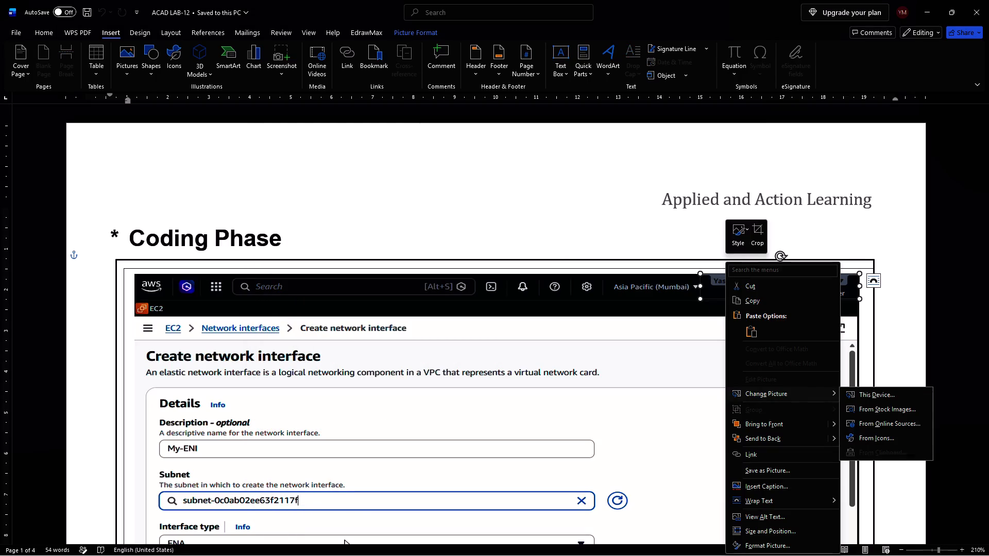
left_click(854, 392)
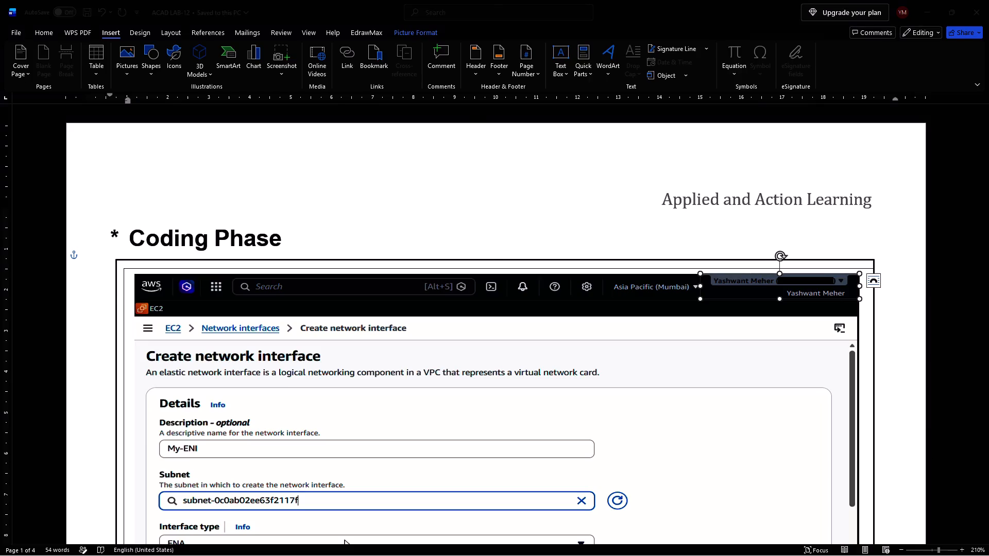
left_click(49, 143)
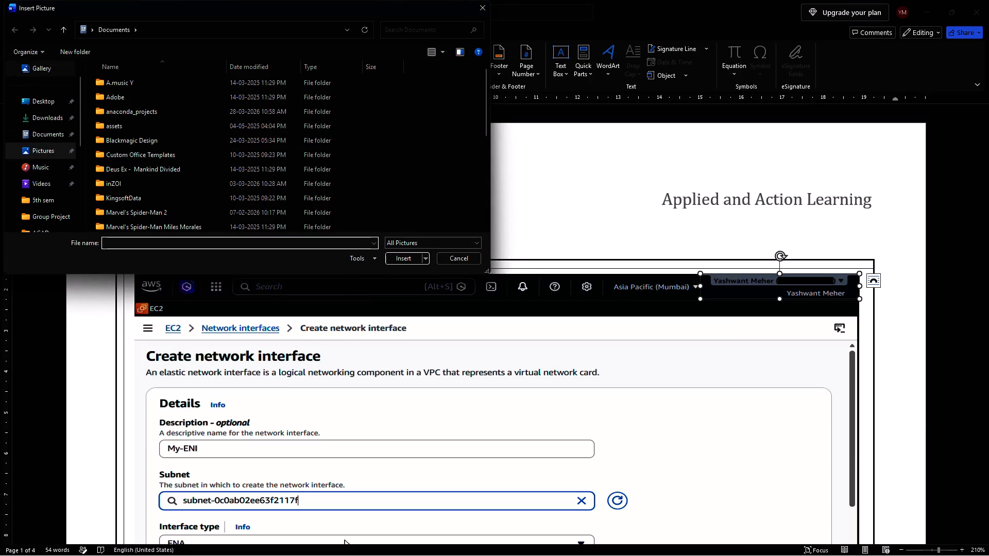
double_click(344, 103)
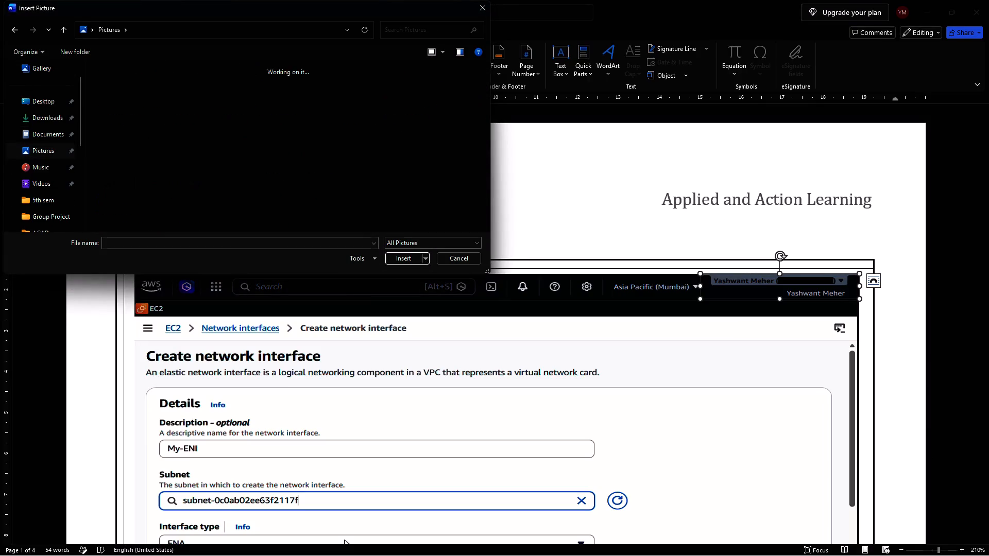
left_click(151, 111)
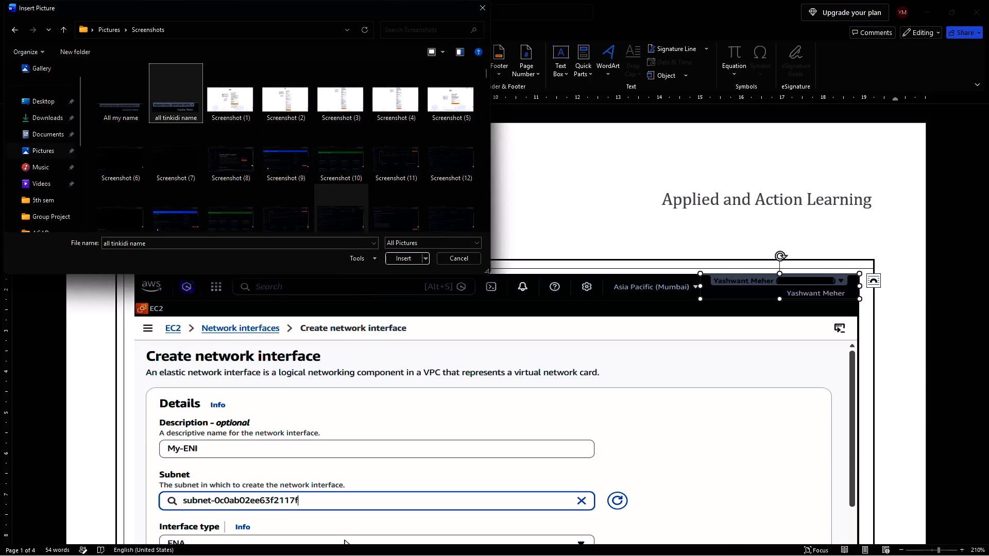
left_click(407, 260)
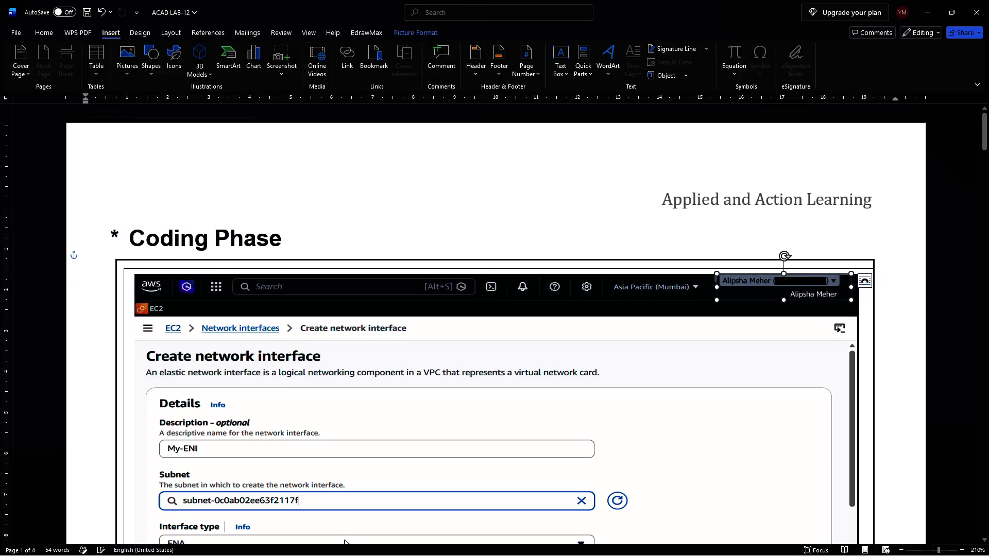
left_click(715, 286)
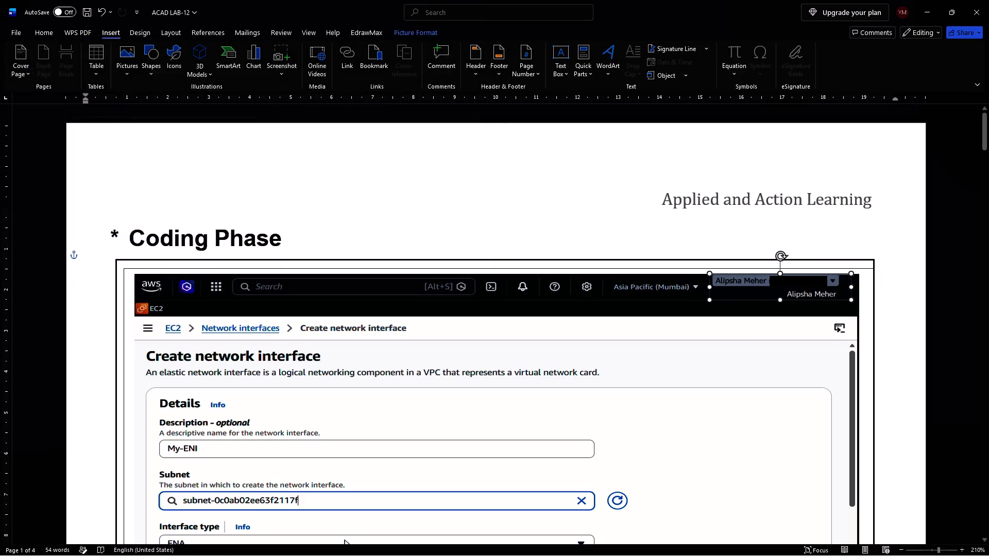
left_click(738, 329)
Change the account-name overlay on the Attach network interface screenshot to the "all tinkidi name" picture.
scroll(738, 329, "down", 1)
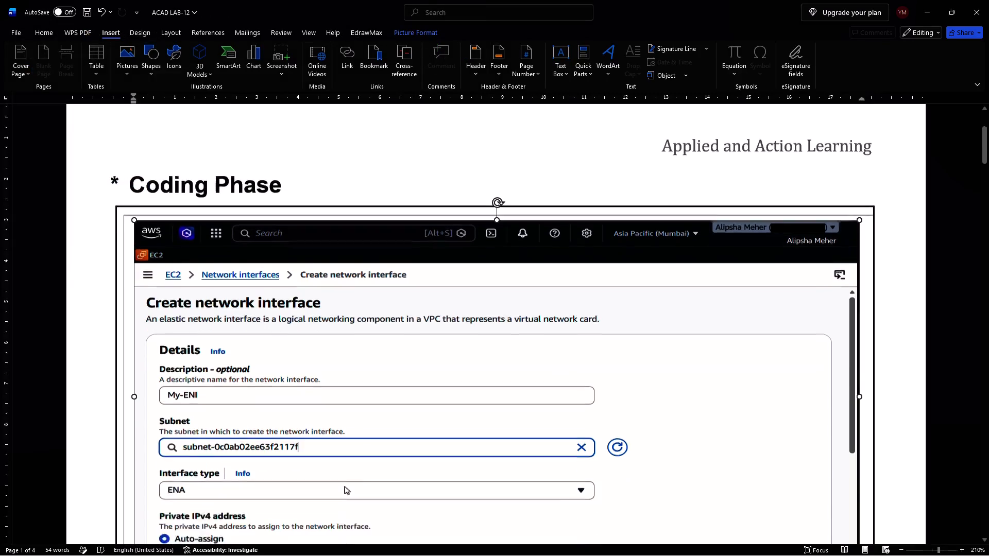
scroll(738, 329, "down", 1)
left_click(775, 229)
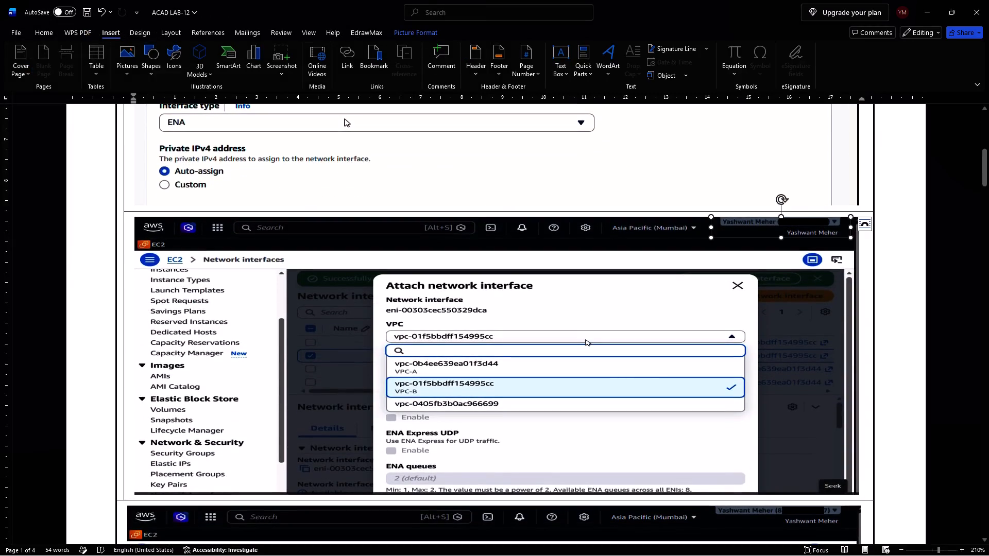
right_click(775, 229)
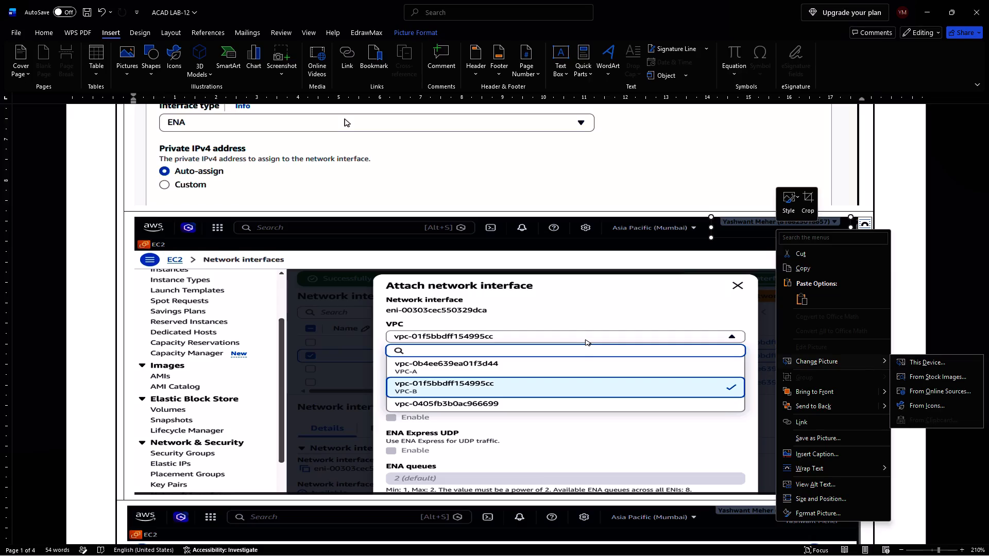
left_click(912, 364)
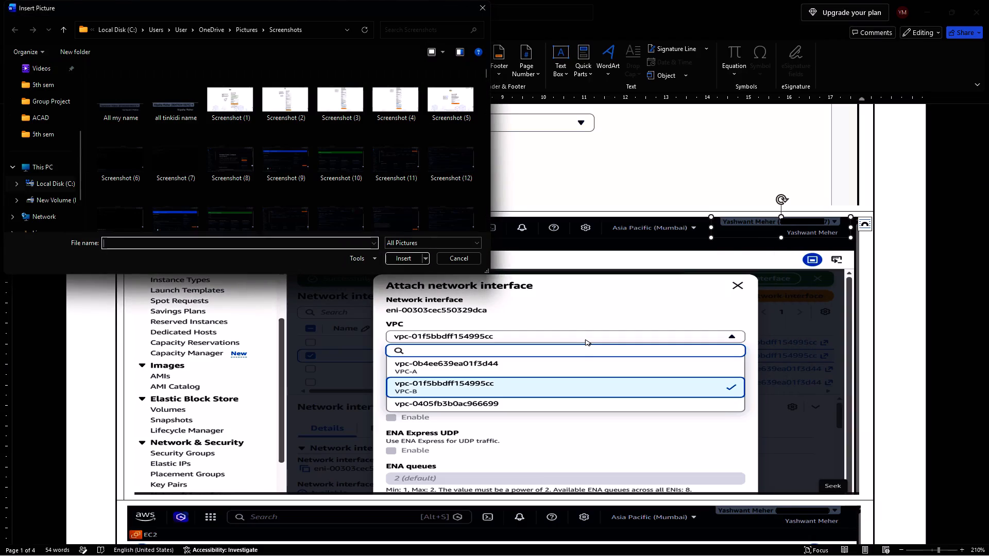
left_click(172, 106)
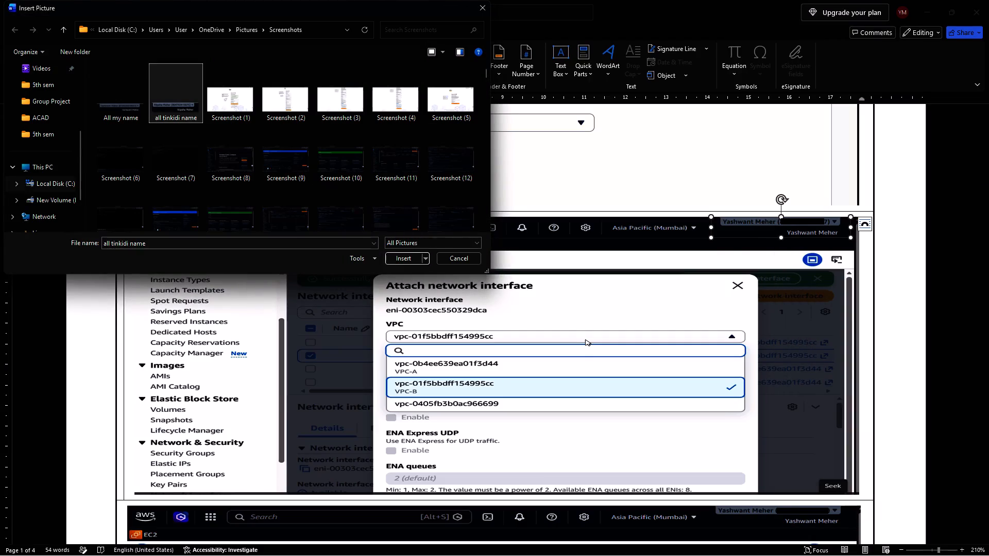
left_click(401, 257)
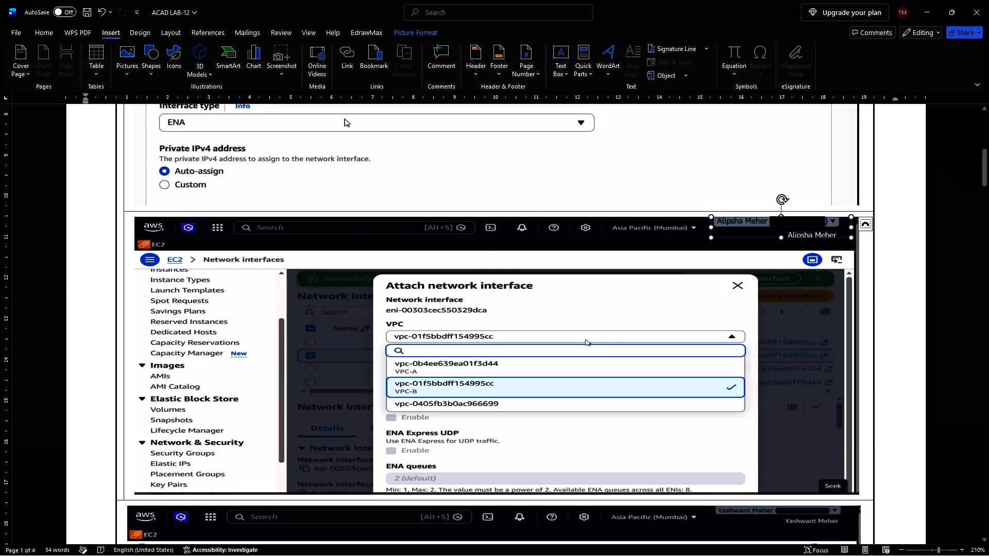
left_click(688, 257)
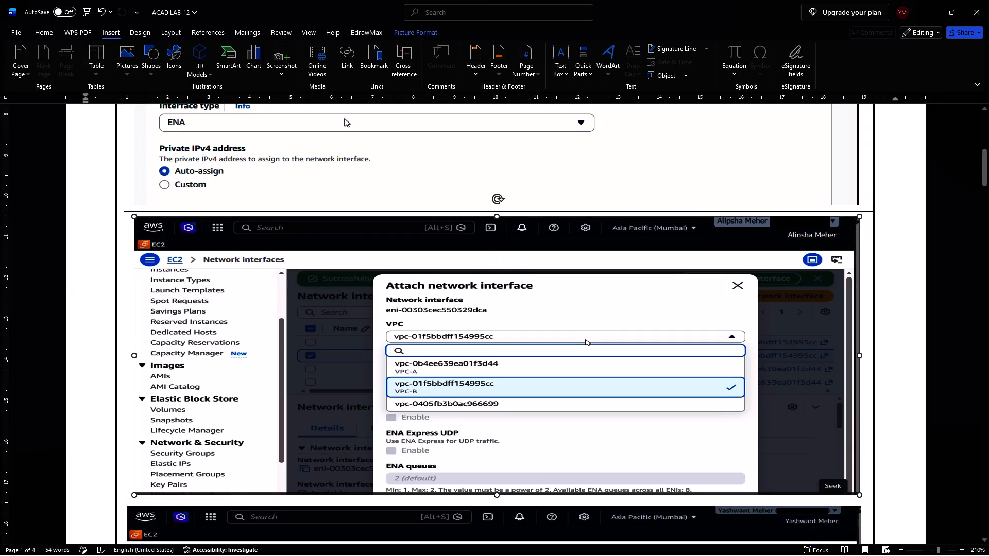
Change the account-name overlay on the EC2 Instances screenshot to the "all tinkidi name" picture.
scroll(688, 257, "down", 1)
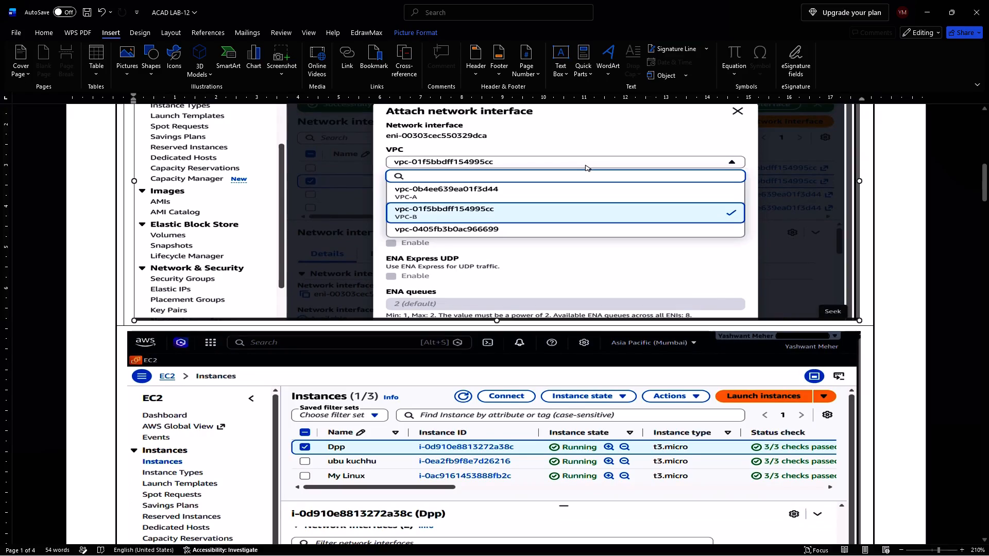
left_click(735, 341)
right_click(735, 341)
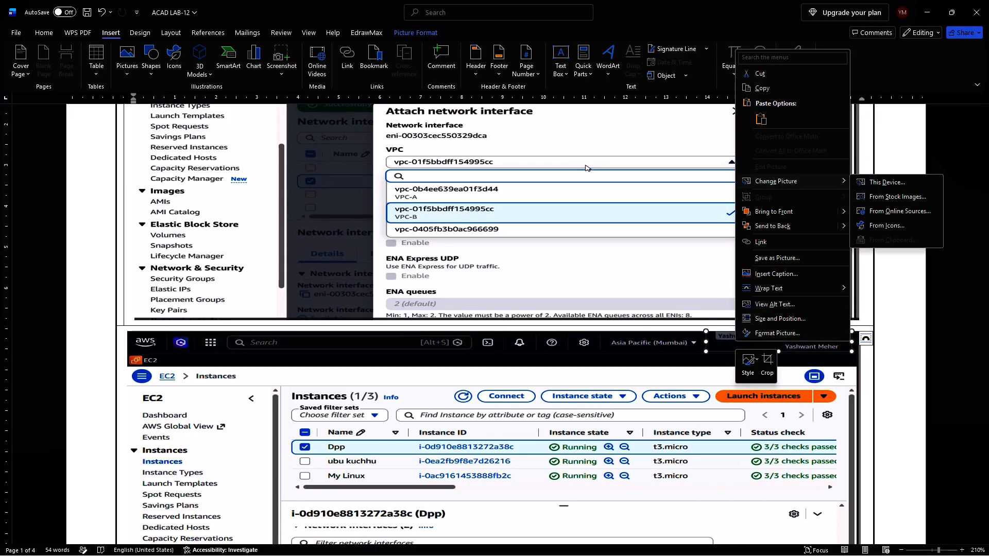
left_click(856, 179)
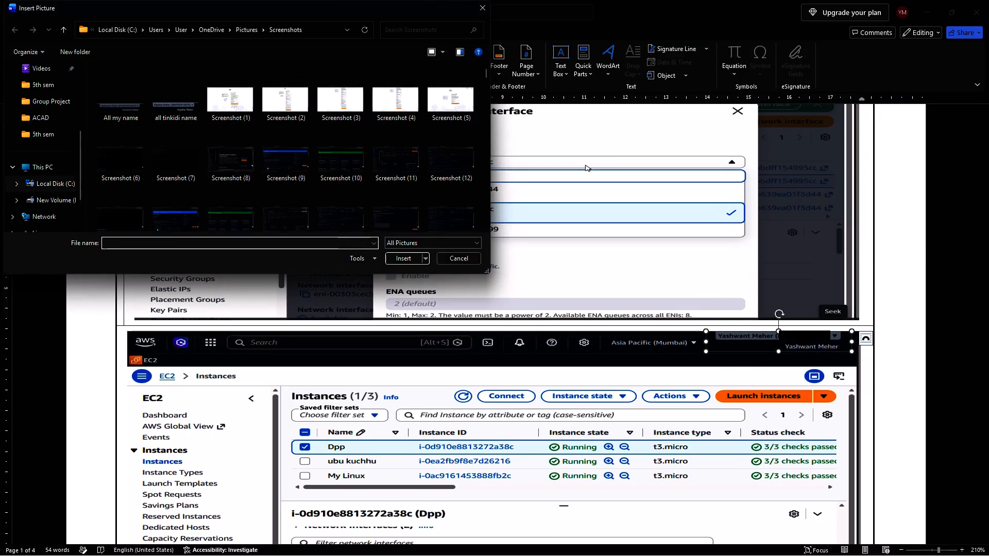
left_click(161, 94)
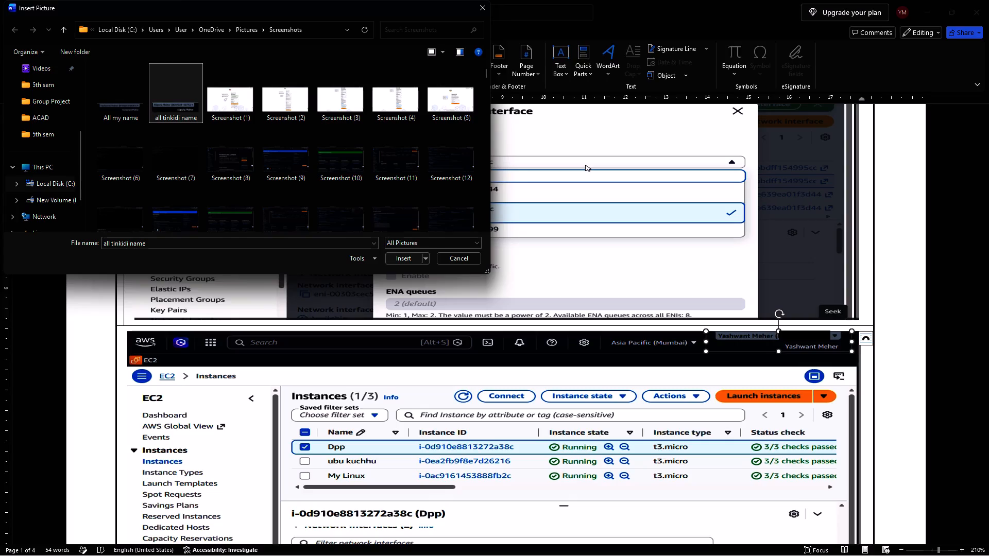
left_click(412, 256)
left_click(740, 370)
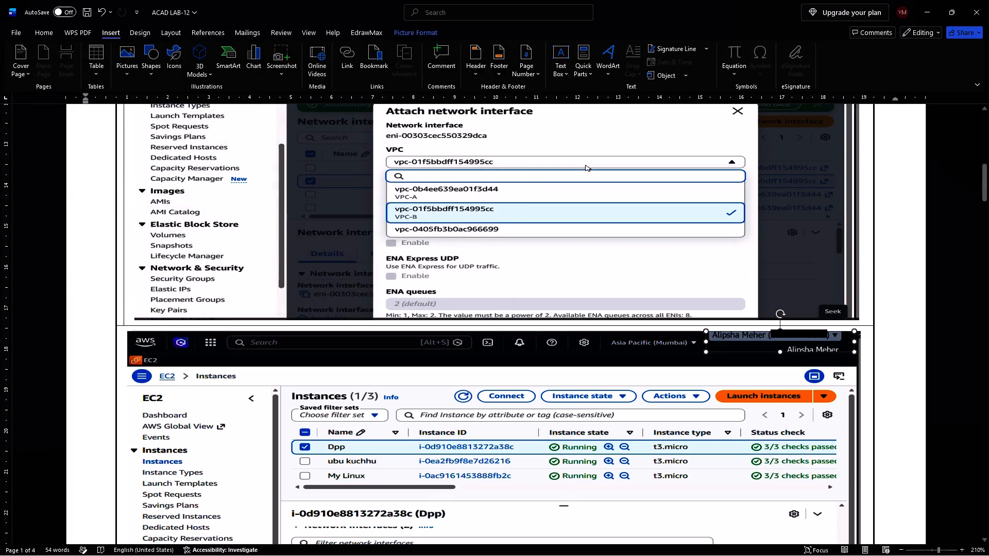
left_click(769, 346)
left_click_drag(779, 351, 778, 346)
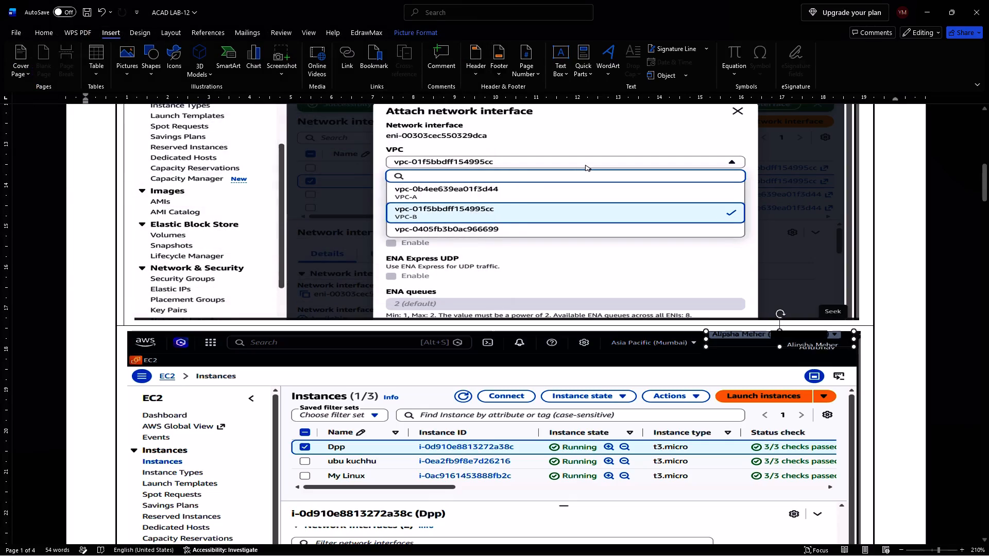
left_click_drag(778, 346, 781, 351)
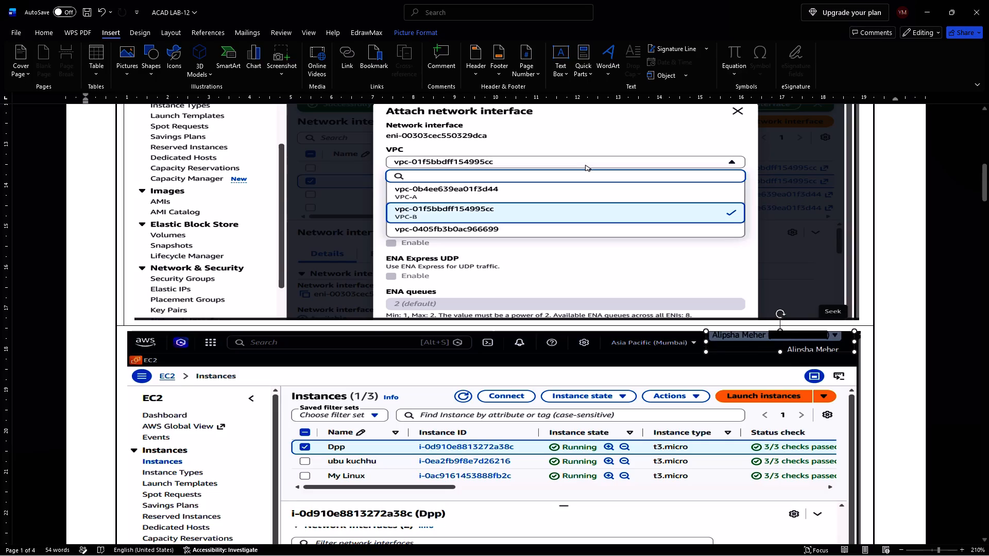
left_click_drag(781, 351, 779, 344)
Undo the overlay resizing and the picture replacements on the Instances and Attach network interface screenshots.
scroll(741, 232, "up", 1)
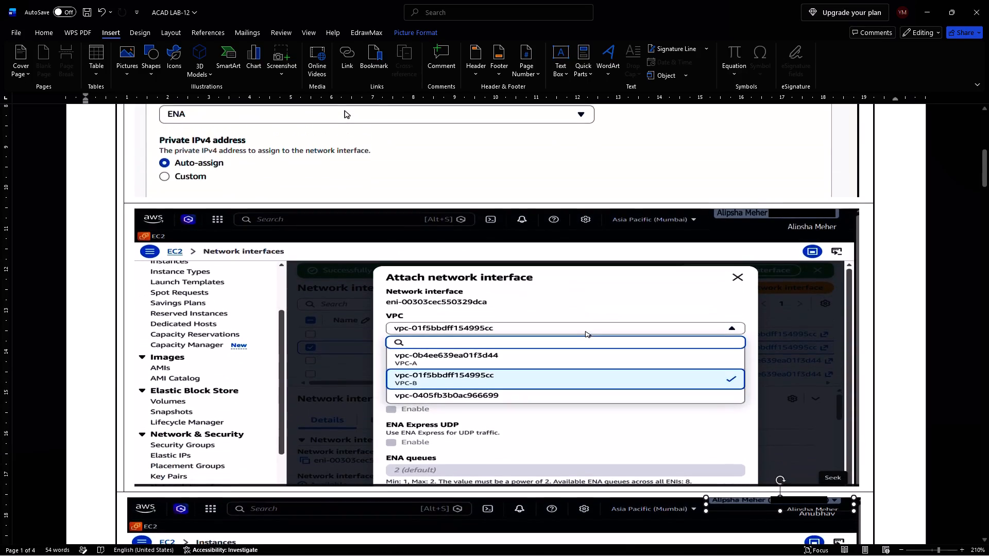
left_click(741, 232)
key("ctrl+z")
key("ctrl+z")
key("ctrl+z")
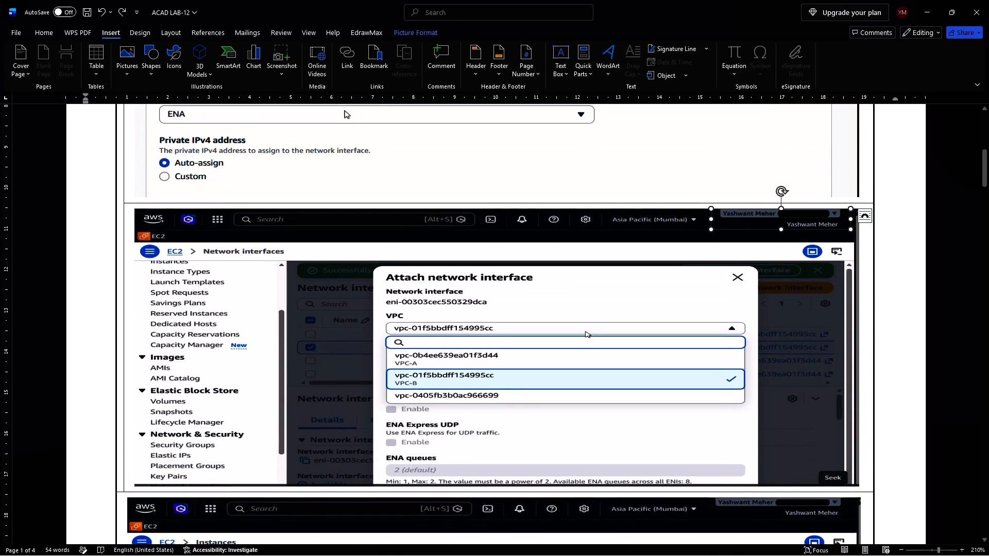
Paste the copied name image below the EC2 Instances screenshot and set its text wrapping to In Front of Text.
key("ctrl+v")
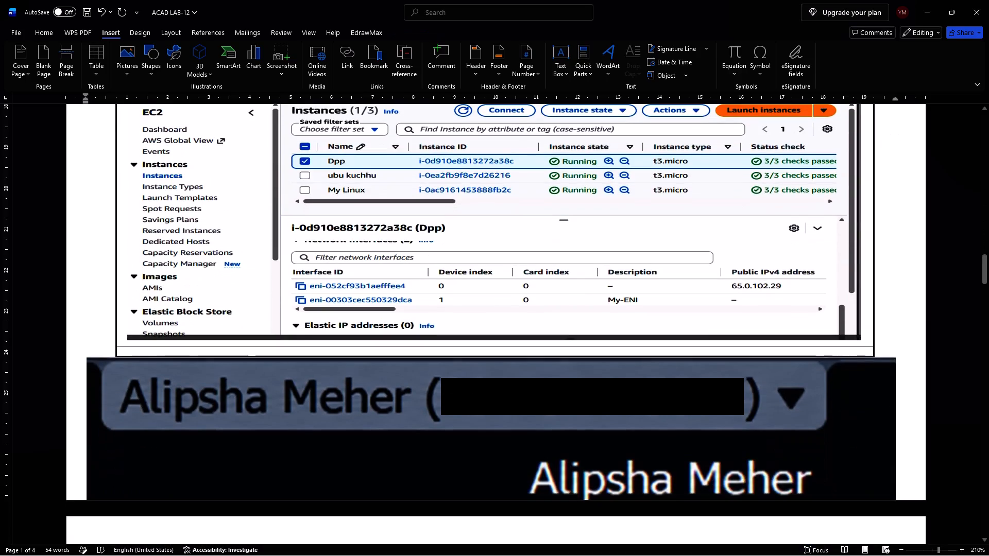
left_click(686, 432)
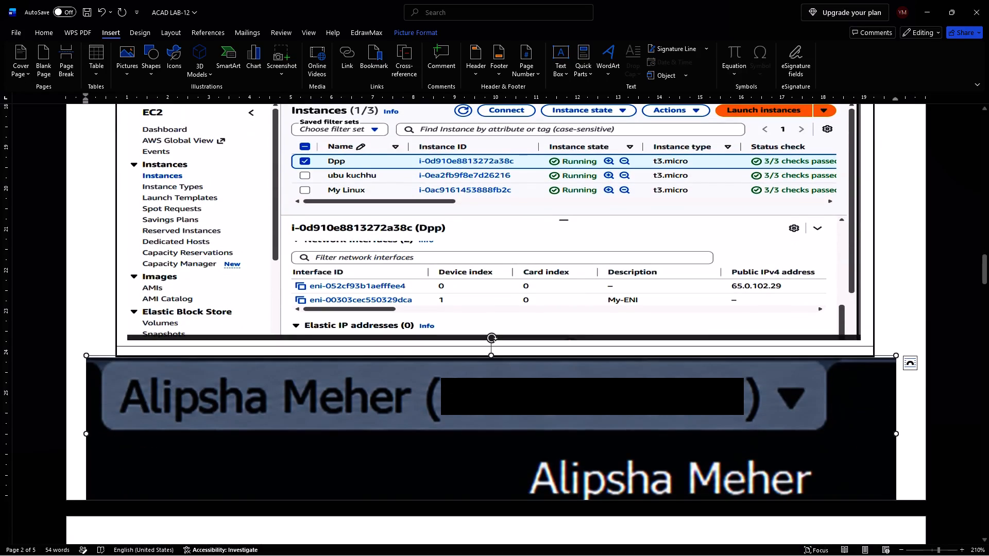
left_click(917, 368)
left_click(903, 285)
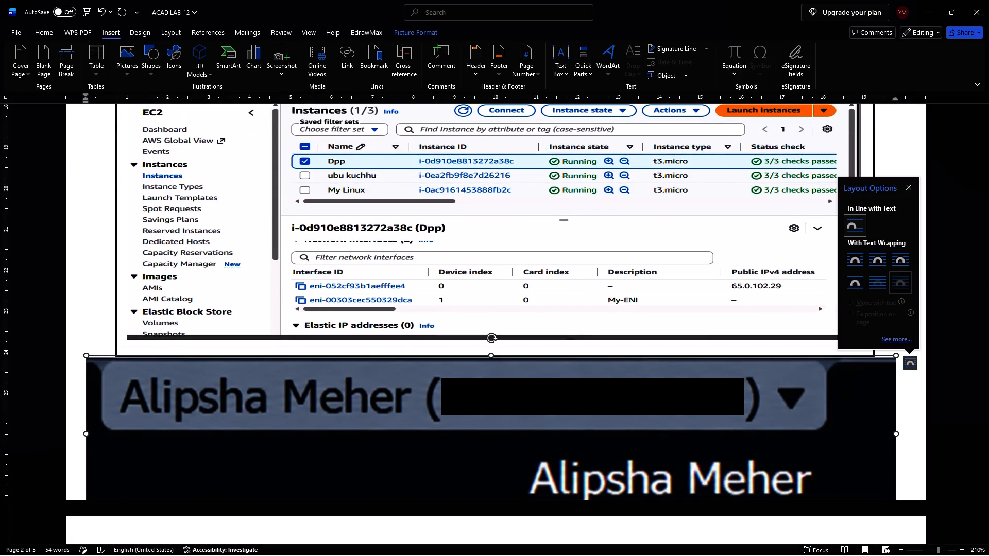
Move the pasted name image up onto the EC2 Instances screenshot and shrink it to about a quarter of the page width.
scroll(686, 326, "up", 3)
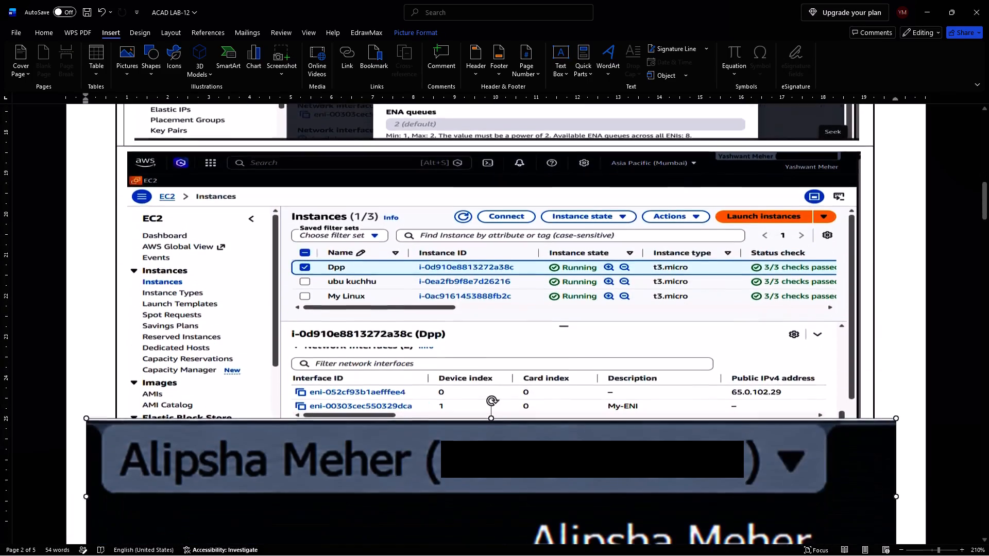
left_click(729, 452)
left_click_drag(816, 480, 802, 461)
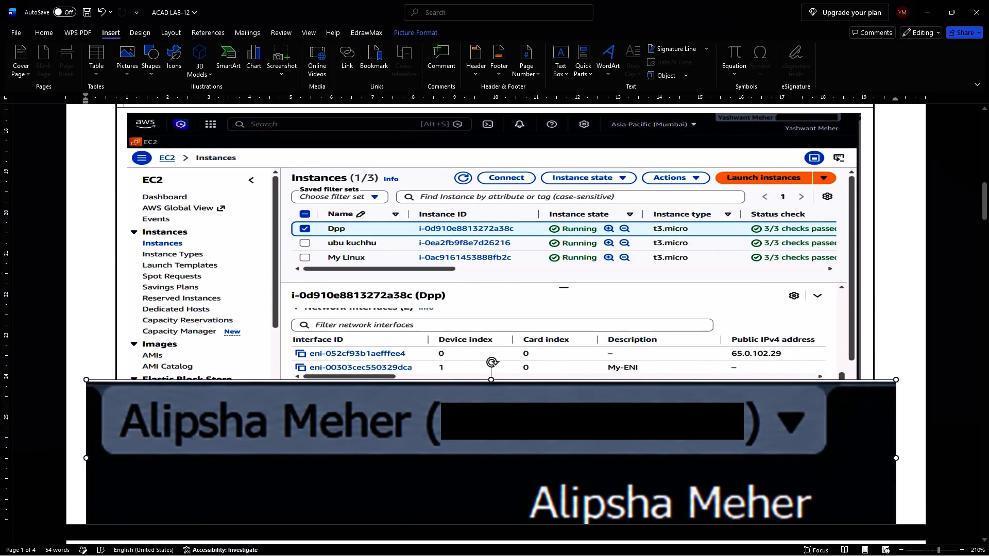
left_click_drag(802, 461, 770, 377)
left_click_drag(849, 432, 648, 372)
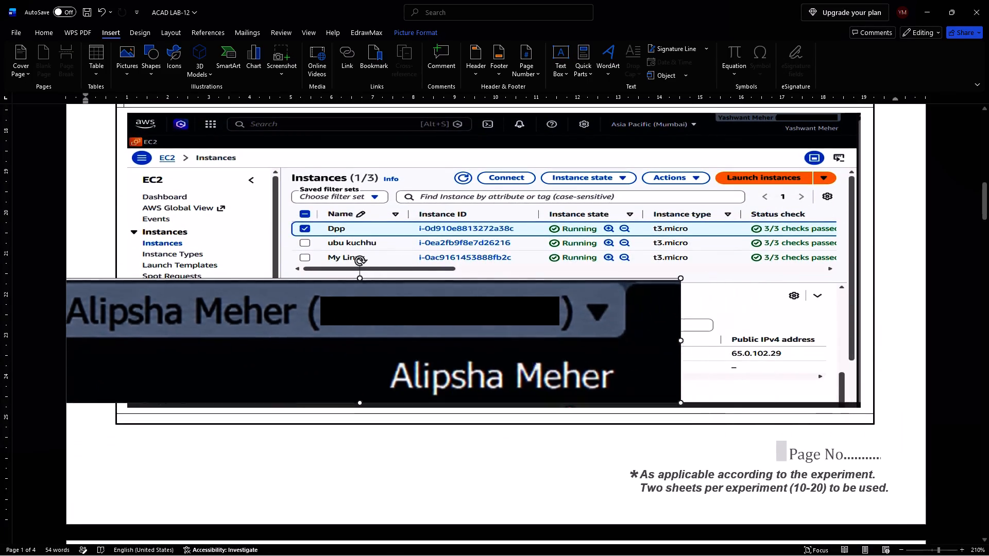
left_click_drag(648, 372, 312, 322)
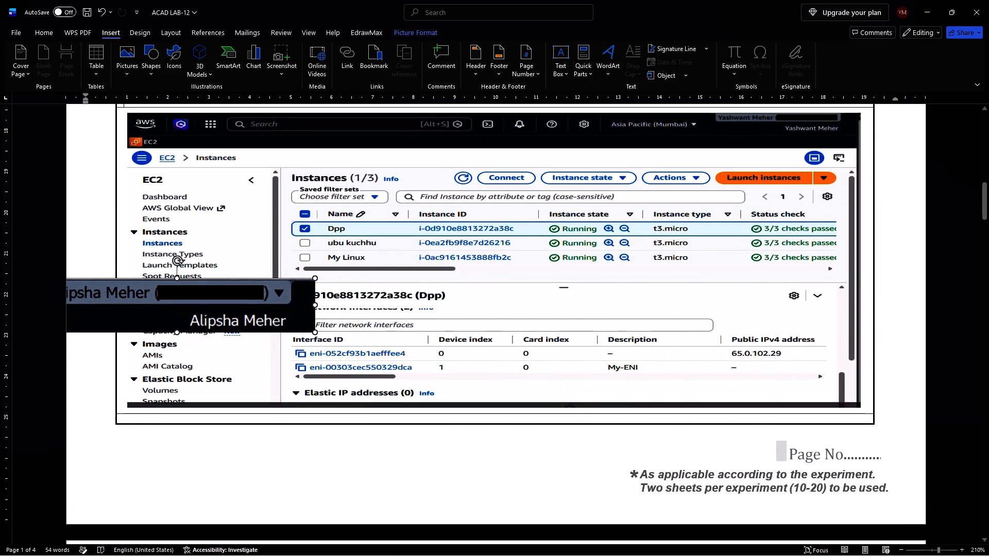
left_click(312, 322)
left_click_drag(316, 332, 272, 304)
Move the name image from the EC2 Instances screenshot up onto the Attach network interface screenshot.
left_click_drag(211, 299, 559, 252)
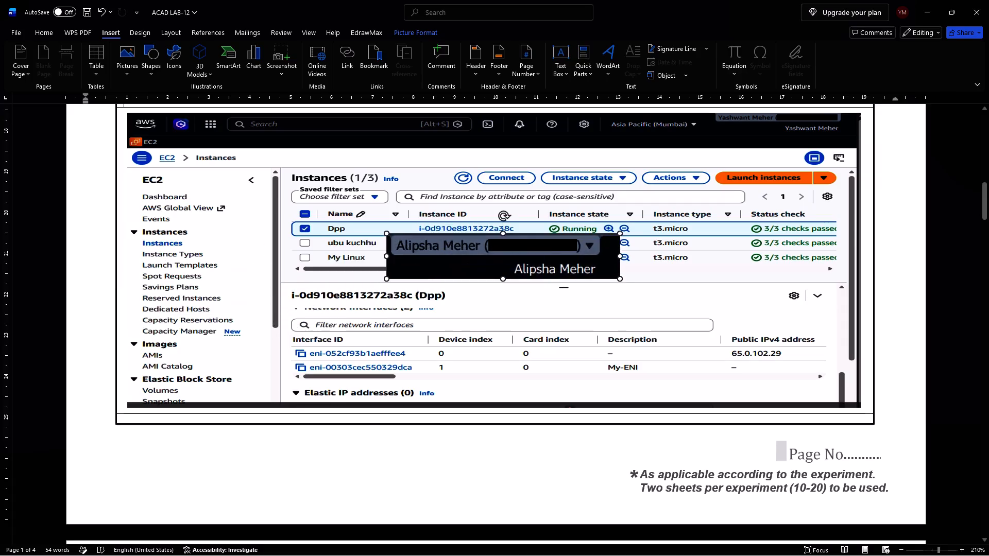
left_click_drag(559, 252, 560, 251)
scroll(560, 251, "up", 1)
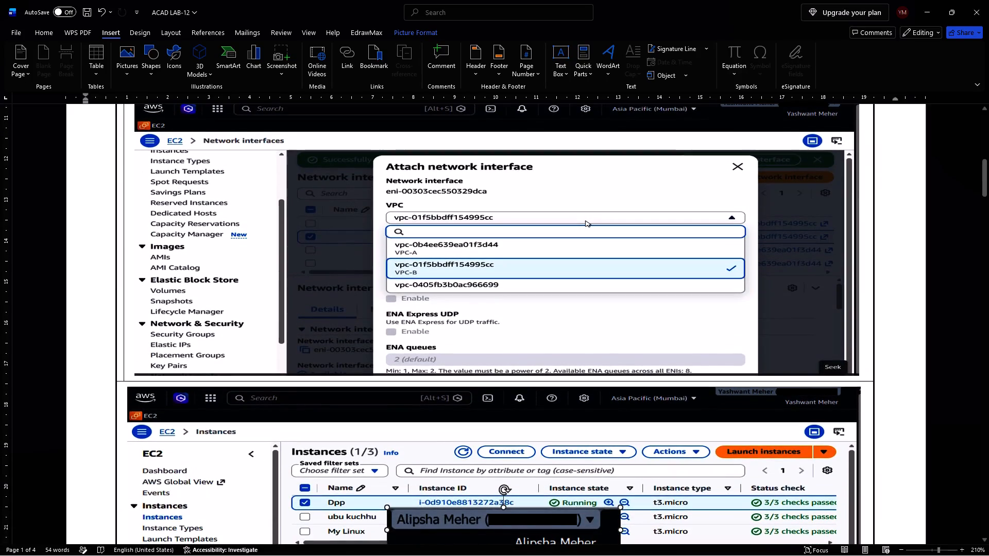
left_click_drag(525, 522, 586, 227)
Position the name image over the old account name in the Attach network interface screenshot's header.
scroll(586, 227, "up", 1)
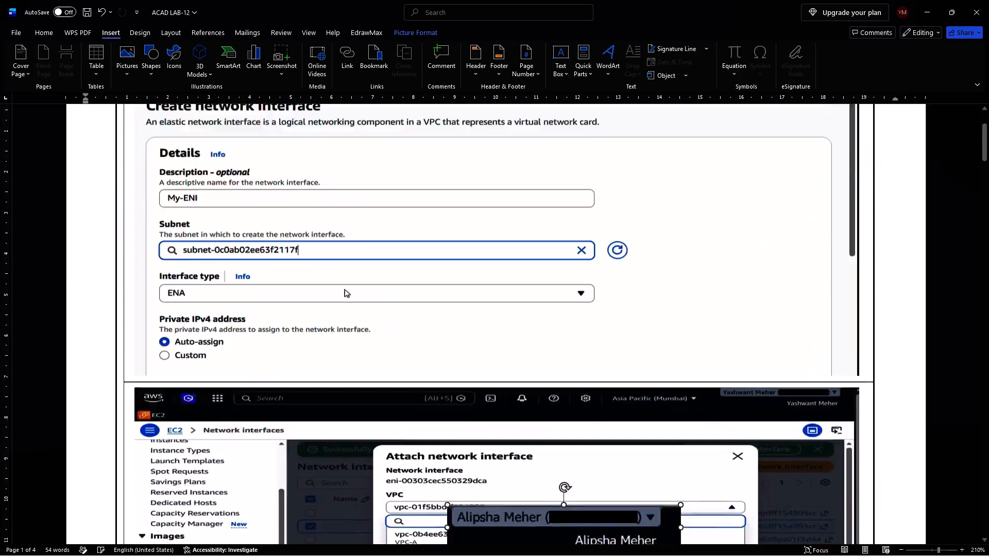
scroll(586, 227, "up", 2)
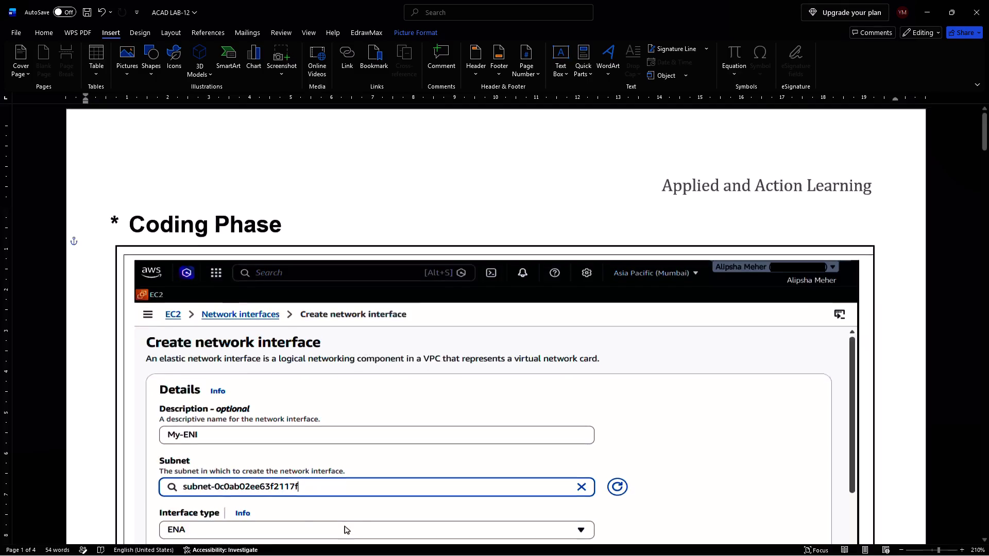
scroll(586, 227, "up", 1)
left_click_drag(605, 283, 622, 275)
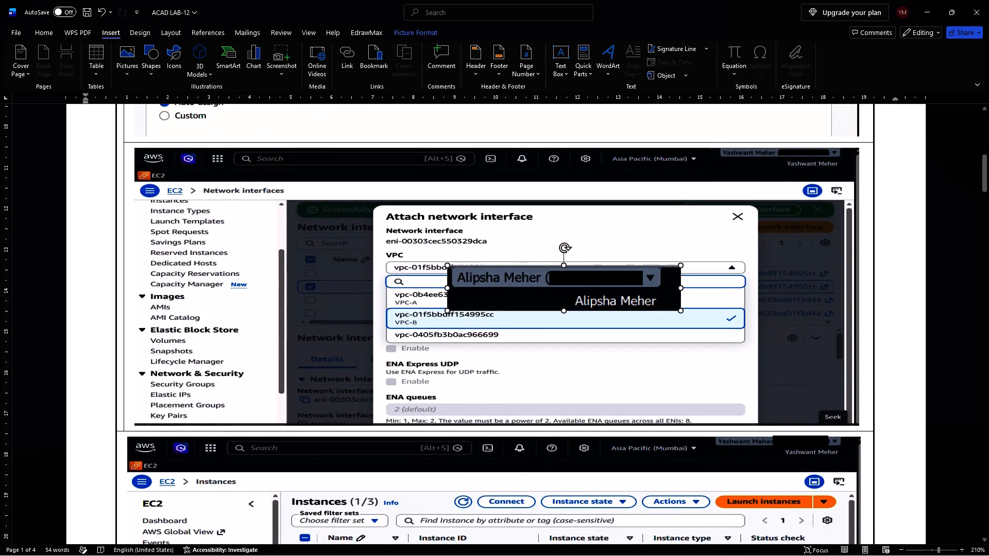
left_click_drag(622, 275, 727, 221)
left_click(759, 165)
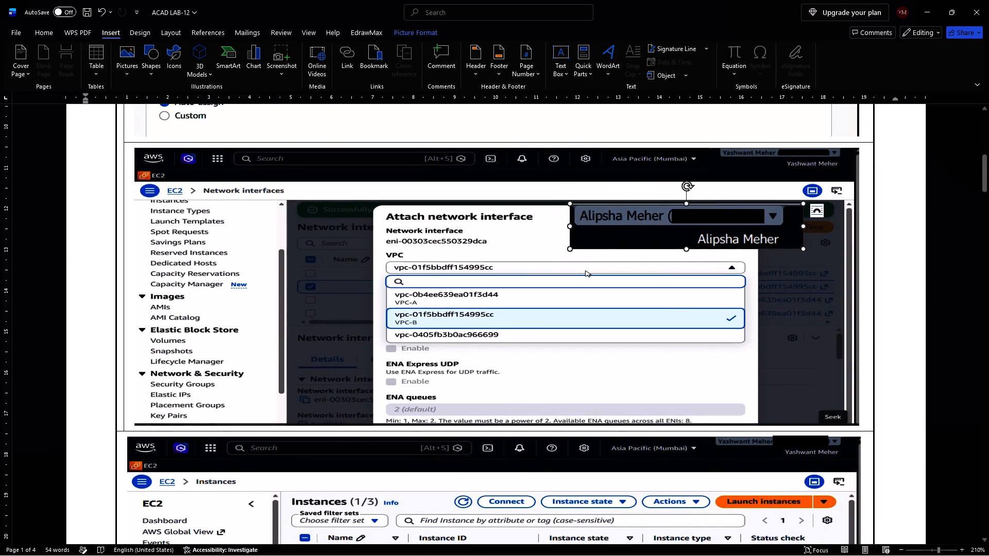
left_click(727, 235)
left_click_drag(727, 235, 761, 211)
left_click_drag(761, 211, 750, 223)
left_click_drag(750, 223, 800, 170)
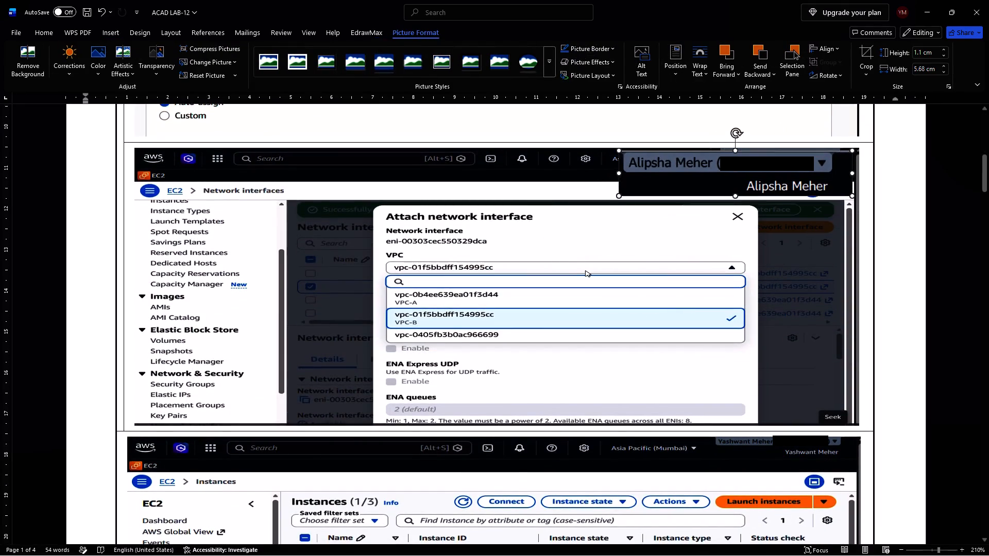
left_click_drag(800, 170, 800, 169)
Shrink the name overlay to about 3.33 cm wide and 0.49 cm high so it fits the Attach network interface header.
left_click_drag(616, 193, 702, 153)
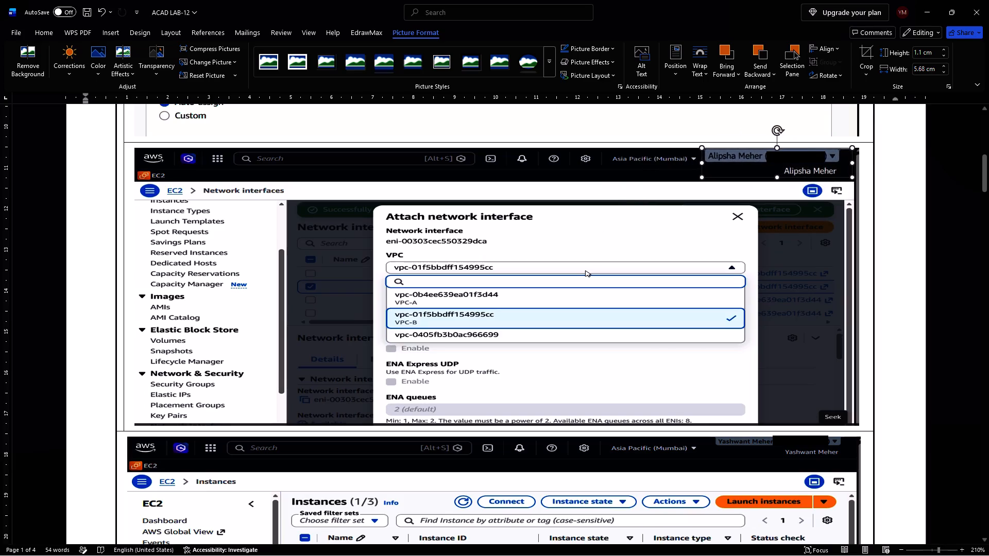
left_click_drag(702, 153, 733, 158)
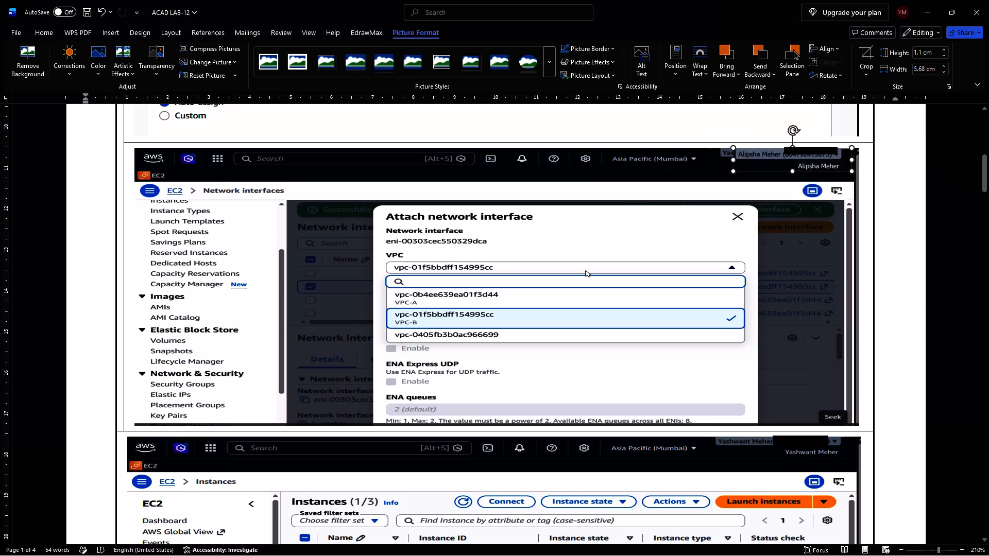
left_click_drag(733, 158, 718, 162)
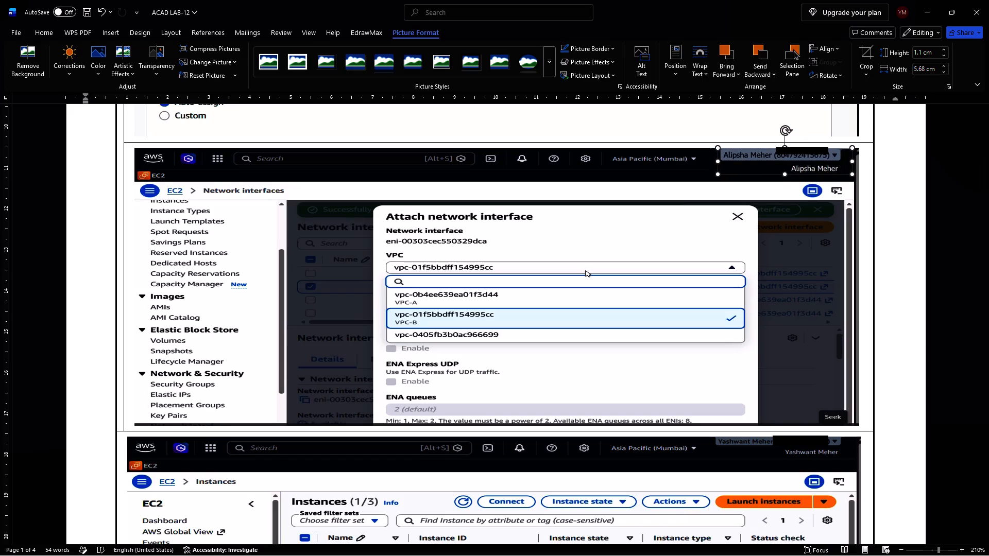
left_click_drag(718, 162, 715, 163)
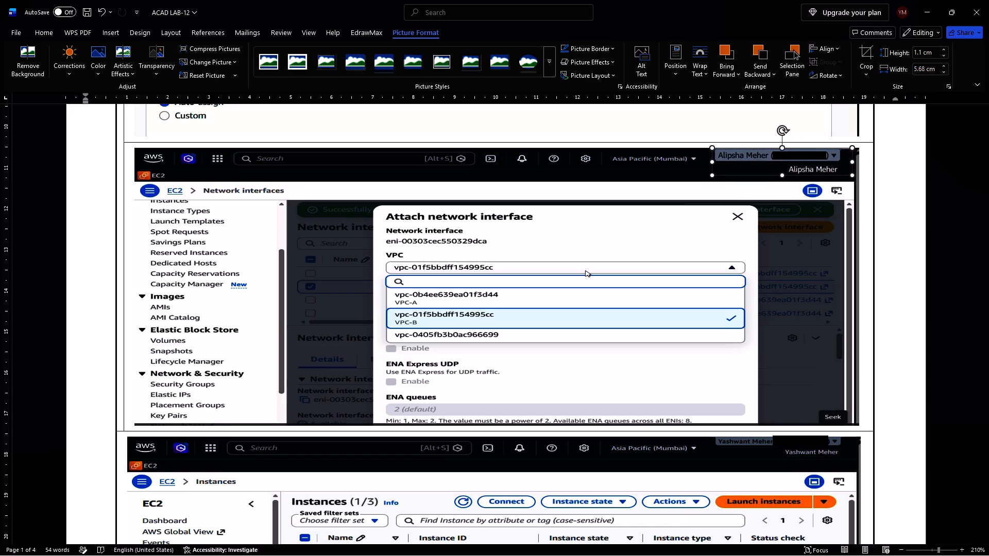
left_click_drag(715, 163, 715, 163)
left_click_drag(783, 178, 783, 165)
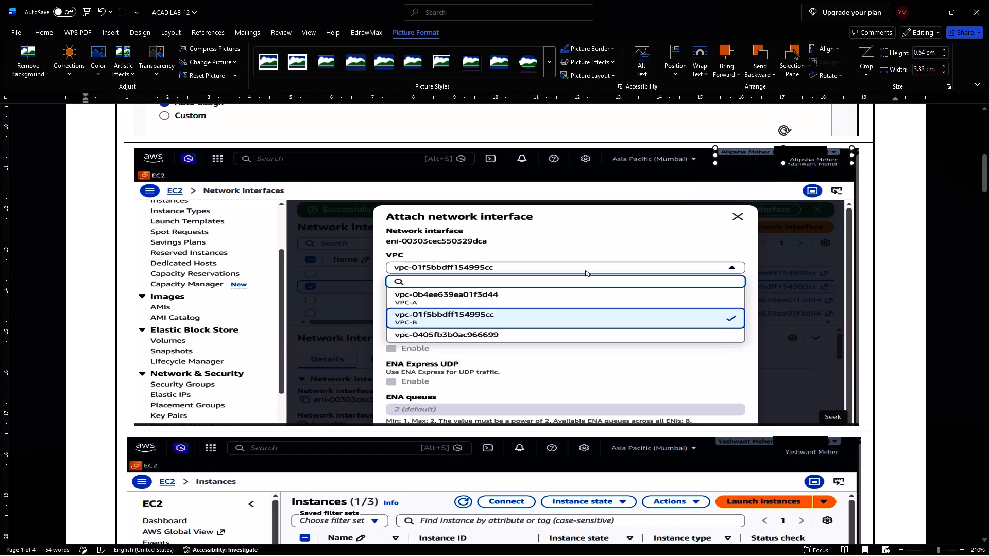
left_click_drag(783, 165, 783, 166)
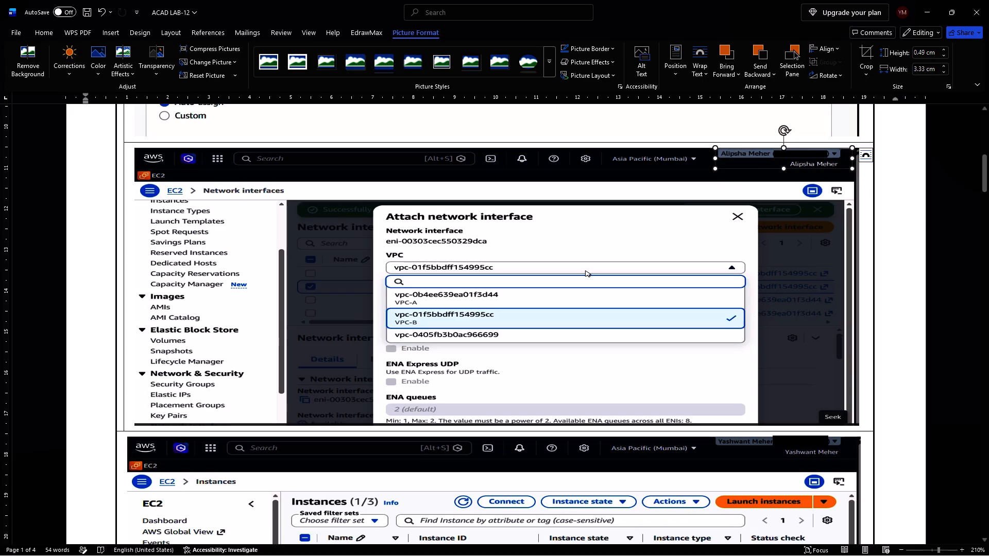
Duplicate the resized name overlay and place the copy over the old account name on the EC2 Instances screenshot.
key("ctrl+c")
key("ctrl+v")
left_click_drag(766, 176, 697, 356)
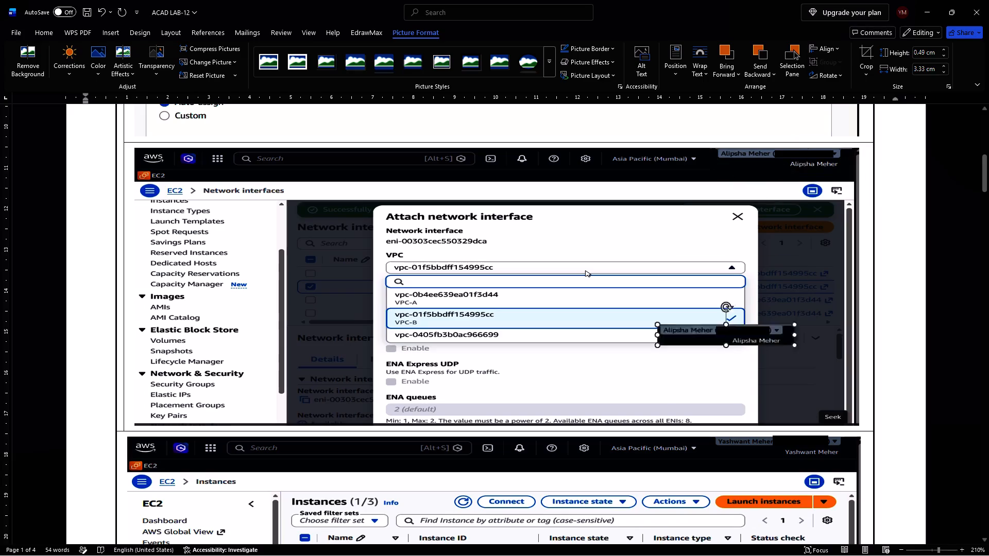
left_click_drag(697, 356, 751, 449)
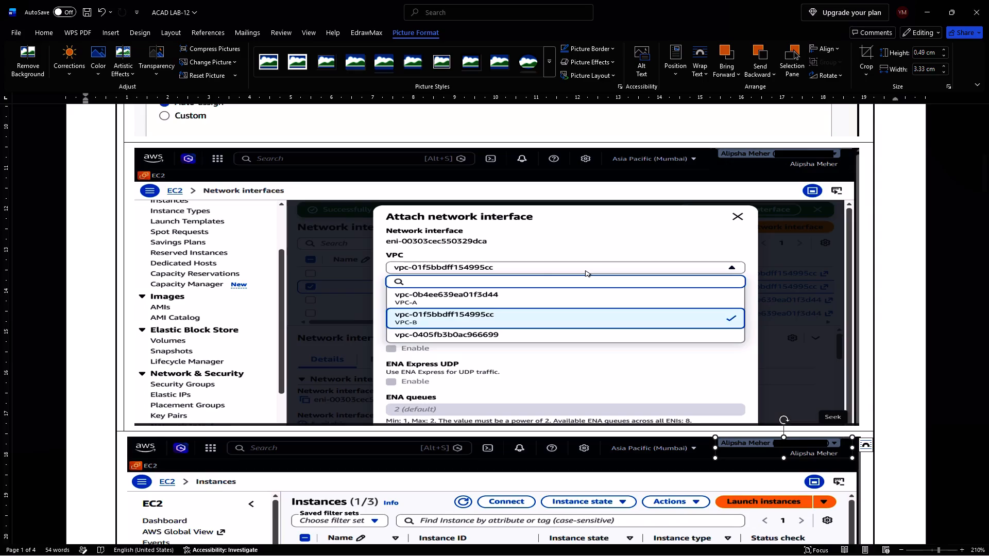
Duplicate the name overlay again and move the copy to page 2, above the Associate Elastic IP address screenshot.
scroll(751, 449, "down", 1)
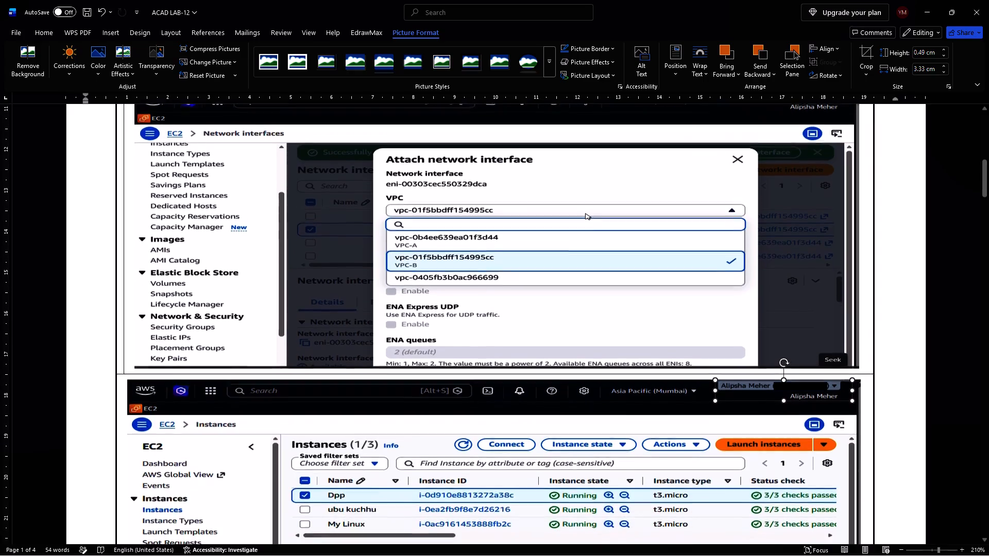
scroll(751, 449, "down", 1)
key("ctrl+c")
key("ctrl+v")
scroll(743, 409, "down", 1)
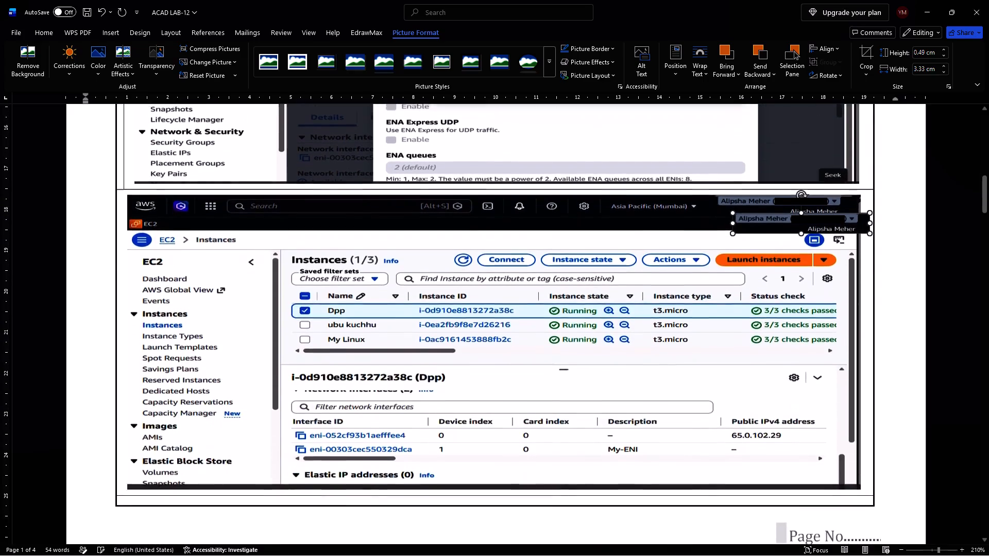
scroll(743, 409, "down", 1)
left_click_drag(753, 218, 674, 437)
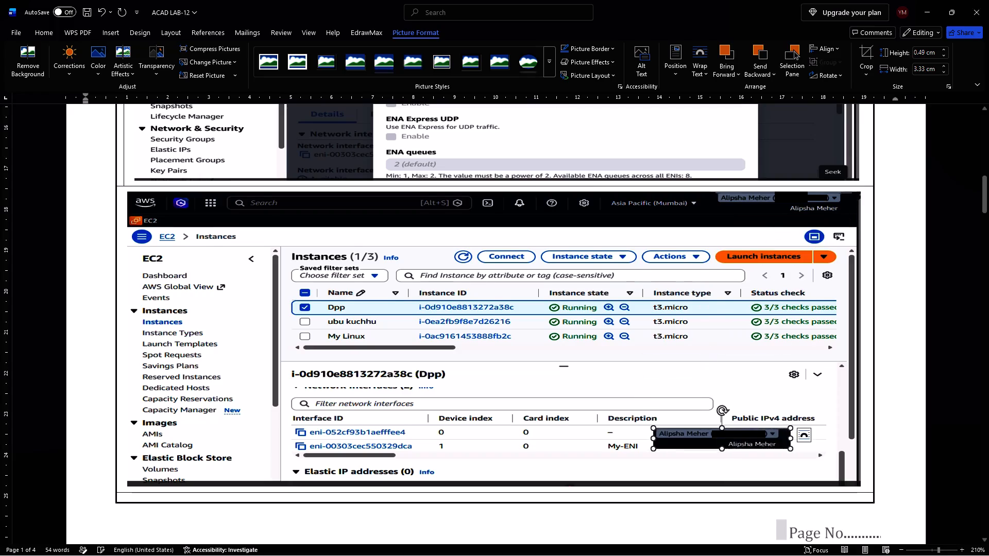
scroll(674, 437, "down", 1)
scroll(667, 388, "up", 1)
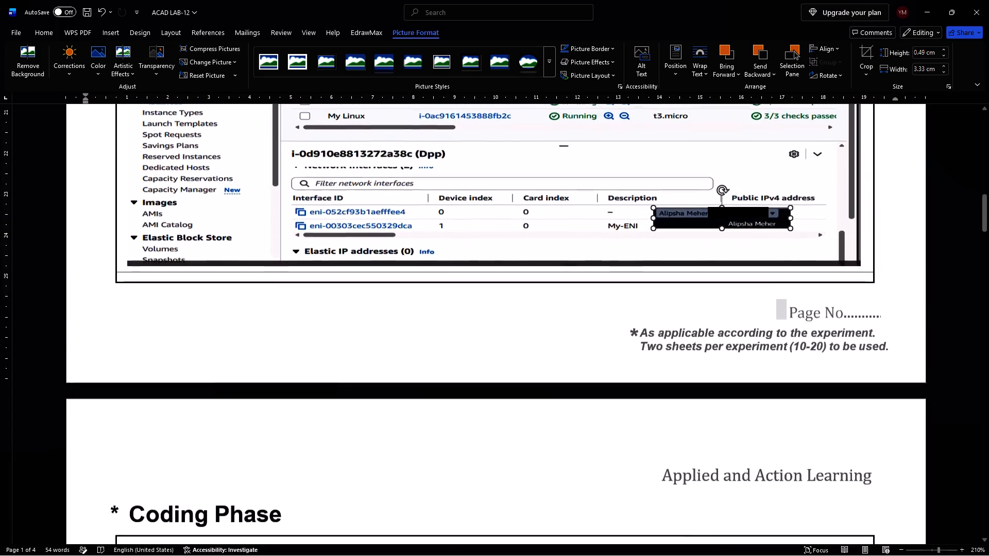
scroll(667, 388, "up", 1)
left_click_drag(687, 223, 685, 523)
scroll(685, 523, "down", 1)
left_click_drag(692, 308, 696, 319)
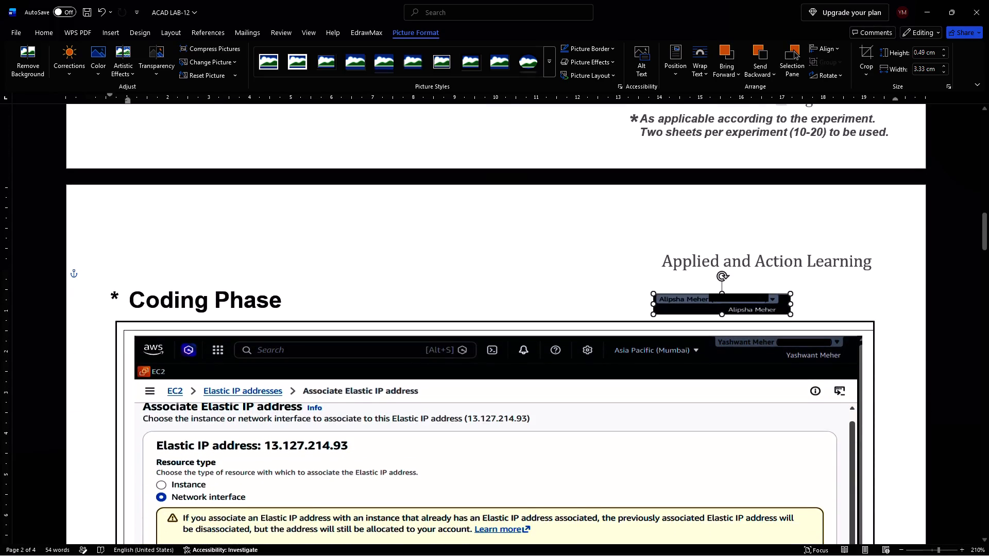
Position the copied overlay on the old account name in the Associate Elastic IP address screenshot's header.
left_click_drag(696, 319, 755, 356)
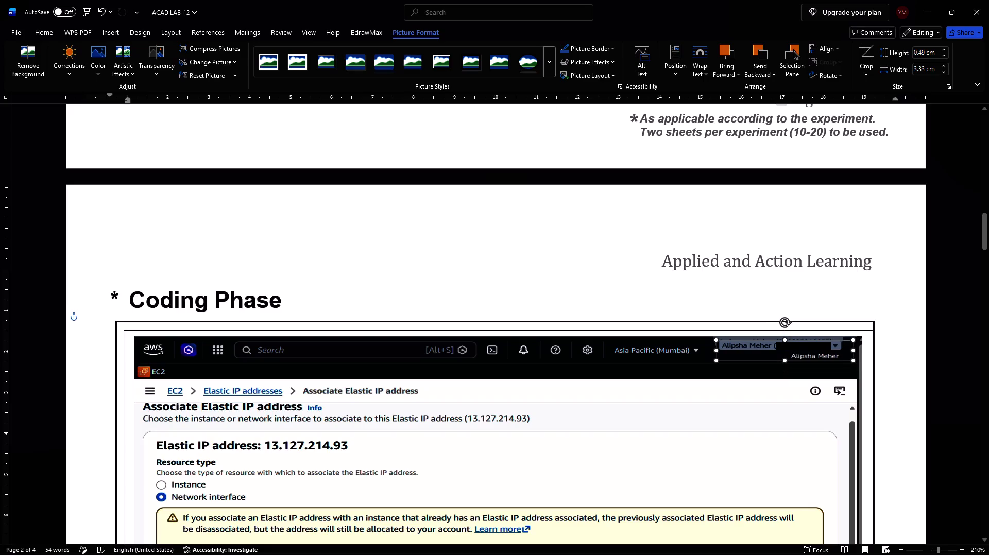
left_click_drag(755, 356, 756, 353)
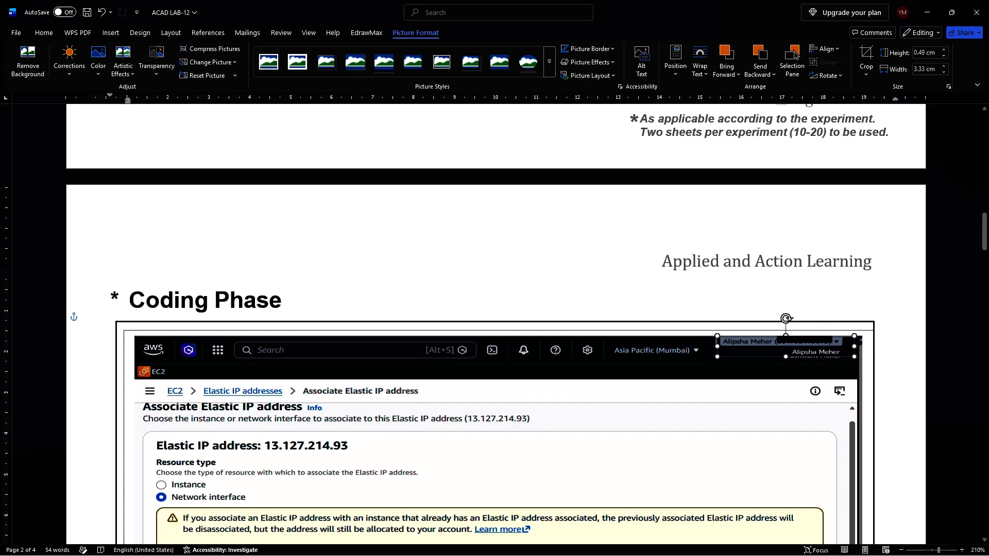
left_click_drag(756, 353, 756, 354)
key("Right")
key("Right")
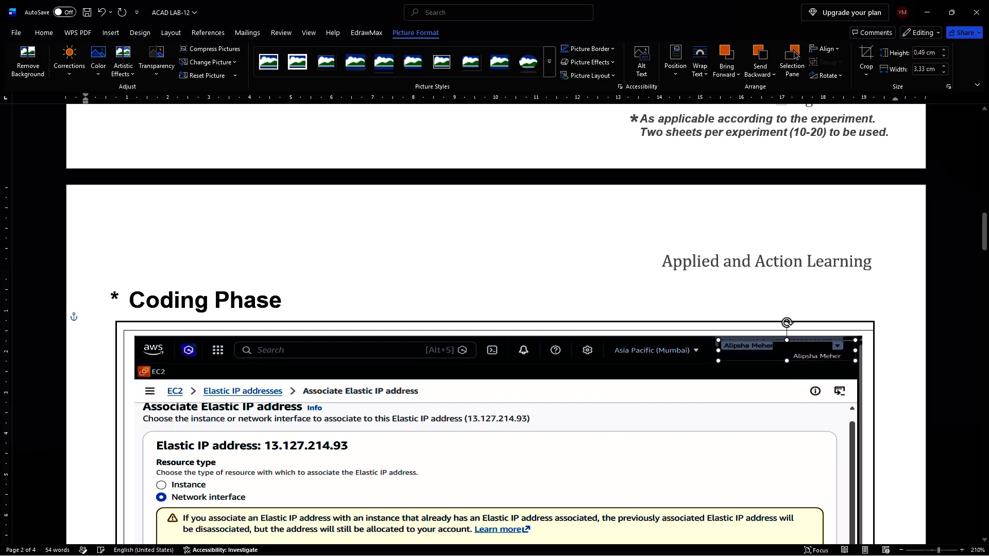
key("Left")
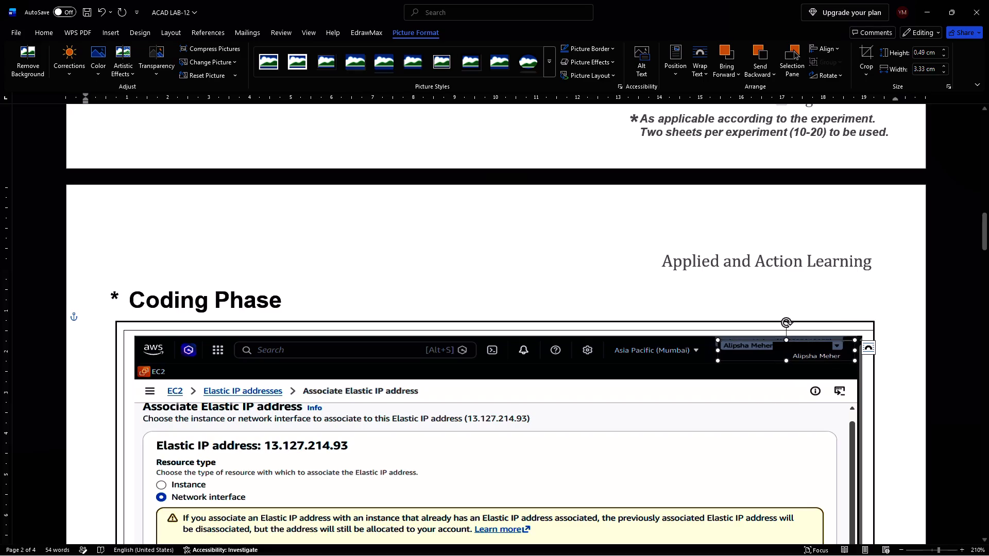
Widen the Associate Elastic IP address overlay to about 3.42 cm and fine-tune its vertical position over the old name.
left_click(716, 354)
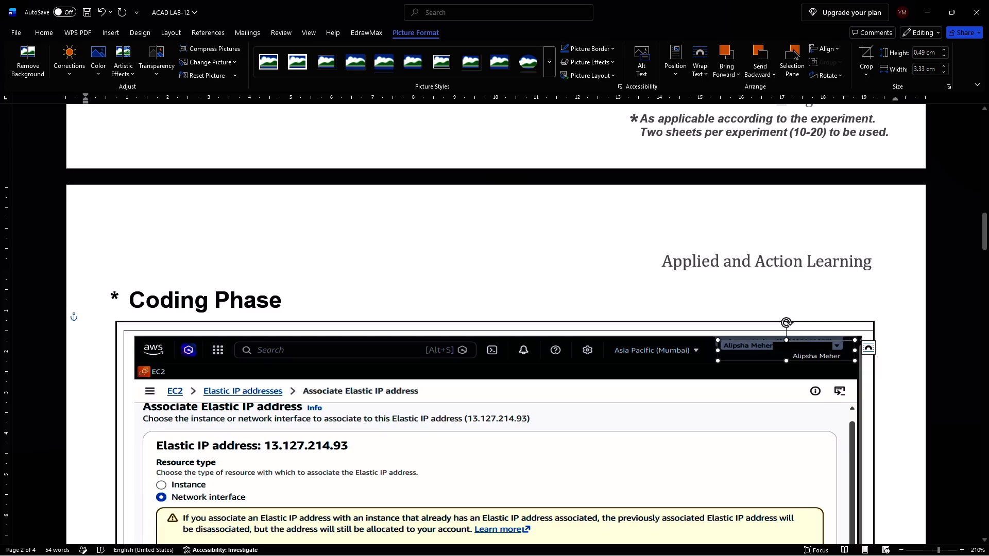
left_click(717, 349)
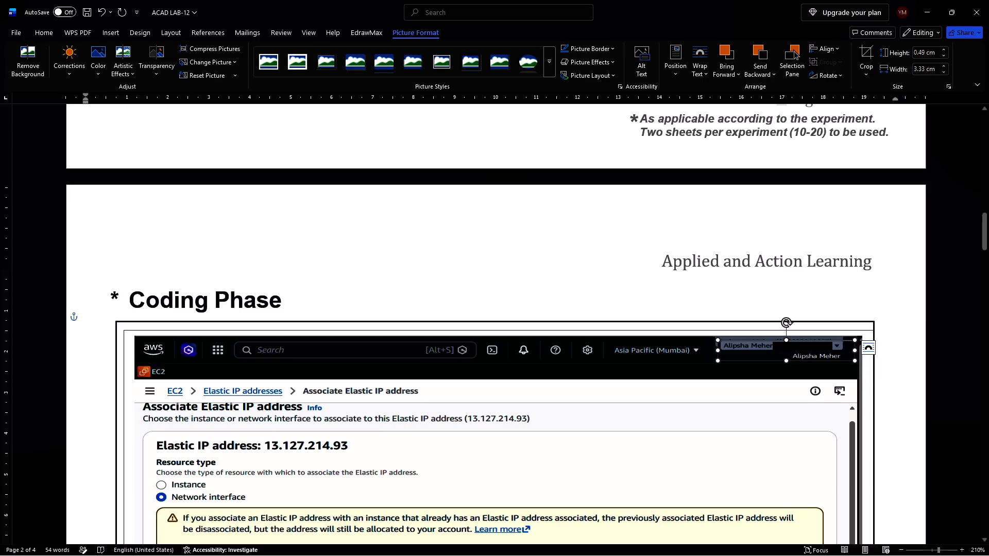
left_click(716, 352)
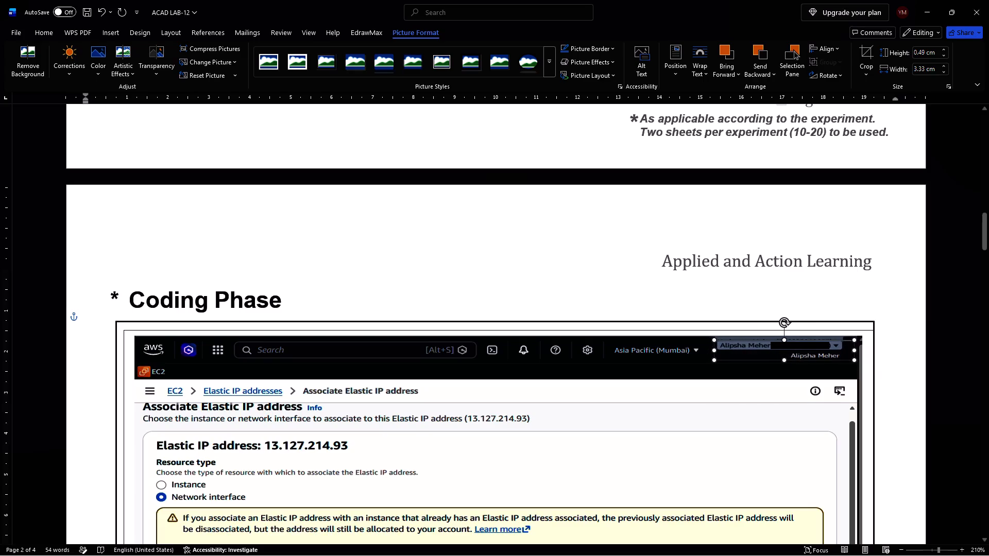
left_click(785, 361)
key("Up")
key("Up")
key("Up")
key("Up")
key("Up")
key("Up")
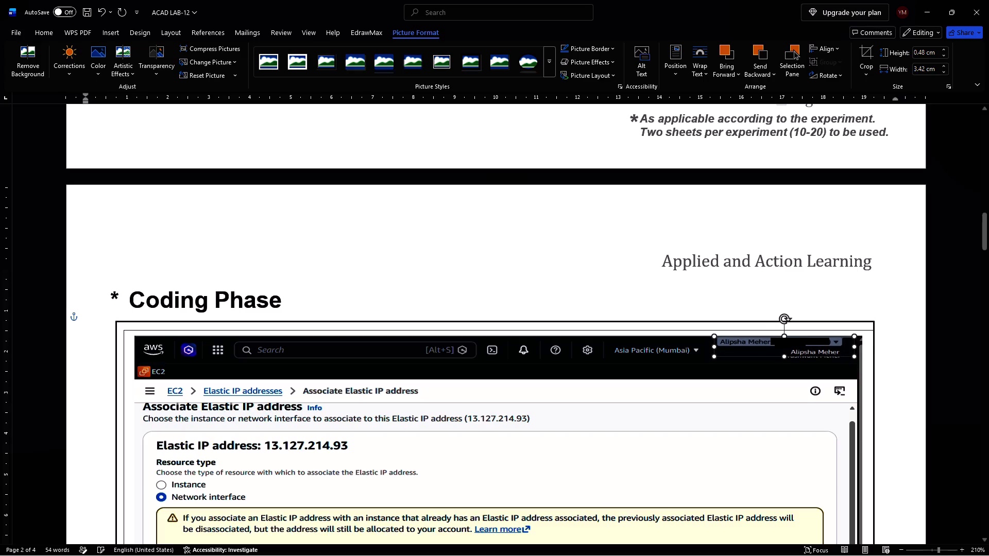
key("Down")
key("Down")
key("Down")
key("Down")
key("Down")
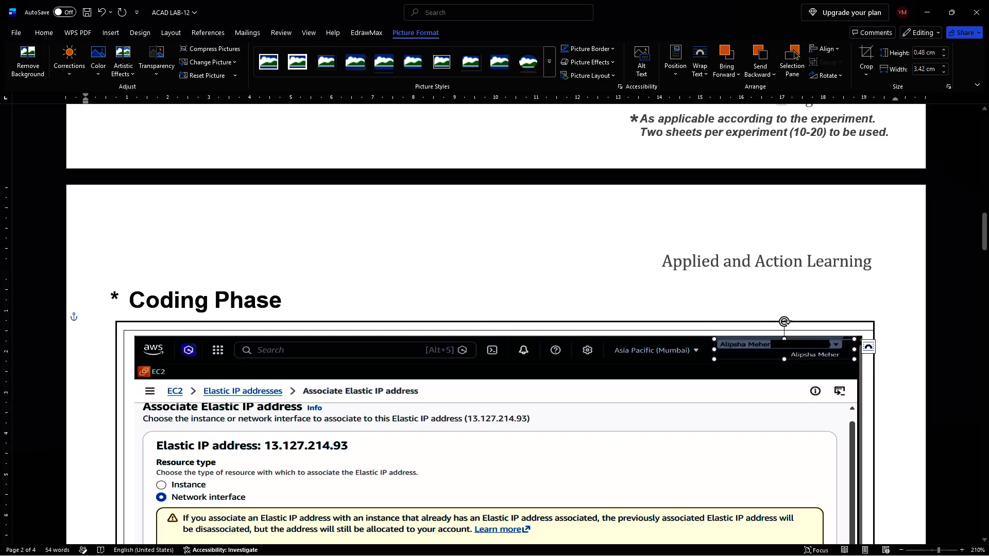
Widen the Associate Elastic IP address overlay to about 3.48 cm, nudge it up and stretch it down over both old name lines.
left_click(684, 360)
left_click(777, 352)
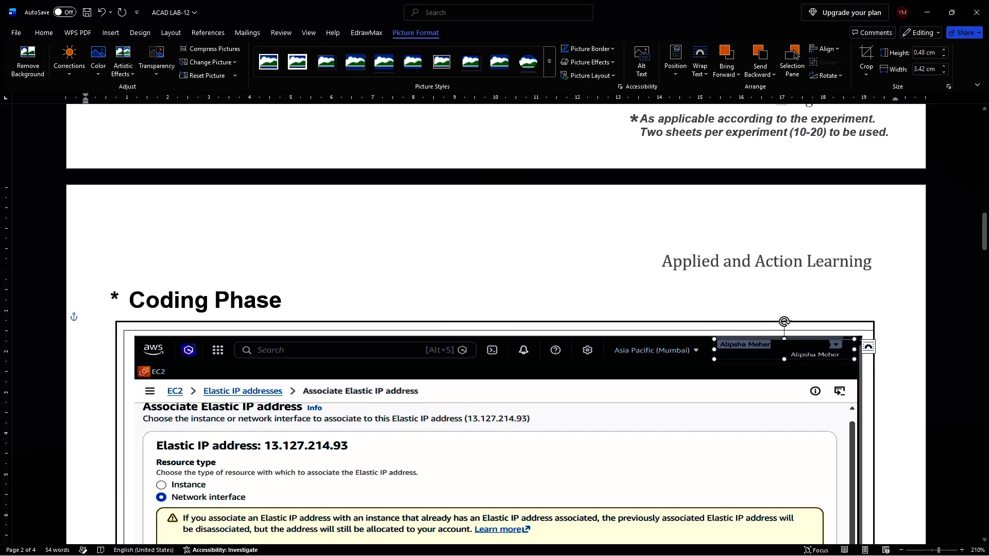
left_click(711, 349)
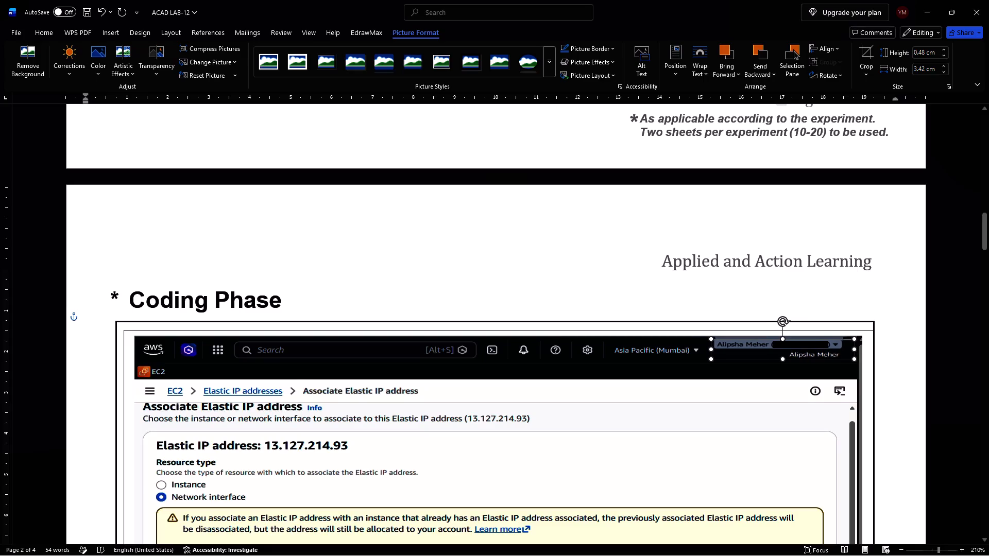
key("Up")
key("Up")
key("Up")
key("Up")
key("Up")
key("Up")
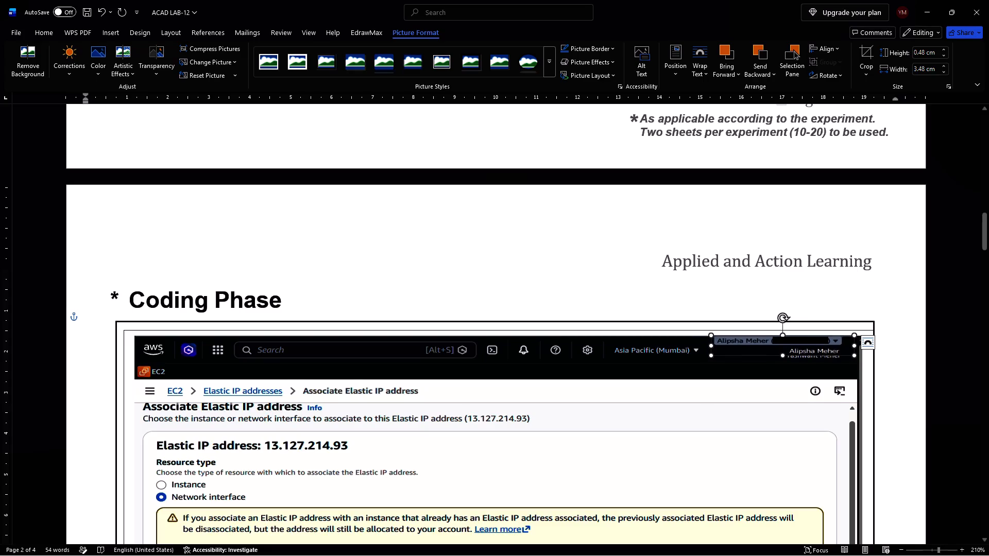
left_click_drag(785, 356, 784, 363)
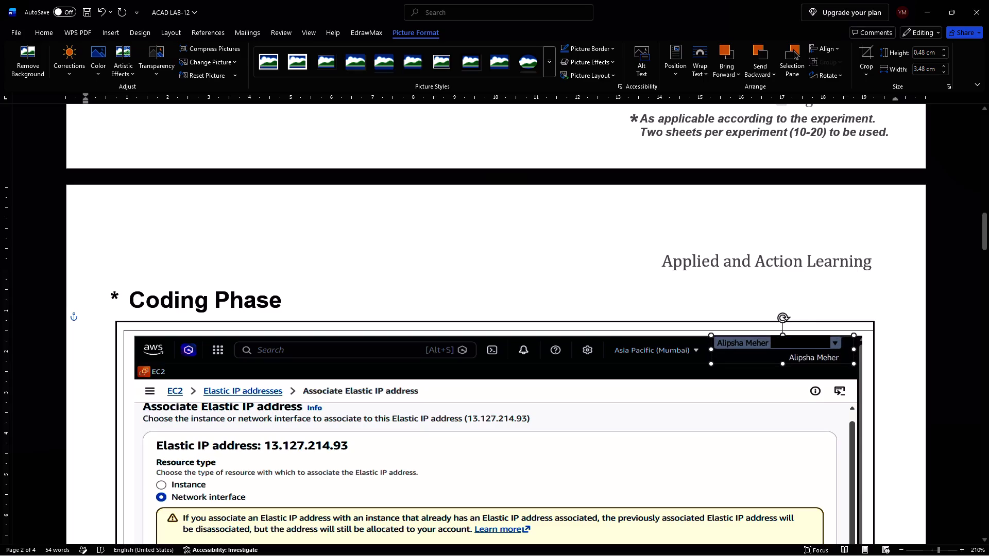
Reduce the height of the Associate Elastic IP address overlay to about 0.61 cm.
left_click_drag(784, 363, 785, 361)
left_click(733, 380)
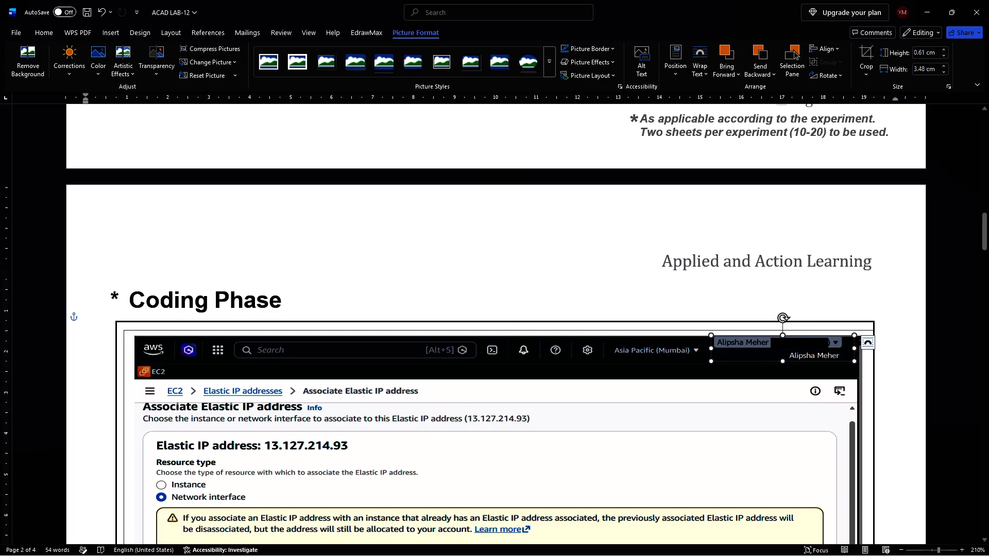
Duplicate the name overlay and position the copy on the old account name in the Elastic IP addresses screenshot's header on page 2.
left_click(746, 348)
key("ctrl+c")
key("ctrl+v")
left_click(764, 347)
key("ctrl+c")
key("ctrl+v")
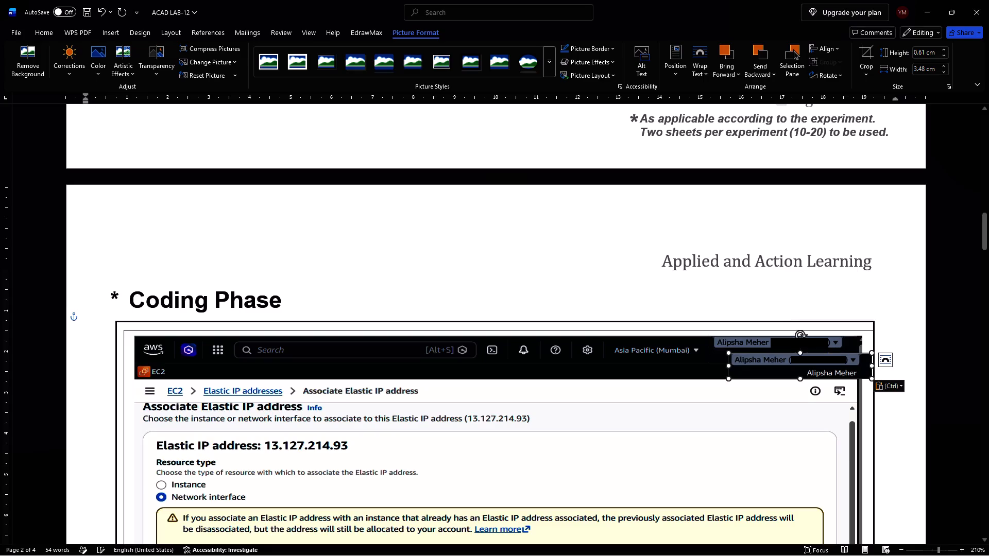
left_click_drag(755, 368, 672, 484)
scroll(672, 484, "down", 1)
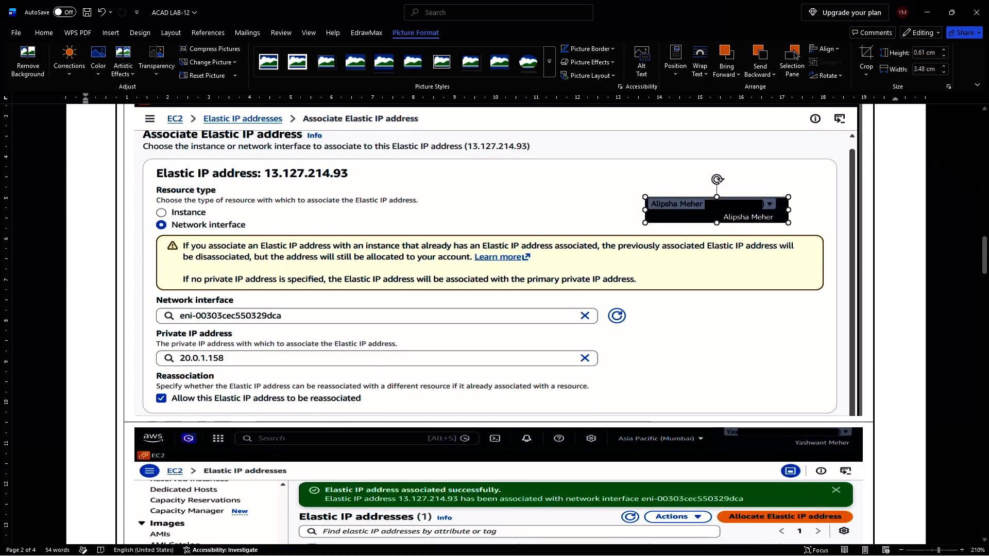
left_click_drag(683, 211, 740, 461)
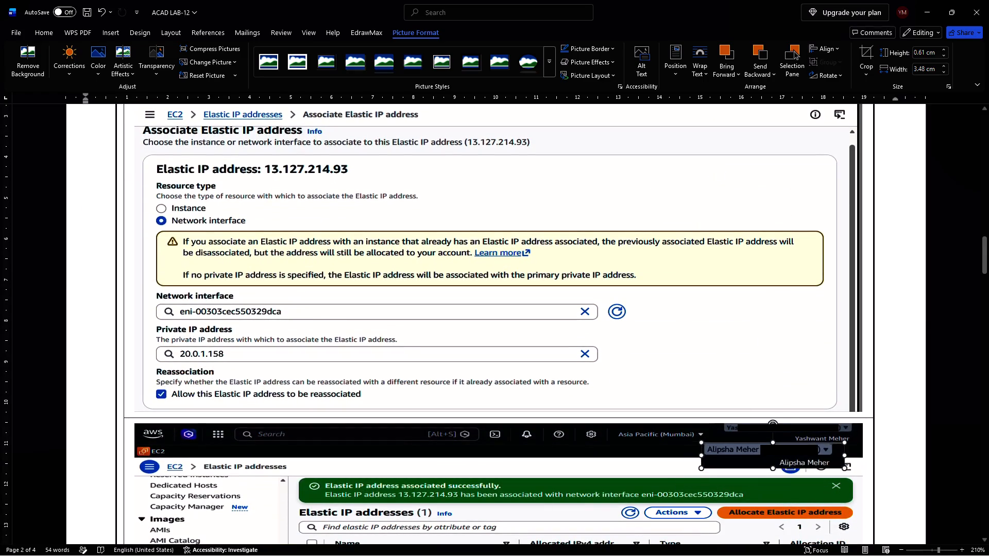
left_click_drag(740, 461, 755, 443)
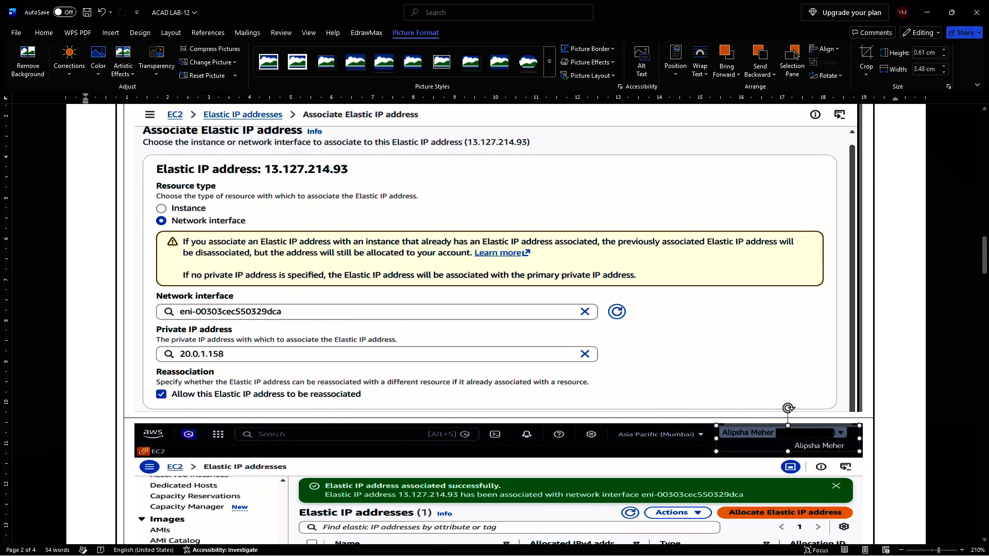
left_click_drag(755, 443, 755, 444)
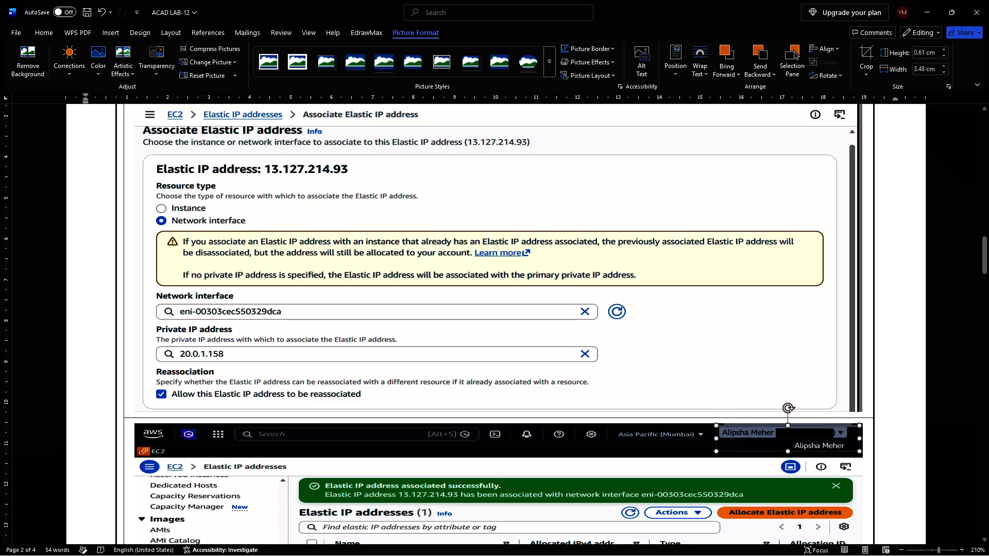
left_click(745, 440)
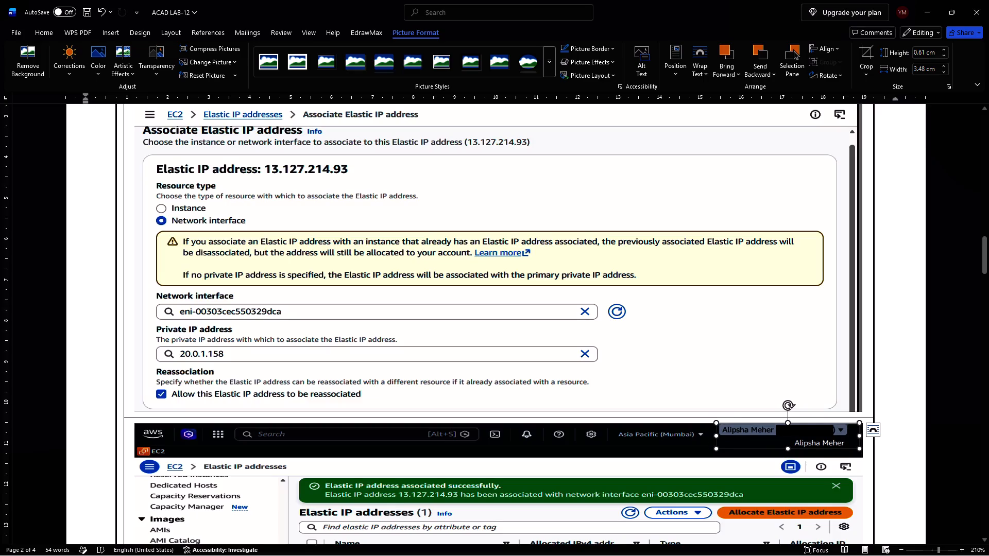
Resize the Elastic IP addresses overlay to about 0.49 cm high and 3.48 cm wide over the old name.
left_click_drag(715, 451, 721, 445)
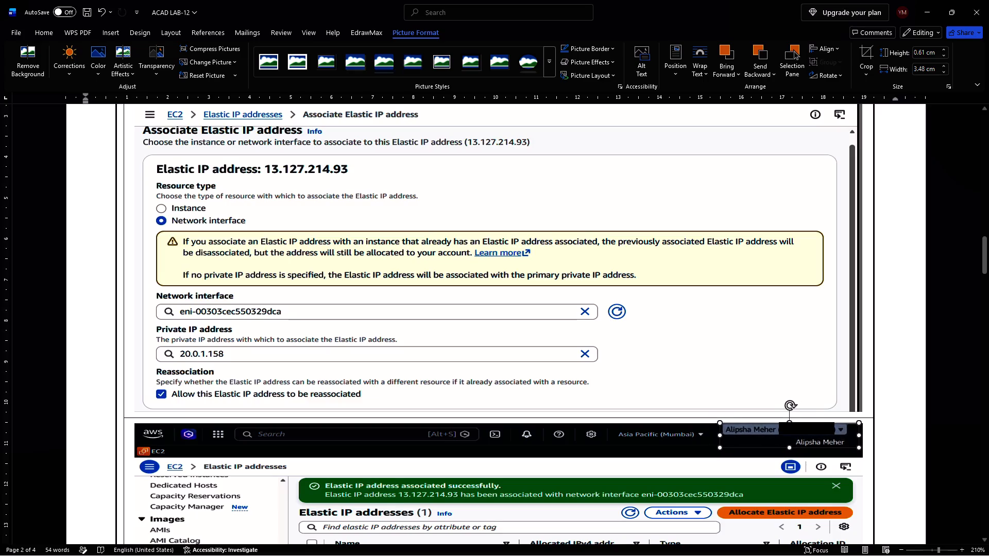
left_click_drag(721, 445, 732, 444)
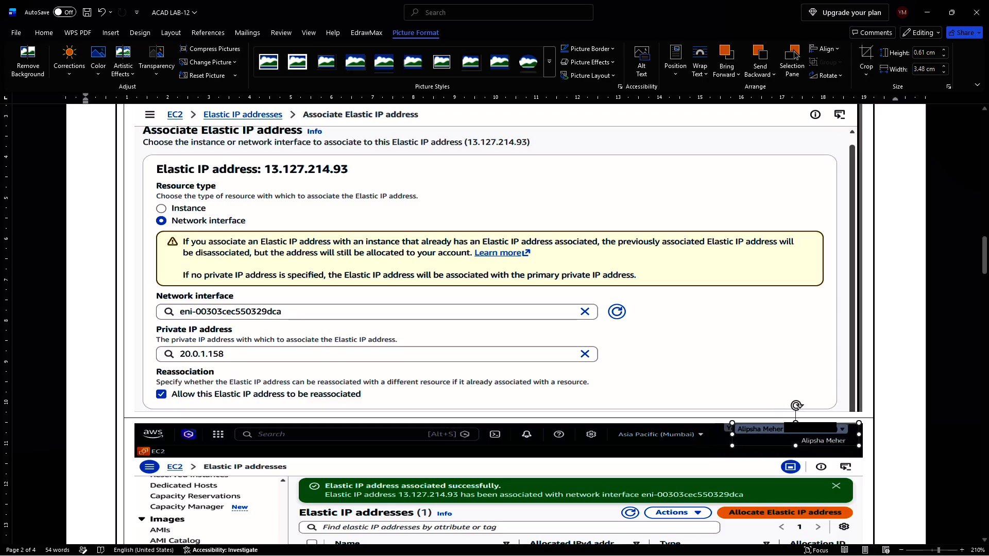
left_click_drag(732, 444, 726, 448)
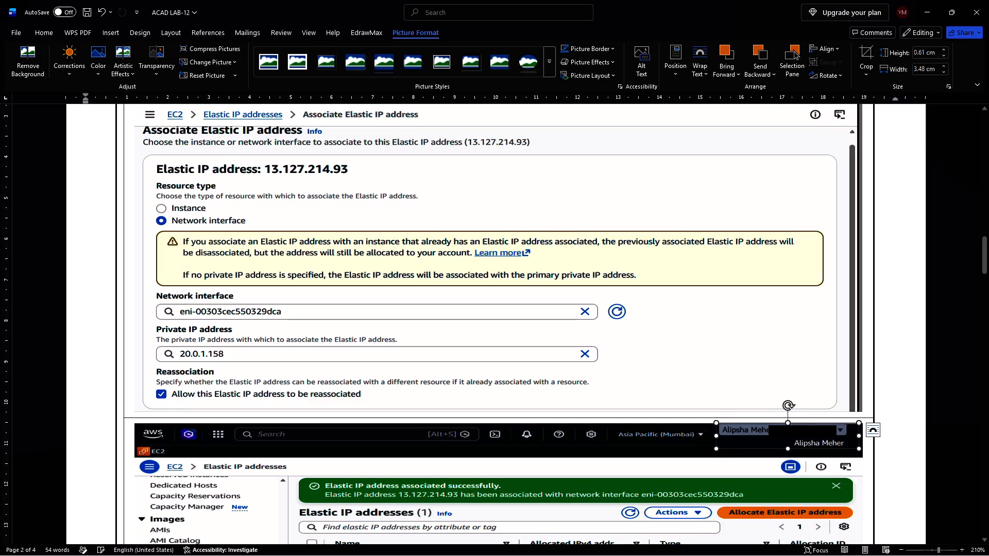
left_click_drag(785, 448, 785, 442)
left_click(735, 463)
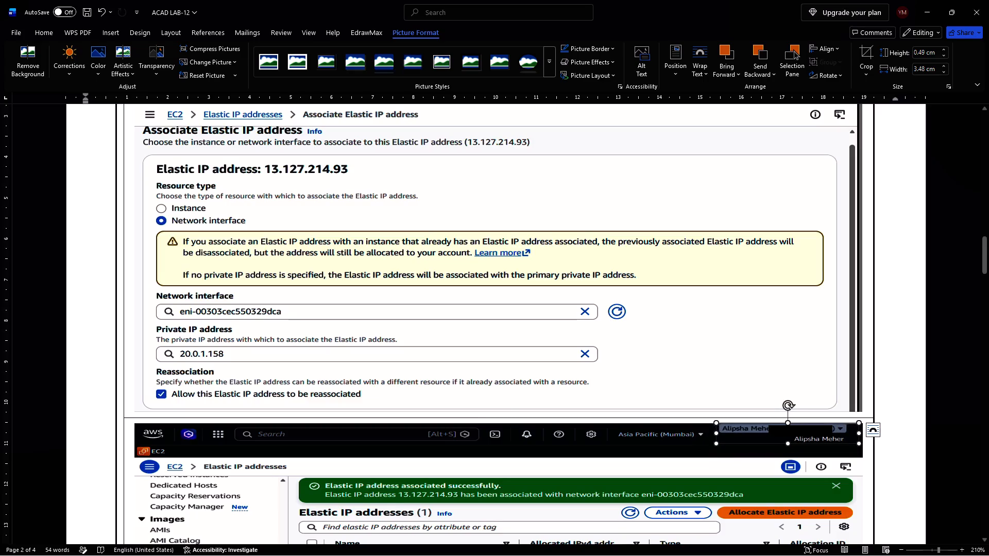
Duplicate the Elastic IP addresses overlay and move the copy down to the bottom of page 2.
left_click(759, 435)
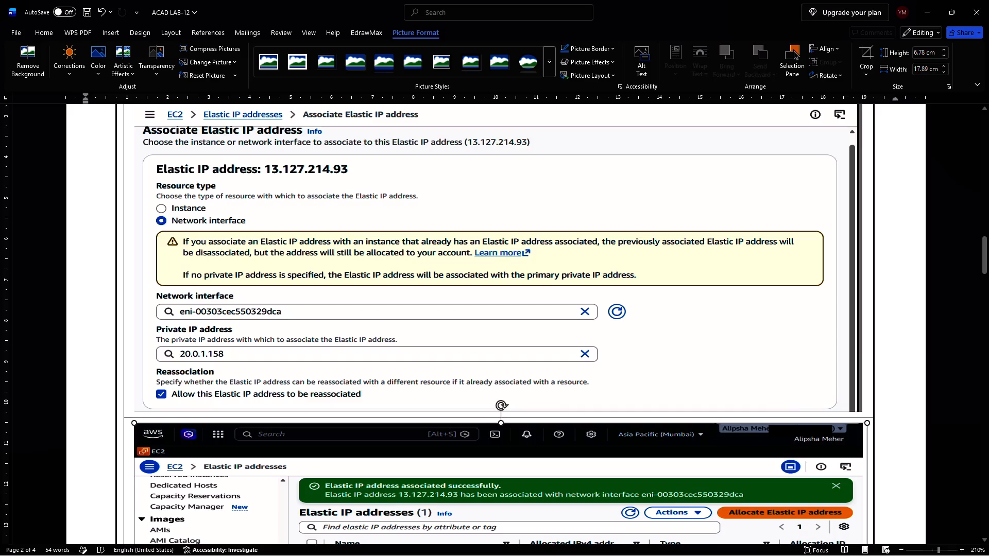
key("ctrl+c")
key("ctrl+v")
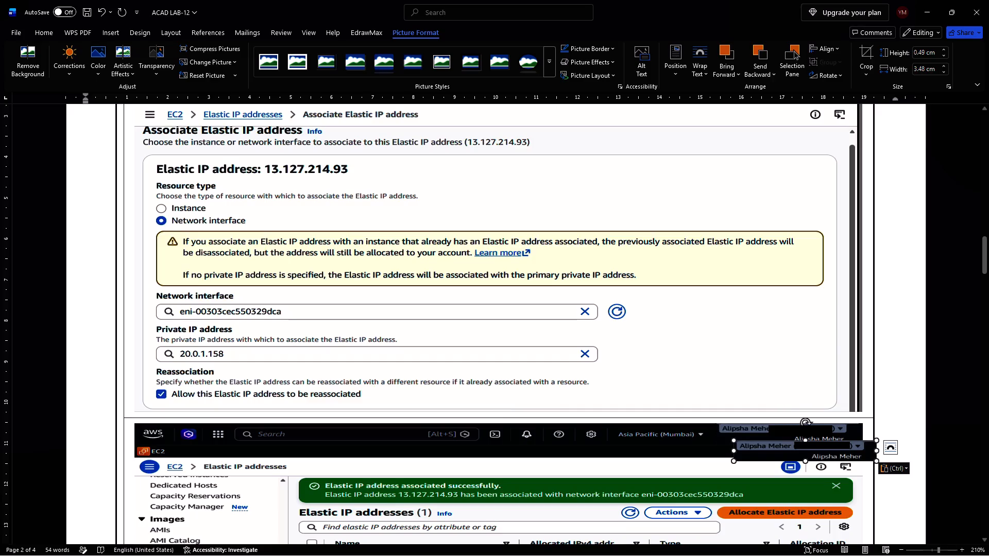
left_click_drag(759, 452, 659, 498)
scroll(659, 498, "down", 1)
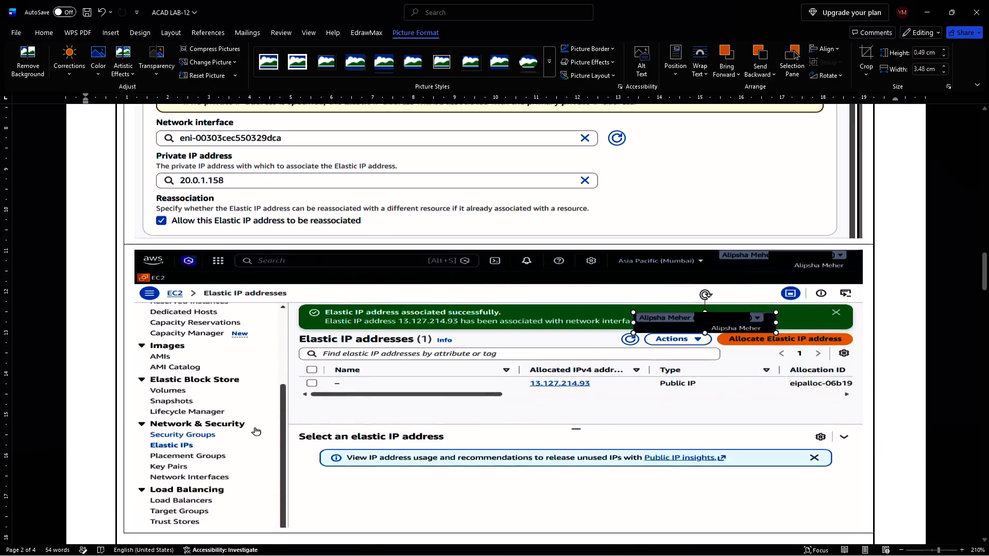
scroll(659, 498, "down", 1)
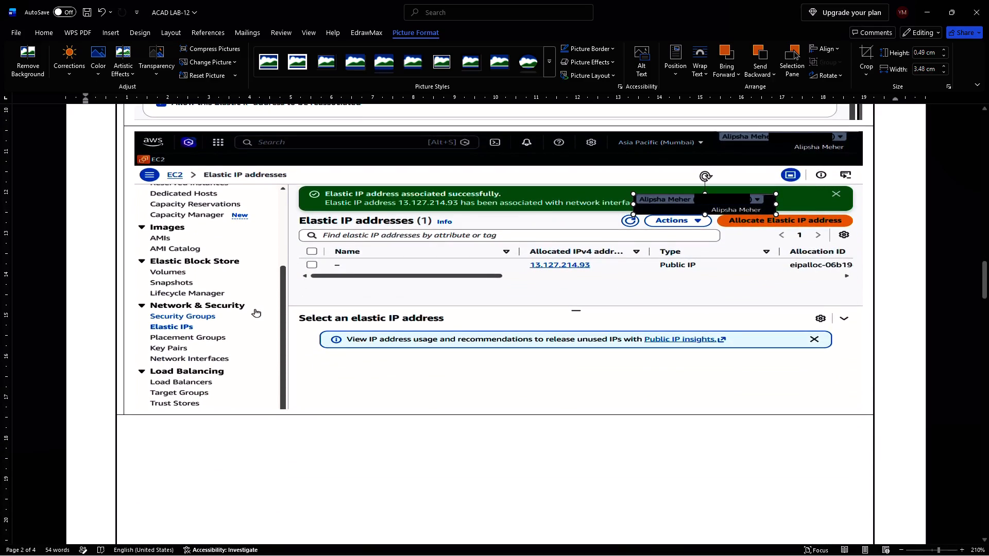
left_click_drag(687, 210, 683, 468)
scroll(683, 468, "down", 1)
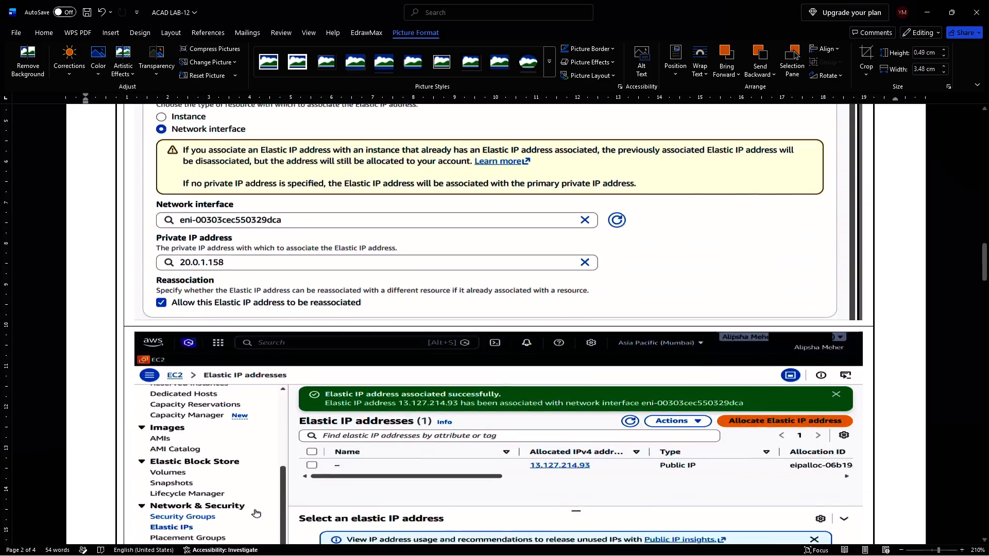
scroll(683, 468, "down", 1)
left_click_drag(655, 279, 647, 515)
scroll(647, 515, "down", 1)
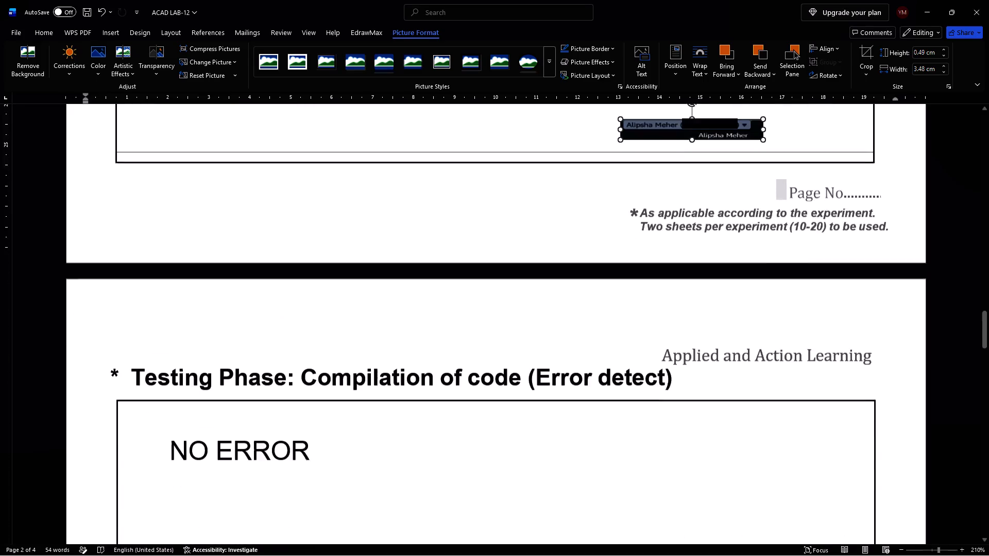
Move the copied overlay onto page 3, beside the Implementation Phase: Final Output heading.
scroll(647, 515, "down", 1)
left_click_drag(664, 154, 594, 305)
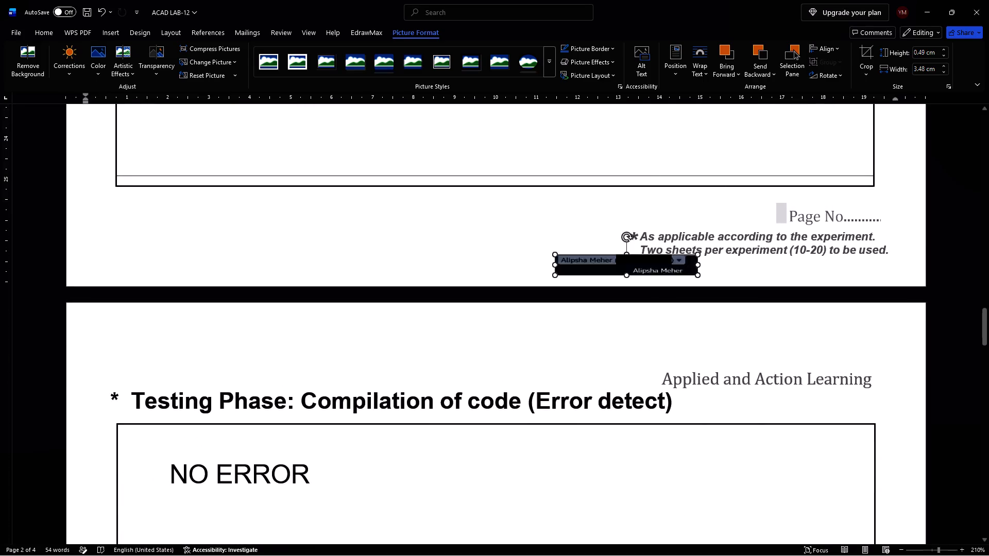
left_click_drag(594, 305, 691, 490)
scroll(691, 490, "down", 1)
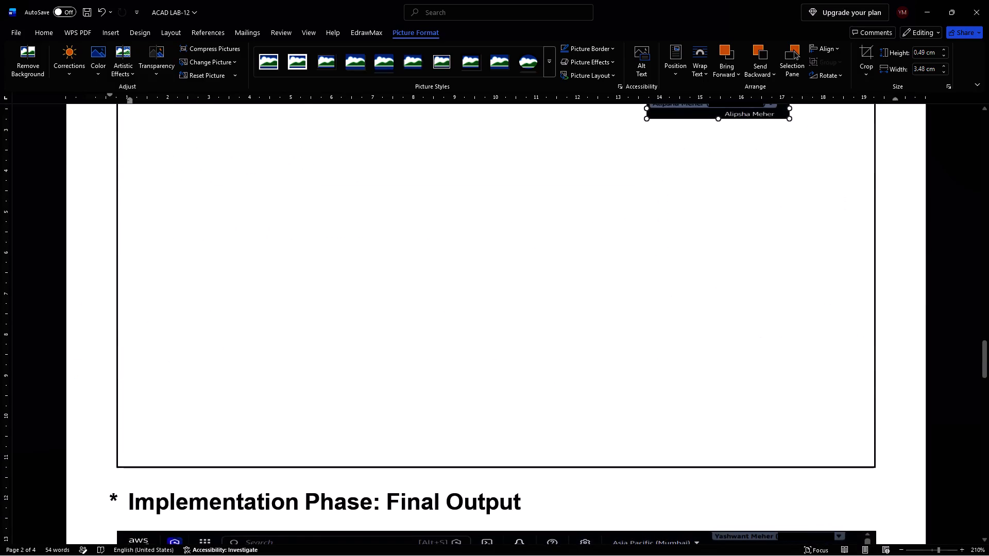
left_click_drag(686, 115, 714, 460)
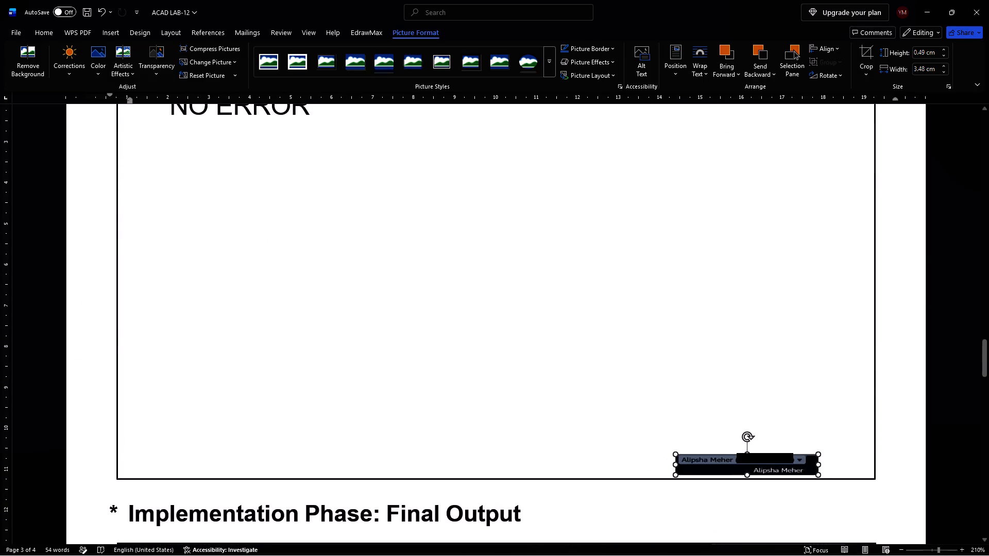
left_click_drag(714, 460, 715, 468)
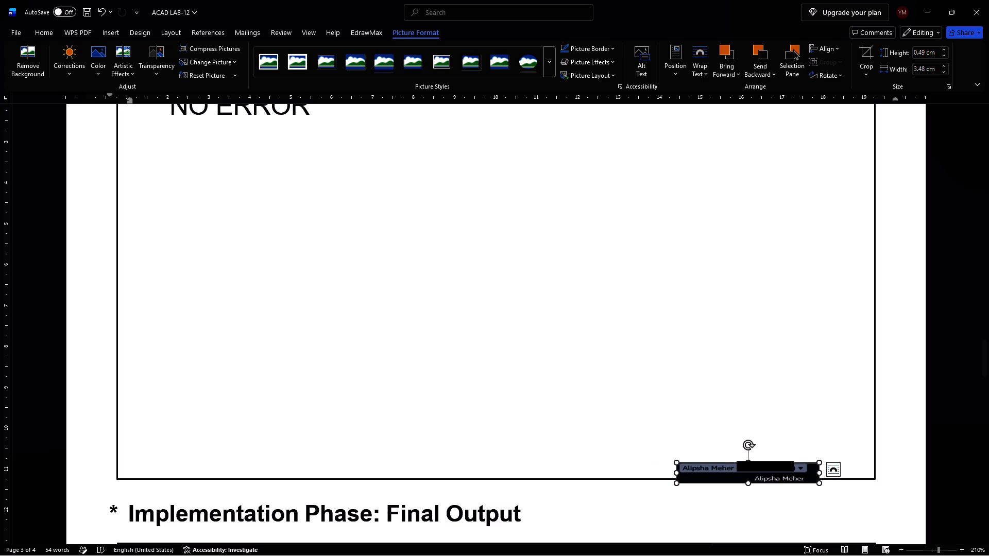
left_click_drag(715, 468, 692, 503)
scroll(692, 503, "down", 1)
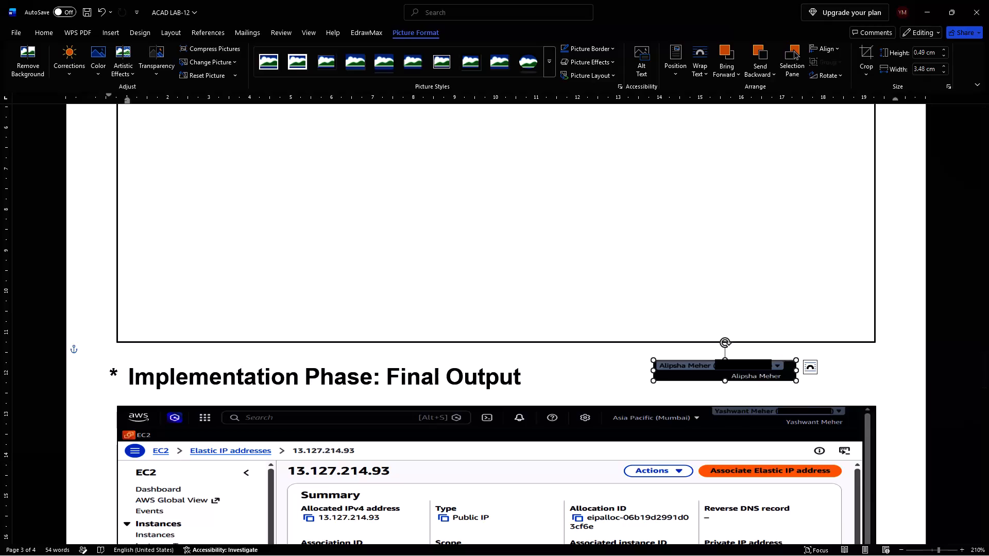
Position the overlay on the old account name in the Elastic IP summary screenshot's header and widen it to about 3.6 cm.
left_click_drag(691, 366, 745, 414)
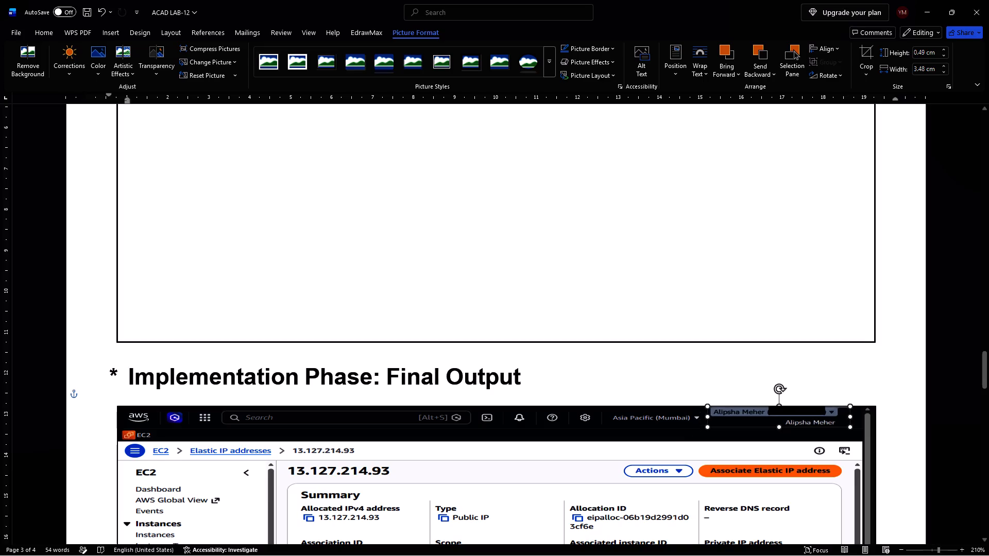
left_click_drag(745, 414, 753, 412)
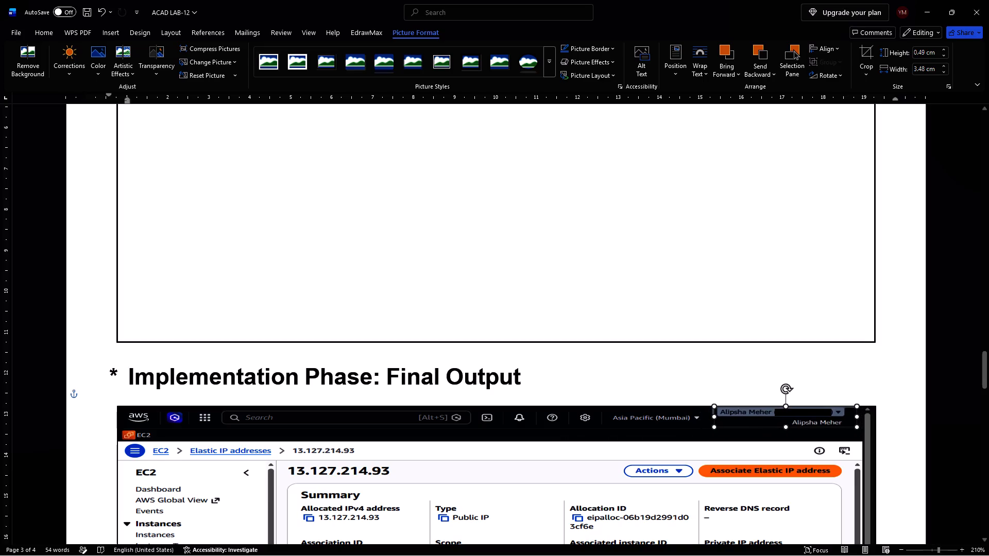
left_click_drag(753, 412, 754, 416)
key("Right")
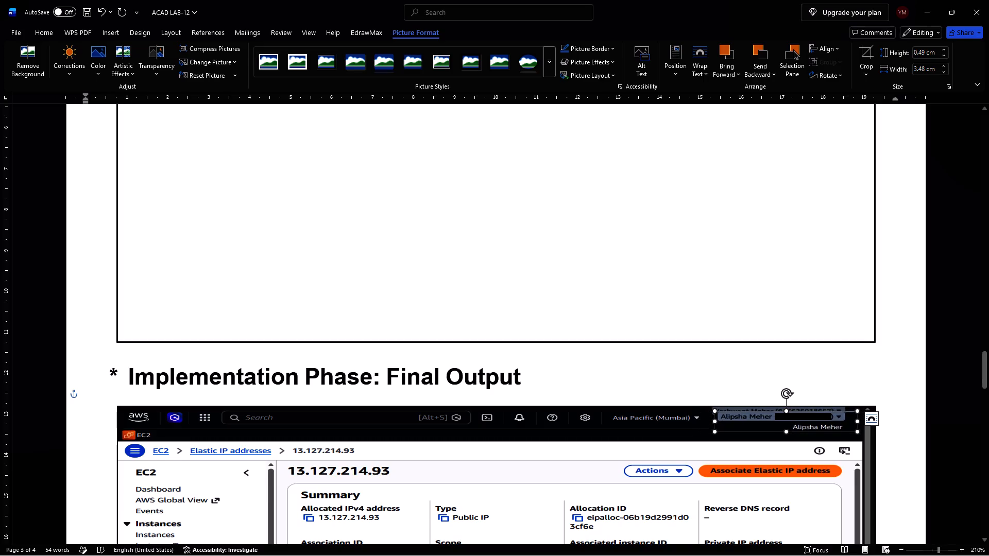
left_click_drag(714, 422, 708, 422)
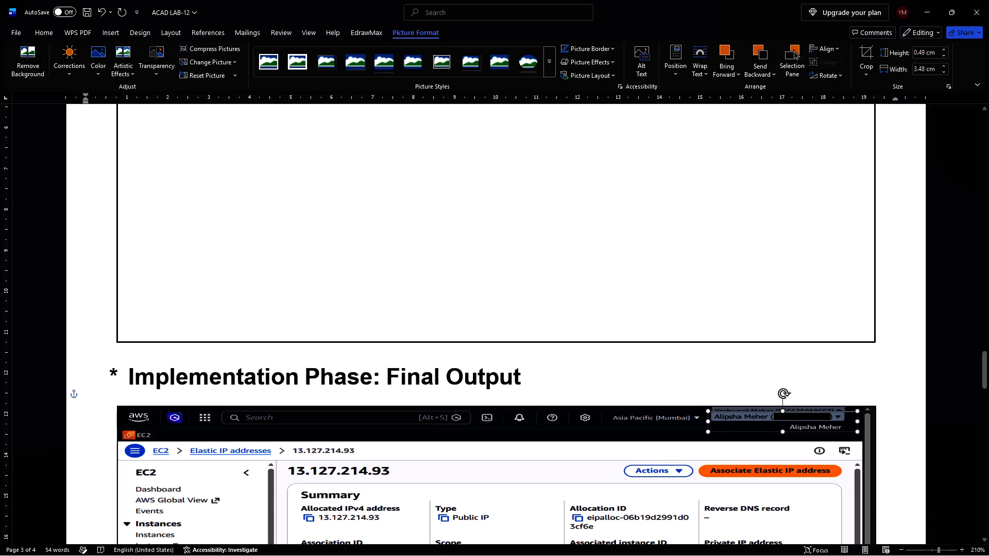
left_click_drag(708, 422, 710, 422)
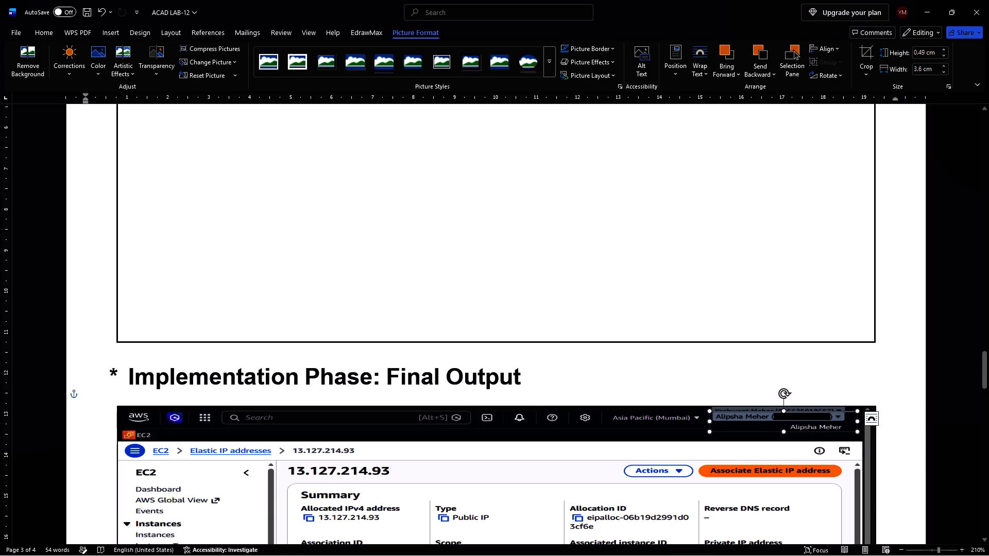
left_click_drag(779, 420, 777, 415)
left_click(779, 449)
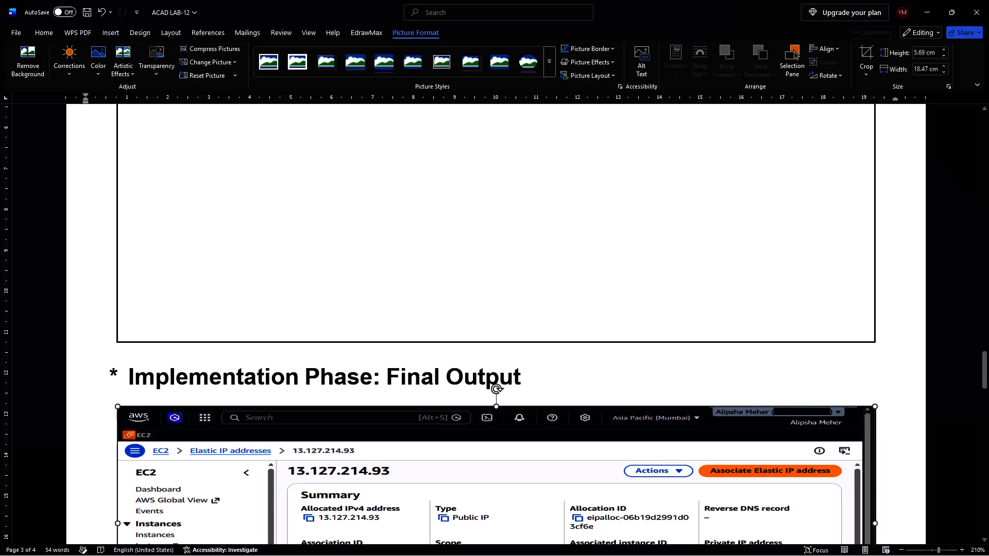
Duplicate the Elastic IP summary overlay and move the copy onto the old account name in the Instances screenshot's header below.
left_click(775, 424)
key("ctrl+c")
key("ctrl+v")
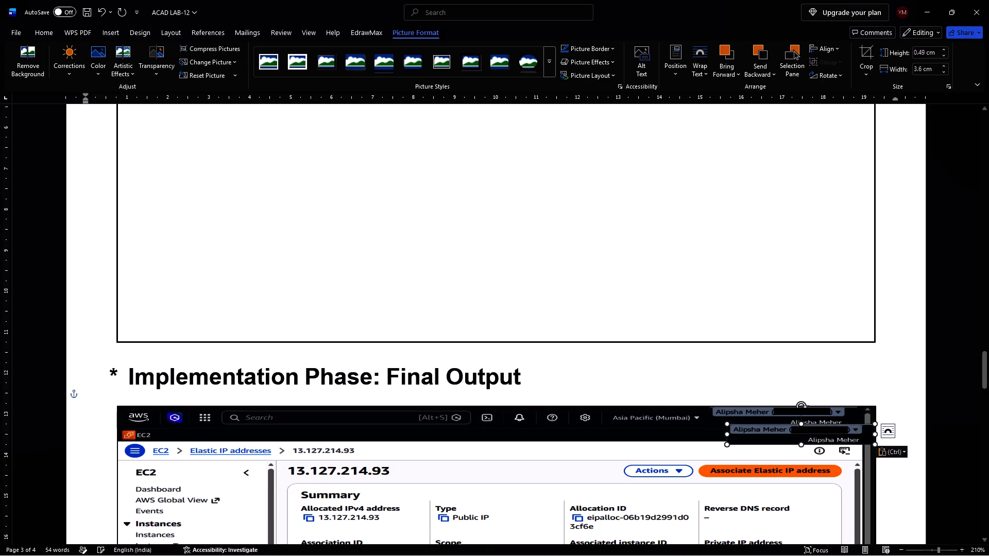
scroll(775, 424, "down", 1)
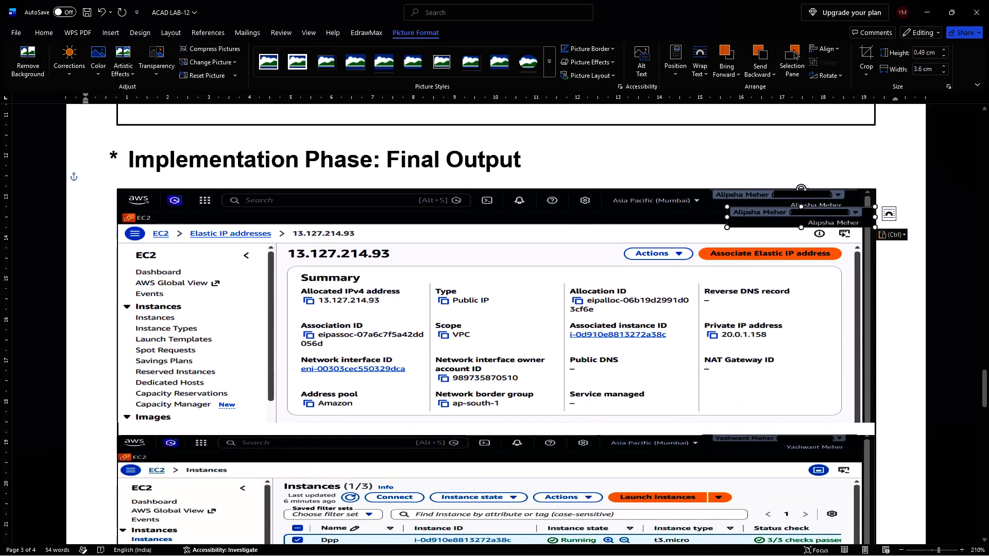
left_click_drag(765, 217, 741, 444)
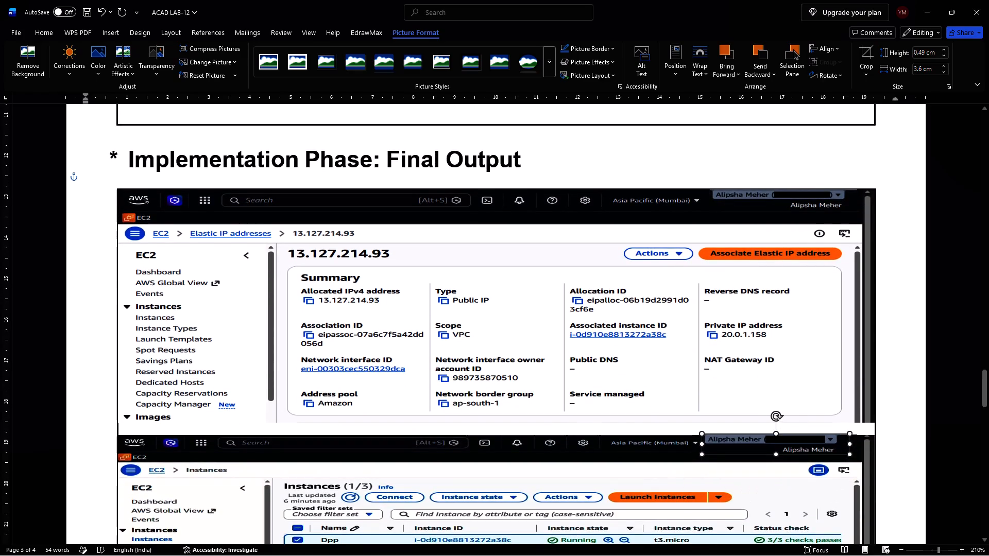
left_click_drag(741, 444, 742, 446)
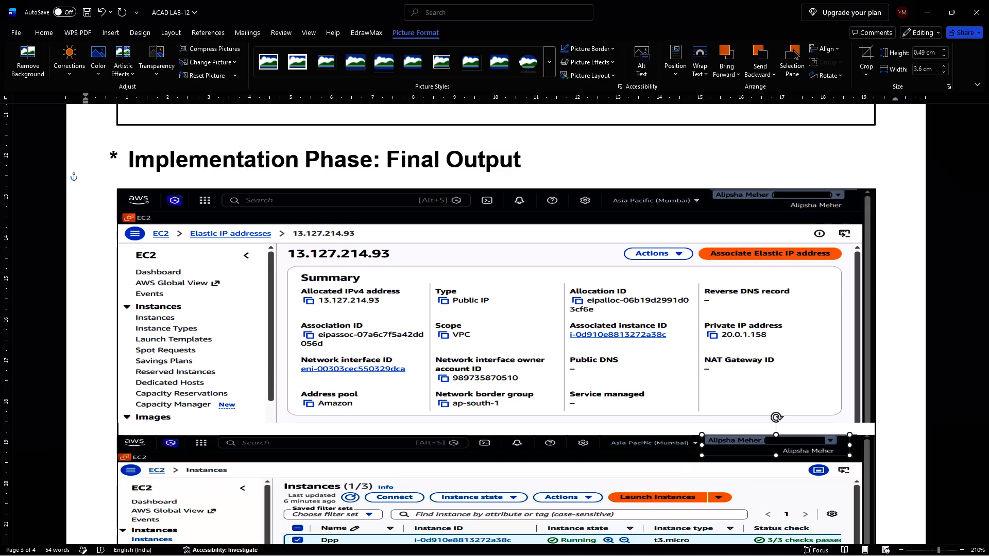
left_click_drag(742, 446, 747, 448)
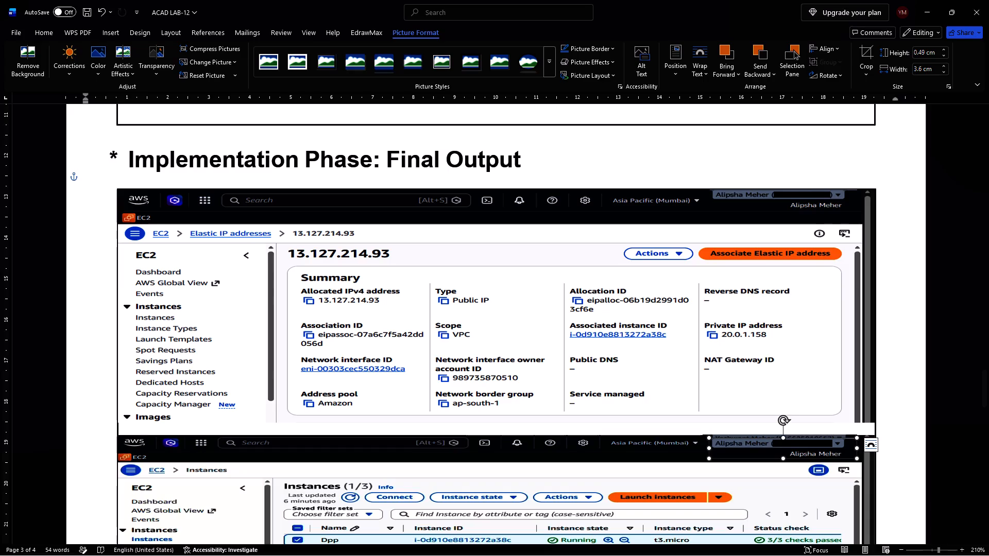
Nudge the copied overlay slightly upward to align it over the old account name in the Instances screenshot's header.
key("Up")
key("Up")
key("Up")
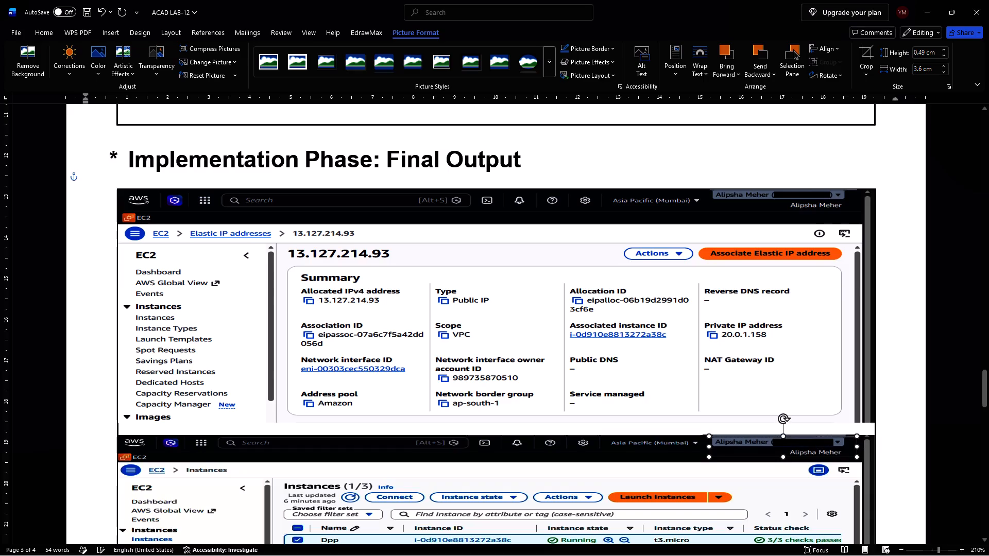
key("Up")
key("Up")
key("Up")
key("Up")
key("Down")
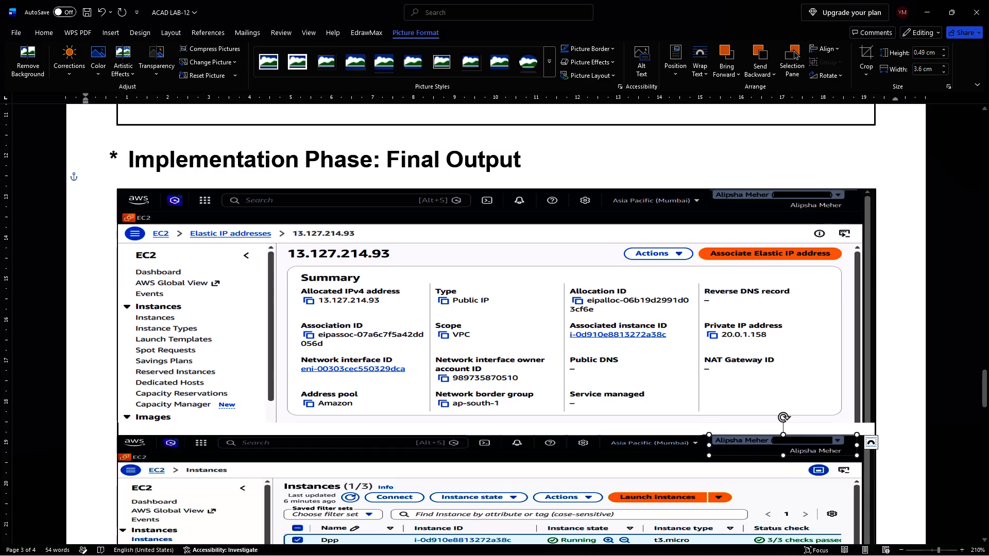
left_click(567, 476)
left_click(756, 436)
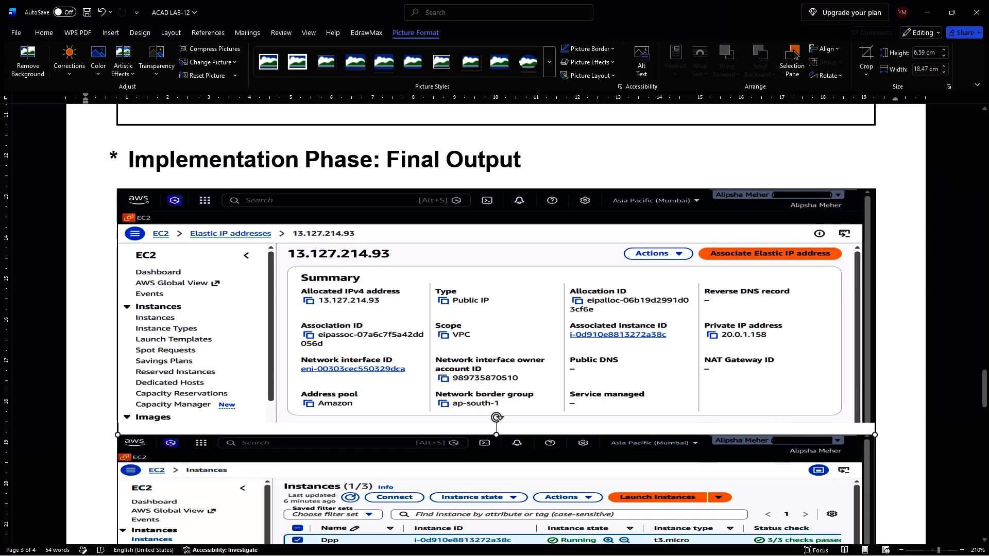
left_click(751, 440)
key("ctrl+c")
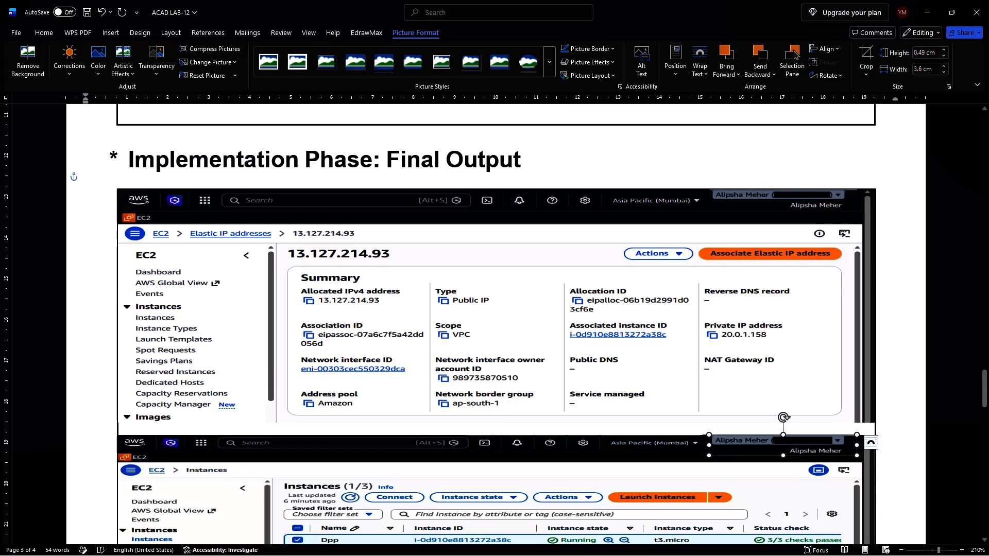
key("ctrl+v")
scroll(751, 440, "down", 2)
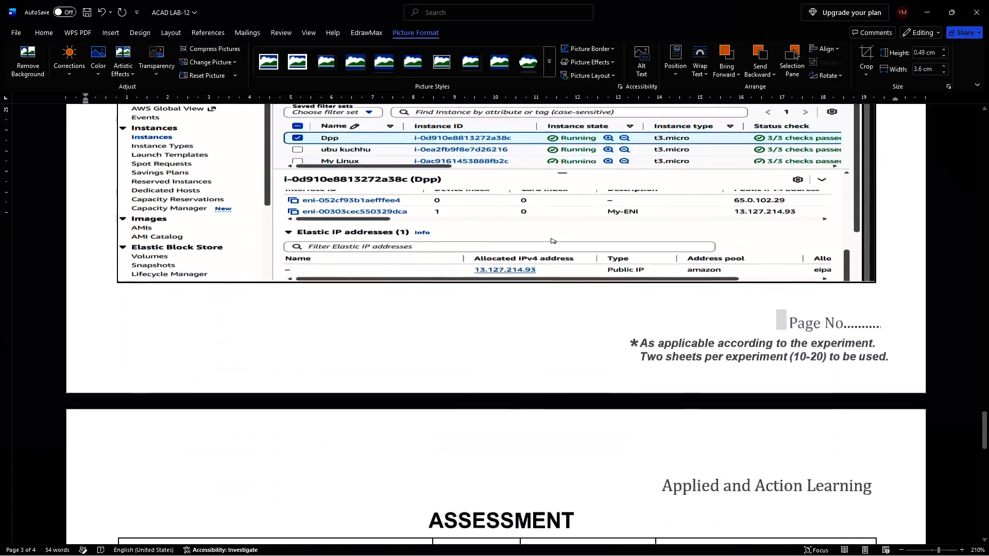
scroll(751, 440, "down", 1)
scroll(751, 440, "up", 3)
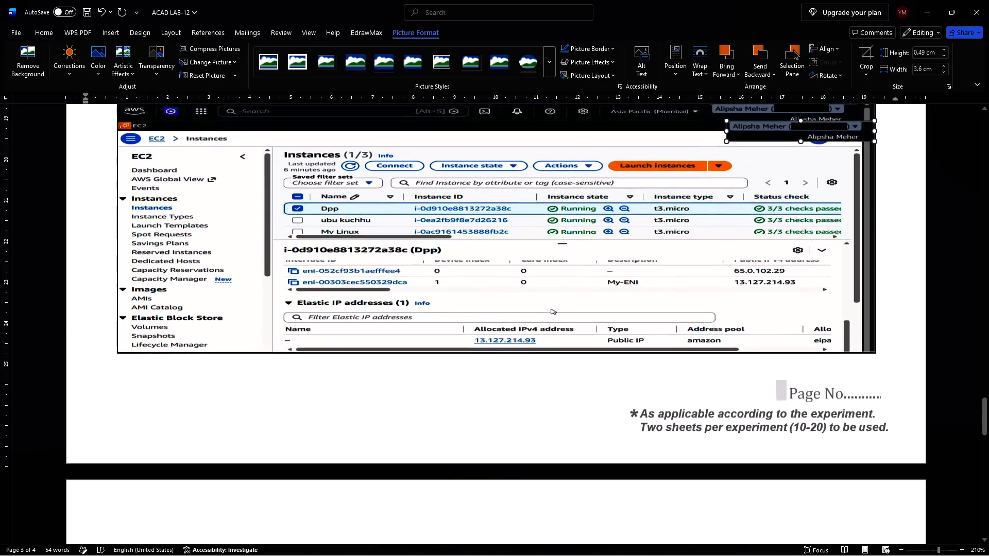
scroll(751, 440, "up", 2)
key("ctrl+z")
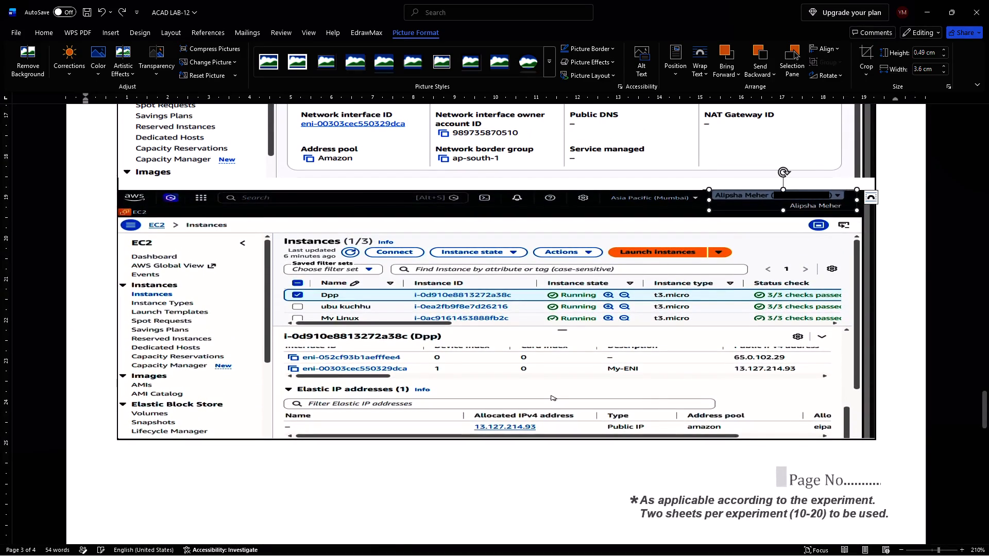
Save the document as a PDF named ACAD LAB-12 in the Desktop folder .Tinkidi > 5th sem.
left_click(13, 32)
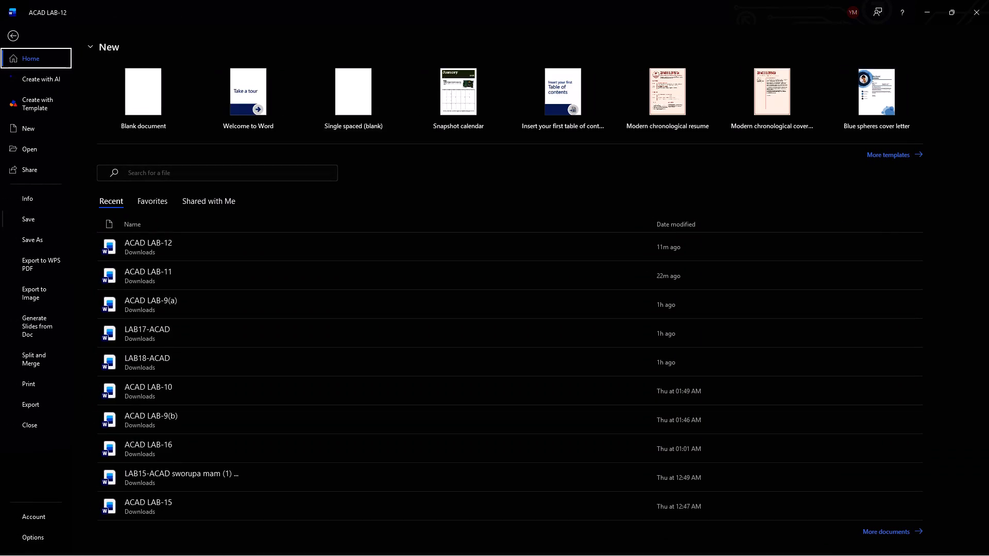
left_click(36, 235)
left_click(146, 270)
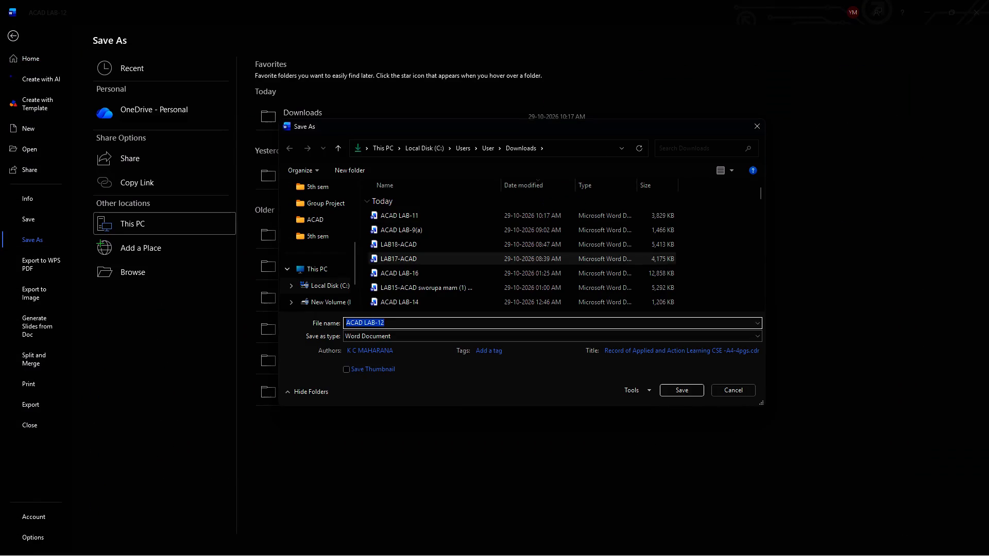
scroll(330, 216, "up", 1)
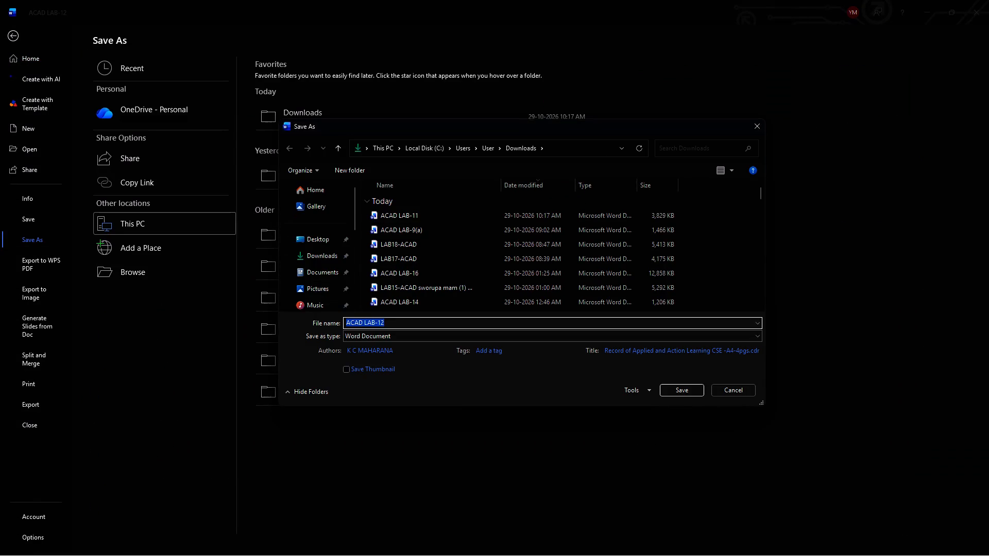
scroll(330, 216, "up", 1)
left_click(328, 241)
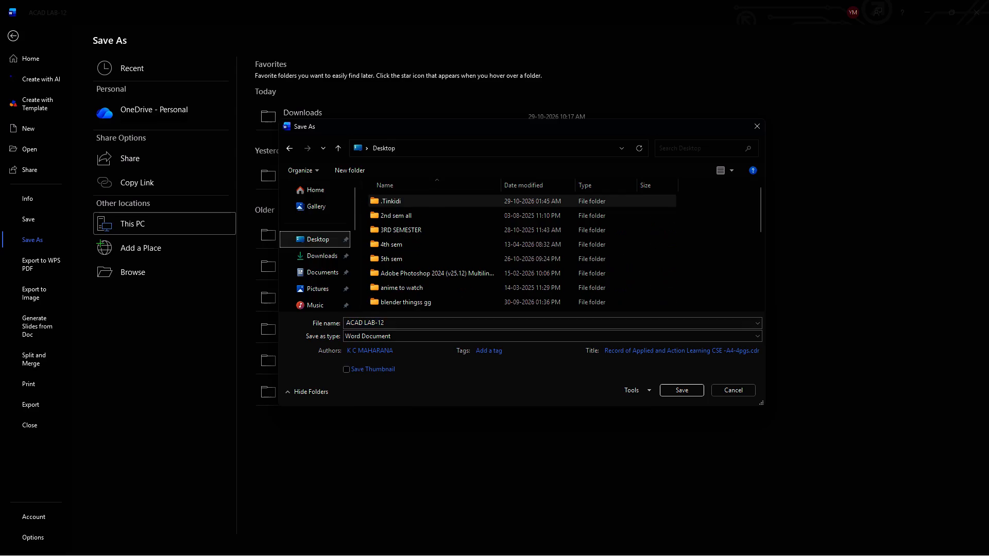
double_click(429, 197)
double_click(428, 228)
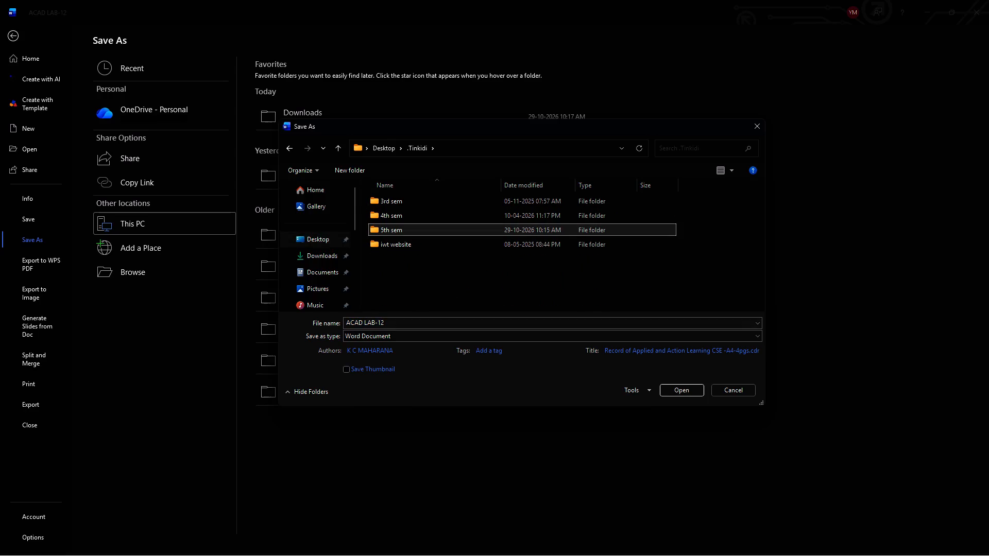
left_click_drag(399, 337, 366, 389)
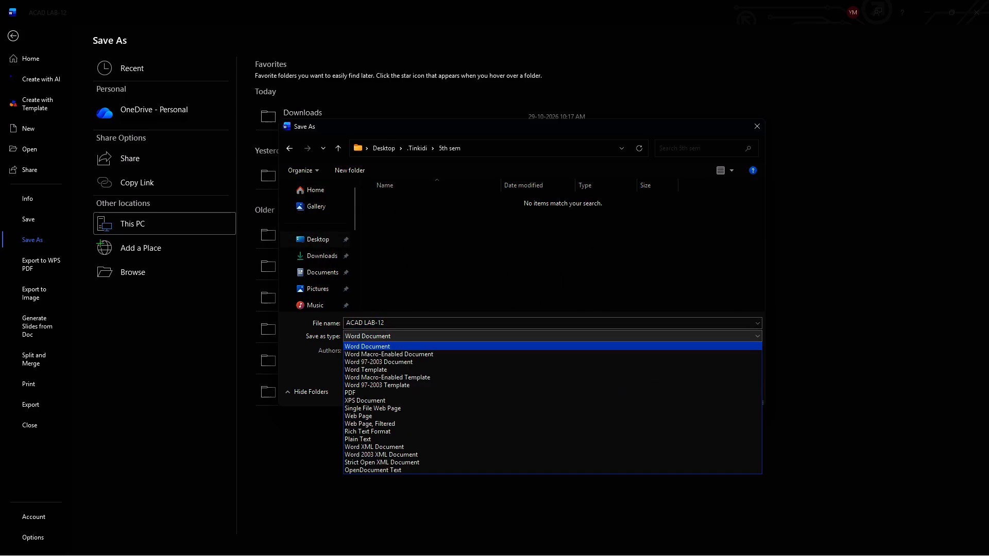
left_click_drag(366, 389, 364, 393)
left_click(364, 393)
left_click(678, 412)
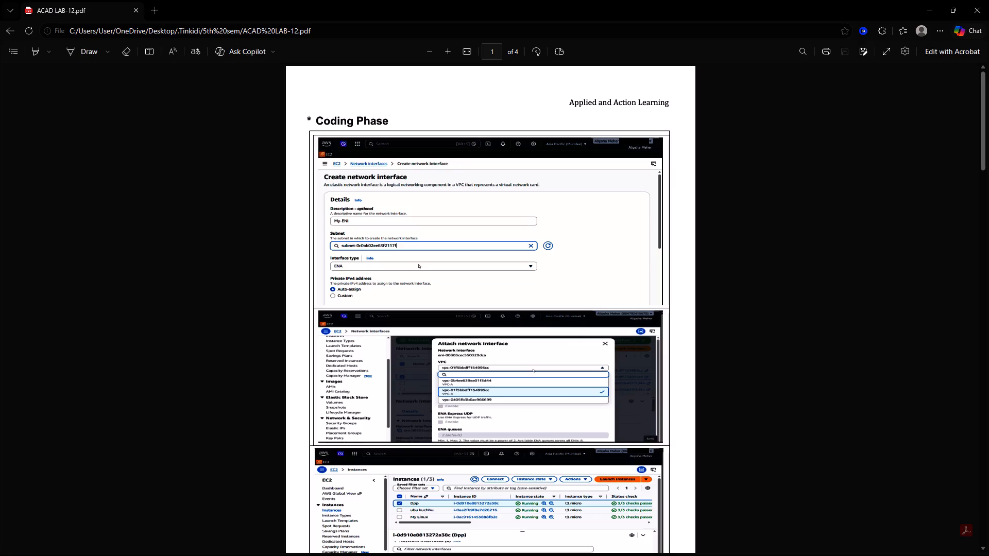
Review the name overlays on all pages of the exported ACAD LAB-12 PDF in Edge, and close it.
scroll(678, 412, "down", 6)
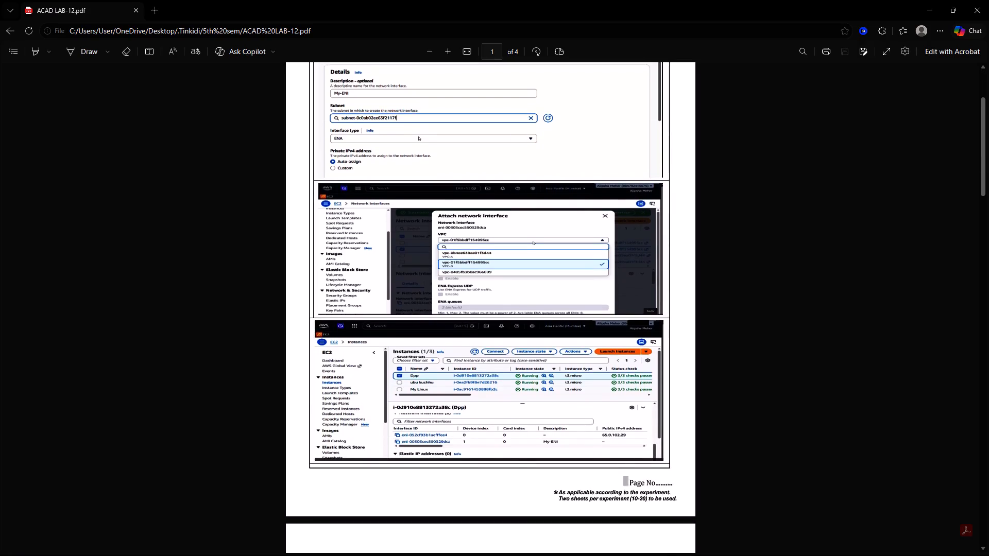
scroll(678, 412, "down", 4)
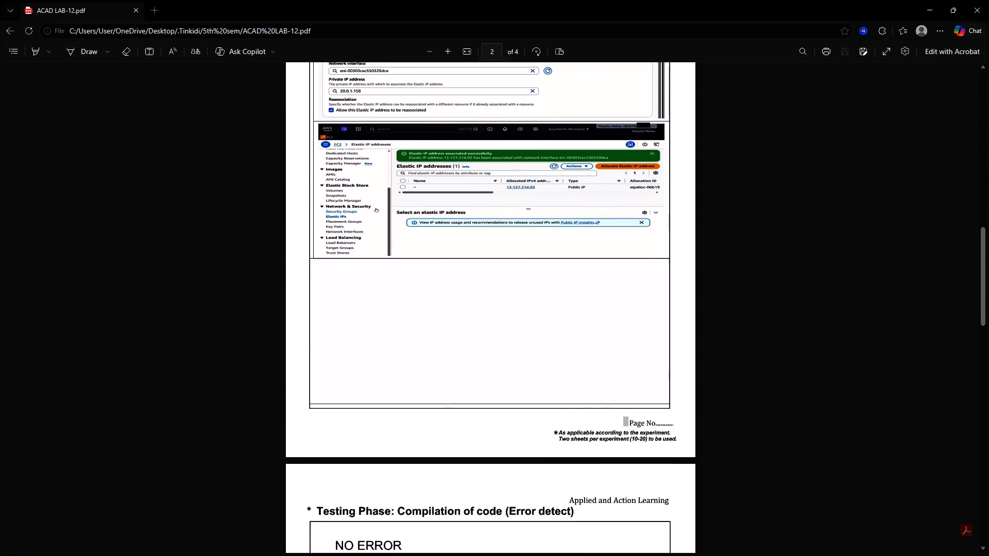
scroll(678, 412, "down", 4)
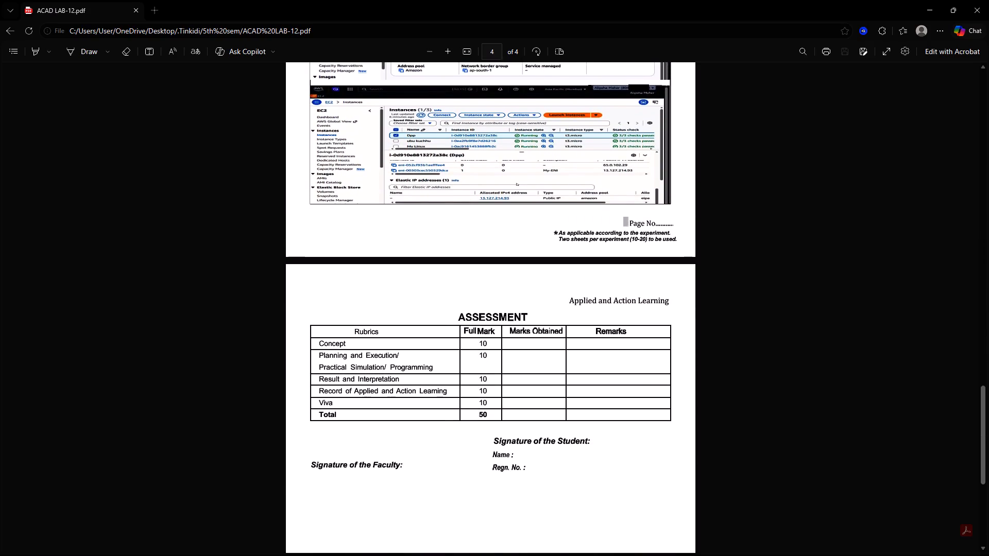
scroll(678, 412, "down", 4)
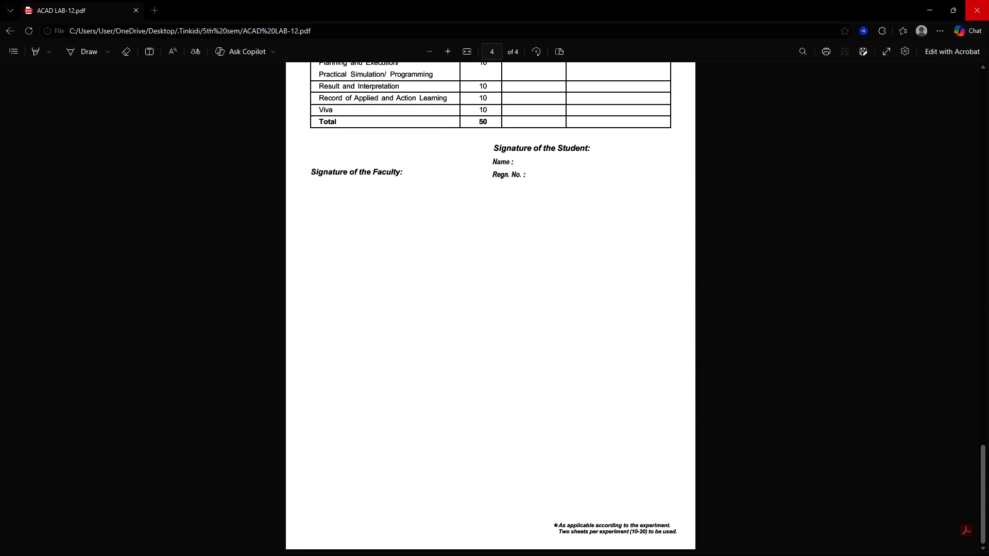
left_click(988, 0)
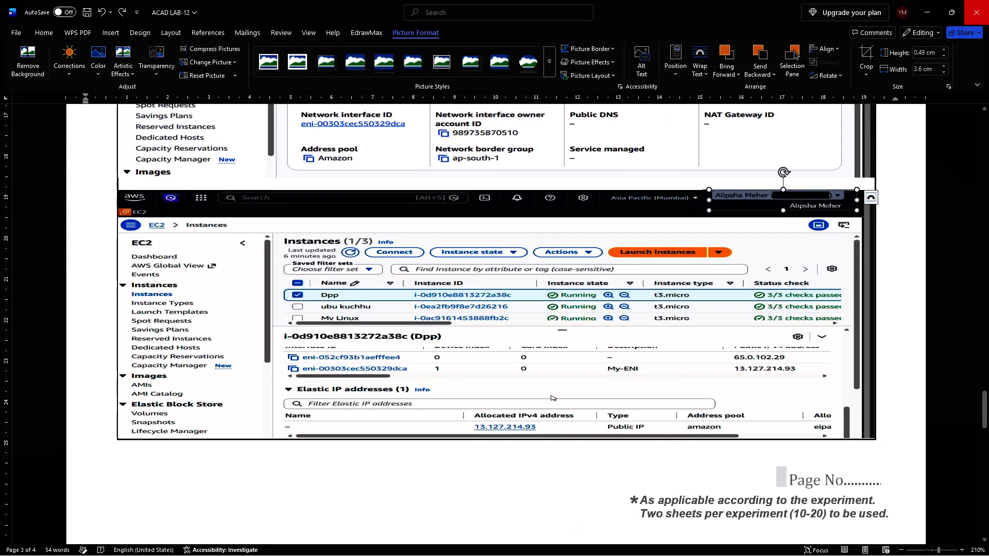
Close the ACAD LAB-12 Word document without saving its changes.
left_click(988, 0)
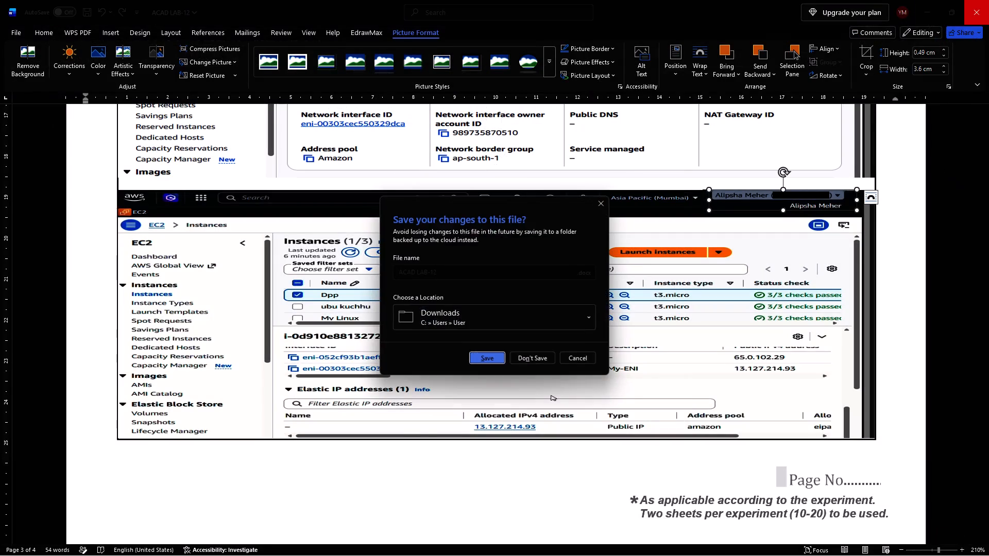
left_click(543, 358)
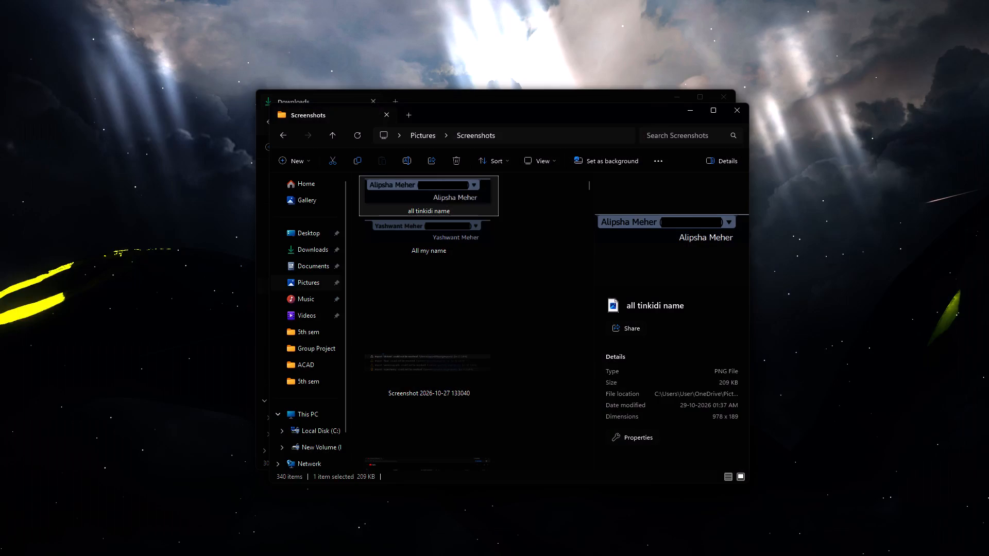
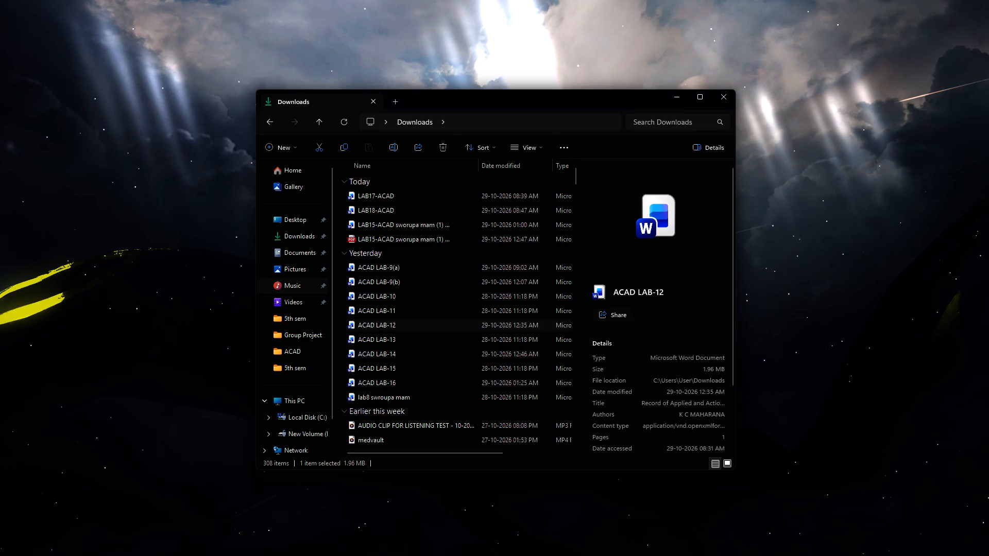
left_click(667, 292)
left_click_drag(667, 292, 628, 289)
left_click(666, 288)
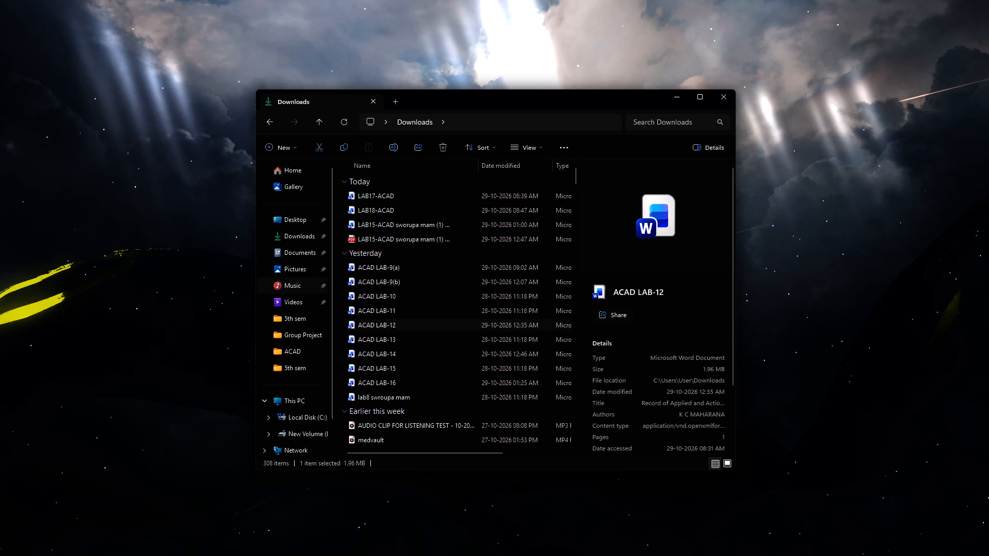
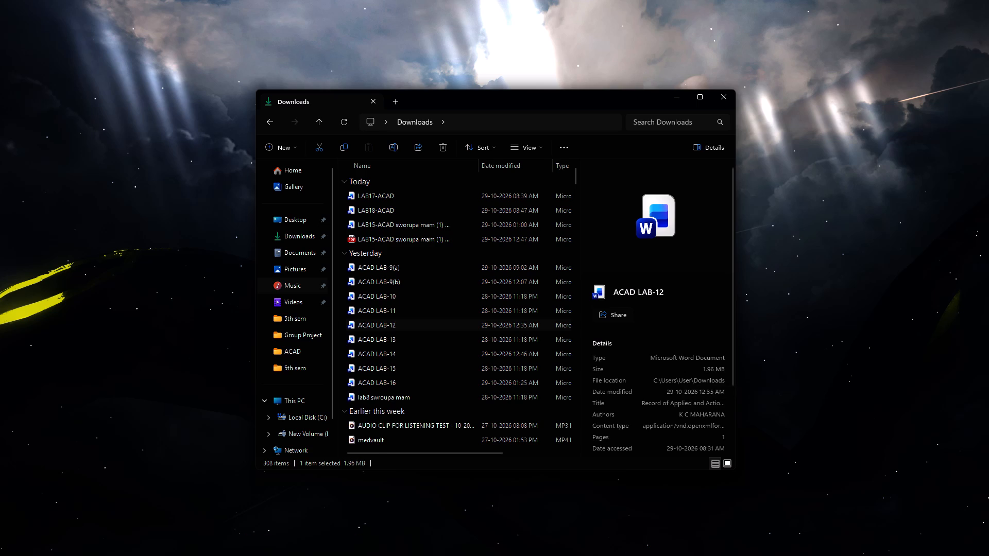
Open the ACAD LAB-13 document from the Downloads folder.
left_click(433, 339)
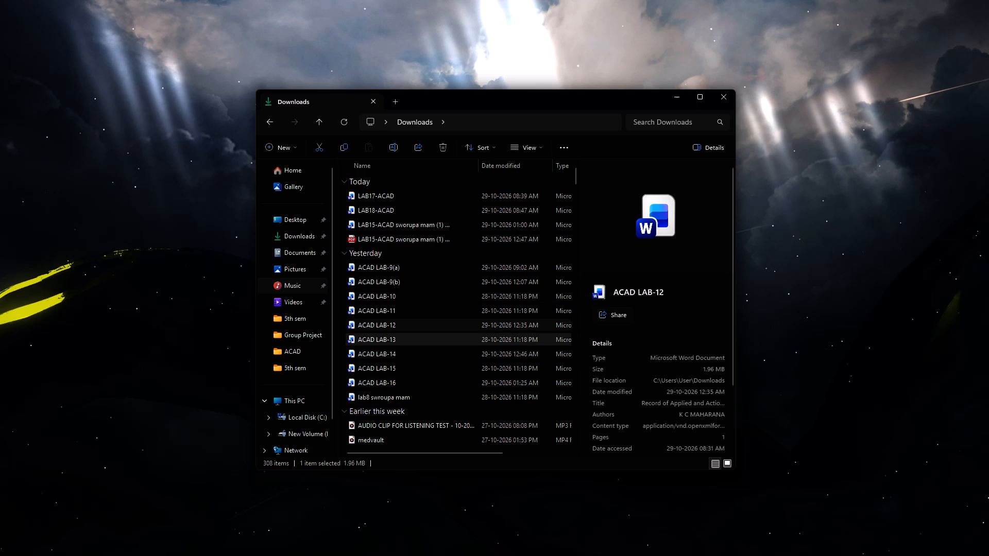
double_click(433, 339)
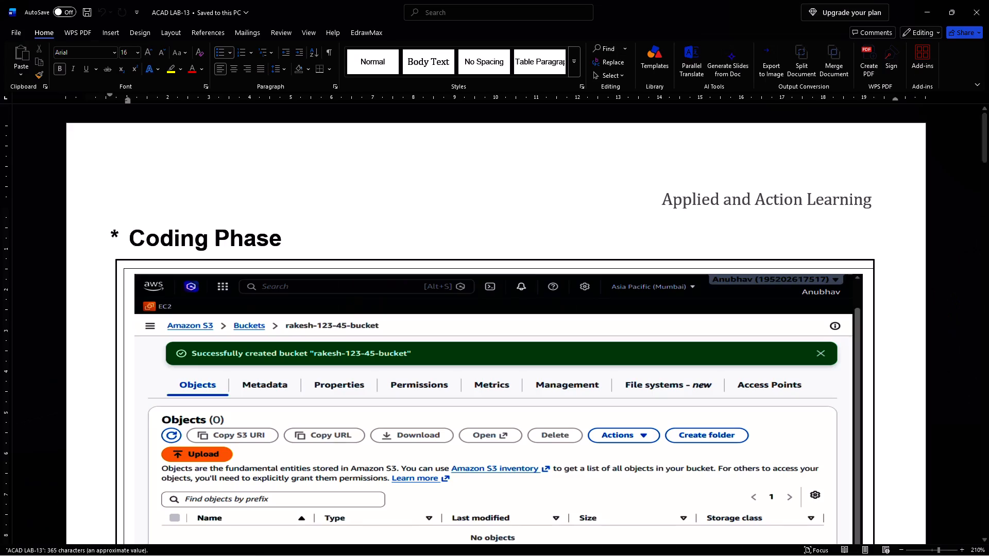
Copy the "all tinkidi name" image from the Screenshots folder and return to the ACAD LAB-13 document.
key("alt+Tab")
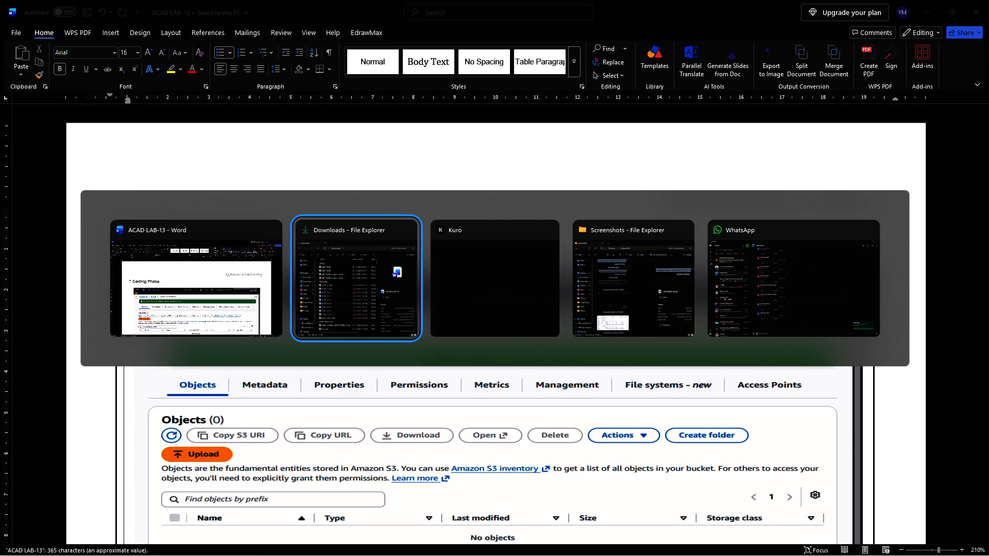
key("alt+Tab")
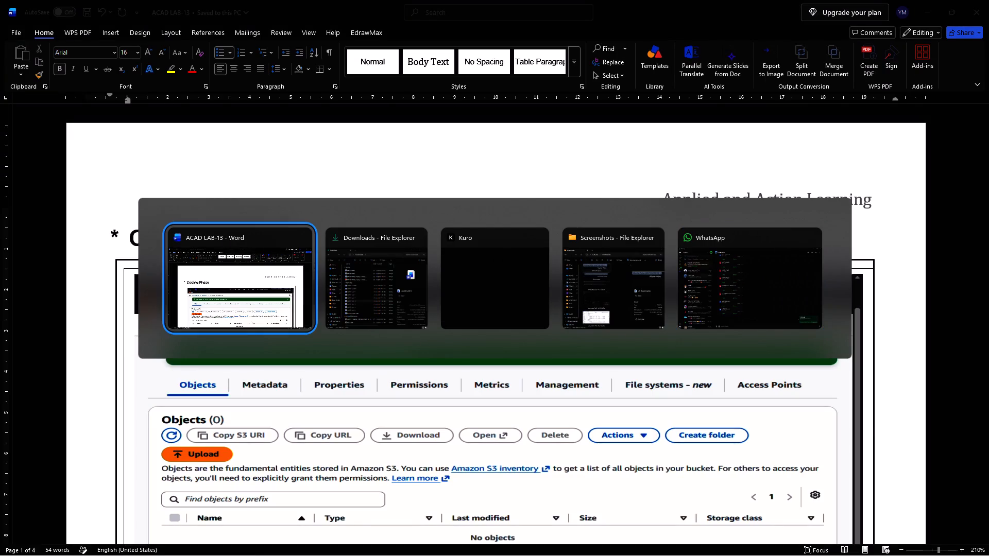
key("alt+Tab")
key("alt+Tab")
key("alt+Tab")
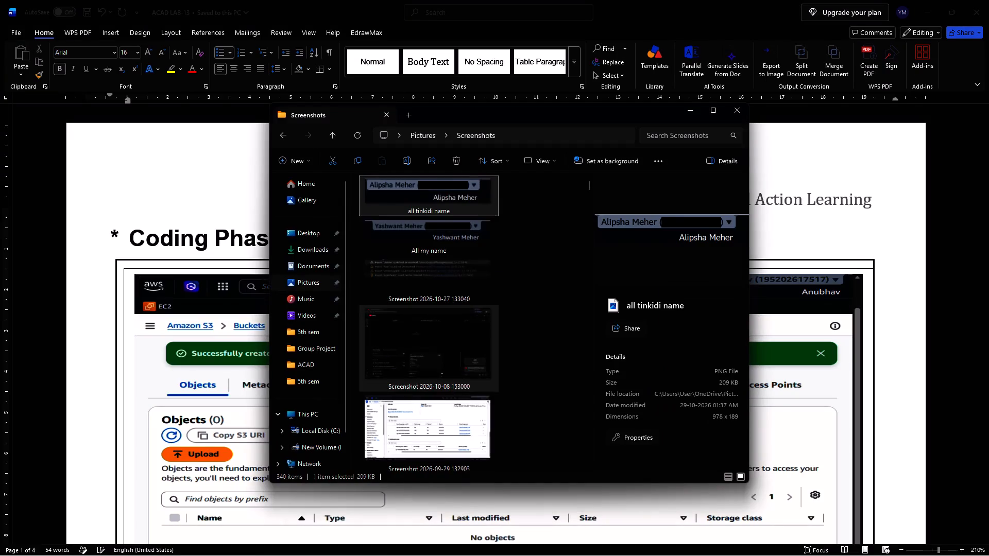
key("ctrl+c")
key("alt+Tab")
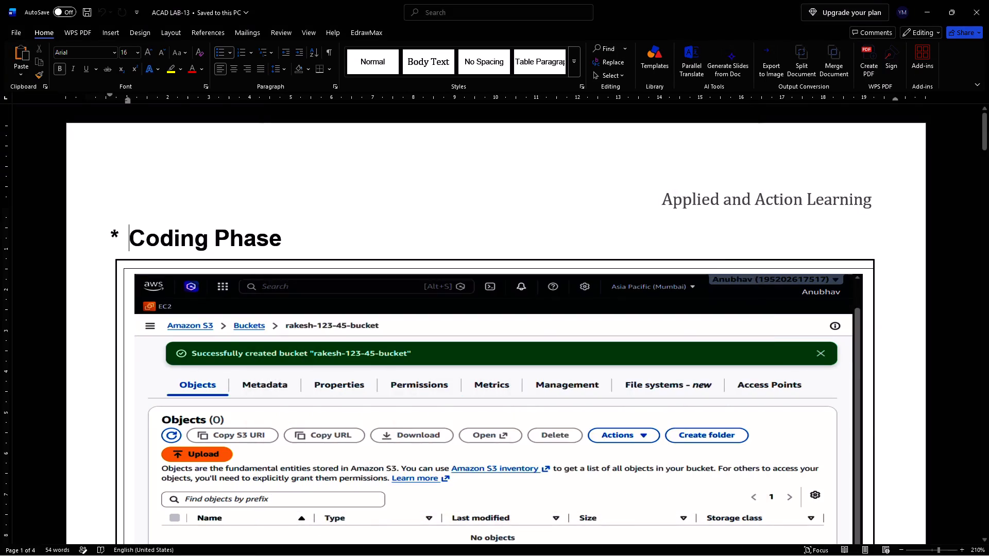
Paste the name image at the Coding Phase heading and set its text wrapping to In Front of Text.
left_click(335, 205)
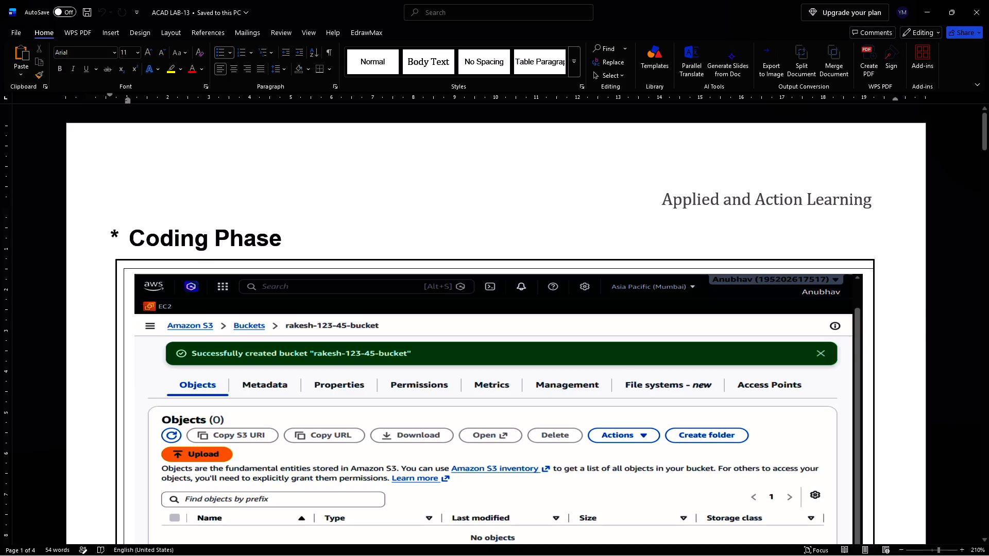
key("ctrl+v")
left_click(428, 308)
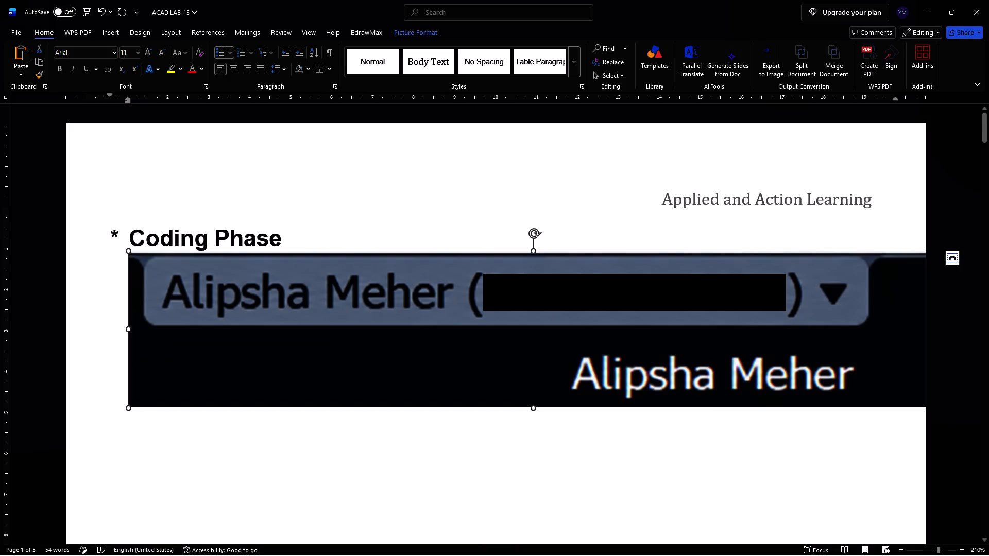
left_click(952, 258)
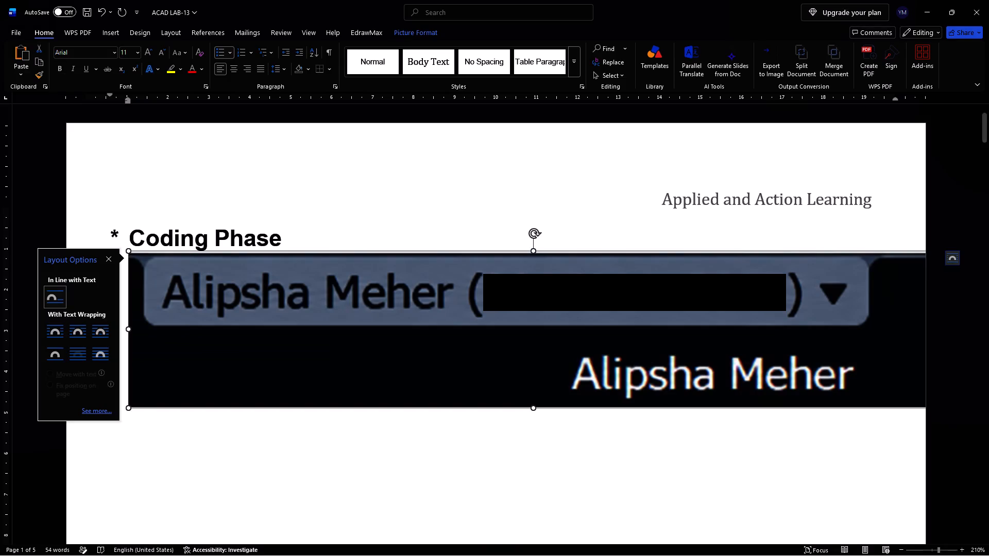
left_click(106, 360)
Shrink the name image proportionally to under half its width and move it to the upper-right corner of the S3 bucket screenshot.
left_click_drag(668, 371, 593, 363)
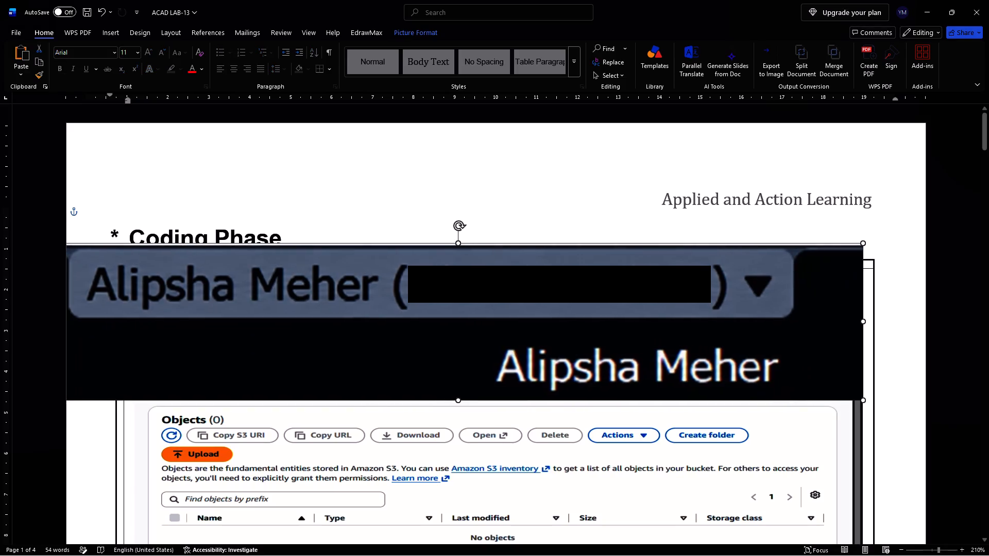
left_click_drag(593, 363, 608, 363)
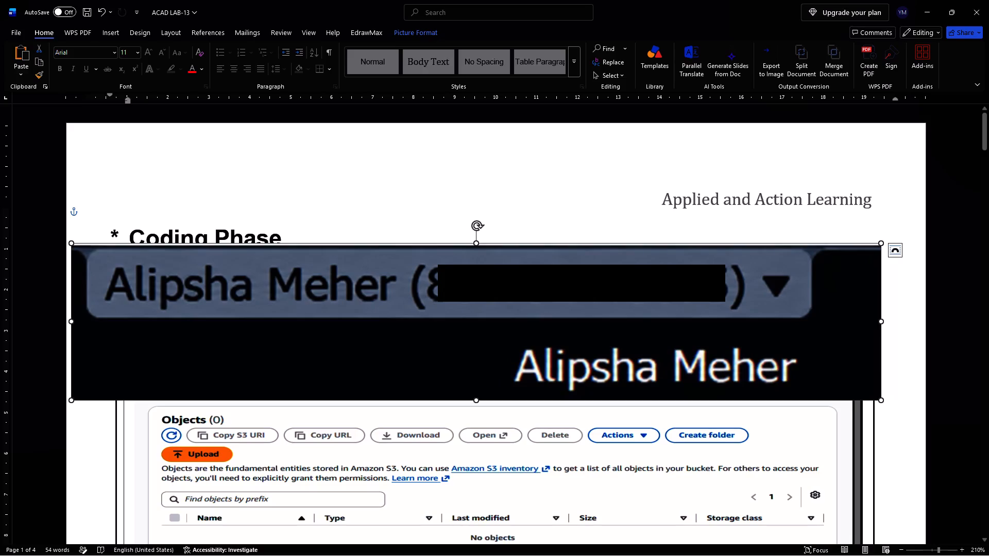
left_click_drag(883, 398, 383, 283)
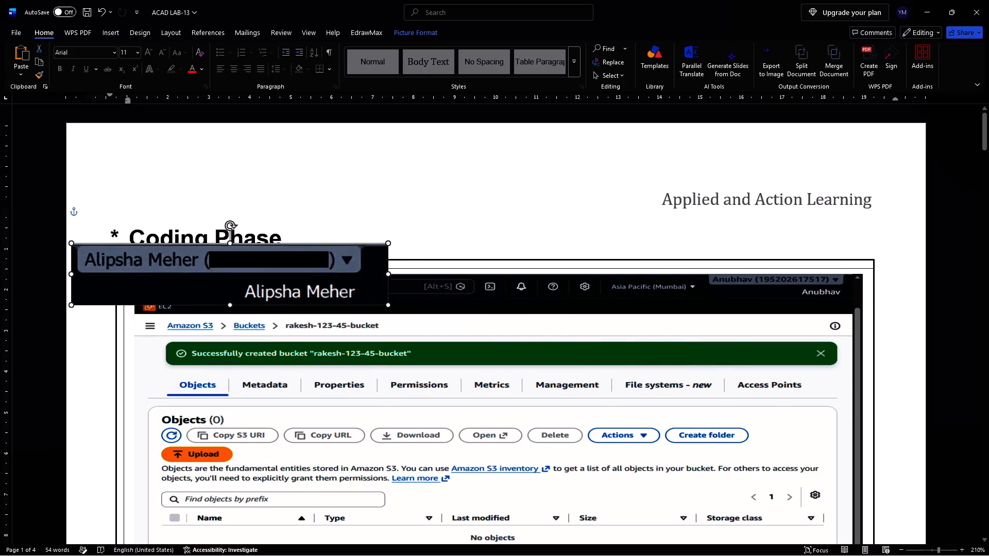
left_click_drag(383, 283, 369, 283)
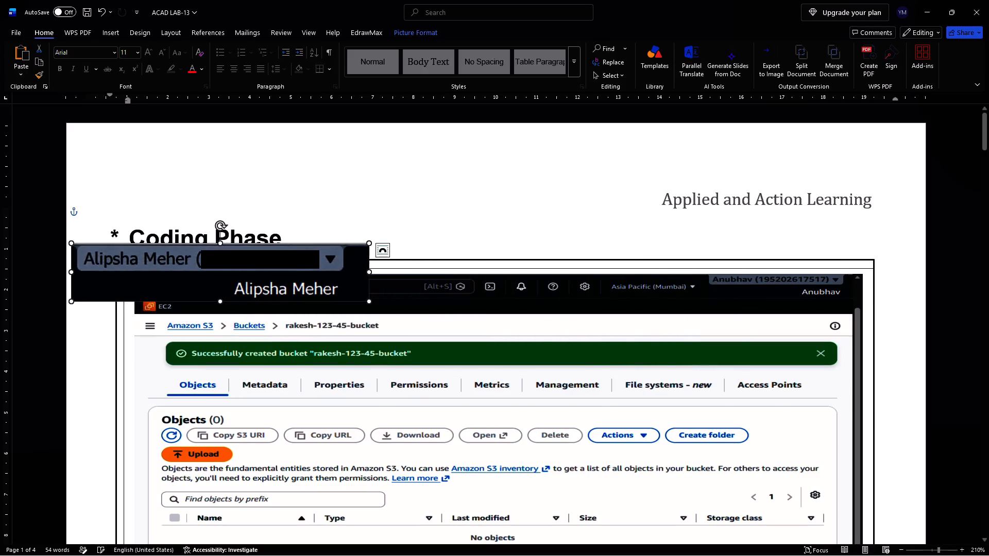
left_click(291, 280)
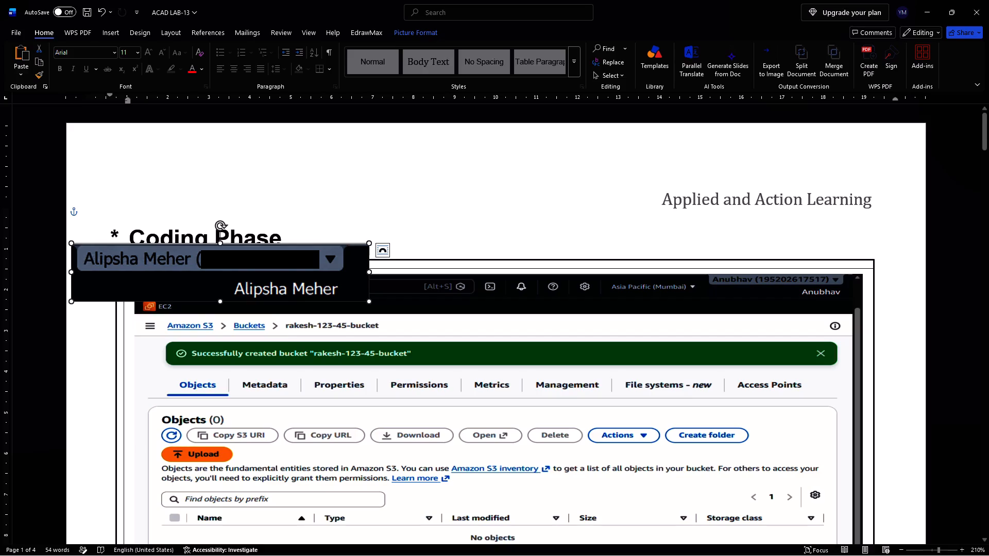
left_click_drag(301, 284, 738, 329)
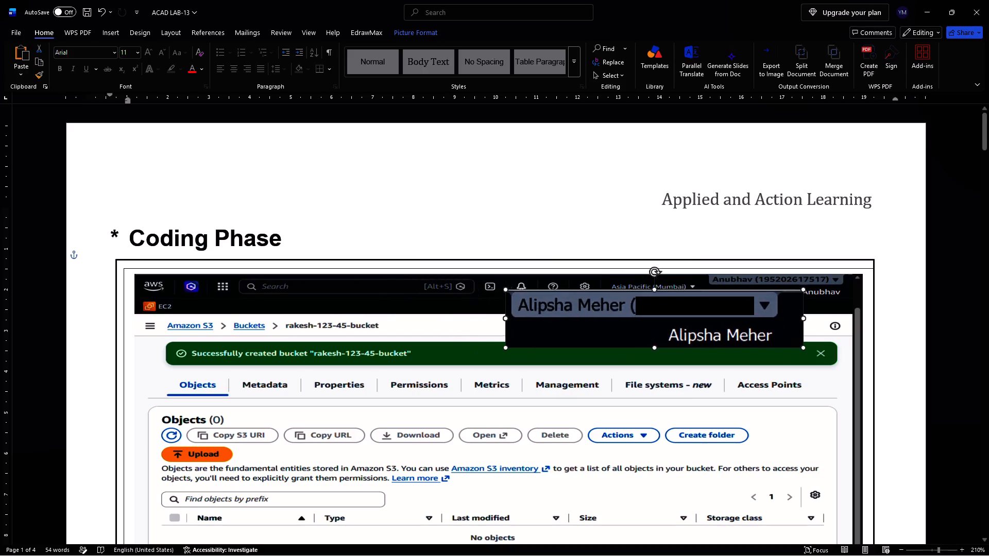
left_click_drag(738, 329, 767, 329)
left_click_drag(767, 329, 784, 316)
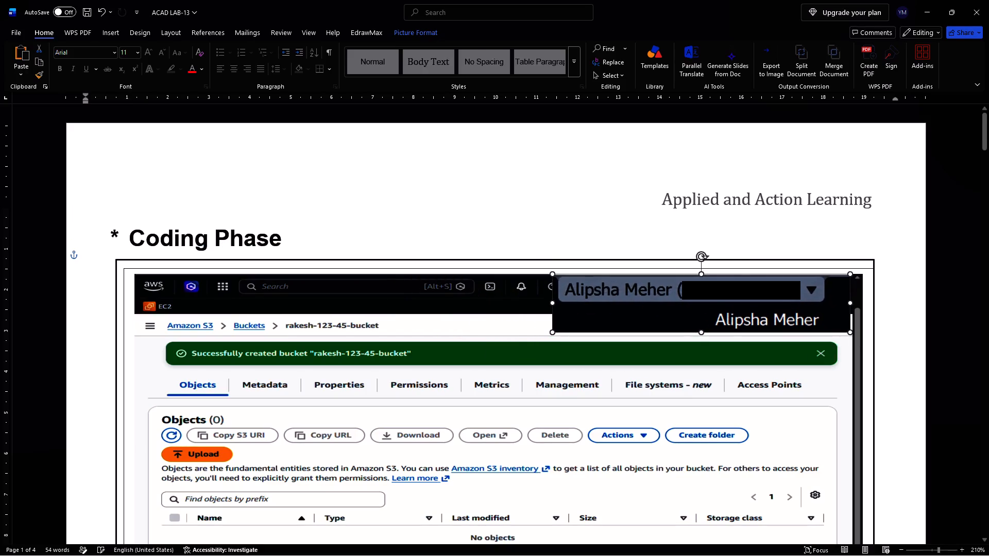
left_click_drag(784, 316, 785, 316)
Fit the name image over the old account name in the S3 bucket screenshot, about 3.6 cm wide and 0.5 cm high.
left_click_drag(551, 334, 701, 300)
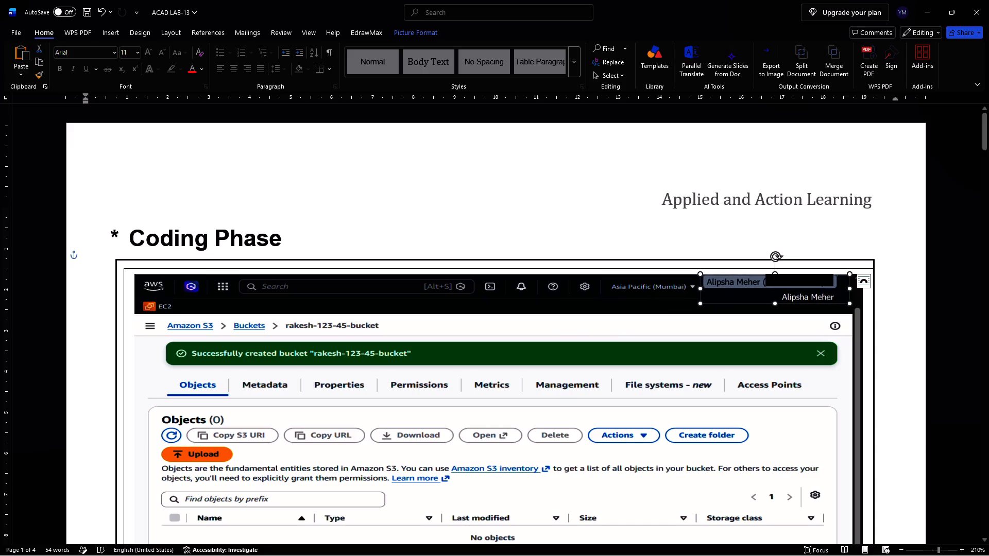
left_click_drag(776, 305, 776, 294)
left_click(776, 294)
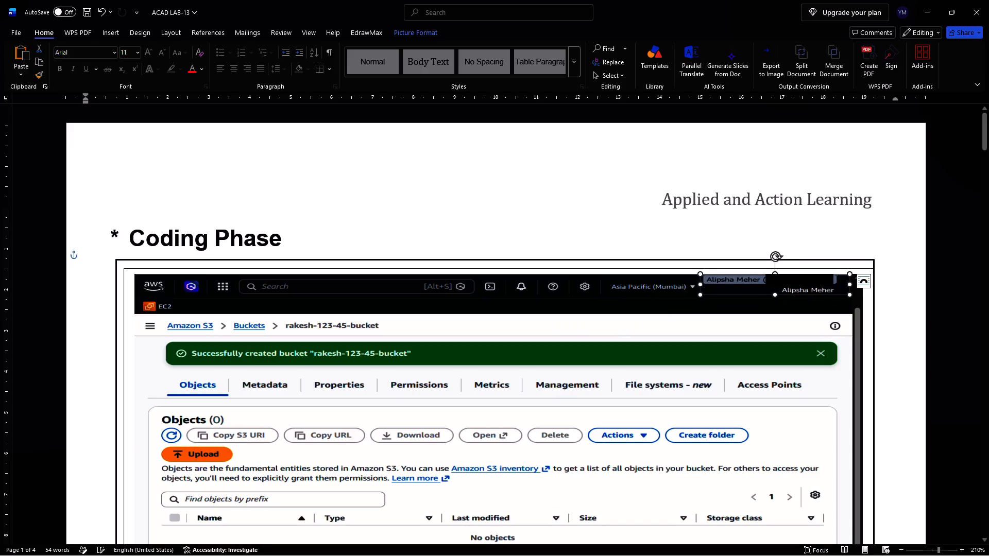
left_click(758, 306)
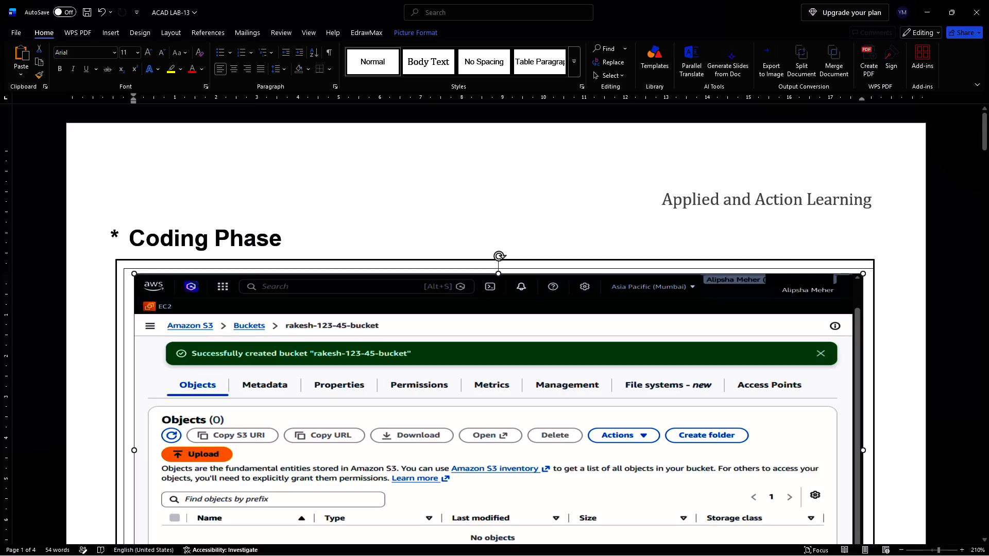
left_click(736, 287)
key("Right")
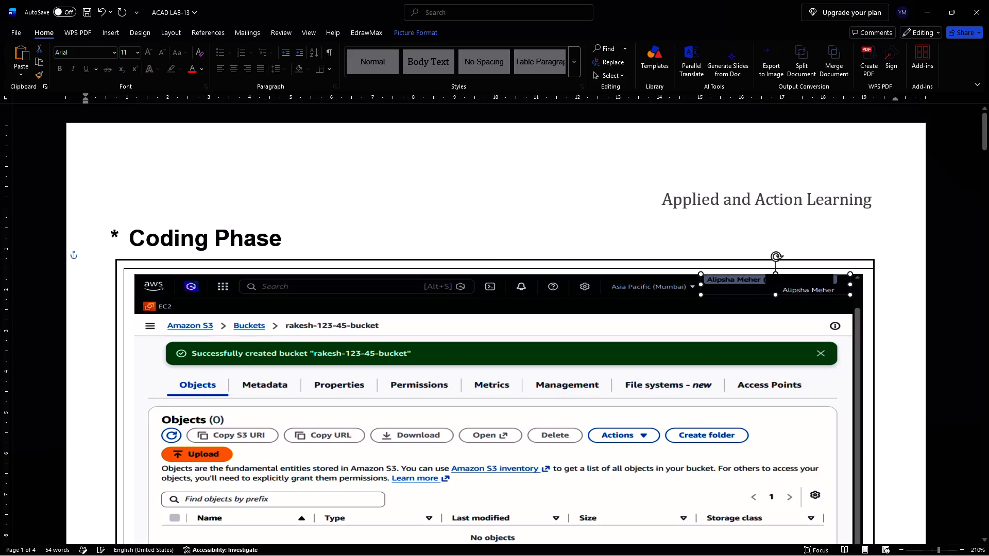
key("Right")
left_click(727, 333)
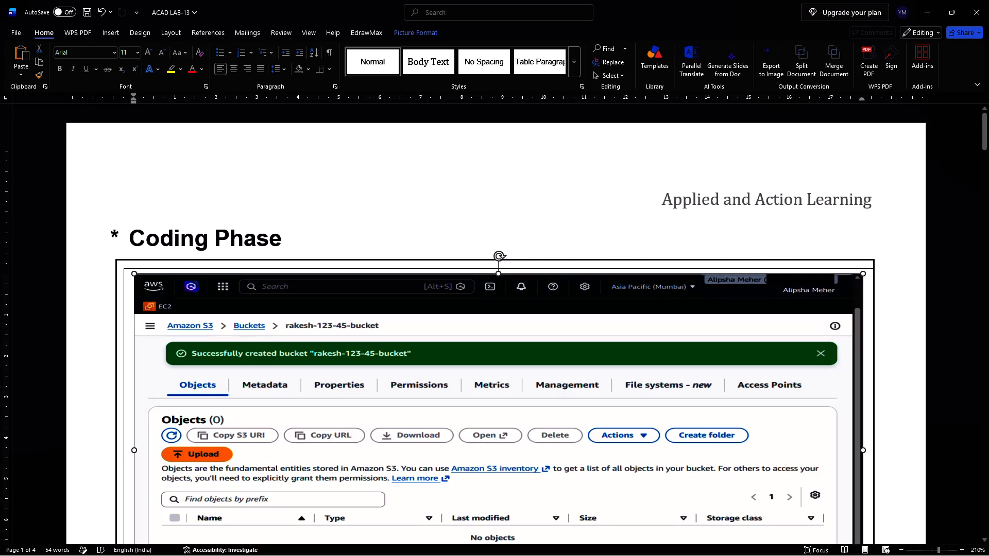
Duplicate the fitted name overlay and place the copy over the old account name in the Lambda Create function screenshot.
left_click(772, 282)
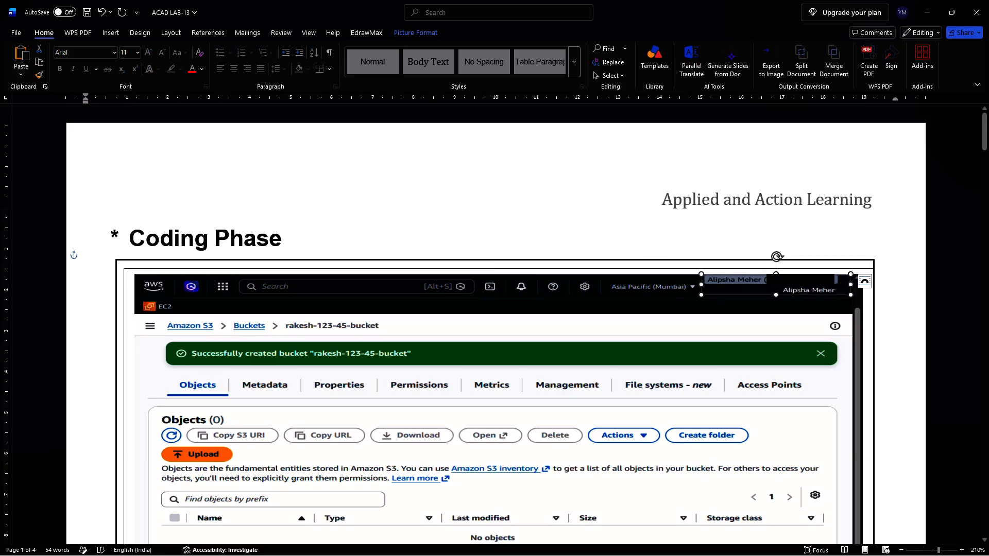
key("ctrl+c")
key("ctrl+v")
scroll(772, 282, "down", 1)
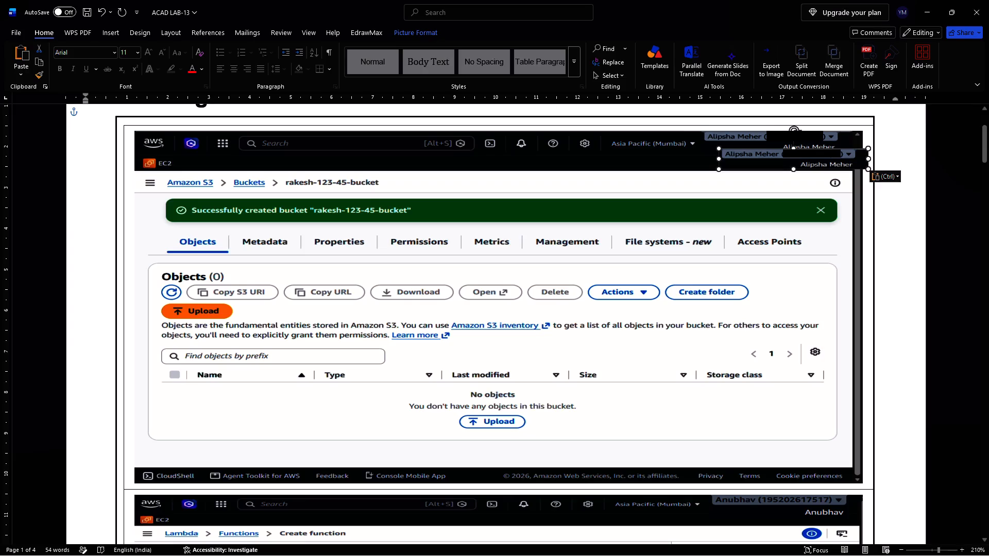
left_click_drag(744, 164, 705, 450)
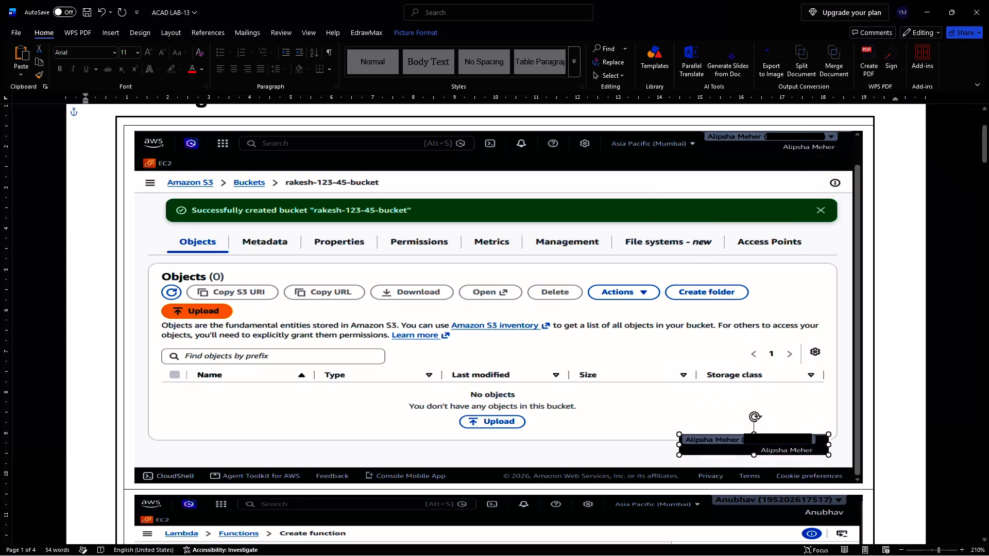
left_click_drag(705, 450, 720, 512)
scroll(720, 512, "down", 1)
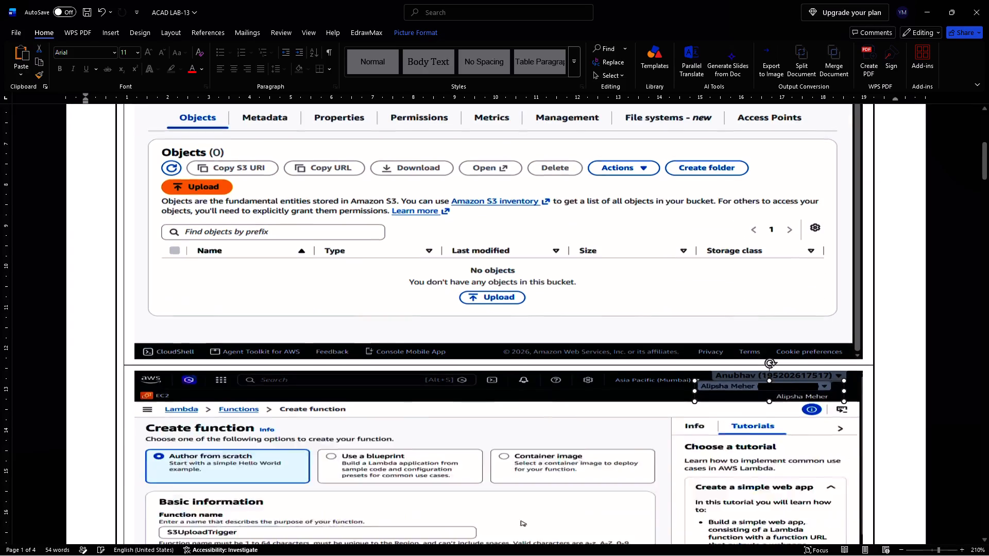
scroll(720, 512, "down", 1)
left_click(722, 307)
left_click_drag(722, 307, 729, 306)
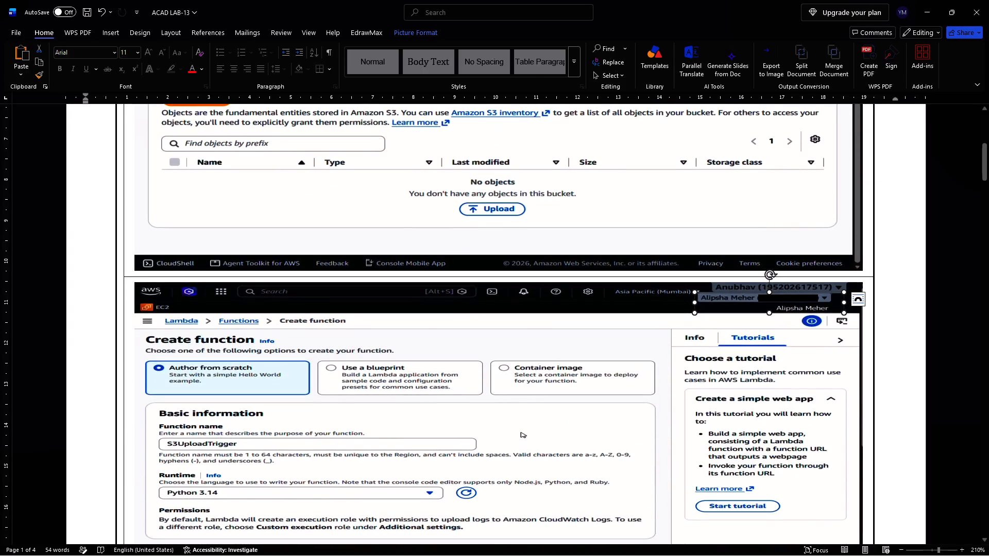
left_click_drag(729, 306, 747, 300)
left_click_drag(731, 300, 747, 296)
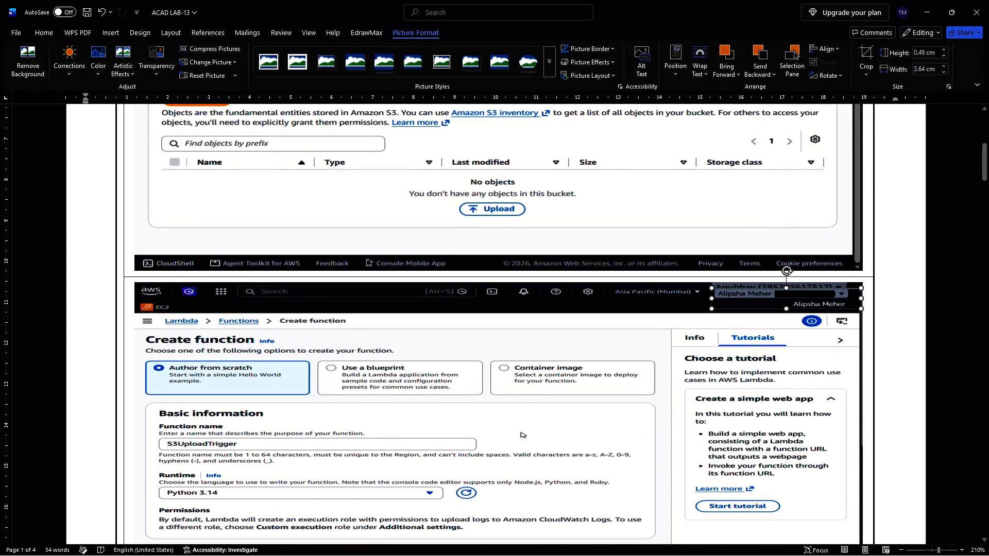
left_click_drag(747, 296, 748, 292)
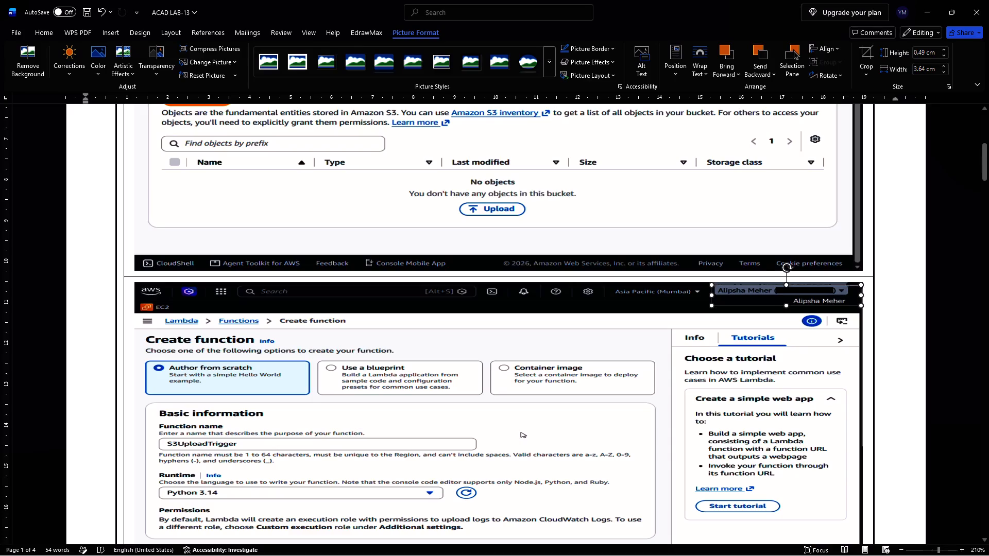
left_click_drag(748, 292, 748, 289)
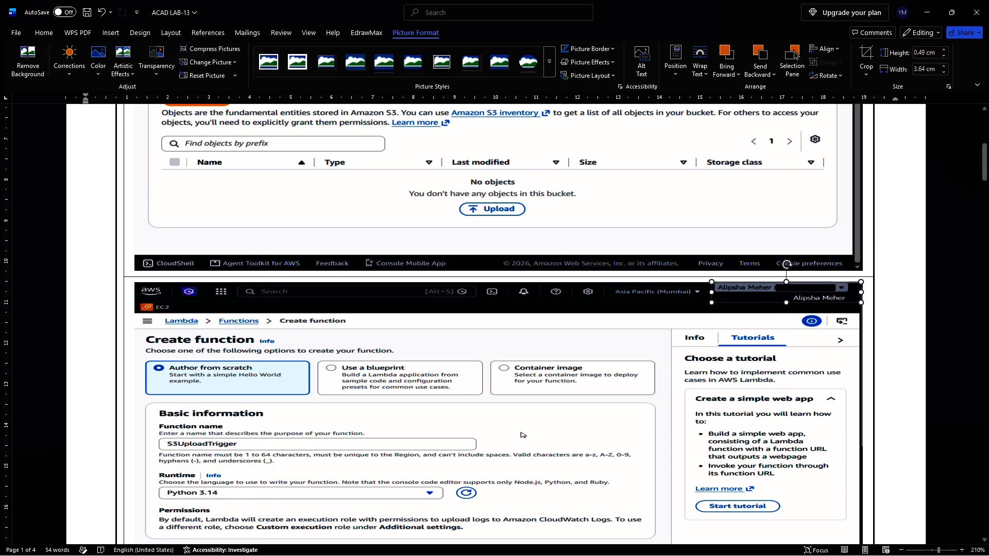
left_click_drag(748, 289, 747, 293)
Nudge the Create function overlay slightly left and up, and widen its left edge a little to cover the old account name.
key("Left")
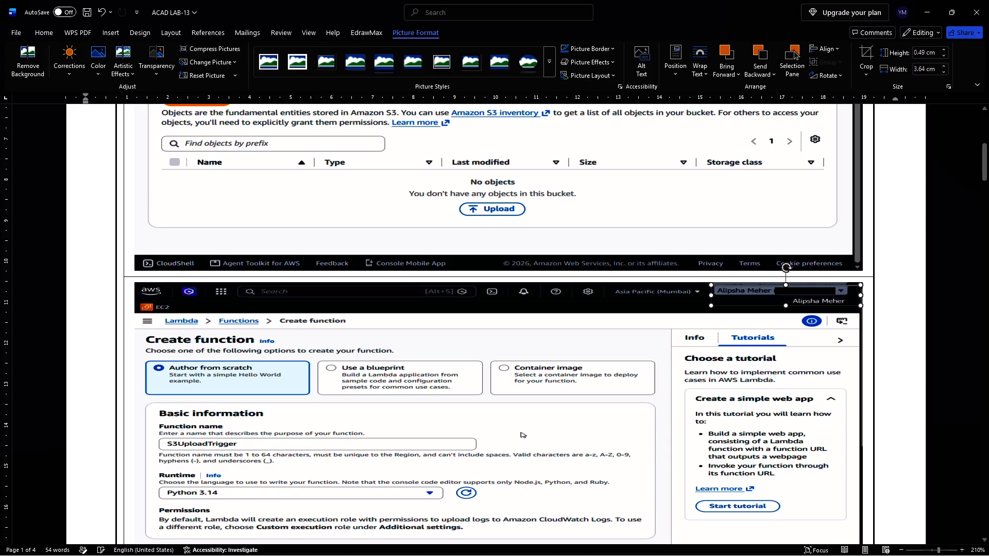
key("Left")
key("Left")
key("Left")
key("Right")
key("Right")
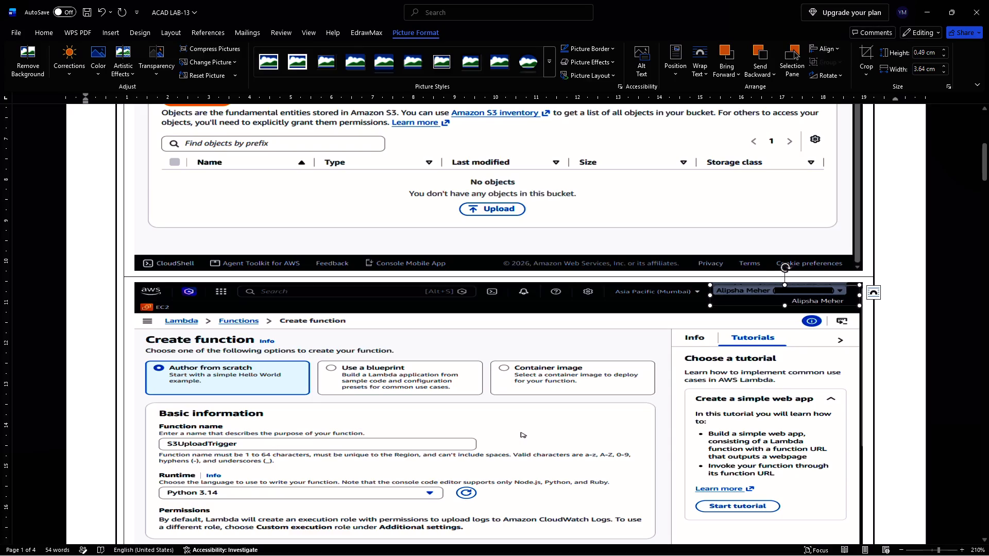
key("Right")
key("Left")
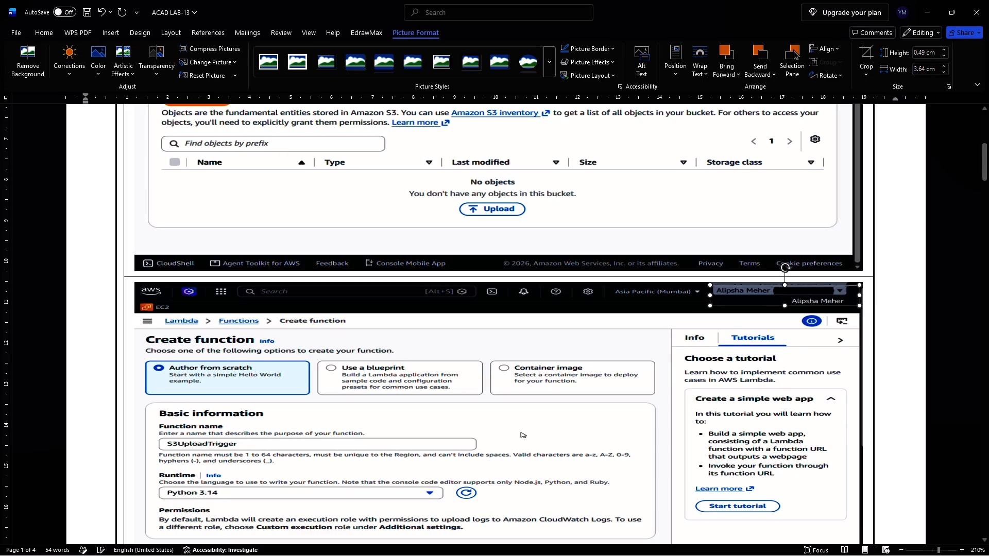
key("Up")
key("Up")
key("Up")
key("Up")
key("Up")
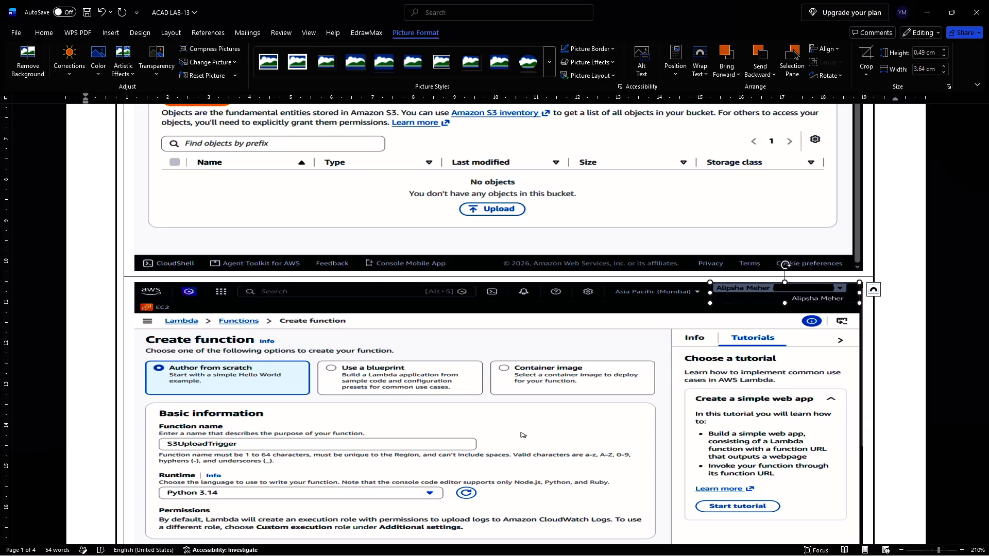
left_click(752, 334)
left_click(779, 293)
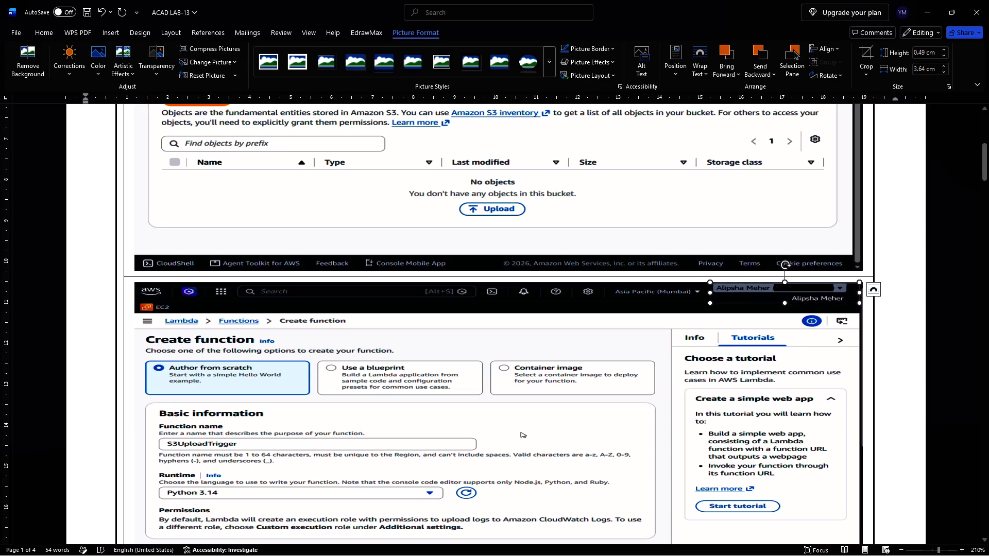
left_click(708, 293)
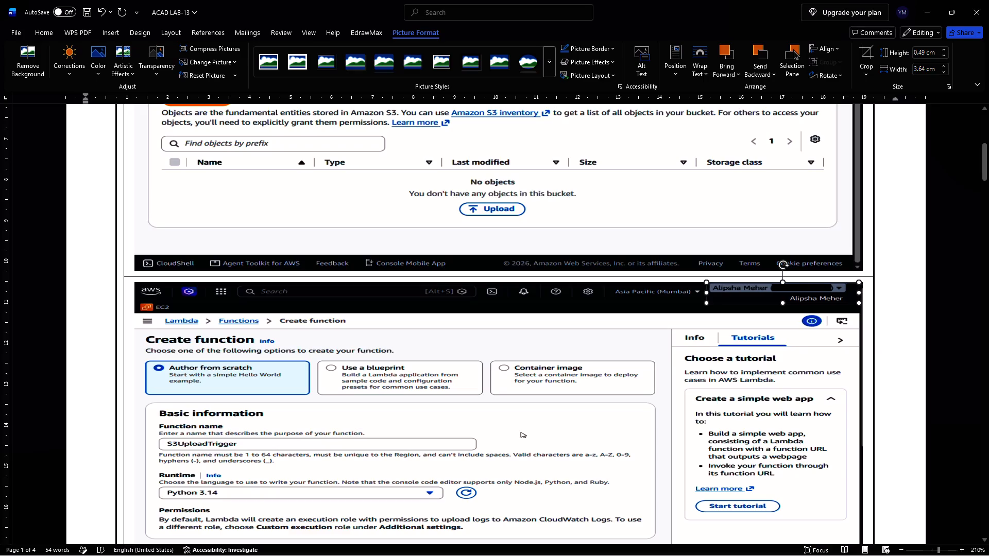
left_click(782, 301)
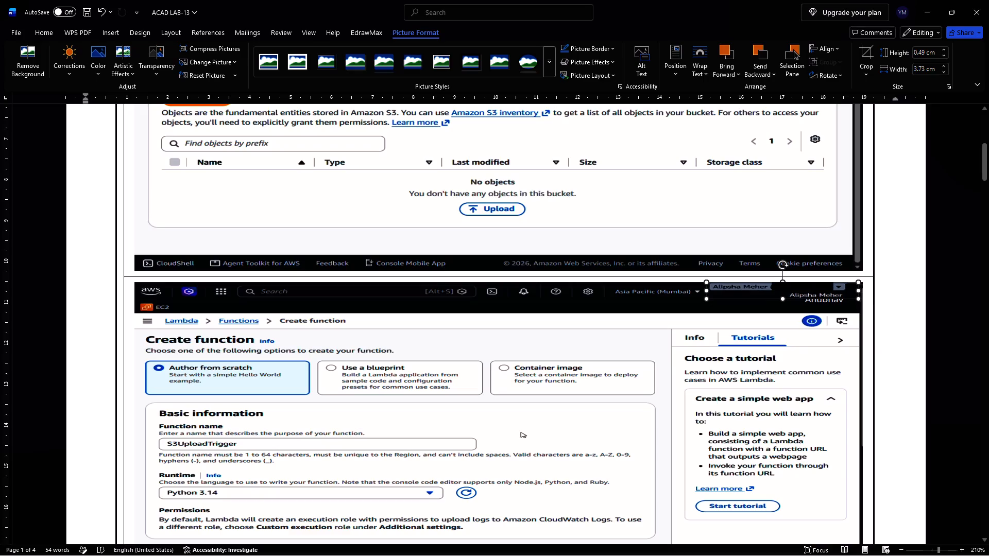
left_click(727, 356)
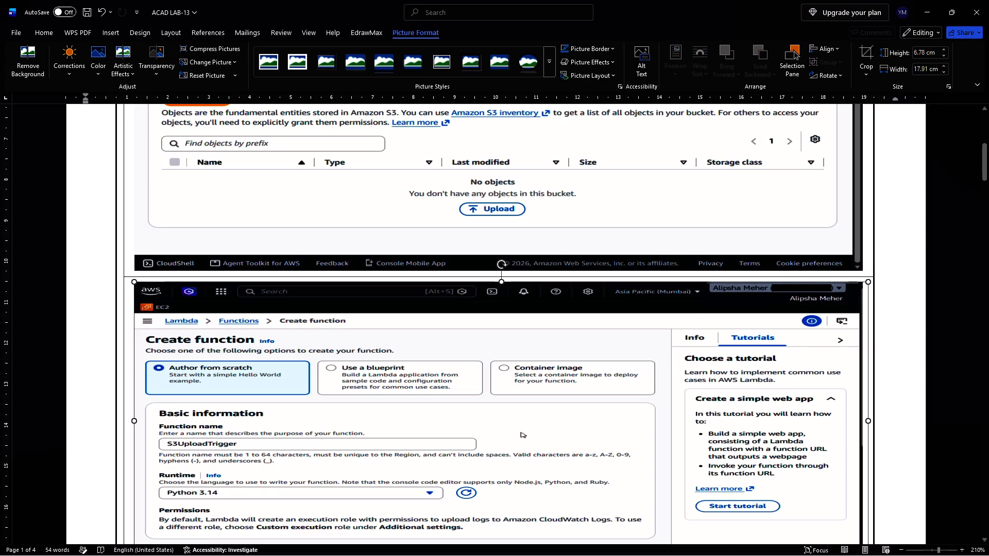
Duplicate the name overlay from the Create function screenshot and move the copy down onto the S3UploadTrigger code screenshot.
left_click(815, 299)
key("ctrl+c")
key("ctrl+v")
scroll(815, 299, "down", 1)
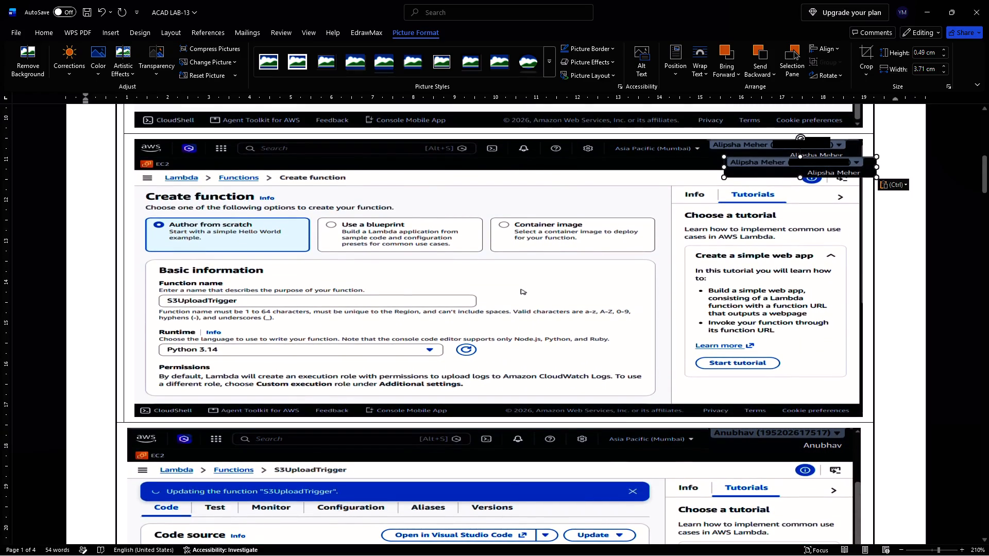
left_click_drag(760, 172, 543, 492)
Delete the previous account-name overlay from the header of the S3UploadTrigger code screenshot.
left_click(726, 434)
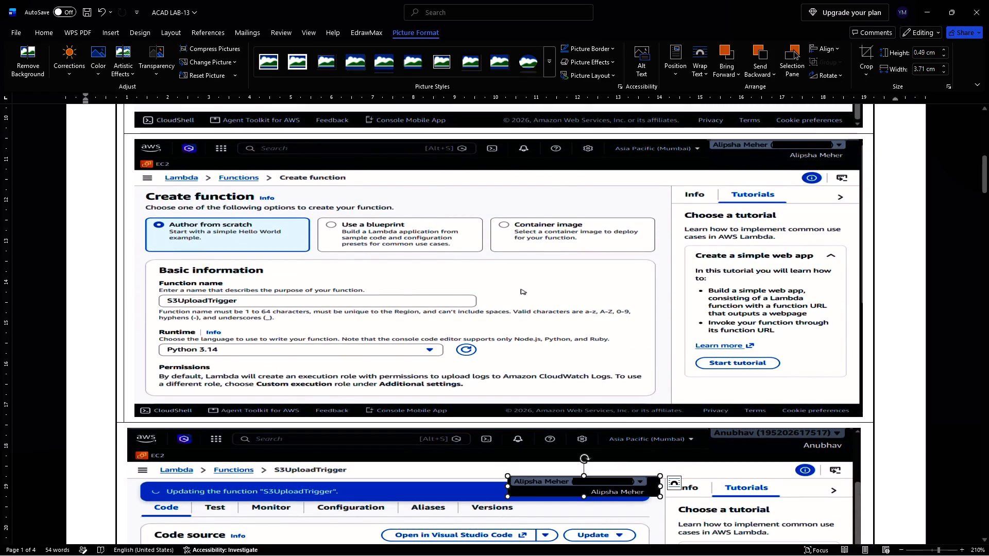
key("Delete")
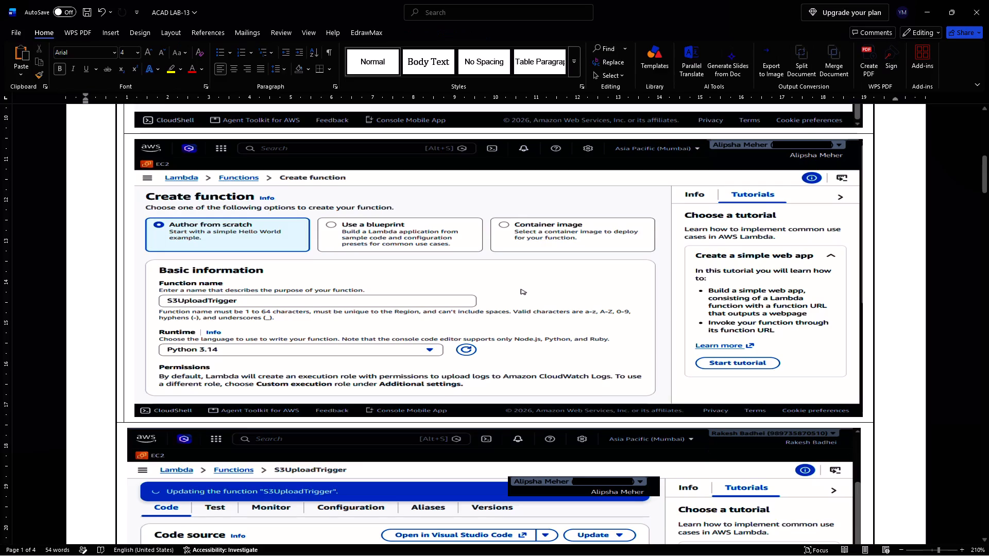
Place the copied name overlay over the old account name in the S3UploadTrigger code screenshot's header.
left_click(618, 483)
left_click(618, 483)
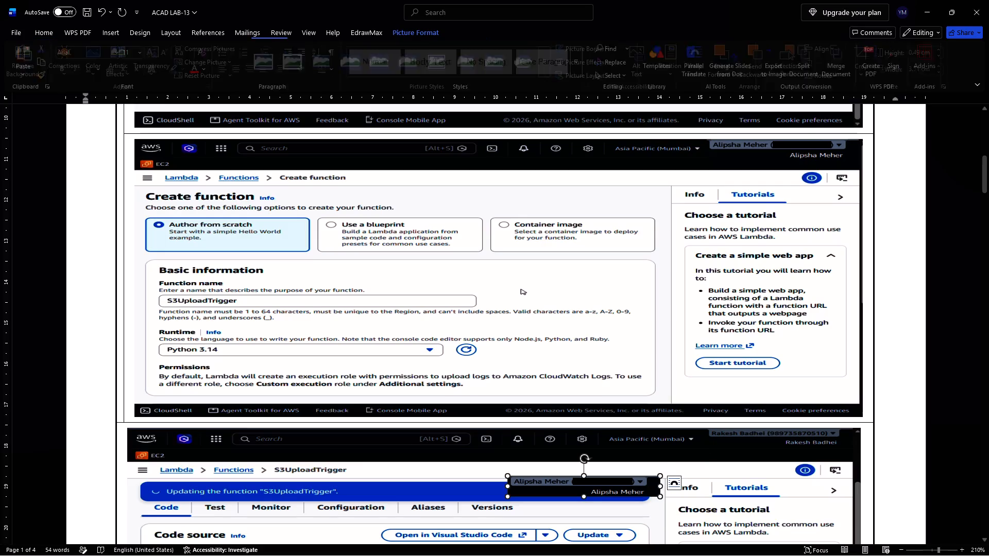
left_click_drag(615, 484, 803, 439)
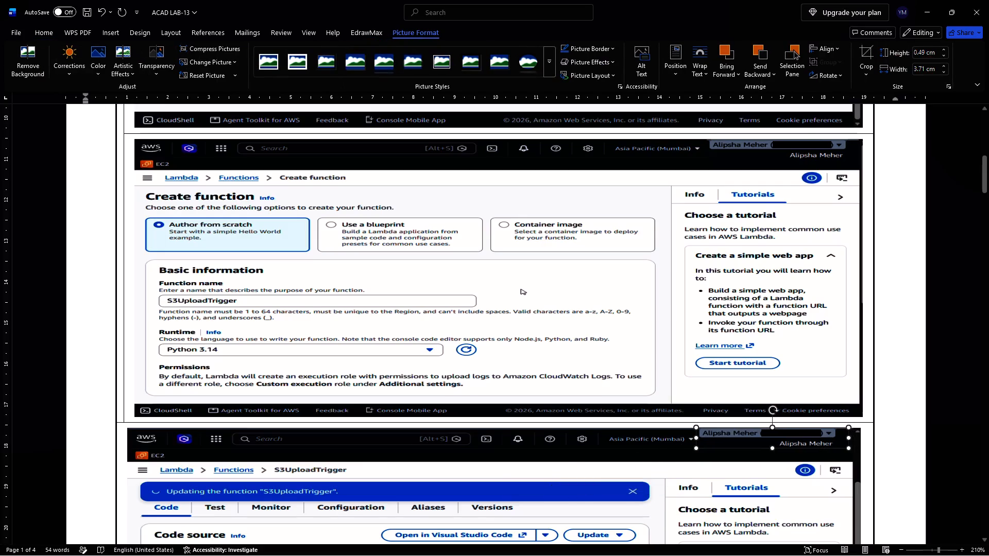
left_click_drag(803, 439, 808, 438)
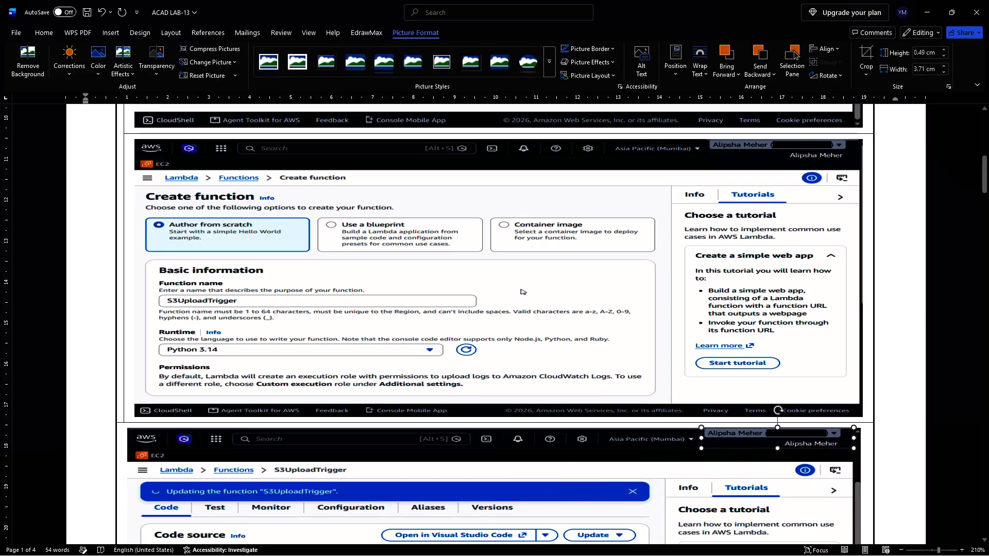
left_click_drag(808, 438, 810, 438)
left_click(756, 460)
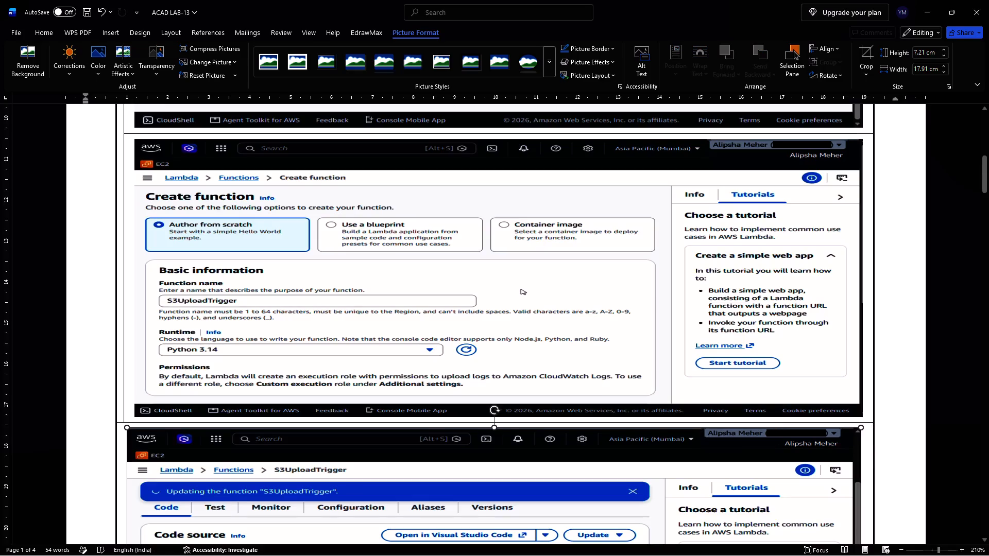
Duplicate the S3UploadTrigger name overlay and move the copy onto the Add trigger screenshot under Coding Phase on page 2.
scroll(735, 448, "down", 1)
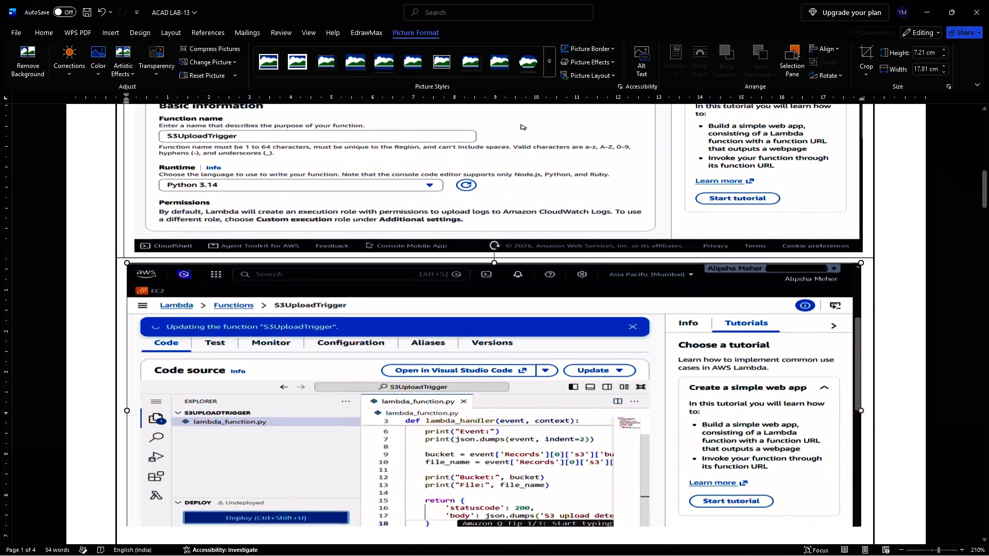
scroll(735, 448, "down", 1)
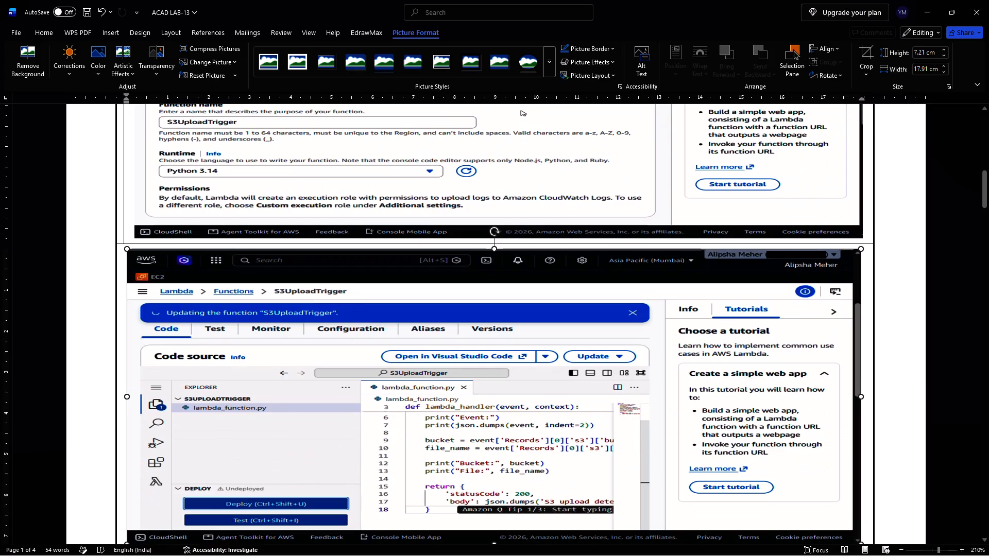
left_click(754, 260)
key("ctrl+c")
key("ctrl+v")
scroll(754, 260, "down", 1)
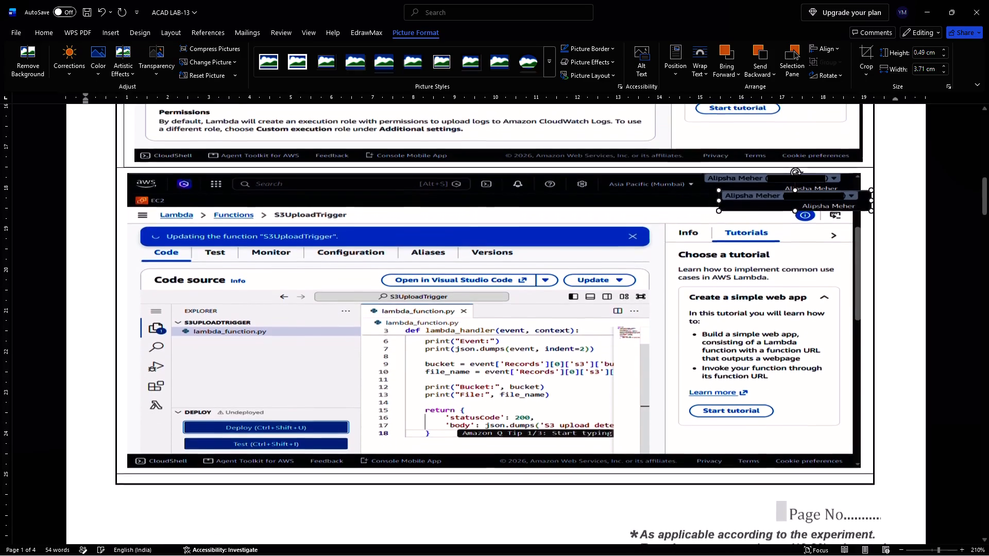
scroll(754, 260, "down", 1)
left_click_drag(764, 198, 638, 468)
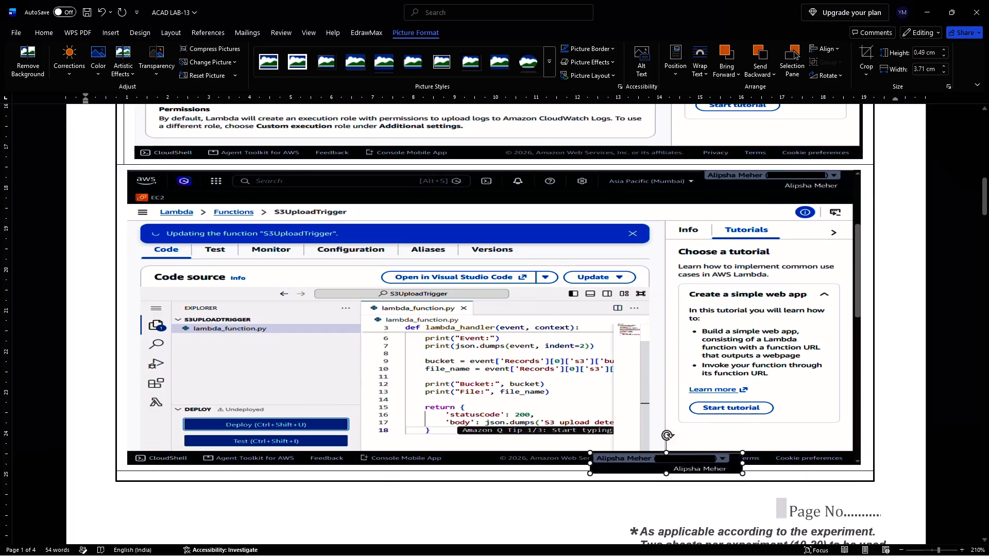
left_click_drag(638, 468, 626, 518)
scroll(626, 518, "down", 1)
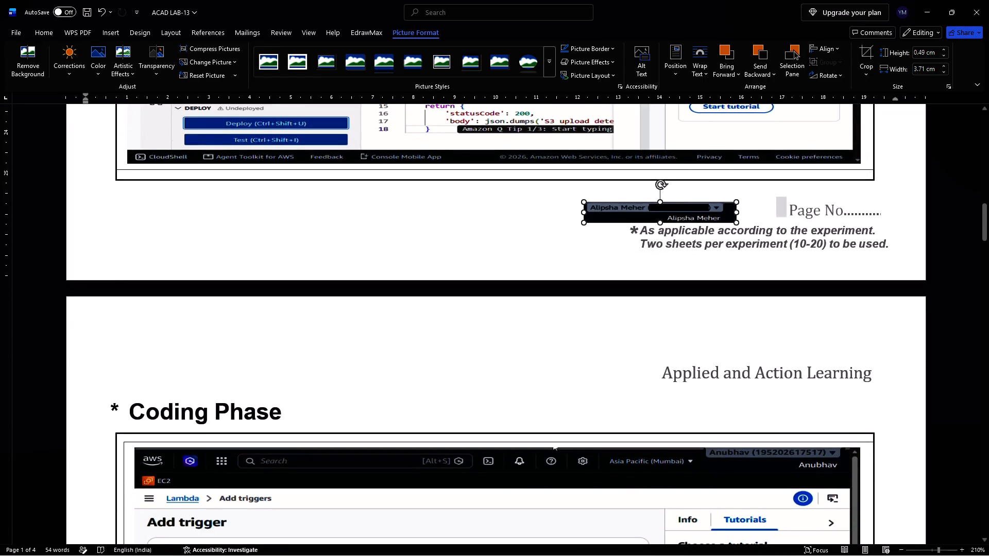
left_click_drag(638, 208, 568, 498)
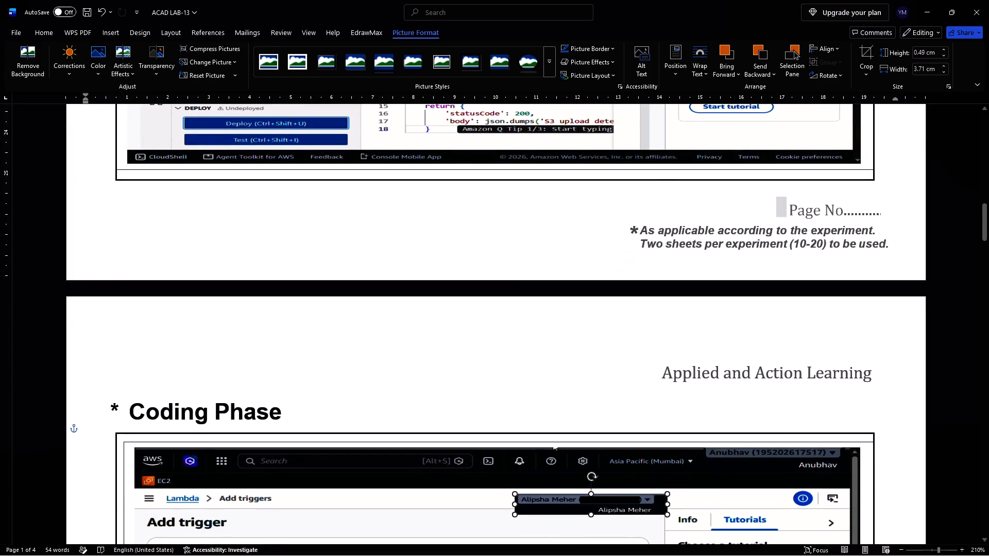
left_click_drag(568, 498, 568, 496)
Delete the previous account-name overlay from the header of the Add trigger screenshot.
left_click(718, 458)
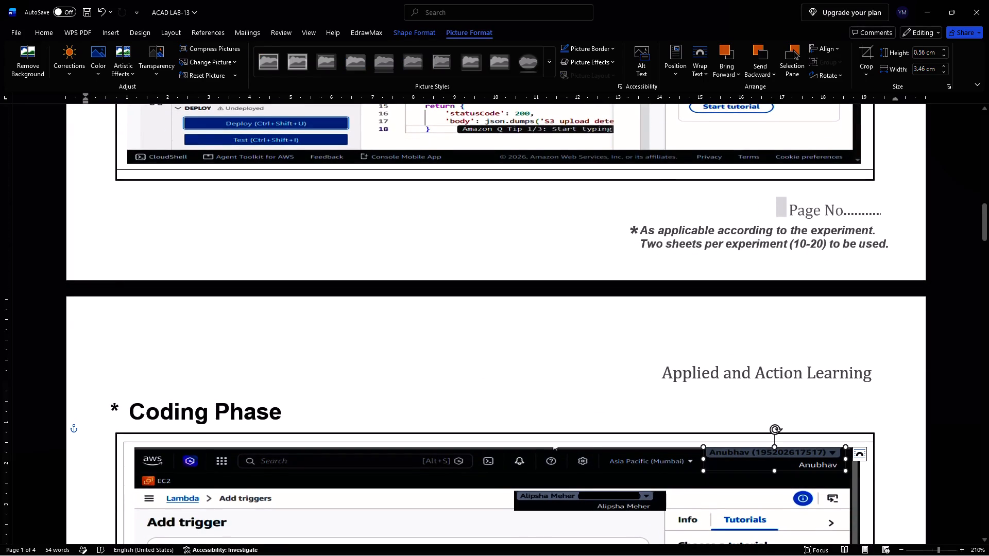
key("Delete")
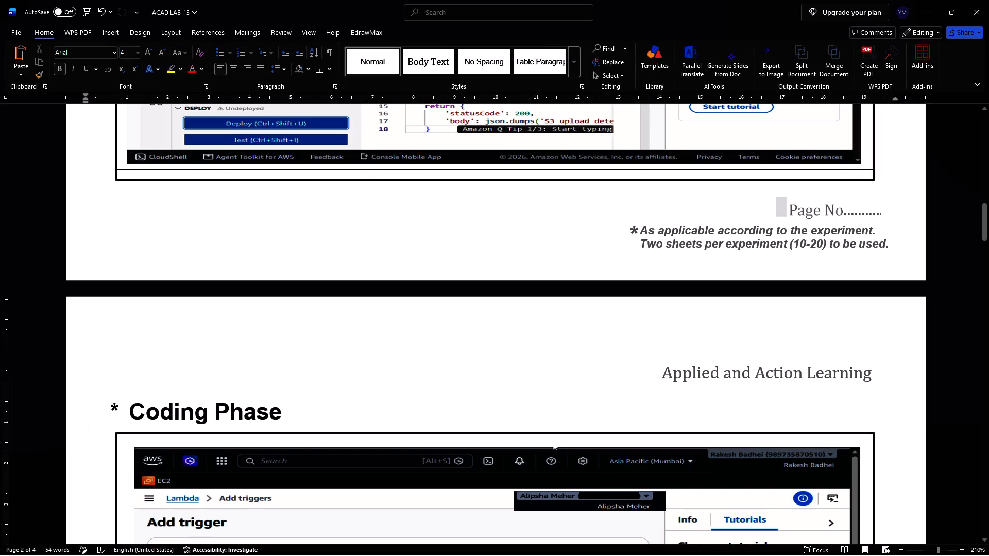
Move the copied name overlay over the old account name at the upper-right corner of the Add trigger screenshot.
left_click(601, 500)
left_click_drag(601, 500, 629, 505)
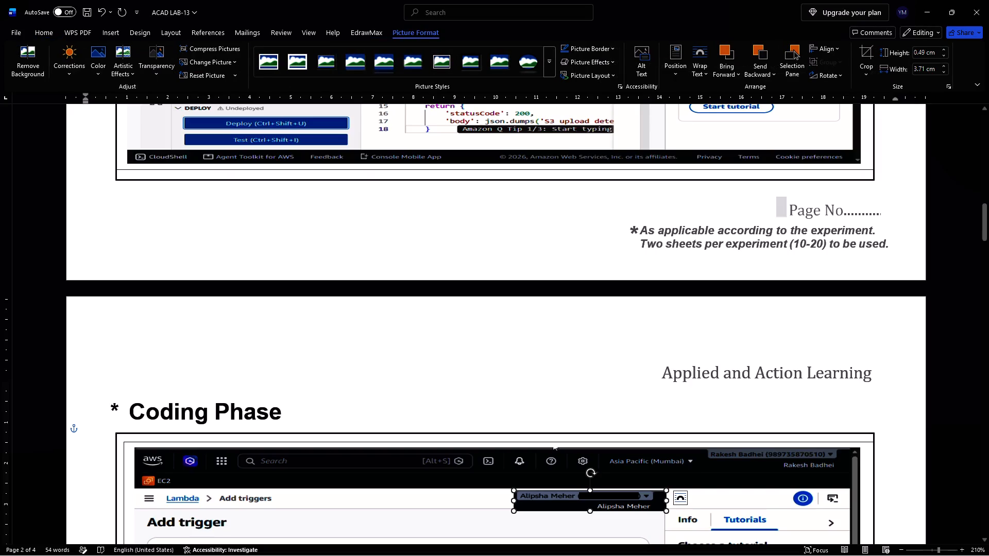
left_click_drag(629, 505, 630, 503)
left_click_drag(630, 503, 807, 464)
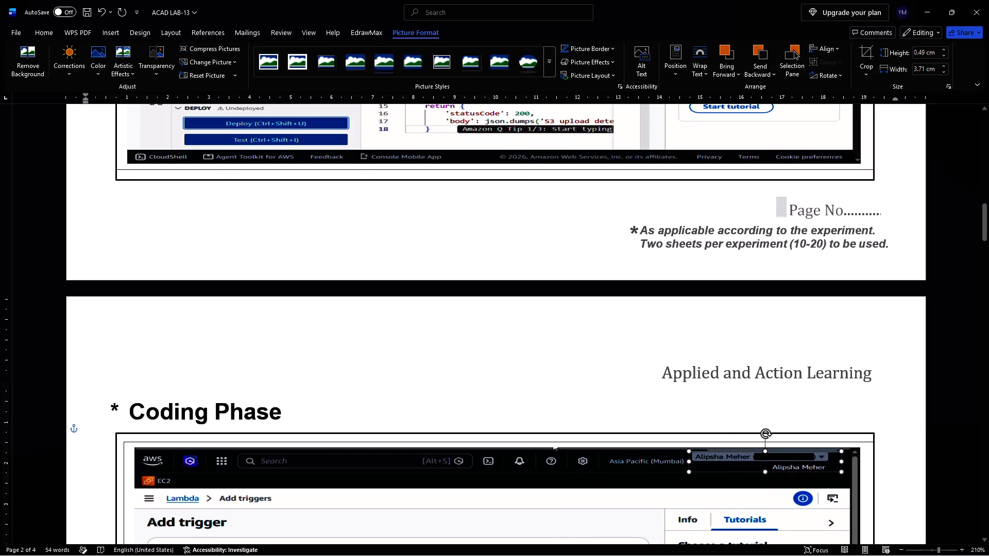
left_click_drag(807, 464, 812, 464)
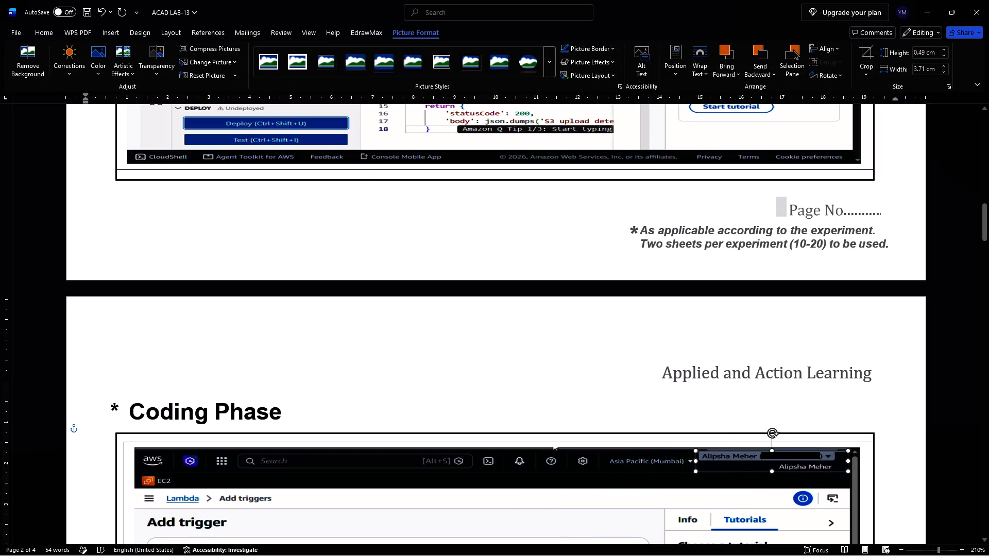
left_click_drag(812, 464, 813, 464)
Fit the Add trigger overlay over the old account name at about 3.45 cm wide and 0.54 cm high, nudged slightly up and left.
left_click_drag(695, 461, 705, 461)
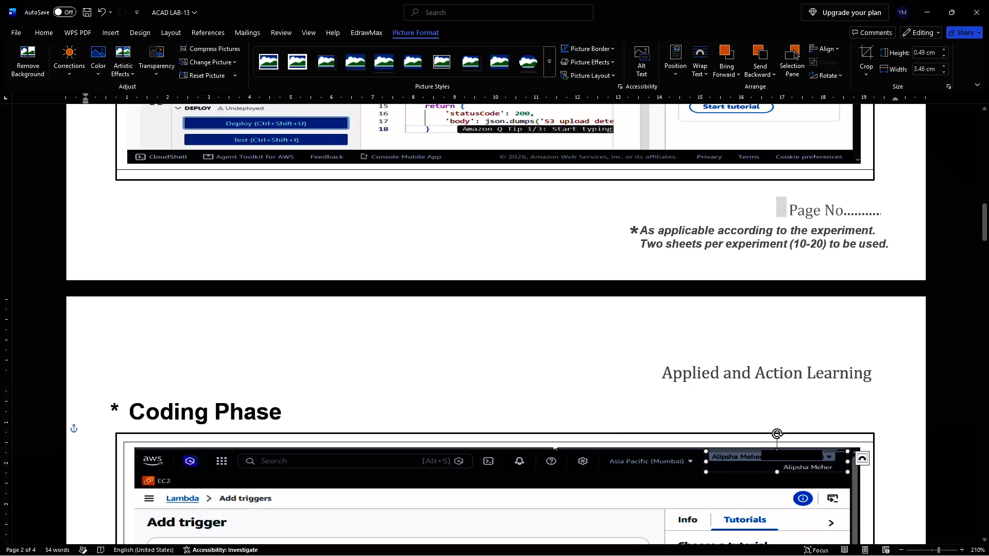
left_click(777, 453)
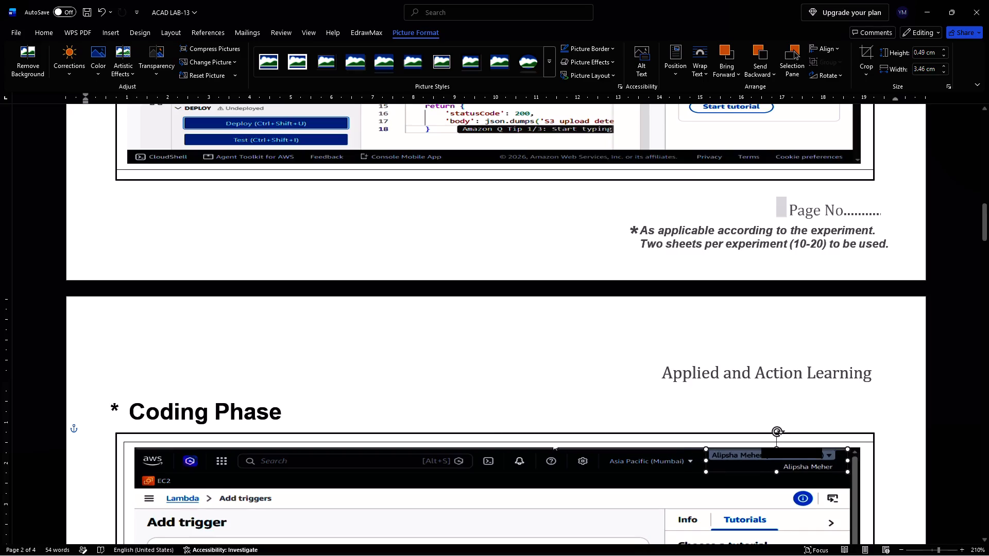
left_click(683, 475)
left_click(735, 470)
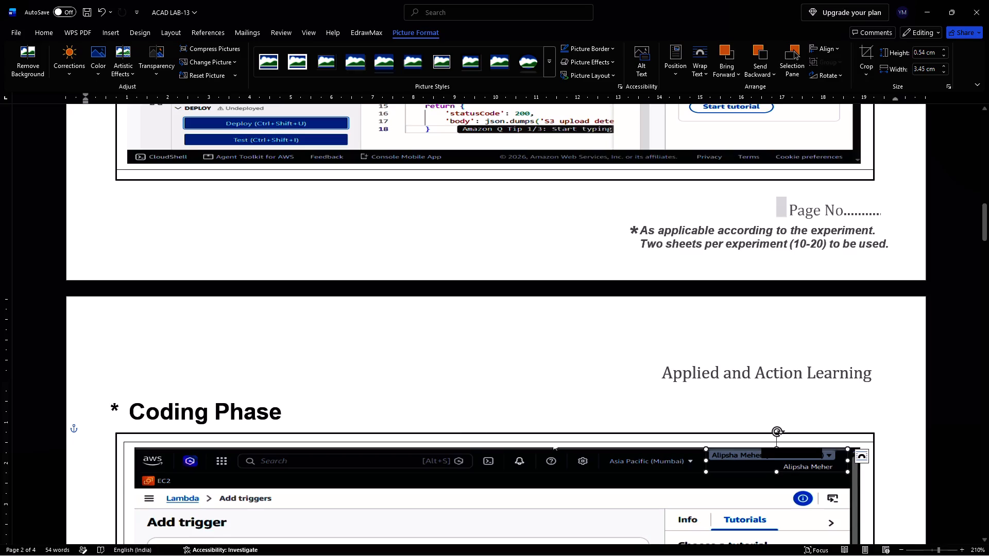
key("Up")
key("Left")
left_click(652, 476)
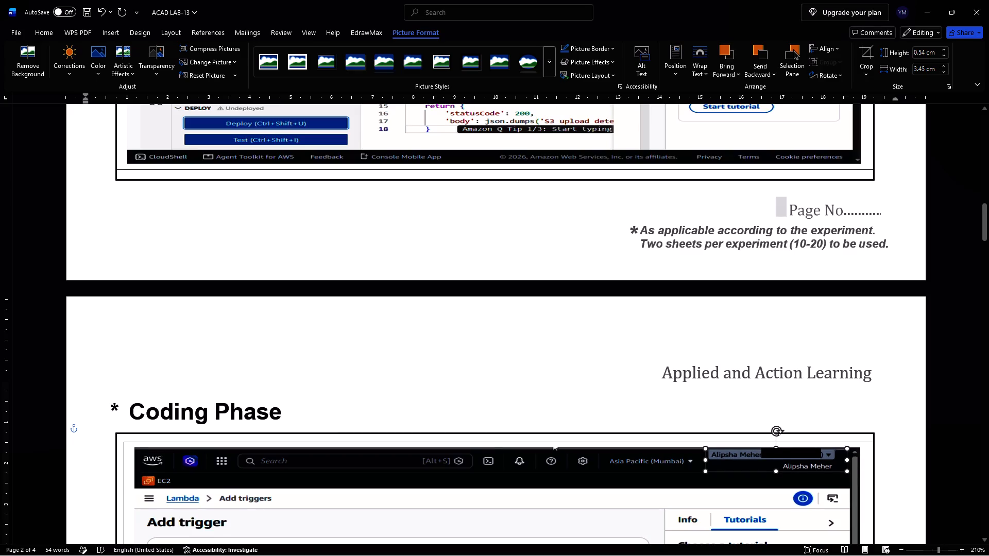
Duplicate the fitted Add trigger name overlay and move the copy down onto the header of the S3 Upload screenshot.
scroll(652, 476, "down", 2)
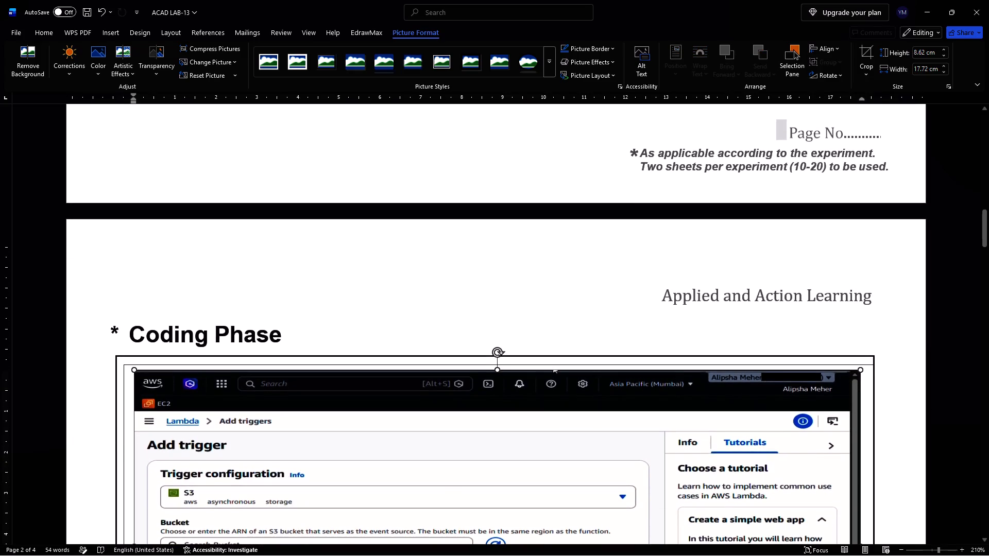
left_click(759, 387)
key("ctrl+c")
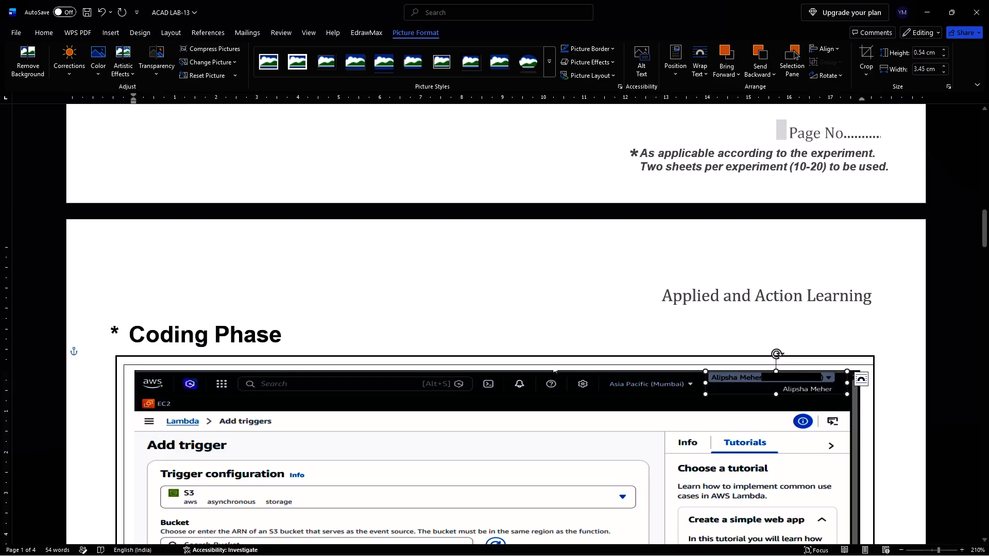
key("ctrl+v")
scroll(759, 387, "down", 1)
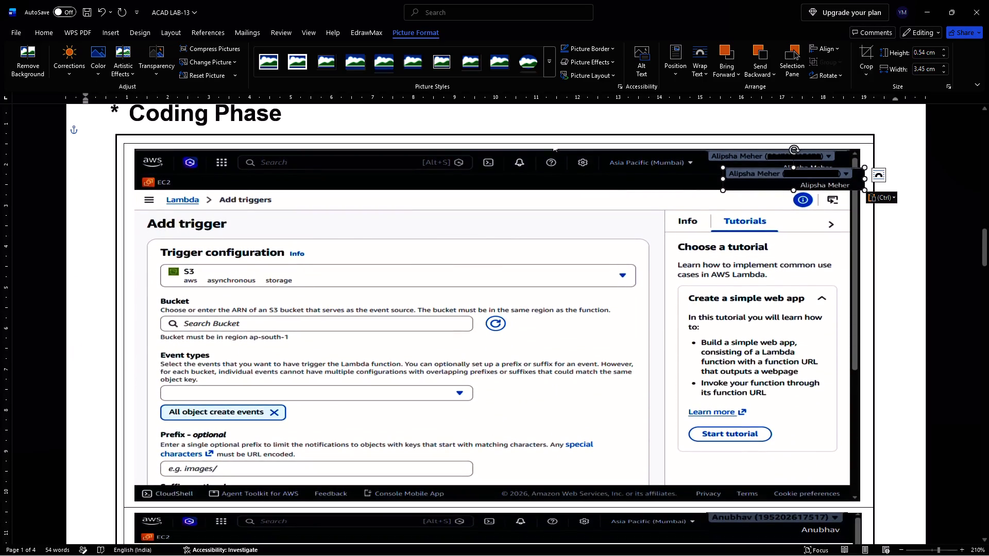
left_click_drag(753, 179, 613, 517)
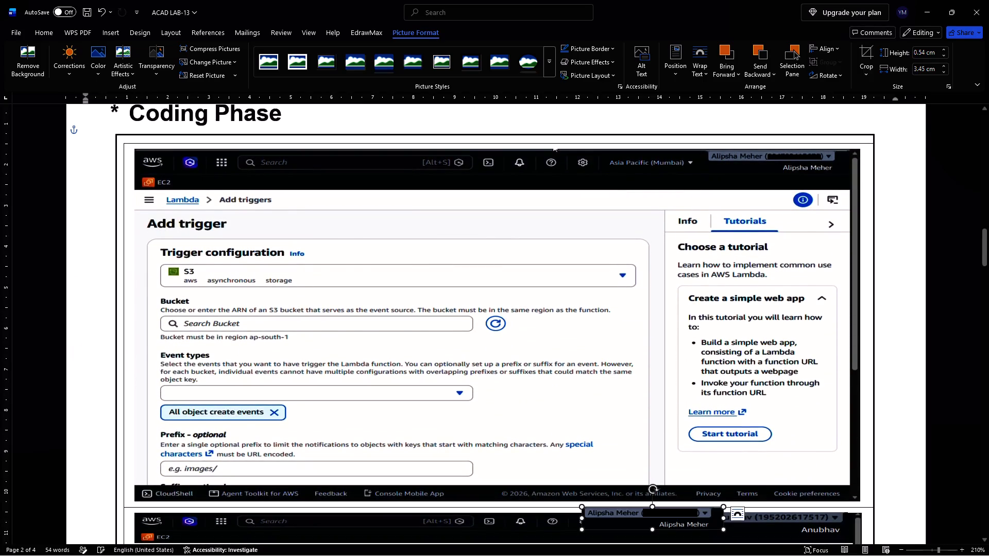
Delete the previous account-name overlay from the header of the S3 Upload screenshot.
scroll(613, 517, "down", 1)
left_click(766, 266)
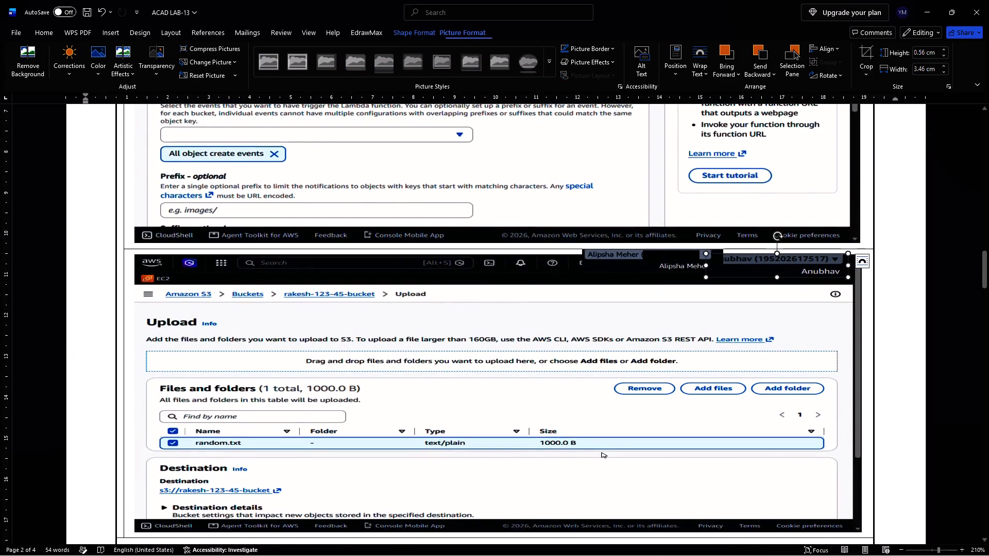
key("Delete")
Move the copied name overlay over the old account name in the S3 Upload screenshot's header, nudging it slightly upward into place.
left_click(659, 257)
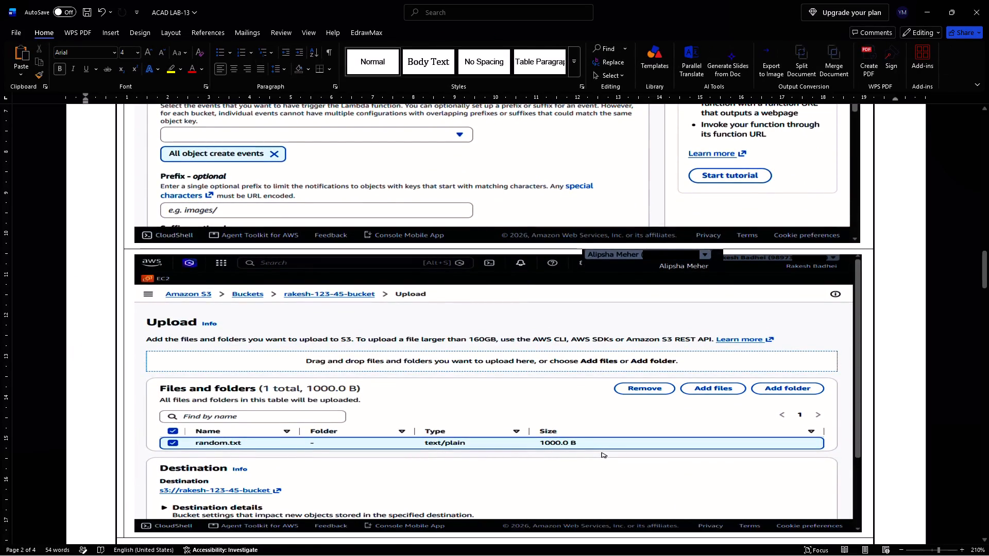
left_click_drag(659, 257, 674, 261)
left_click_drag(674, 261, 797, 272)
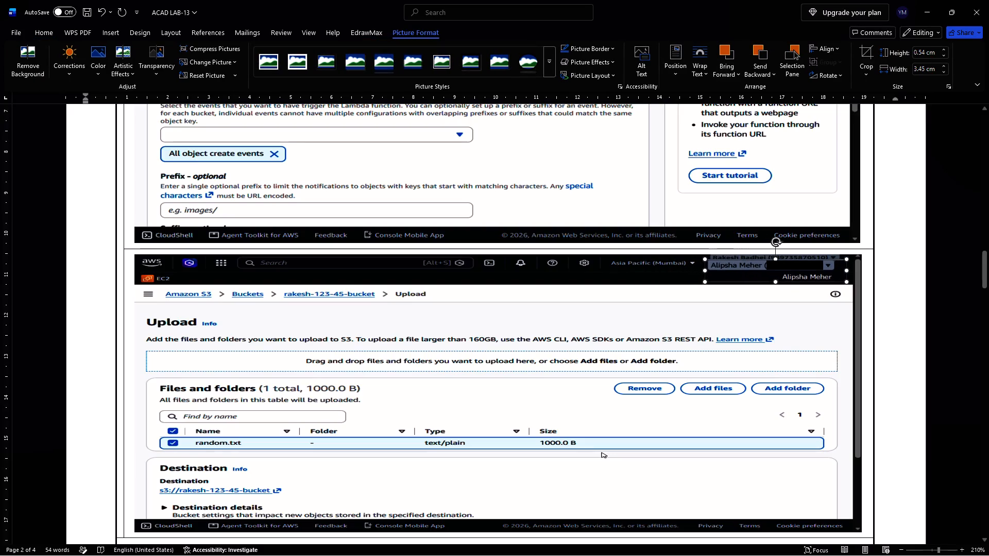
left_click_drag(797, 272, 803, 271)
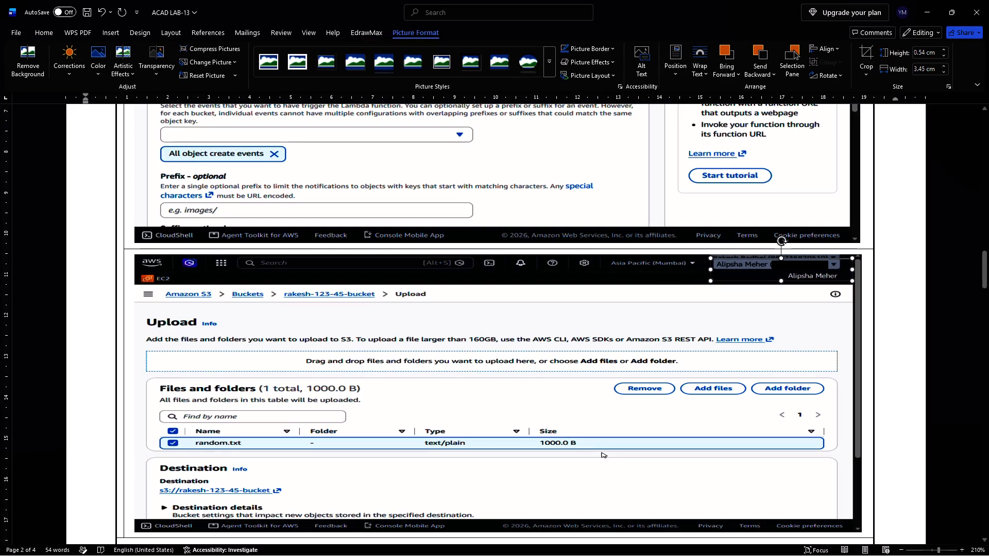
left_click_drag(803, 271, 803, 271)
key("Up")
key("Up")
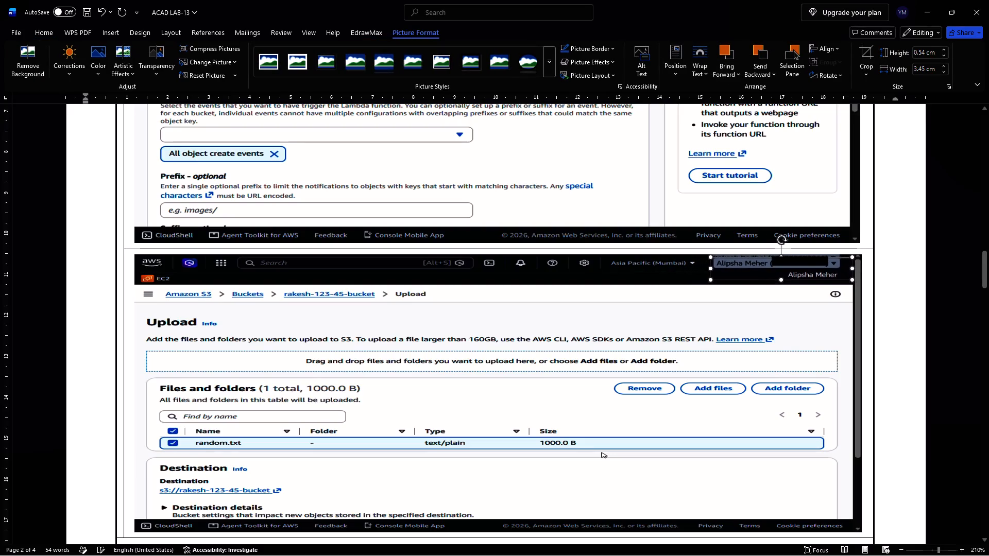
key("Up")
key("Up")
key("Up")
key("Up")
key("Up")
key("Up")
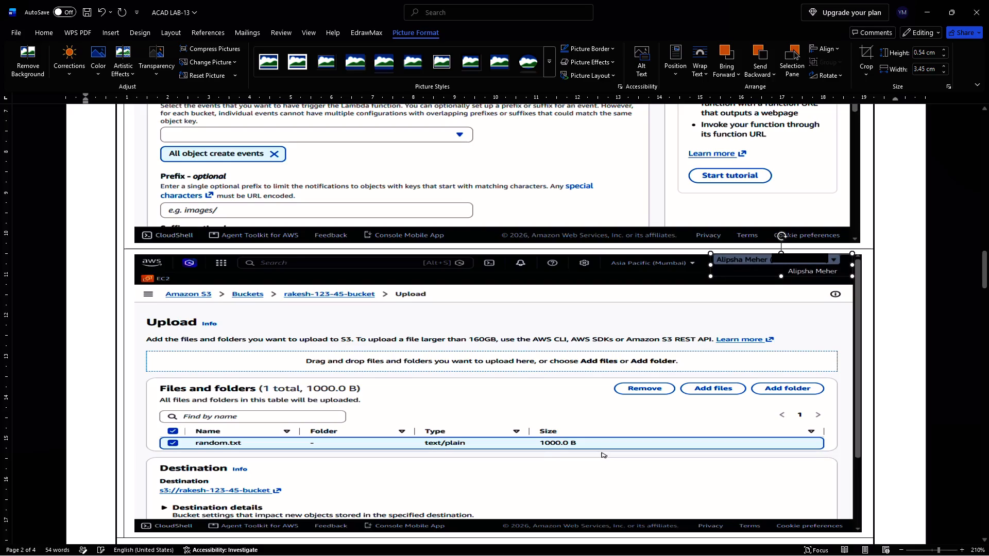
key("Down")
Resize the S3 Upload name overlay to about 3.57 cm wide and 0.42 cm high so it covers the old account name.
left_click(692, 279)
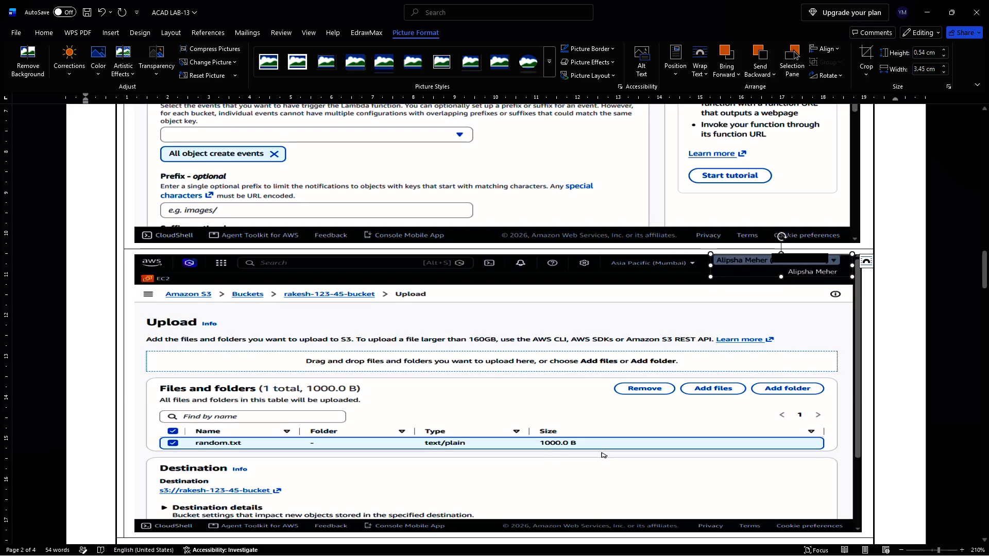
left_click(743, 269)
left_click(708, 266)
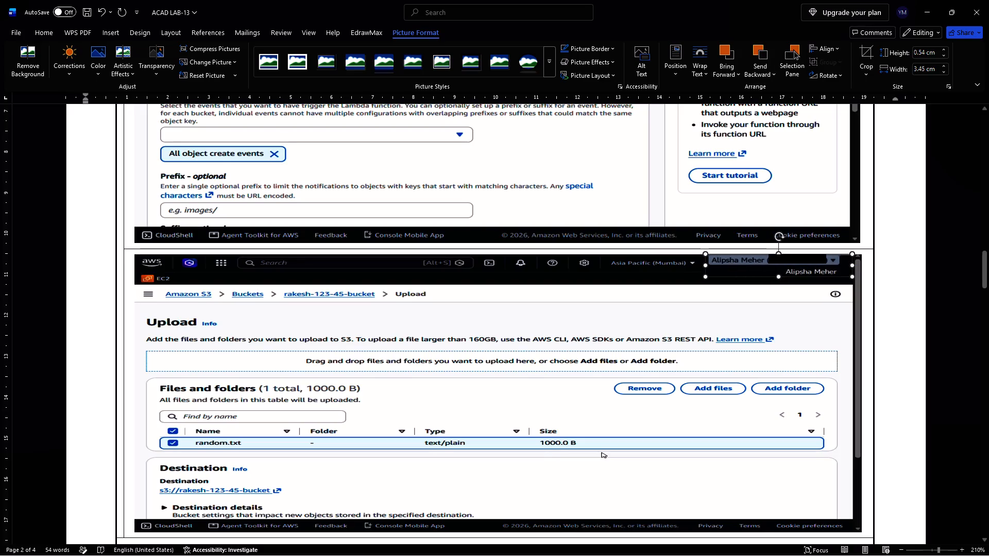
left_click_drag(780, 277, 785, 266)
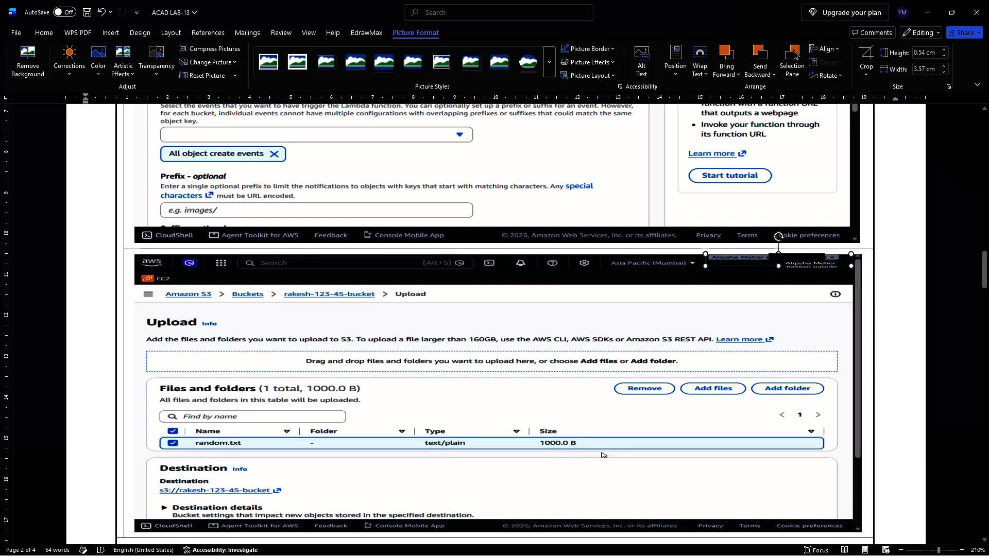
left_click_drag(785, 266, 781, 271)
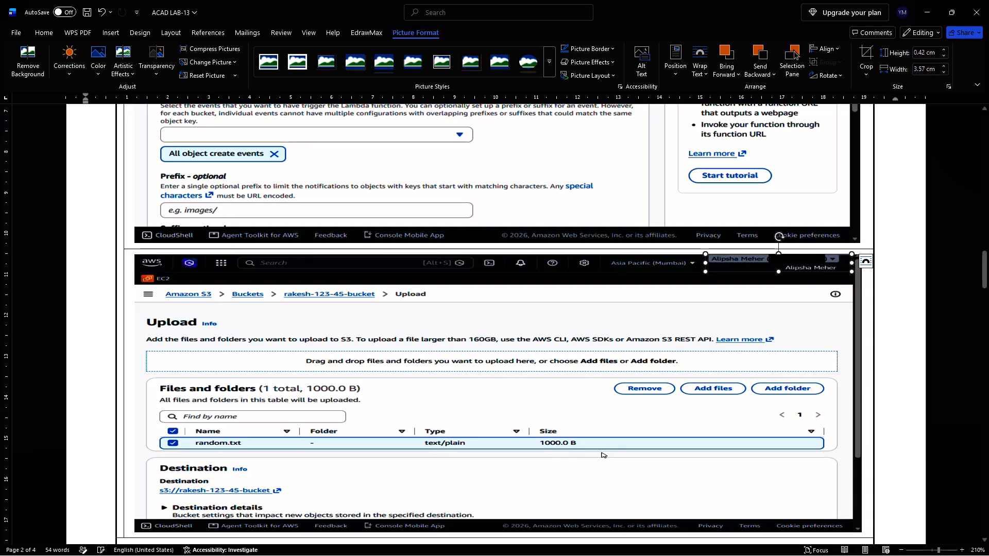
left_click(735, 319)
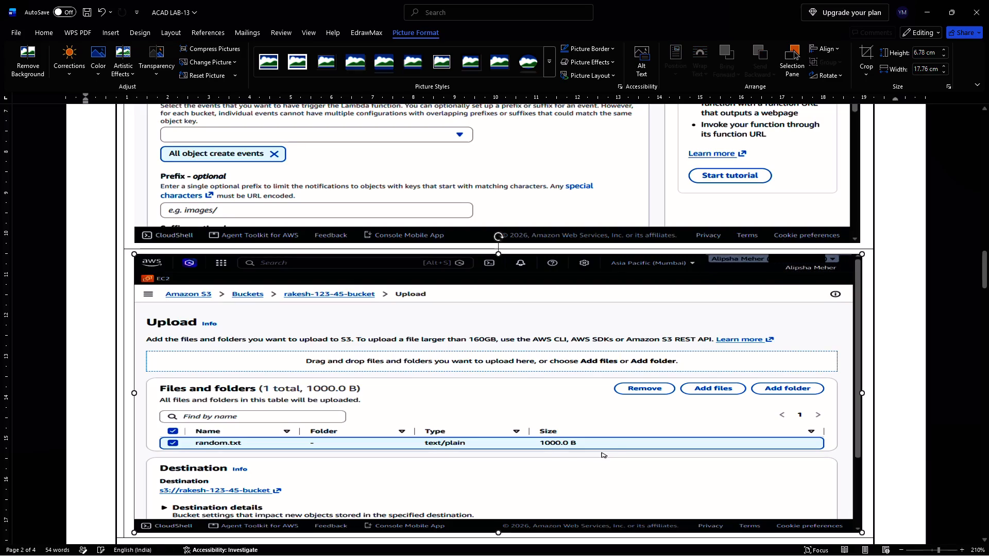
Duplicate the fitted S3 Upload name overlay and move the copy into the blank area below that screenshot.
left_click(739, 263)
key("ctrl+c")
key("ctrl+v")
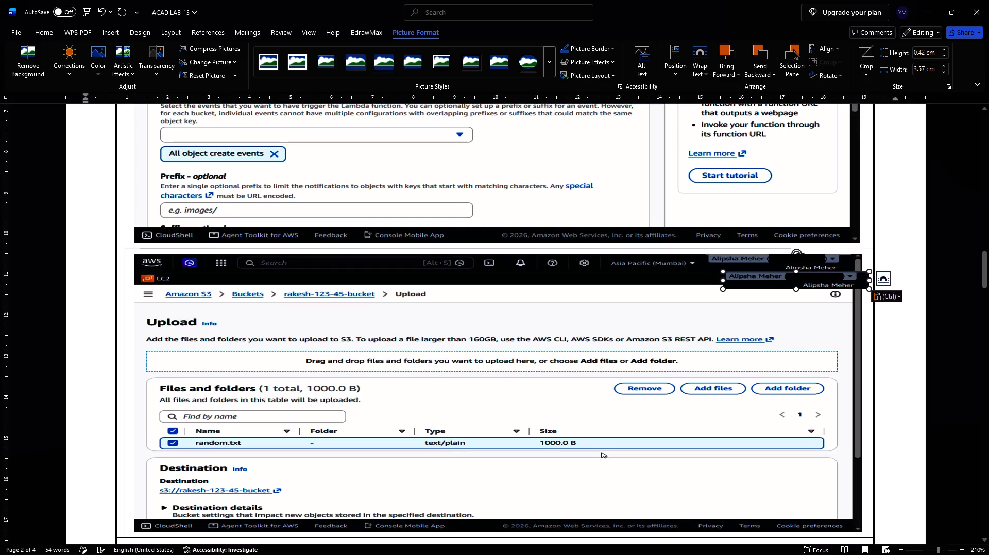
left_click_drag(744, 284, 662, 438)
scroll(662, 438, "down", 1)
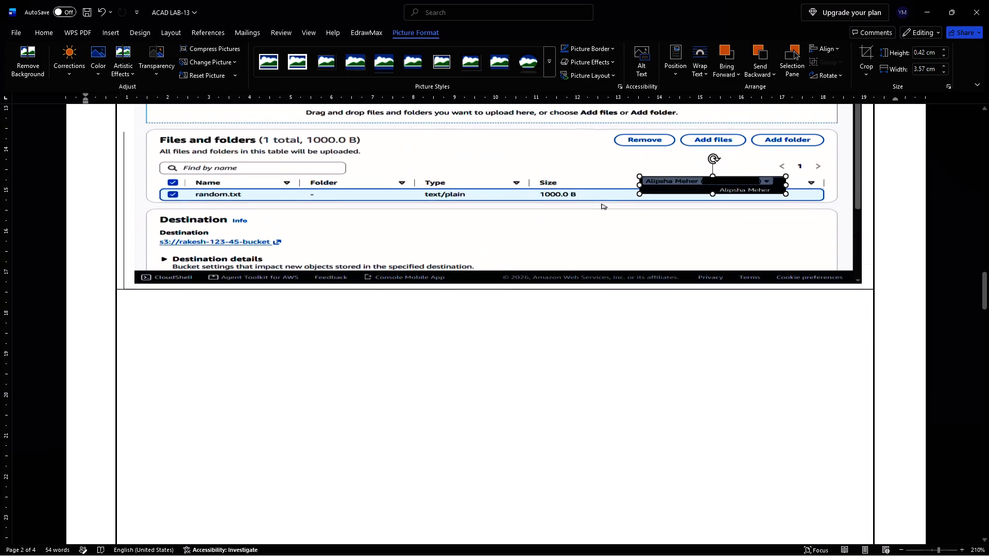
left_click_drag(680, 188, 648, 352)
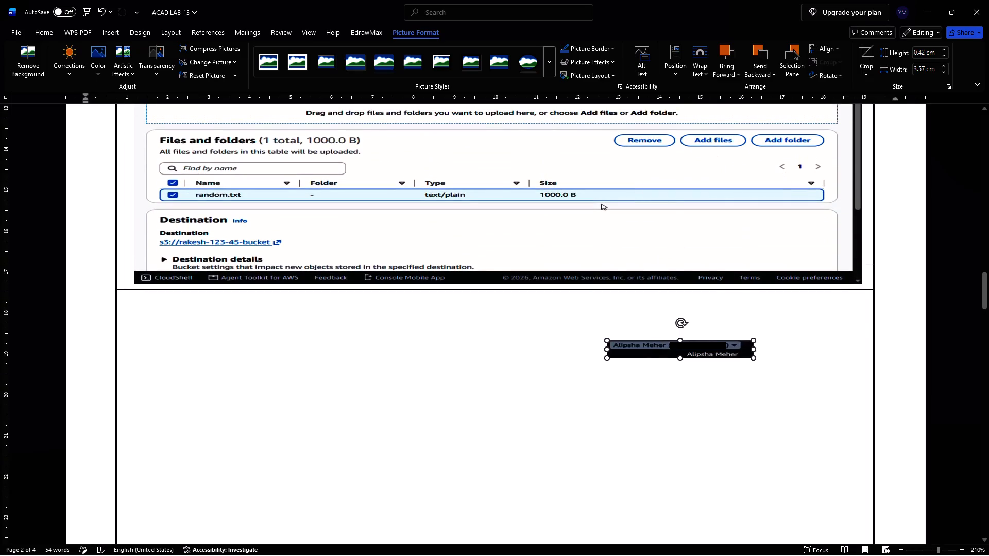
left_click_drag(648, 352, 751, 419)
scroll(656, 351, "right", 1)
scroll(776, 326, "up", 1)
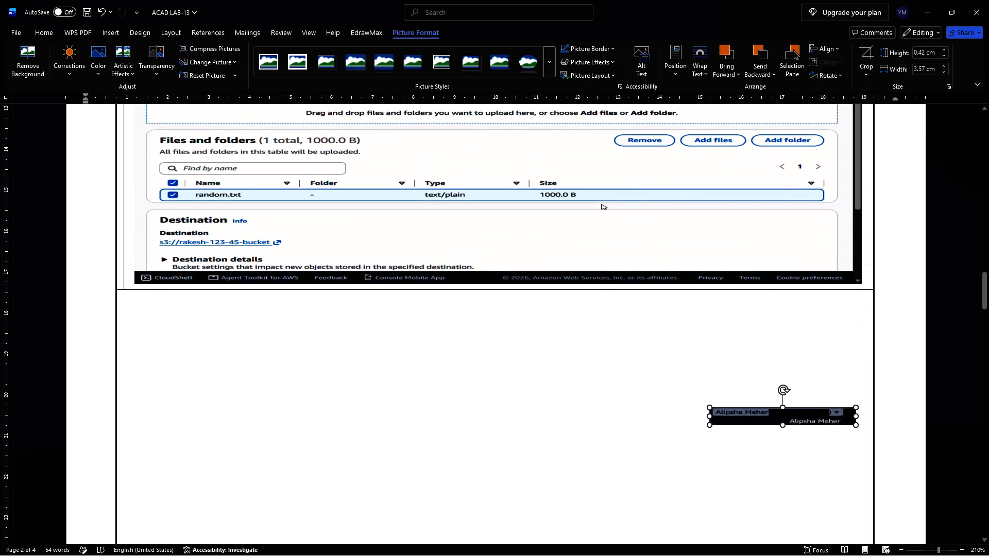
Move the duplicated name overlay down to the header of the CloudWatch screenshot under Implementation Phase: Final Output.
scroll(751, 419, "down", 1)
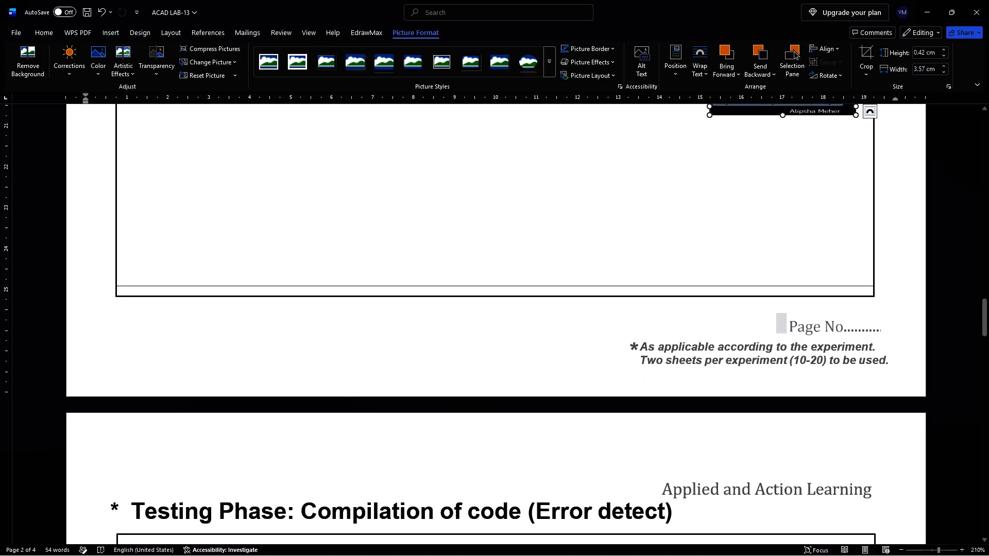
key("Down")
key("Down")
key("Down")
key("Down")
key("Down")
key("Down")
key("Down")
key("Down")
key("Down")
key("Down")
key("Down")
key("Down")
key("Down")
key("Down")
key("Down")
key("Down")
key("Down")
key("Down")
key("Down")
key("Down")
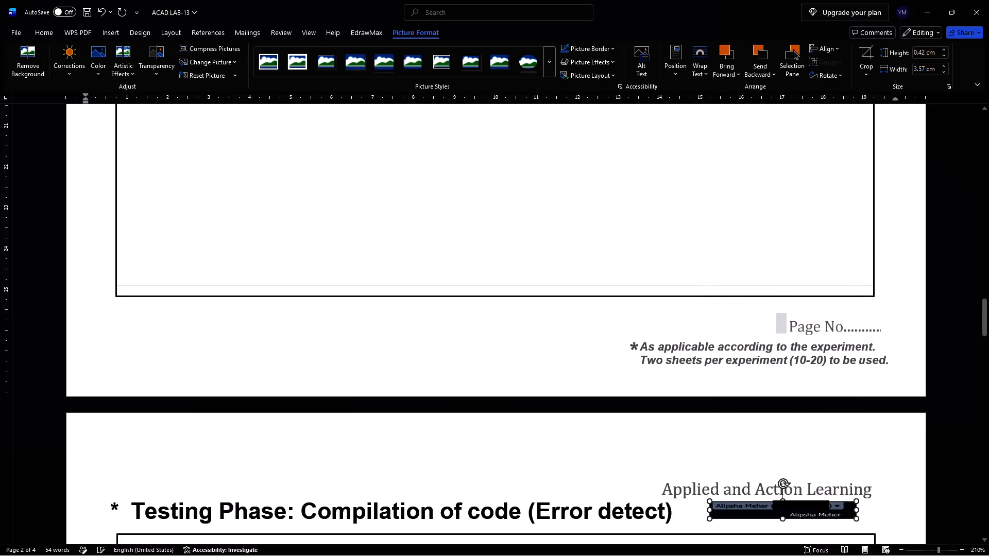
scroll(754, 115, "down", 1)
key("Down")
key("Down")
key("Down")
key("Down")
key("Down")
key("Down")
key("Down")
key("Down")
key("Down")
key("Down")
key("Down")
key("Down")
key("Down")
key("Down")
key("Down")
key("Down")
key("Down")
key("Down")
key("Down")
key("Down")
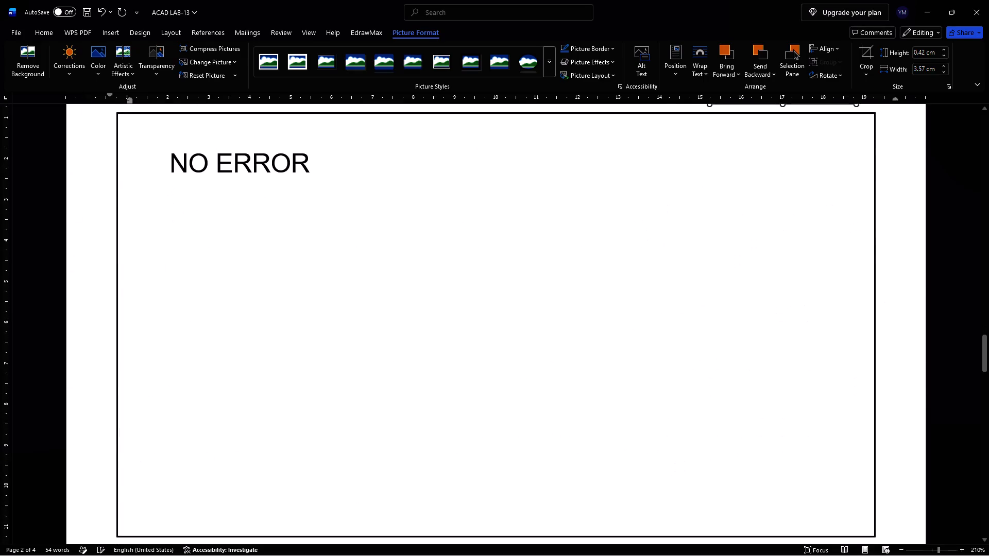
scroll(754, 115, "down", 1)
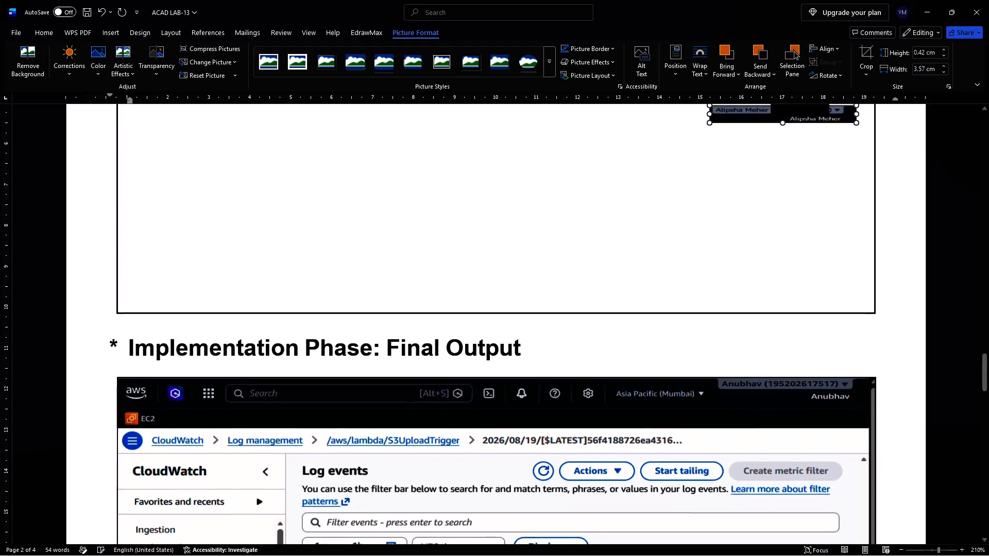
scroll(754, 115, "down", 3)
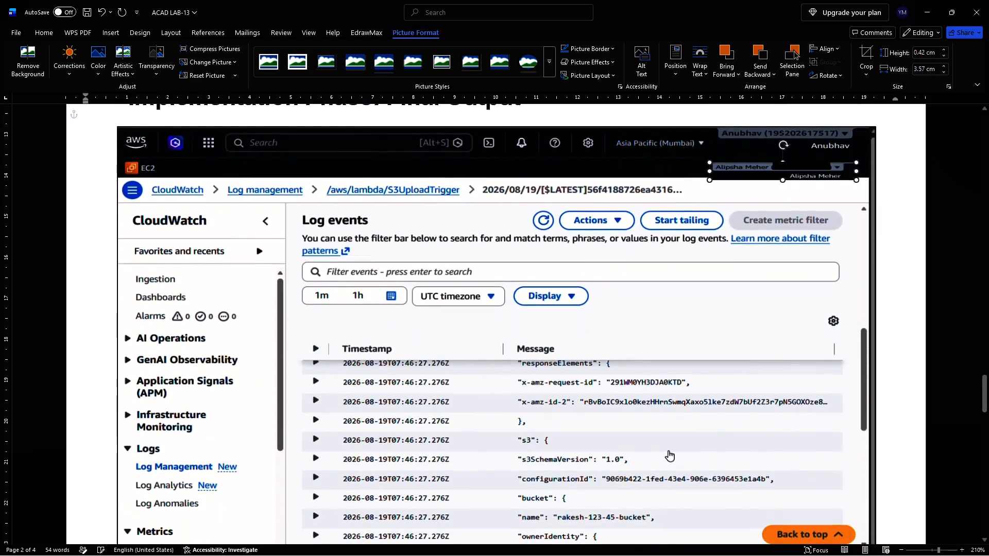
scroll(754, 115, "up", 1)
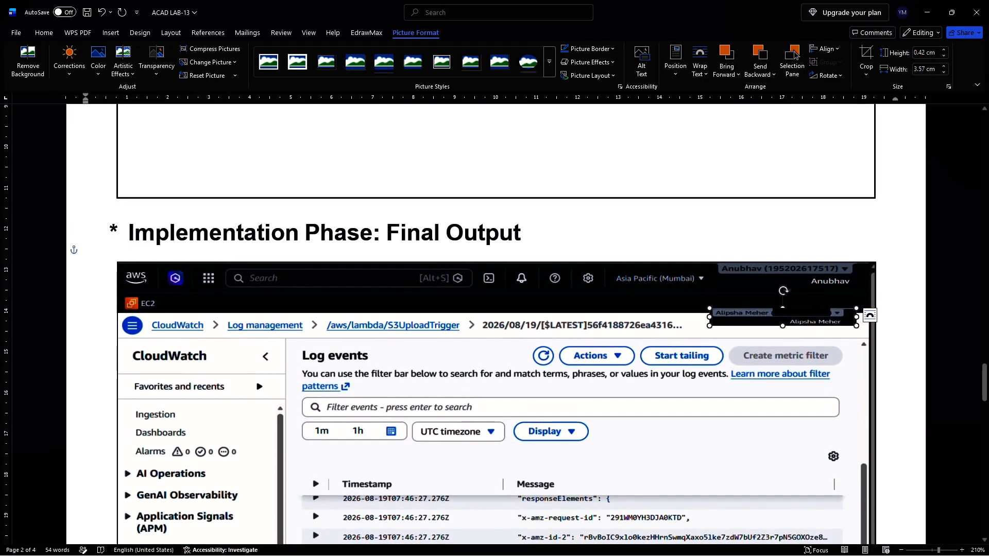
Delete the previous account-name overlay from the header of the CloudWatch screenshot.
left_click(777, 272)
key("Delete")
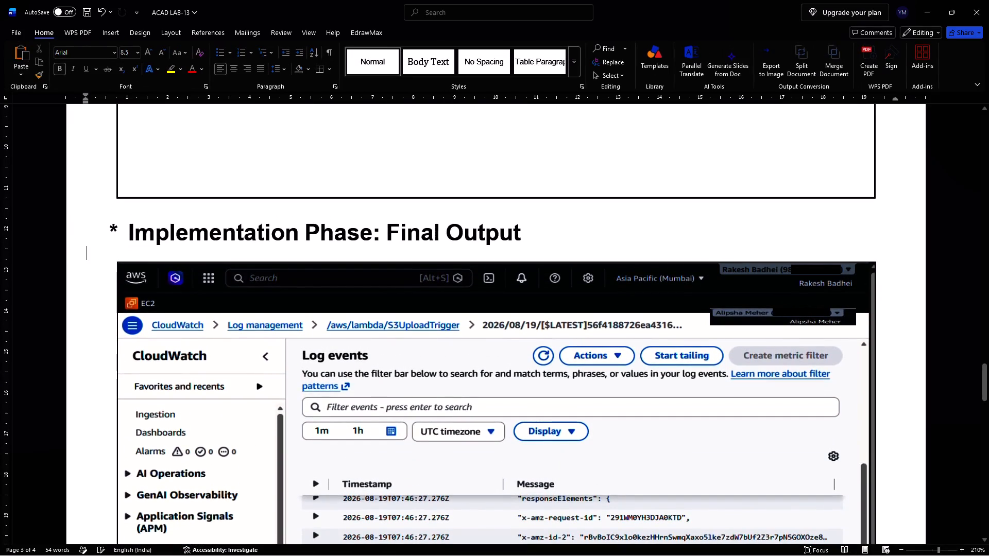
Fit the new name overlay over the old account name on the CloudWatch screenshot, about 3.63 cm wide and 0.69 cm high.
left_click(770, 321)
left_click_drag(770, 321, 785, 287)
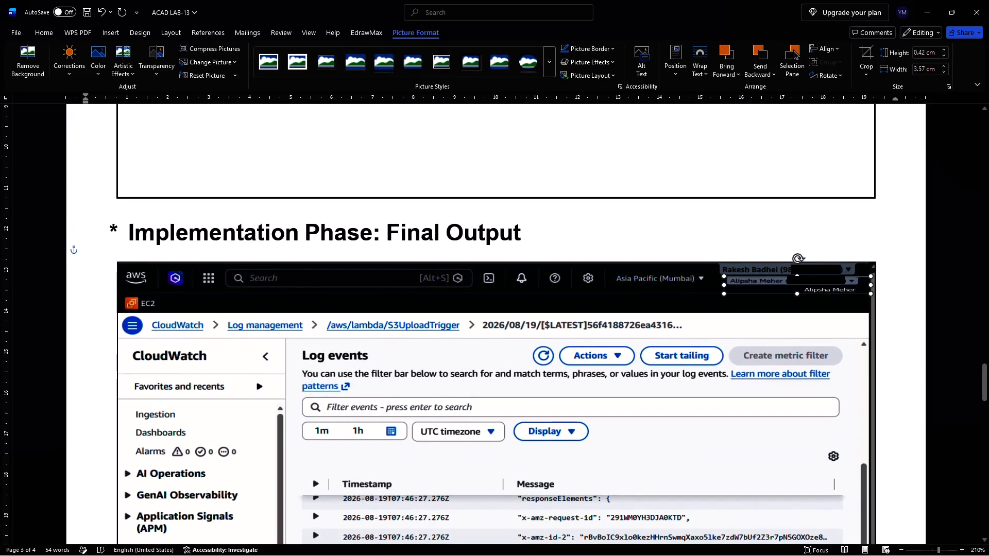
left_click_drag(785, 287, 783, 281)
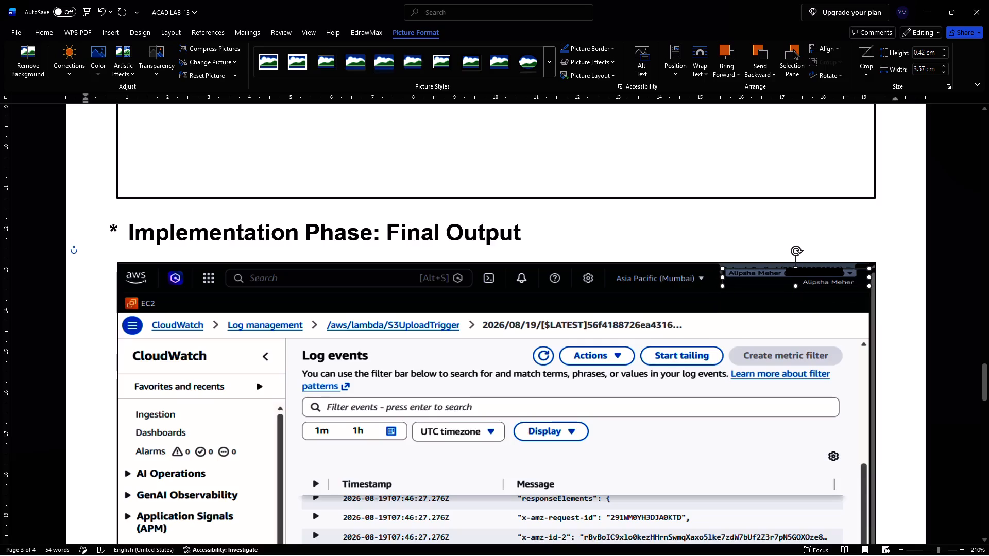
left_click_drag(779, 282, 778, 277)
left_click(723, 280)
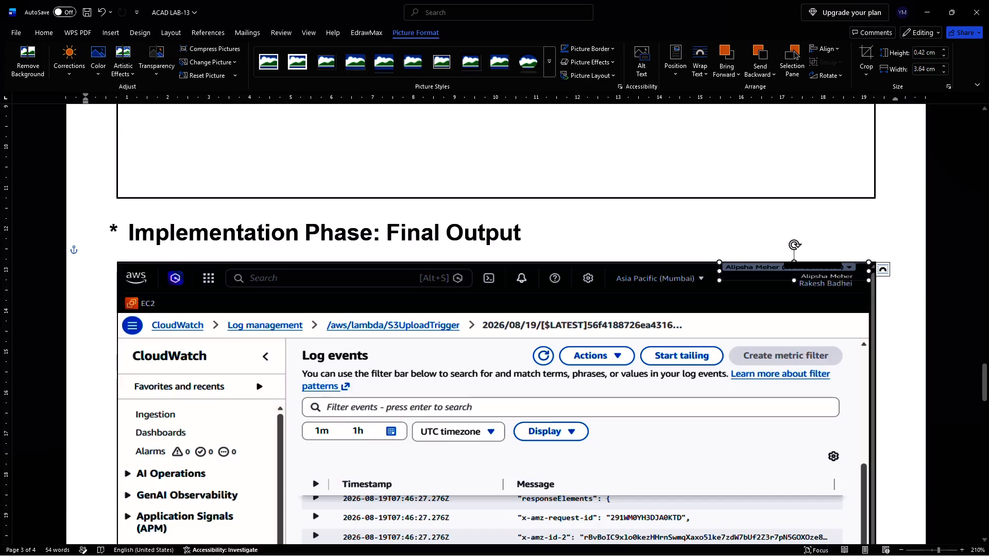
left_click_drag(796, 281, 795, 289)
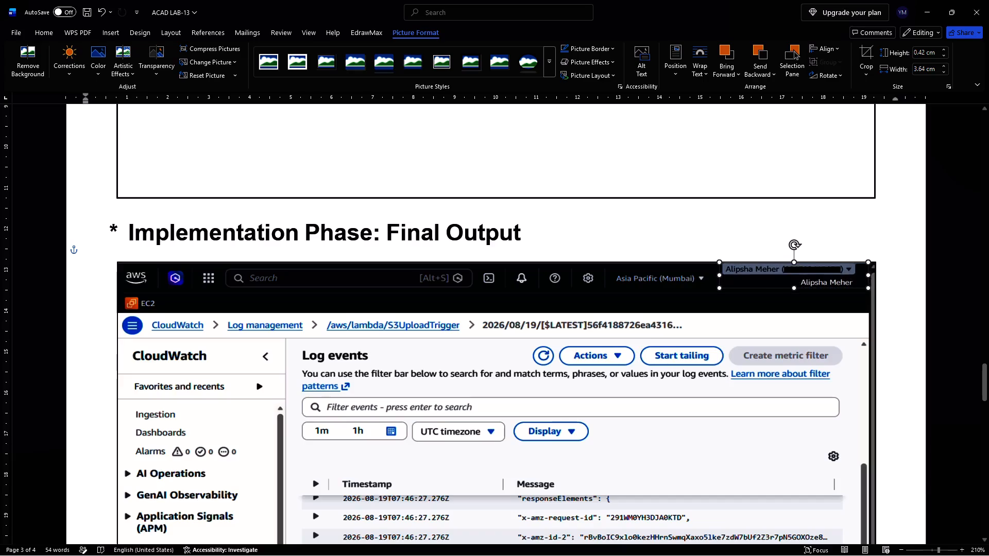
left_click_drag(795, 289, 794, 291)
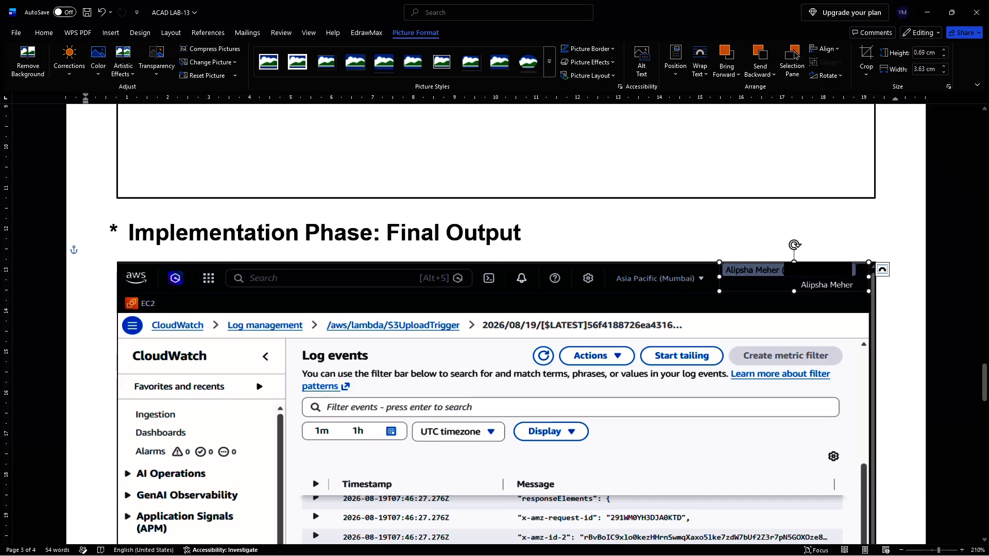
left_click(729, 337)
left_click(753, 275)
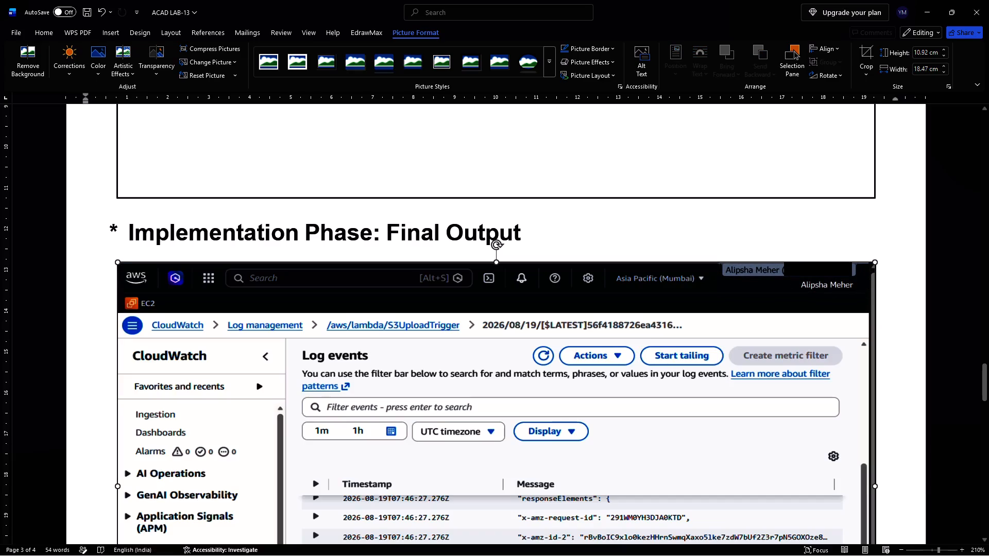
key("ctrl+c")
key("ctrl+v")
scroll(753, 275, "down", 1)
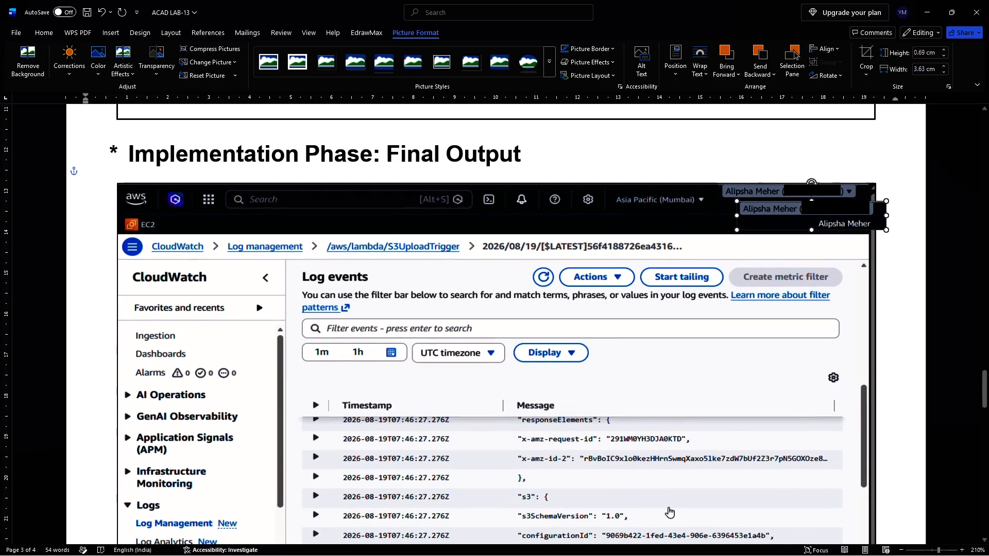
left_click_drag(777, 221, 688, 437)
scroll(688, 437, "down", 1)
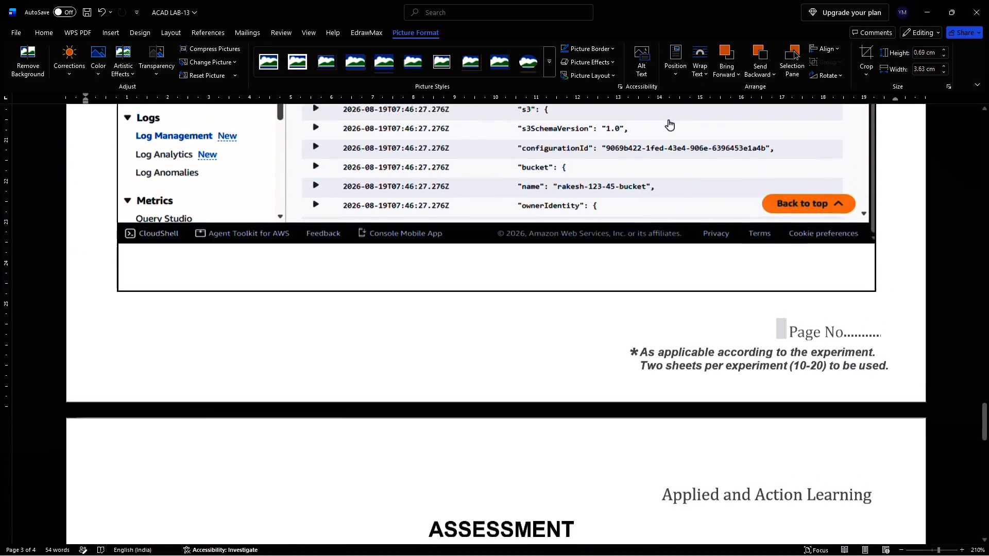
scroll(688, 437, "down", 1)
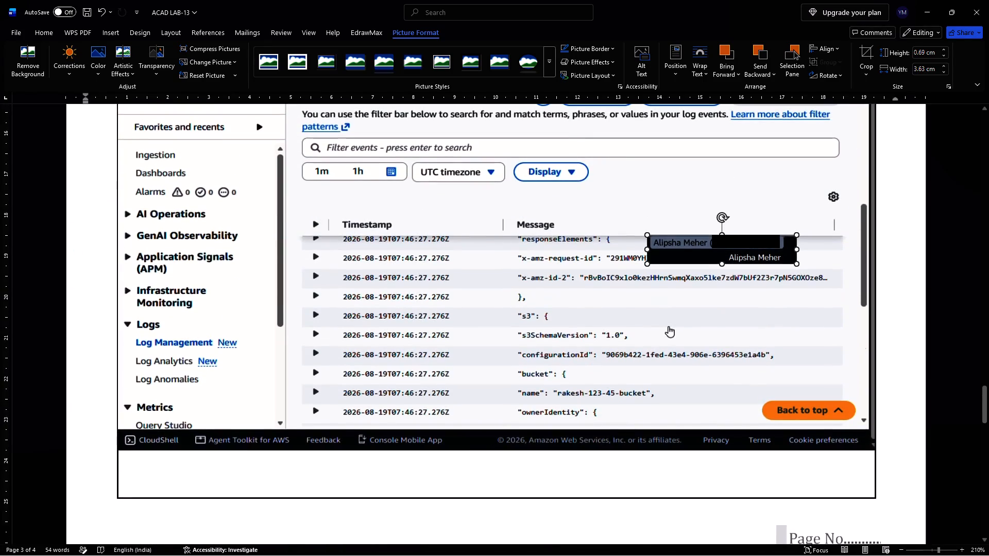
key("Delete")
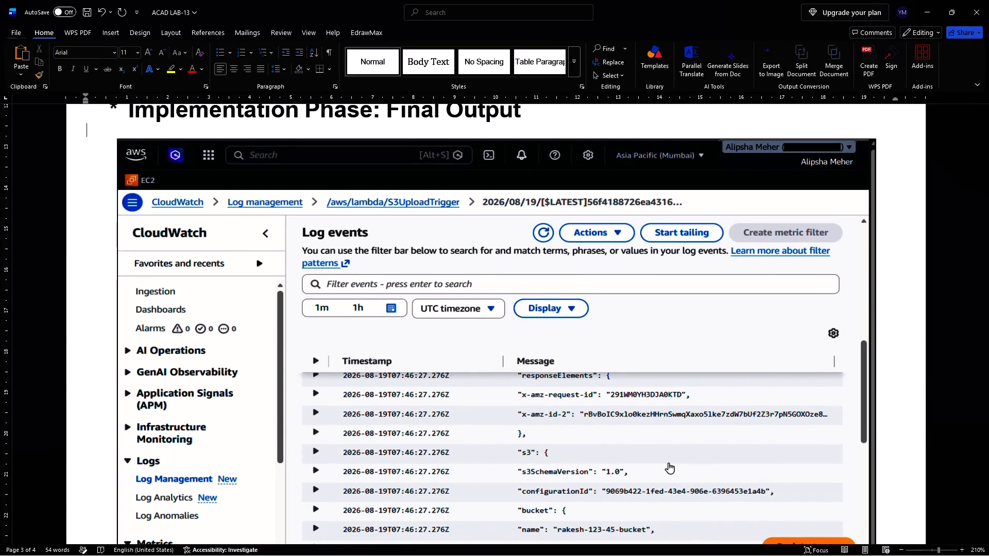
Export ACAD LAB-13 as a PDF into the 5th sem folder inside Desktop's .Tinkidi folder, keeping the file name.
left_click(14, 27)
left_click(38, 245)
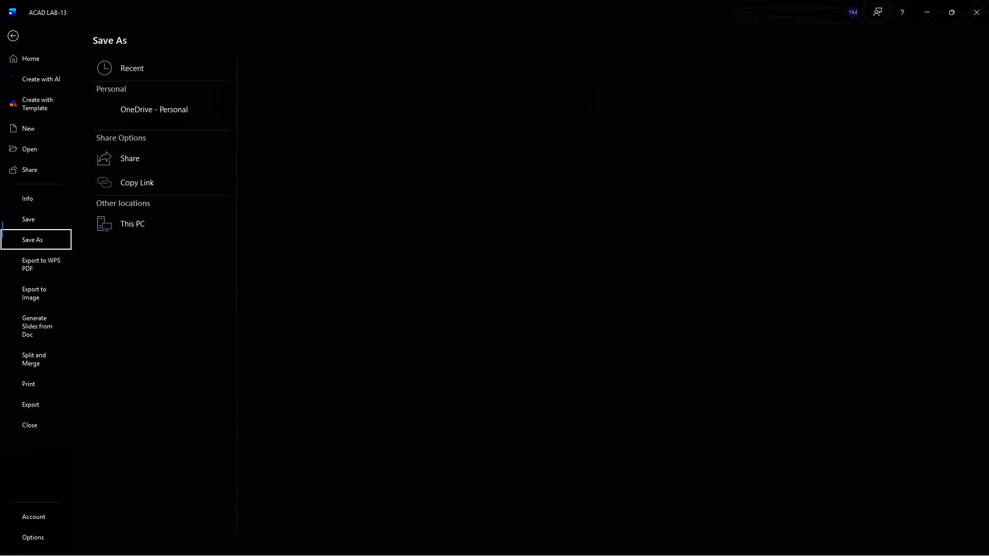
left_click(125, 276)
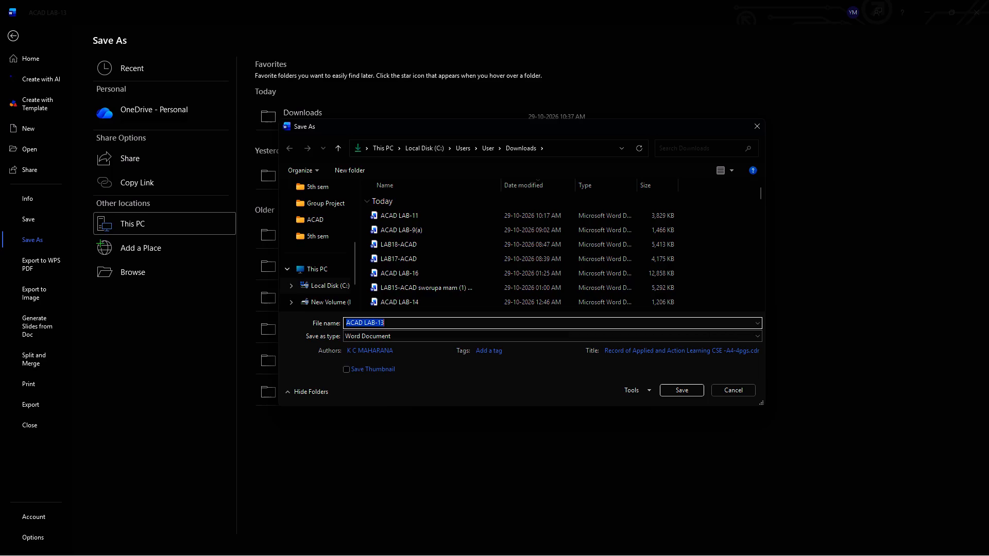
scroll(325, 227, "up", 1)
left_click(325, 227)
scroll(324, 249, "up", 1)
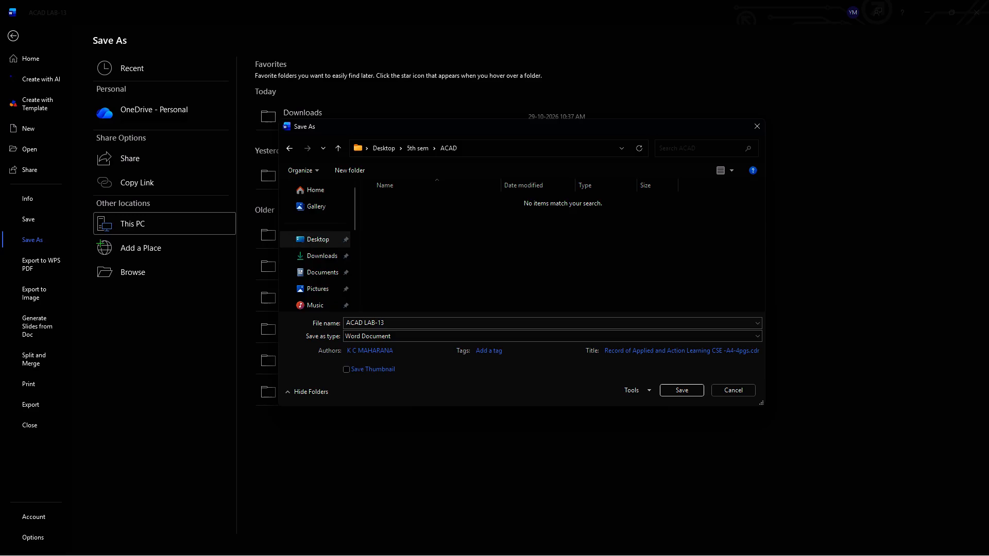
left_click(318, 243)
double_click(413, 200)
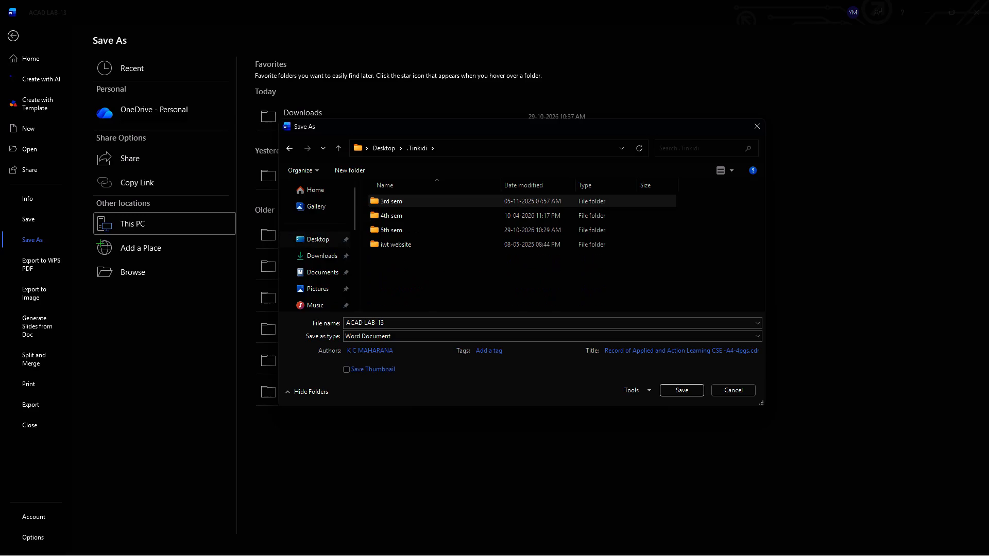
double_click(420, 231)
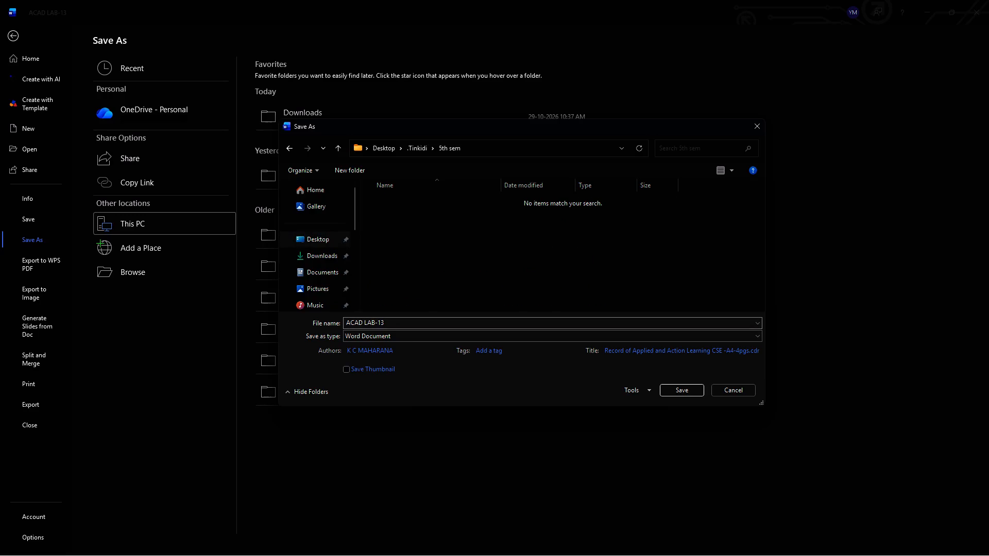
left_click(380, 338)
left_click(392, 393)
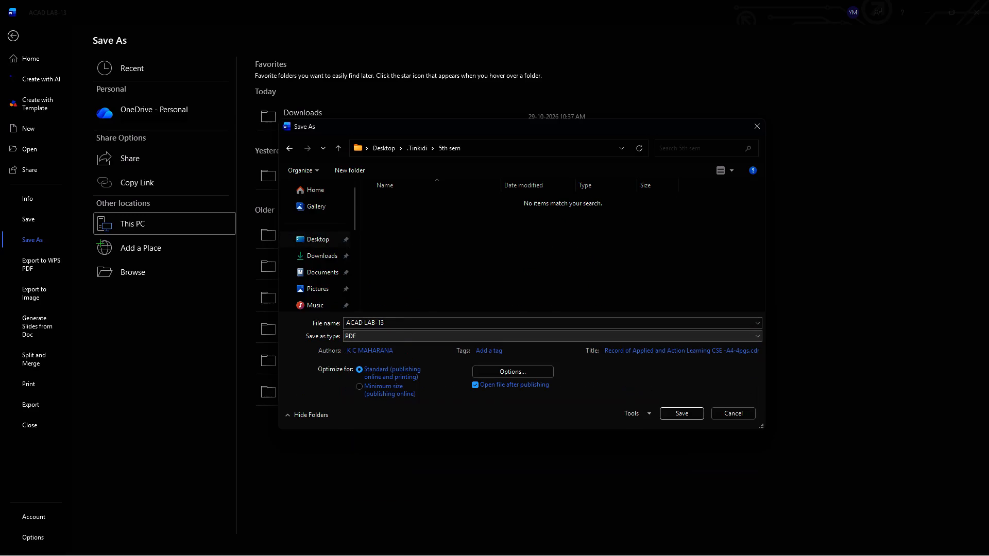
scroll(504, 244, "up", 2)
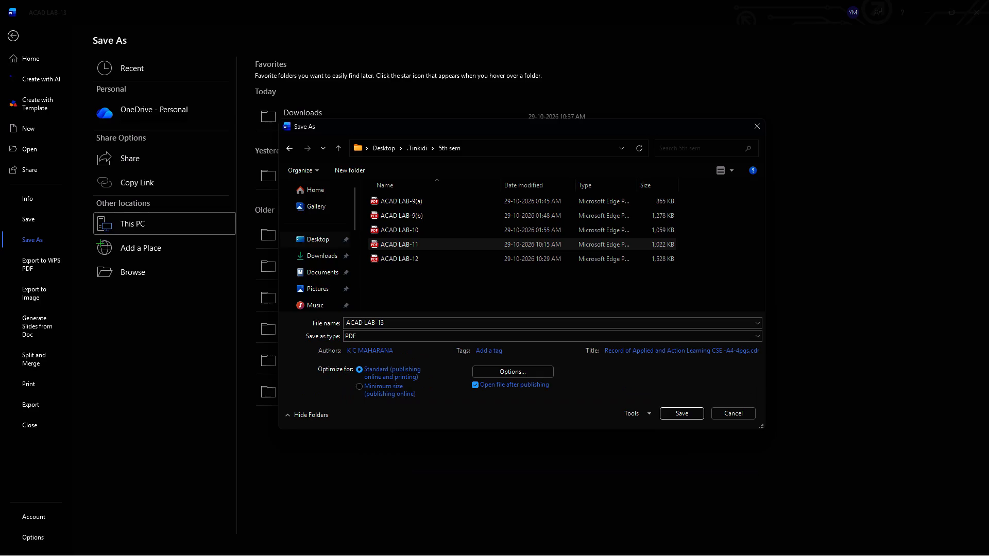
left_click(670, 410)
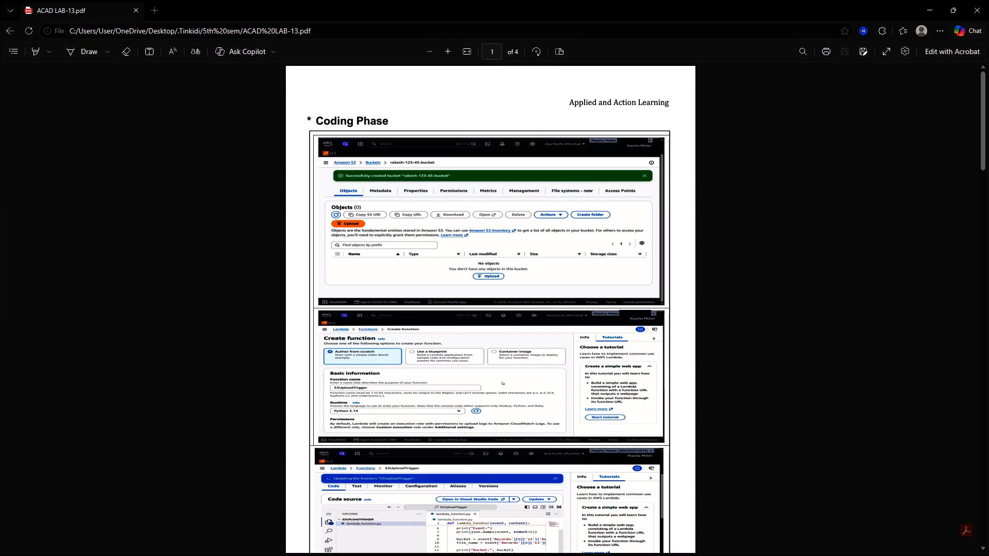
Examine the name overlays on the screenshots throughout the exported ACAD LAB-13 PDF, and close the PDF.
scroll(451, 299, "up", 2)
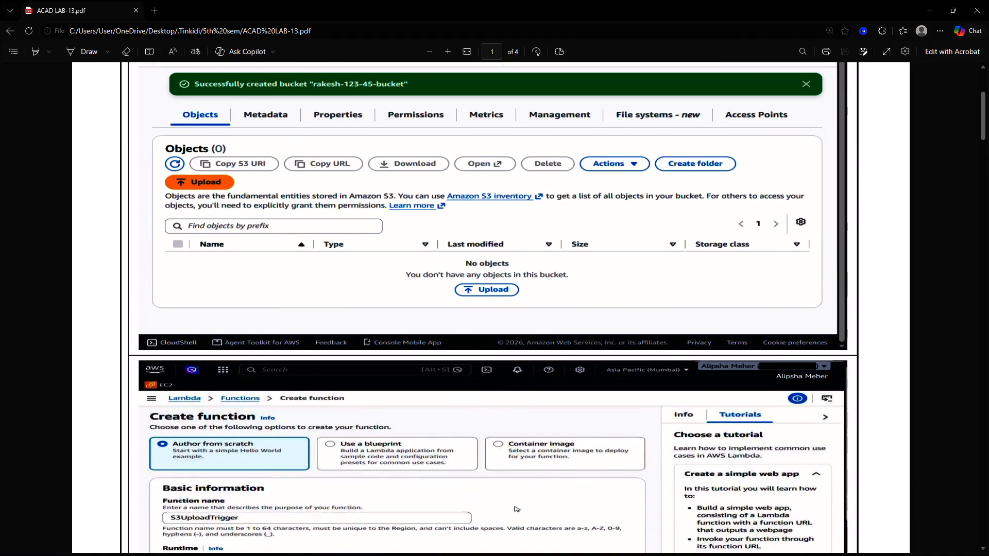
scroll(451, 299, "up", 4)
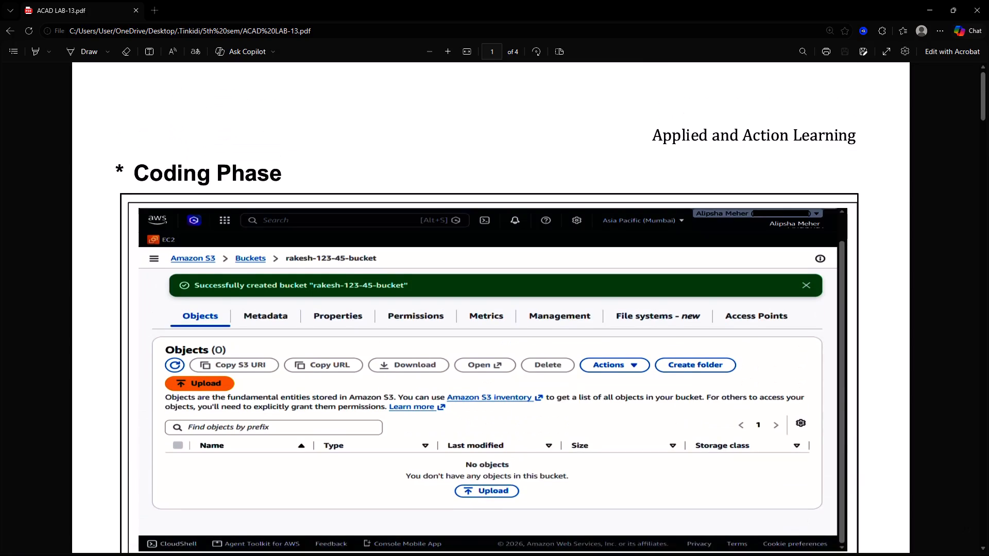
scroll(451, 299, "down", 2)
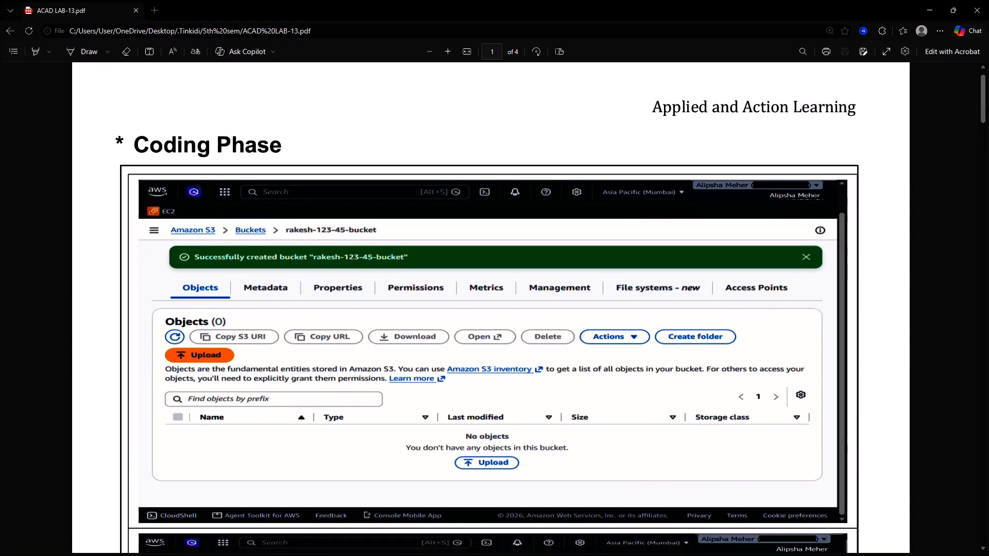
scroll(451, 299, "down", 5)
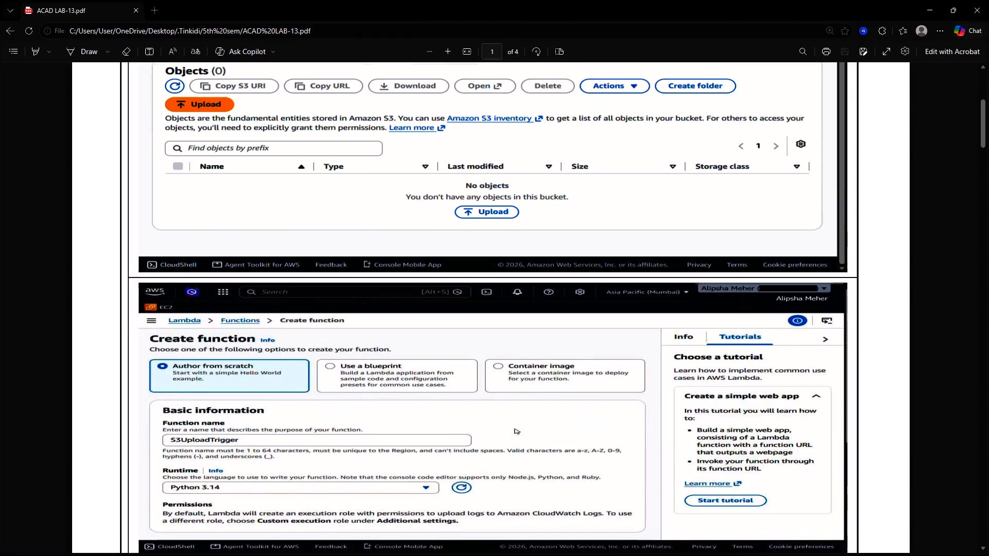
scroll(451, 299, "down", 5)
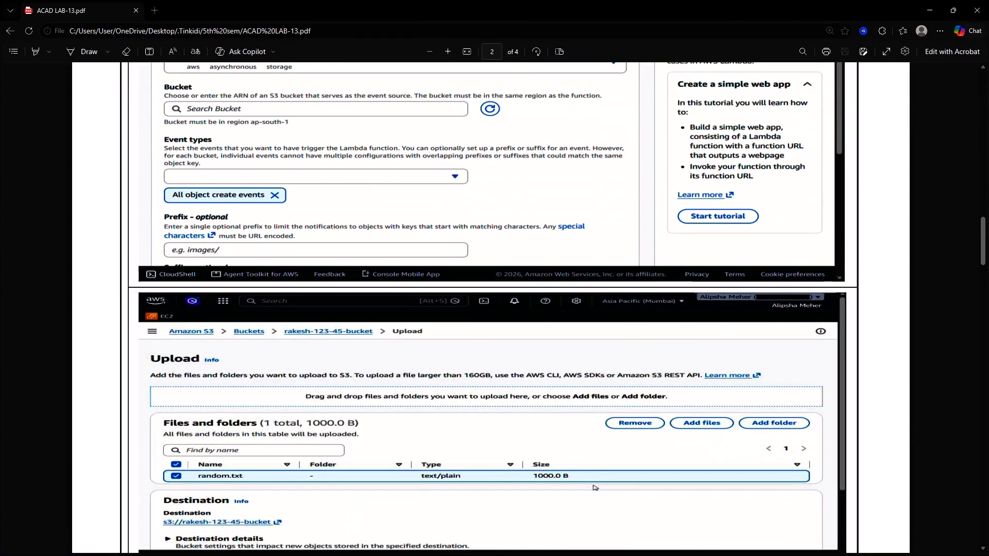
scroll(451, 299, "down", 9)
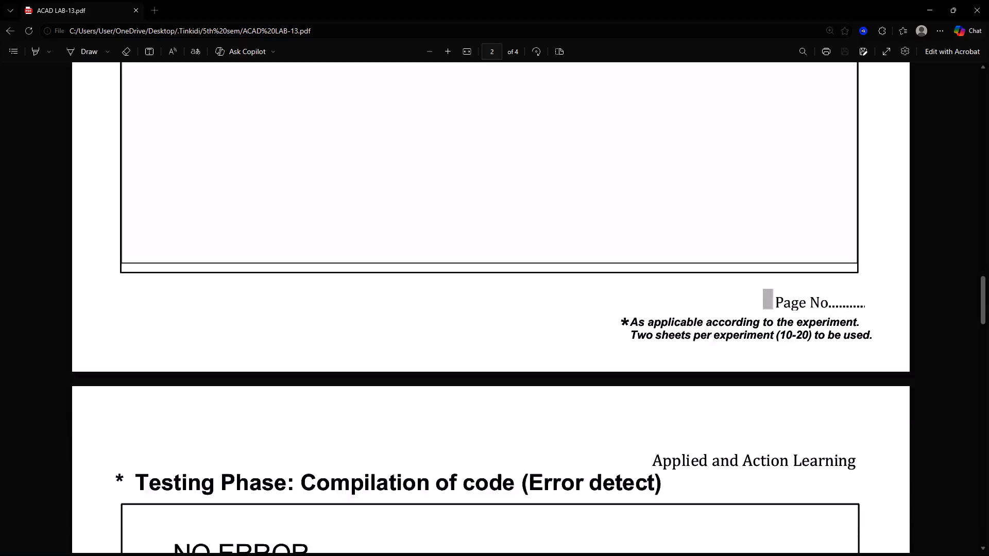
scroll(451, 299, "down", 7)
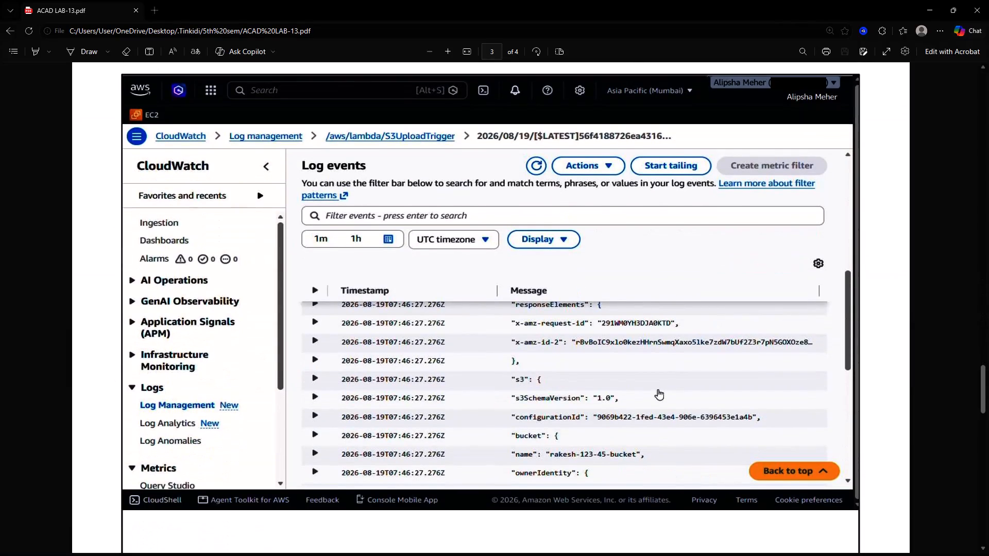
left_click(988, 0)
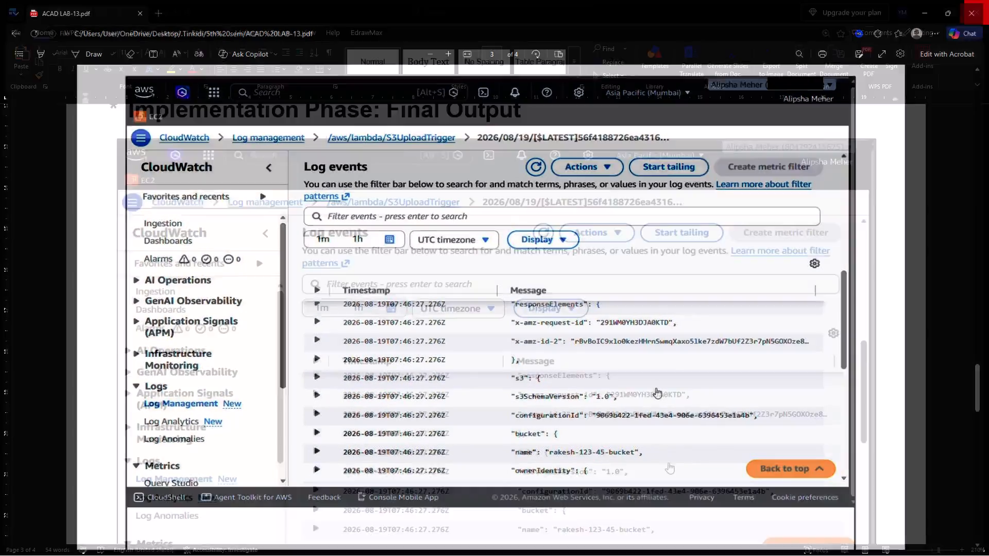
Close the ACAD LAB-13 Word document, saving its changes to Downloads.
left_click(988, 0)
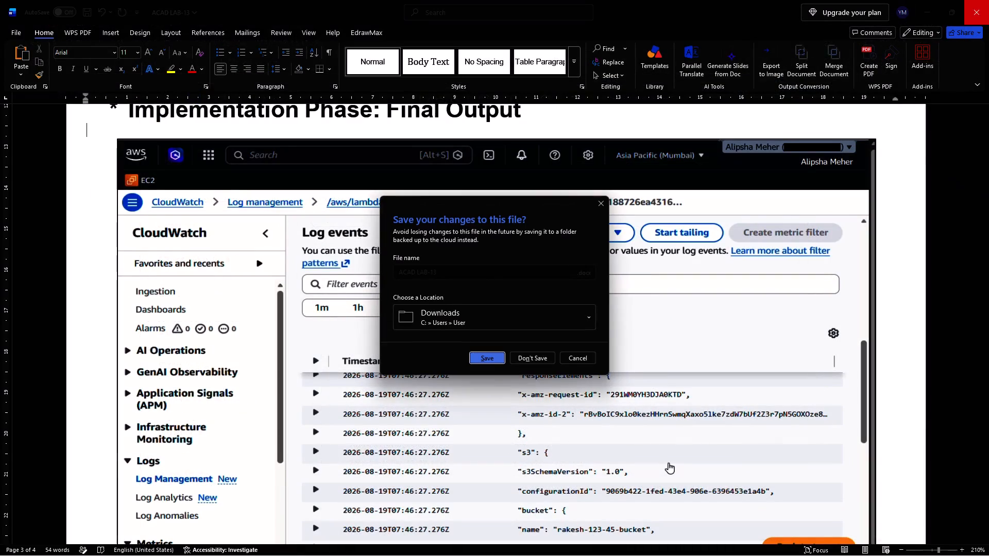
left_click(483, 353)
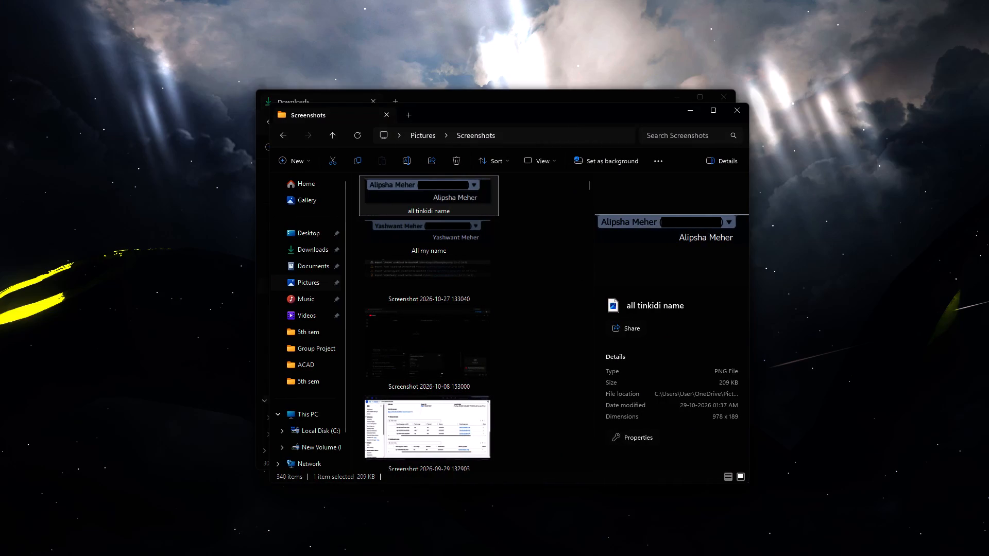
Switch to the Downloads folder in File Explorer and open the ACAD LAB-14 Word document.
left_click(259, 377)
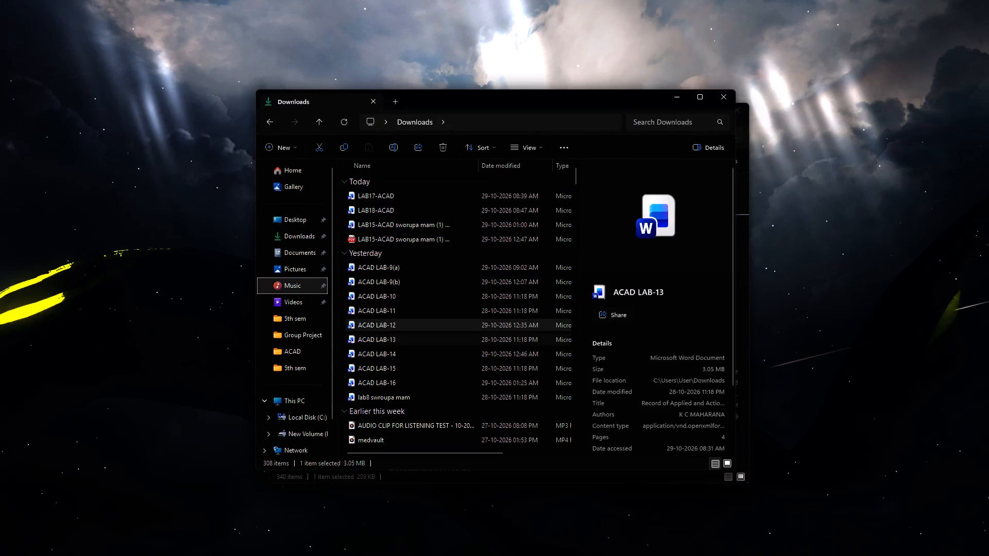
double_click(396, 350)
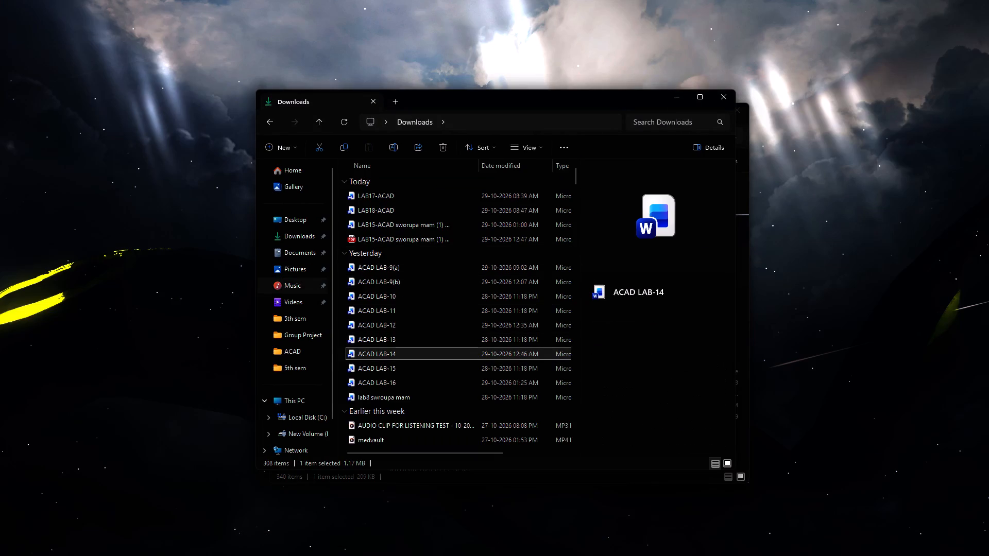
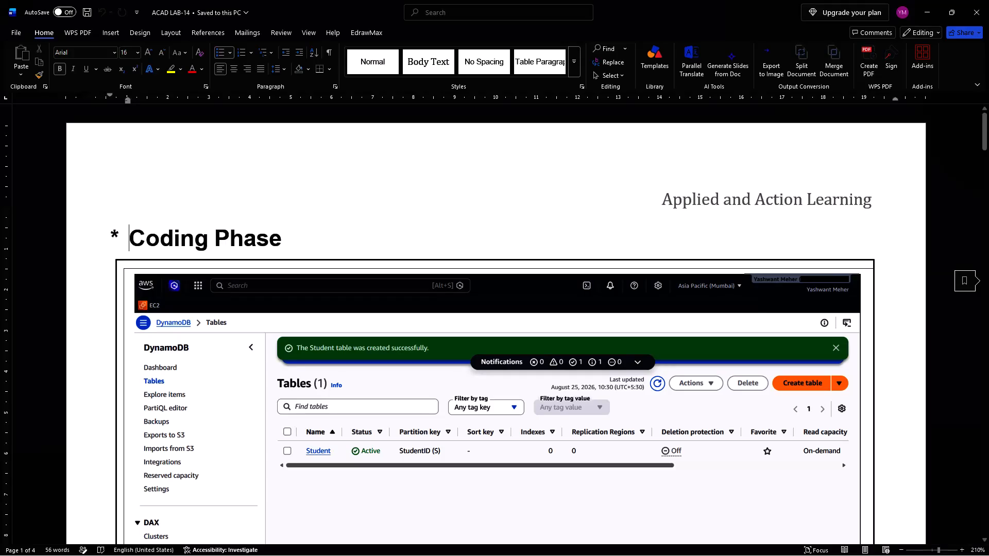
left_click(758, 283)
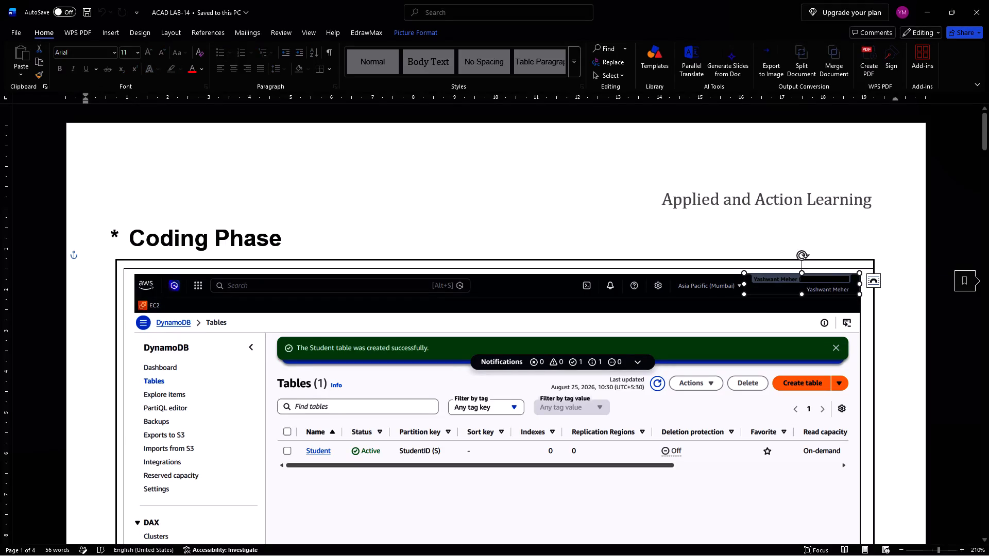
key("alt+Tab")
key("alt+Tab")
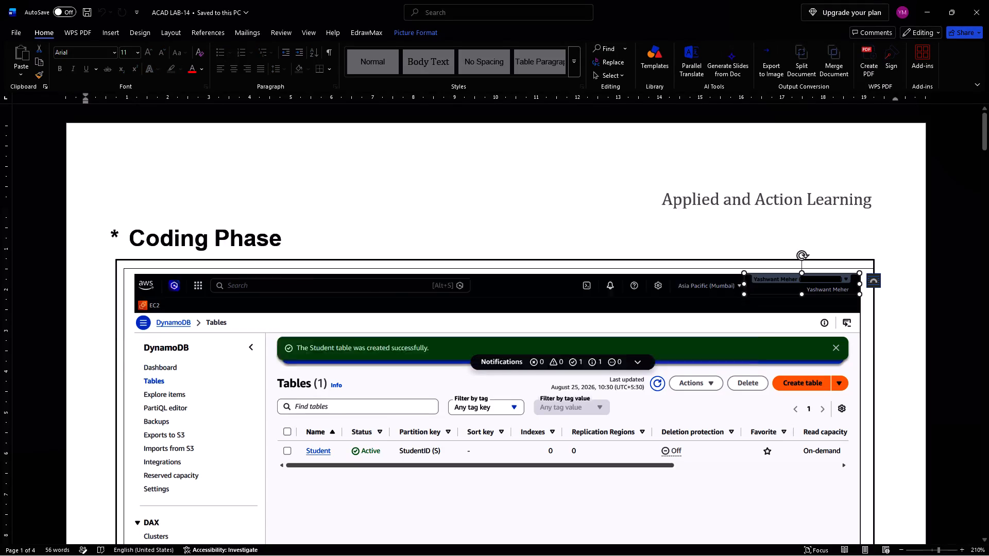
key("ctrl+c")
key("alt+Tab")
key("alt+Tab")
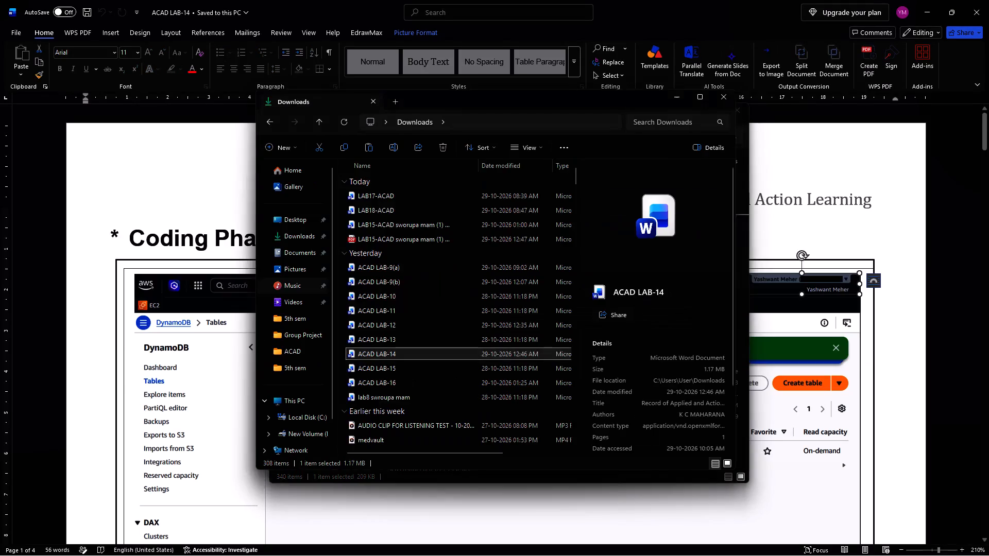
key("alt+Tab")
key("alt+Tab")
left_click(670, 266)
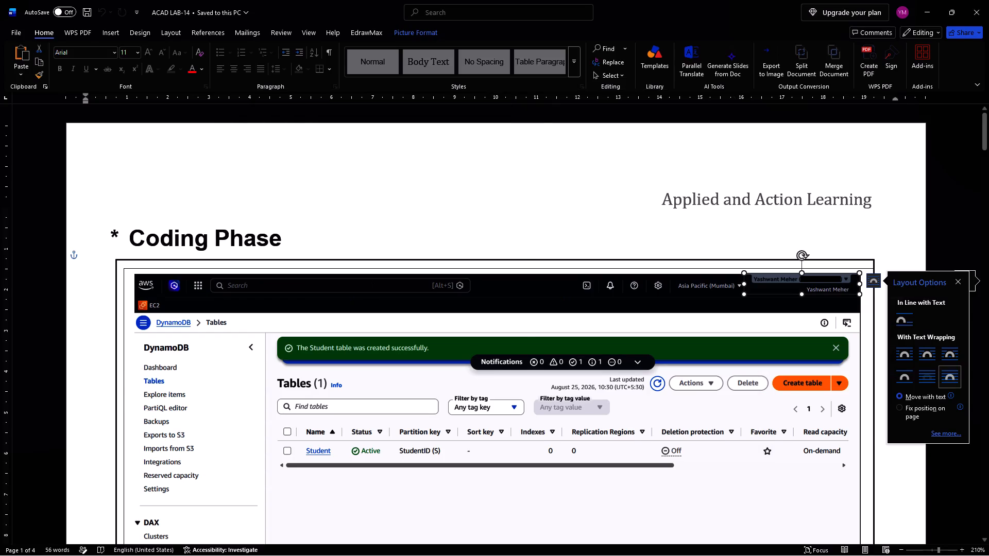
Paste the saved name image at the Coding Phase heading and set its text wrapping to In Front of Text.
left_click(551, 232)
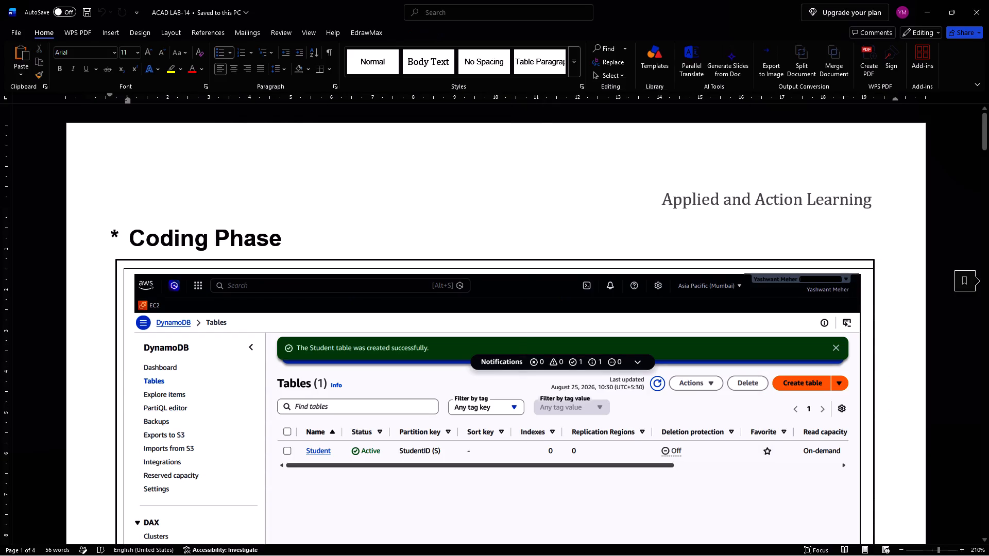
key("ctrl+v")
left_click(589, 342)
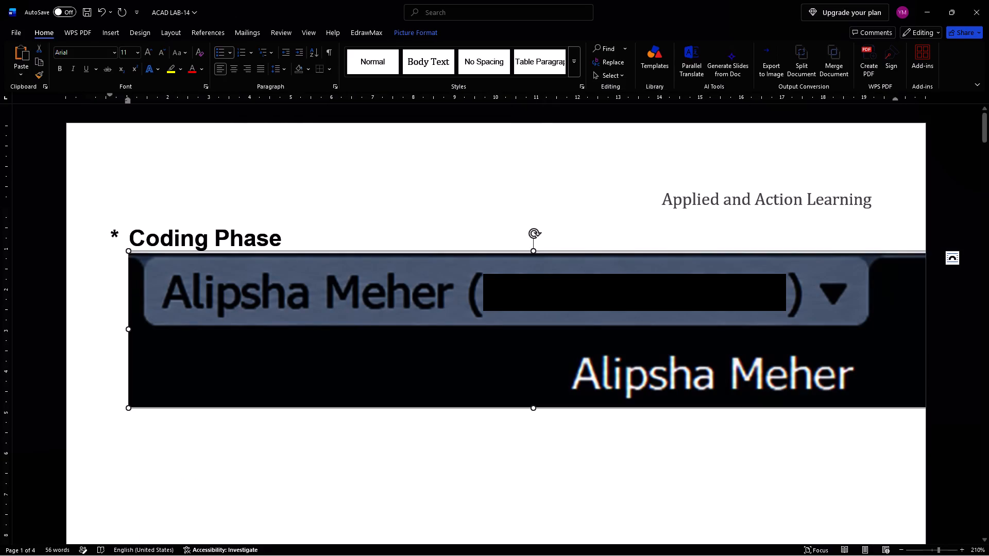
left_click(956, 261)
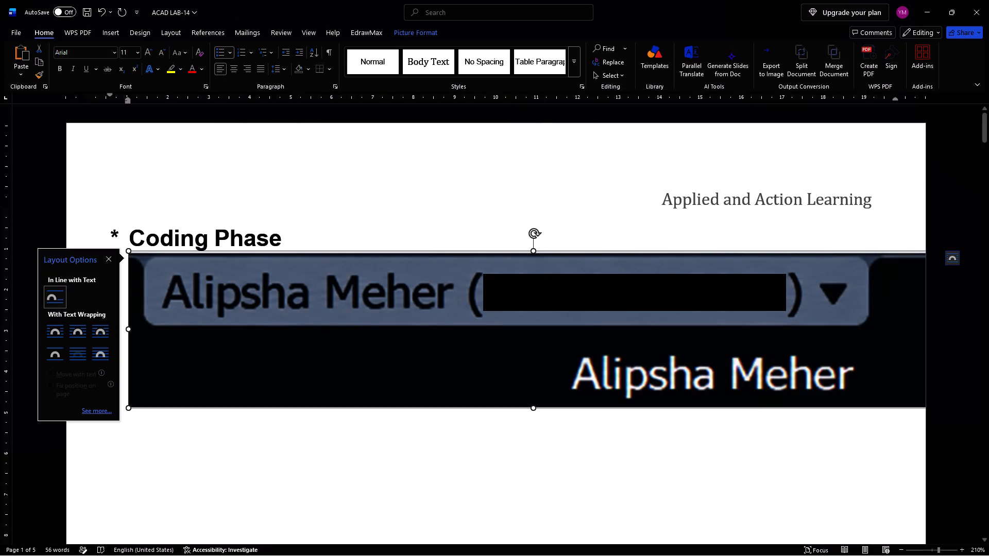
left_click(101, 355)
left_click_drag(567, 326, 547, 326)
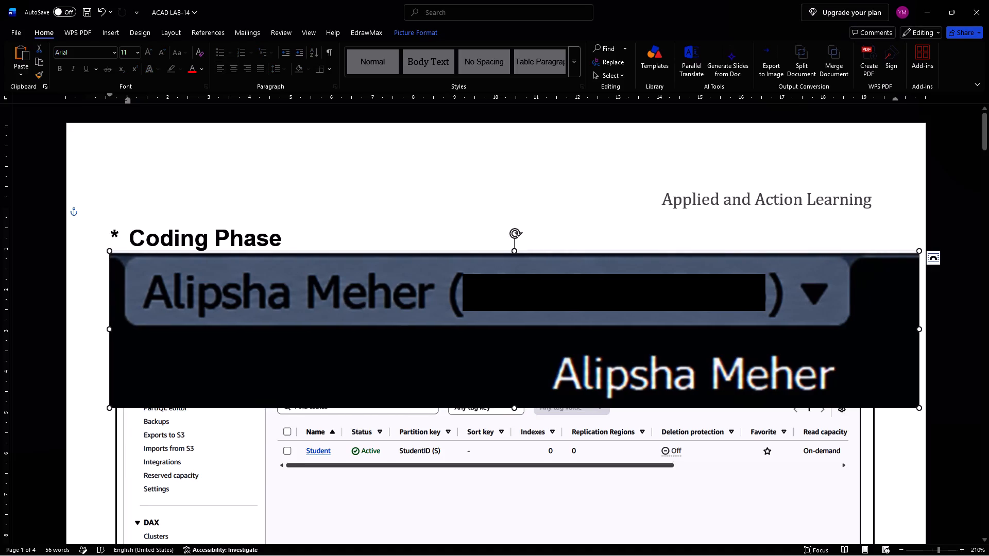
Shrink the name image and fit it over the old account name in the first DynamoDB screenshot's header.
left_click_drag(920, 248, 623, 329, "ctrl")
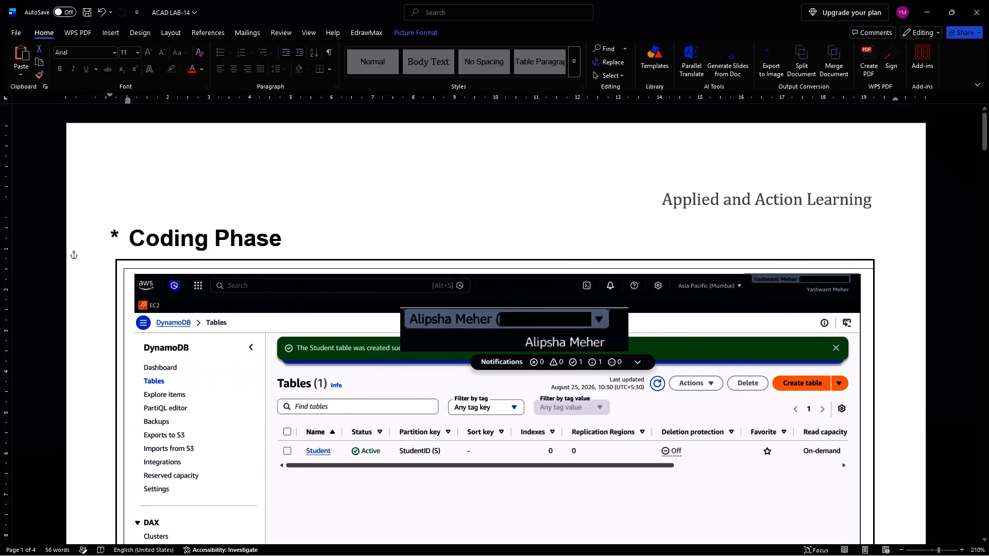
left_click_drag(623, 329, 582, 319, "ctrl")
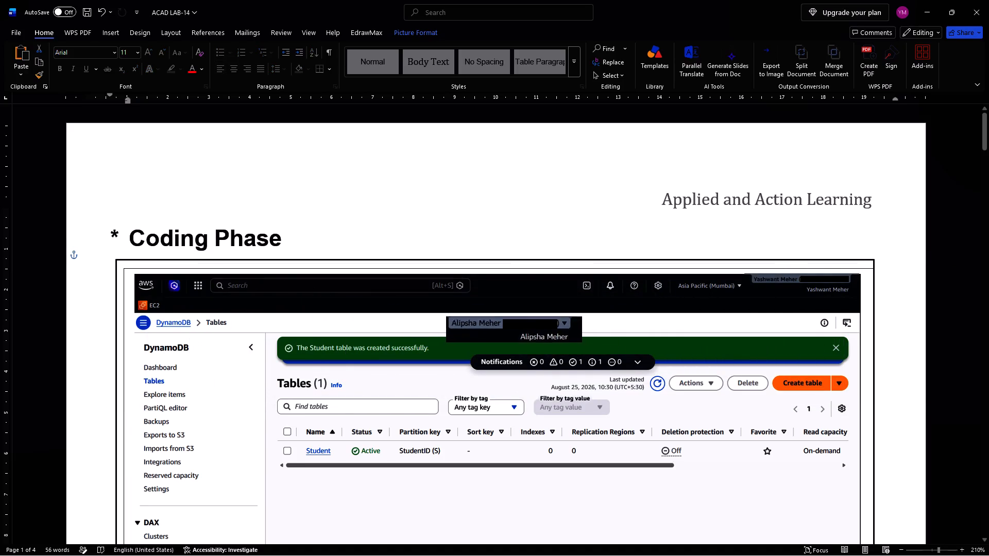
left_click_drag(582, 319, 566, 323, "ctrl")
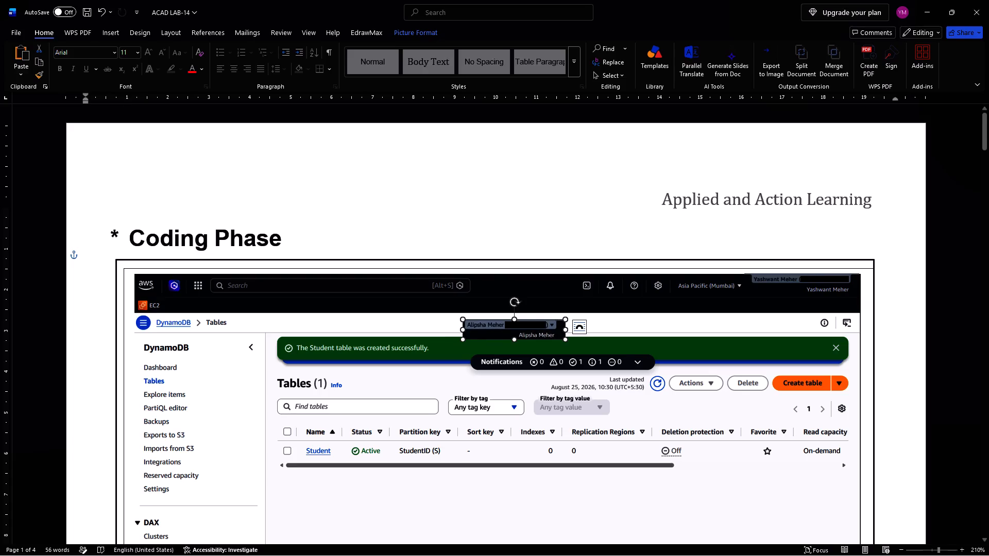
left_click_drag(516, 326, 803, 283)
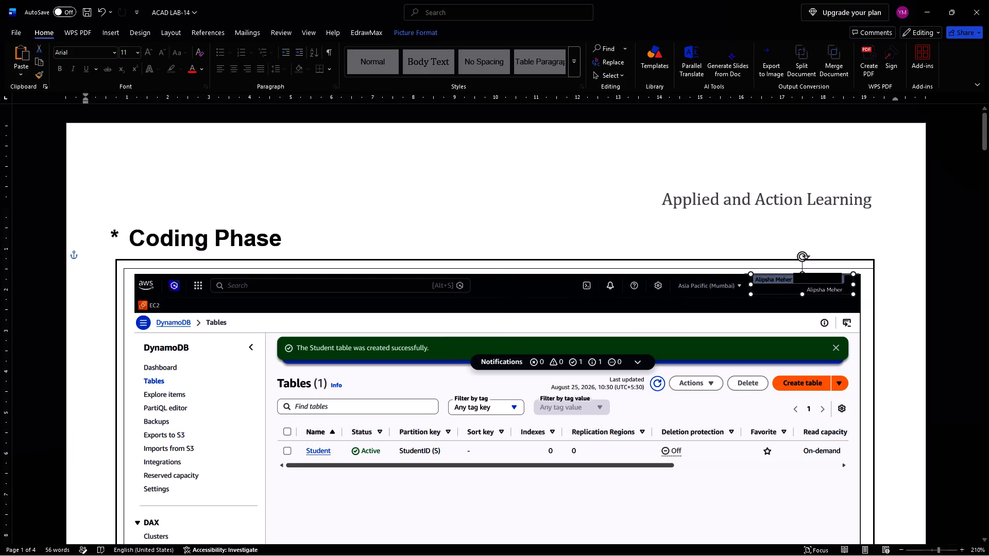
left_click_drag(803, 283, 810, 283)
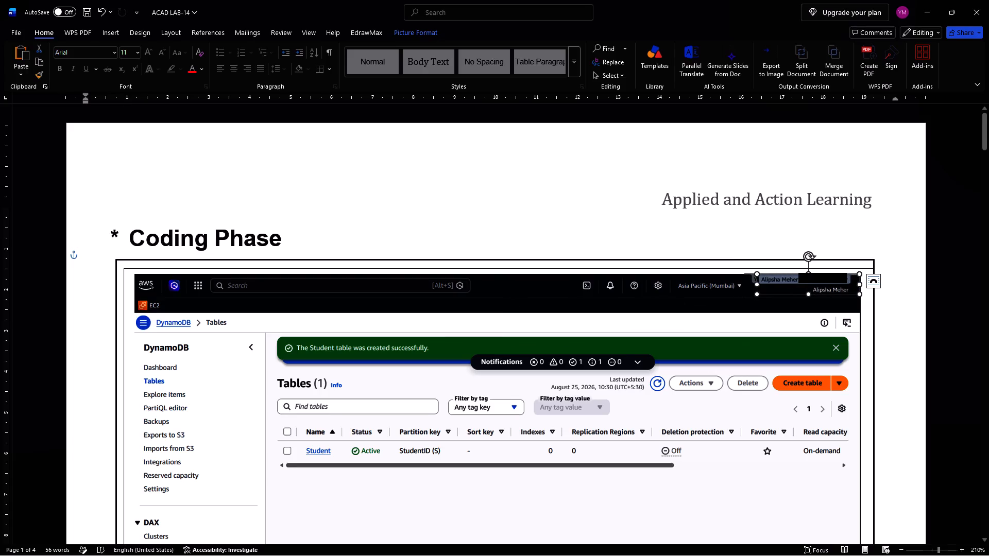
left_click_drag(758, 284, 752, 285)
left_click(719, 351)
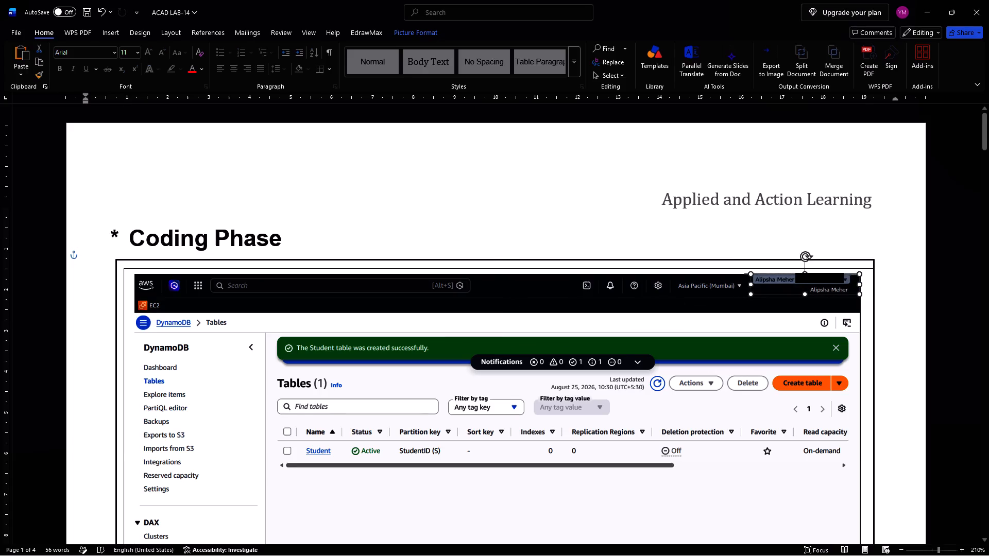
Duplicate the fitted name overlay and move the copy towards the old account name in the second DynamoDB screenshot.
left_click(806, 289)
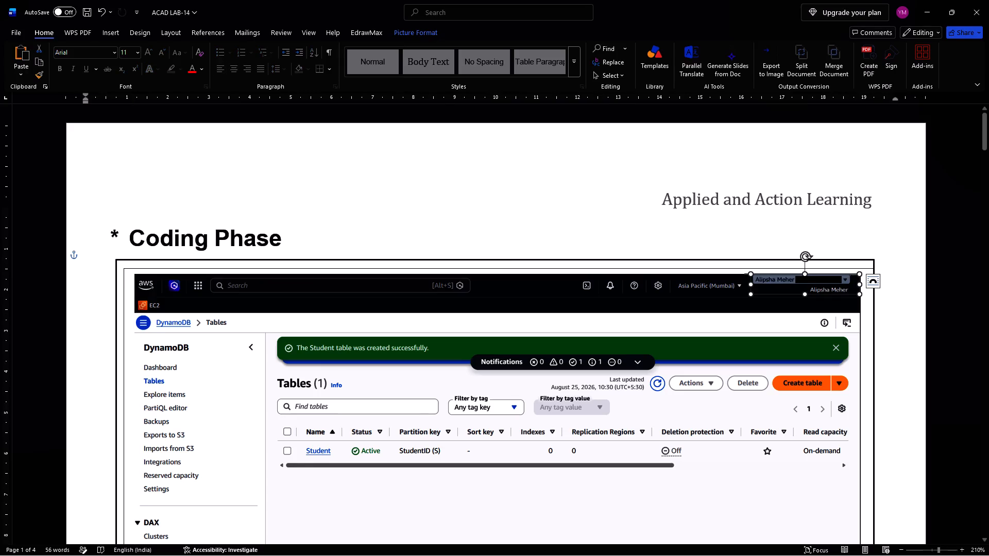
key("ctrl+c")
key("ctrl+v")
left_click_drag(797, 301, 738, 406)
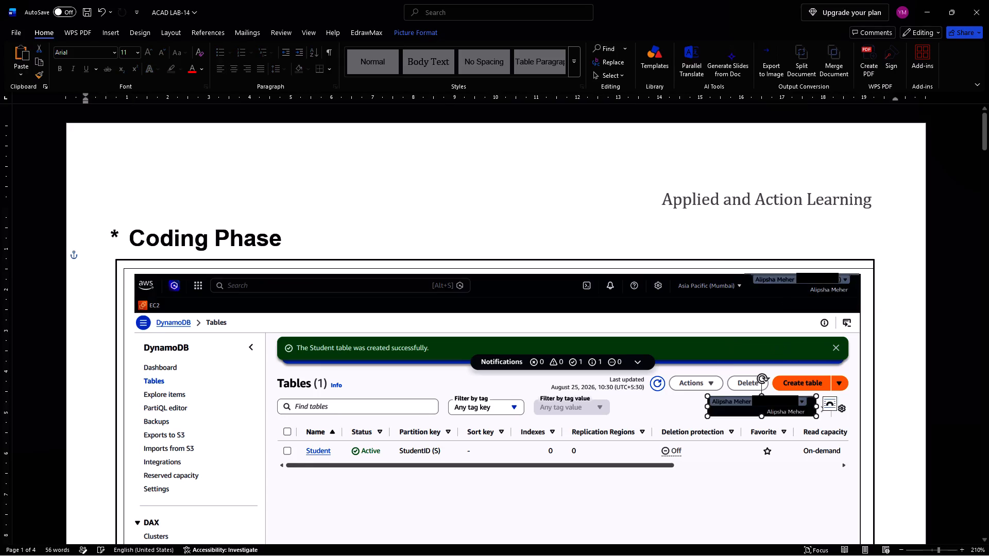
scroll(738, 406, "down", 1)
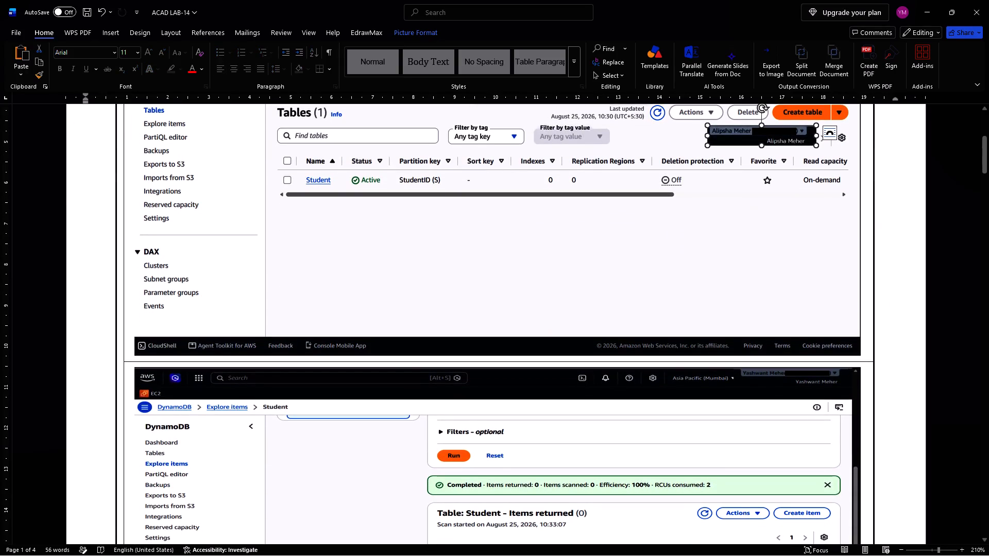
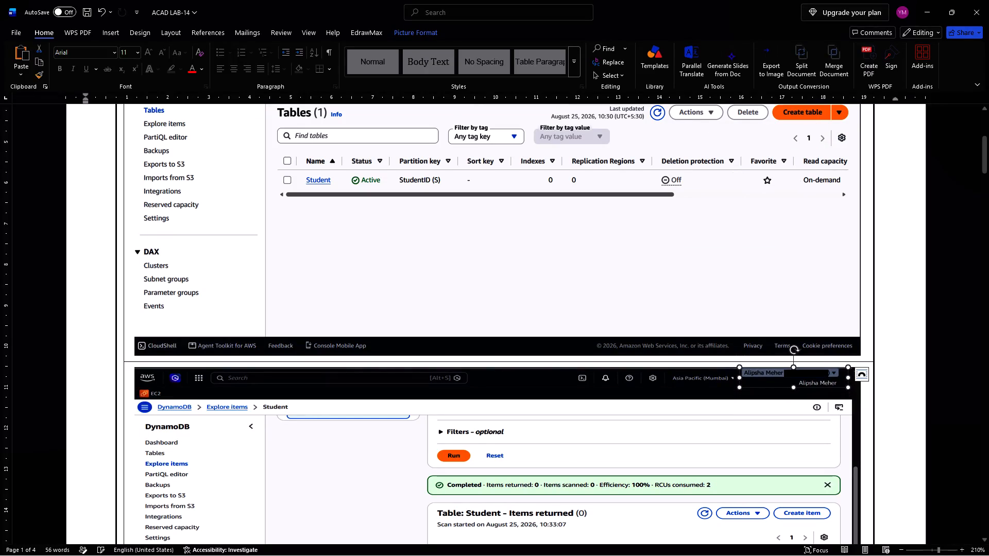
Fine-tune the vertical position of the name overlay so it covers the old account name in the second DynamoDB screenshot's header.
left_click(728, 409)
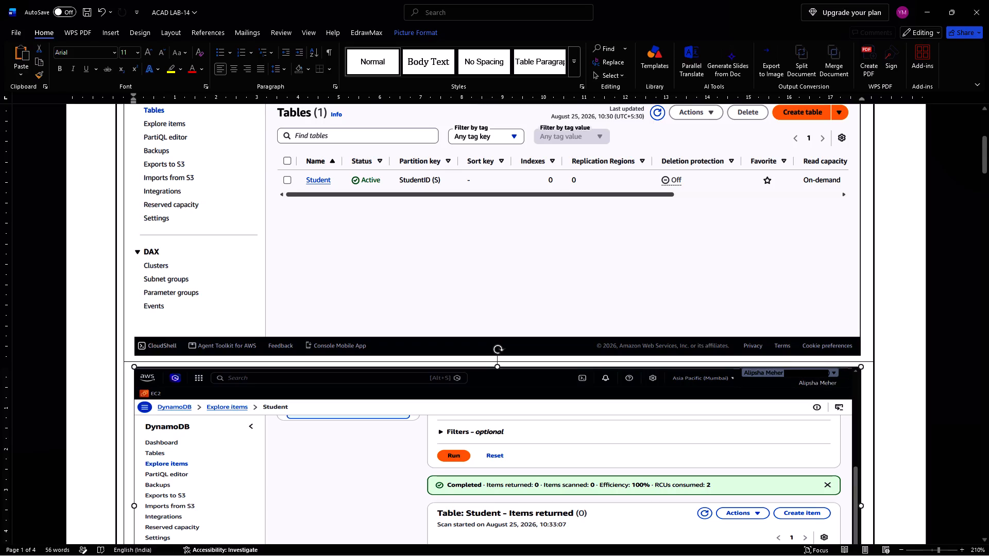
left_click(762, 381)
key("Down")
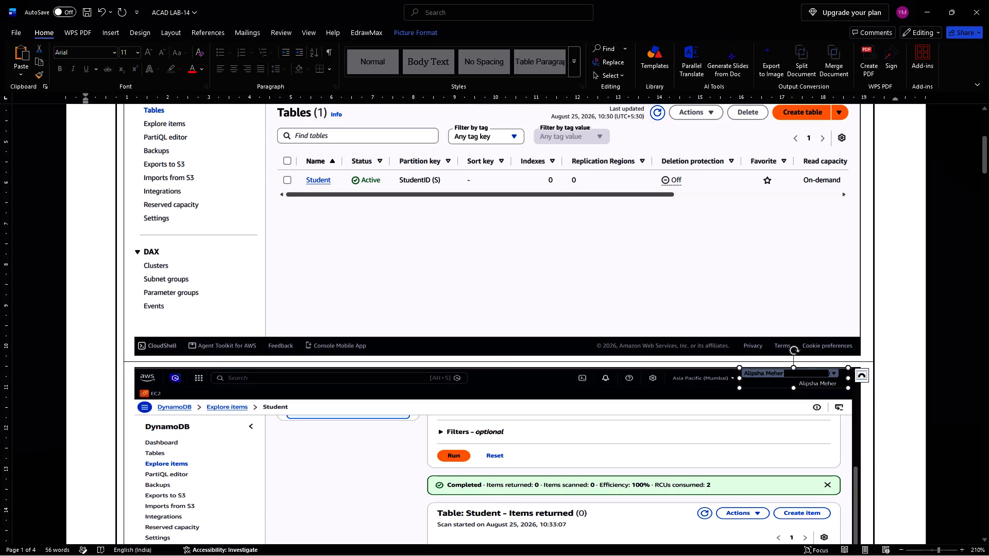
left_click(718, 401)
left_click(769, 384)
key("Down")
left_click(740, 416)
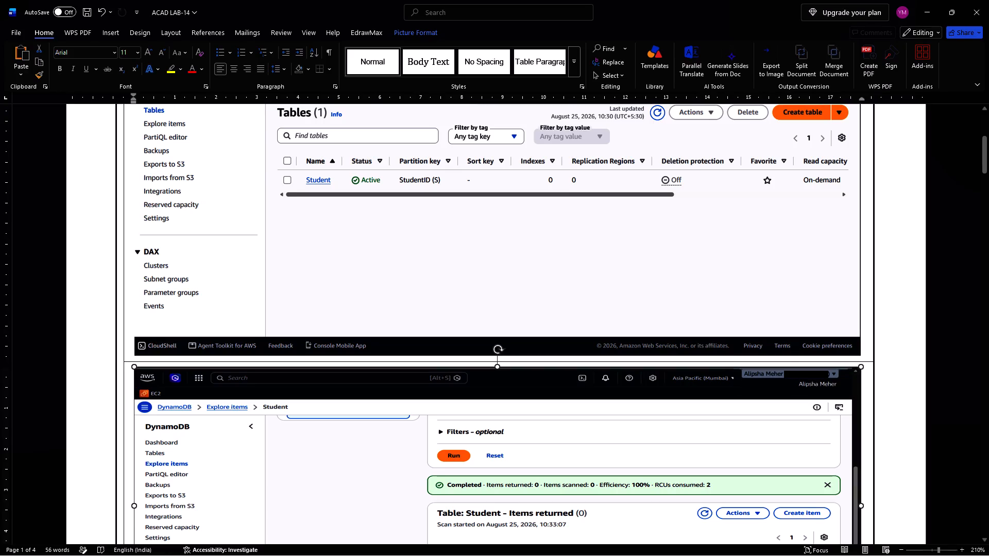
left_click(774, 381)
key("Down")
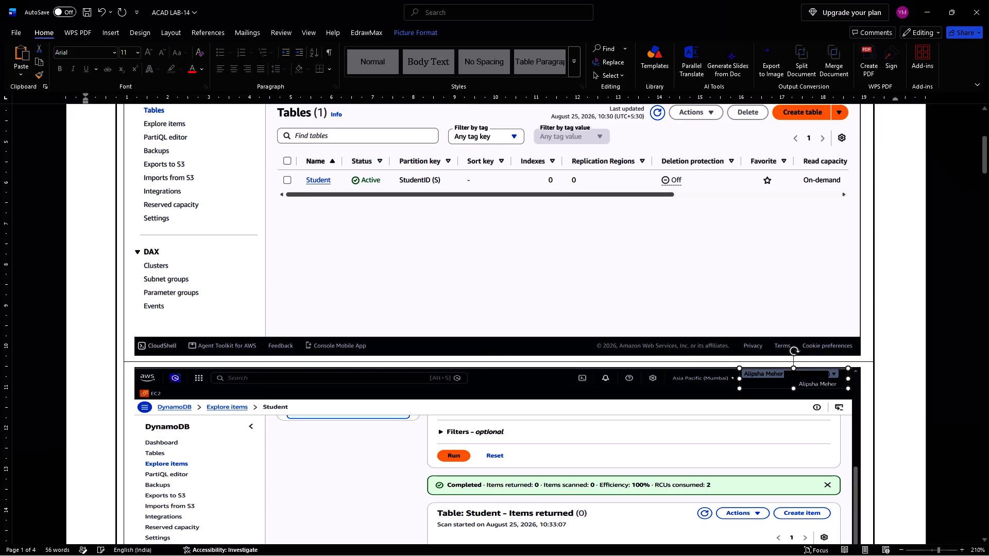
key("Down")
key("Down")
key("Down")
key("Down")
key("Down")
key("Down")
key("Down")
key("Down")
key("Down")
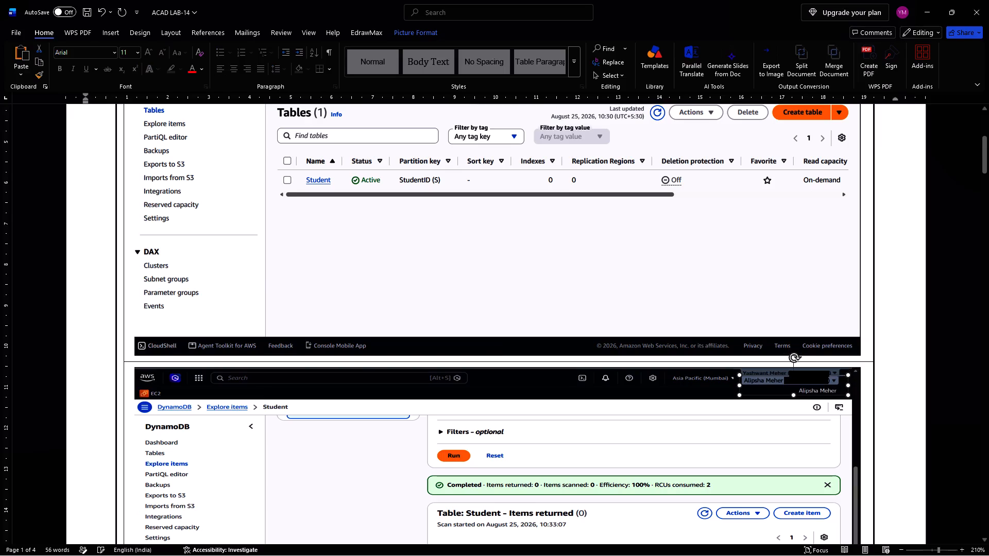
key("Up")
key("Up")
key("Up")
key("Up")
key("Up")
key("Up")
key("Up")
key("Up")
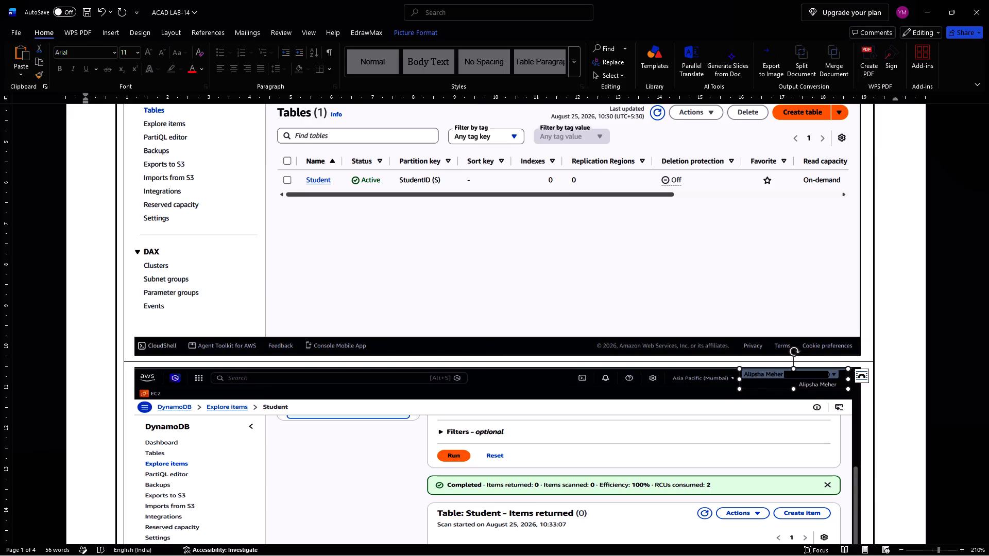
left_click(774, 381)
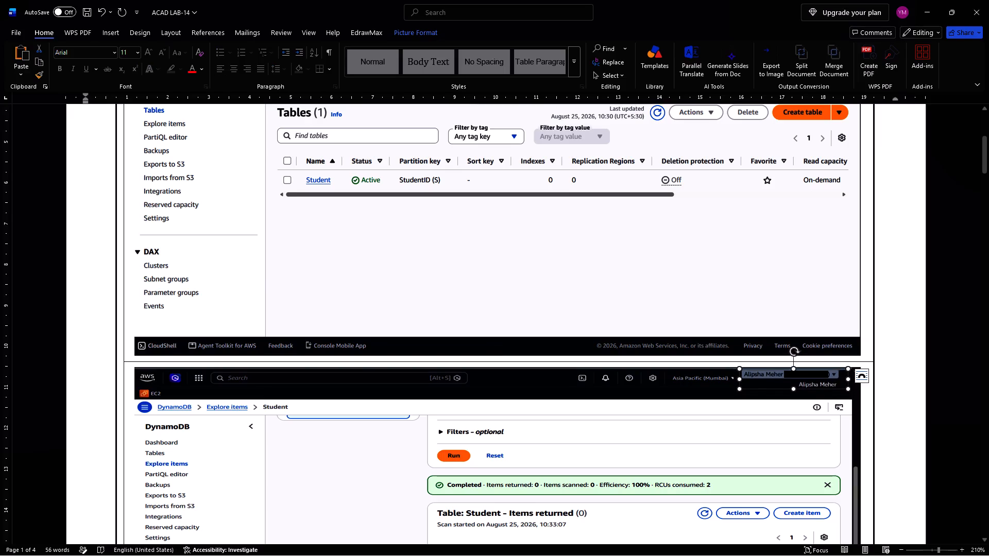
left_click(748, 427)
left_click(791, 375)
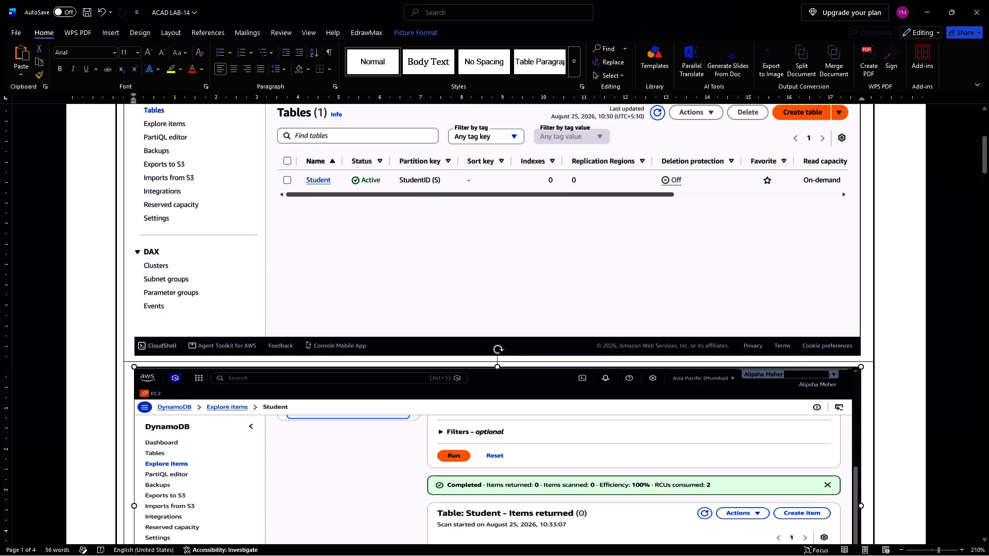
key("Up")
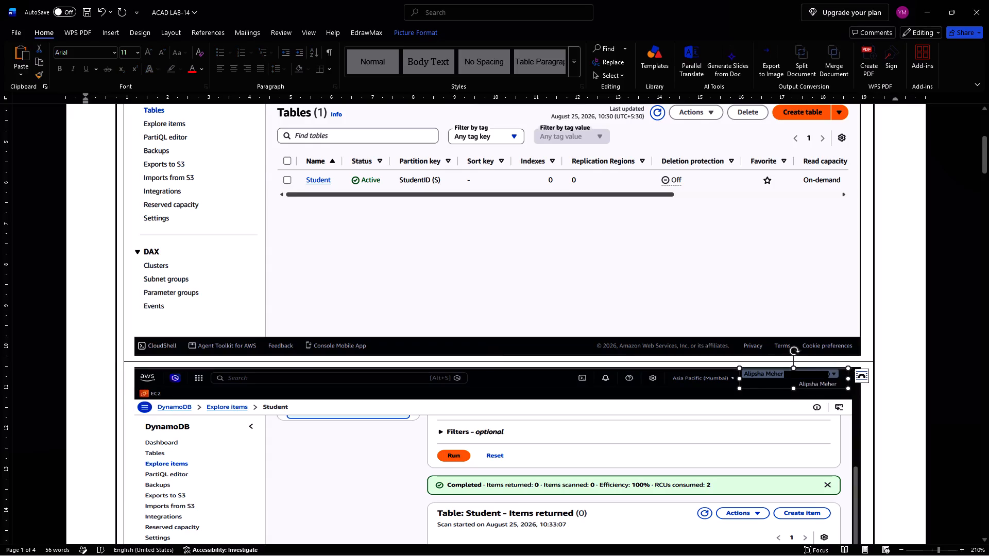
left_click(707, 468)
left_click(783, 388)
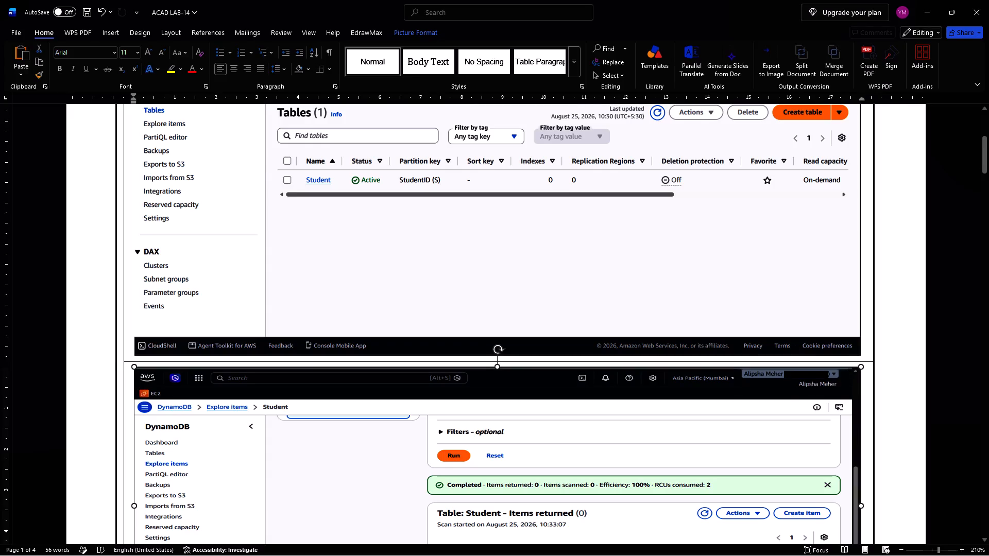
Duplicate the second screenshot's name overlay and place the copy over the old account name in the Create item screenshot's header.
left_click(774, 384)
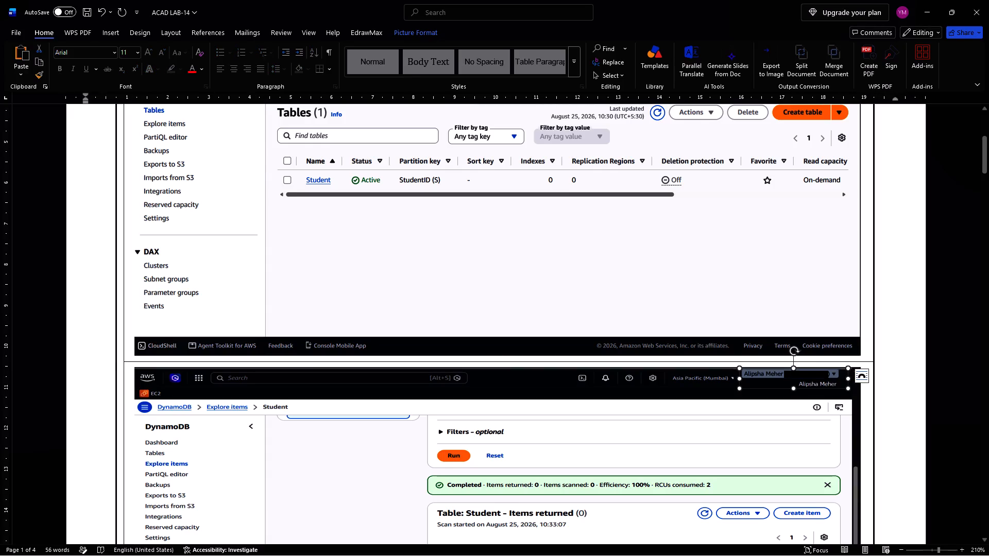
key("ctrl+c")
key("ctrl+v")
left_click(774, 384, "ctrl")
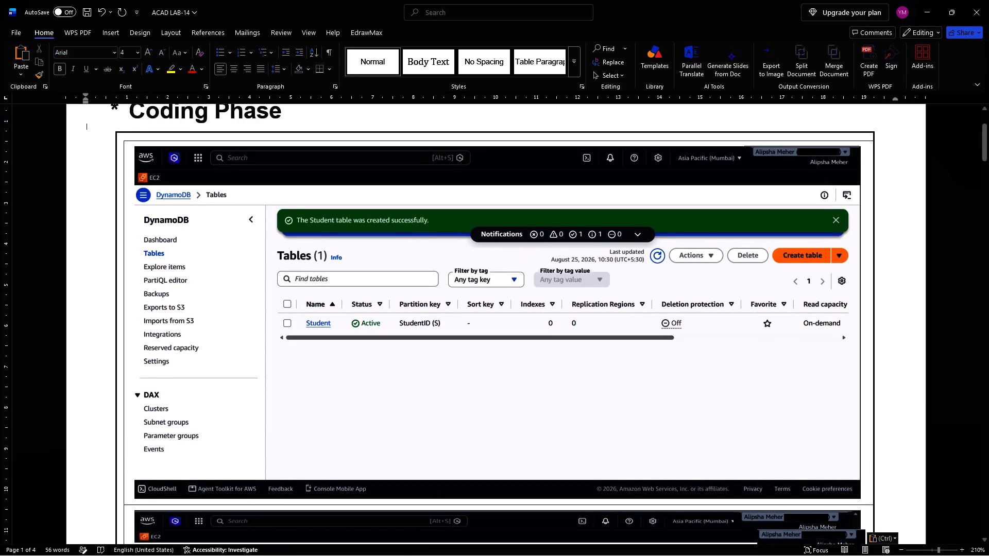
scroll(762, 425, "down", 1)
left_click(780, 299)
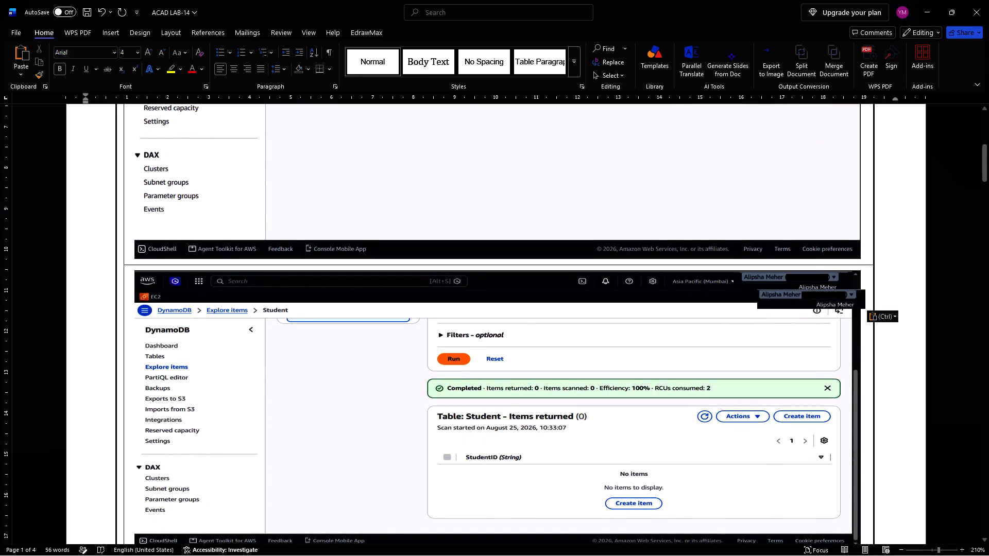
left_click_drag(780, 299, 793, 302)
left_click_drag(793, 302, 732, 346)
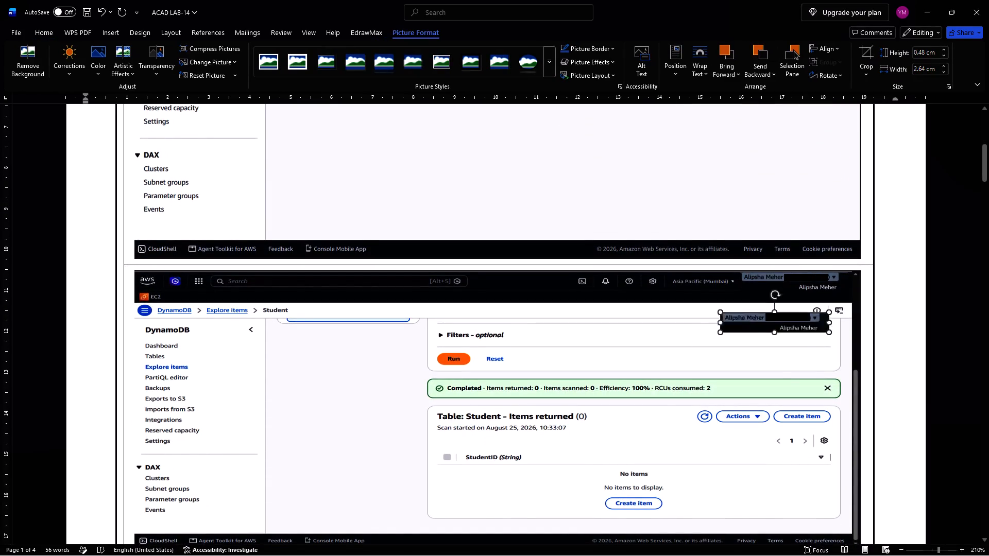
left_click_drag(732, 346, 695, 427)
scroll(695, 427, "down", 1)
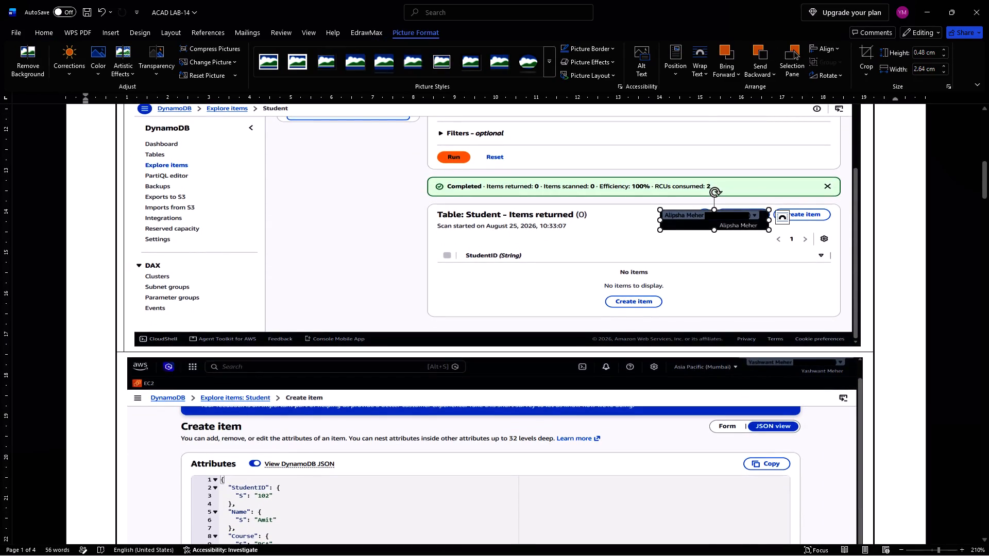
left_click_drag(693, 218, 791, 370)
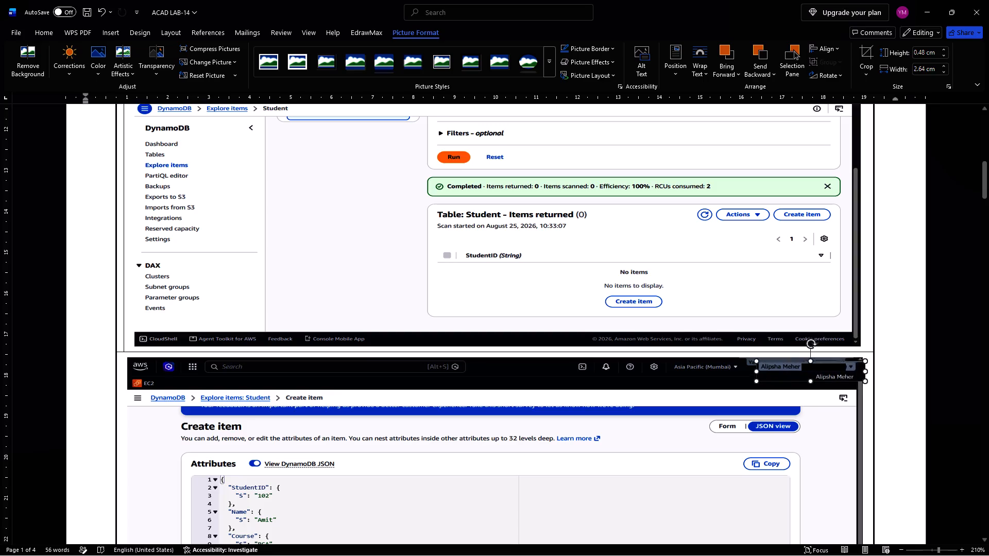
left_click_drag(791, 370, 779, 367)
Reduce the height of the name overlay on the Create item screenshot to 0.45 cm.
left_click(727, 390)
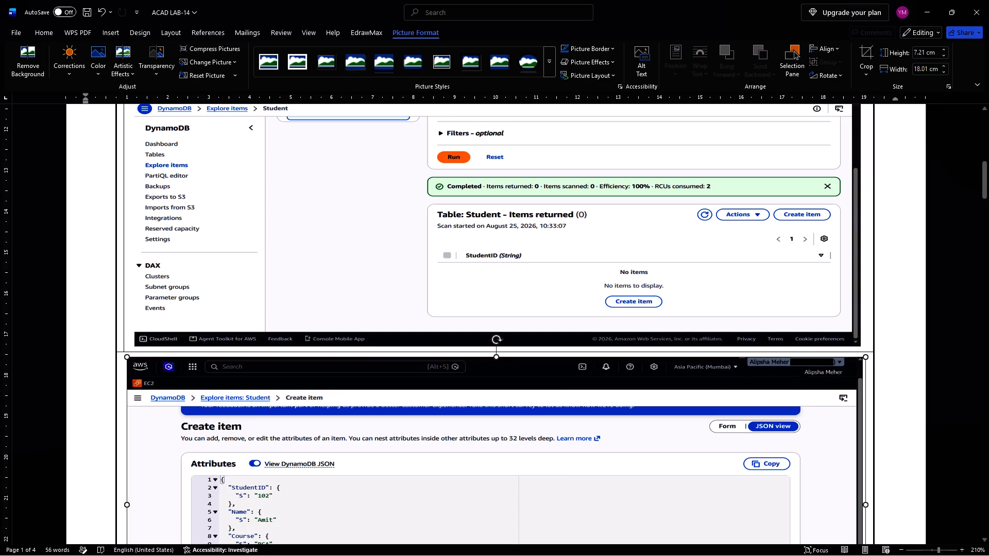
left_click(783, 369)
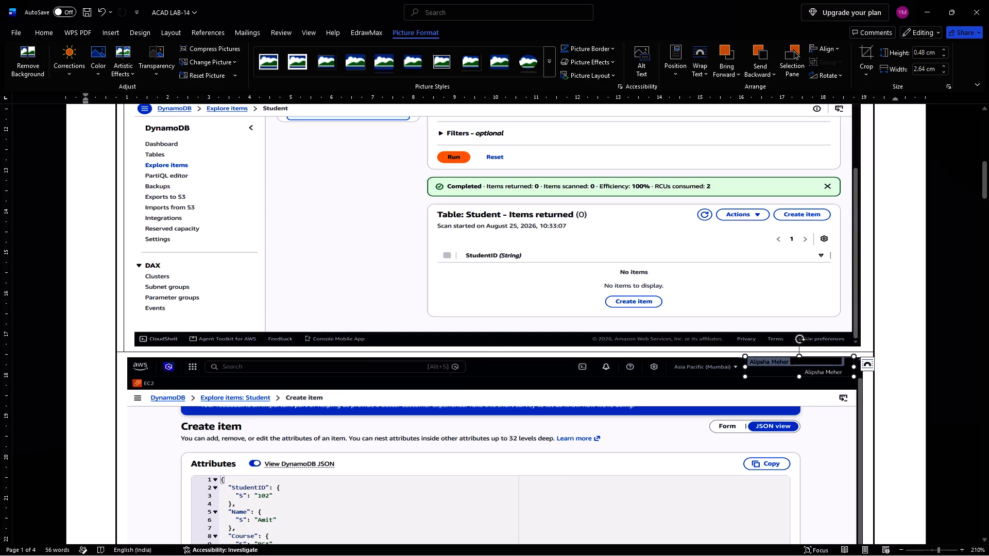
left_click_drag(798, 379, 798, 376)
left_click_drag(798, 376, 798, 373)
left_click(769, 404)
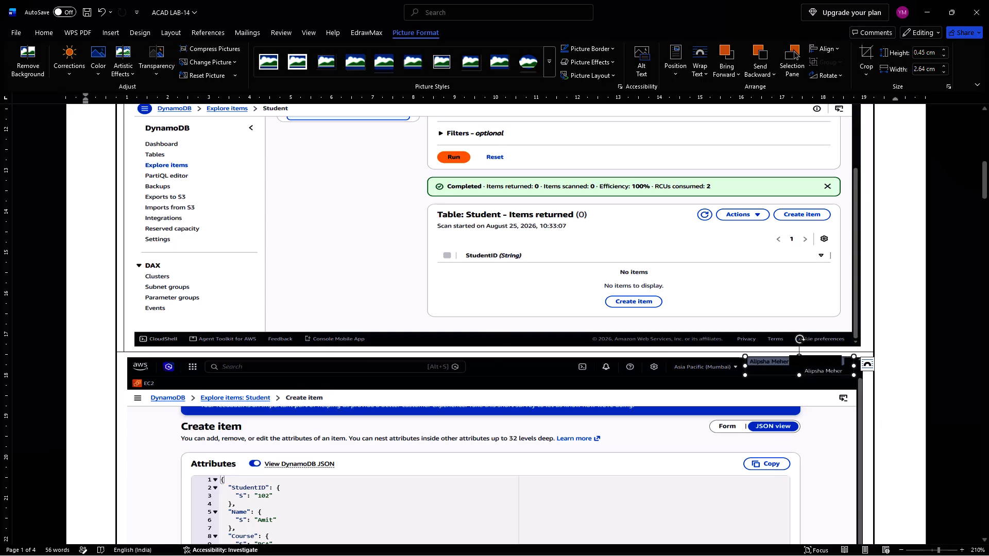
Duplicate the 0.45 cm high name overlay and move the copy to the top of page 2, above its Coding Phase heading.
left_click(783, 365)
key("ctrl+c")
key("ctrl+v")
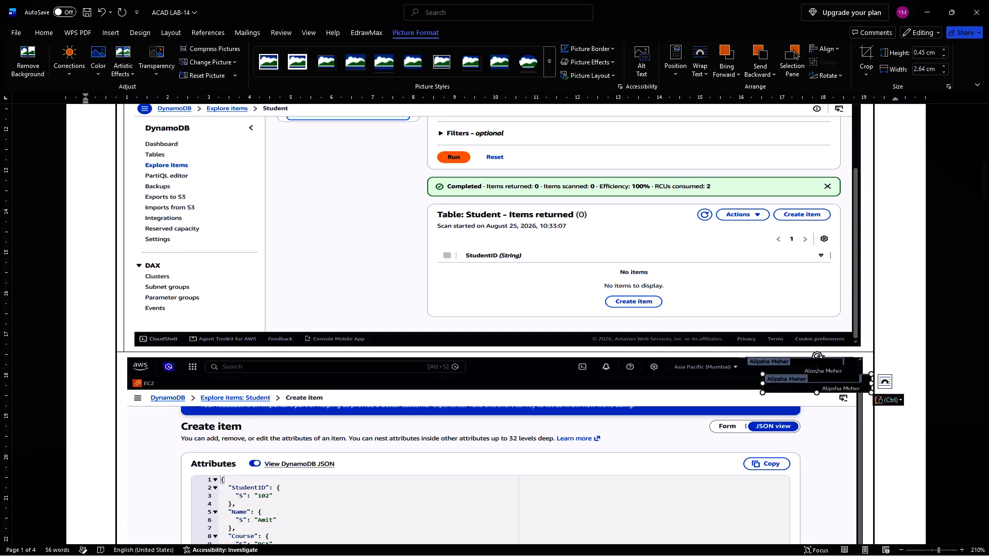
left_click_drag(792, 385, 739, 457)
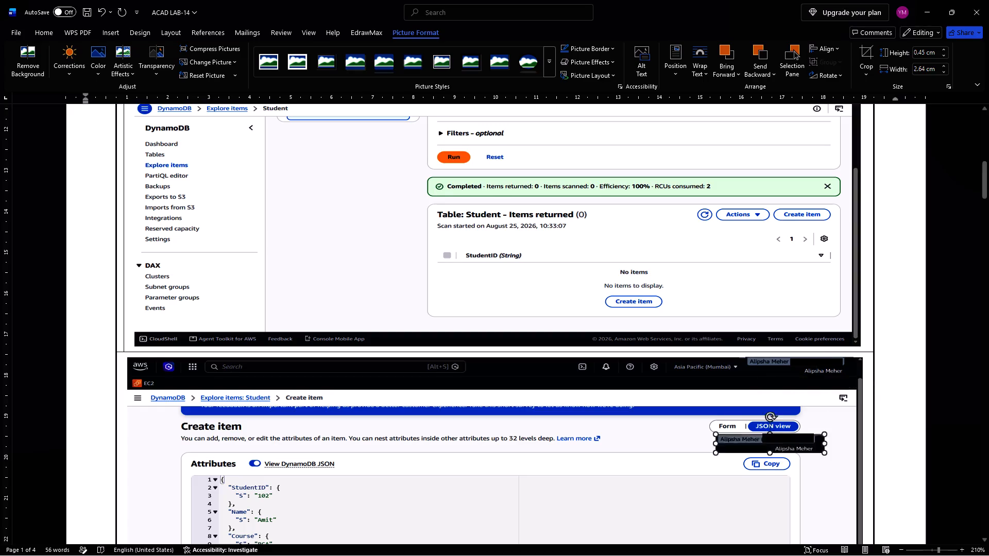
left_click_drag(739, 457, 740, 489)
scroll(740, 489, "down", 2)
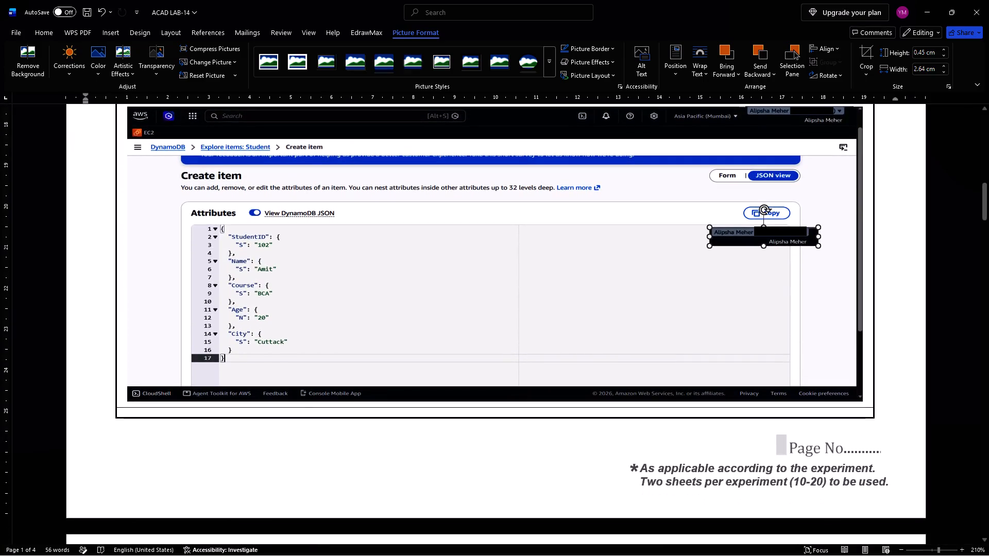
left_click_drag(730, 242, 681, 539)
scroll(681, 539, "down", 2)
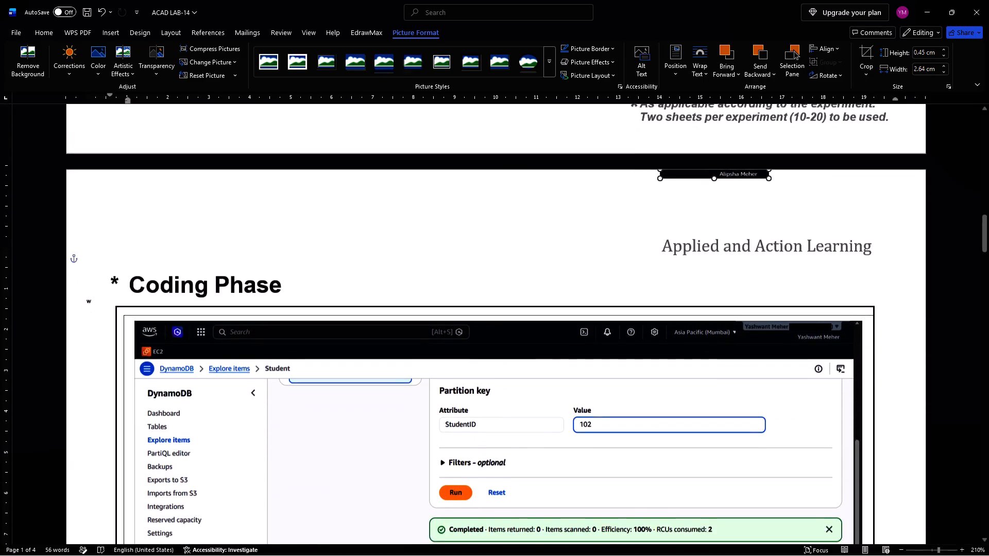
Move the copied overlay onto the old account name in the header of page 2's first DynamoDB screenshot.
key("Down")
key("Down")
key("Down")
key("Down")
key("Down")
key("Down")
key("Down")
key("Down")
key("Down")
key("Down")
key("Down")
key("Down")
key("Down")
key("Down")
key("Down")
key("Down")
key("Down")
key("Down")
key("Down")
key("Down")
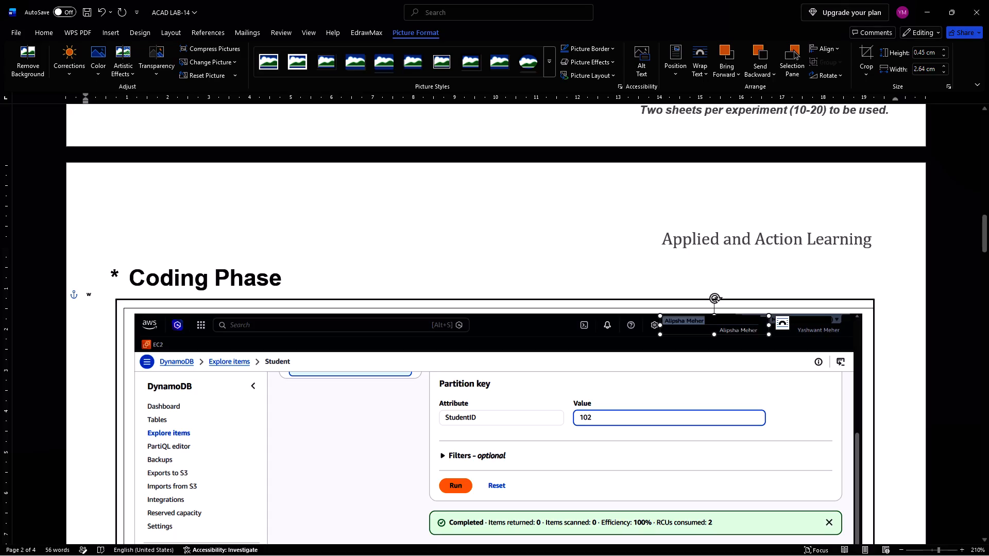
left_click_drag(687, 331, 769, 329)
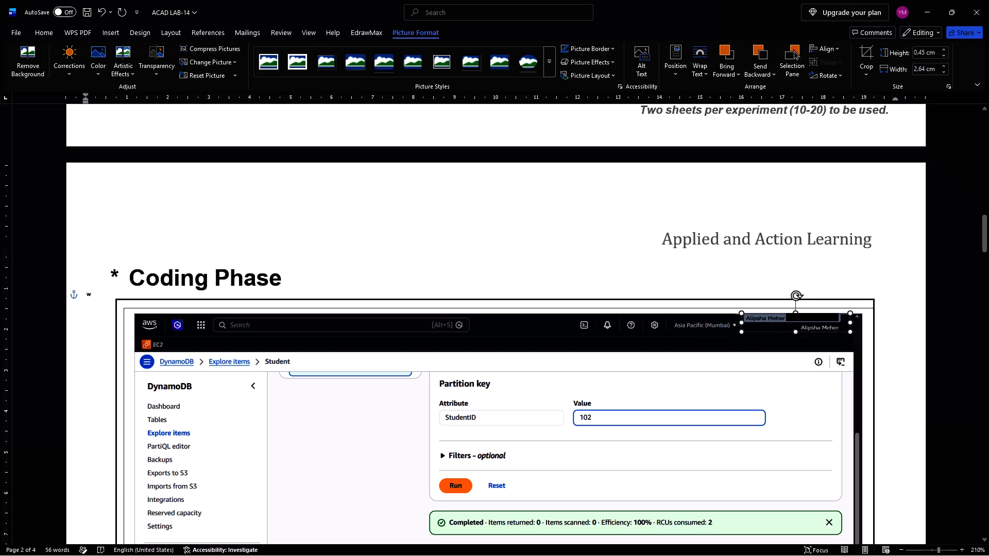
left_click_drag(769, 329, 769, 334)
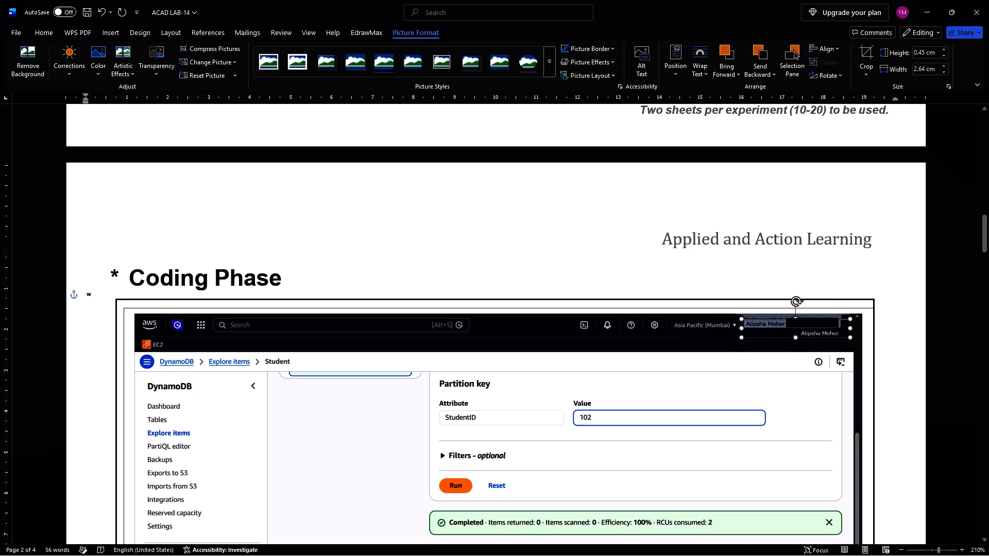
left_click_drag(769, 334, 768, 330)
Nudge the overlay on page 2's first screenshot slightly upward to align it with the old account name.
left_click(758, 374)
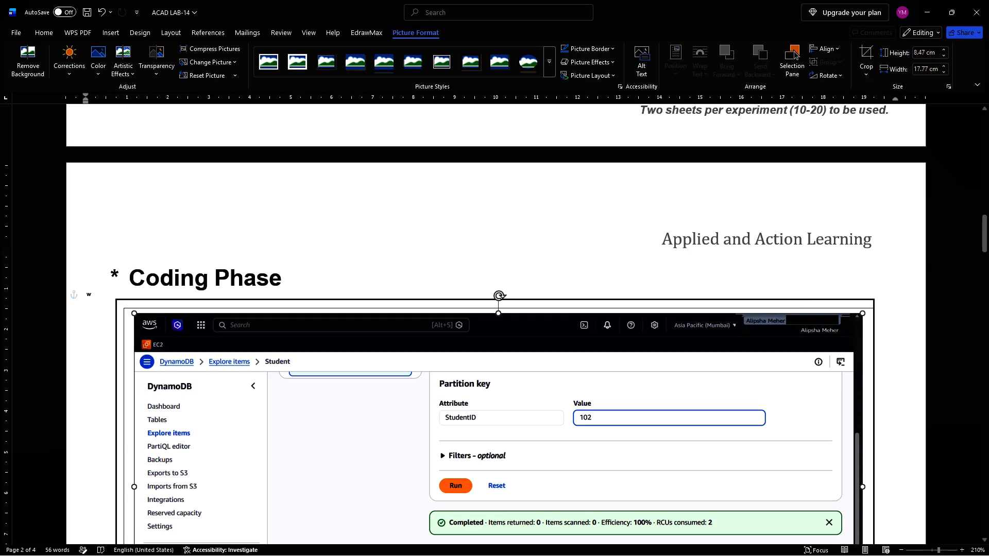
left_click(773, 332)
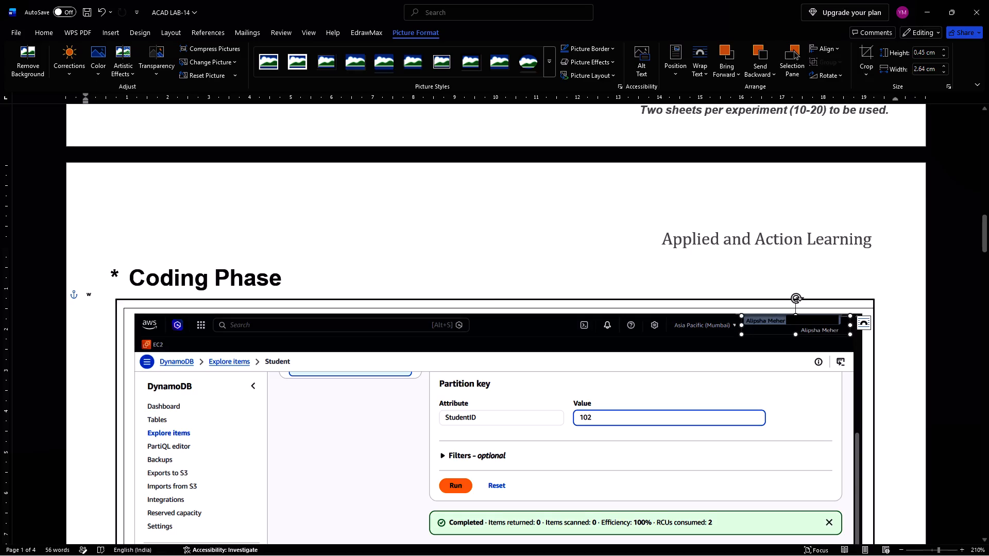
key("Up")
key("Up")
key("Up")
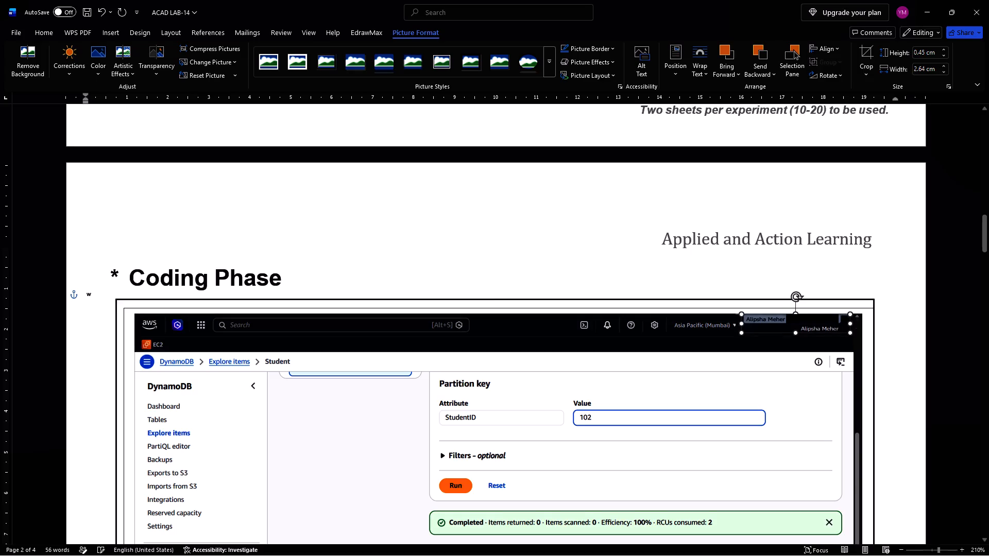
left_click(746, 378)
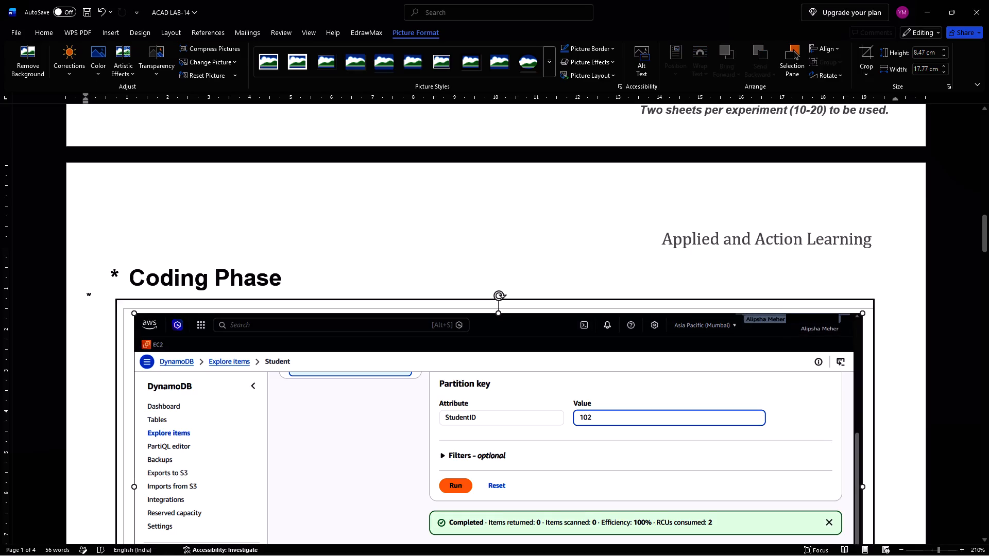
left_click(785, 324)
key("Up")
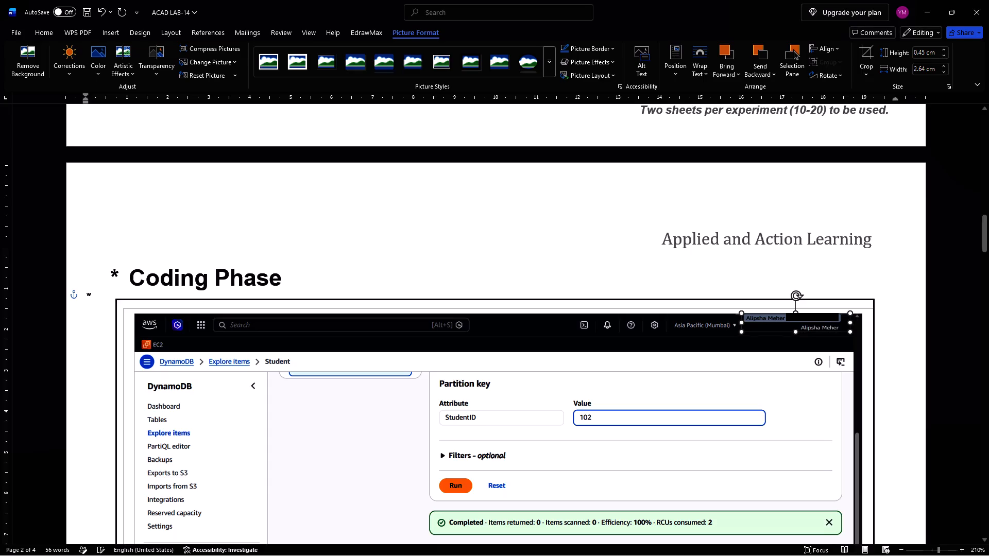
key("Down")
left_click(759, 392)
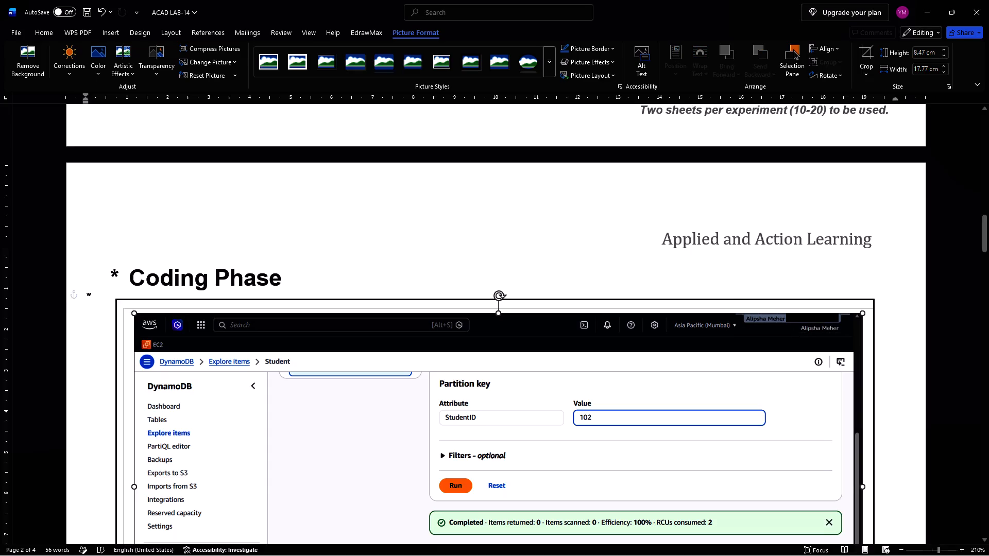
Duplicate the name overlay on page 2's first screenshot and place the copy on the account name in the Edit item screenshot's header.
left_click(778, 319)
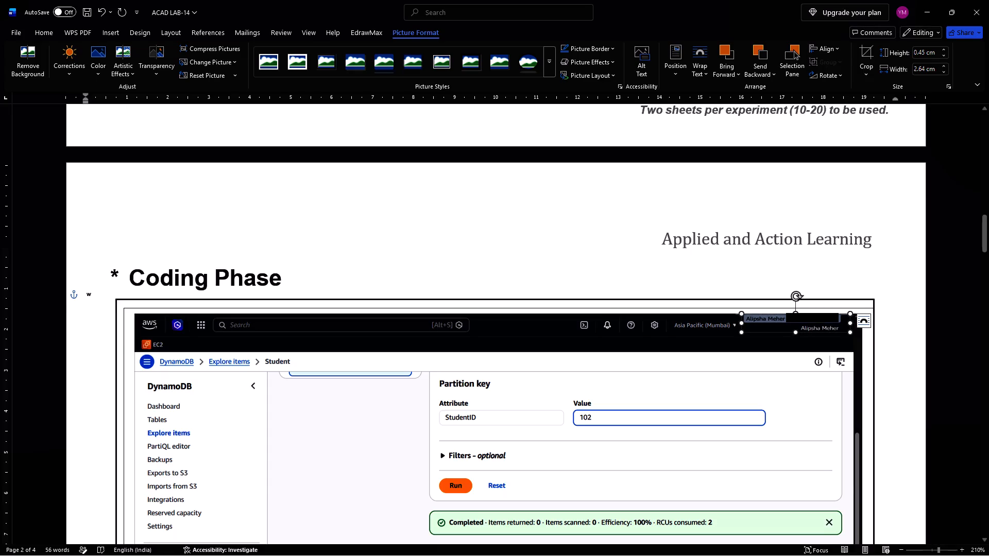
left_click(743, 322)
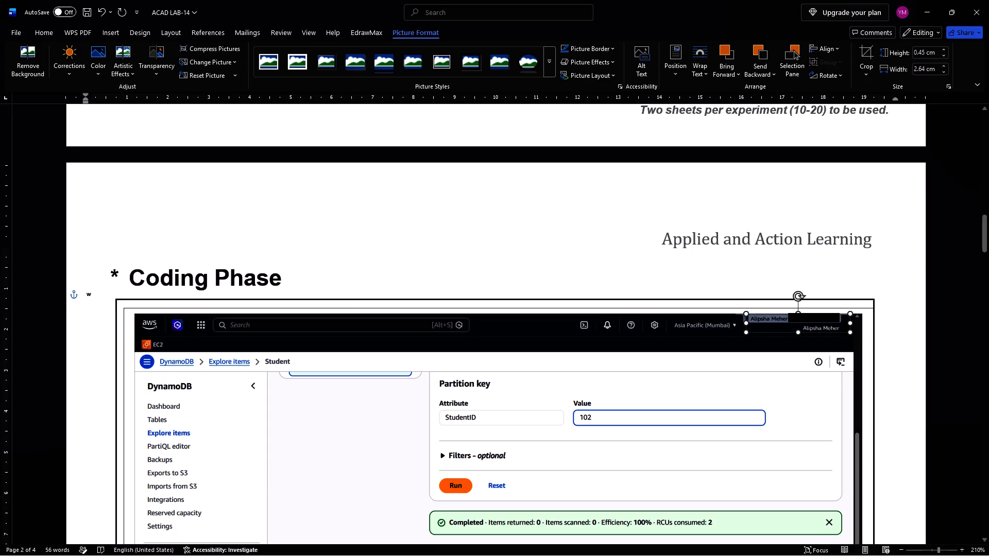
left_click(719, 394)
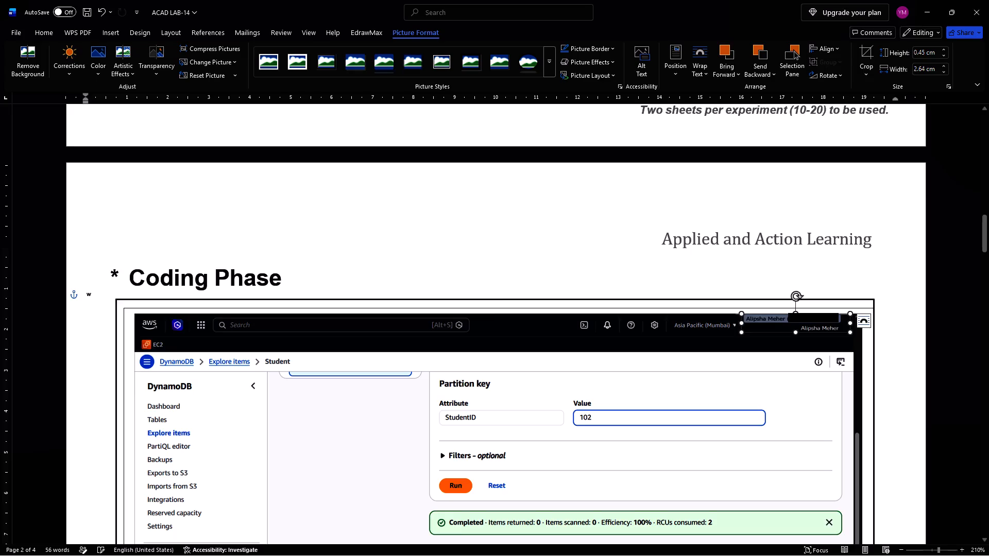
left_click(783, 331)
key("ctrl+c")
key("ctrl+v")
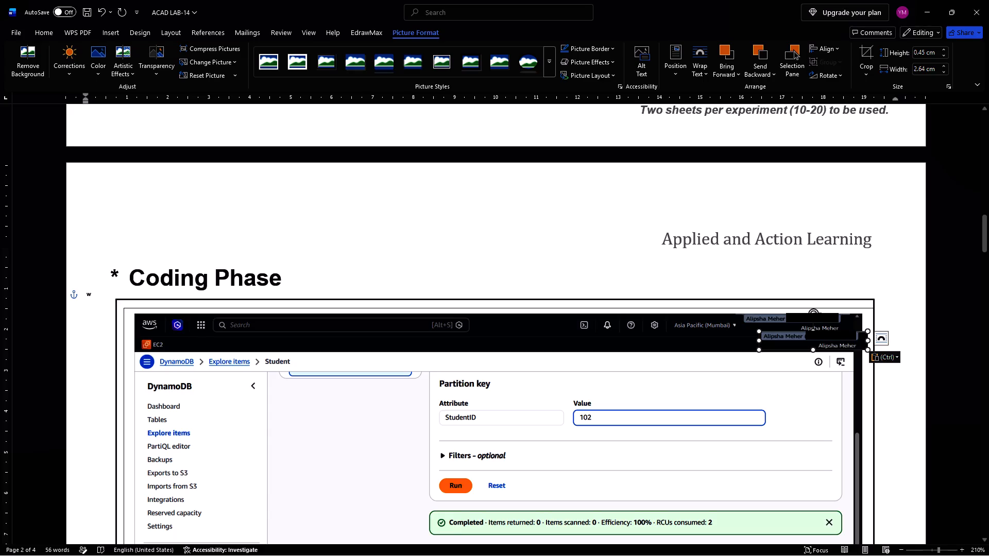
left_click_drag(794, 342, 749, 443)
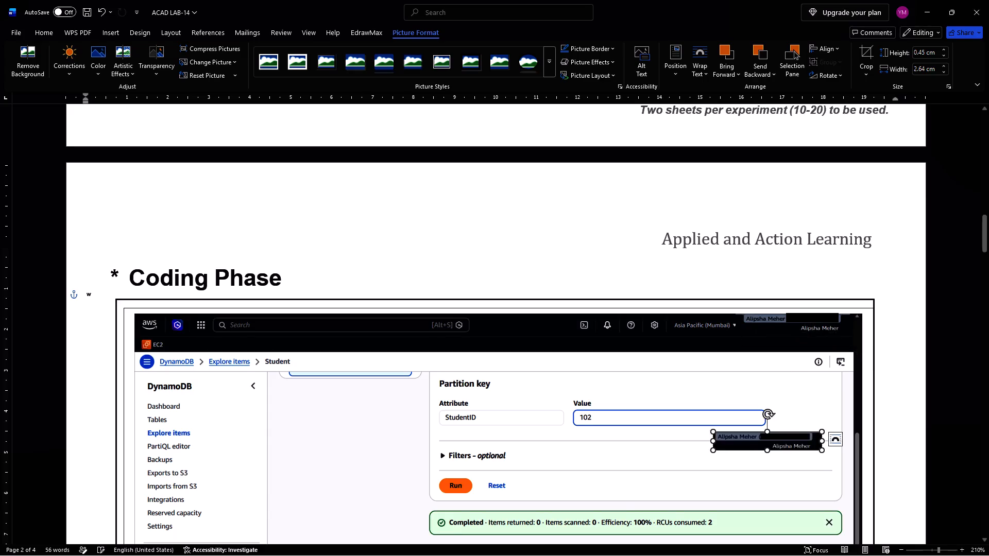
scroll(749, 443, "down", 2)
left_click_drag(743, 212, 777, 461)
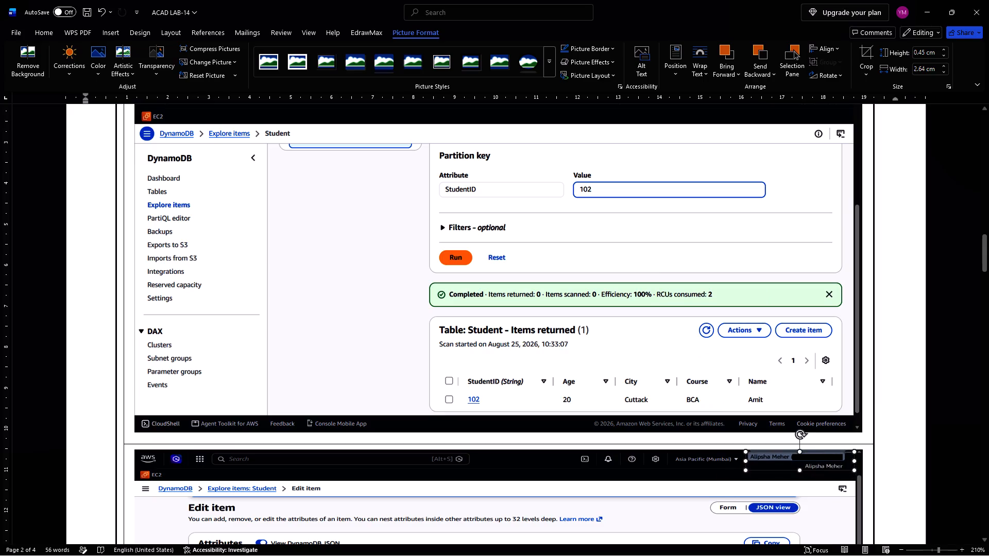
Fine-tune the vertical position of the Edit item screenshot's name overlay to align it with the black header bar.
left_click_drag(777, 461, 777, 458)
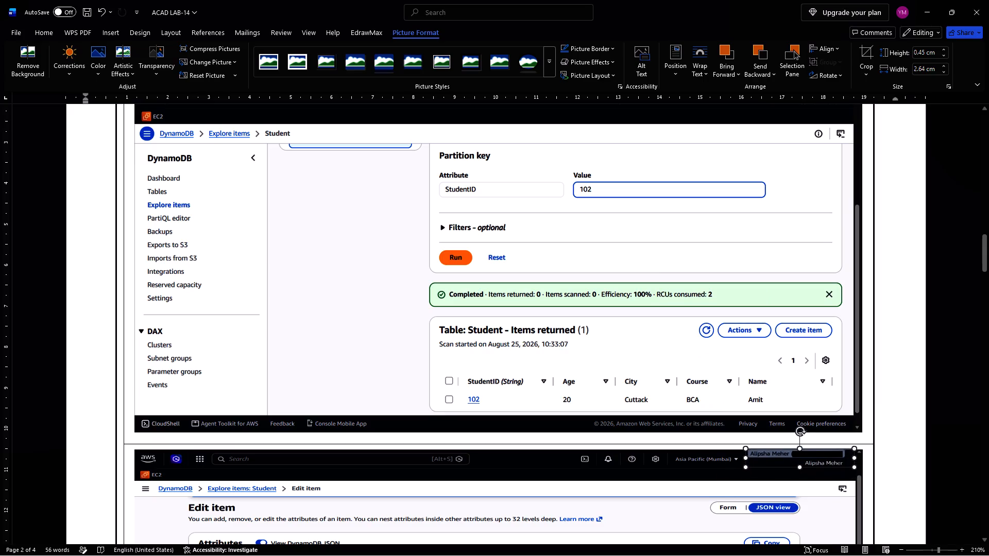
left_click_drag(777, 458, 777, 459)
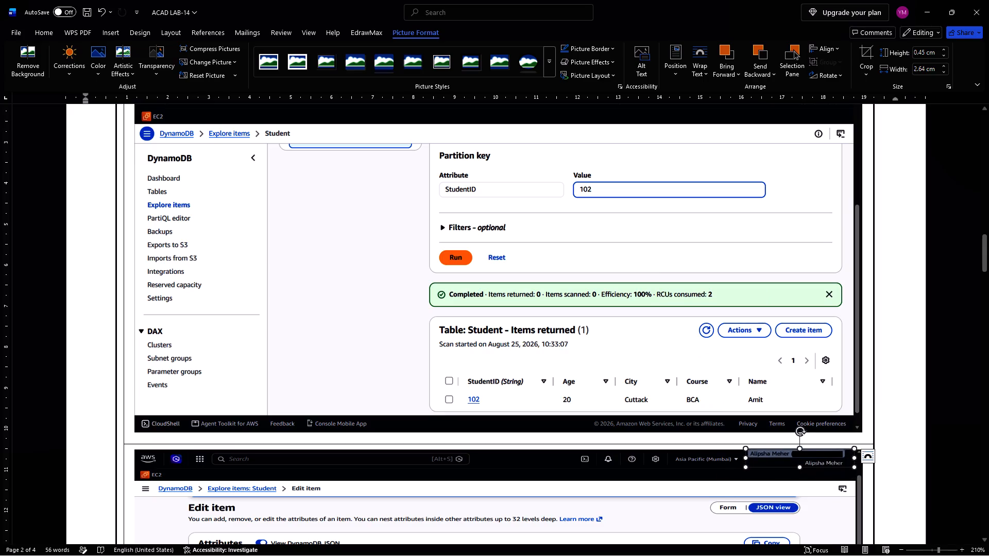
key("Down")
key("Down")
left_click(673, 480)
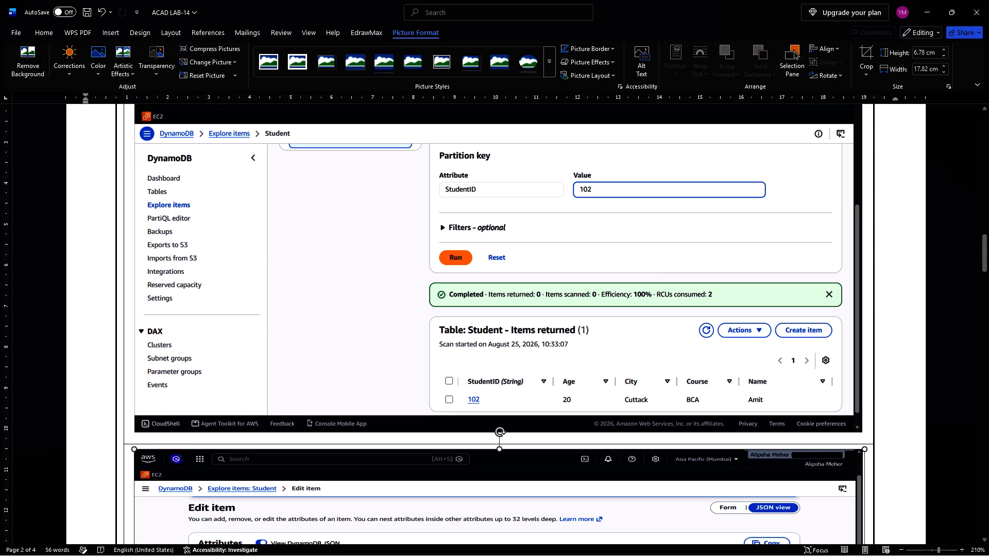
Duplicate the Edit item screenshot's name overlay and move the copy onto the Delete item screenshot, below its header.
left_click(772, 460)
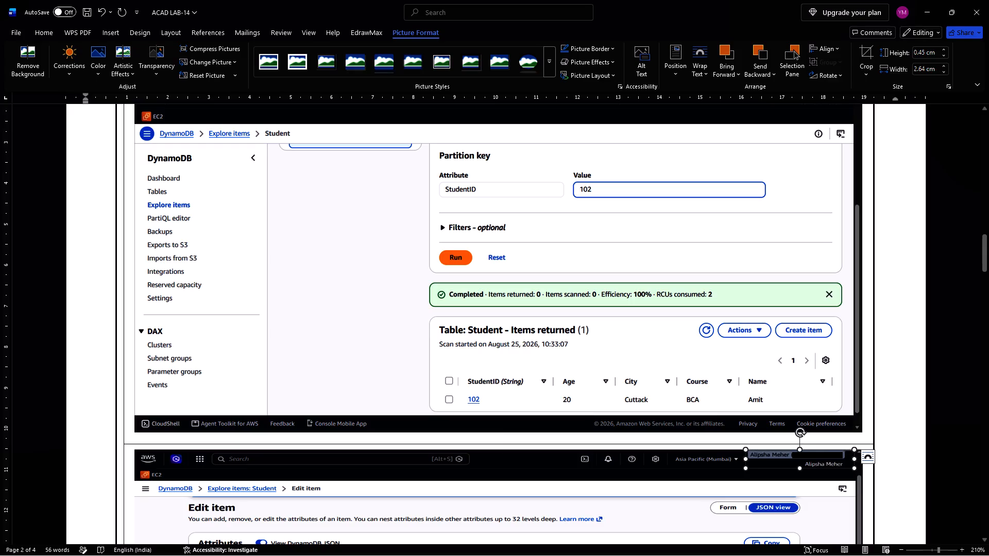
key("ctrl+c")
key("ctrl+v")
scroll(772, 460, "down", 1)
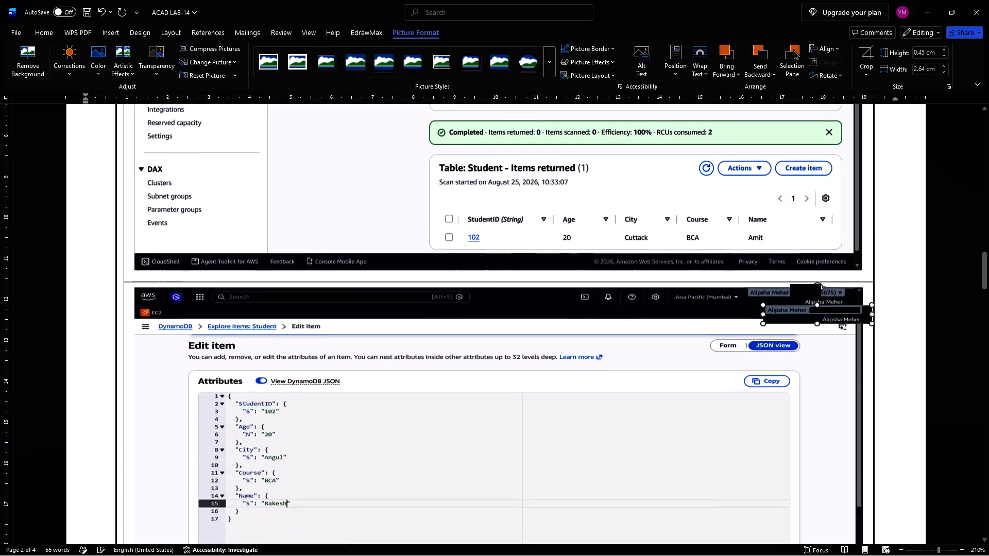
scroll(772, 460, "down", 1)
scroll(772, 460, "up", 1)
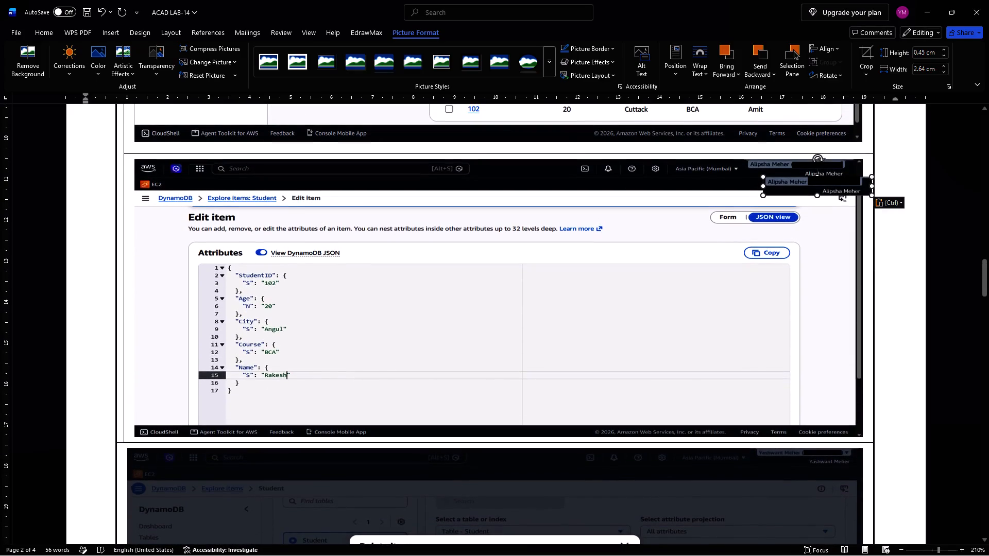
left_click_drag(810, 186, 749, 521)
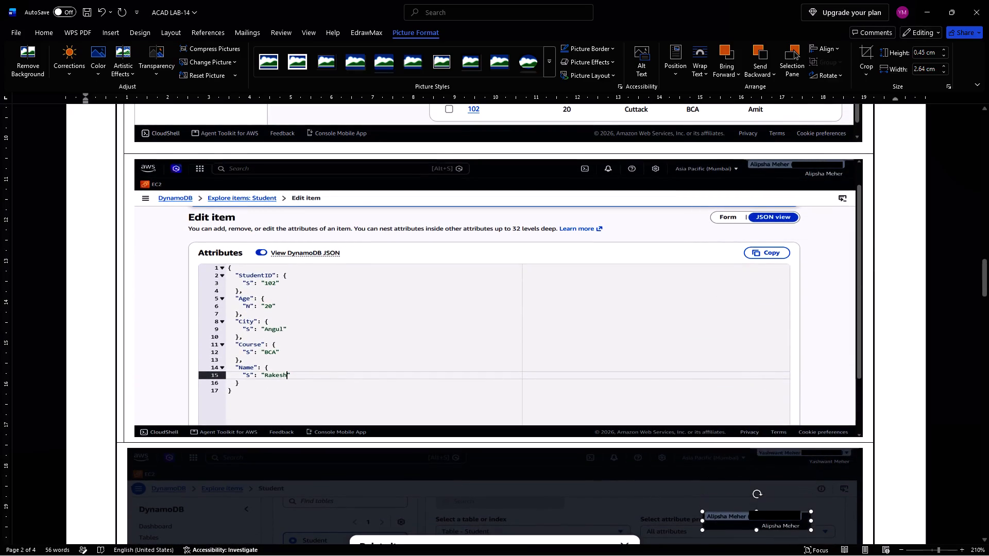
Delete the old account name overlay from the Delete item screenshot's header.
left_click(798, 459)
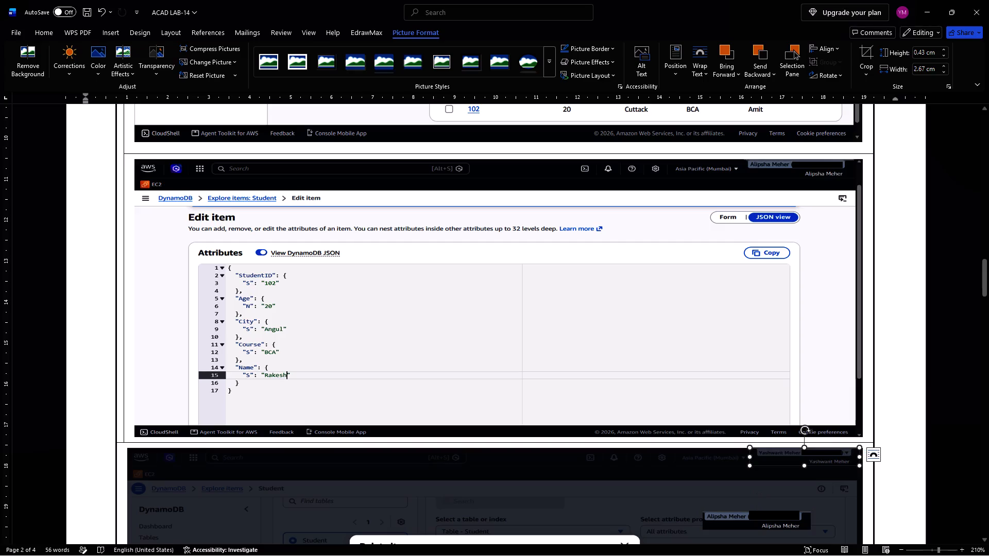
key("Delete")
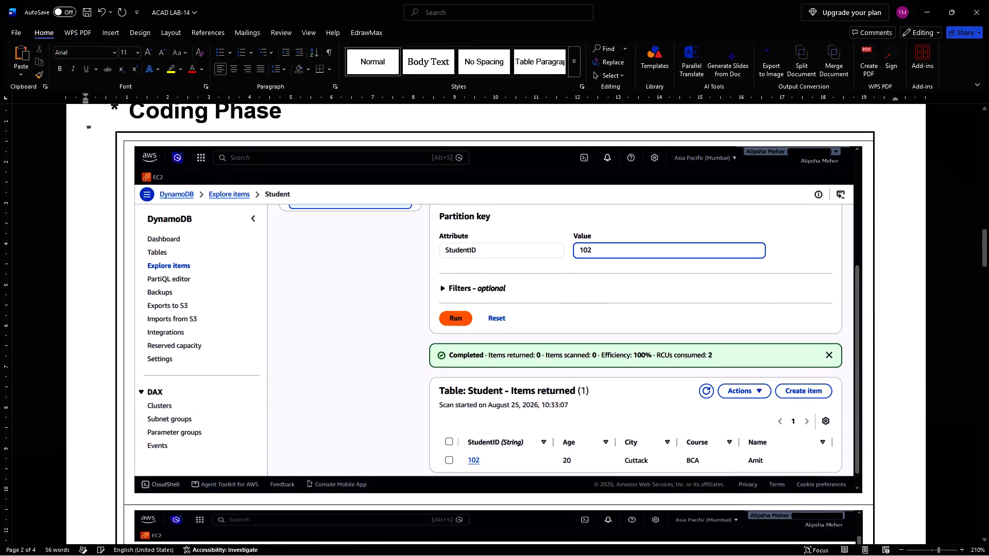
Move the copied name overlay into the Delete item screenshot's header, aligned with the account name there.
scroll(798, 459, "down", 3)
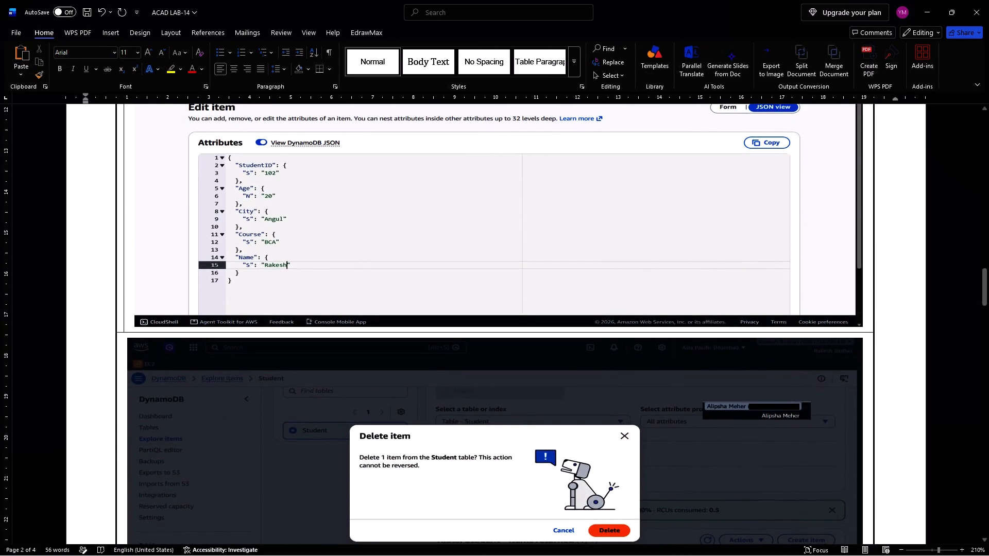
left_click(751, 408)
left_click_drag(751, 408, 790, 384)
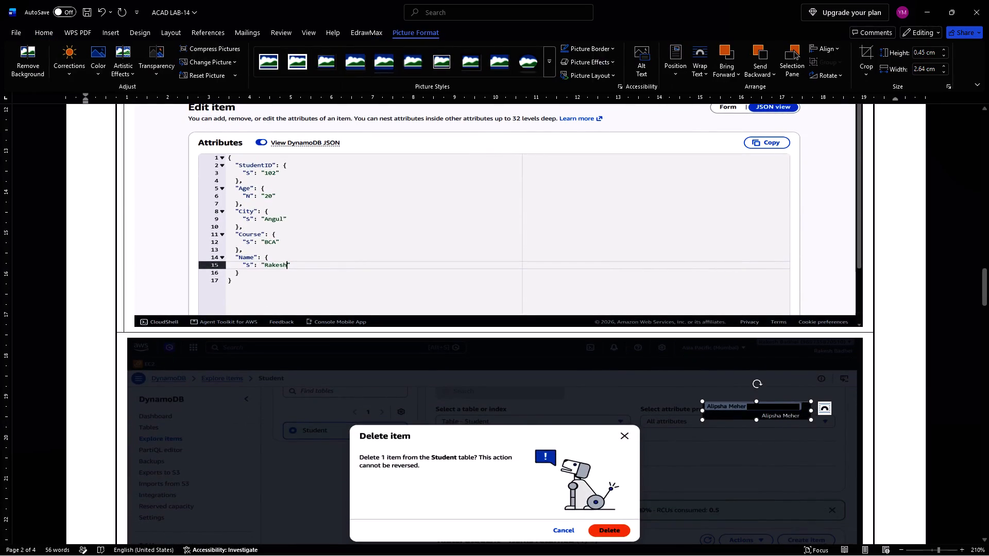
left_click_drag(737, 411, 787, 354)
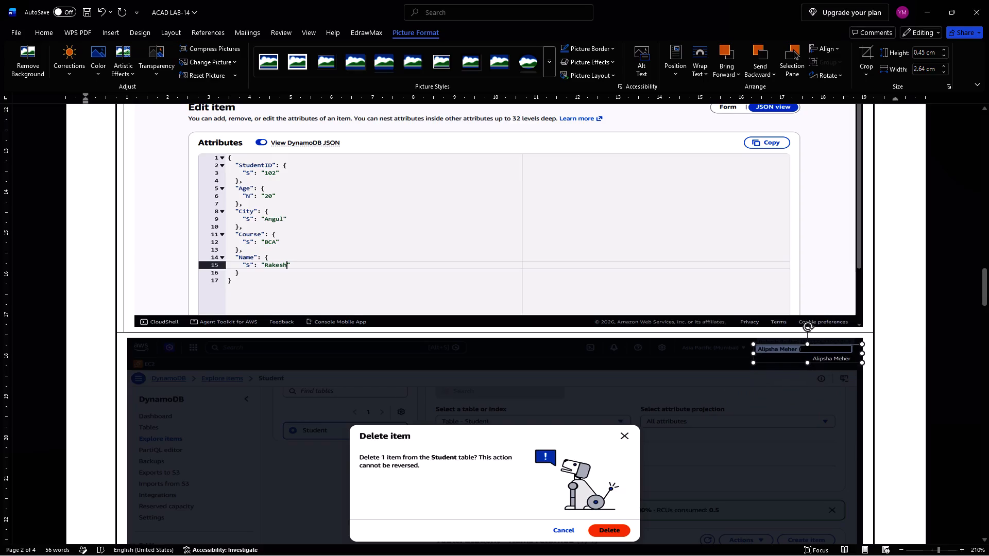
left_click_drag(787, 354, 789, 350)
left_click_drag(754, 356, 760, 354)
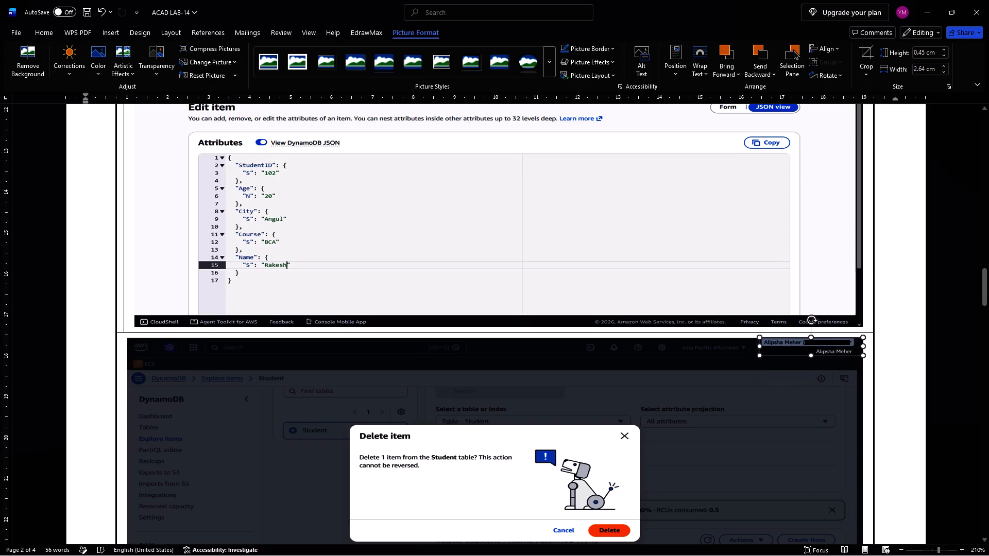
left_click_drag(760, 354, 758, 355)
left_click(716, 392)
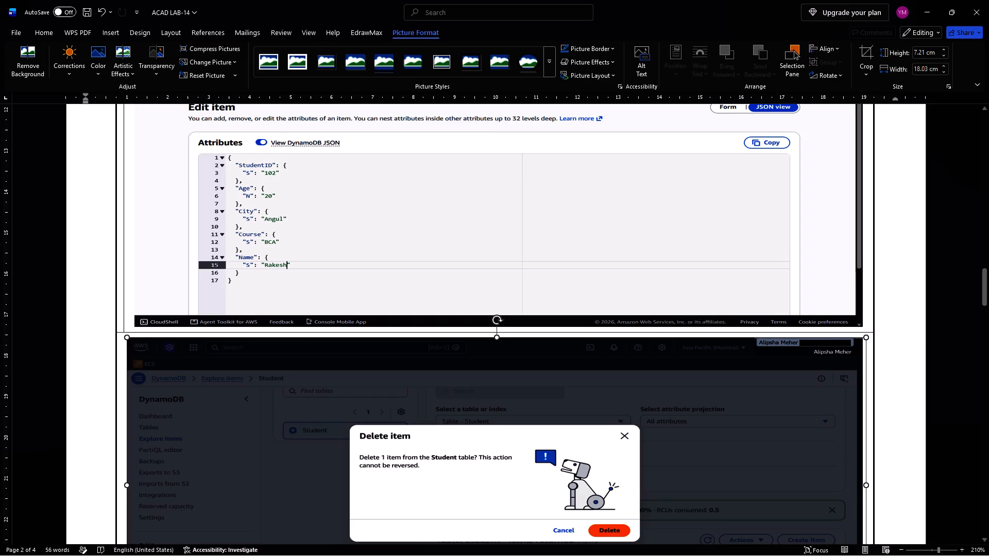
Set the transparency of the Delete item screenshot's name overlay to 50% to match the dimmed header.
left_click(787, 352)
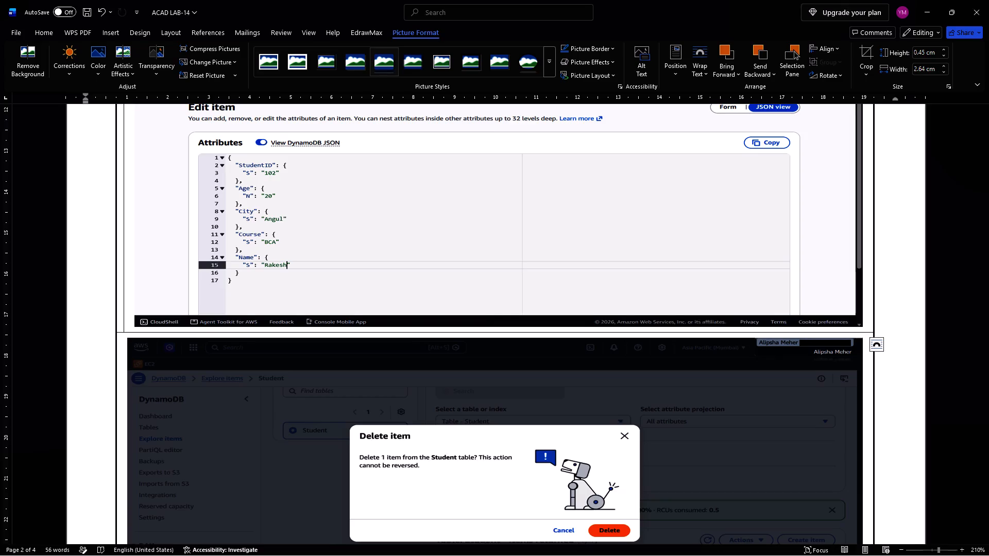
left_click(575, 58)
left_click_drag(575, 58, 581, 77)
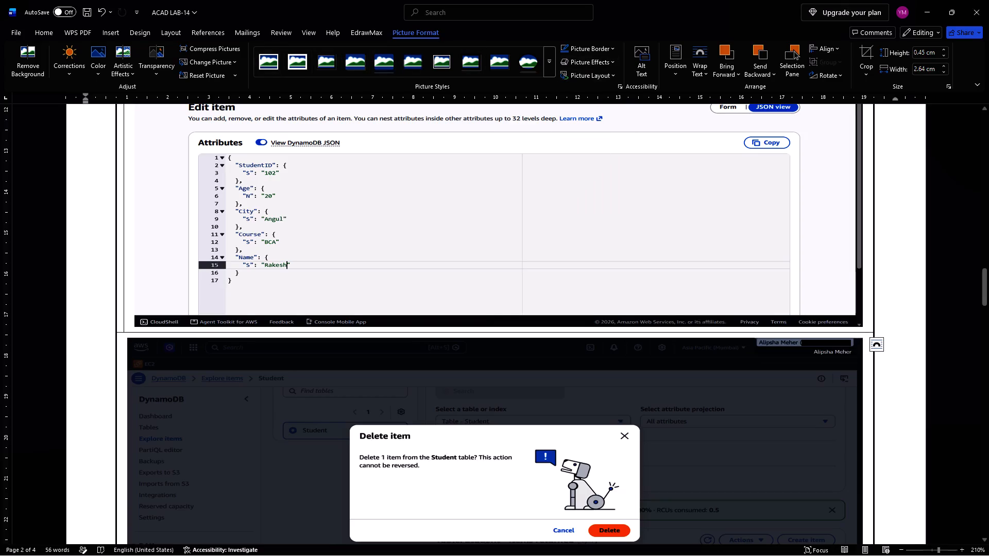
left_click(157, 73)
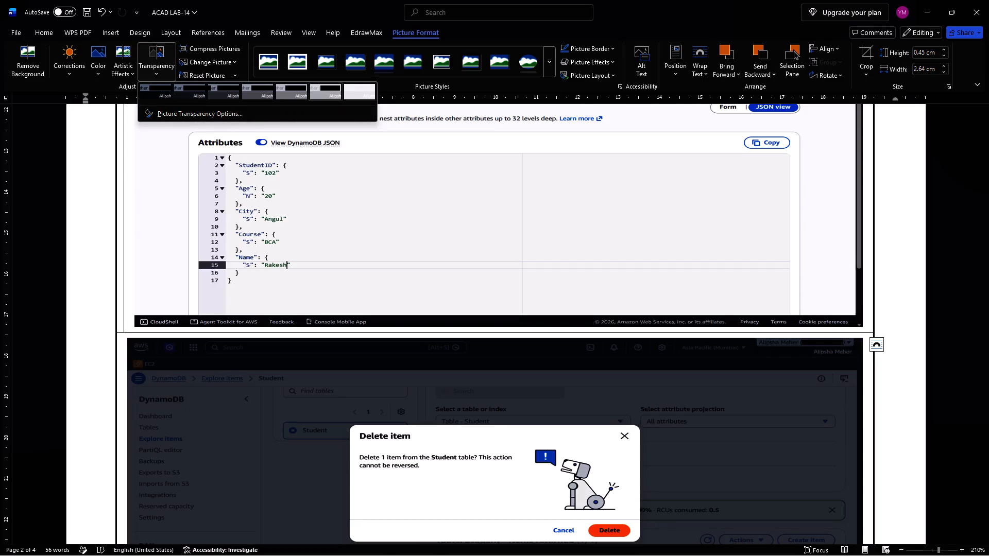
left_click(288, 91)
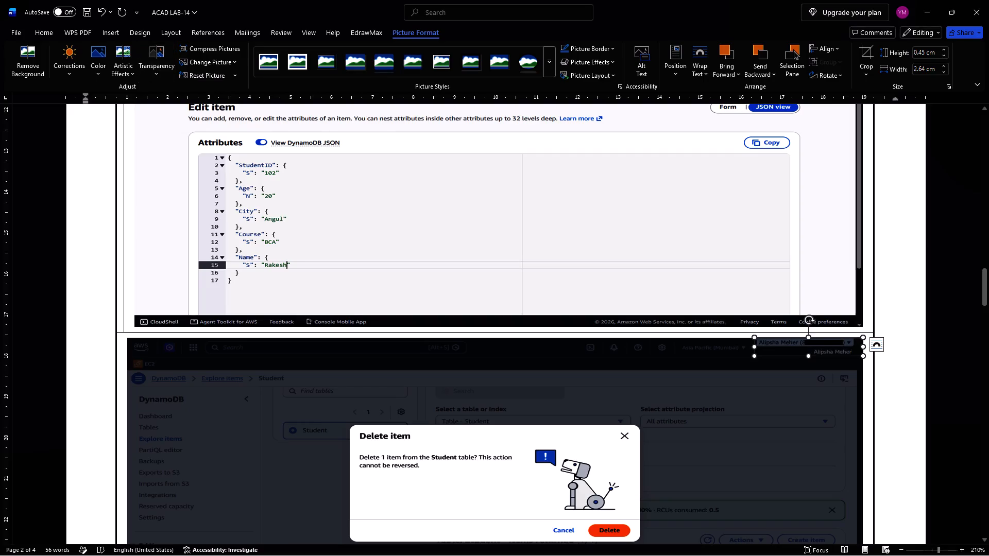
Duplicate the opaque name overlay from the Edit item screenshot and move the copy past the Delete item screenshot to the top of page 3.
scroll(457, 345, "up", 1)
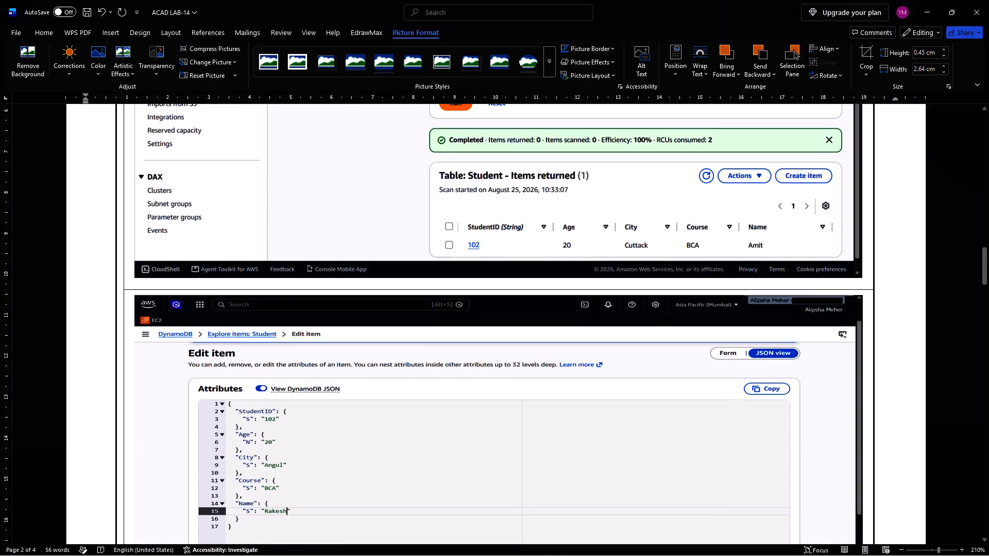
left_click(763, 304)
key("ctrl+c")
key("ctrl+v")
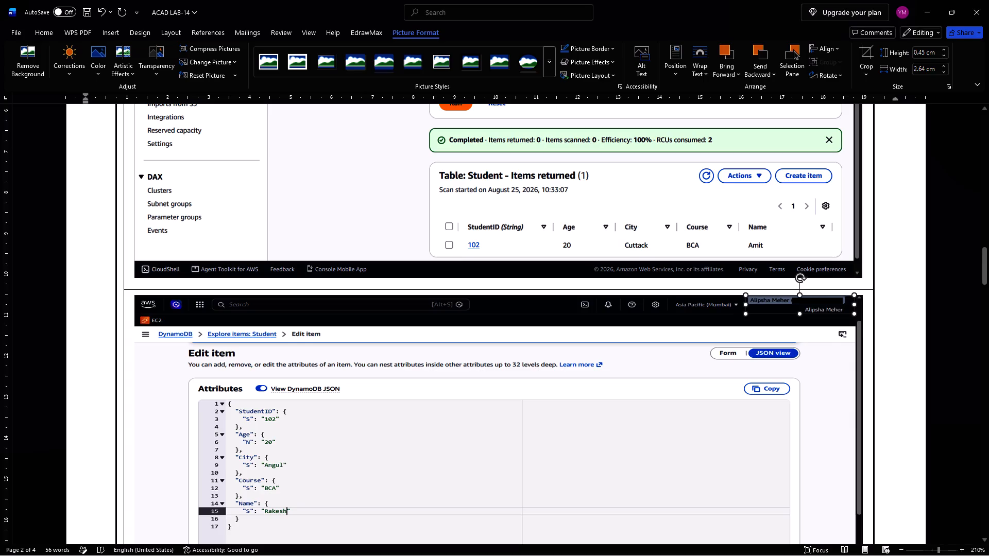
left_click_drag(780, 323, 722, 481)
scroll(722, 481, "down", 1)
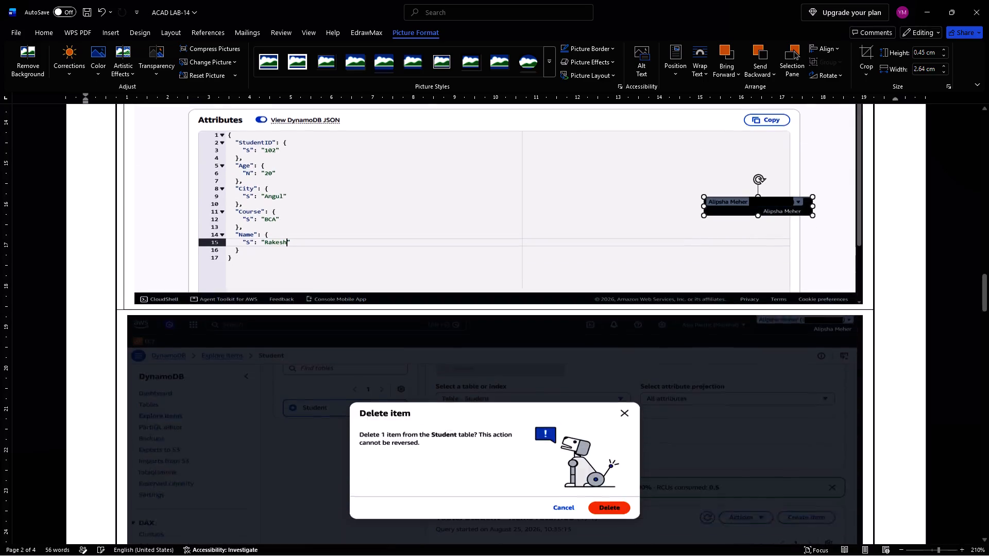
scroll(722, 481, "down", 1)
left_click_drag(731, 158, 693, 406)
scroll(693, 406, "down", 3)
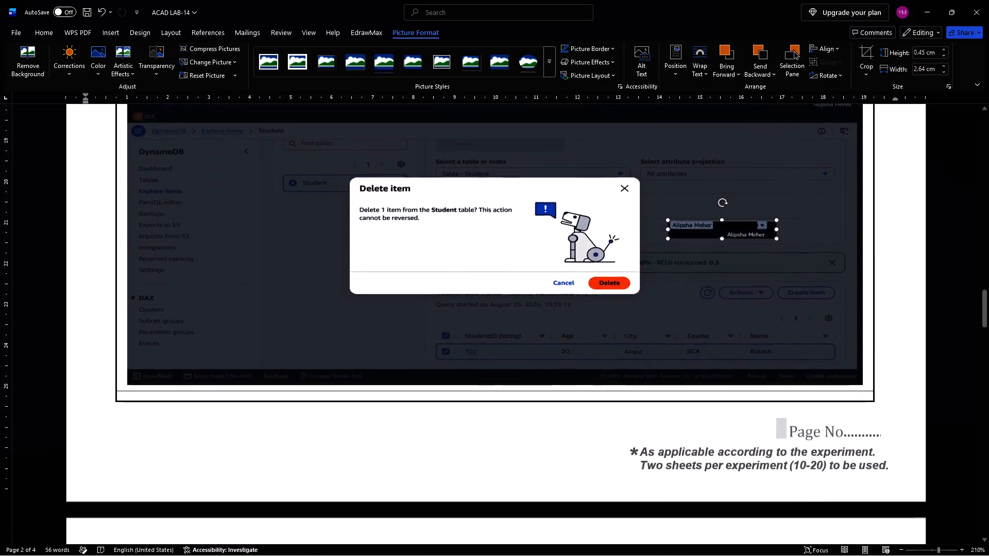
scroll(693, 406, "down", 1)
left_click_drag(706, 241, 694, 264)
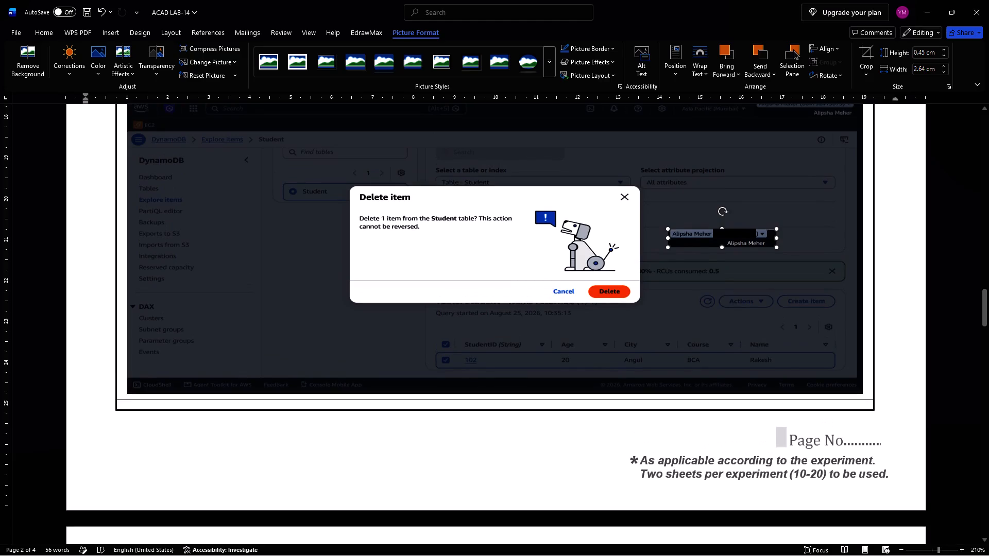
left_click_drag(694, 264, 716, 536)
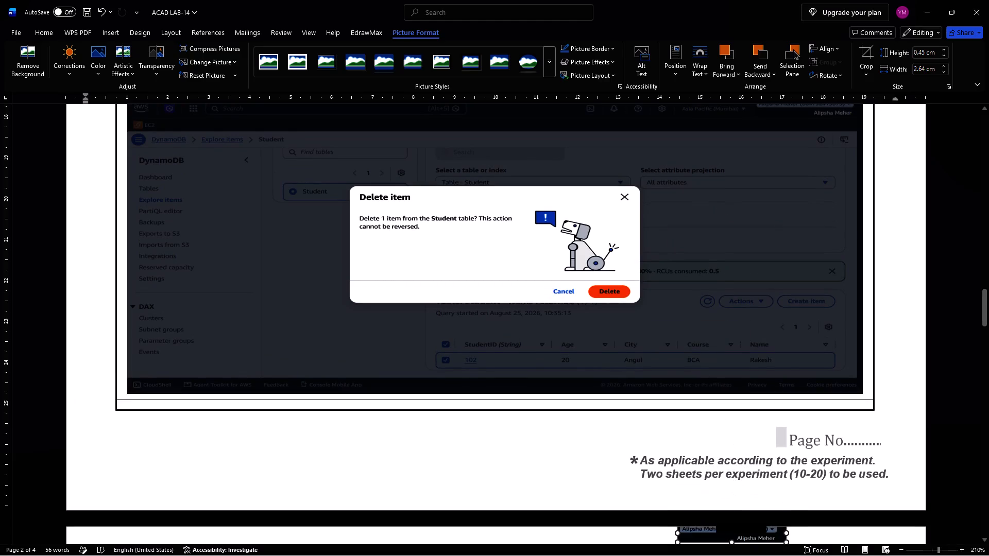
Shift the copied name overlay down page 3 toward the screenshot under Implementation Phase: Final Output.
scroll(716, 536, "down", 5)
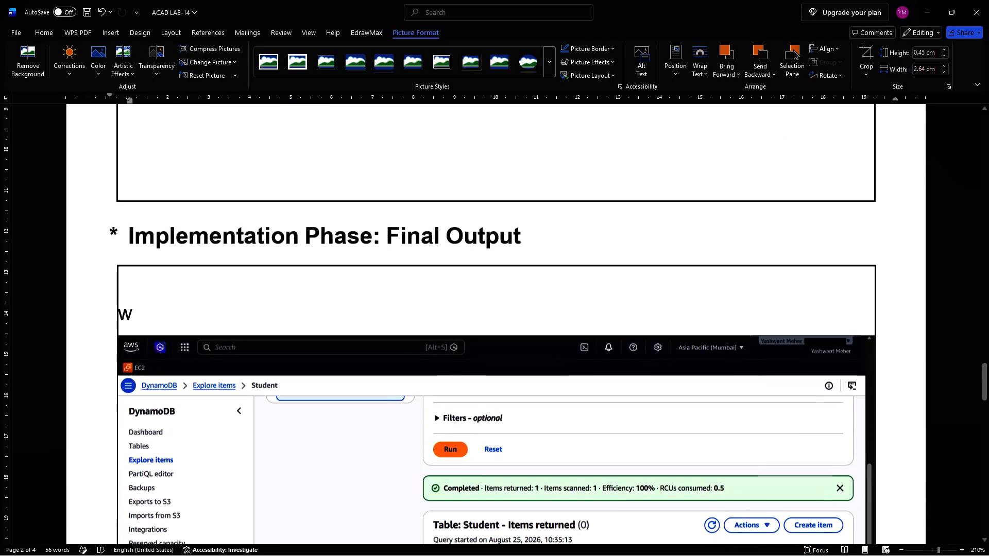
key("Down")
key("Down")
key("Down")
key("Down")
key("Down")
key("Down")
key("Down")
key("Down")
key("Down")
key("Down")
key("Down")
key("Down")
key("Down")
key("Down")
key("Down")
key("Down")
key("Down")
key("Down")
key("Down")
key("Down")
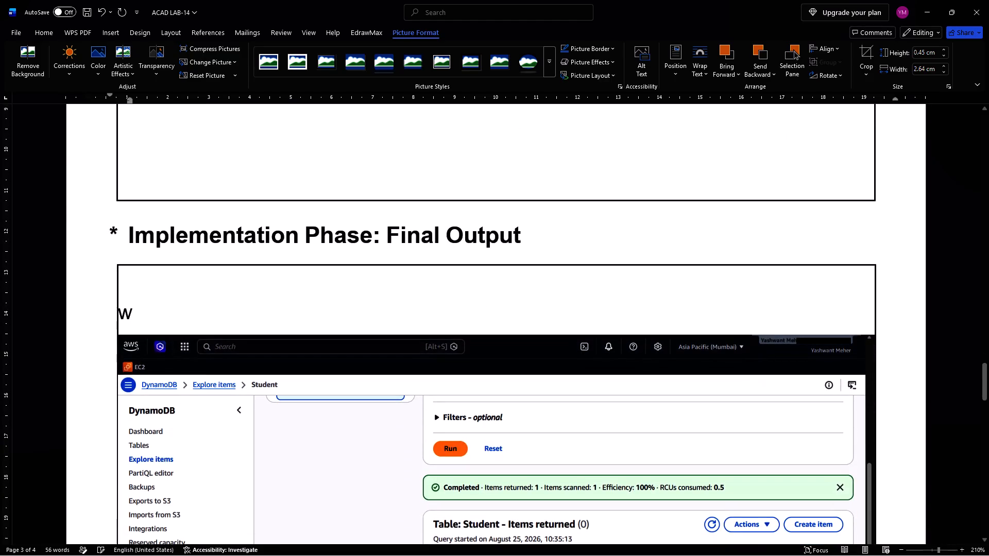
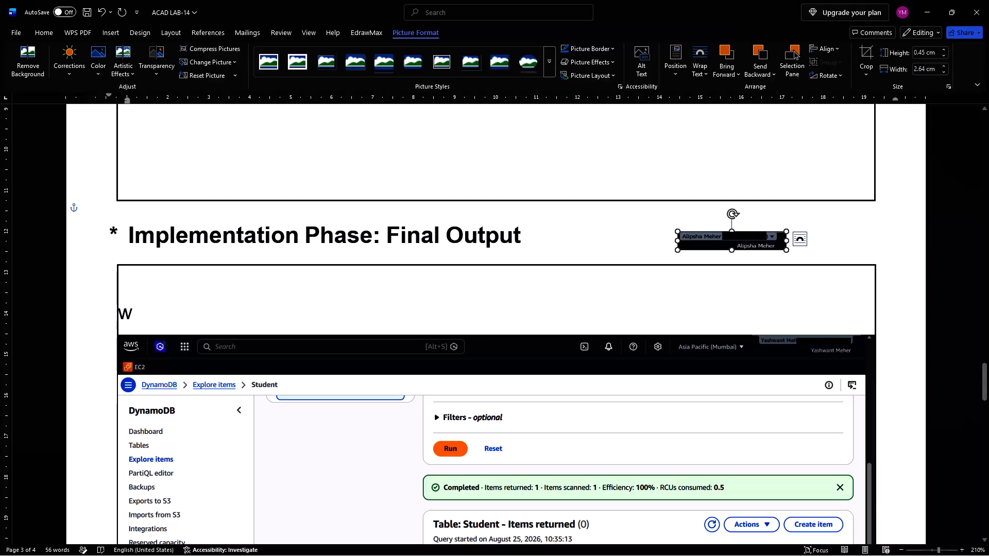
Move the copied name overlay onto the account name area in the header of the Final Output's DynamoDB screenshot.
left_click_drag(697, 239, 768, 340)
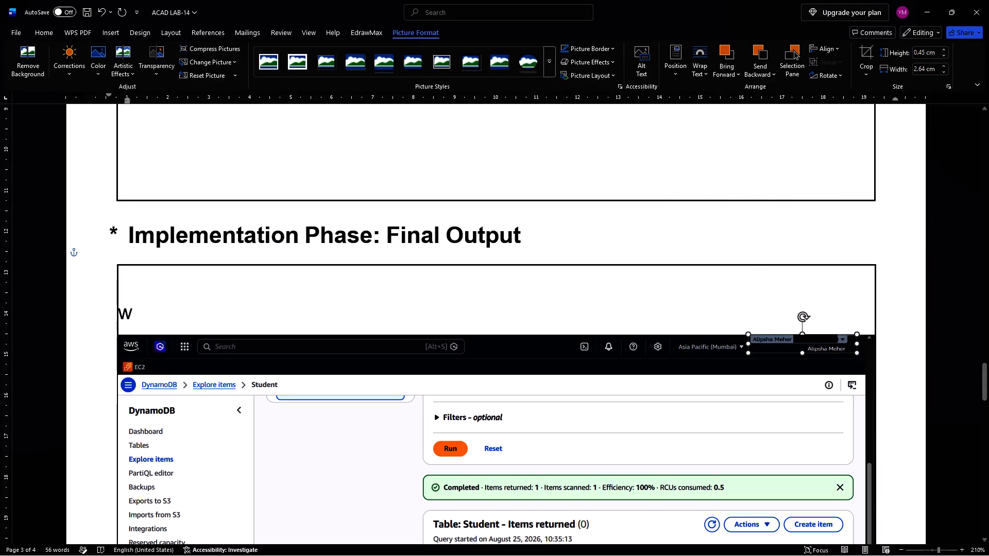
left_click_drag(768, 340, 773, 343)
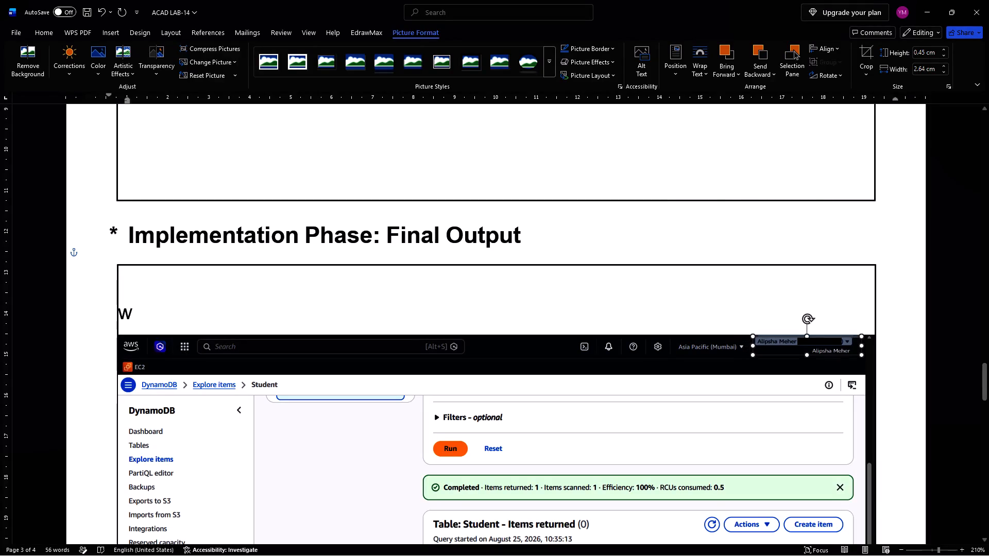
left_click_drag(773, 343, 773, 352)
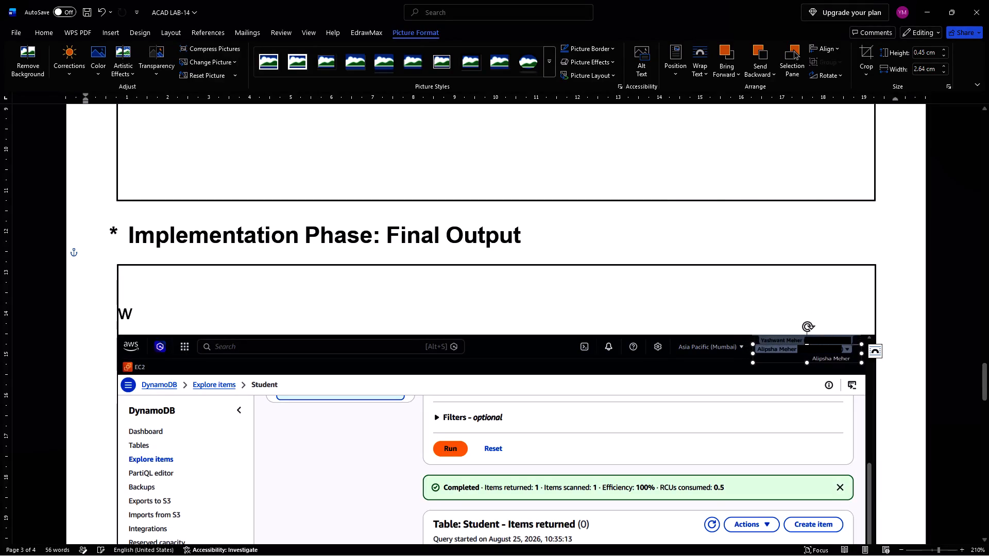
Narrow the Final Output screenshot's name overlay to about 2.58 cm by bringing in its left edge.
left_click(753, 354)
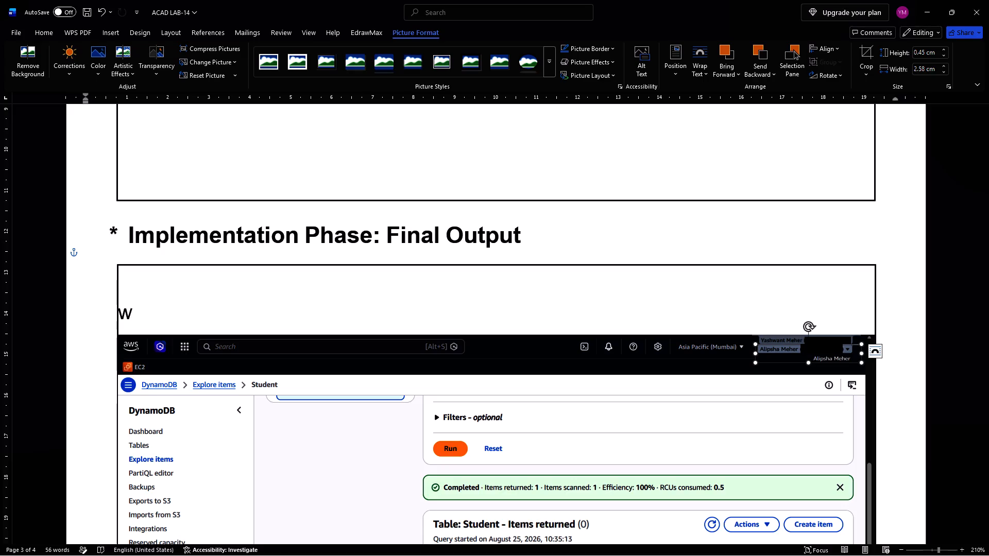
Nudge the name overlay upward in small increments until it fully covers the old account name in the Final Output screenshot's header.
key("Up")
key("Up")
key("Up")
key("Up")
key("Up")
key("Up")
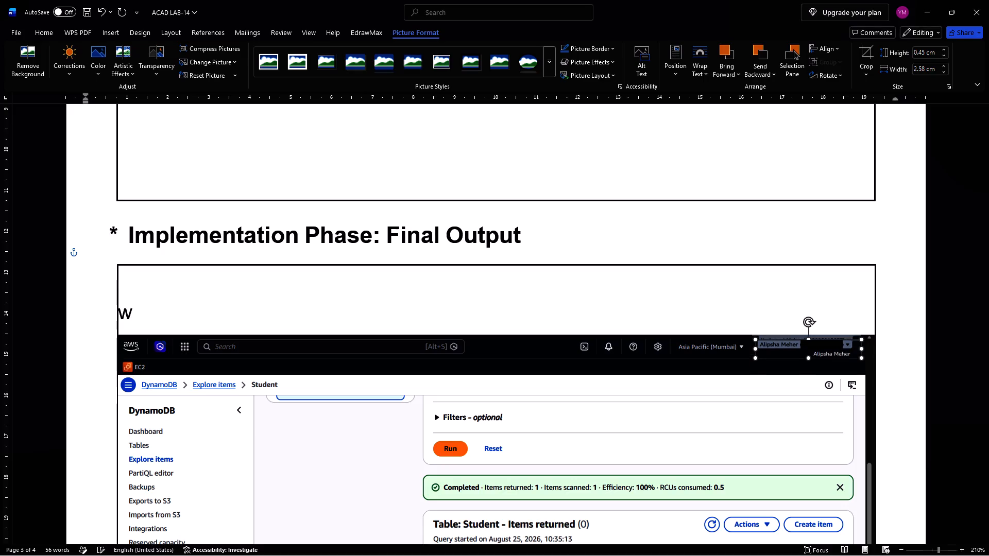
key("Up")
key("Up")
key("Up")
key("Up")
key("Up")
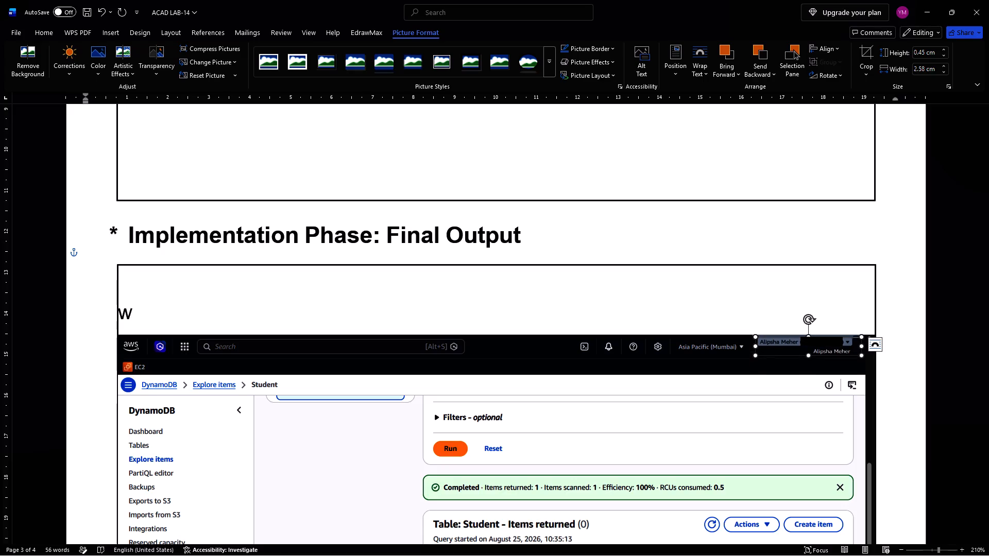
left_click(686, 418)
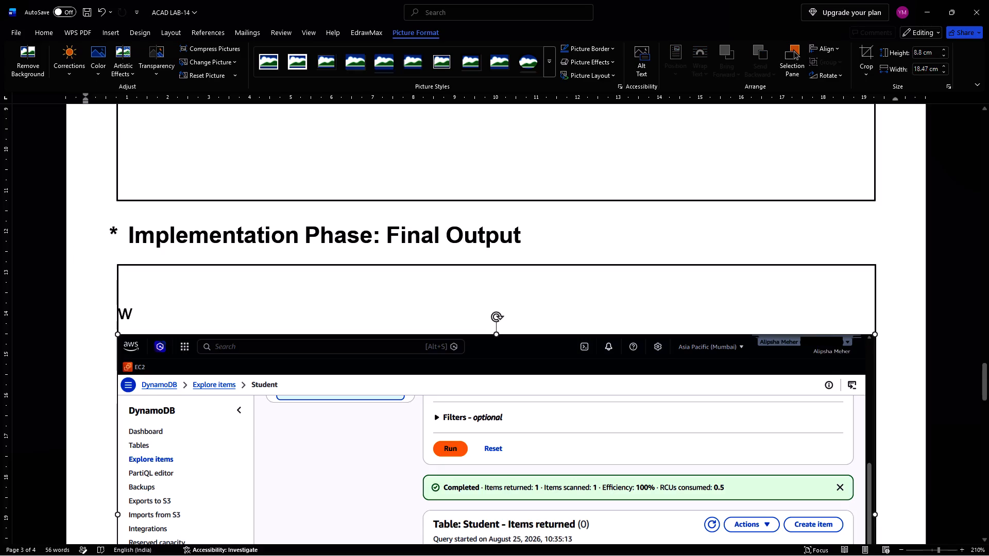
left_click(813, 354)
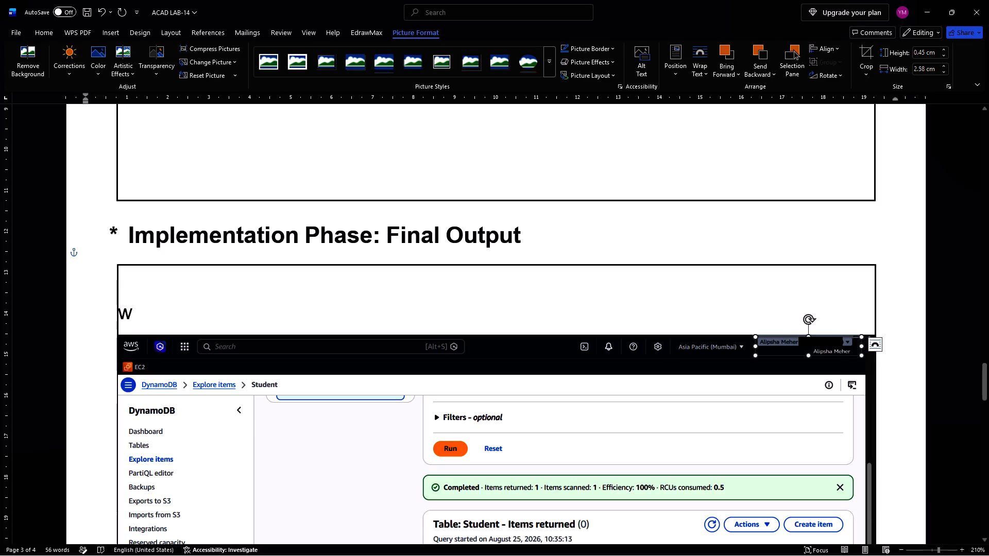
key("Up")
key("Up")
key("Up")
left_click(799, 374)
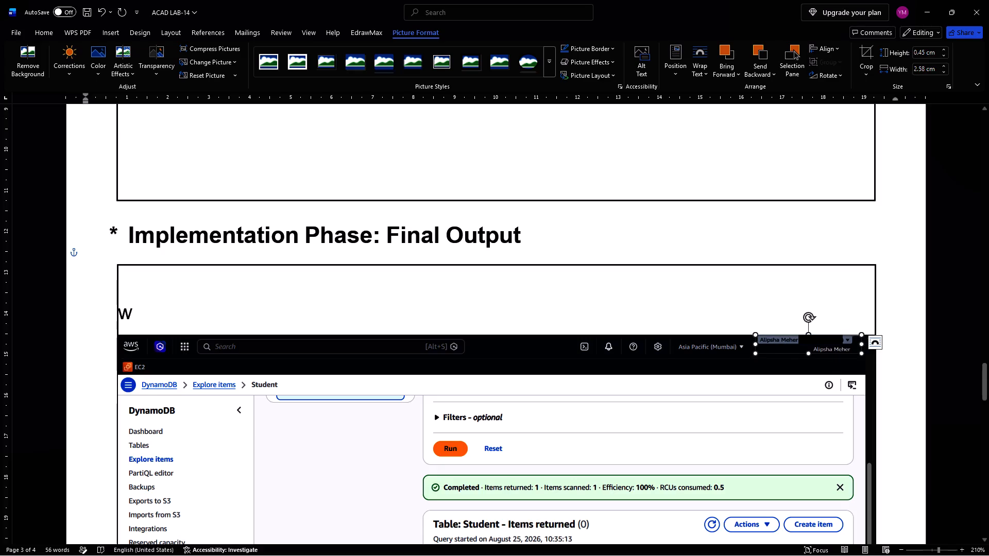
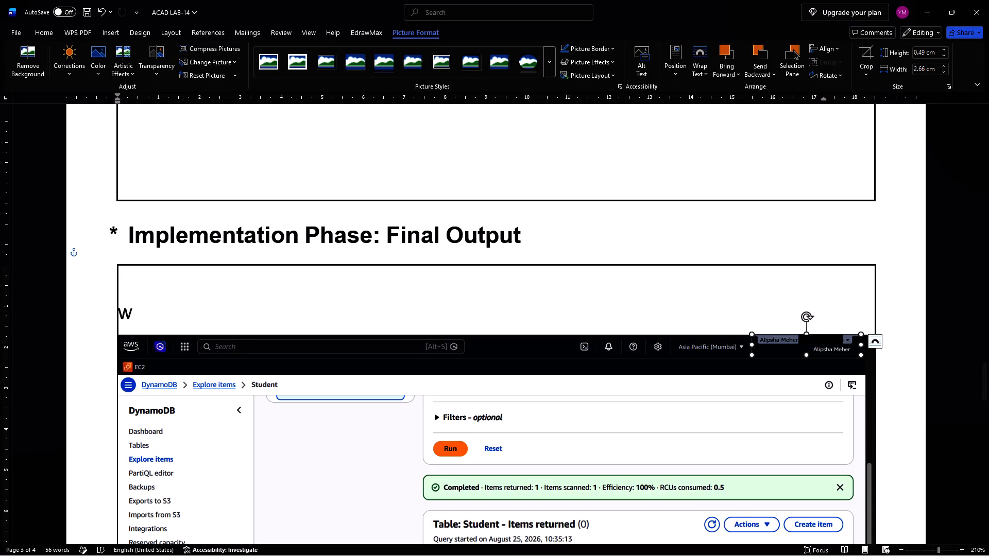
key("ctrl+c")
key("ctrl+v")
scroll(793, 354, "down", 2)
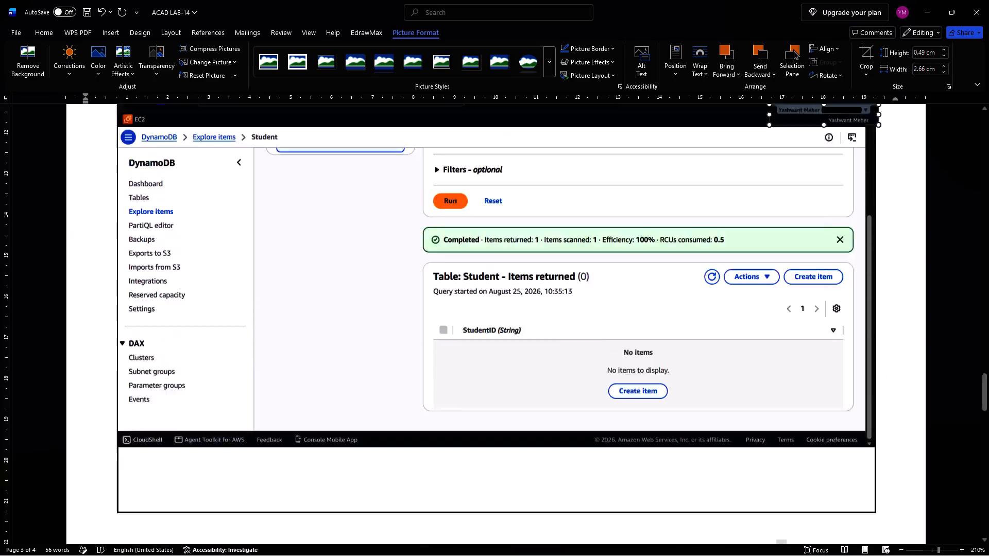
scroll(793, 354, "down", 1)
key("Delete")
Check the name overlays on the Delete item and Final Output screenshots in ACAD LAB-14.
scroll(798, 360, "up", 1)
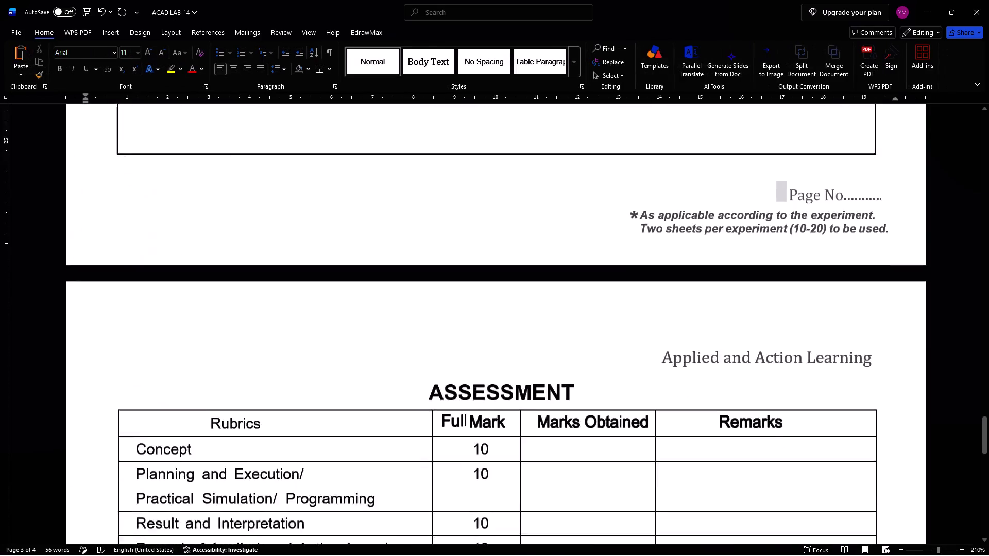
scroll(798, 360, "up", 2)
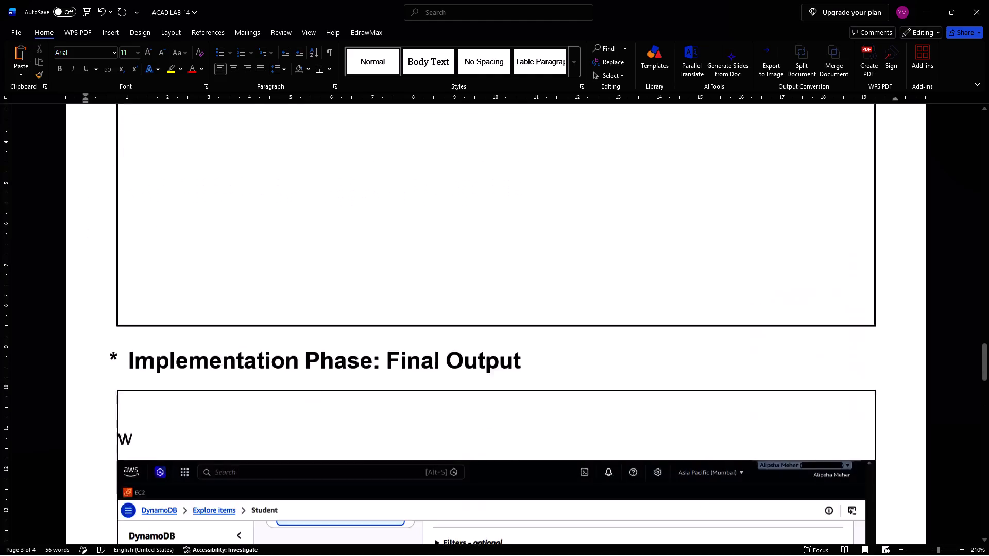
scroll(798, 360, "up", 2)
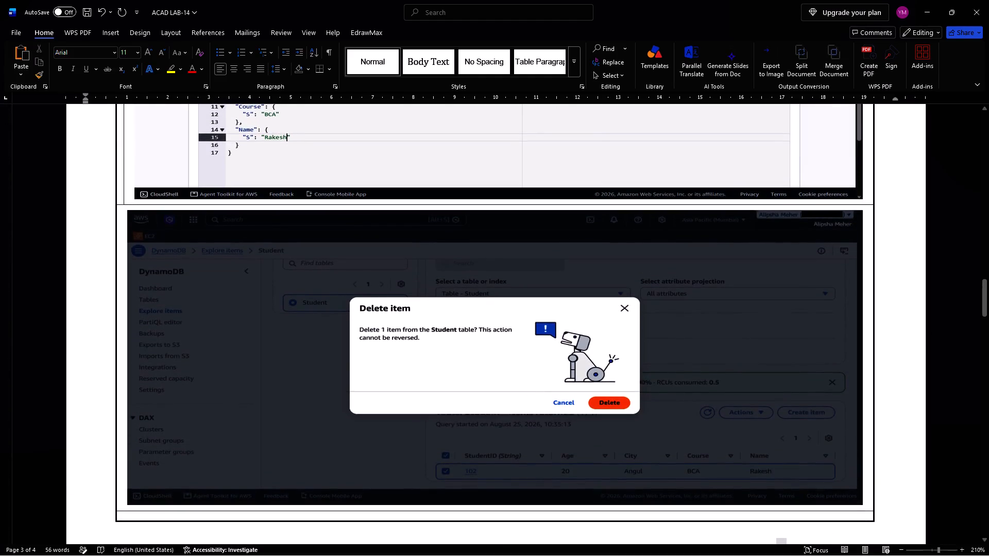
scroll(777, 302, "down", 7)
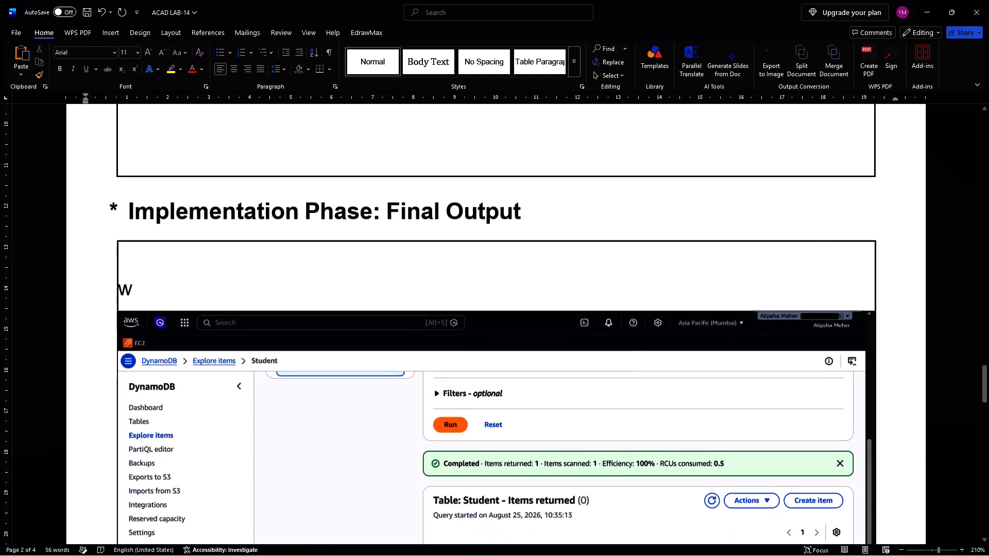
scroll(777, 302, "down", 3)
scroll(777, 302, "up", 1)
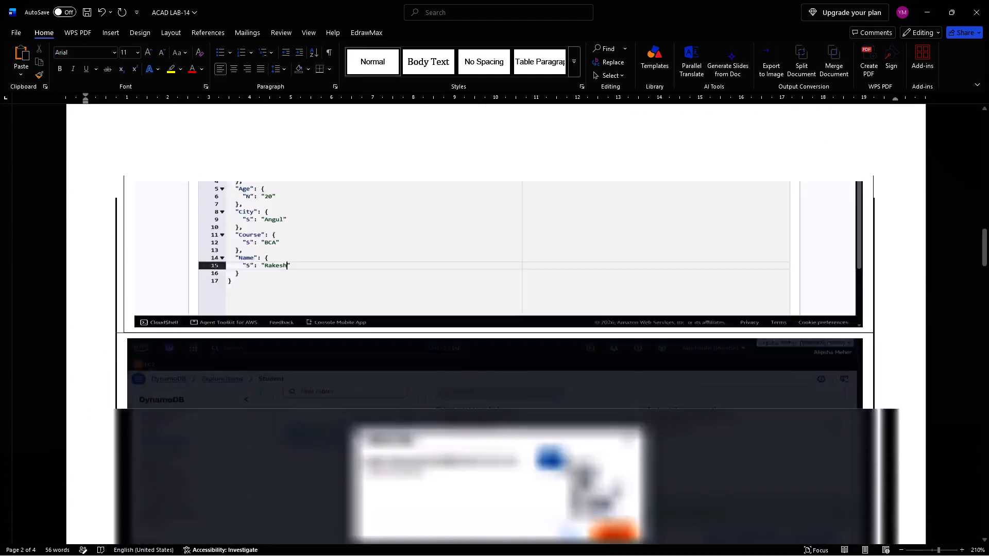
Export the document as a PDF named ACAD LAB-14 to the 5th sem folder inside .Tinkidi on the Desktop.
left_click(14, 27)
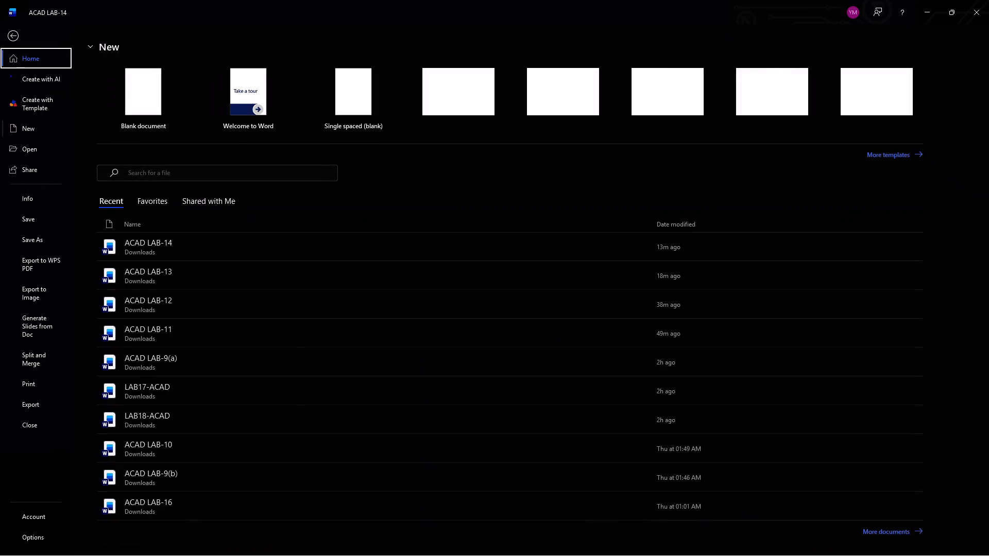
left_click(36, 236)
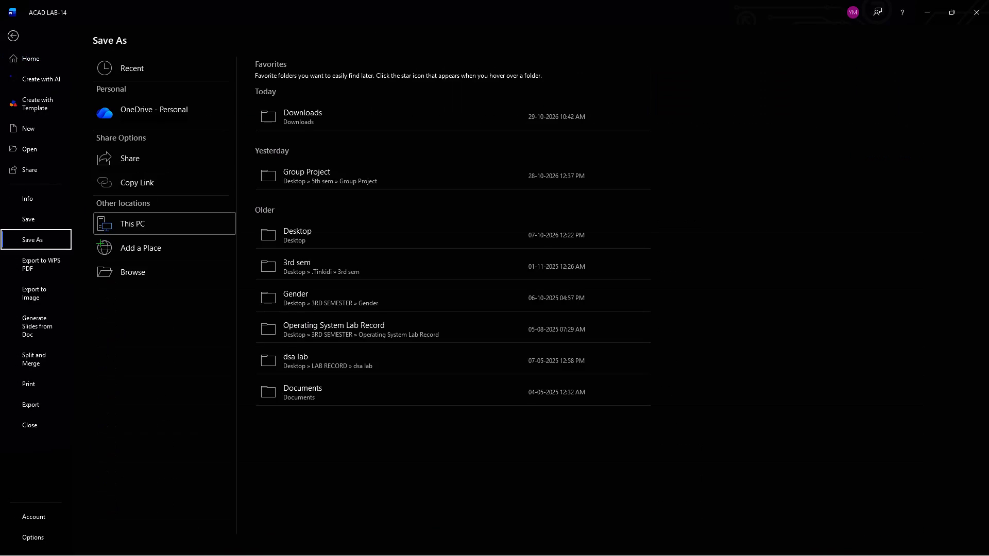
left_click(126, 283)
left_click(138, 279)
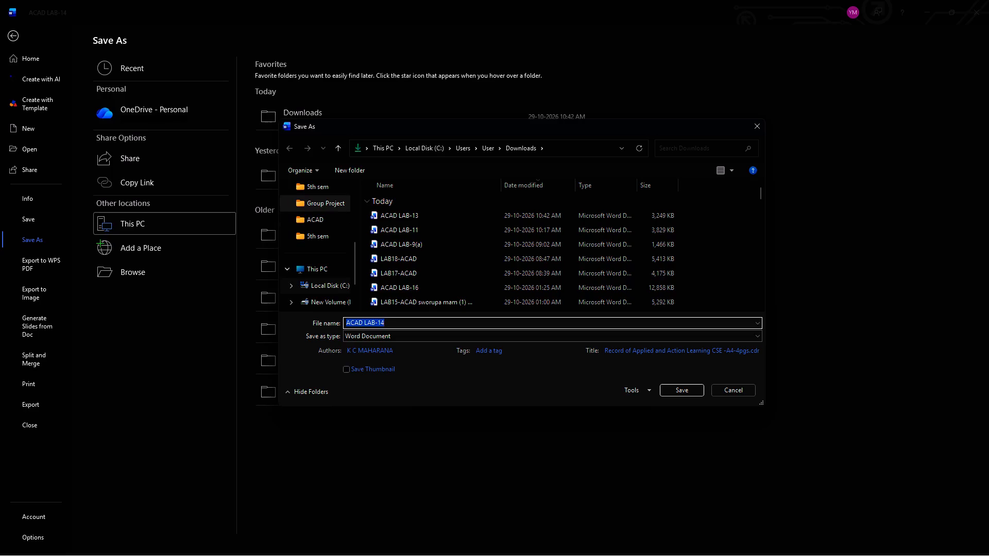
left_click(310, 225)
left_click(328, 205)
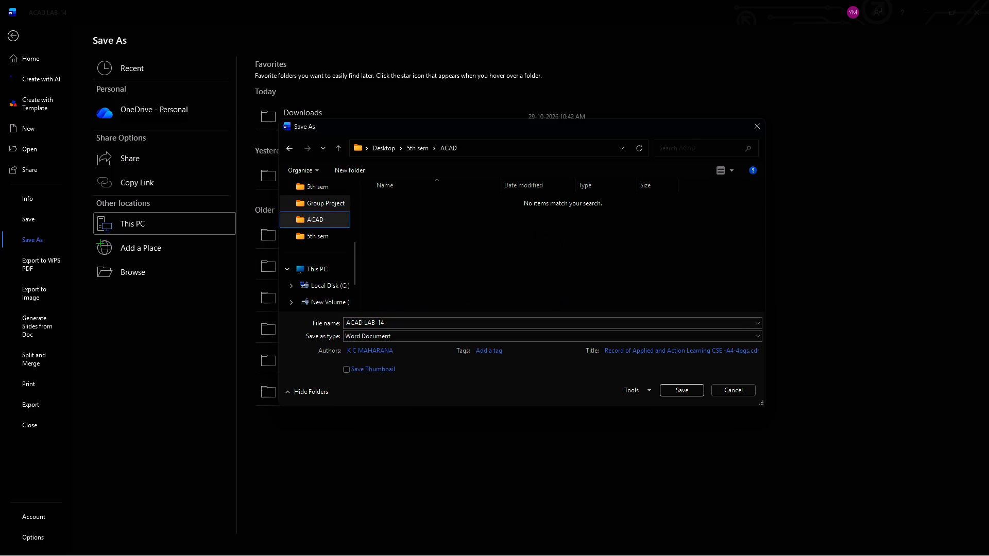
scroll(320, 218, "up", 1)
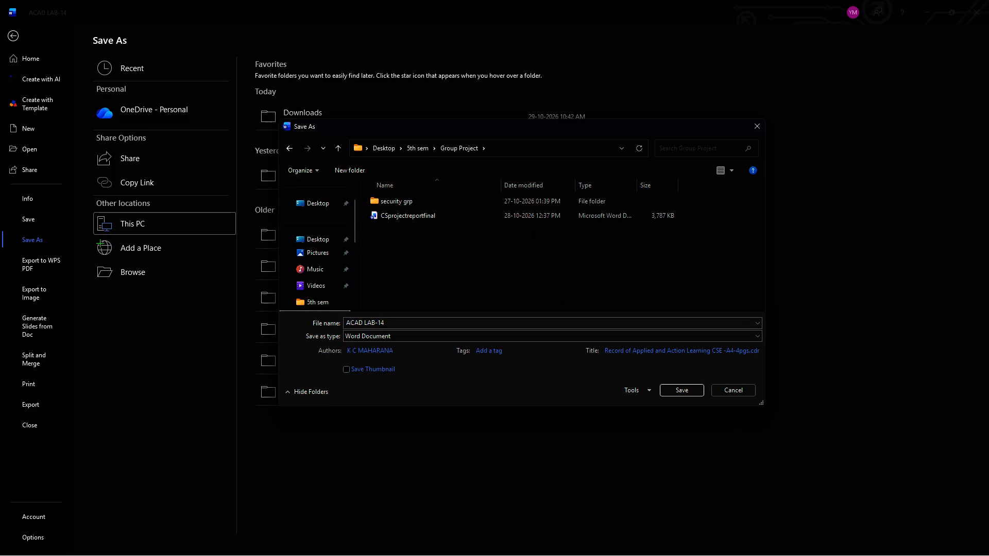
left_click(312, 235)
double_click(422, 204)
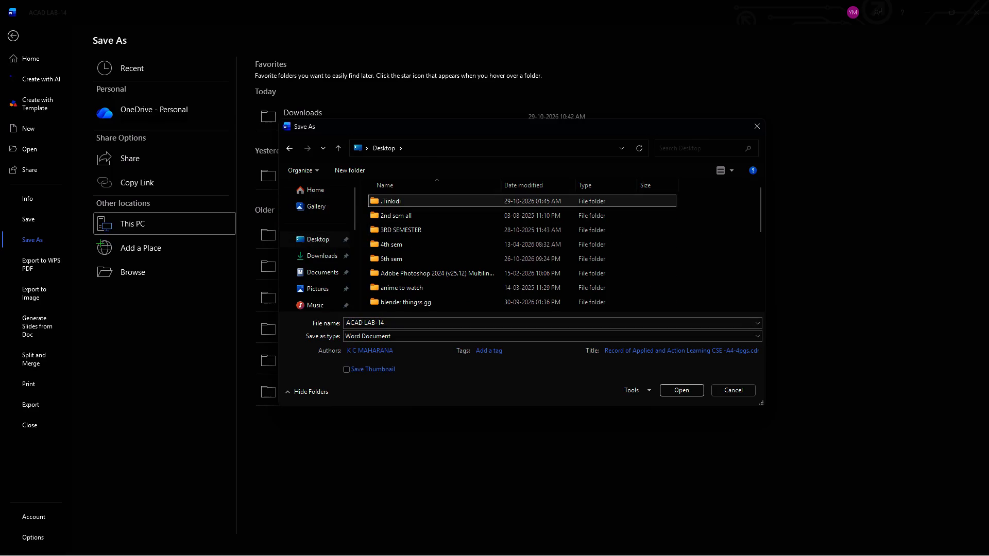
double_click(411, 229)
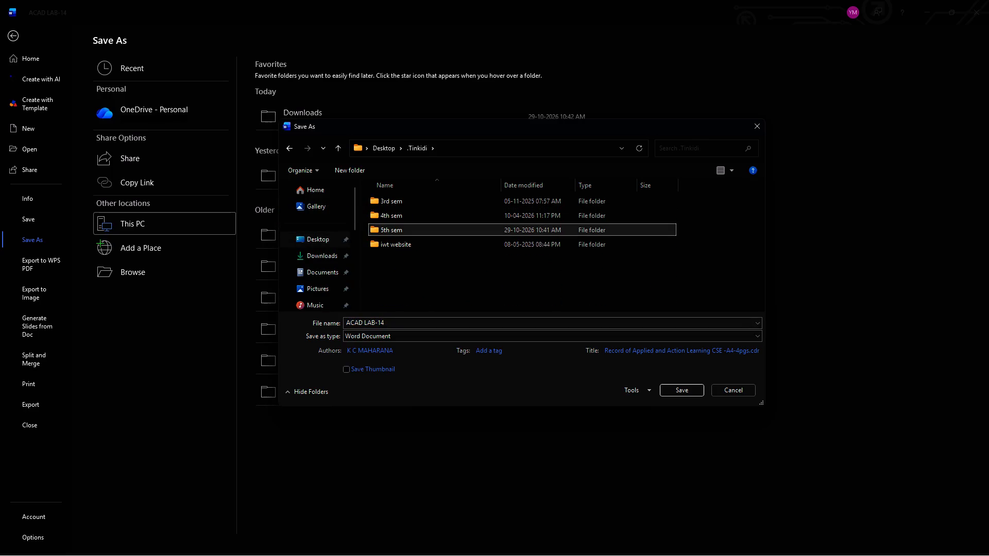
left_click(401, 334)
left_click(372, 394)
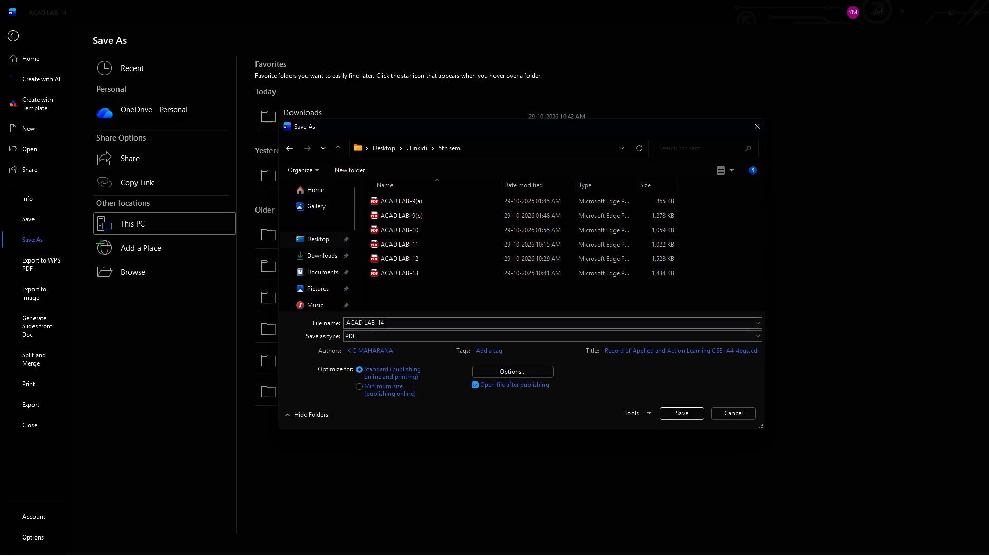
scroll(523, 326, "down", 1)
left_click(678, 410)
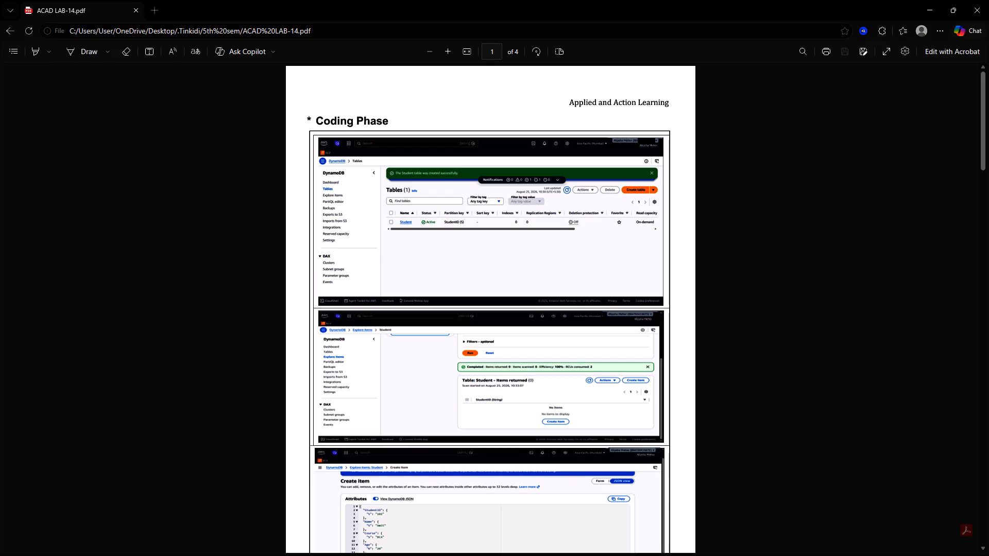
Review the name overlays across the pages of the exported ACAD LAB-14 PDF, and close it.
scroll(678, 410, "down", 1)
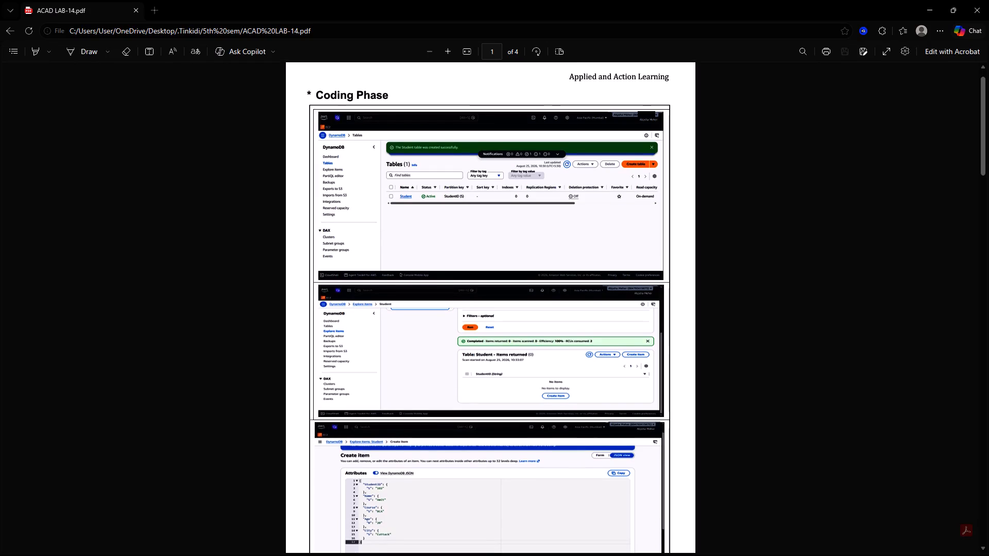
scroll(678, 410, "down", 4)
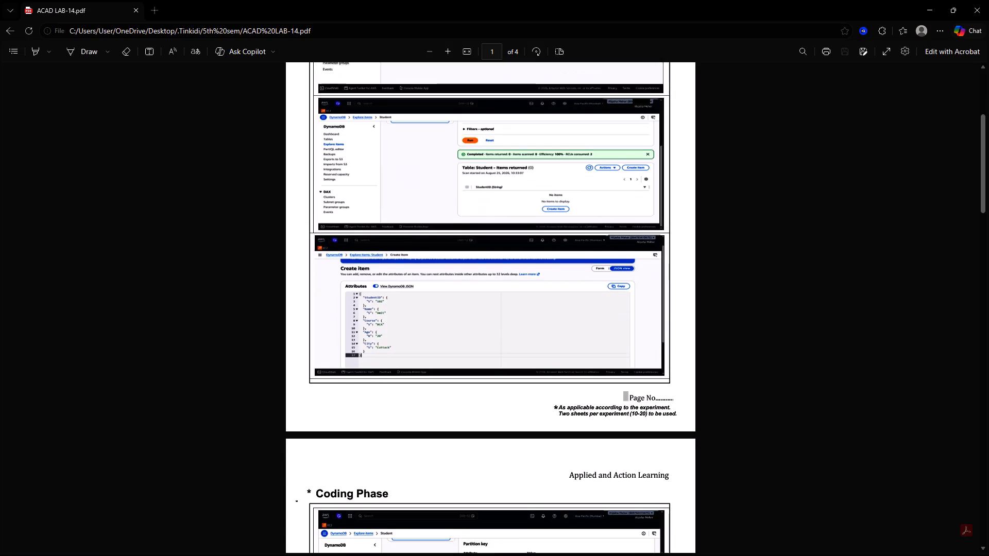
scroll(678, 410, "down", 8)
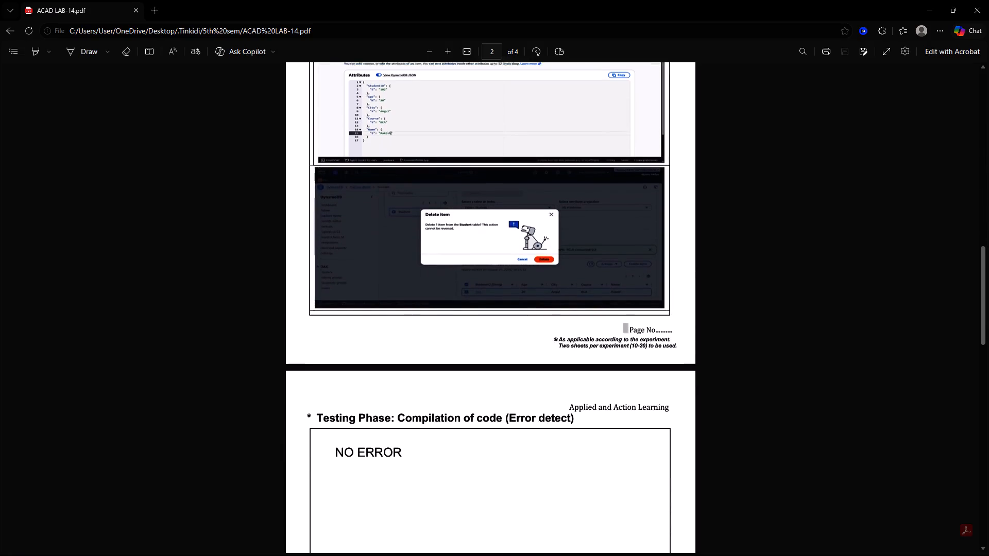
scroll(678, 410, "down", 6)
scroll(678, 410, "up", 3)
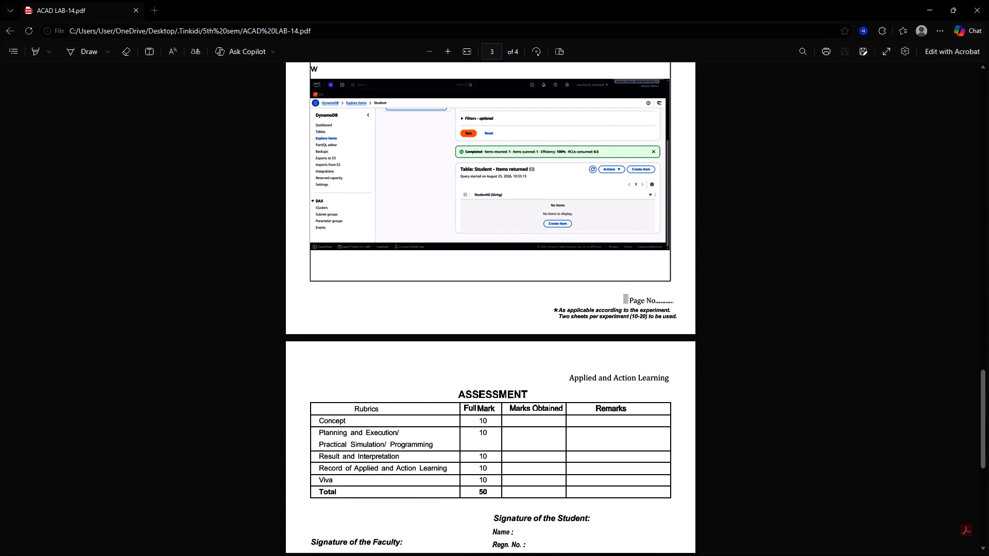
left_click(988, 0)
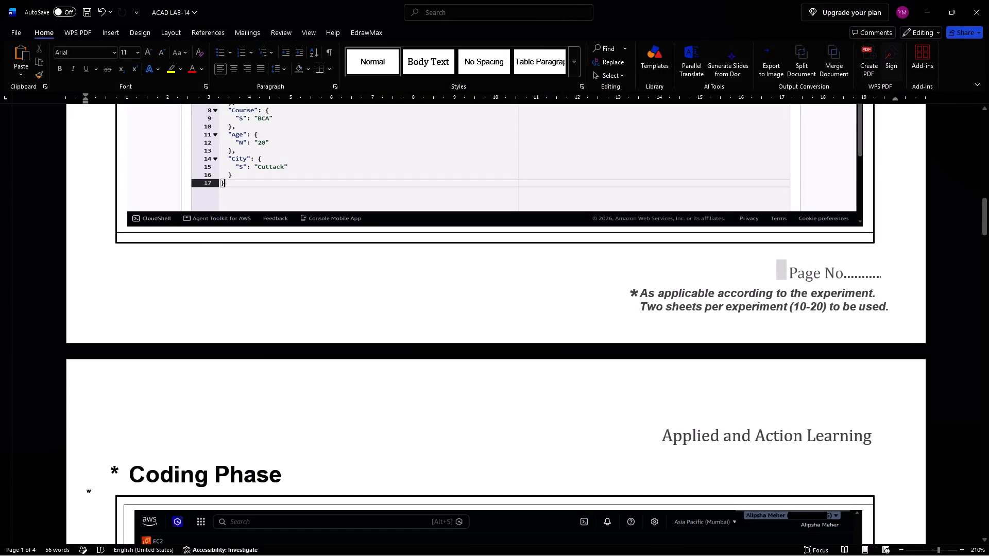
Look over the Coding Phase, Final Output and Assessment pages of the ACAD LAB-14 Word document.
scroll(712, 228, "down", 2)
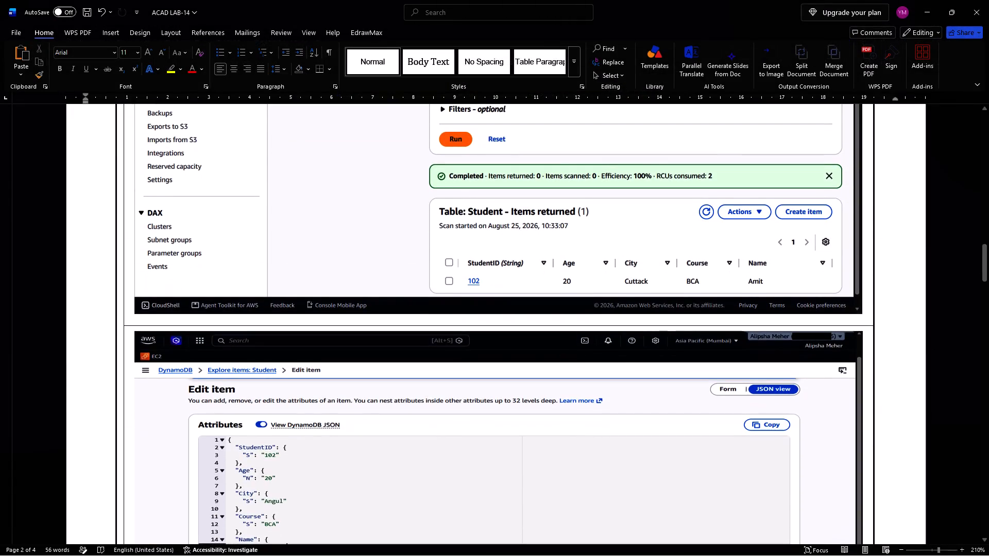
scroll(712, 228, "down", 4)
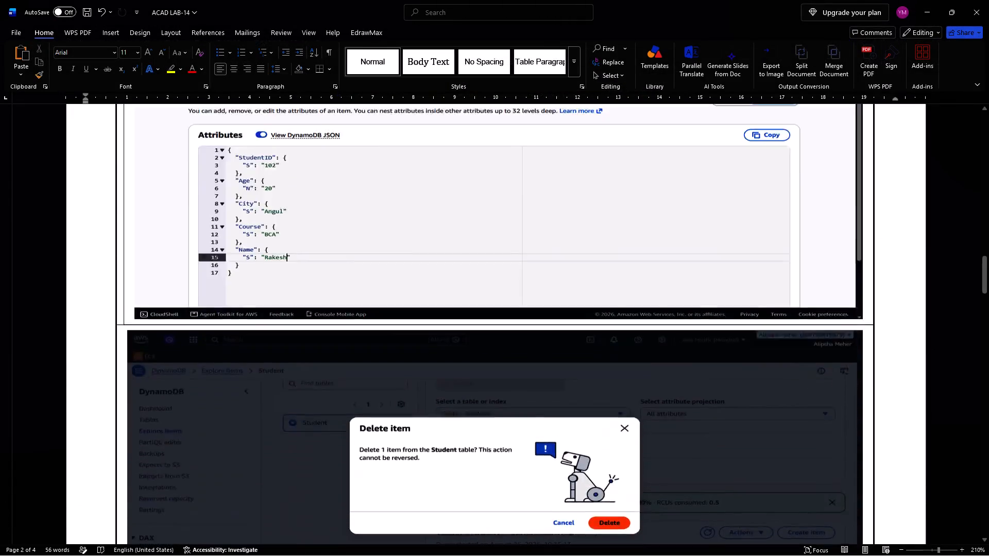
scroll(712, 228, "down", 2)
left_click(712, 228)
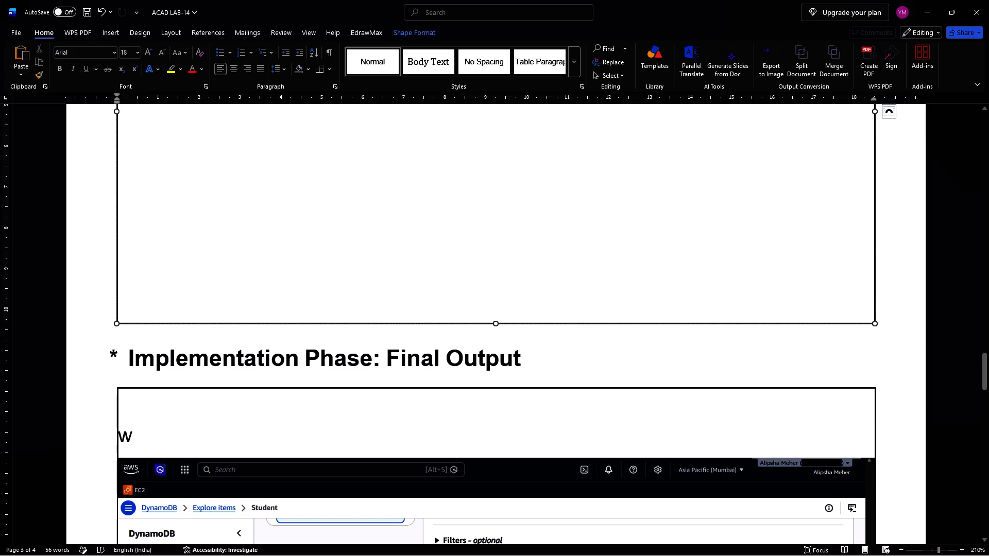
scroll(712, 228, "down", 3)
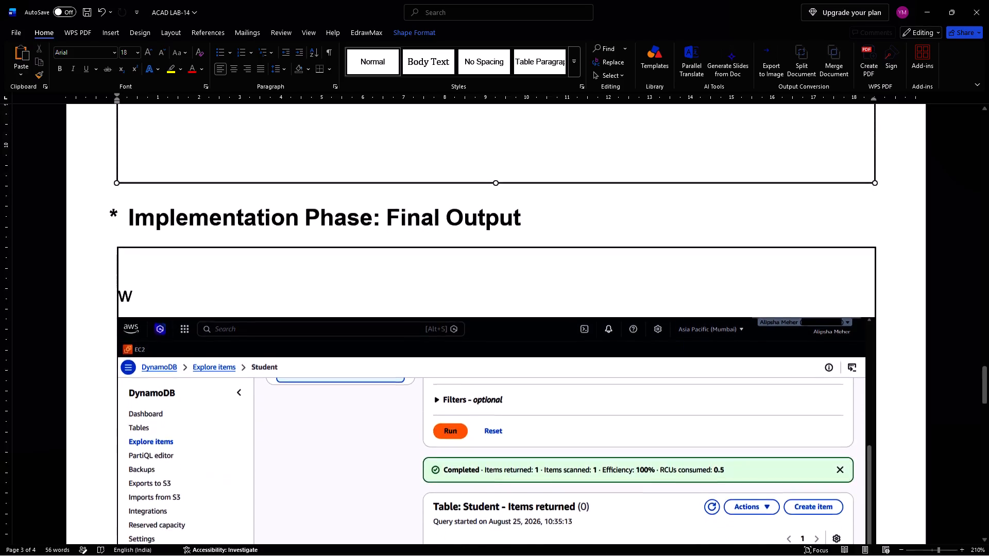
scroll(712, 228, "down", 1)
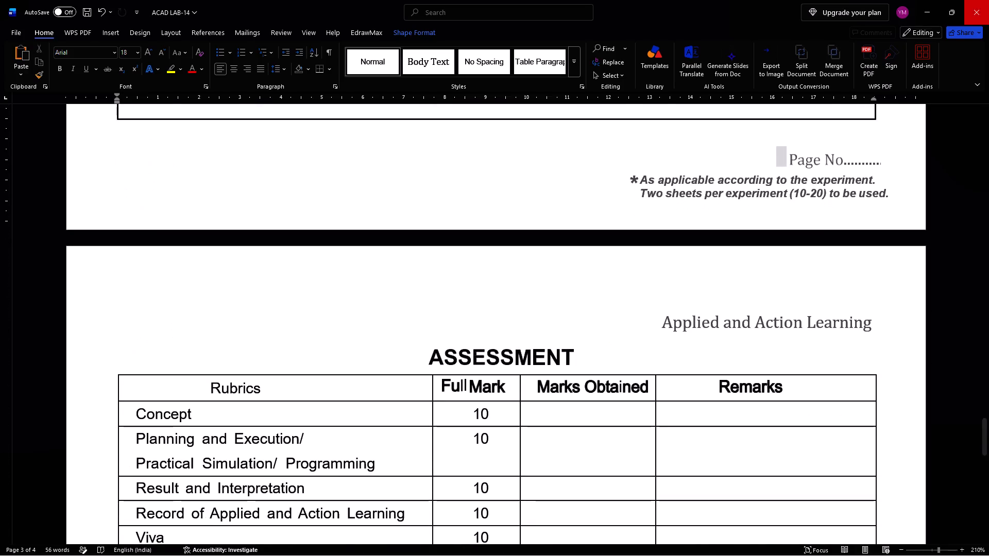
Close the ACAD LAB-14 document and open ACAD LAB-15 from the Downloads folder.
left_click(988, 0)
left_click(479, 359)
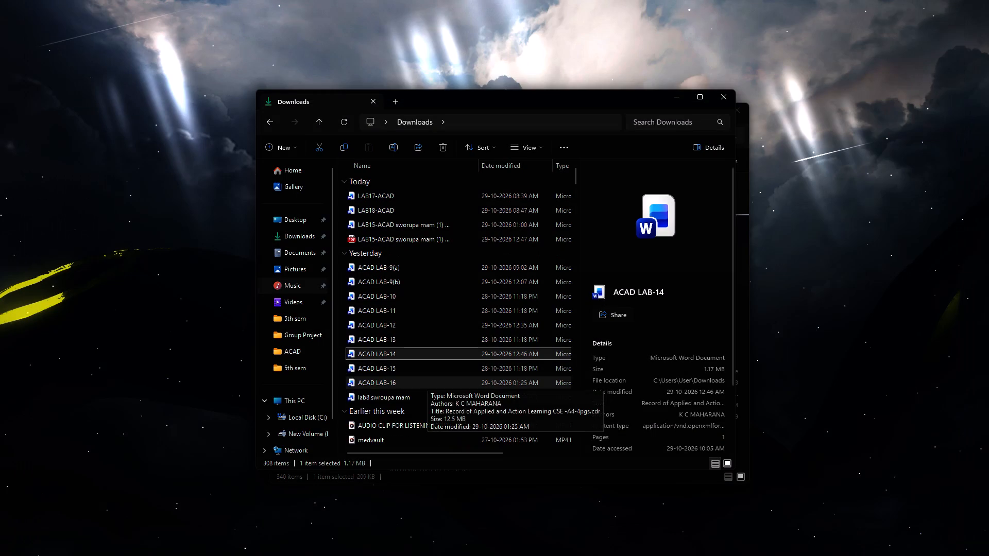
left_click(413, 369)
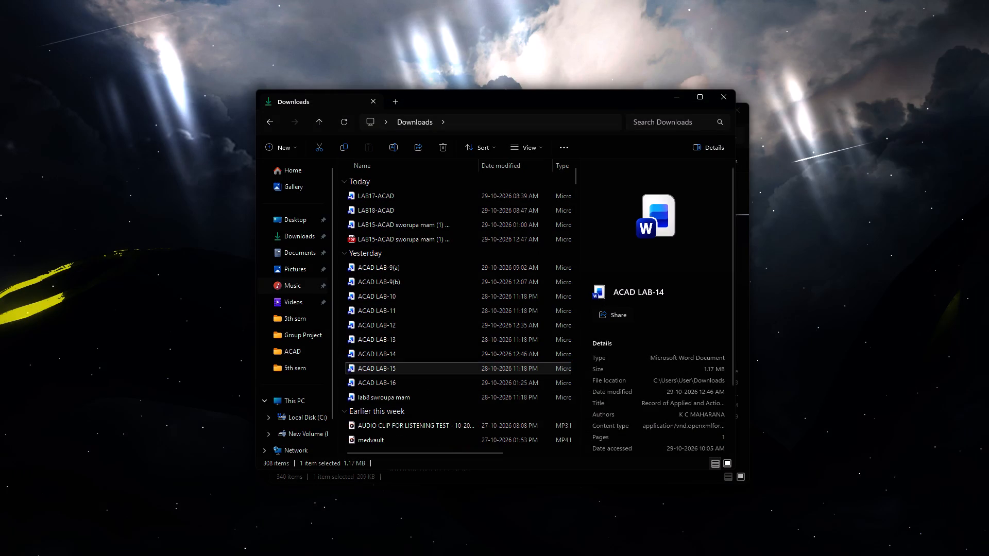
double_click(413, 369)
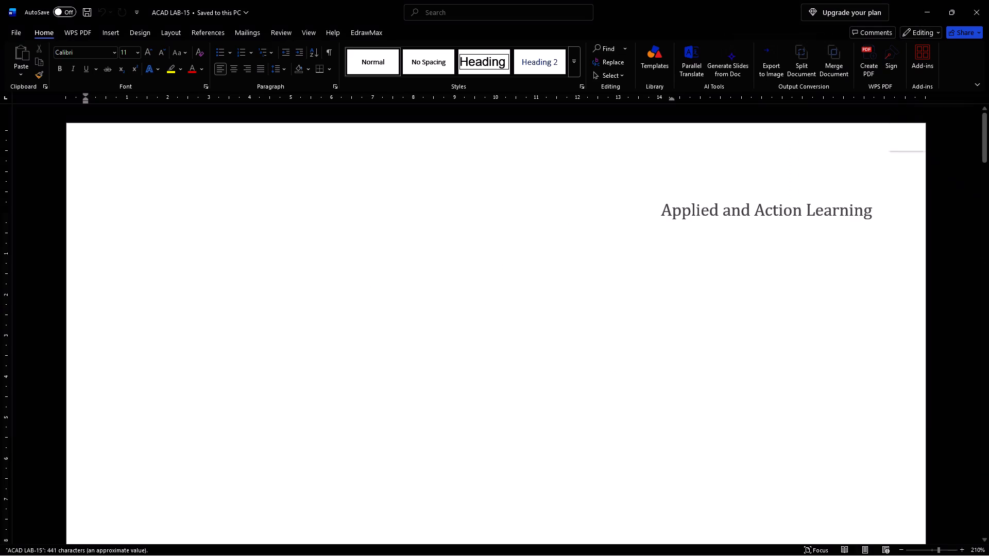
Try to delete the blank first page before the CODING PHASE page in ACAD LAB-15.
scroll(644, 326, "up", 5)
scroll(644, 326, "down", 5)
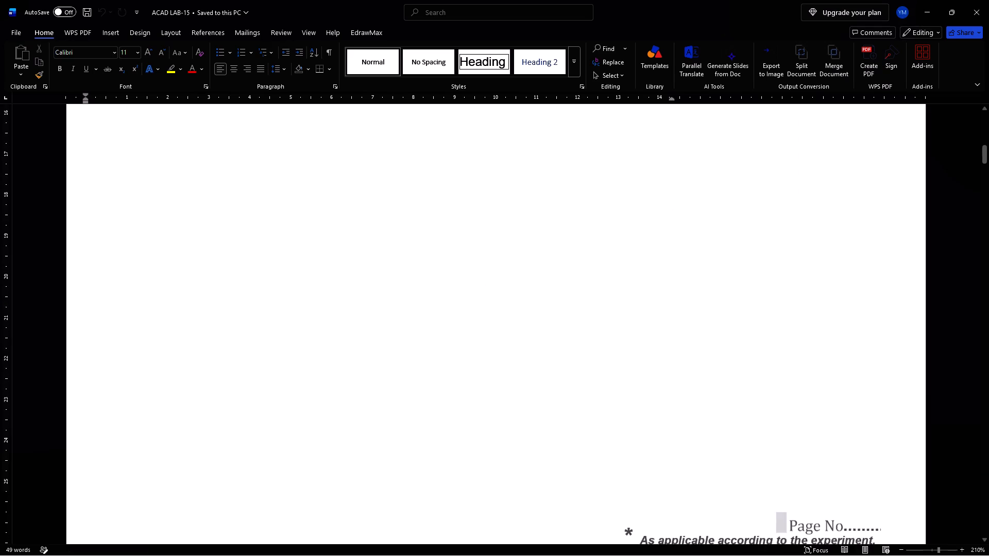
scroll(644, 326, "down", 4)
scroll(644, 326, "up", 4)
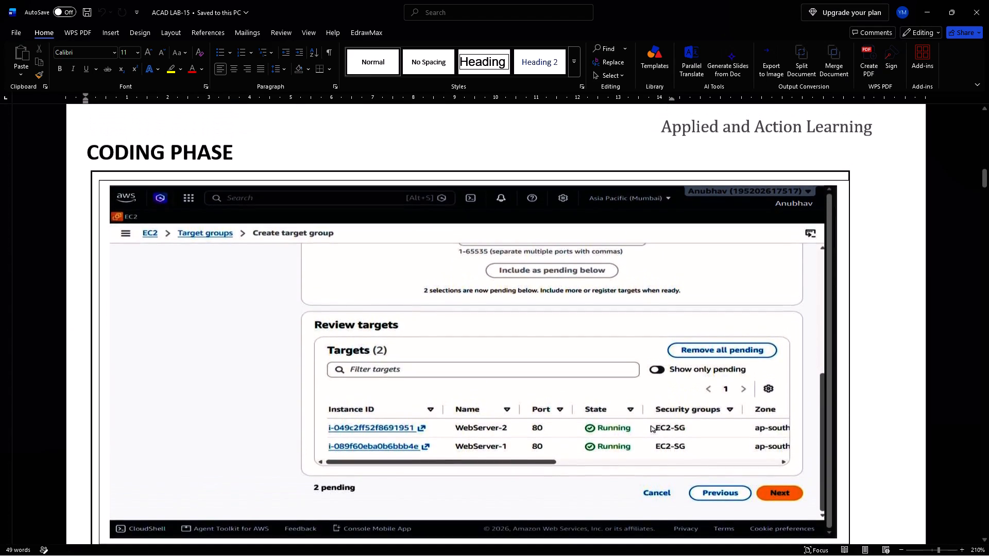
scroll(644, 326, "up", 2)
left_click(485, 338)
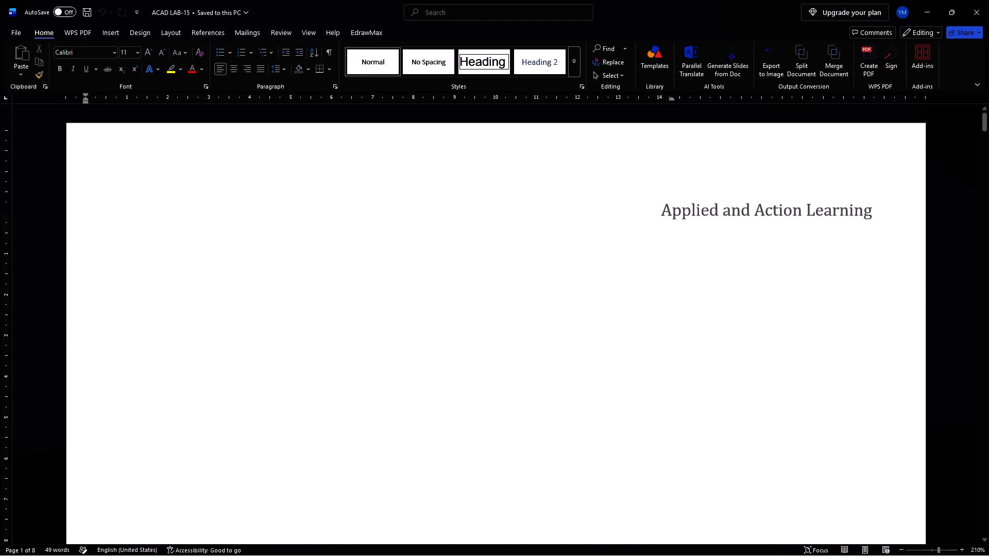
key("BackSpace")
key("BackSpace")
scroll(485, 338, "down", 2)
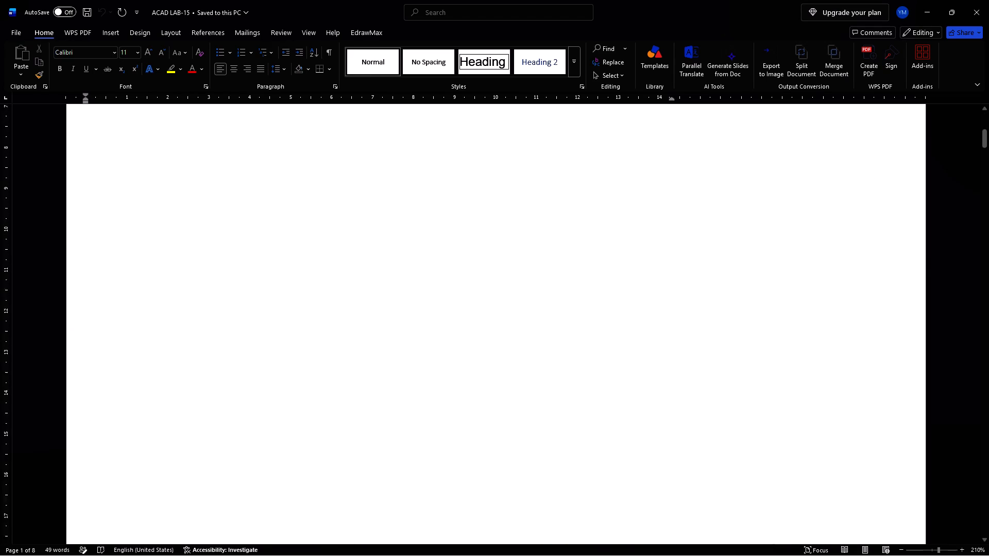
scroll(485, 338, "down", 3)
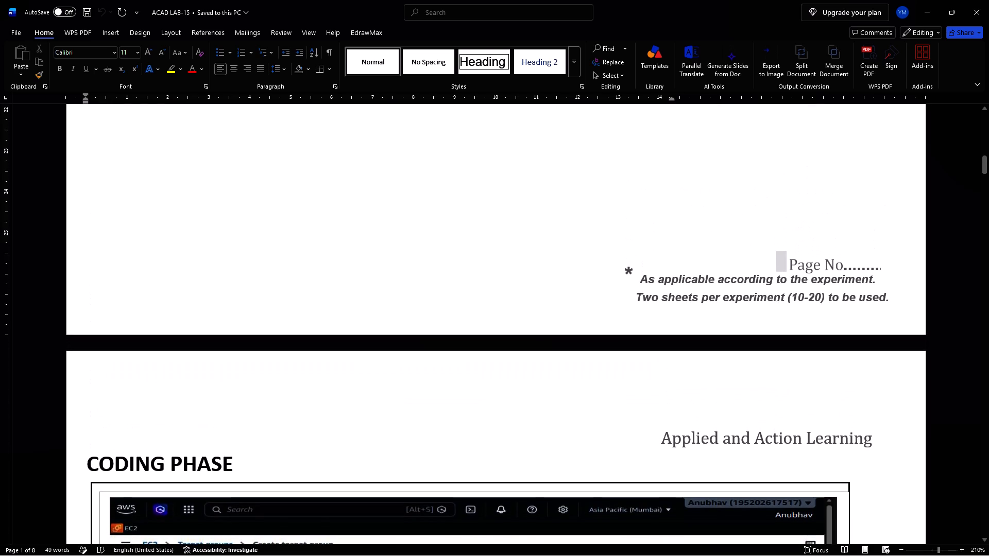
Remove the blank first page so that the CODING PHASE heading starts on page 1 of ACAD LAB-15.
left_click(98, 441)
key("Left")
key("BackSpace")
scroll(91, 451, "up", 3)
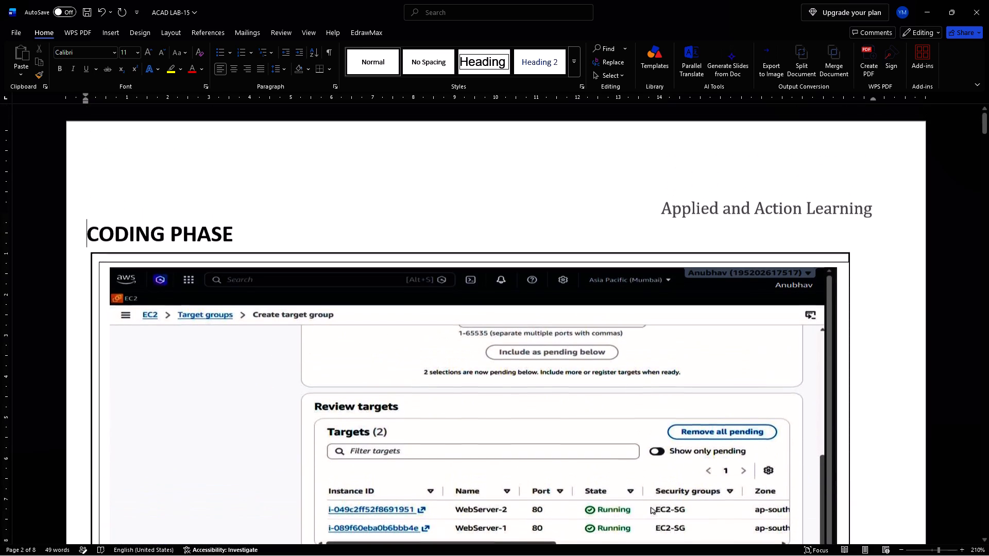
key("BackSpace")
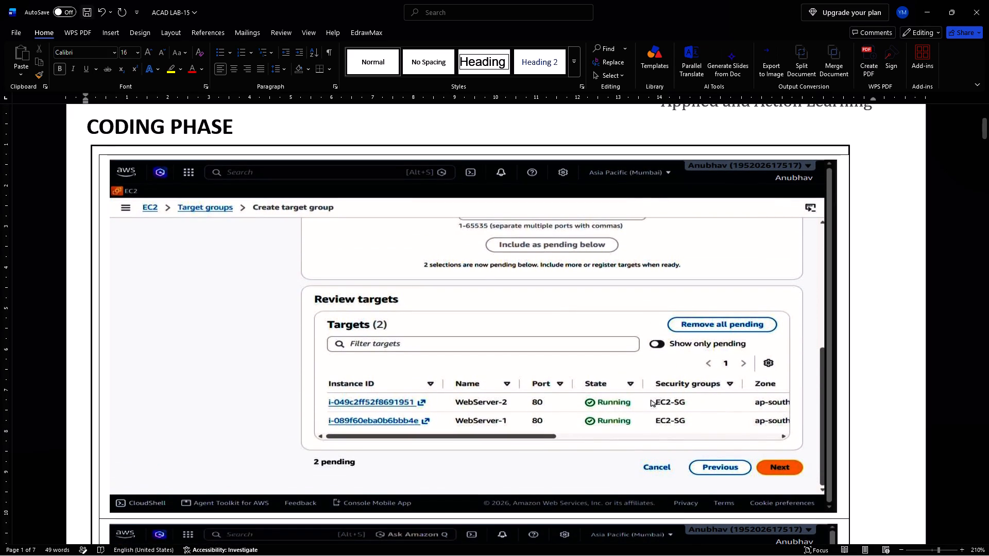
left_click(18, 29)
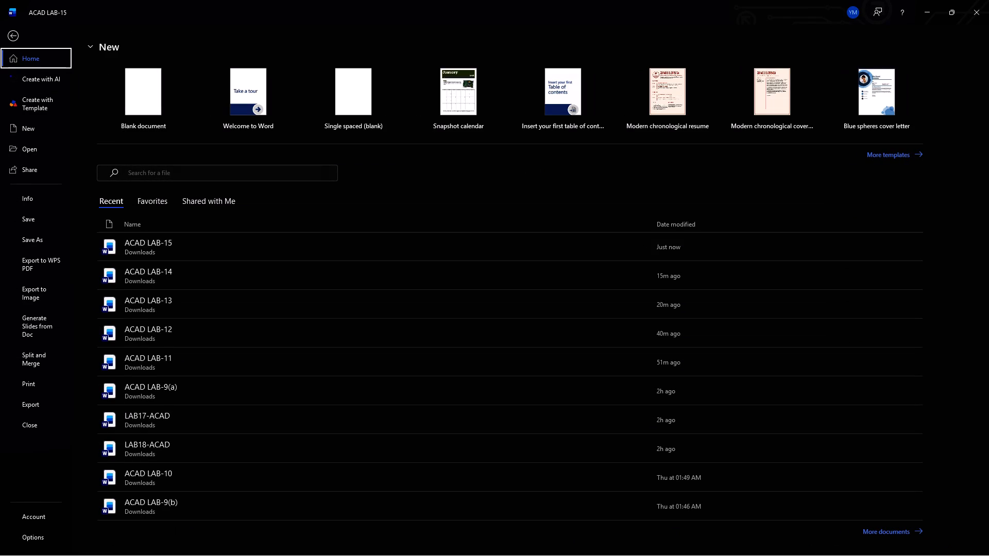
key("Escape")
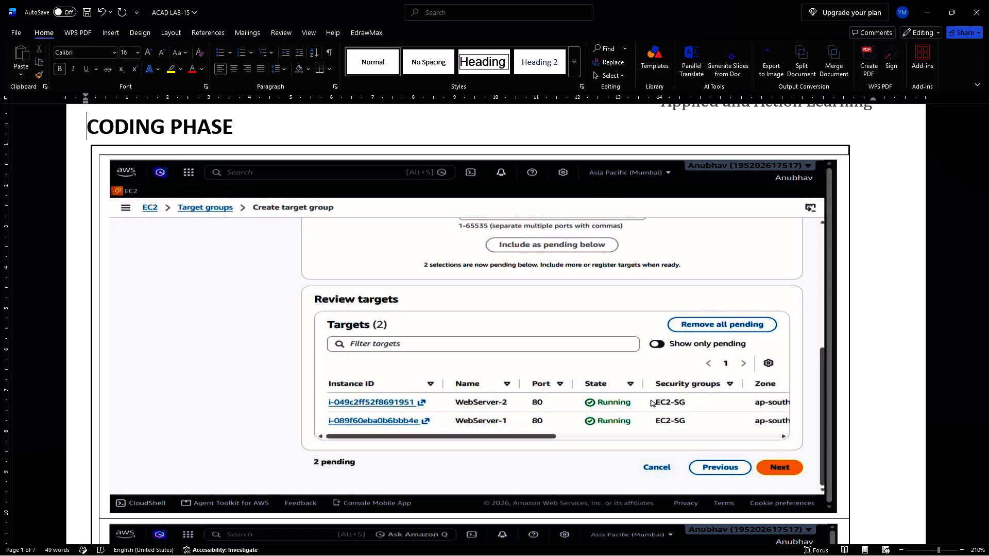
Copy the "all tinkidi name" image from the Screenshots folder and paste it after the CODING PHASE heading in the Word document.
key("alt+Tab")
key("alt+Tab")
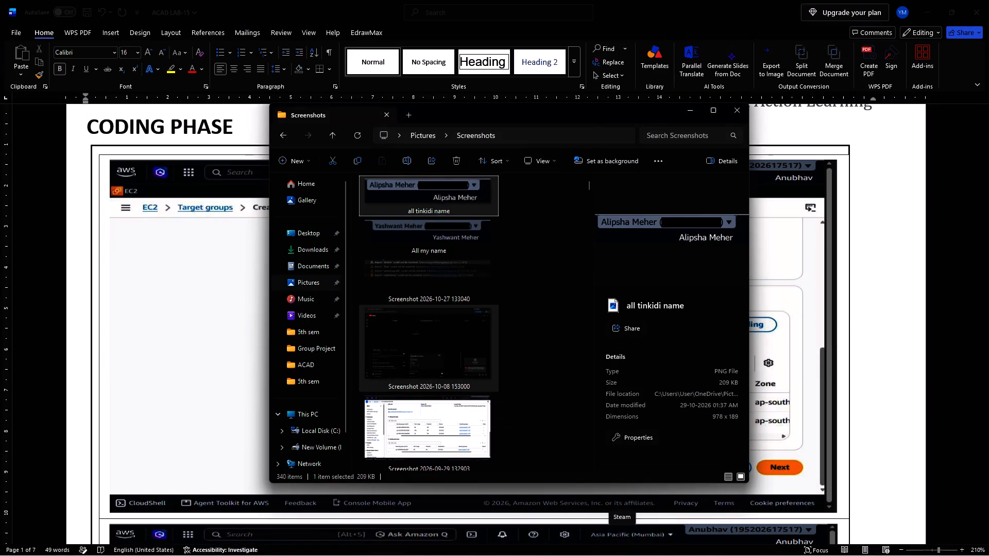
key("ctrl+c")
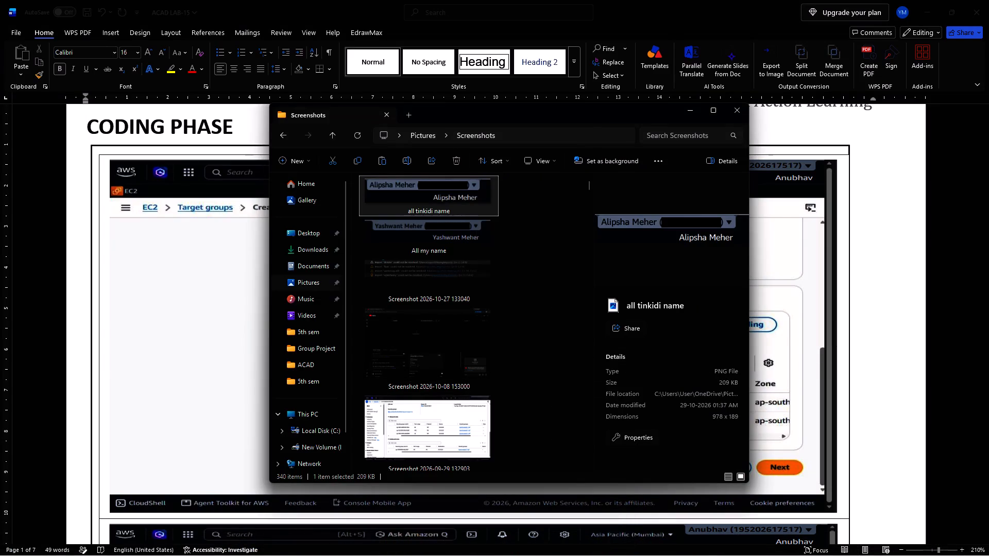
left_click(896, 168)
left_click(369, 210)
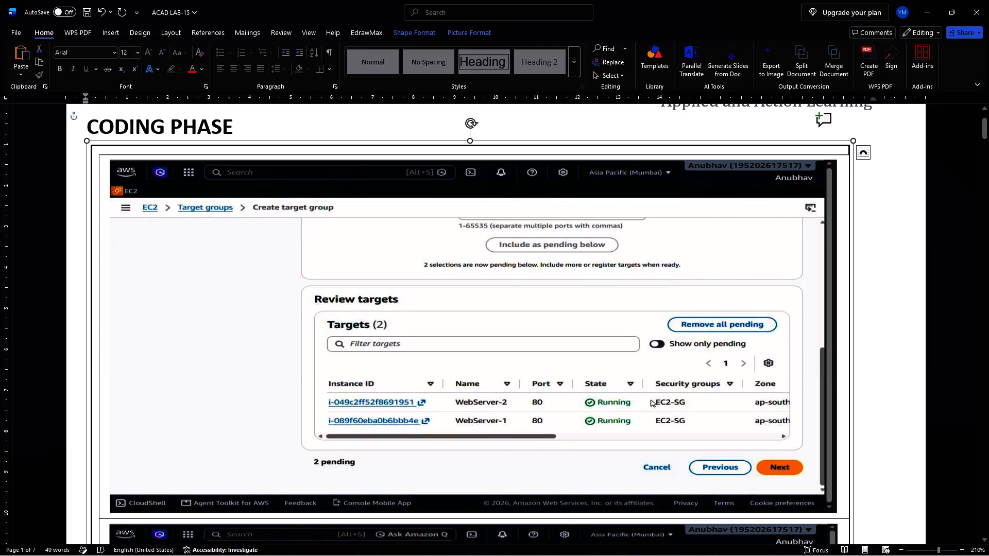
left_click(232, 130)
key("ctrl+v")
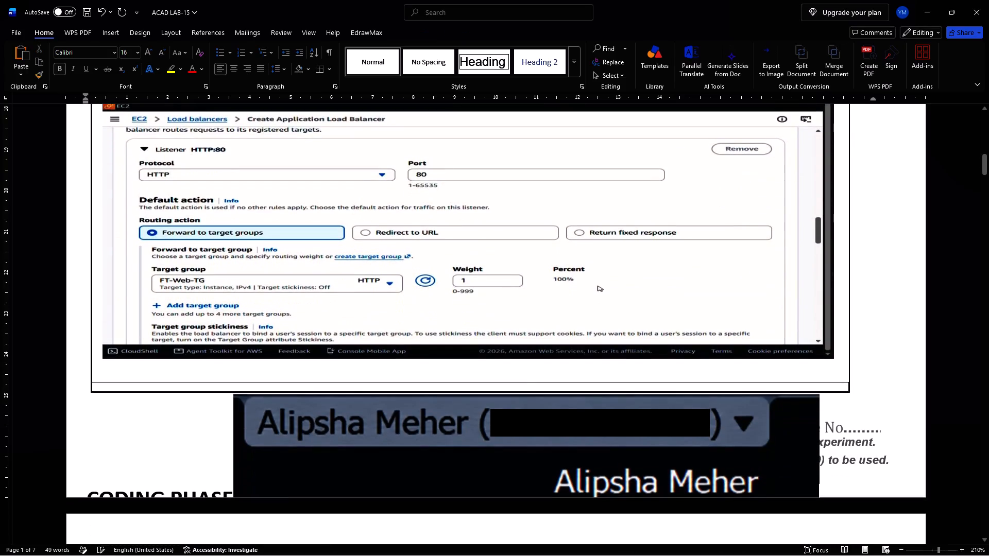
Set the pasted name image's text wrapping to In Front of Text and scale it down slightly.
left_click(455, 419)
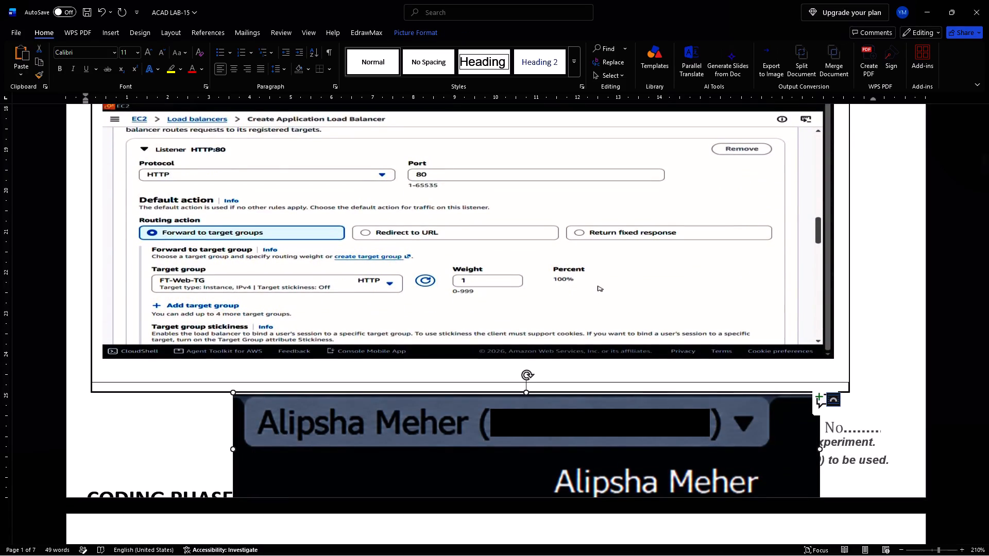
left_click(835, 402)
left_click(910, 489)
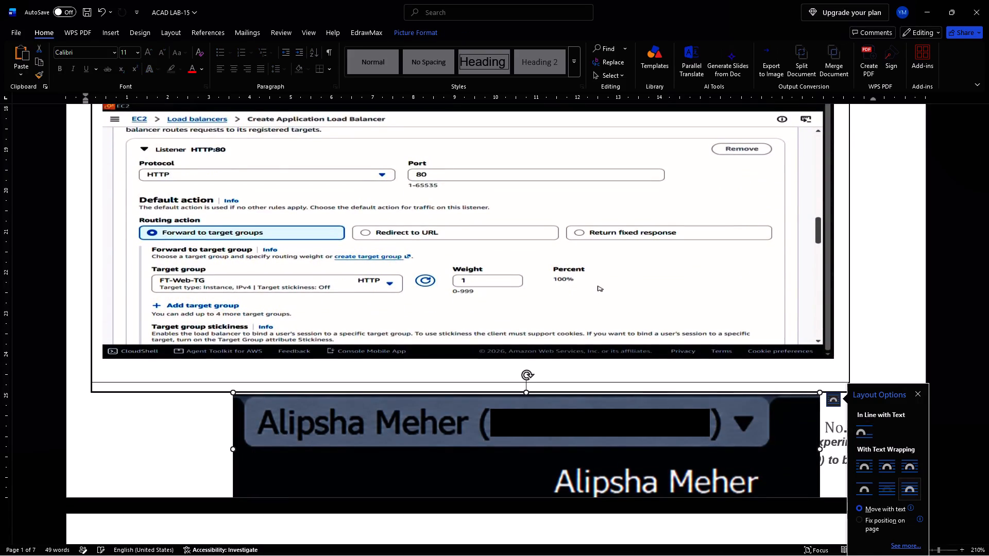
left_click_drag(756, 476, 695, 298)
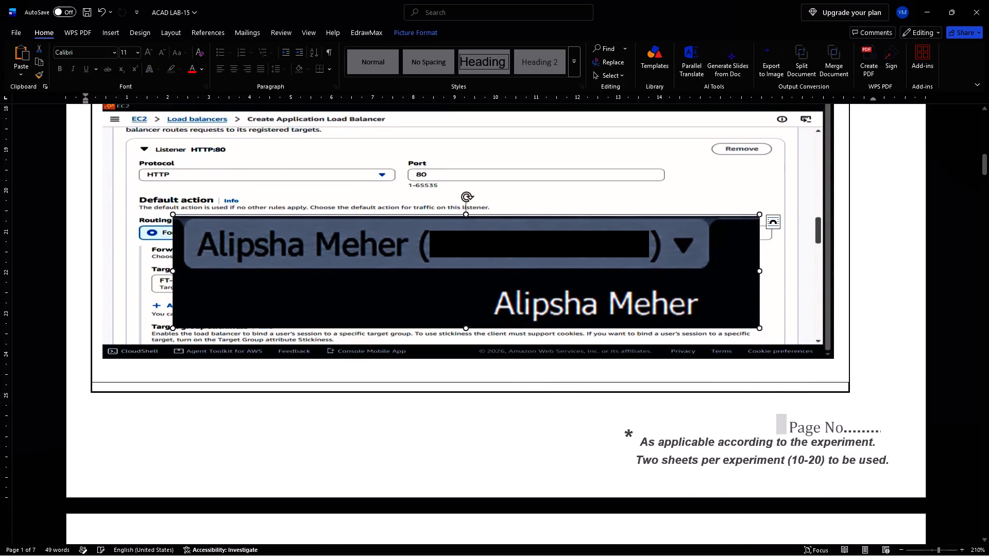
left_click_drag(759, 329, 685, 298)
Move the name image up to the first AWS screenshot, aligning its top edge with the top of that screenshot's dark header bar.
scroll(685, 298, "up", 1)
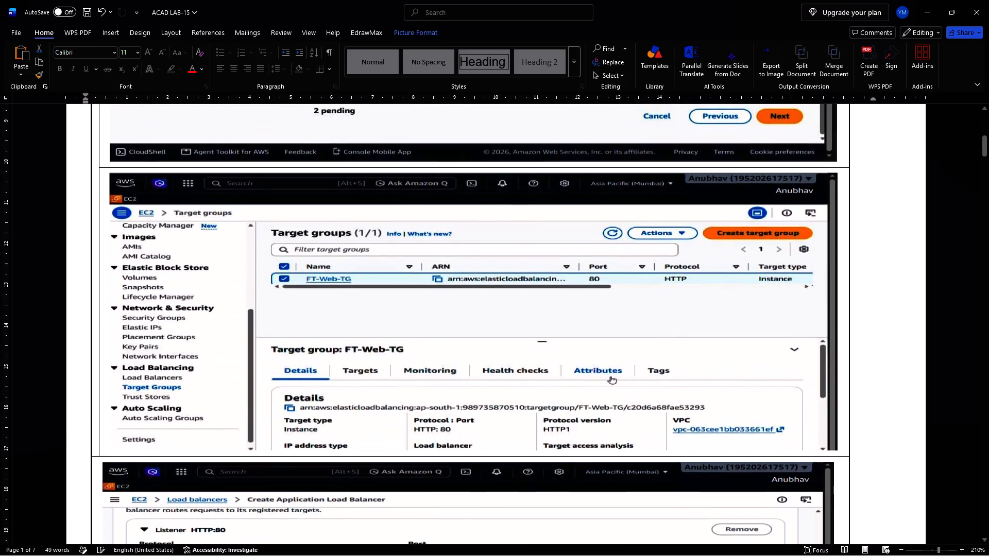
scroll(683, 280, "down", 1)
left_click_drag(528, 317, 548, 152)
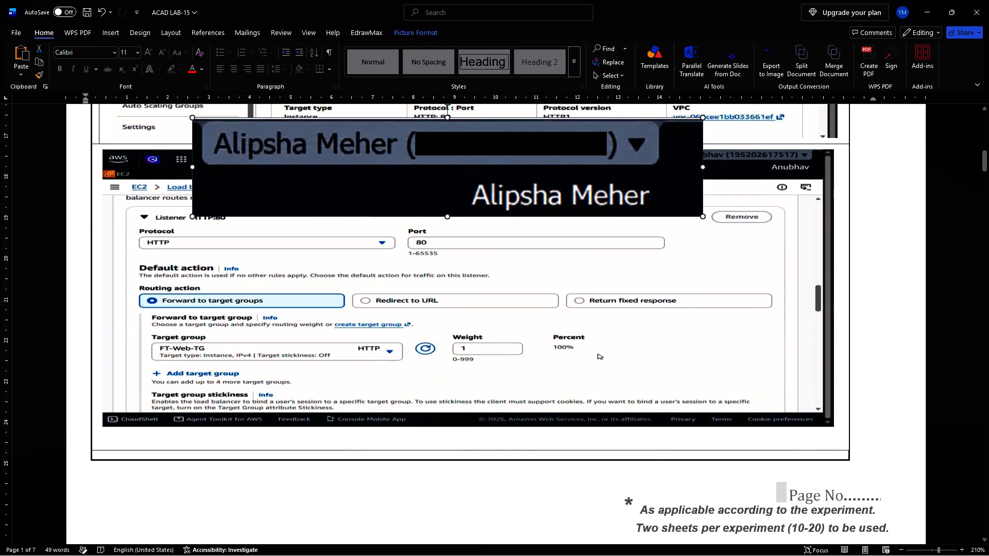
left_click_drag(548, 152, 545, 159)
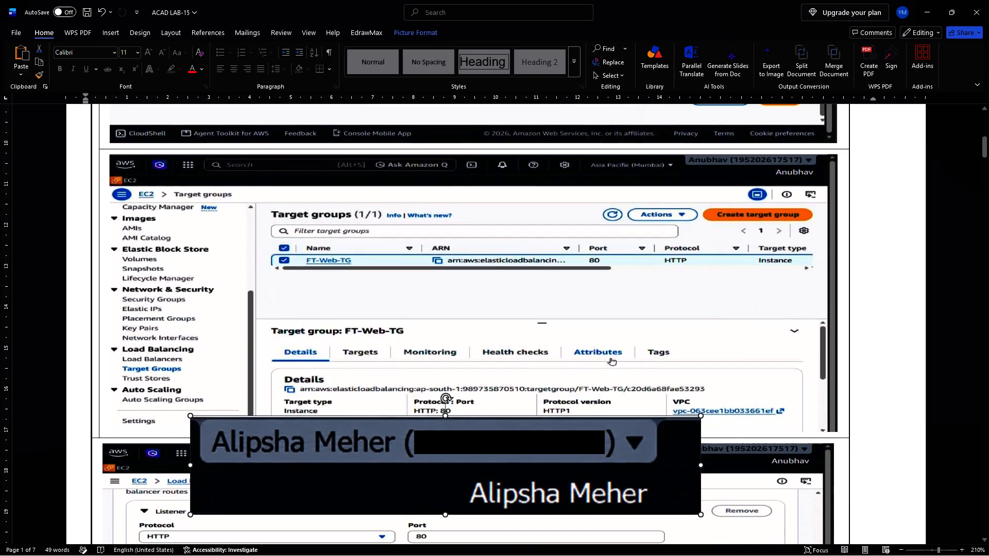
left_click_drag(549, 491, 599, 231)
key("Up")
key("Up")
key("Up")
key("Up")
key("Up")
key("Up")
key("Up")
key("Up")
key("Up")
key("Up")
key("Up")
key("Up")
key("Up")
key("Up")
key("Up")
key("Up")
key("Up")
key("Up")
key("Up")
key("Up")
key("Up")
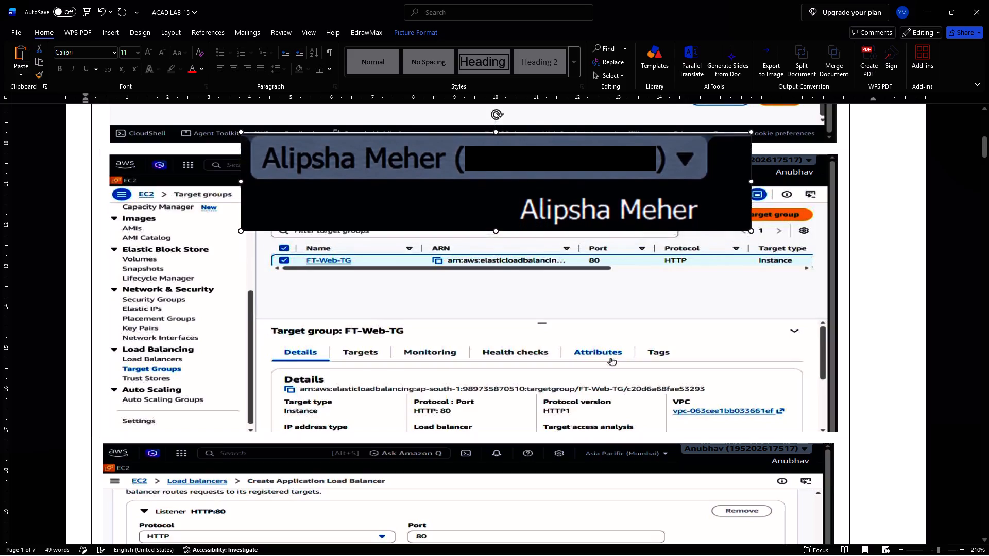
scroll(599, 231, "up", 3)
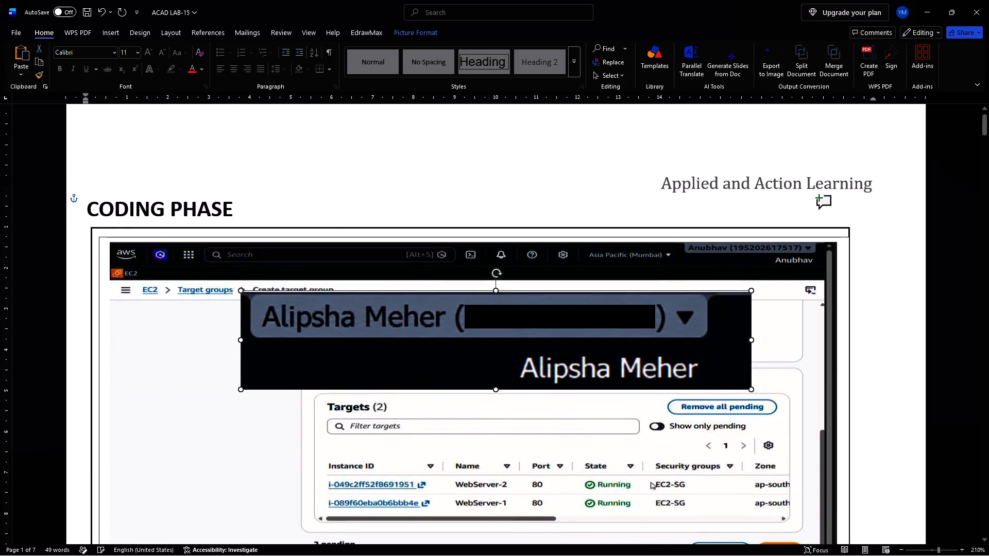
key("Up")
key("Up")
key("Up")
key("Up")
key("Up")
key("Up")
key("Up")
key("Up")
key("Up")
key("Up")
key("Up")
key("Up")
key("Up")
key("Up")
key("Up")
key("Up")
key("Up")
key("Up")
key("Up")
key("Up")
key("Up")
key("Up")
key("Up")
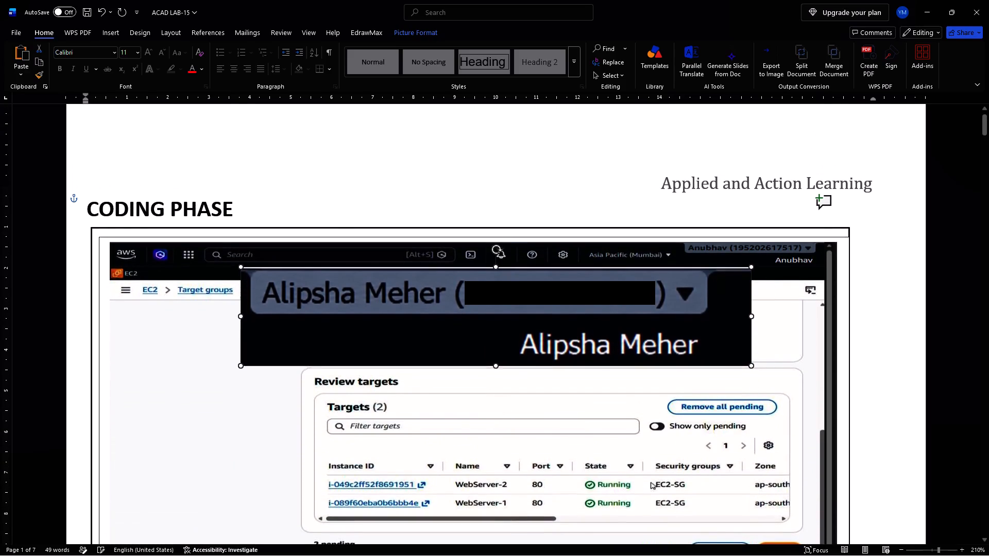
key("Up")
key("Up")
key("Up")
key("Up")
key("Up")
key("Up")
key("Up")
key("Up")
key("Up")
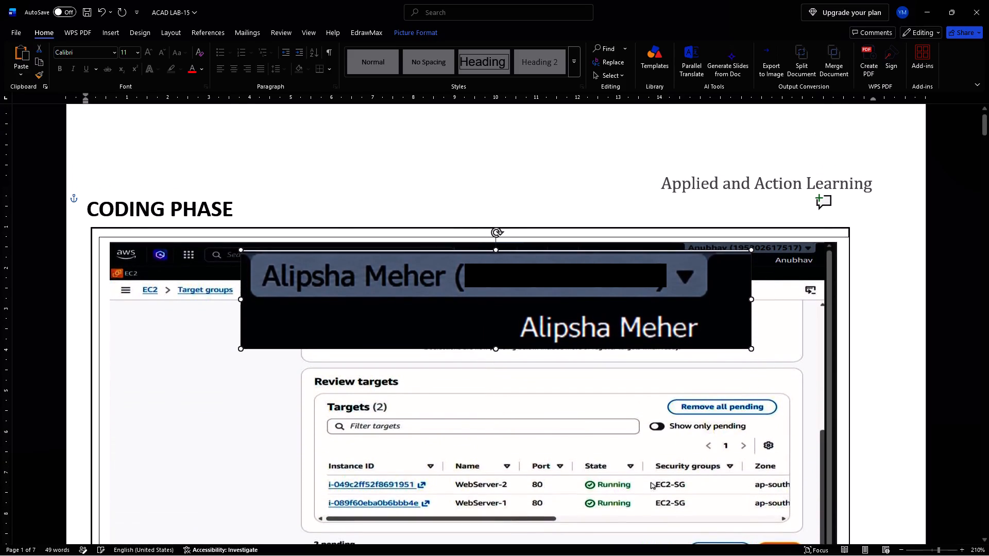
key("Up")
key("Up")
key("Up")
key("Up")
key("Up")
key("Up")
key("Up")
key("Up")
key("Up")
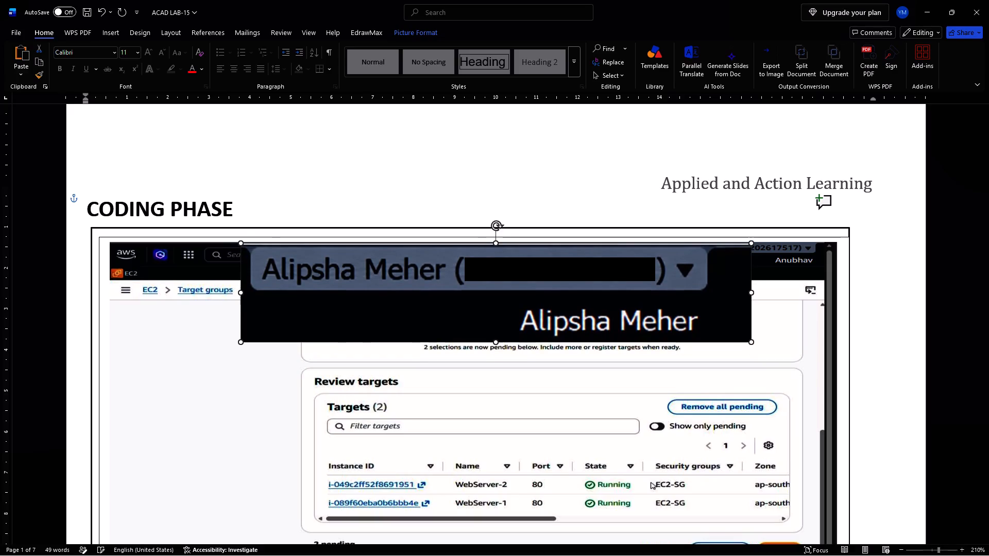
key("Up")
key("Up")
key("Up")
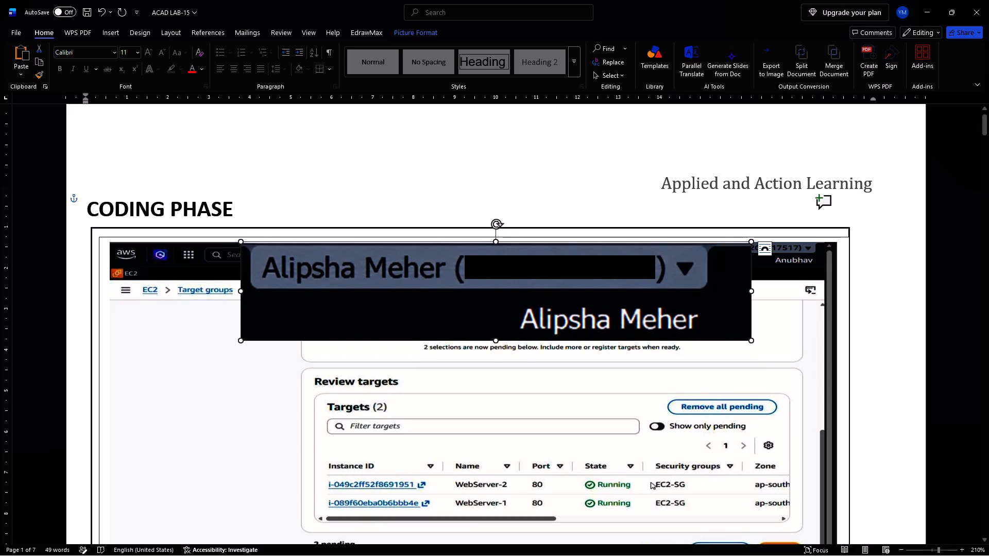
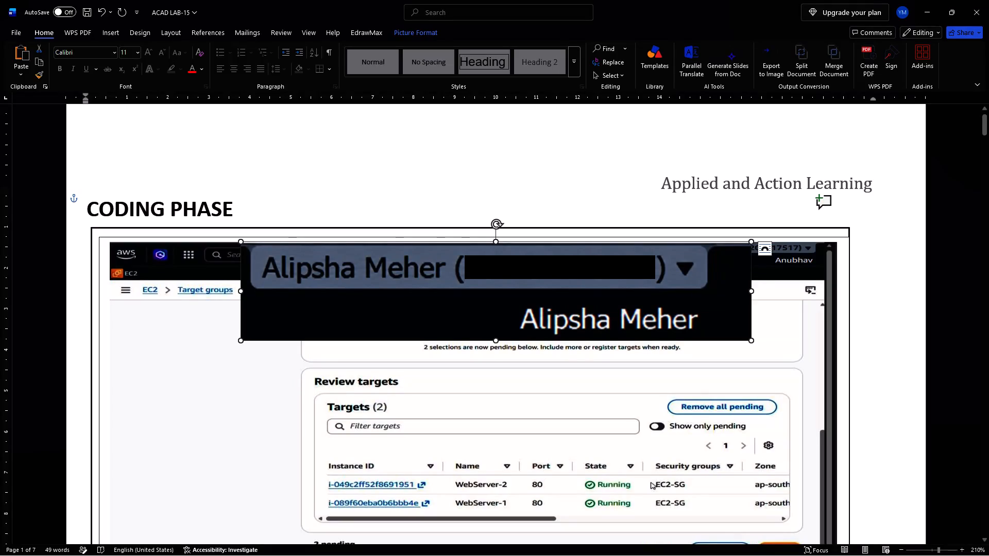
Shrink the name image to small header size and move it over the old account name in the first AWS screenshot.
left_click_drag(238, 341, 561, 264)
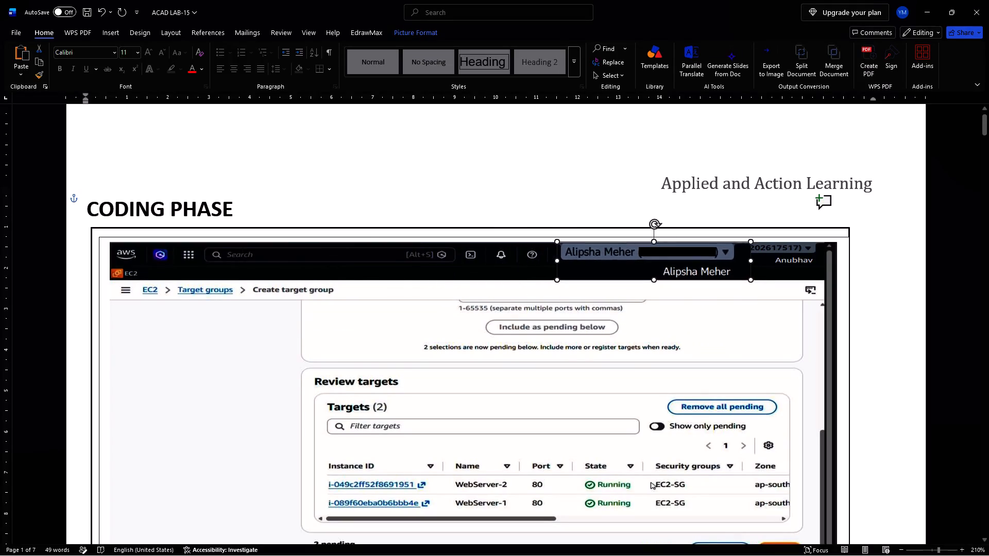
left_click_drag(561, 264, 620, 264)
left_click_drag(659, 256, 698, 295)
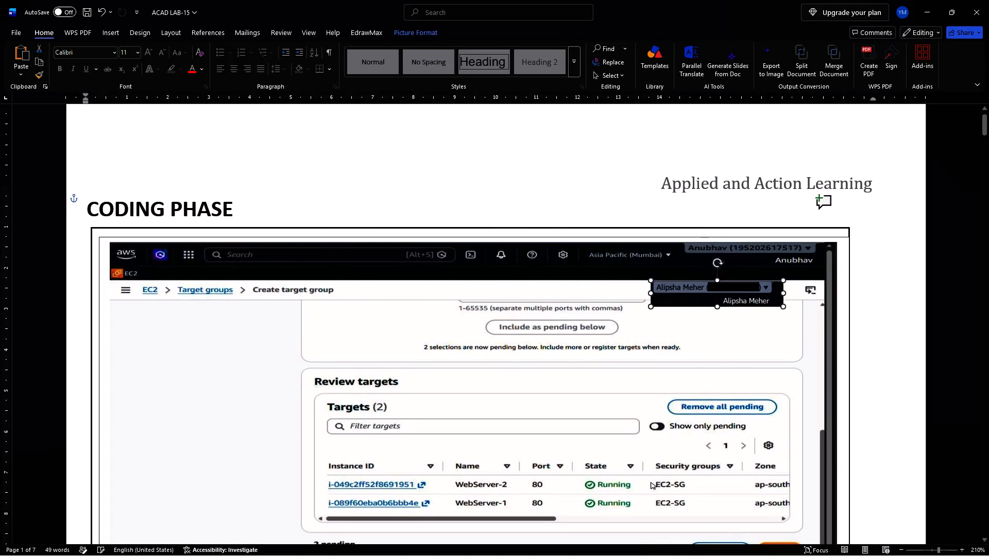
left_click_drag(698, 295, 731, 262)
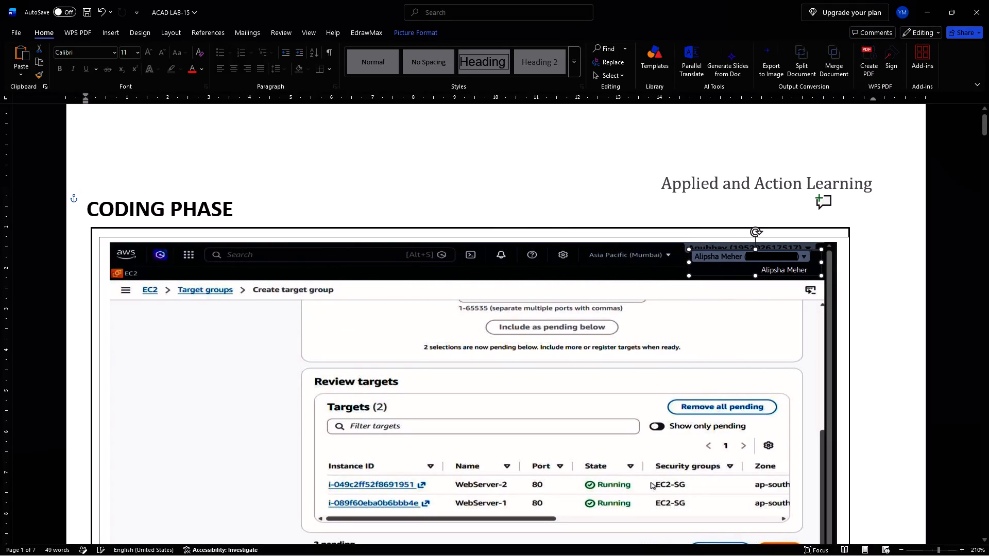
left_click_drag(731, 262, 732, 262)
Fine-tune the name image's width, height and position so it covers the old account name flush with the first screenshot's header top.
left_click(688, 276)
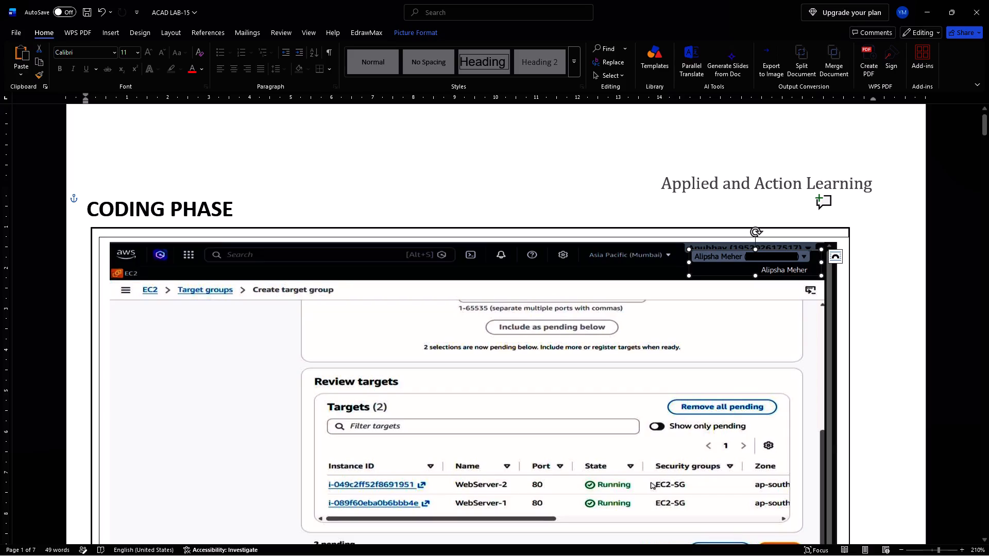
left_click_drag(687, 276, 728, 266)
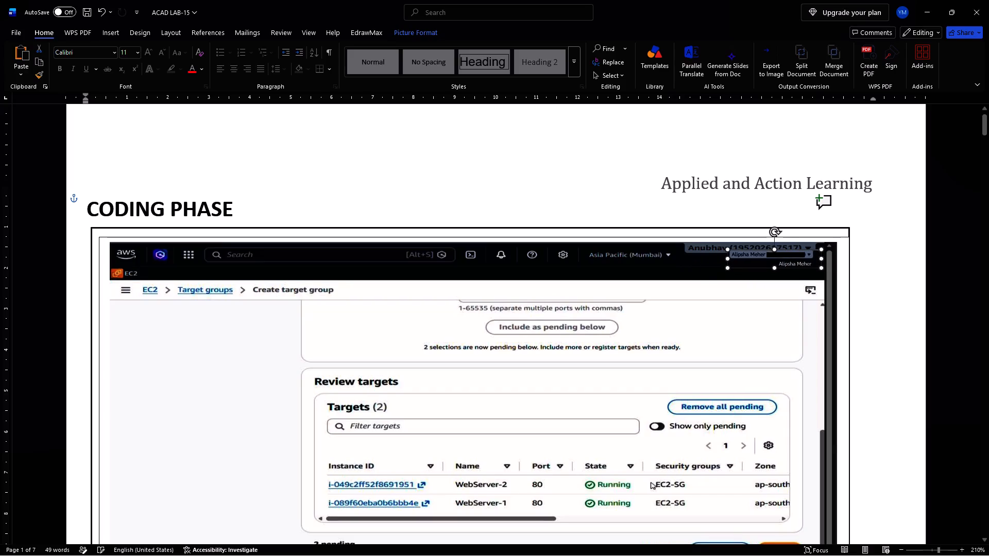
left_click_drag(728, 266, 721, 274)
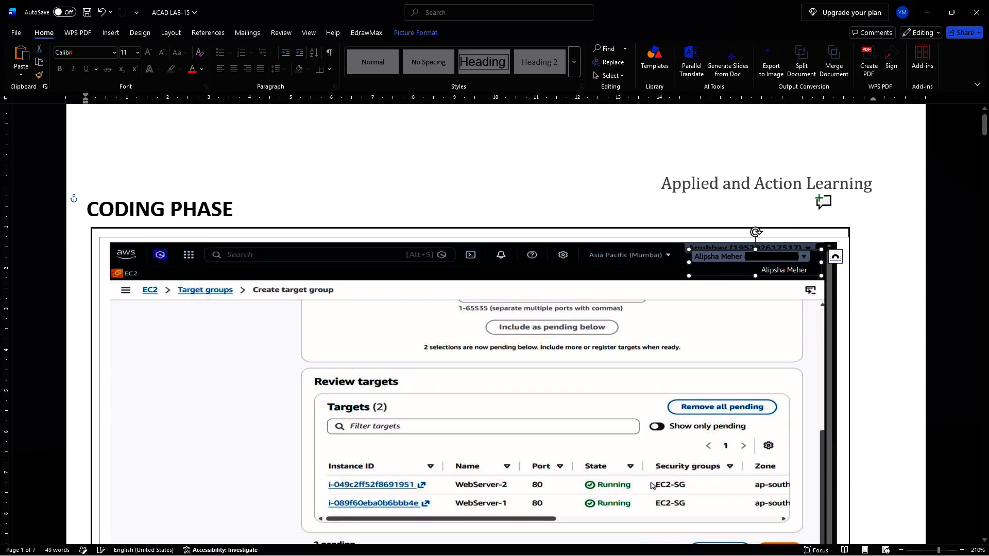
left_click_drag(687, 264, 680, 264)
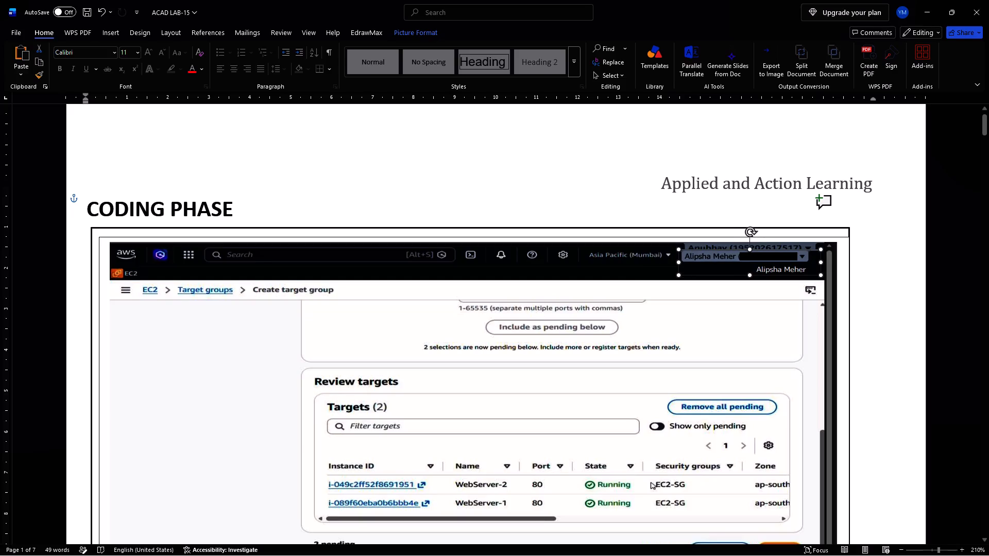
left_click_drag(680, 264, 675, 264)
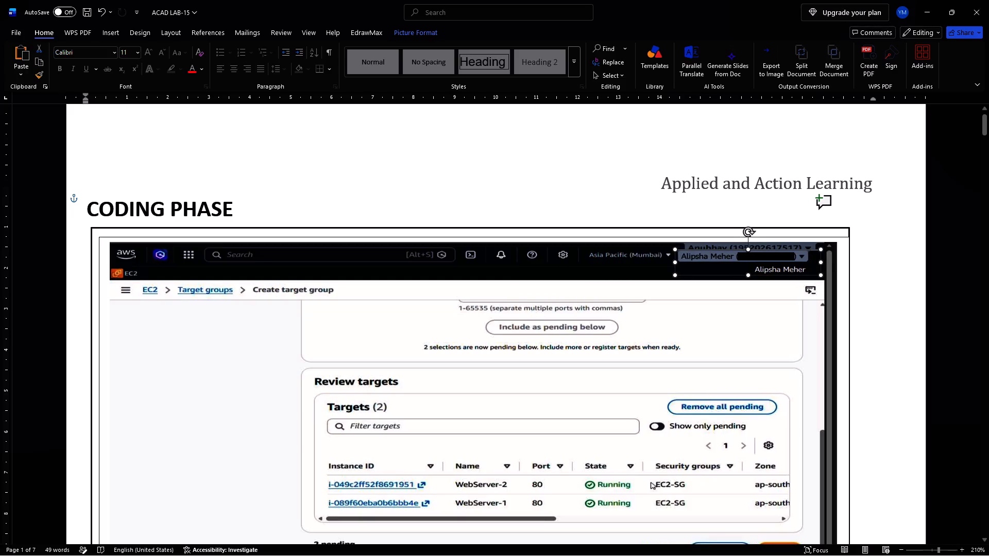
left_click_drag(675, 264, 674, 264)
left_click(718, 269)
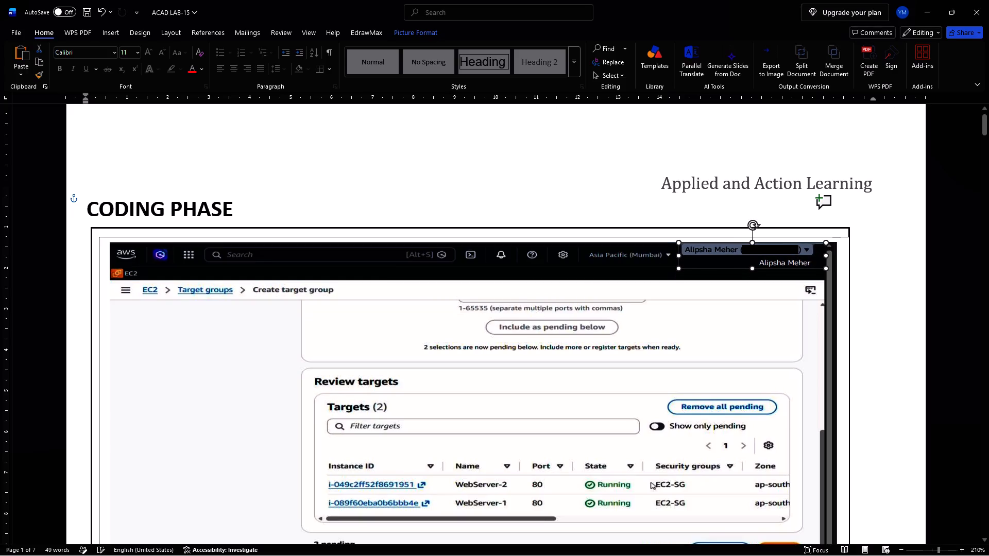
left_click_drag(749, 270, 749, 266)
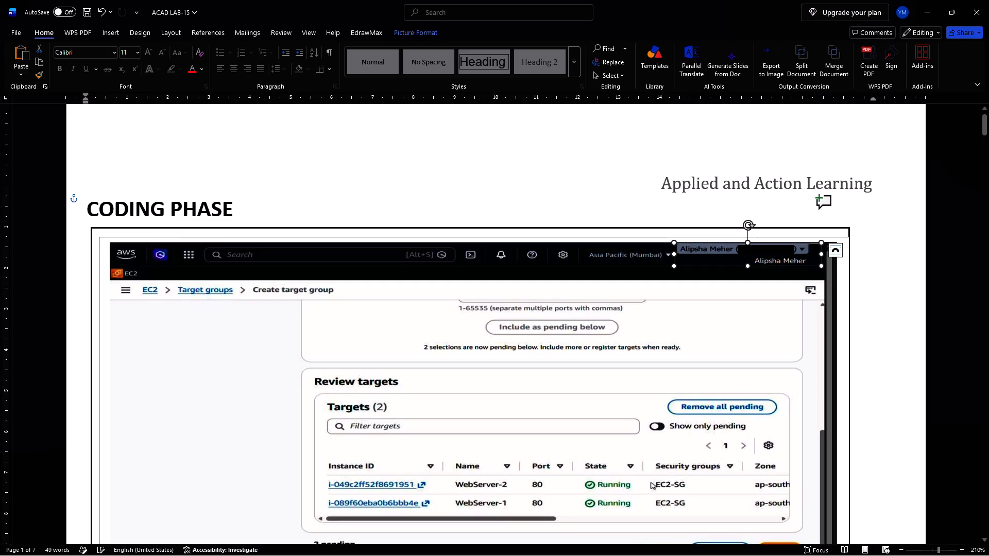
left_click(687, 301)
Duplicate the fitted name image and place the copy over the old account name in the Target groups screenshot's header.
left_click(702, 260)
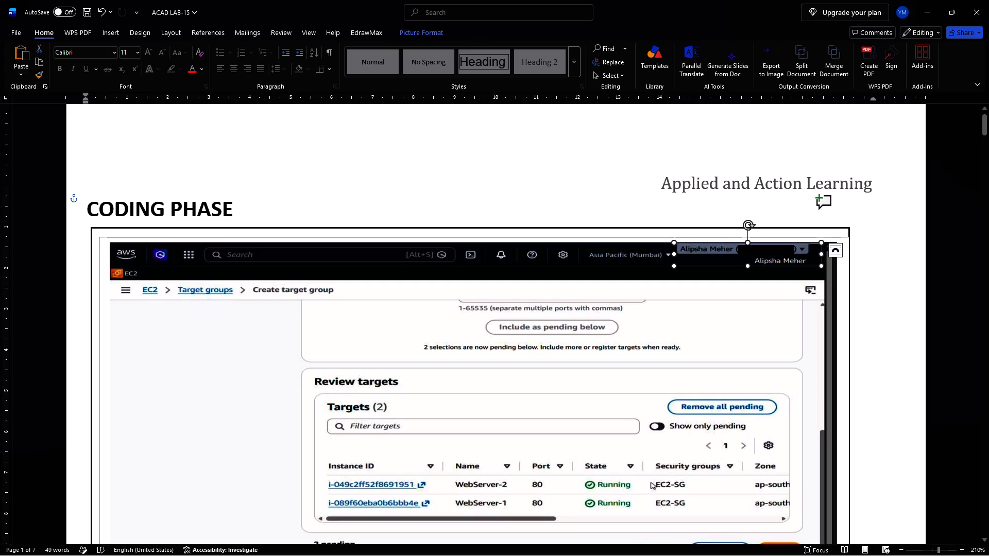
key("ctrl+c")
key("ctrl+v")
scroll(702, 260, "down", 1)
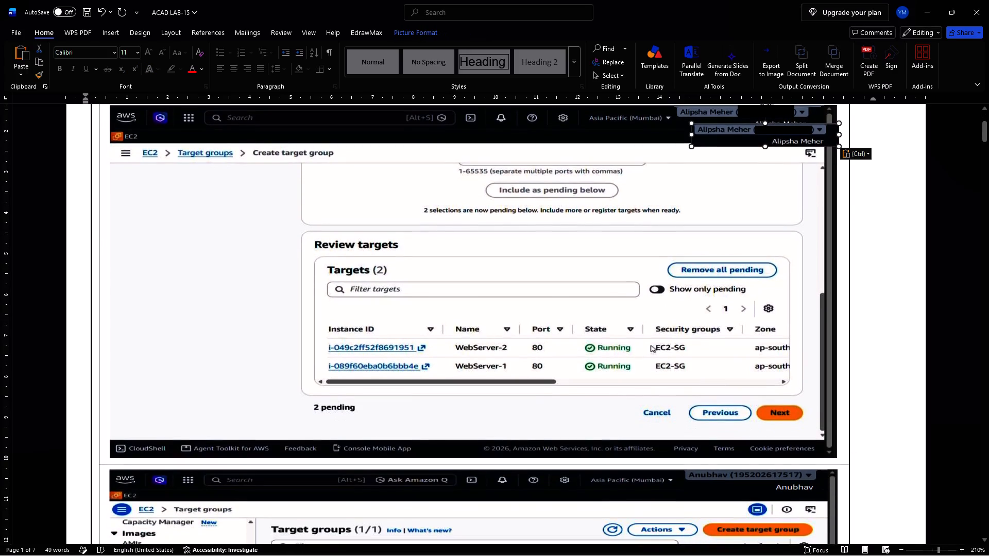
left_click(730, 137)
left_click_drag(758, 137, 739, 511)
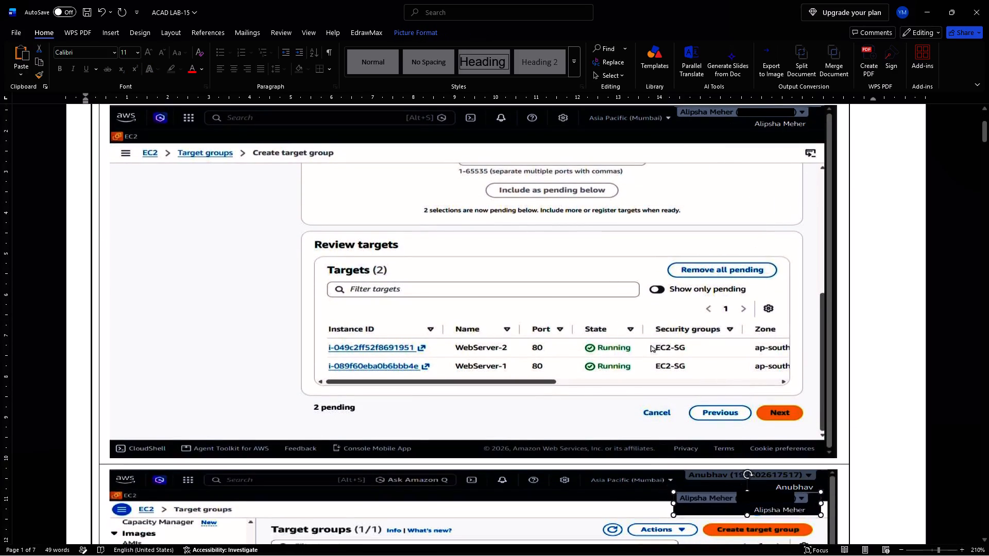
left_click_drag(739, 511, 749, 487)
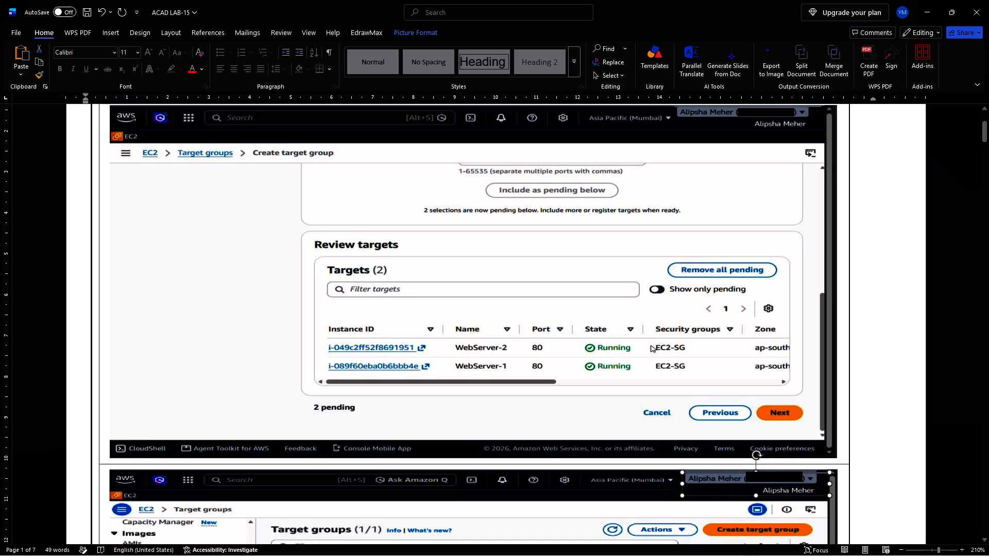
left_click_drag(749, 487, 748, 485)
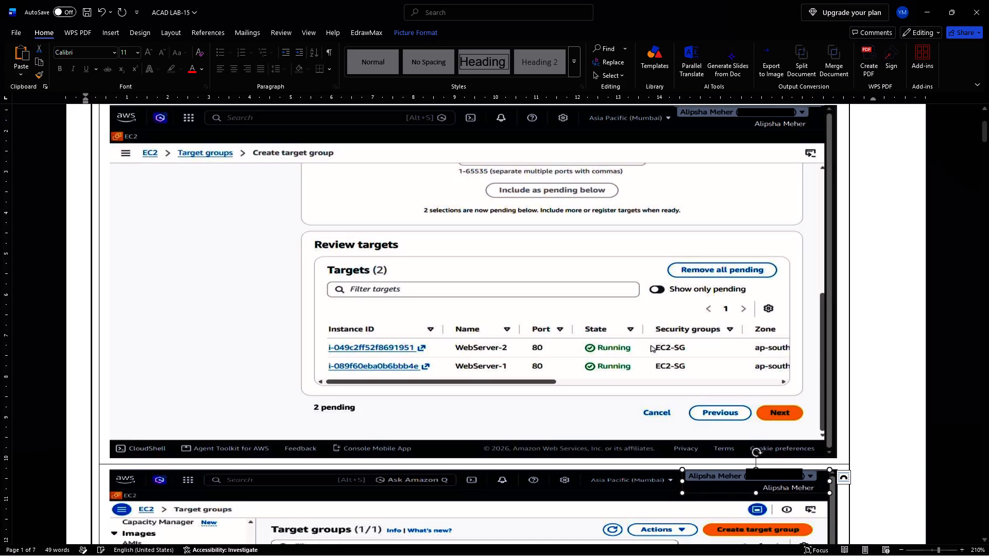
left_click(613, 492)
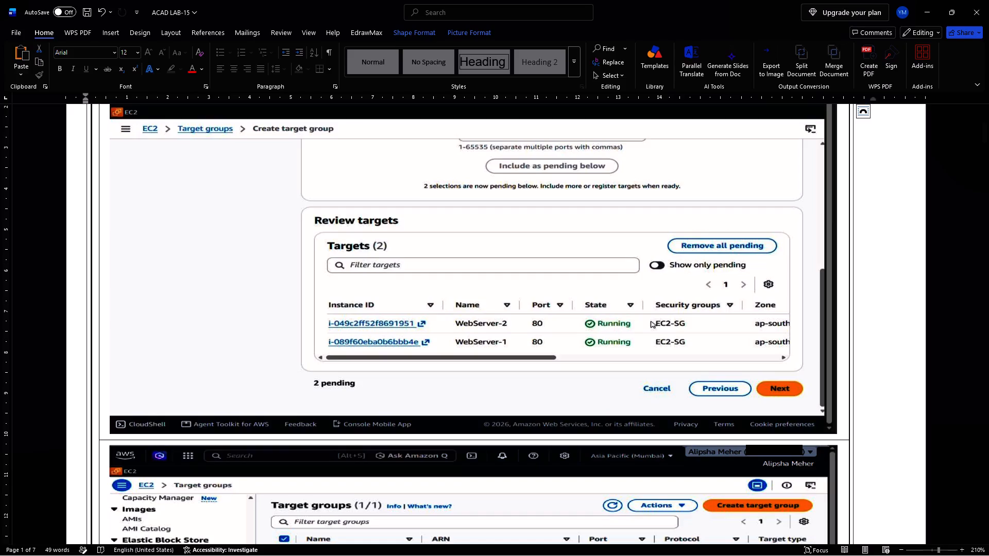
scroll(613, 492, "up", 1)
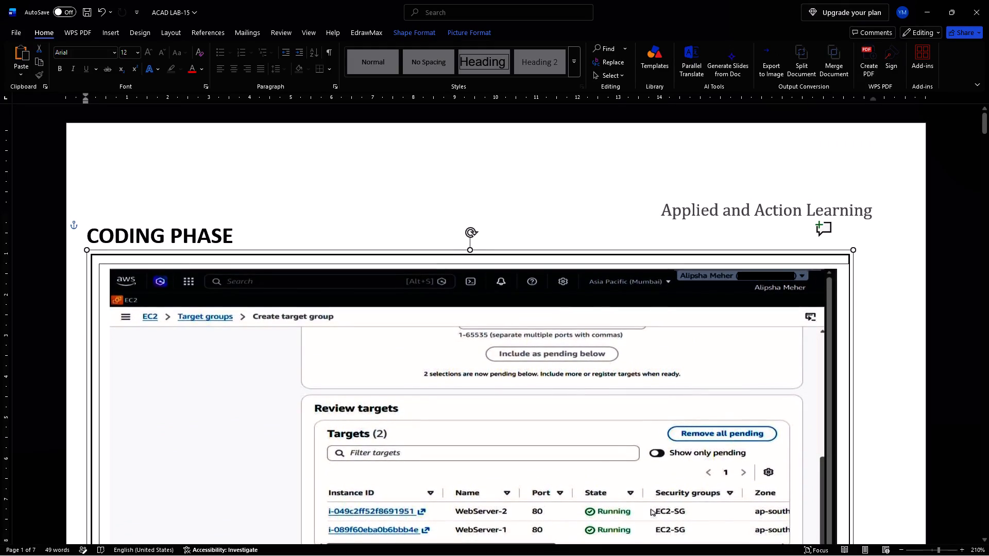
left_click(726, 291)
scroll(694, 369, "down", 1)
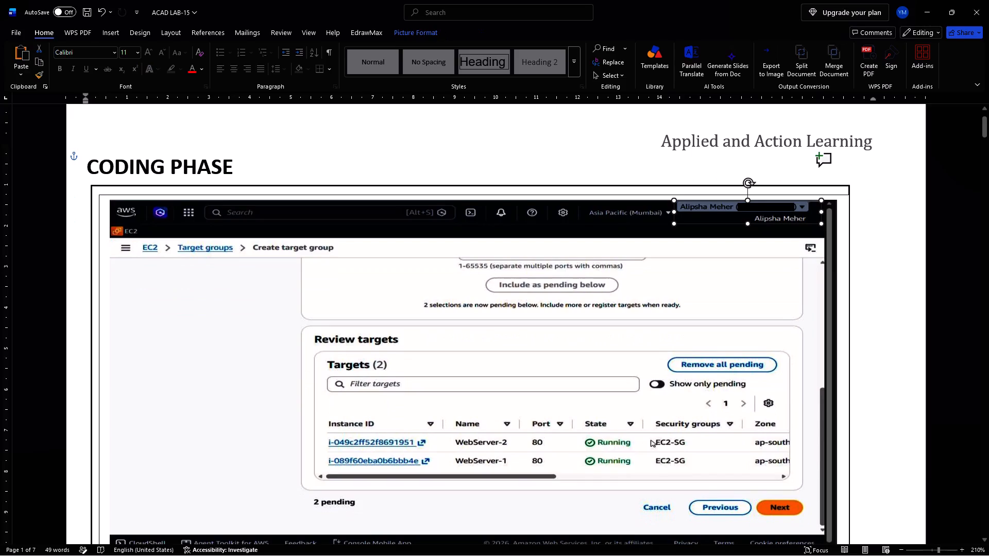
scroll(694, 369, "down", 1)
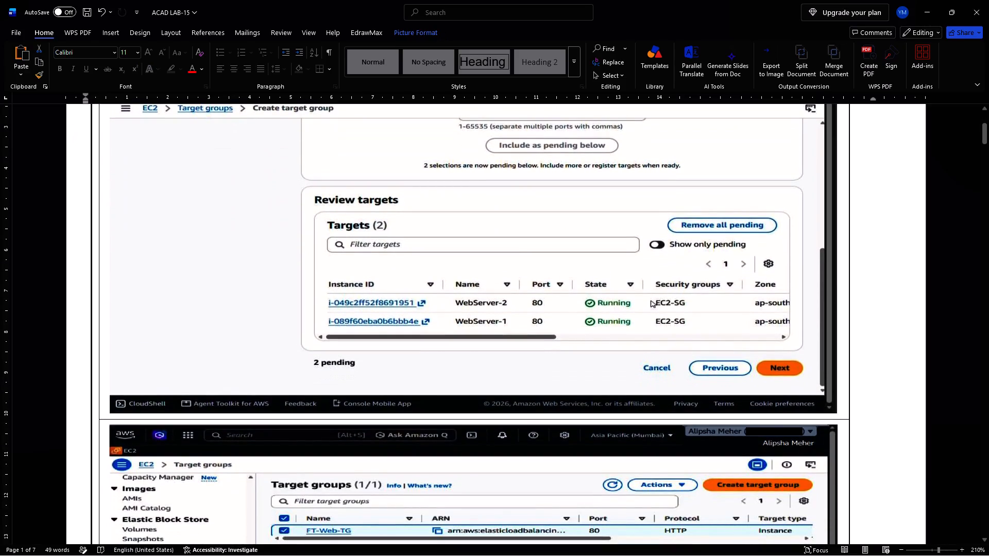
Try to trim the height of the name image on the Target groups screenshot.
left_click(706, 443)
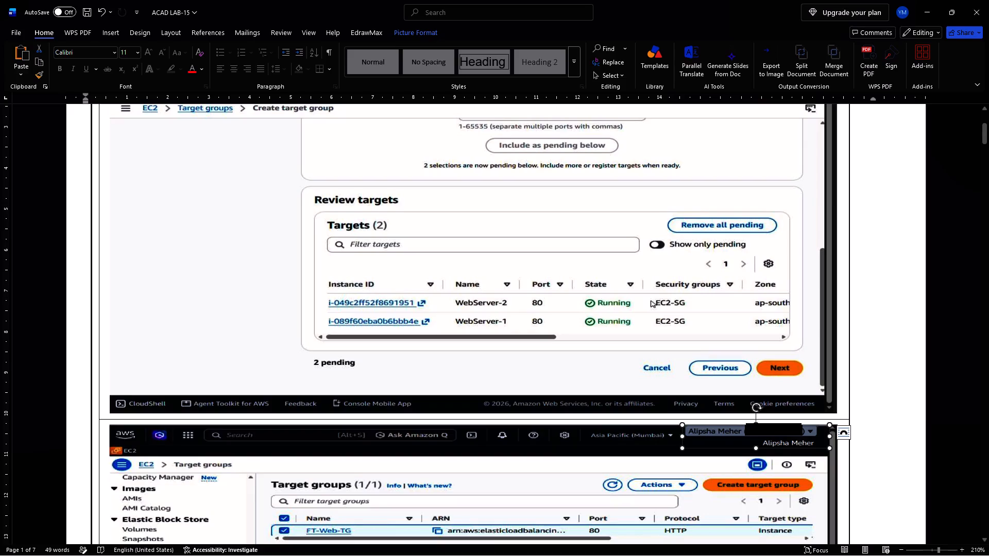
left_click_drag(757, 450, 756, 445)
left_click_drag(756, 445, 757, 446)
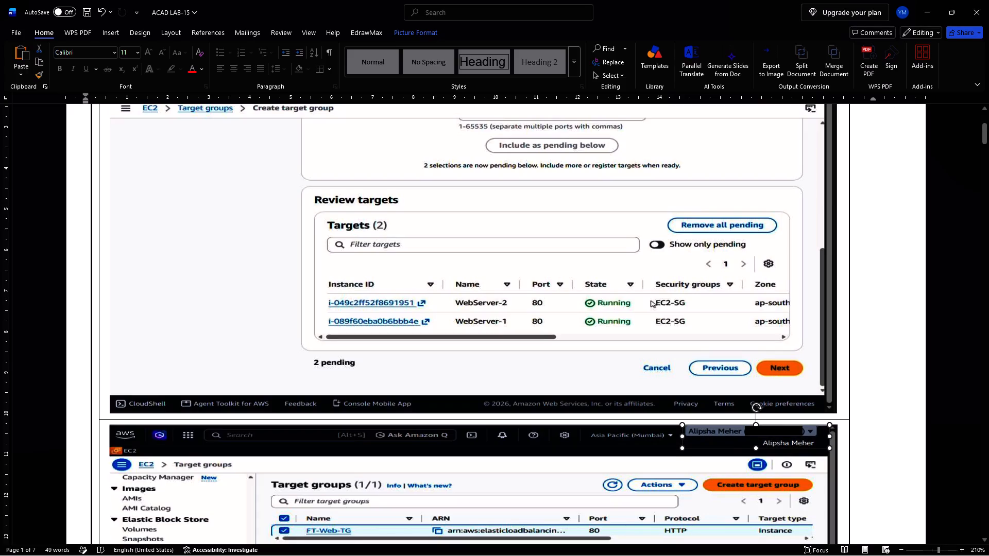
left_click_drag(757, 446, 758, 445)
Move the name image aside and delete the old account name picture beneath it on the Target groups screenshot.
left_click_drag(738, 441, 662, 492)
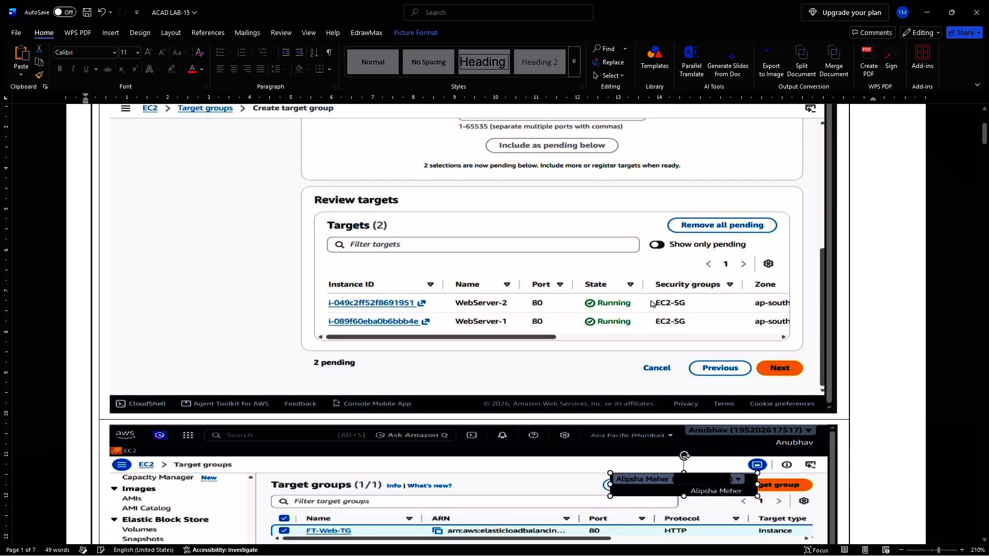
left_click_drag(662, 492, 660, 493)
left_click(736, 431)
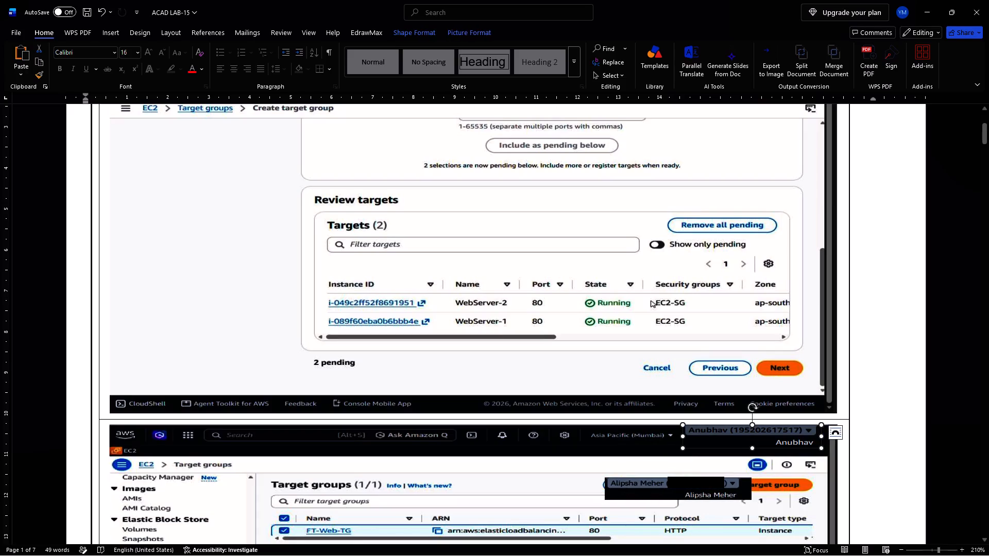
key("Delete")
Move the name image back into the Target groups screenshot's header and nudge it level with the header's top edge.
left_click(688, 490)
left_click_drag(688, 490, 763, 441)
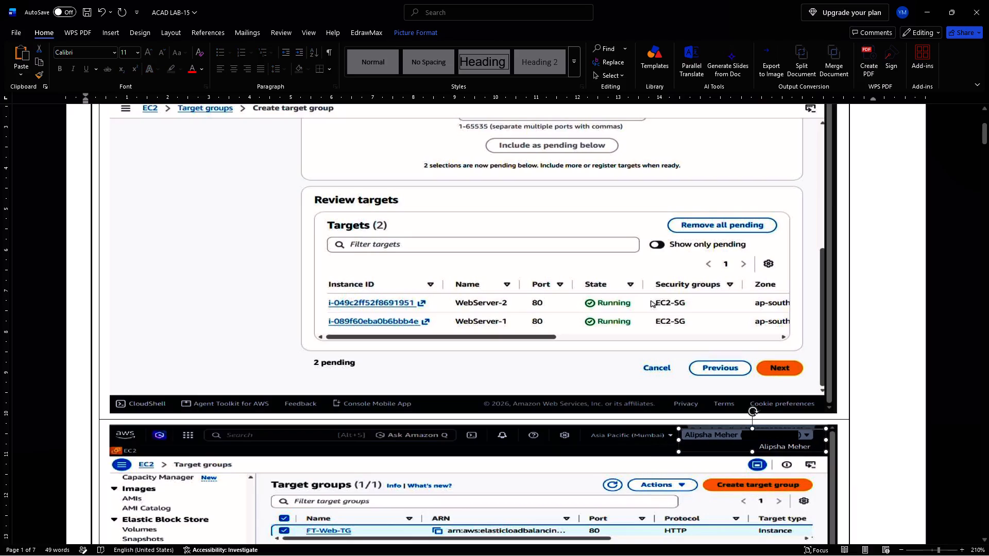
left_click_drag(763, 441, 763, 439)
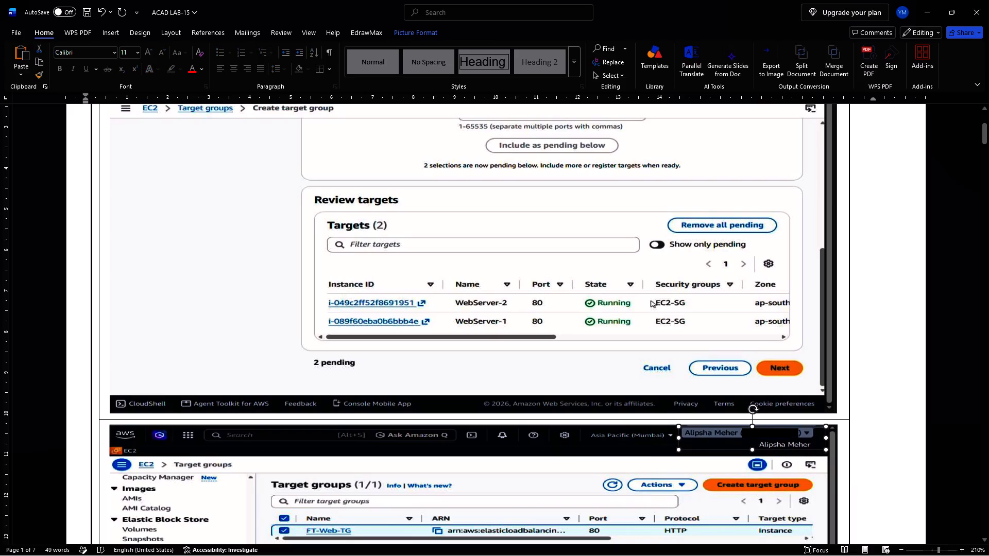
left_click_drag(763, 439, 763, 439)
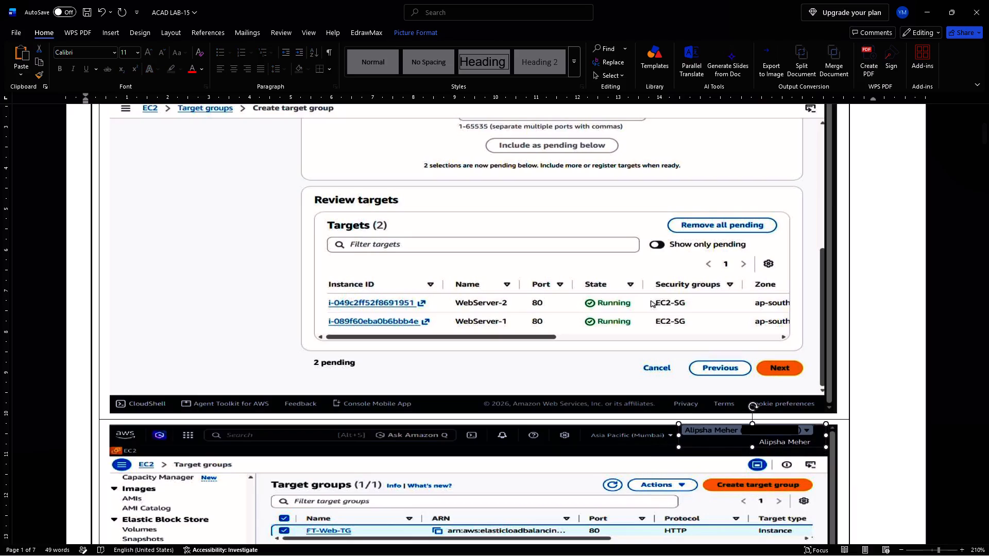
left_click_drag(763, 439, 763, 439)
key("Down")
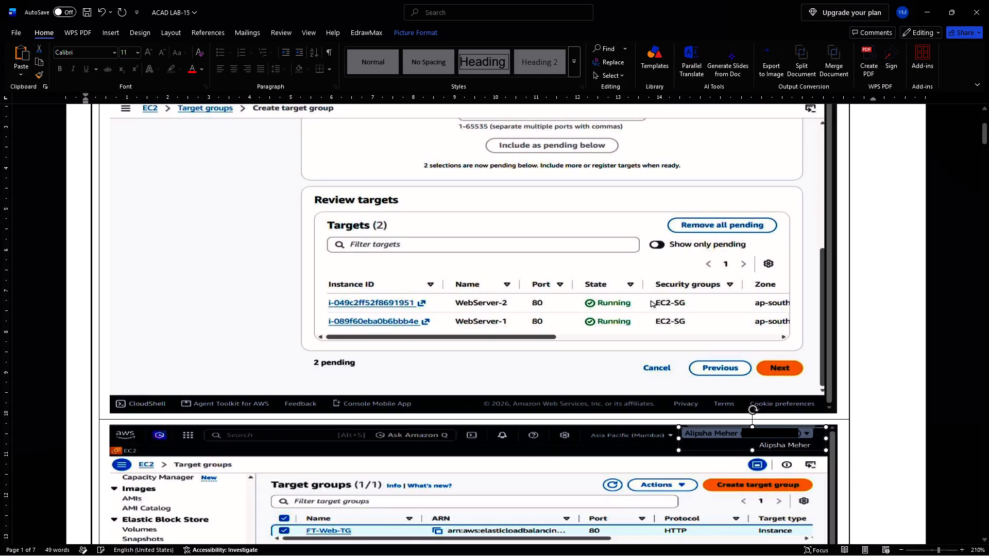
key("Down")
key("Up")
key("Up")
key("Up")
key("Up")
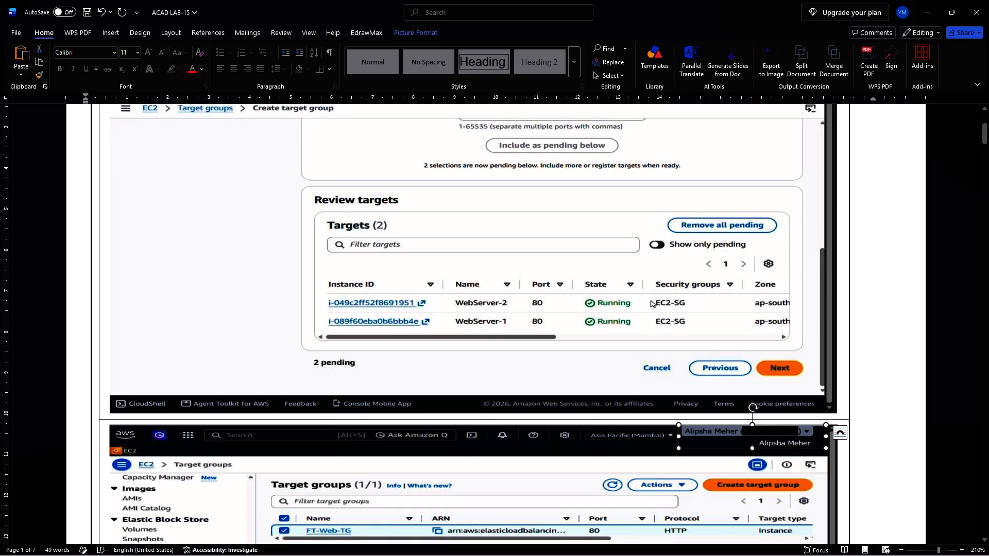
Slightly reduce the height of the name image on the Target groups screenshot from its bottom edge.
left_click(708, 460)
left_click(745, 447)
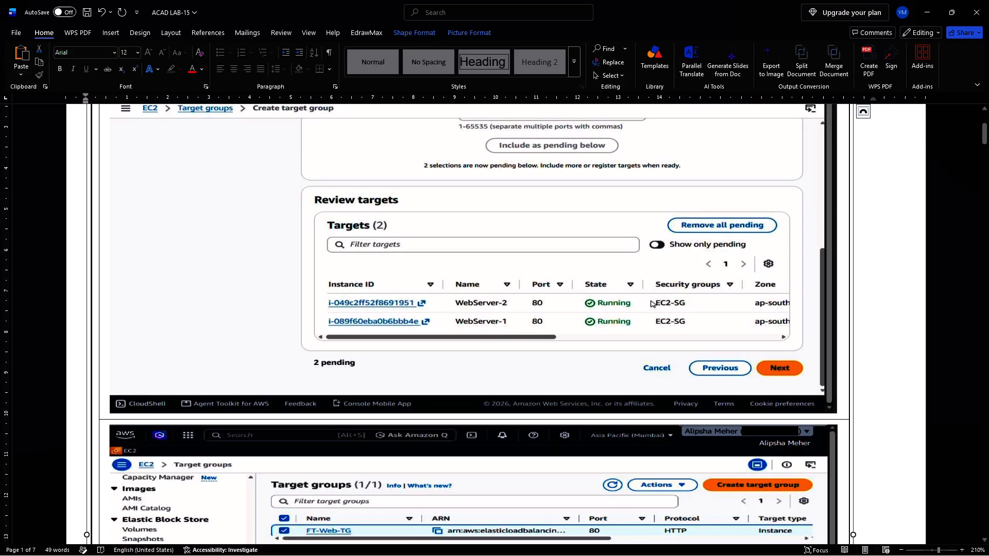
left_click_drag(753, 449, 753, 448)
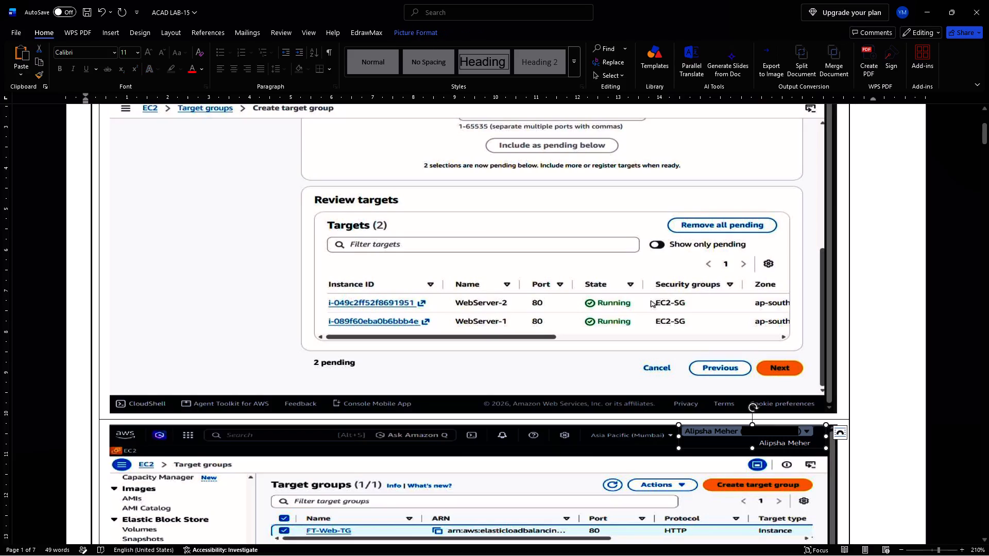
left_click_drag(753, 448, 752, 443)
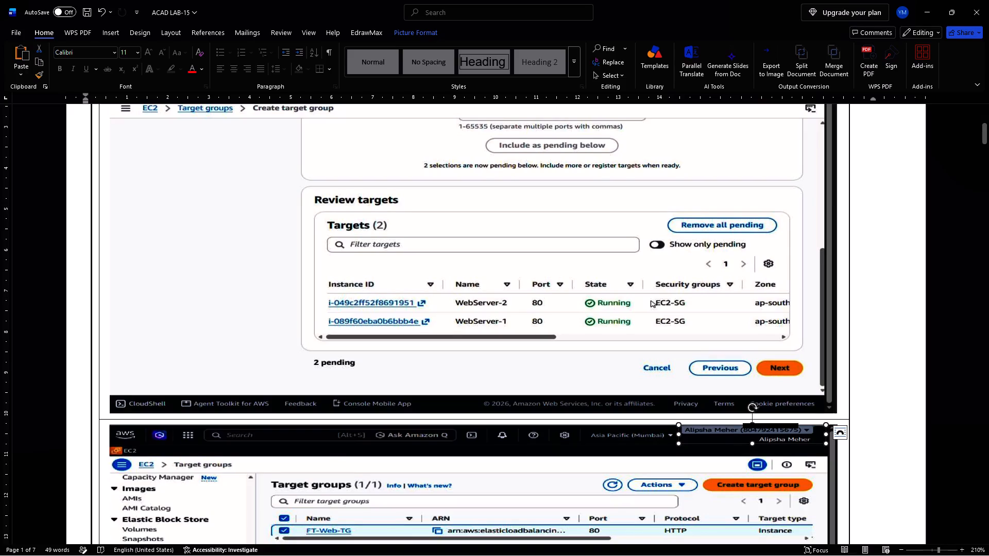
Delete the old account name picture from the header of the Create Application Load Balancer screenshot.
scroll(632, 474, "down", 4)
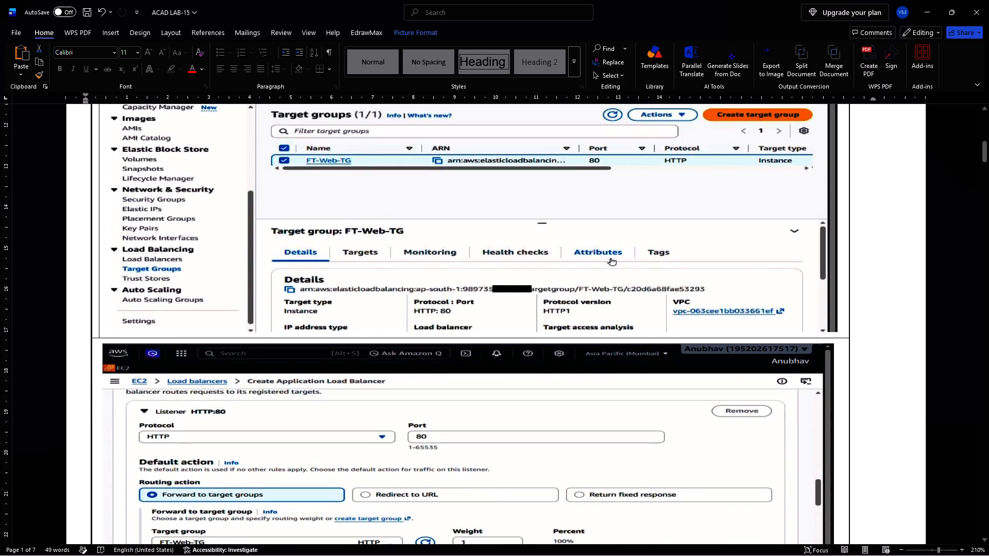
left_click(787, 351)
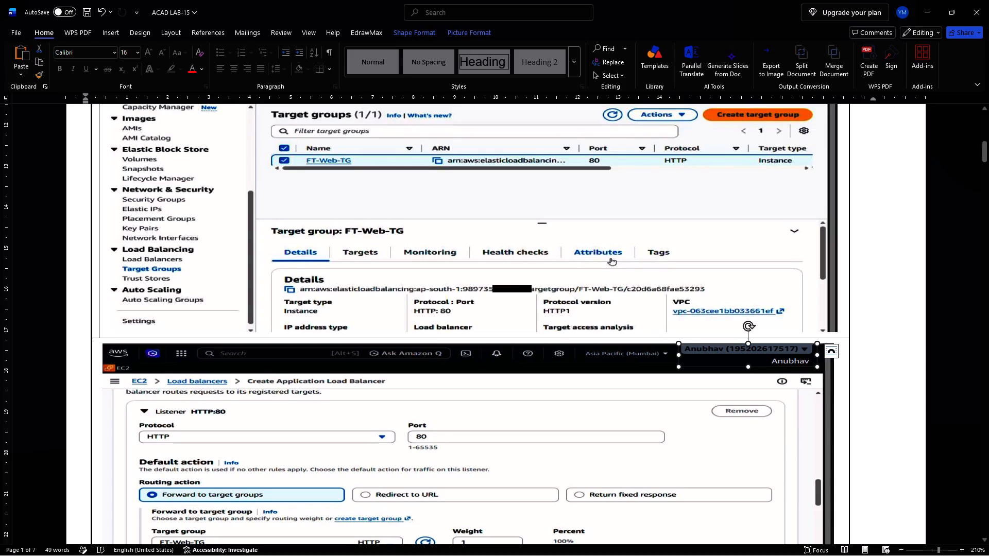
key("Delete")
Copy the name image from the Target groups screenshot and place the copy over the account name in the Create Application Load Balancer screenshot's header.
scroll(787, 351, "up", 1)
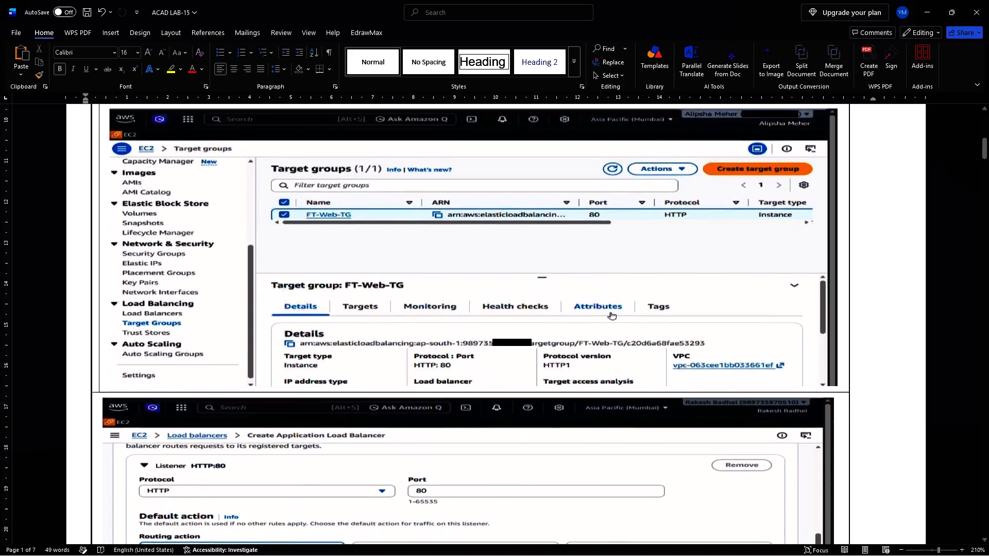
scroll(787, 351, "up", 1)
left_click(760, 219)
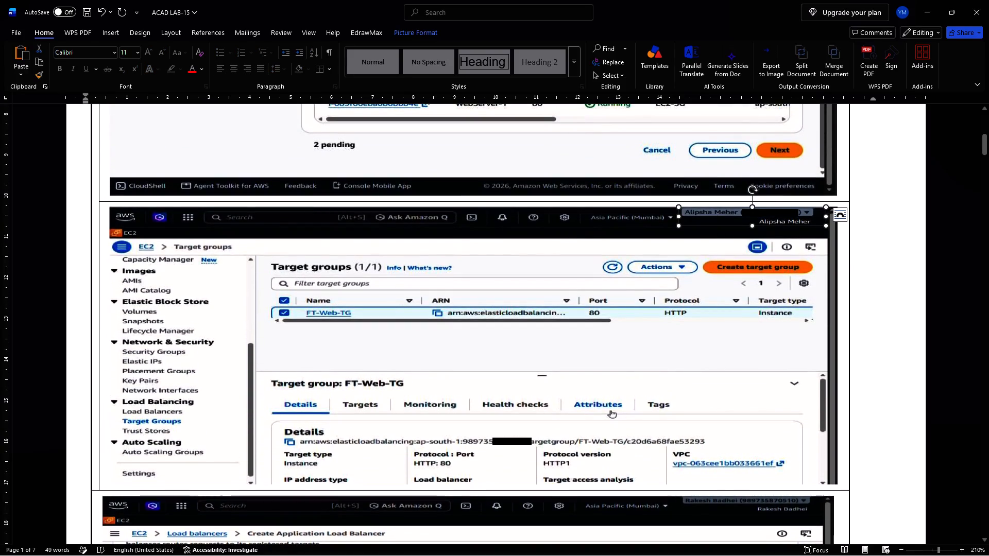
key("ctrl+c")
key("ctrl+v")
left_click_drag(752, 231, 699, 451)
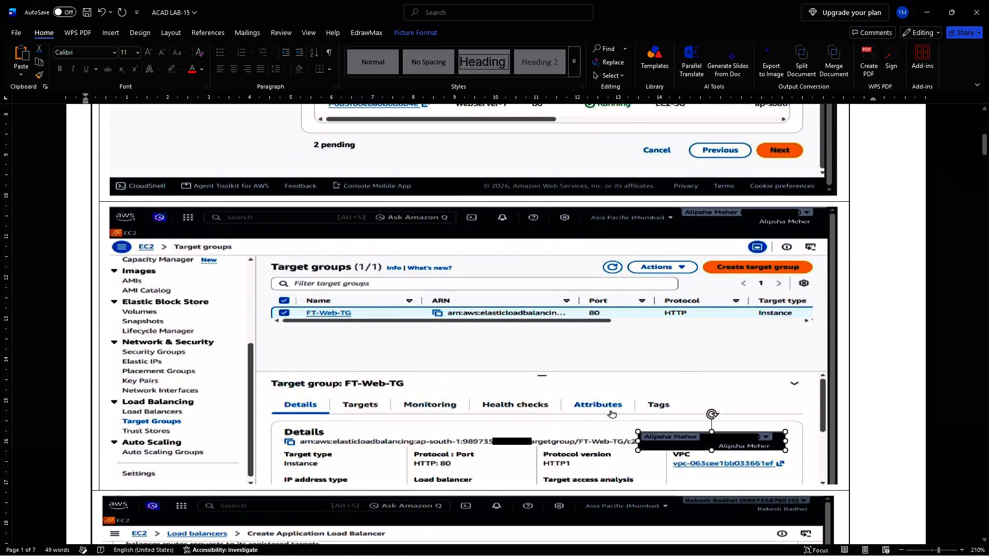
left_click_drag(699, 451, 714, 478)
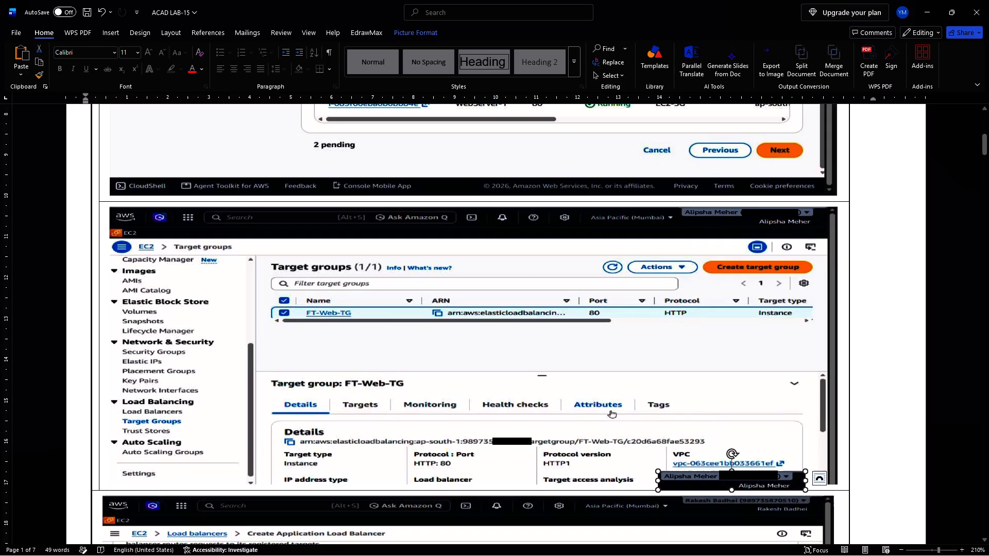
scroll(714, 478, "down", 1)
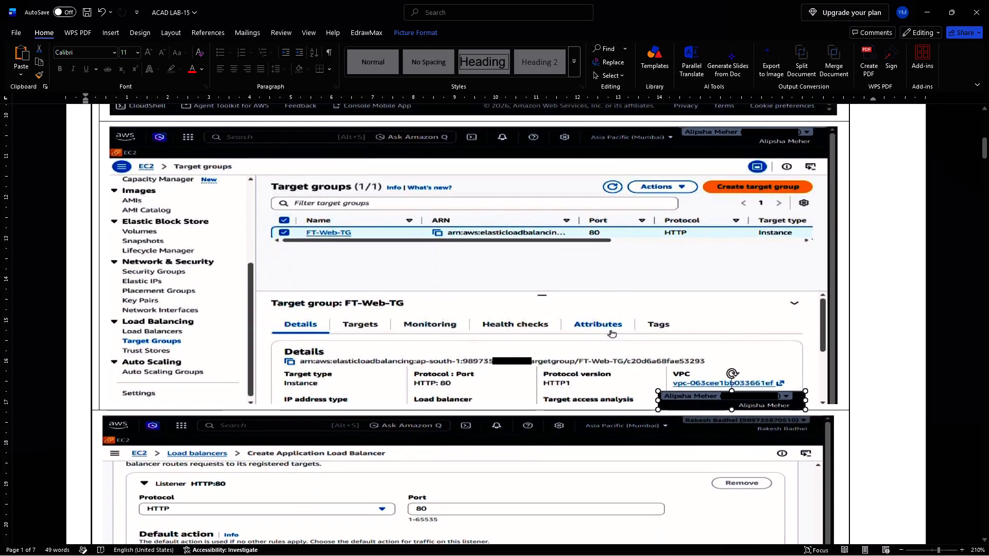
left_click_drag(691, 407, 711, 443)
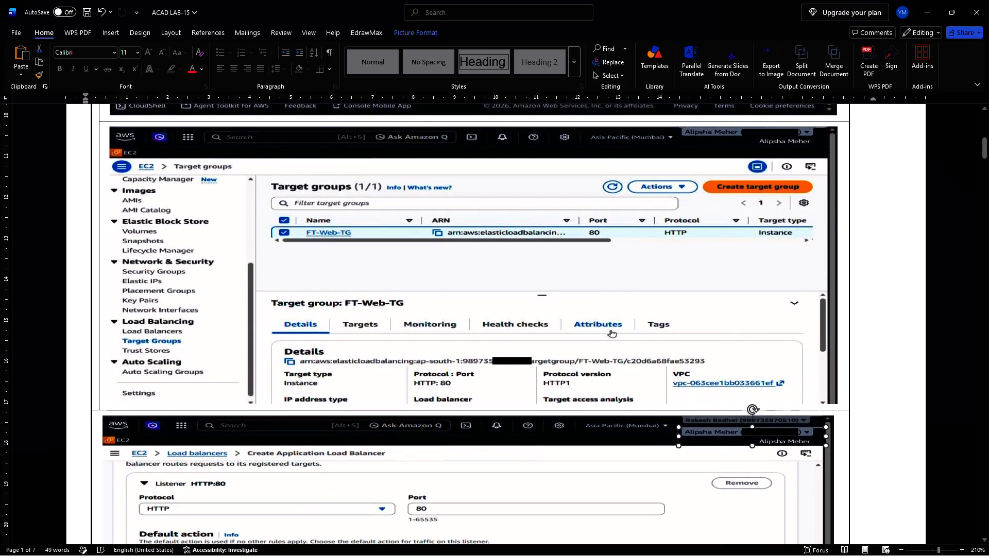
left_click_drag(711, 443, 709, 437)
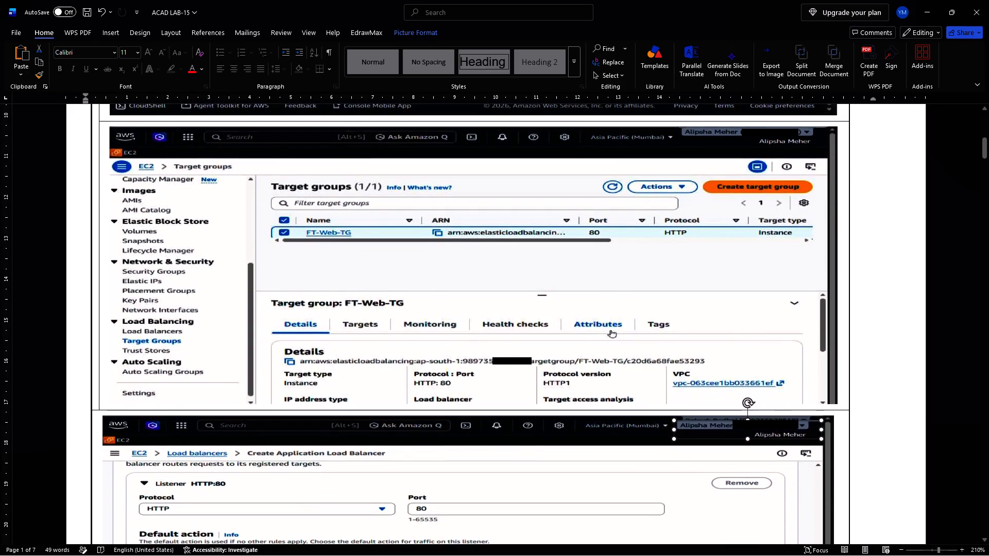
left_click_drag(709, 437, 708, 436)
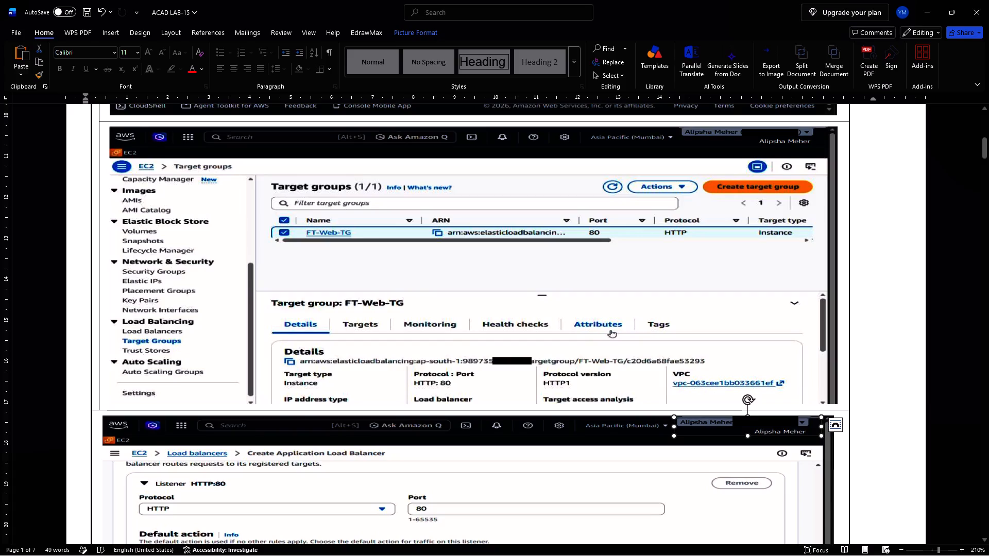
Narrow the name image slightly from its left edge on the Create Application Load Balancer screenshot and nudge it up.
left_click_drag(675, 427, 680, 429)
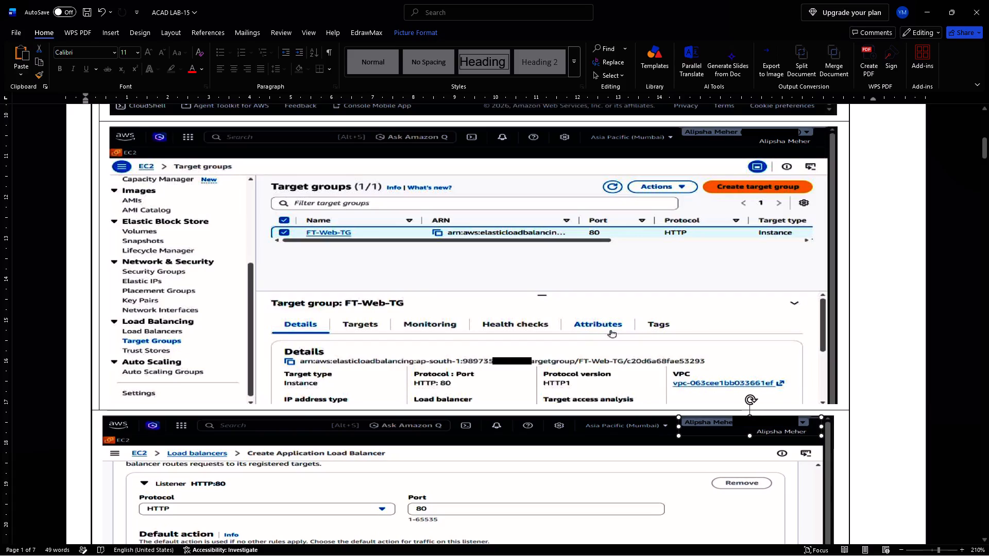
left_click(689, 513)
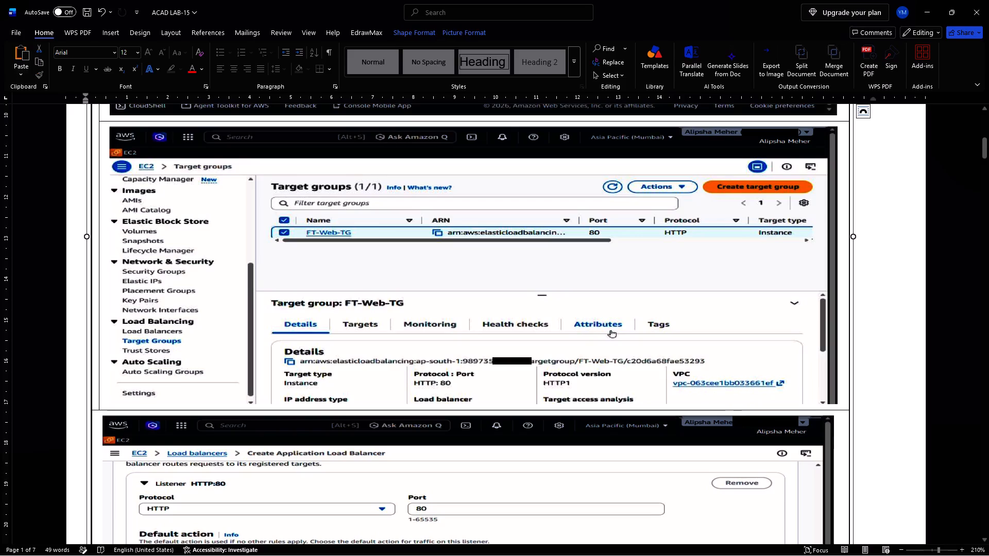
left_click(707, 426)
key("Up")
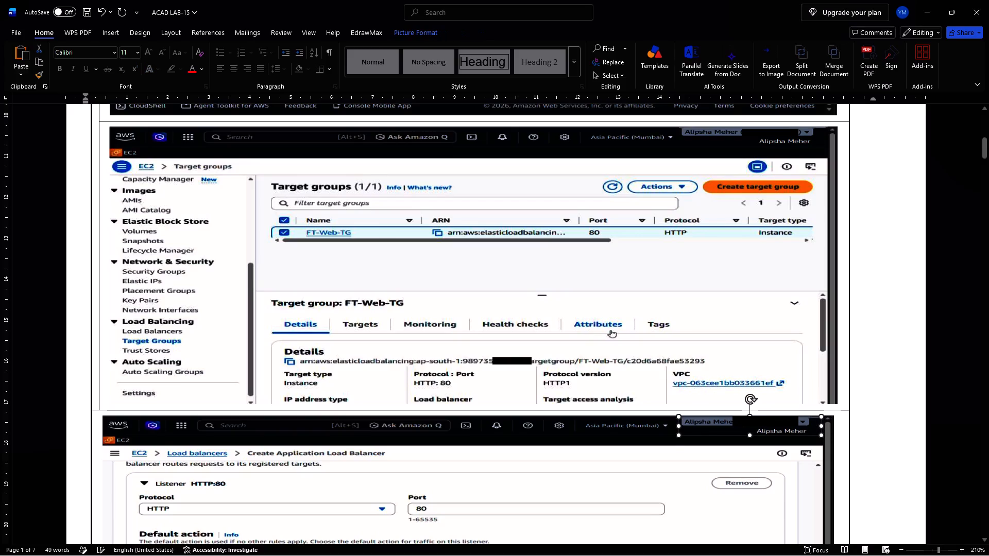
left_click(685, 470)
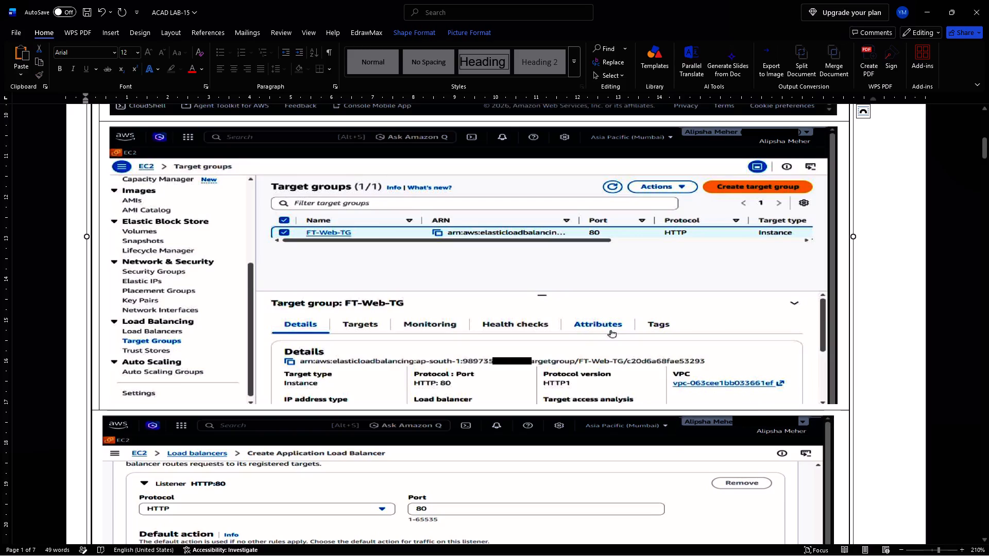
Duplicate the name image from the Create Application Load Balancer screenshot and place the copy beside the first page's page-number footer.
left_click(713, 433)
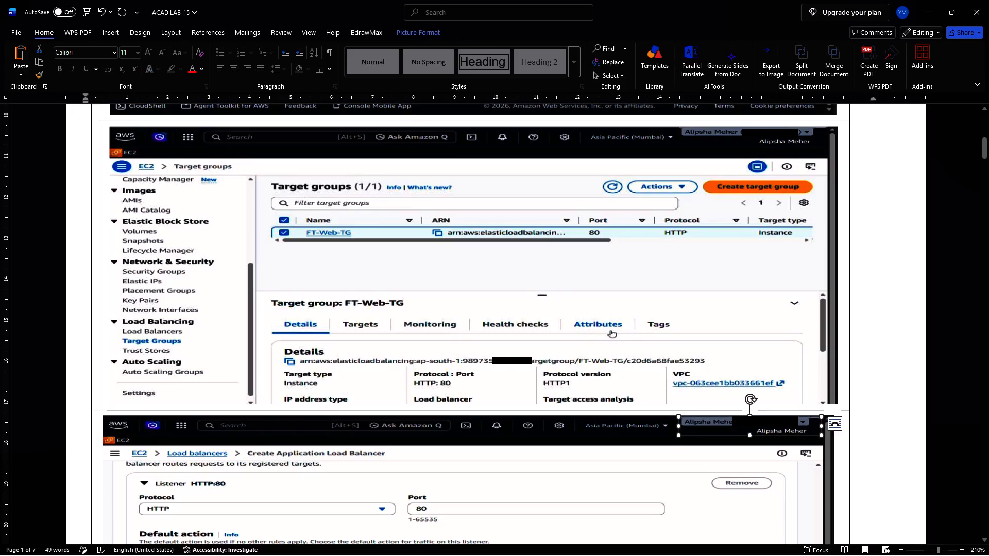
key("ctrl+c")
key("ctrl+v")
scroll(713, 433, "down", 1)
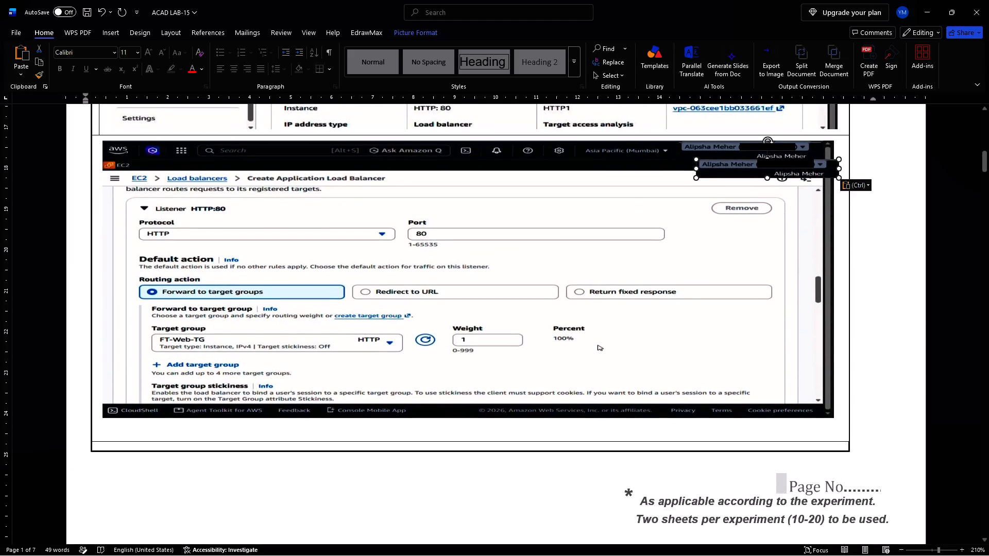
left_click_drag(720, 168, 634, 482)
Look through the remaining pages of ACAD LAB-15 and examine the account names on their screenshots.
scroll(634, 482, "down", 4)
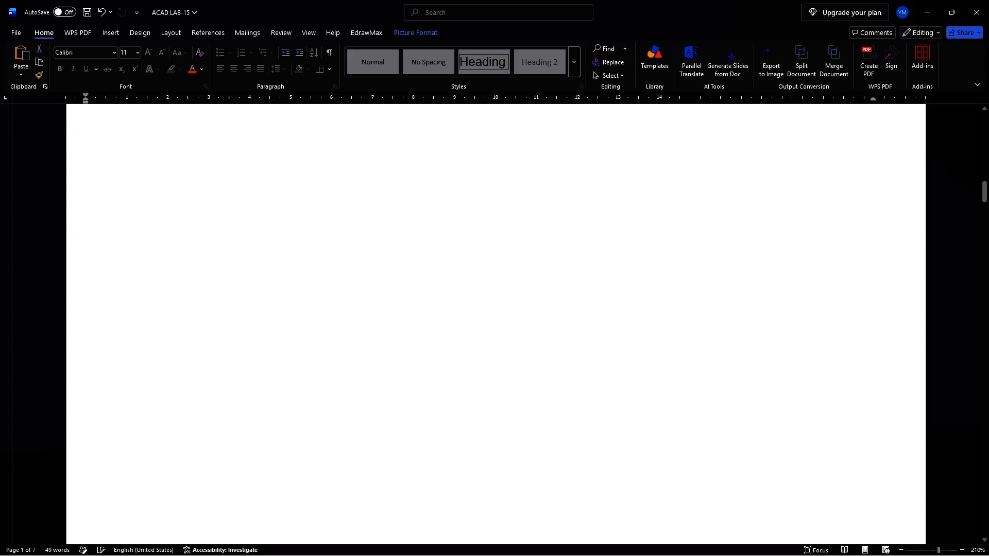
scroll(634, 482, "down", 3, "ctrl")
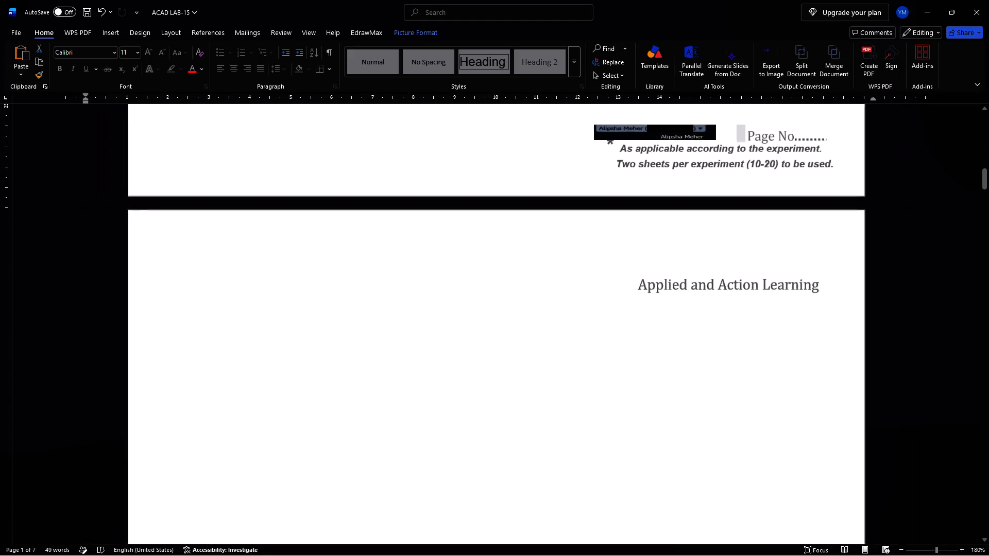
scroll(634, 482, "down", 8, "ctrl")
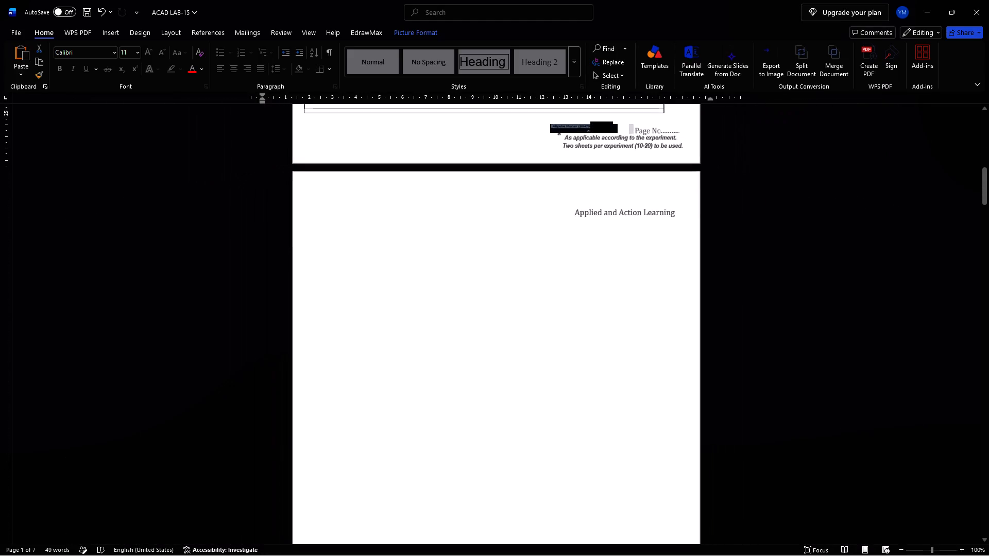
scroll(634, 482, "down", 3)
scroll(634, 482, "up", 1)
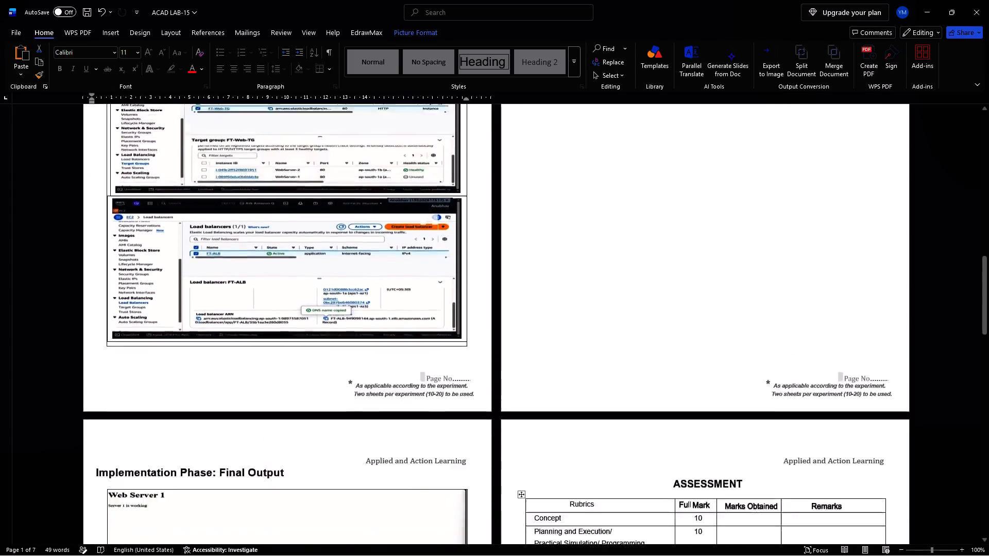
scroll(634, 482, "up", 2)
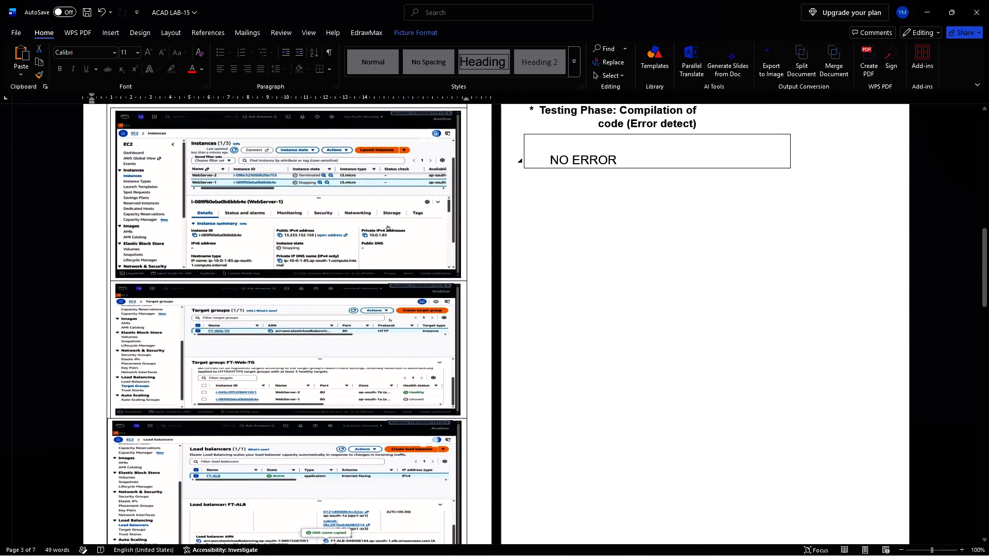
scroll(719, 308, "up", 4)
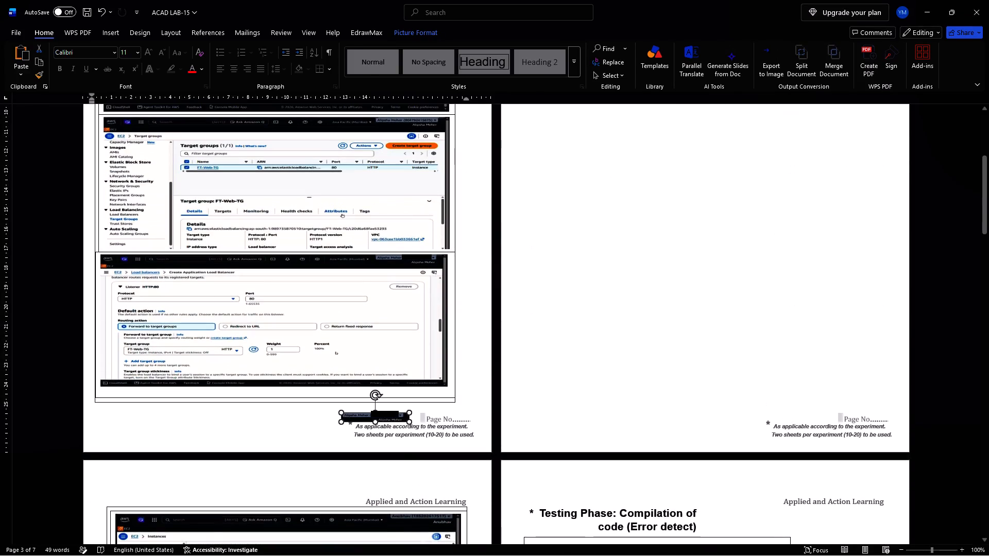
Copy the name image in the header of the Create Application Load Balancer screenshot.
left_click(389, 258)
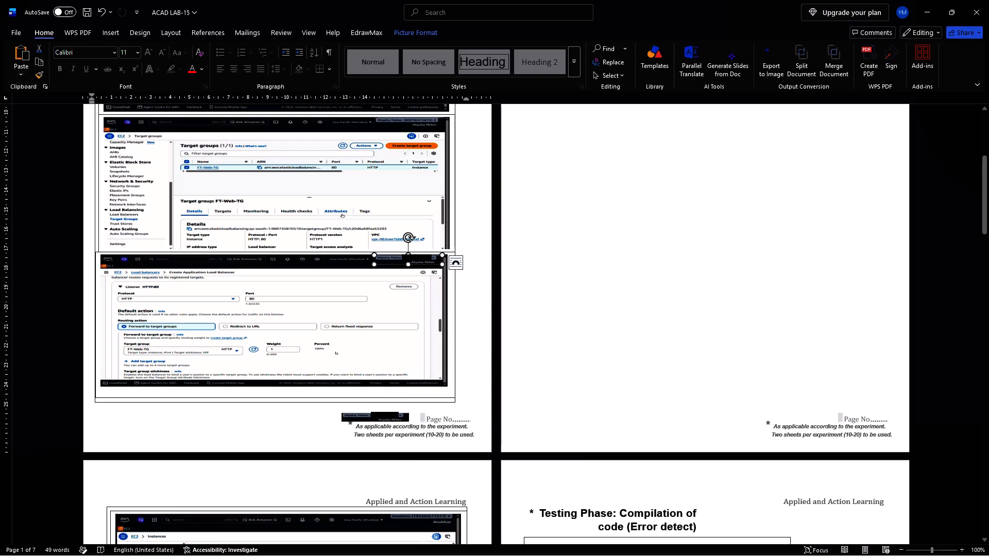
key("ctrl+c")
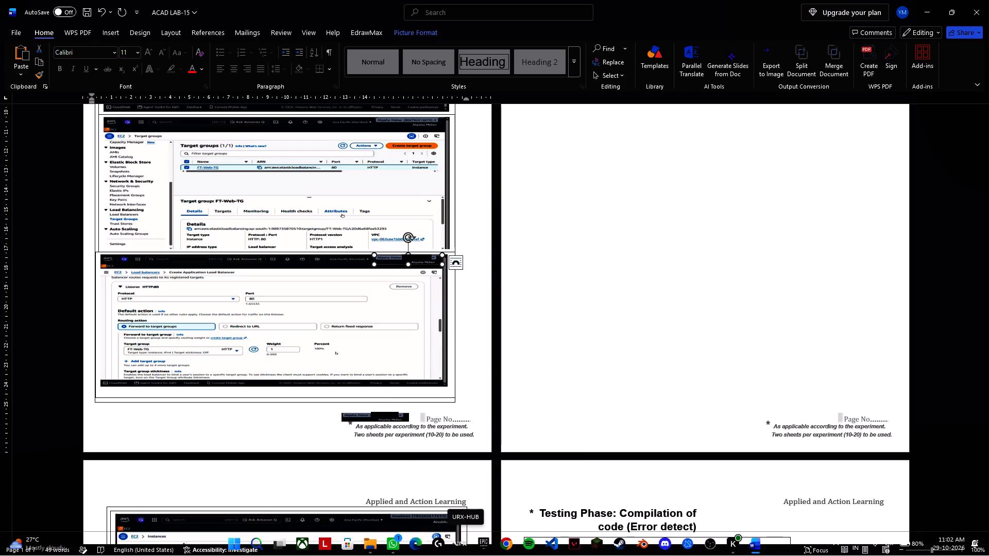
Close ACAD LAB-15 without saving its changes.
left_click(988, 0)
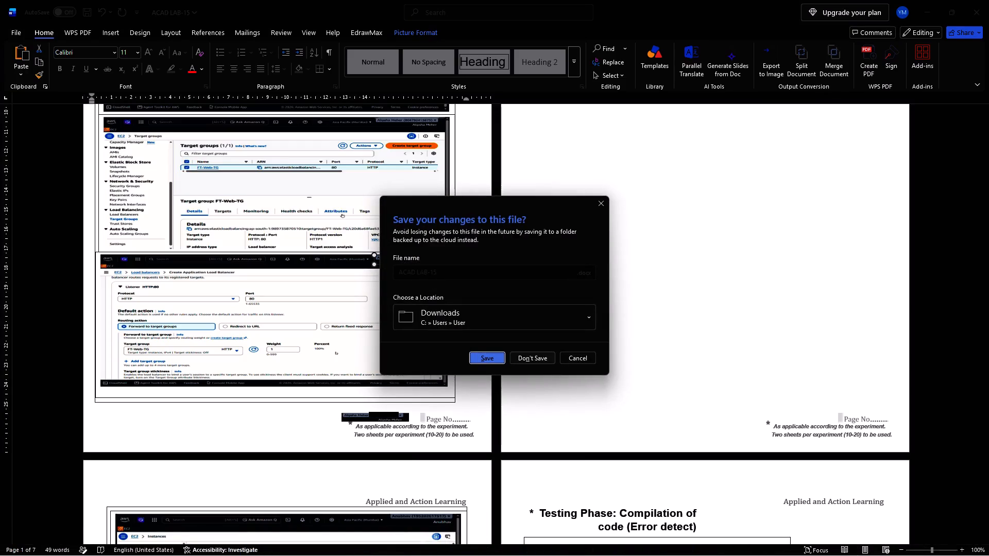
left_click(540, 354)
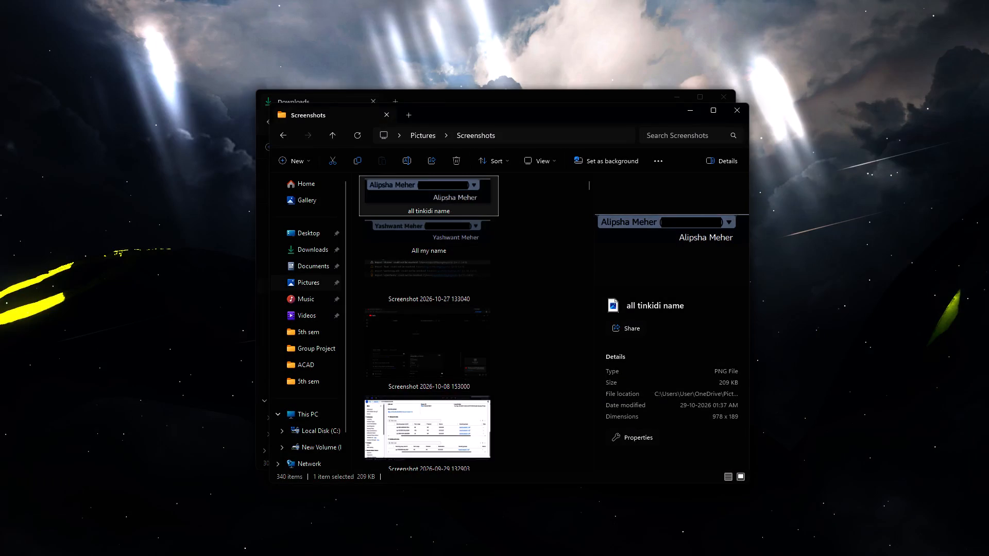
Open the Word document LAB15-ACAD sworupa mam (1) from the Downloads folder and bring it to the front.
left_click(264, 312)
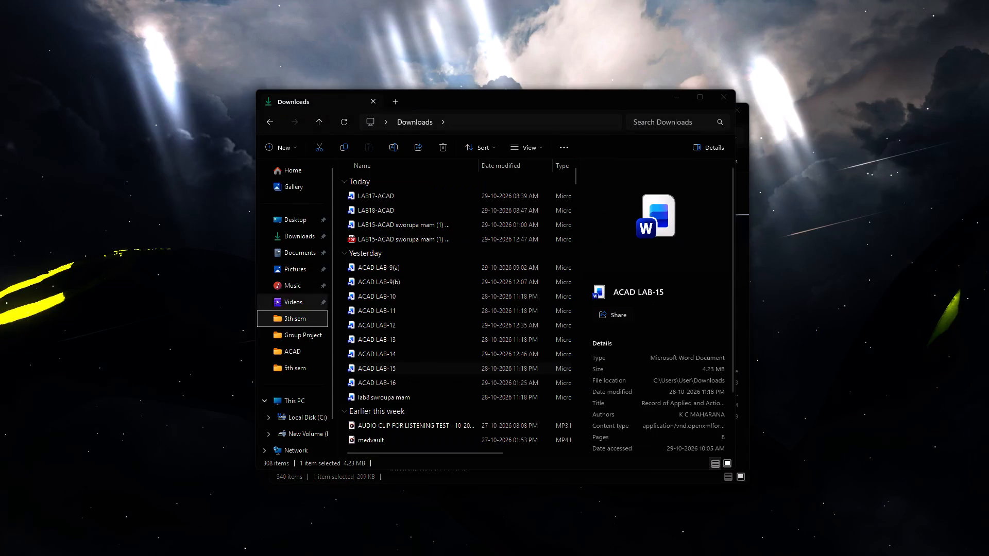
triple_click(385, 224)
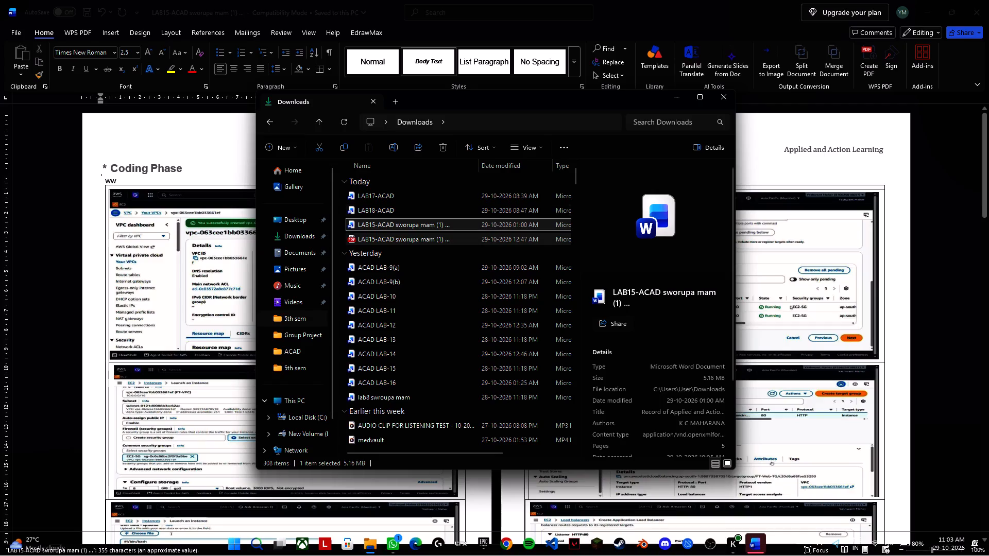
left_click(928, 182)
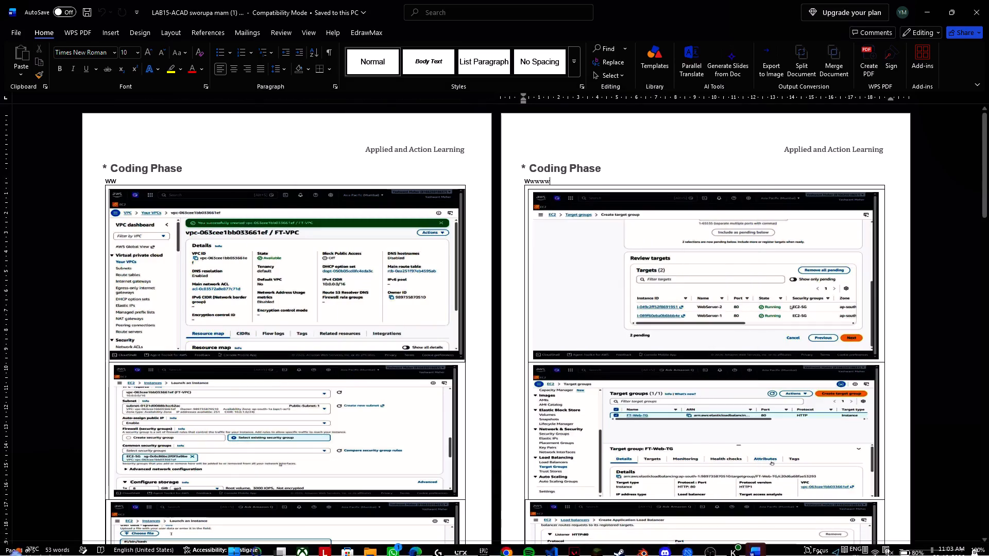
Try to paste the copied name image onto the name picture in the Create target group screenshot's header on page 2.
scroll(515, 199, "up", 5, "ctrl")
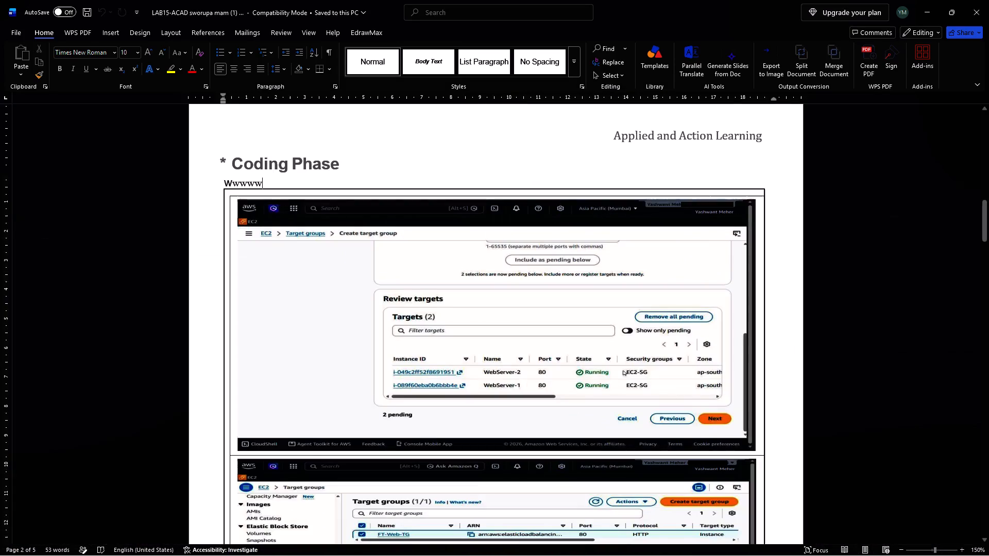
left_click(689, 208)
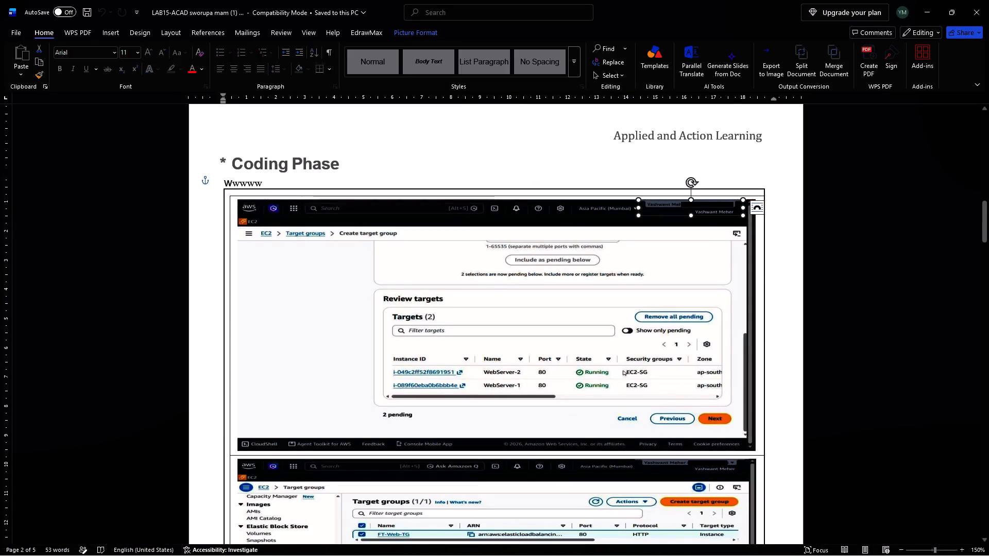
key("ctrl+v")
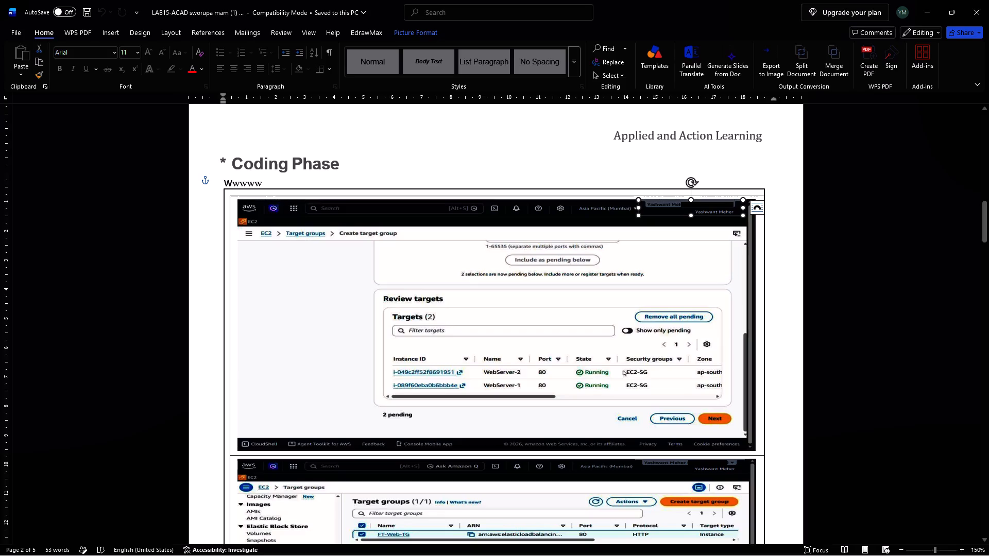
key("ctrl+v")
Replace the name picture in the Create target group screenshot's header with the image "all tinkidi name" from the Pictures > Screenshots folder.
right_click(652, 208)
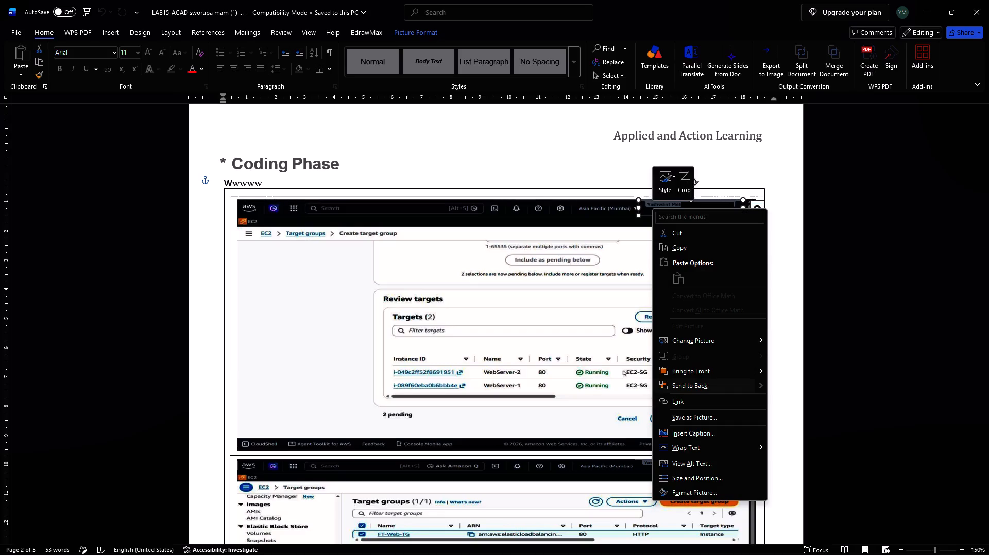
left_click(793, 342)
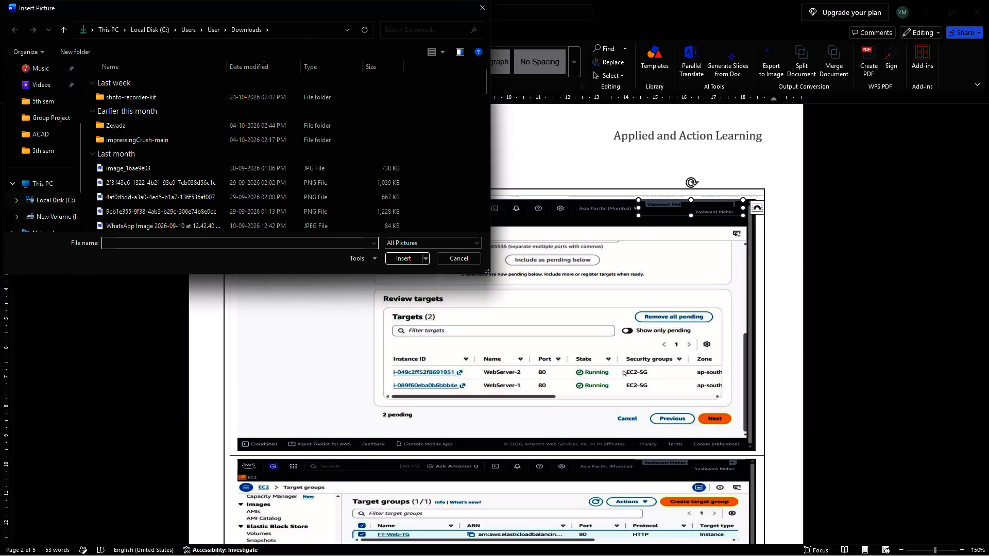
scroll(40, 78, "up", 1)
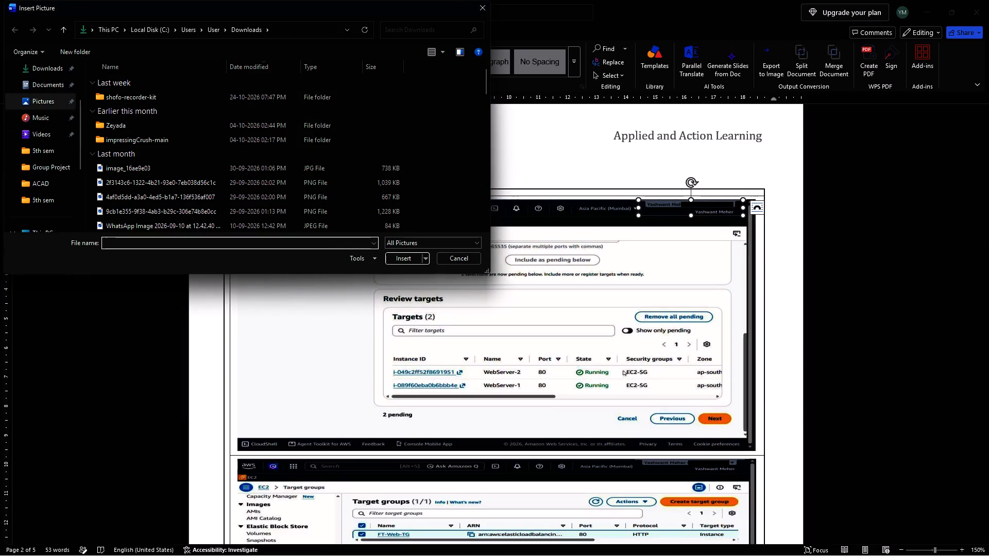
left_click(43, 98)
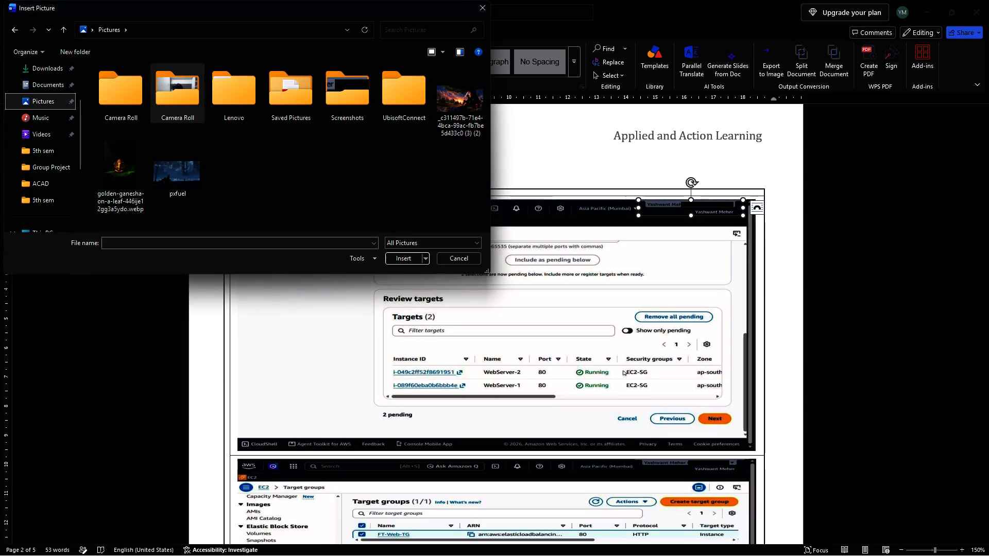
double_click(324, 96)
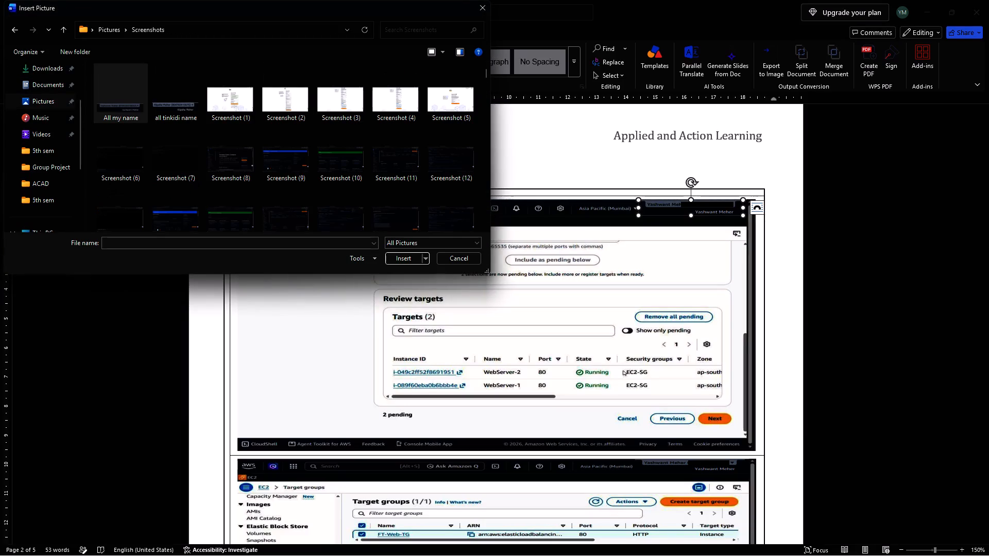
left_click(126, 96)
left_click(187, 90)
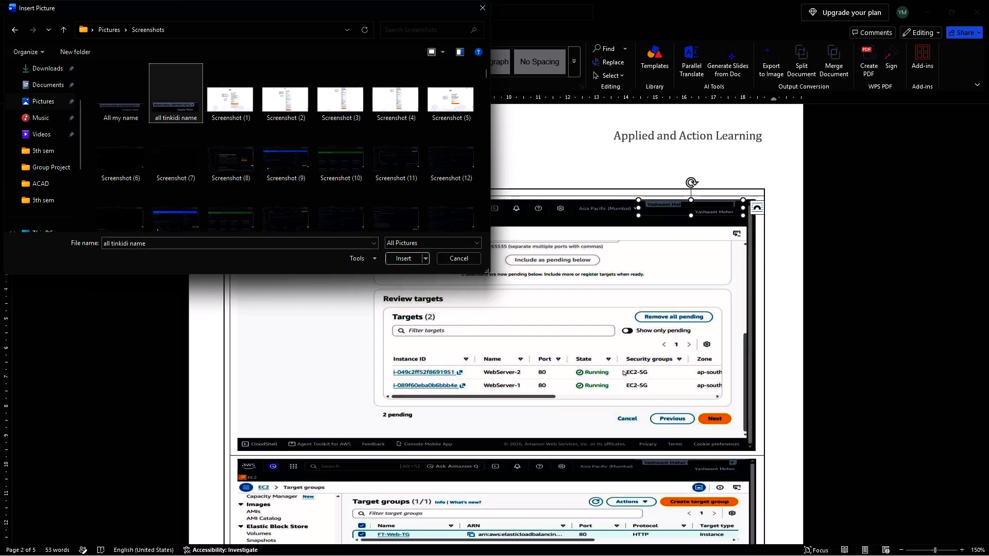
left_click(399, 256)
left_click(655, 241)
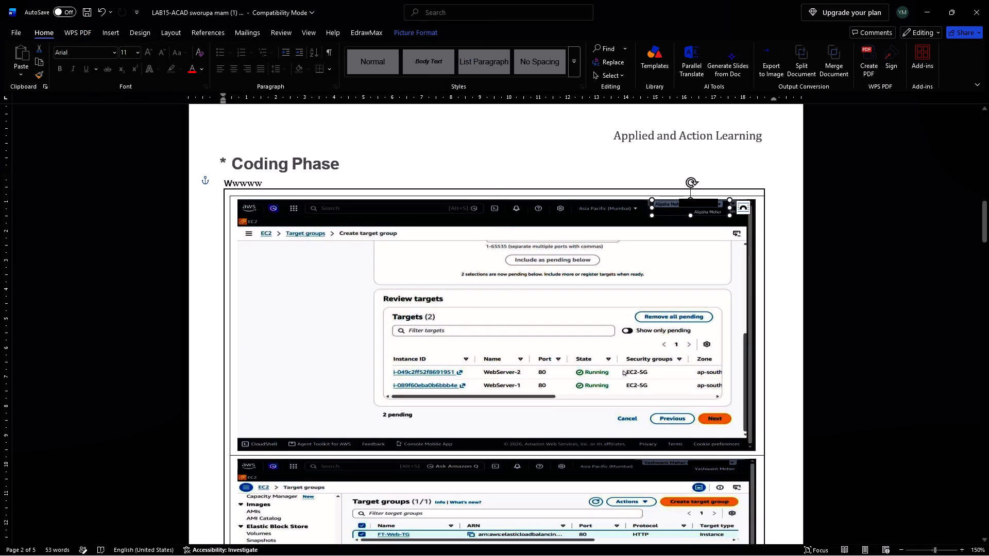
Widen the replaced name picture on both sides so it covers the account name area of the Create target group header.
left_click(671, 212)
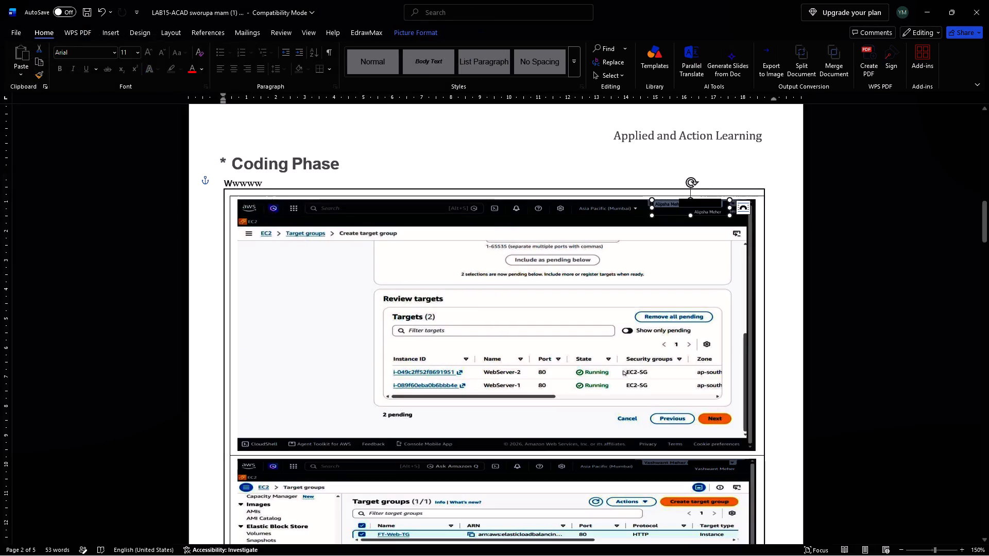
left_click_drag(651, 207, 646, 209)
left_click_drag(731, 207, 732, 207)
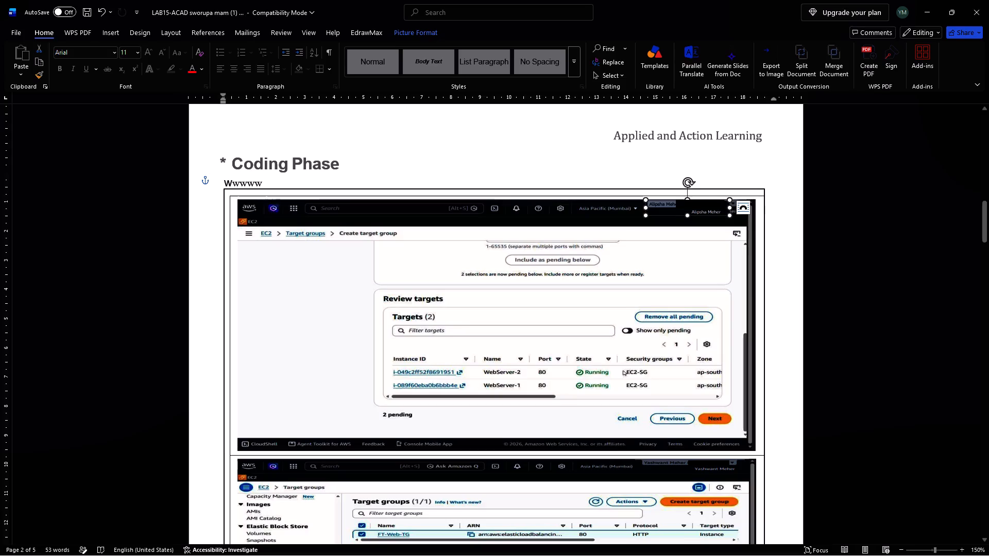
left_click_drag(732, 207, 745, 207)
left_click(718, 271)
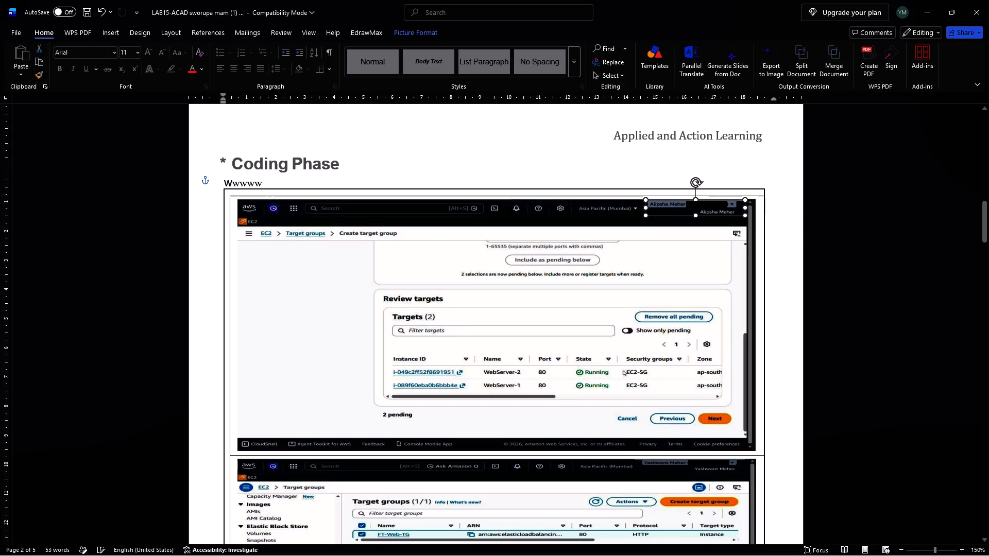
Duplicate the name picture onto the old account name in the Target groups screenshot's header and adjust its width and height to fit.
left_click(668, 207)
key("ctrl+c")
key("ctrl+v")
left_click_drag(678, 220, 664, 497)
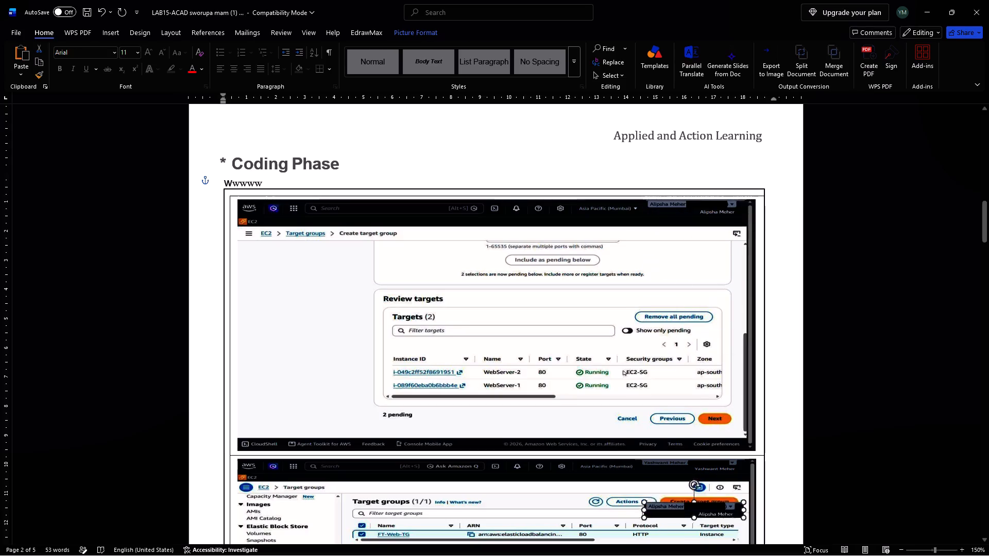
left_click_drag(664, 497, 661, 467)
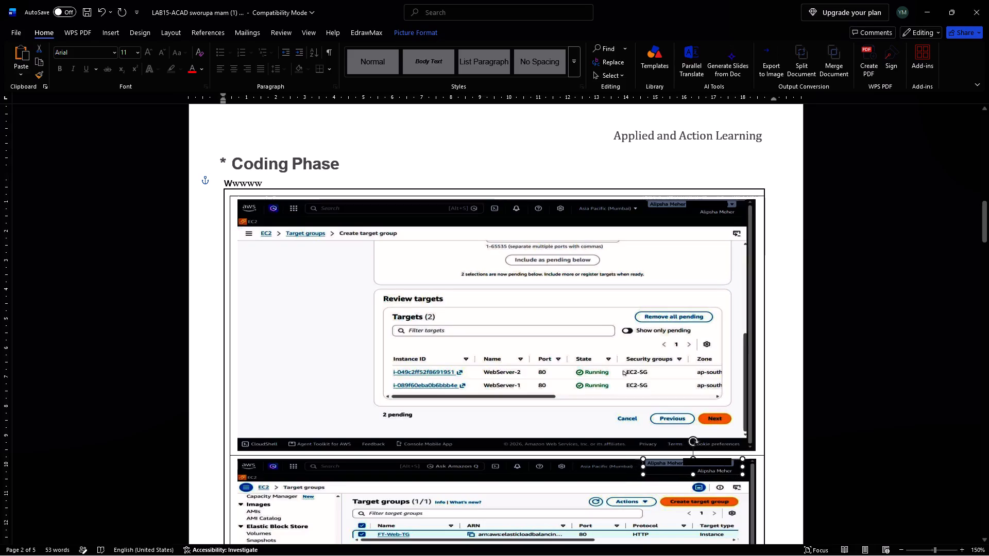
left_click_drag(661, 467, 666, 468)
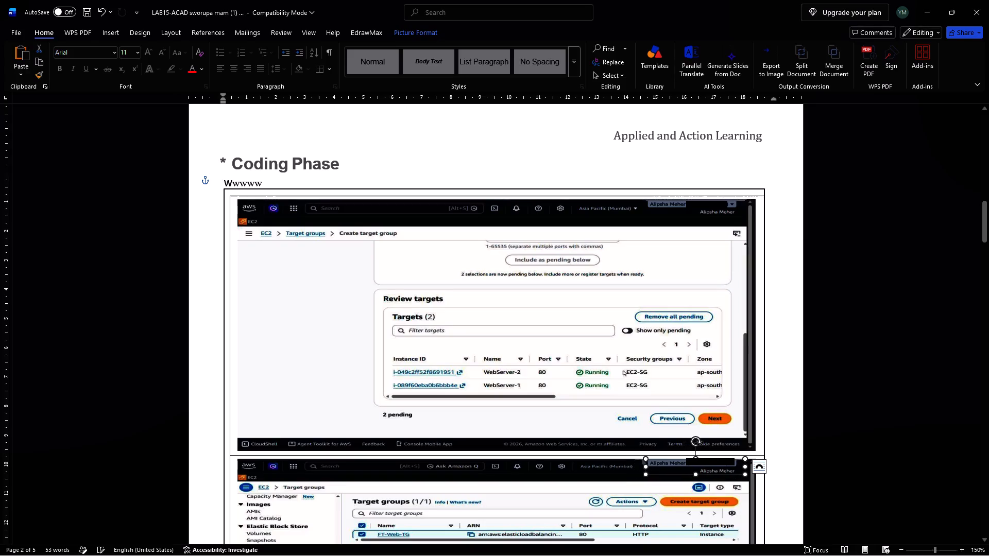
left_click_drag(642, 468, 634, 468)
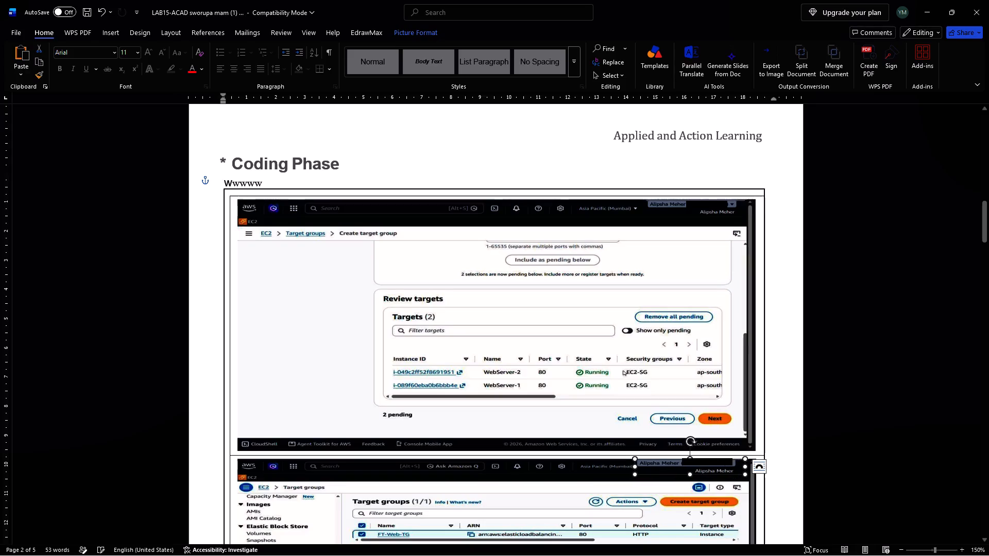
left_click(658, 507)
scroll(658, 507, "down", 2)
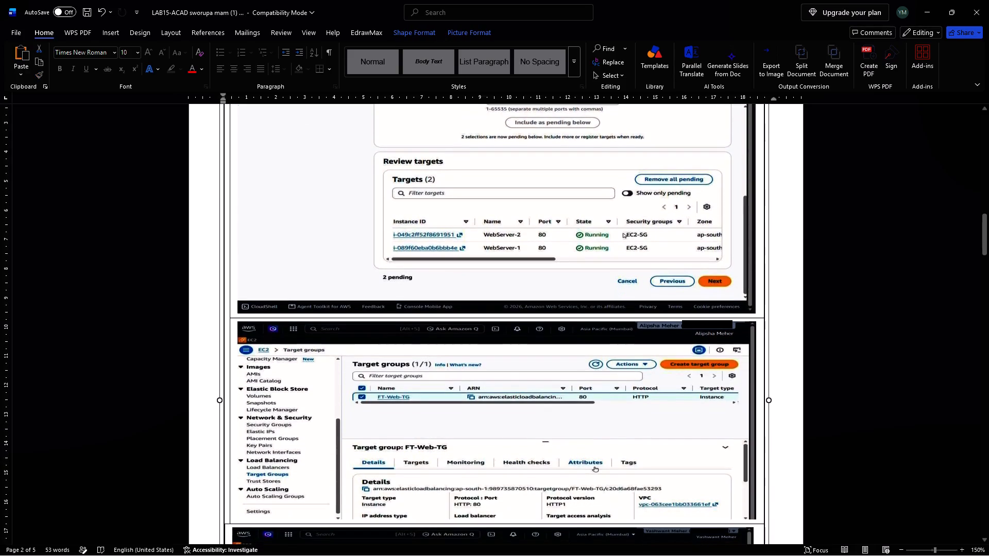
left_click(668, 333)
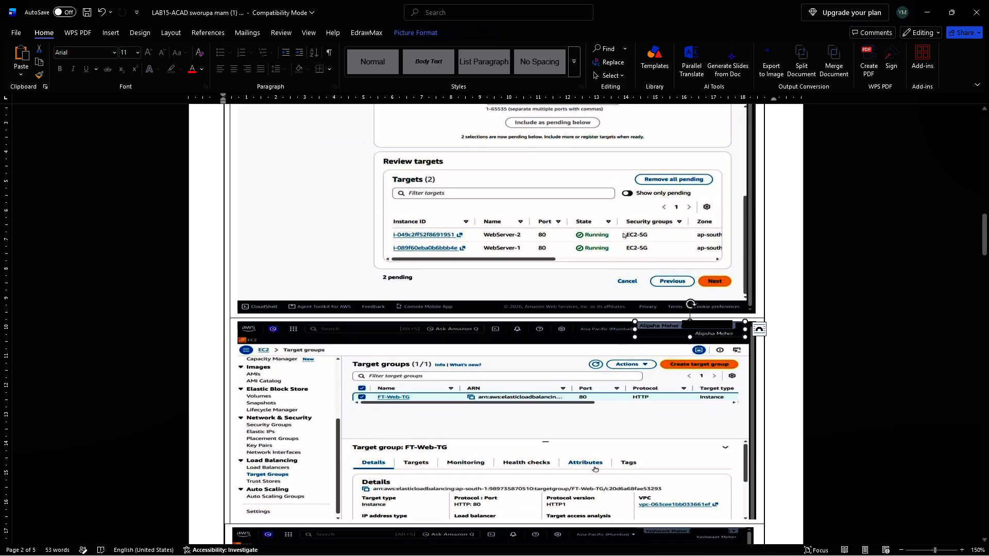
left_click(691, 334)
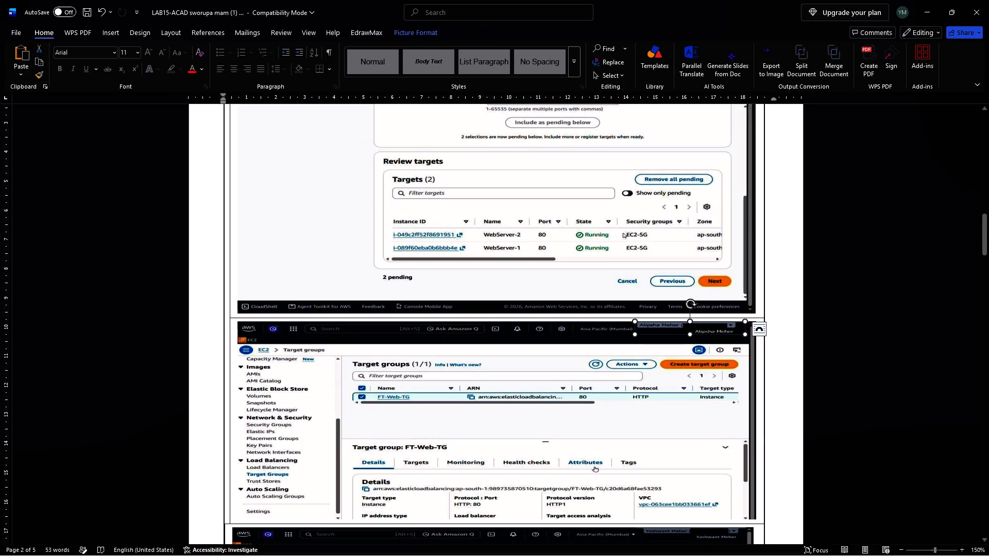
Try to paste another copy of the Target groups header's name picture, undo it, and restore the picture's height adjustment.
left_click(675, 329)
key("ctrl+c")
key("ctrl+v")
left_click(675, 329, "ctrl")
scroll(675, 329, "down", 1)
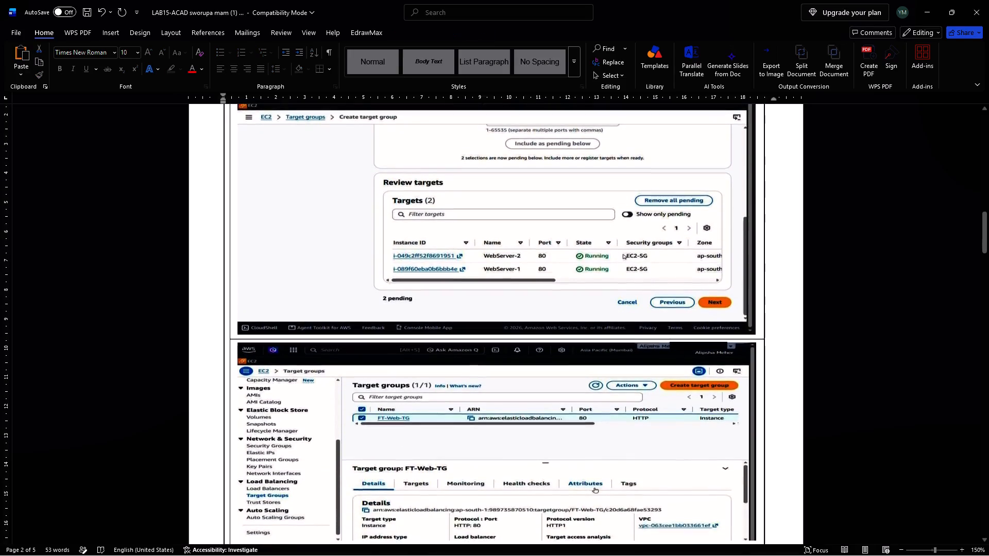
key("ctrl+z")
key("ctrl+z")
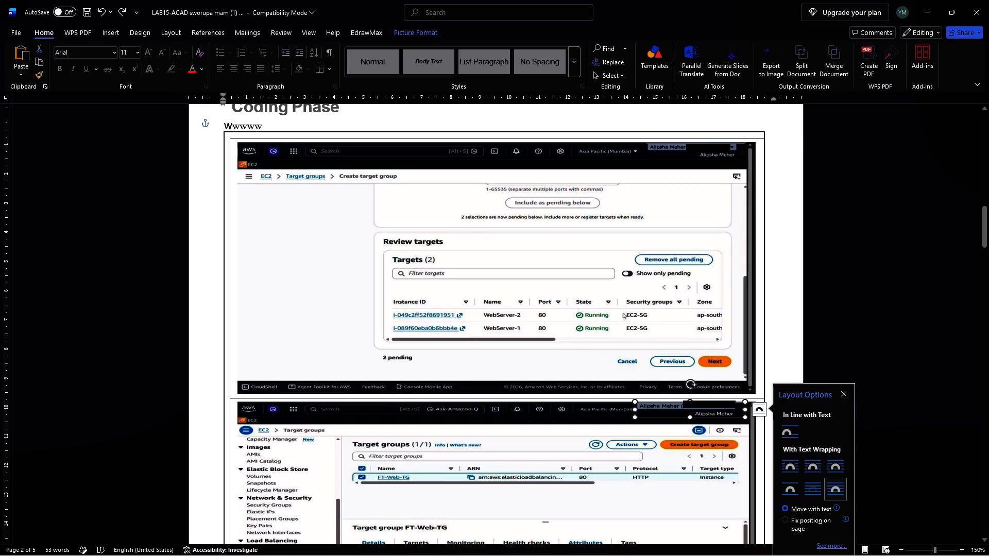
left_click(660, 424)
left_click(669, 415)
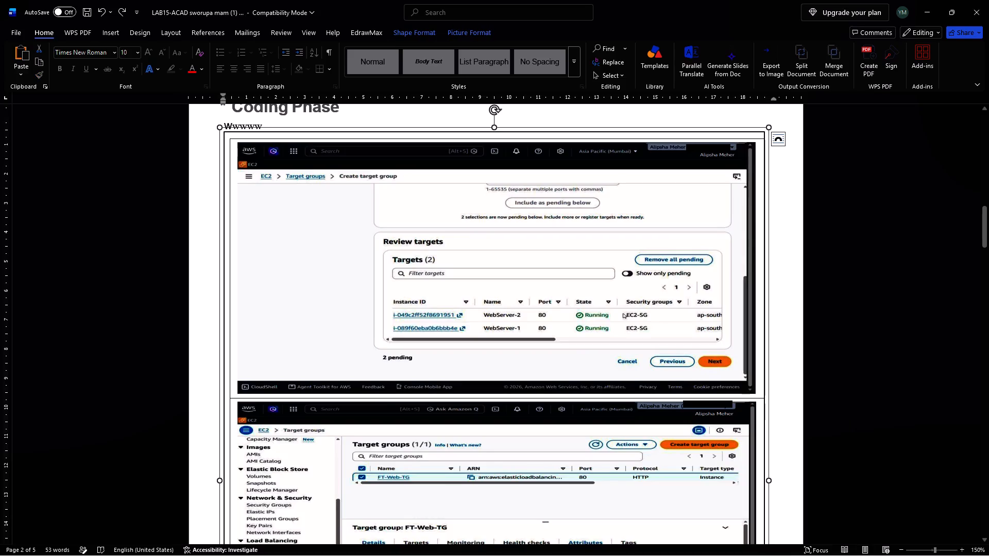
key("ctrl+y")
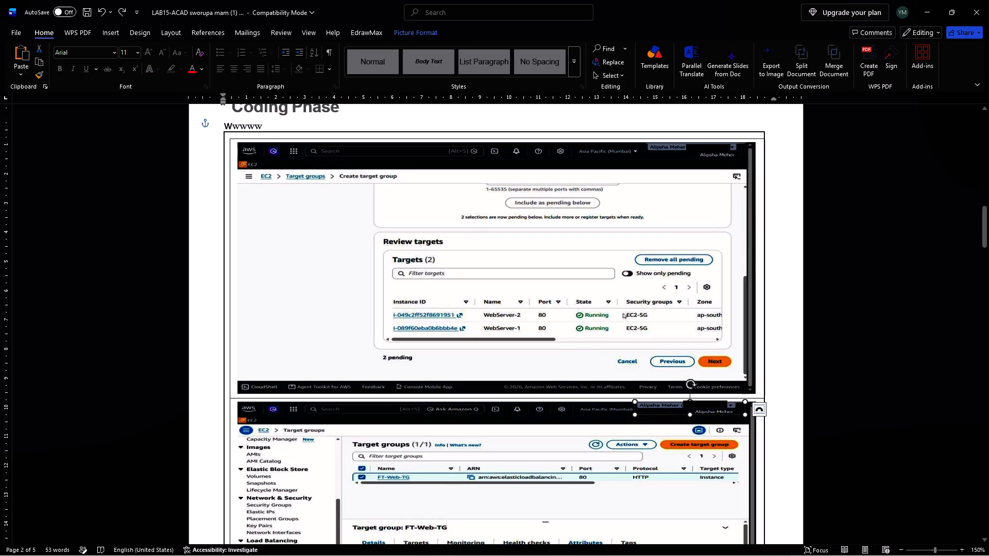
Duplicate the name picture onto the old account name in the Create Application Load Balancer screenshot's header and adjust its size and position to fit.
key("ctrl+c")
key("ctrl+v")
scroll(678, 406, "down", 1)
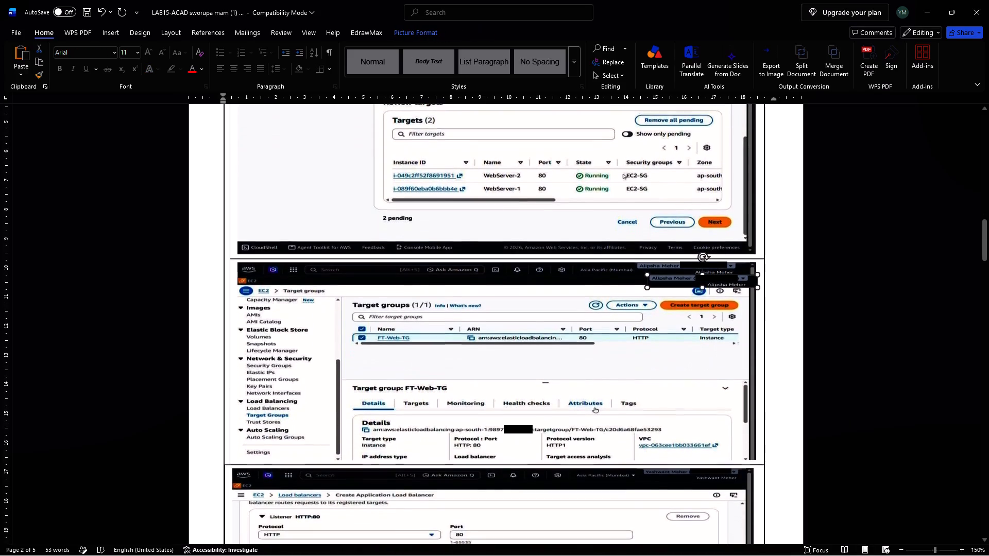
left_click_drag(675, 285, 620, 506)
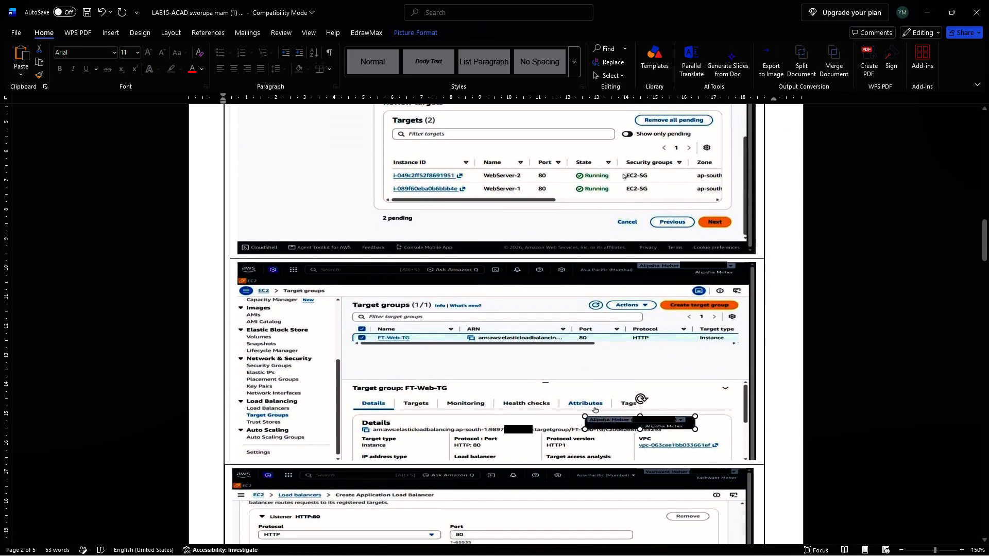
left_click_drag(620, 506, 662, 484)
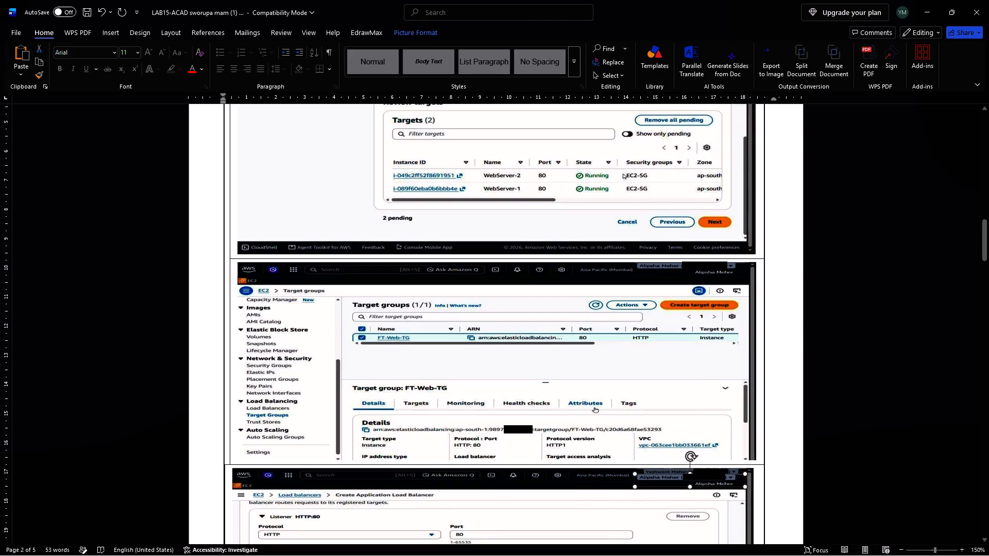
left_click_drag(662, 484, 663, 479)
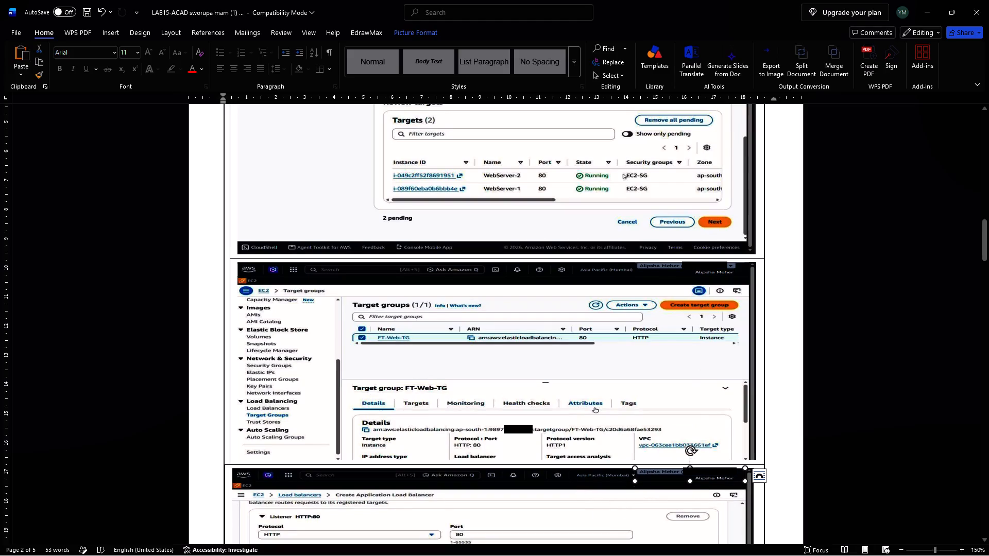
left_click(690, 479)
left_click_drag(635, 474, 645, 475)
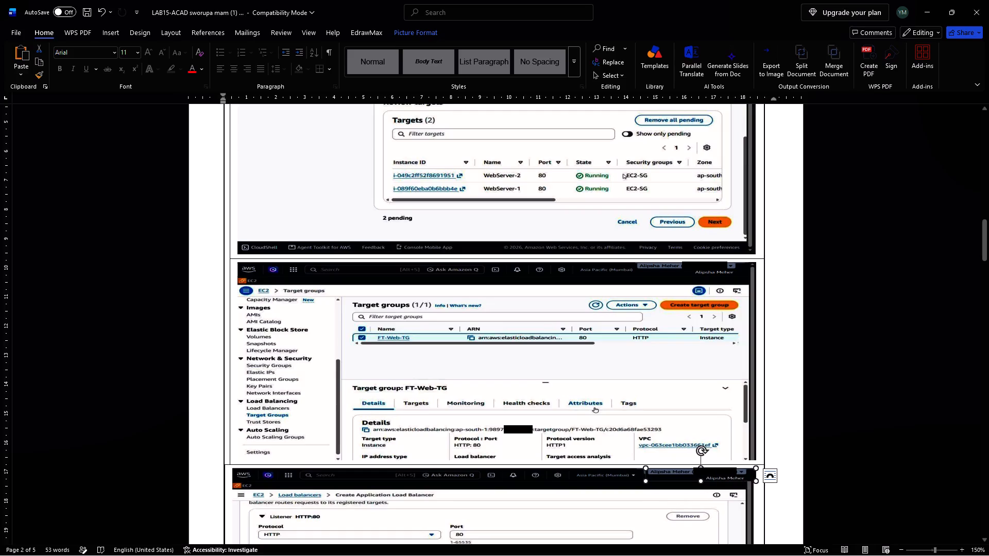
left_click_drag(700, 482, 700, 489)
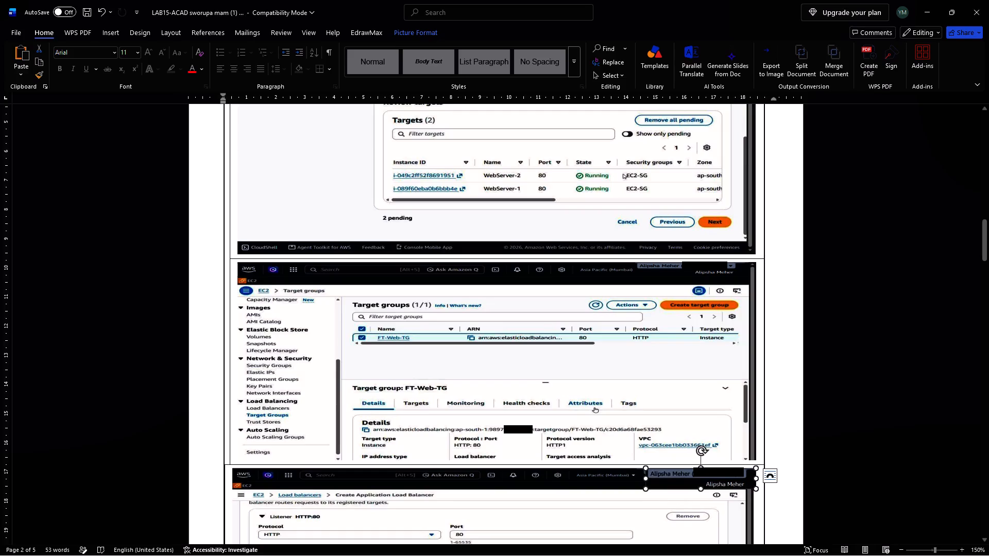
left_click_drag(693, 482, 683, 483)
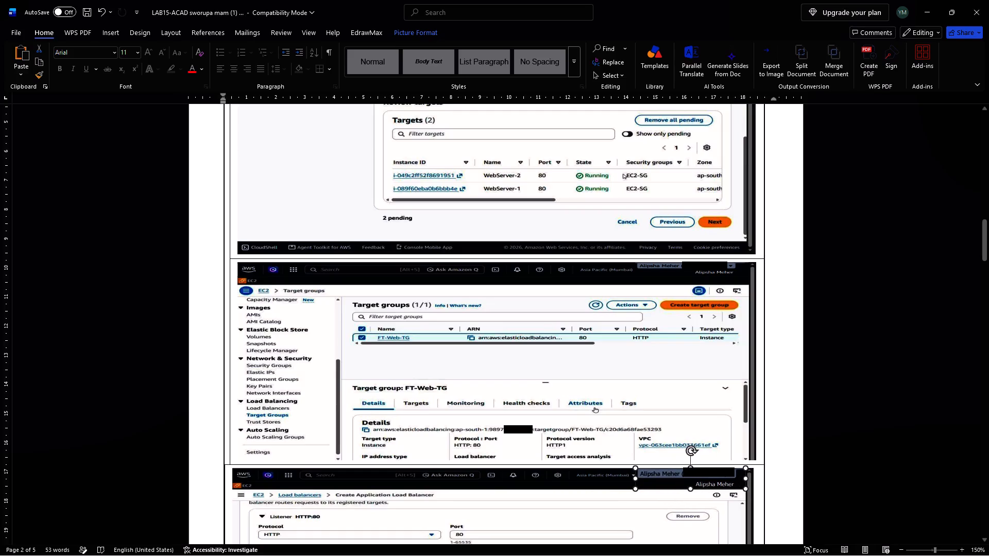
left_click(636, 479)
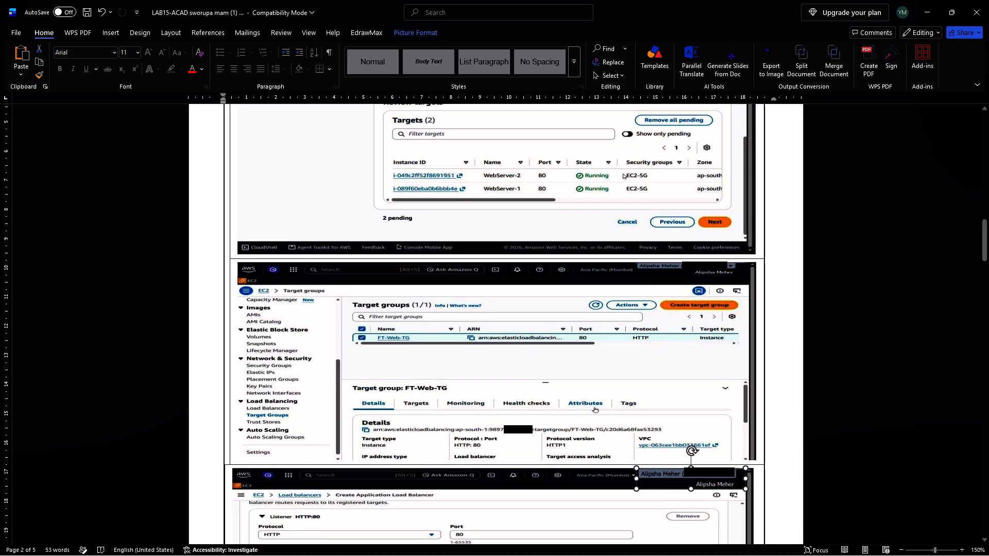
left_click_drag(691, 489, 690, 484)
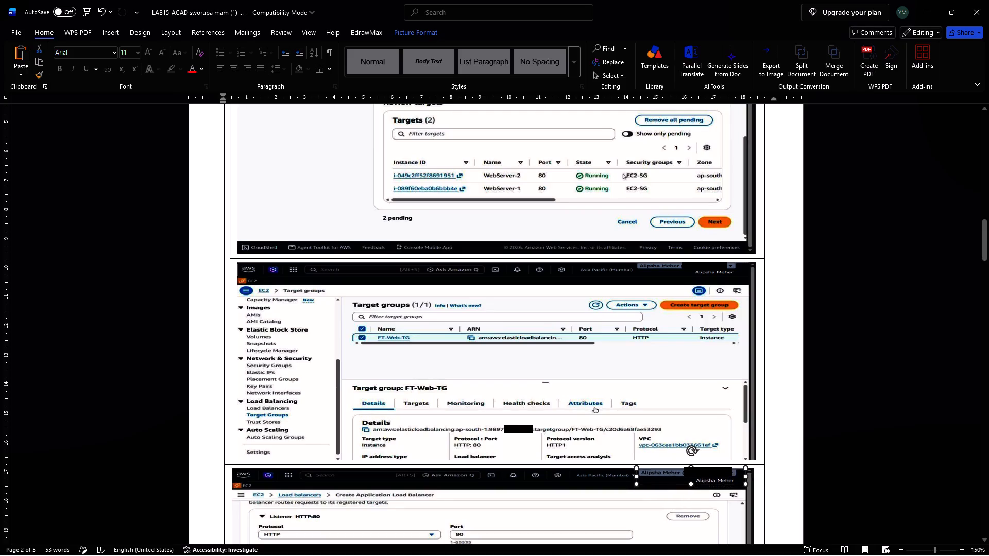
left_click_drag(690, 484, 689, 478)
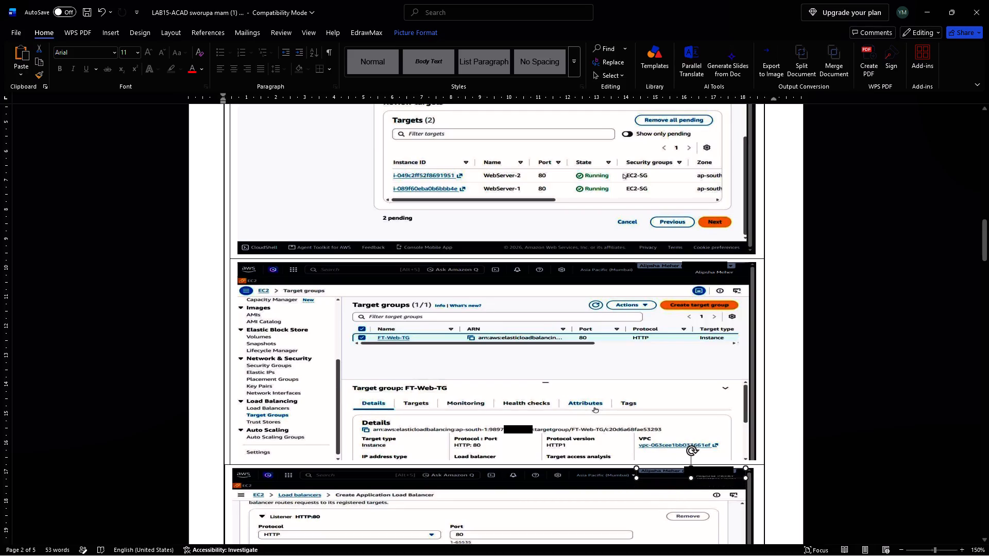
left_click_drag(689, 478, 689, 480)
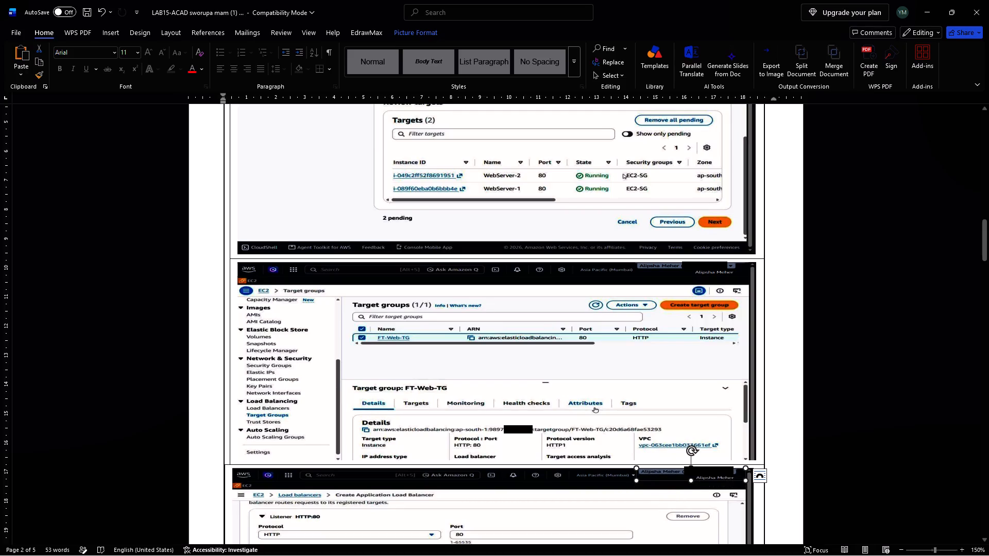
Duplicate the name picture onto the old account name in the Coding Phase Instances screenshot's header and adjust its position and height to fit.
key("ctrl+c")
key("ctrl+v")
scroll(673, 476, "down", 4)
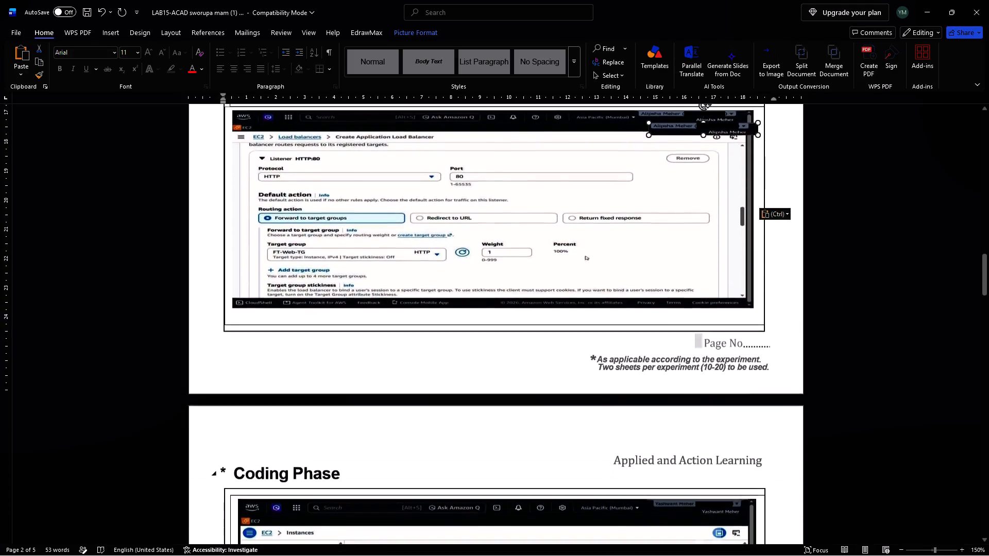
scroll(673, 476, "down", 1)
key("Down")
key("Down")
key("Down")
key("Down")
key("Down")
key("Down")
key("Down")
key("Down")
key("Down")
key("Down")
key("Down")
key("Down")
key("Down")
key("Down")
key("Down")
key("Down")
key("Down")
key("Down")
key("Down")
key("Down")
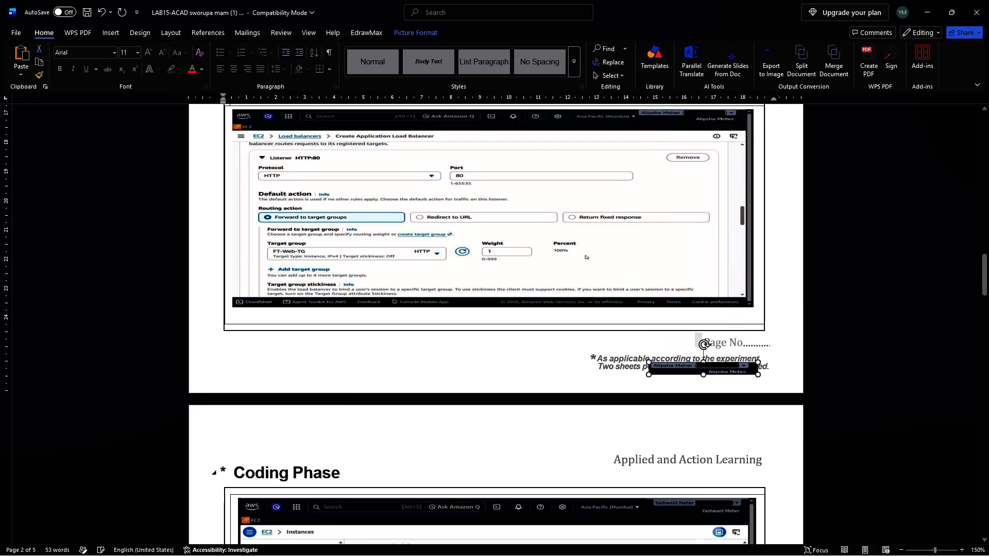
key("Down")
key("Down")
key("Down")
key("Down")
key("Down")
key("Down")
key("Down")
key("Down")
key("Down")
key("Down")
key("Down")
key("Down")
key("Down")
key("Down")
key("Down")
key("Down")
key("Down")
key("Down")
key("Down")
key("Down")
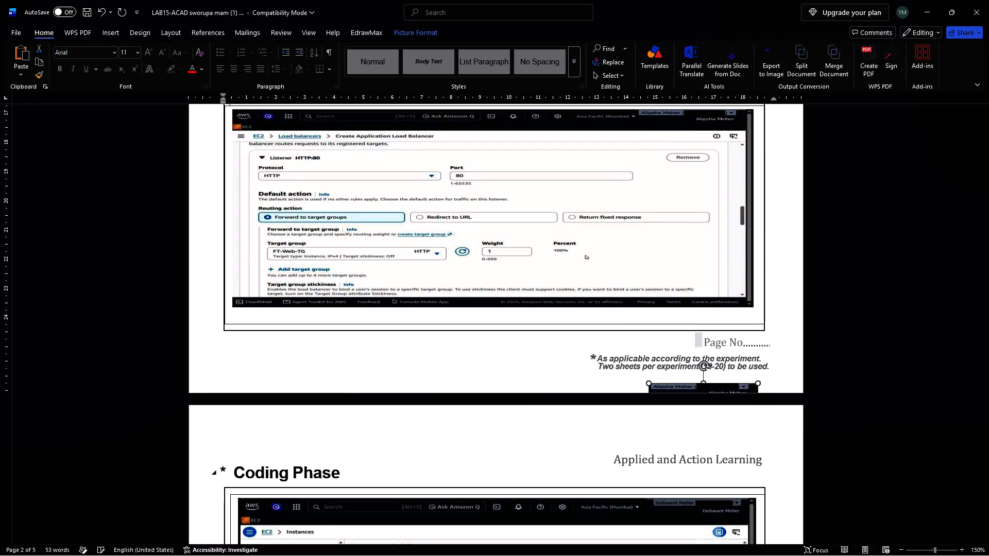
key("Down")
key("Down")
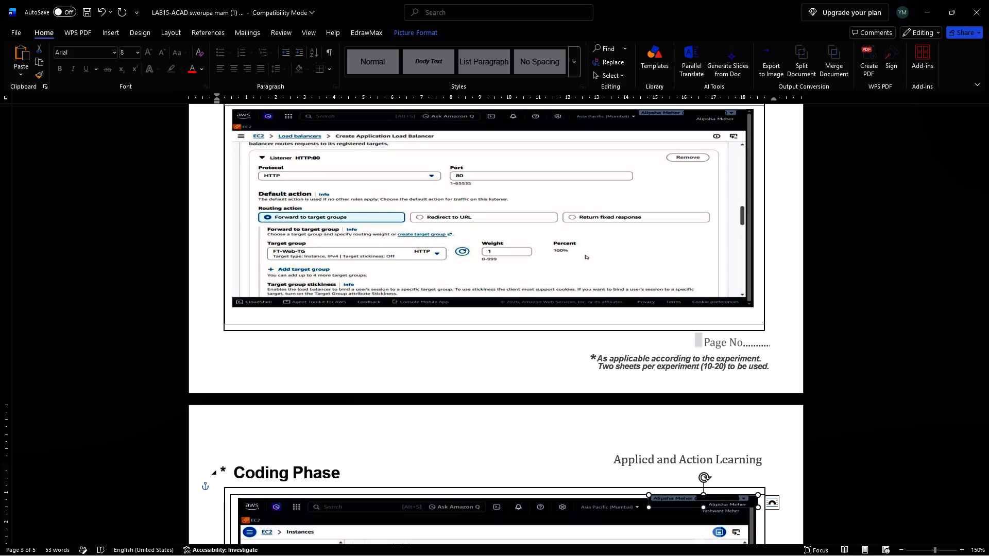
scroll(673, 476, "down", 1)
left_click_drag(673, 408, 663, 422)
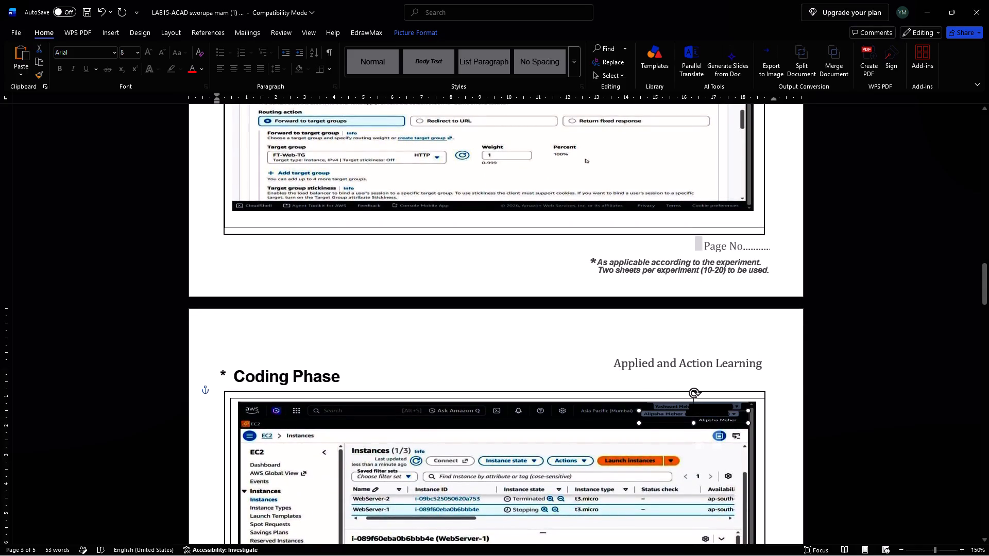
left_click_drag(663, 422, 666, 416)
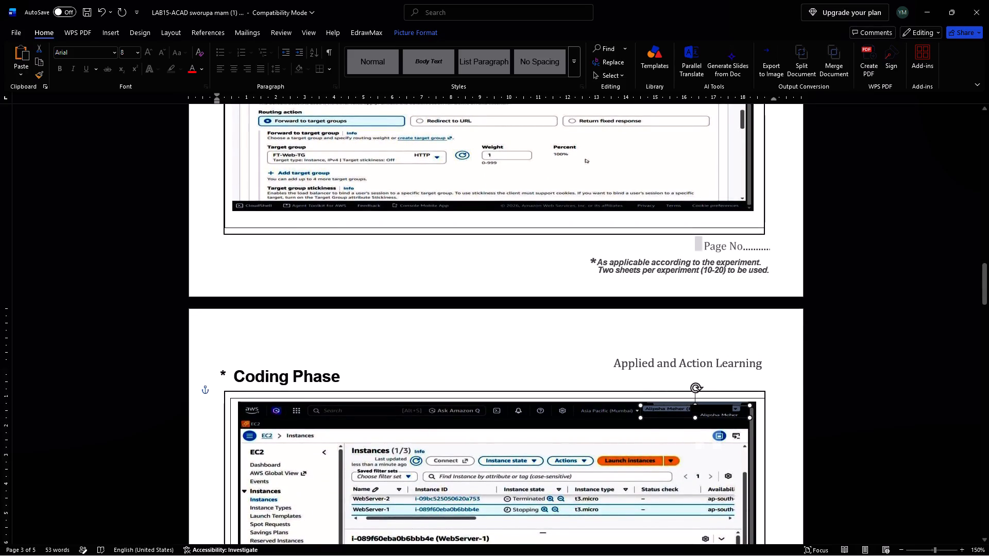
left_click_drag(666, 416, 666, 412)
left_click_drag(695, 412, 695, 416)
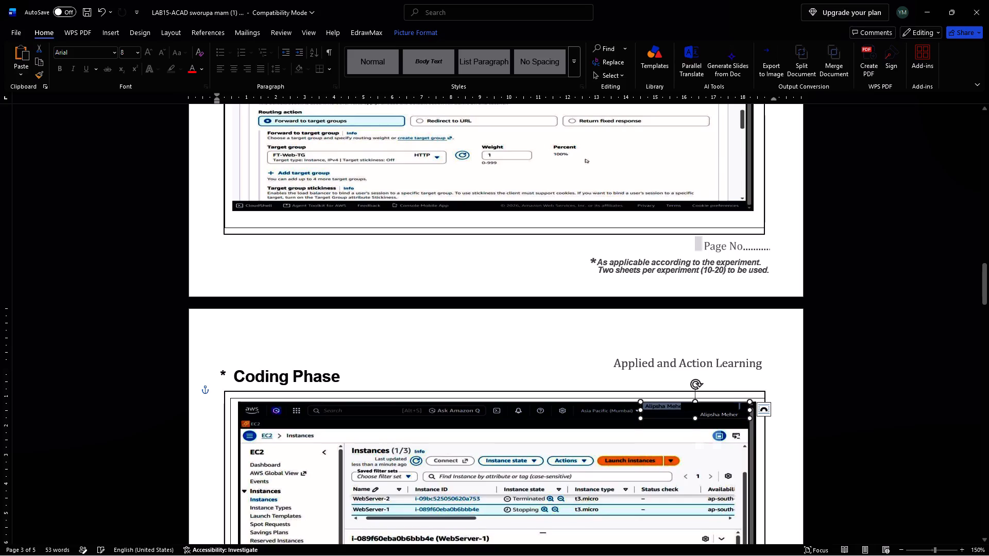
left_click(656, 437)
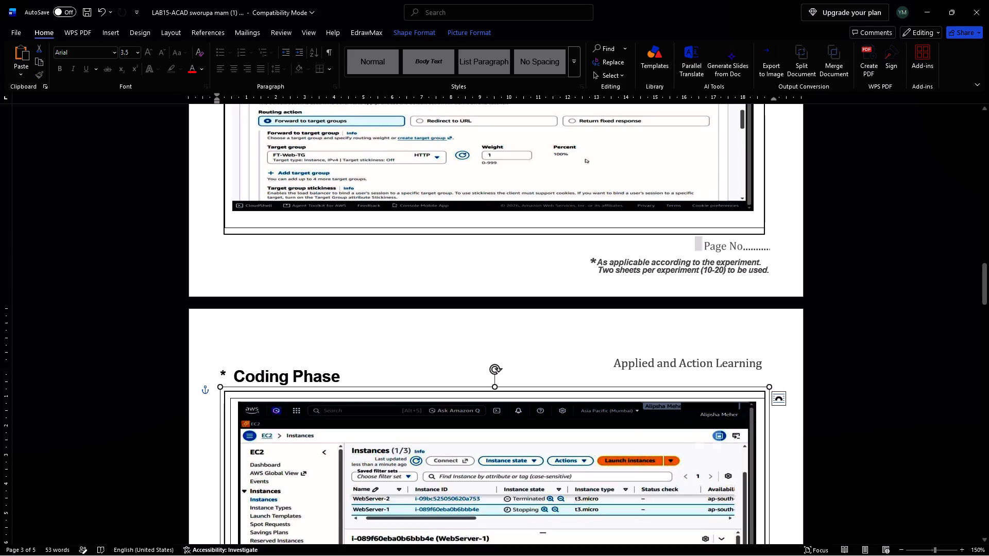
Duplicate the name picture onto the old account name in the Coding Phase Target groups screenshot's header, aligning it and reducing its height to fit.
left_click(671, 410)
key("ctrl+c")
key("ctrl+v")
scroll(671, 410, "down", 1)
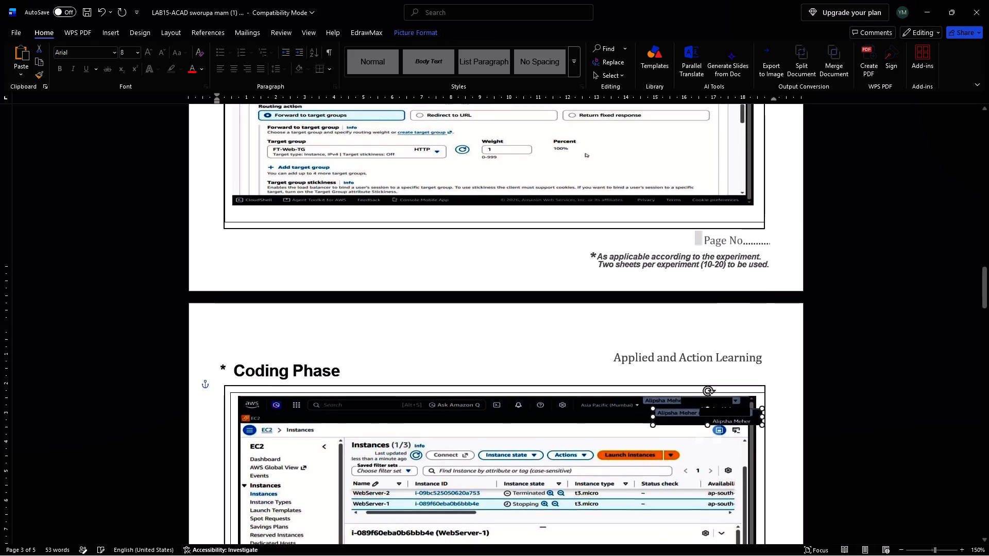
scroll(671, 410, "down", 1)
left_click_drag(678, 210, 667, 460)
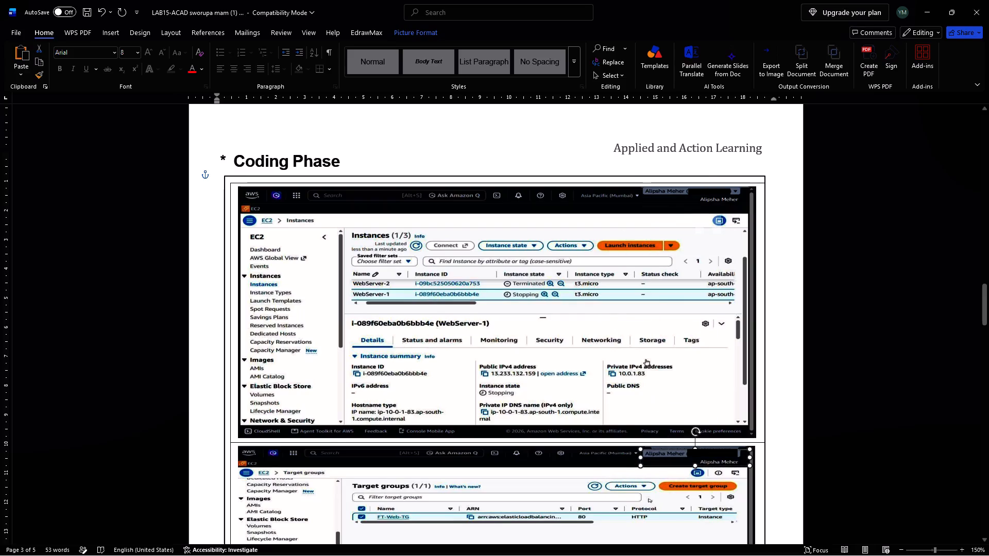
left_click_drag(667, 460, 662, 459)
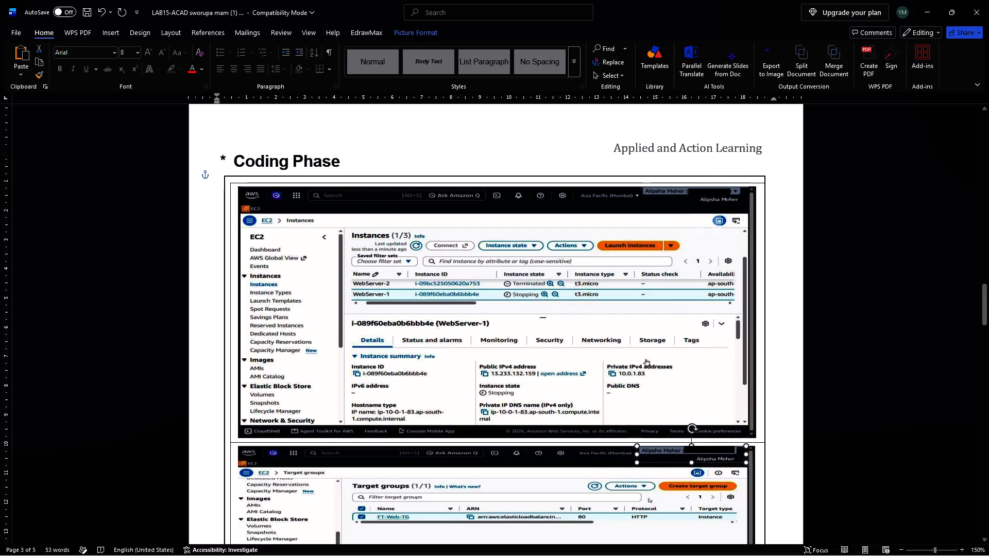
left_click_drag(662, 459, 663, 459)
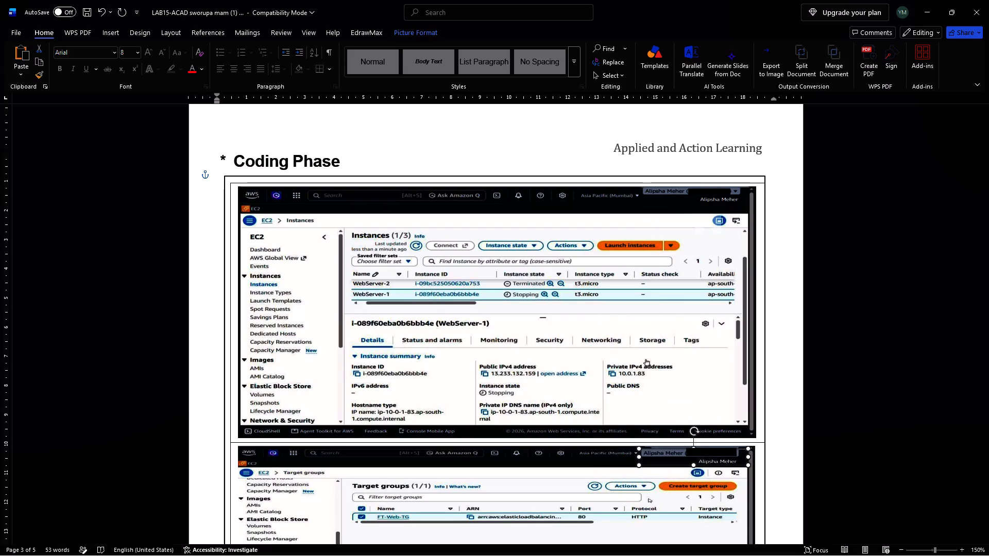
left_click_drag(663, 459, 664, 458)
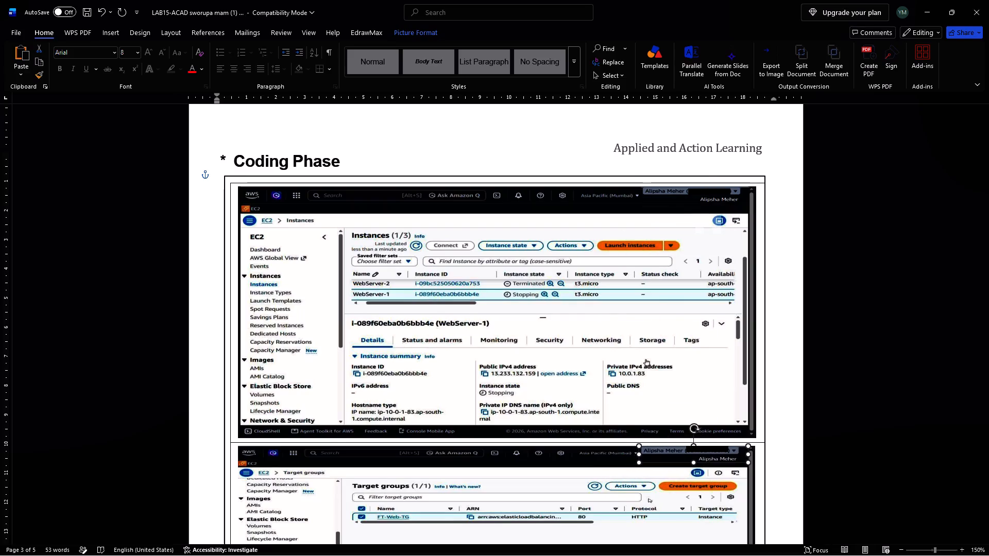
left_click_drag(664, 458, 665, 458)
left_click(604, 463)
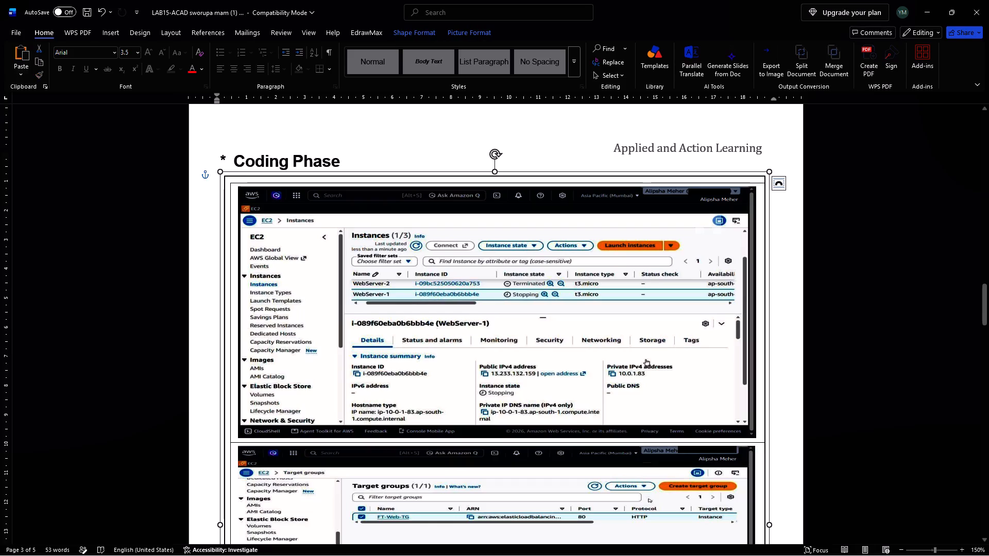
left_click(672, 460)
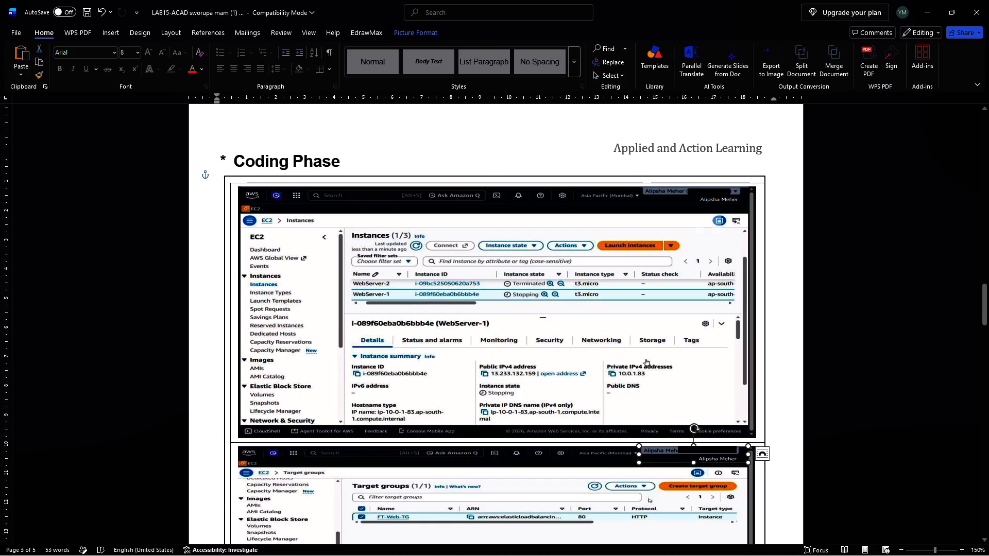
left_click_drag(692, 462, 692, 459)
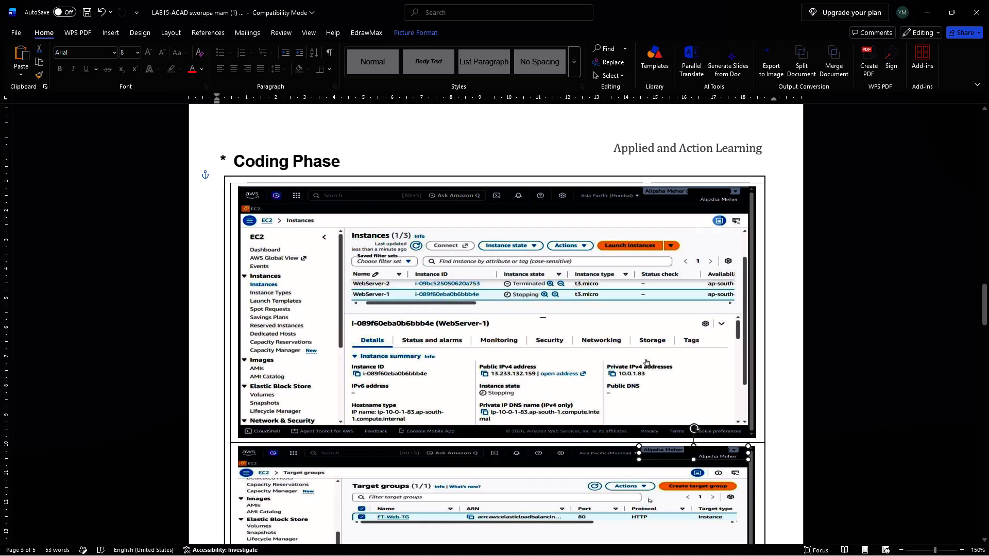
left_click_drag(692, 459, 691, 457)
Duplicate the name picture onto the old account name in the Load balancers screenshot's header and align it there.
key("ctrl+c")
key("ctrl+v")
scroll(683, 457, "down", 1)
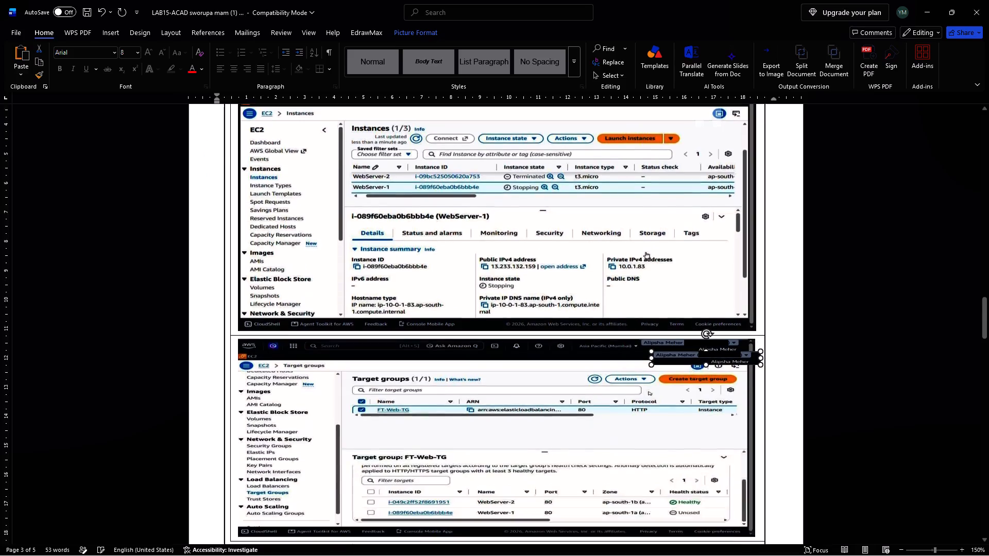
scroll(683, 457, "down", 1)
left_click_drag(678, 257, 668, 452)
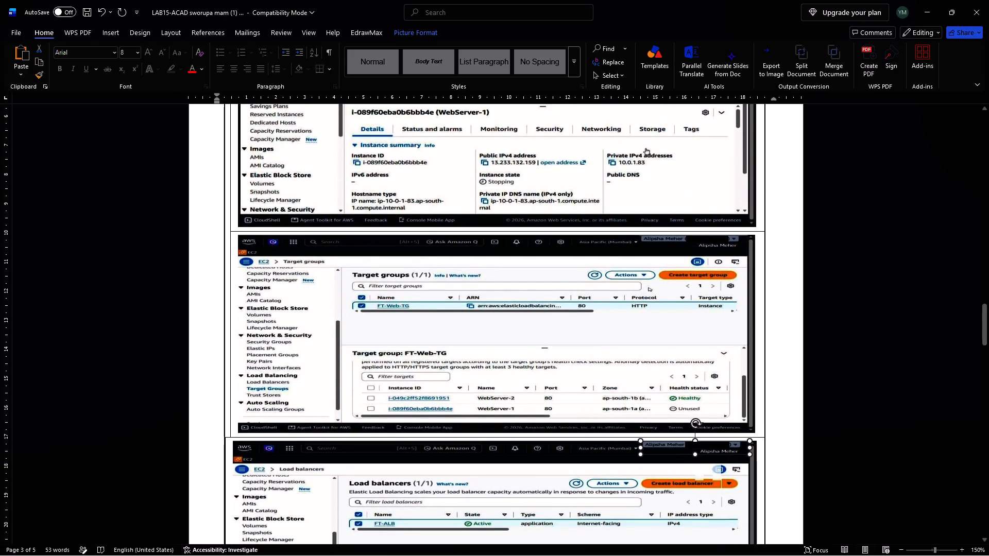
left_click_drag(668, 452, 668, 453)
left_click_drag(668, 453, 668, 453)
left_click(585, 477)
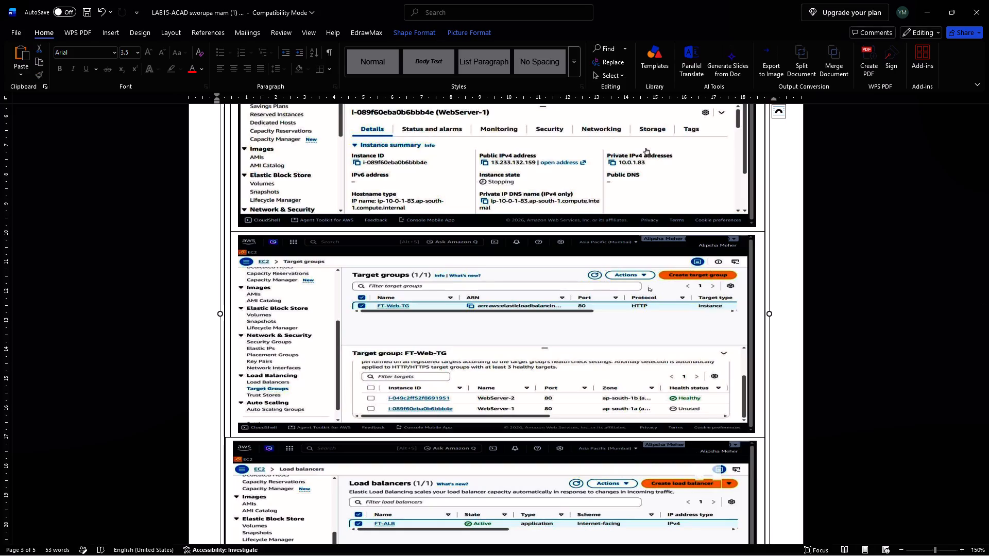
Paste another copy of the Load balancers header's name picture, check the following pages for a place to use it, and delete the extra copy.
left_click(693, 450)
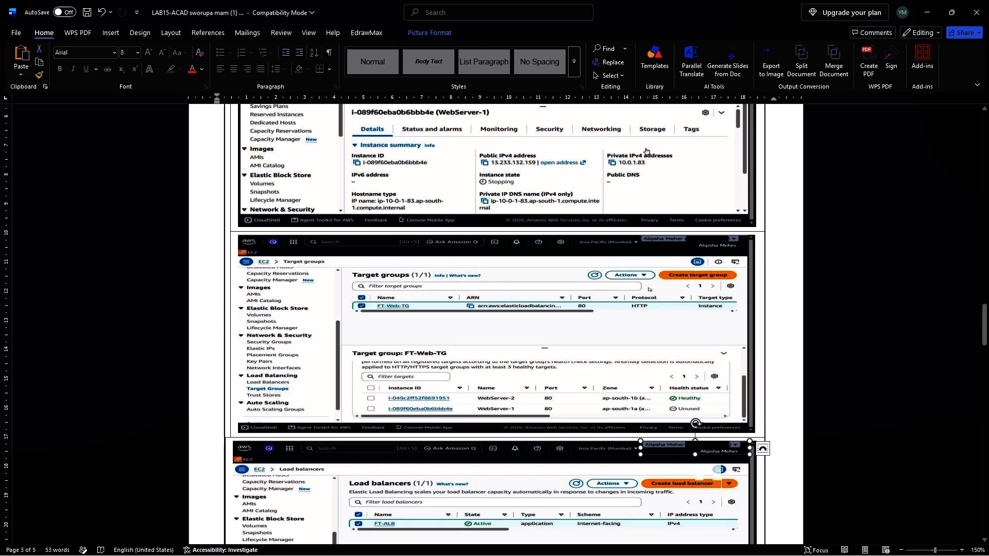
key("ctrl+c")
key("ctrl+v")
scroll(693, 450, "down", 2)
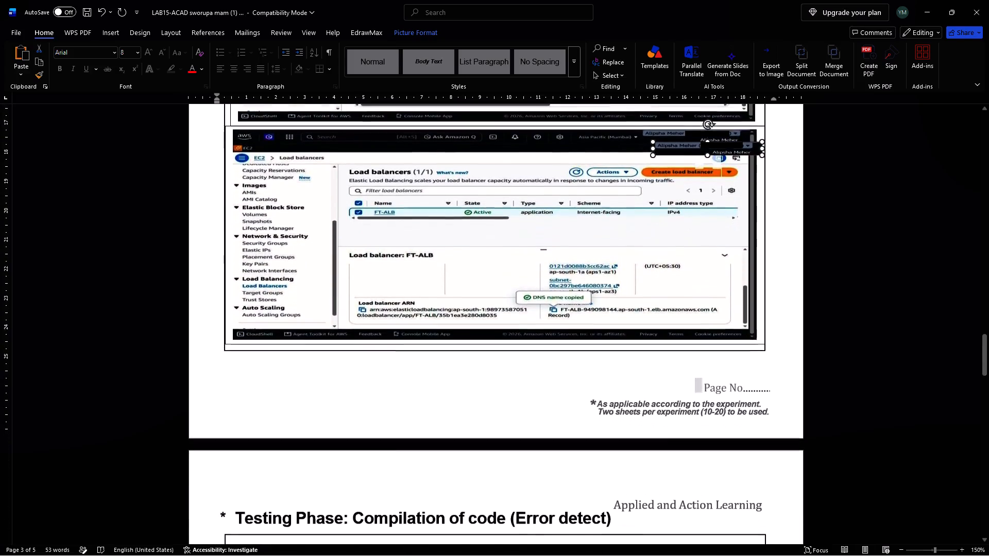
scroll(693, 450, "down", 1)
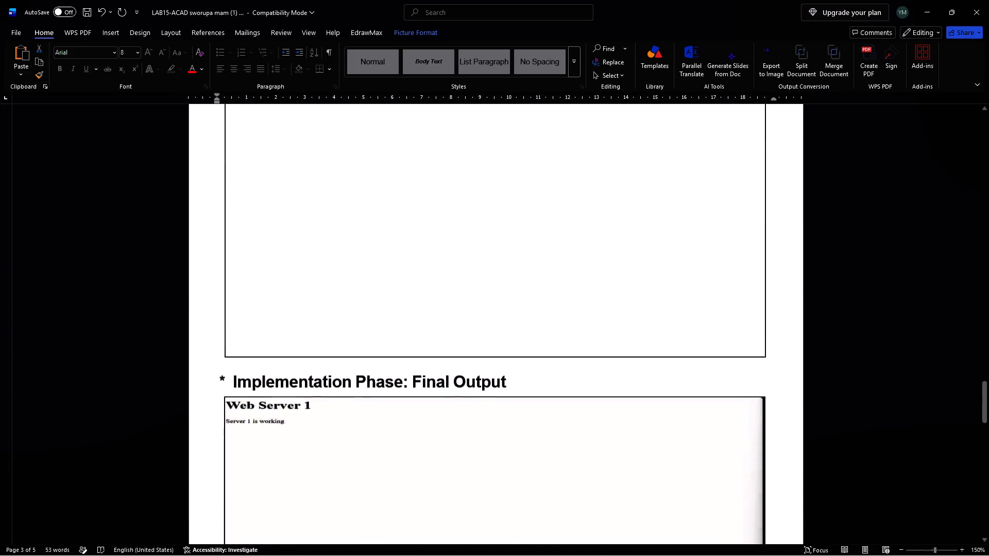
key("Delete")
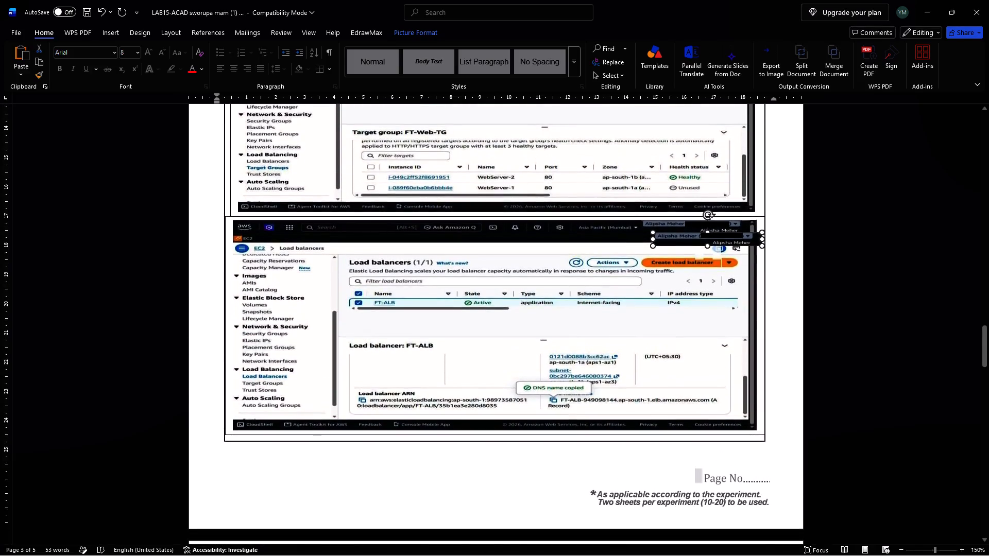
Check the remaining pages, from the Testing Phase to the end of the document, for screenshots that still show the old account name.
scroll(671, 314, "down", 5)
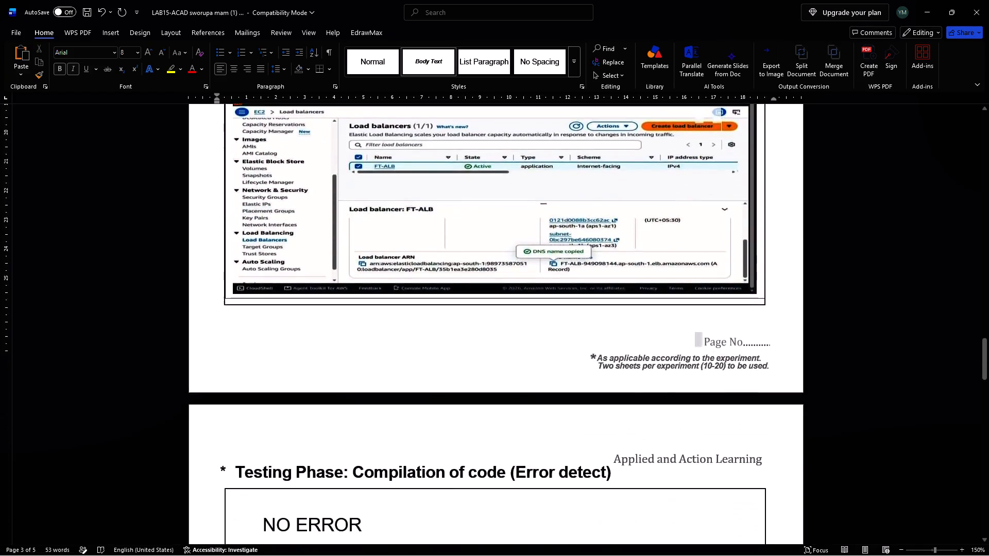
scroll(671, 314, "down", 2)
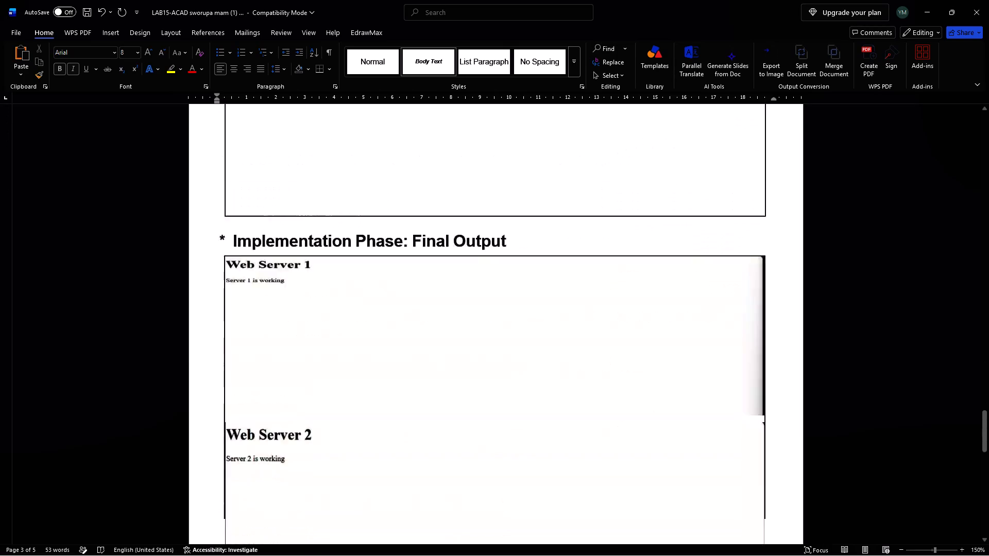
scroll(671, 314, "down", 5)
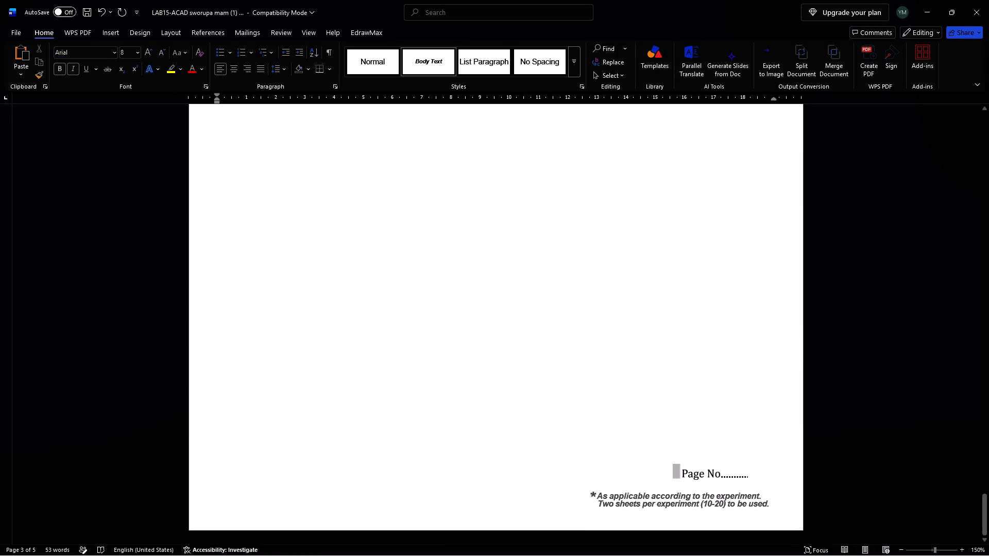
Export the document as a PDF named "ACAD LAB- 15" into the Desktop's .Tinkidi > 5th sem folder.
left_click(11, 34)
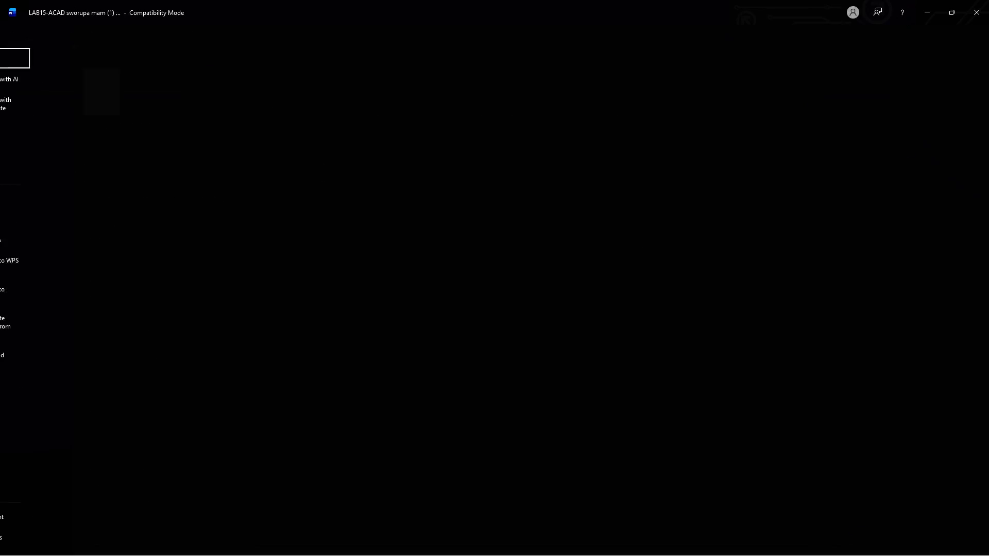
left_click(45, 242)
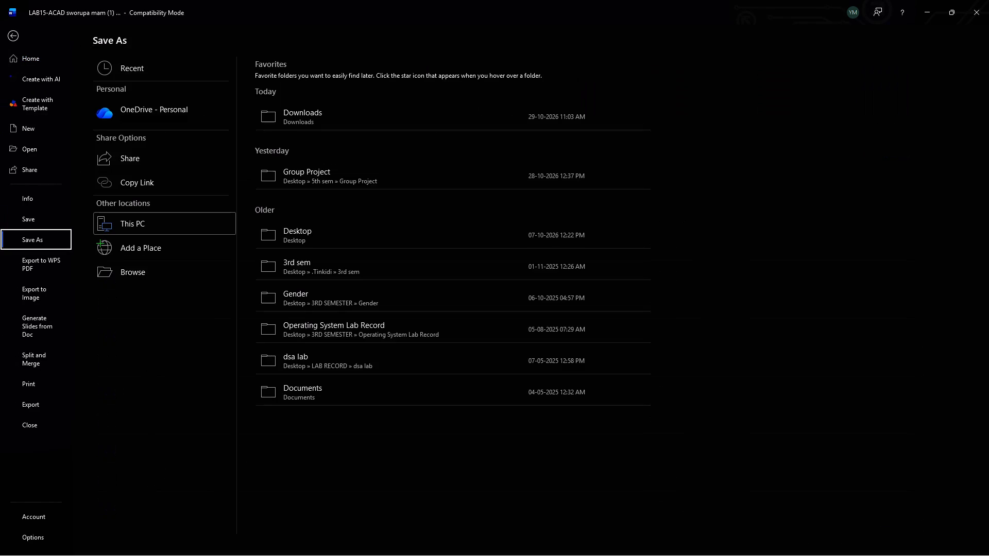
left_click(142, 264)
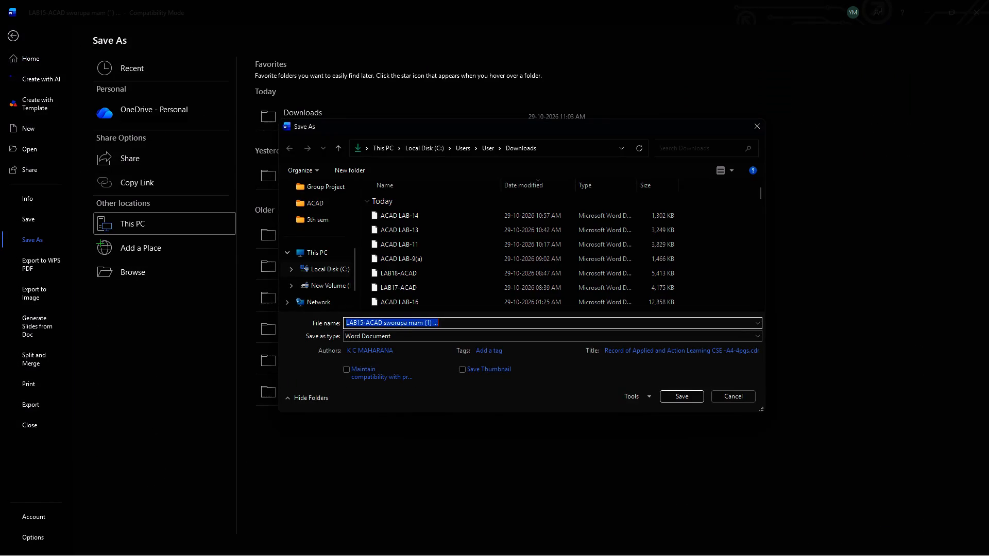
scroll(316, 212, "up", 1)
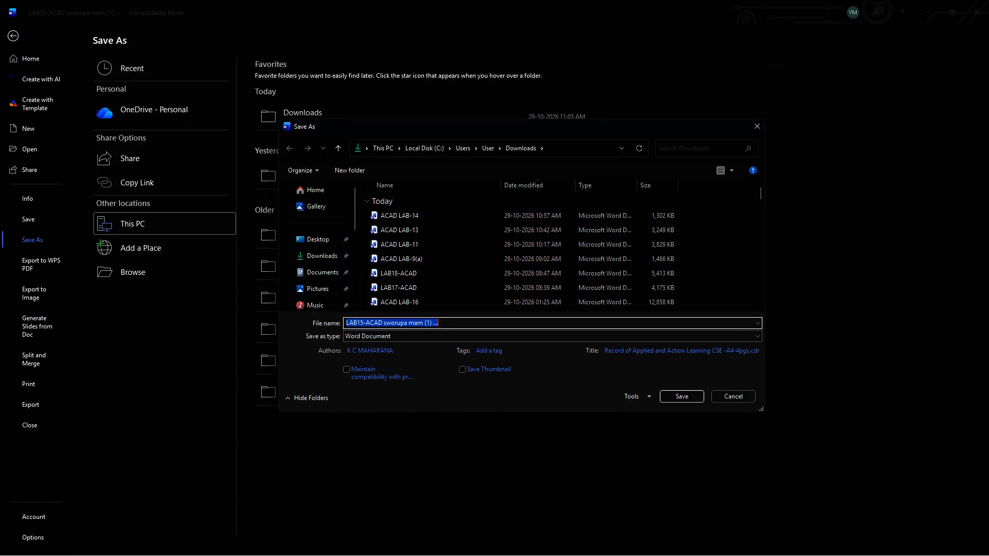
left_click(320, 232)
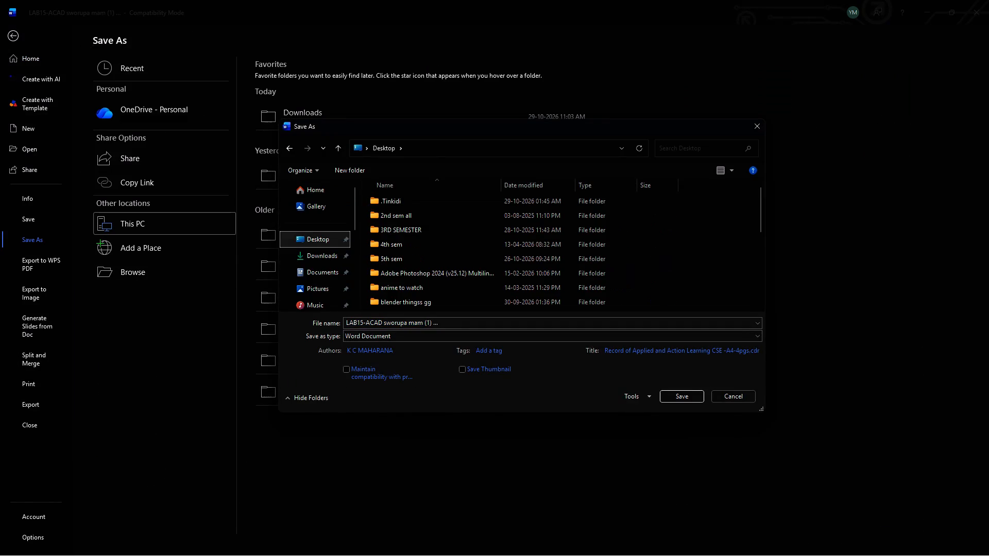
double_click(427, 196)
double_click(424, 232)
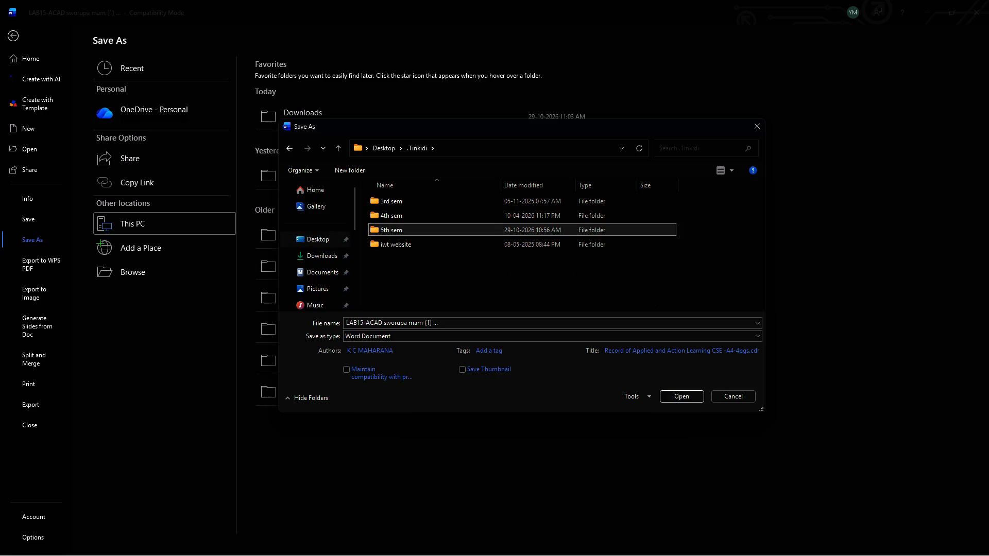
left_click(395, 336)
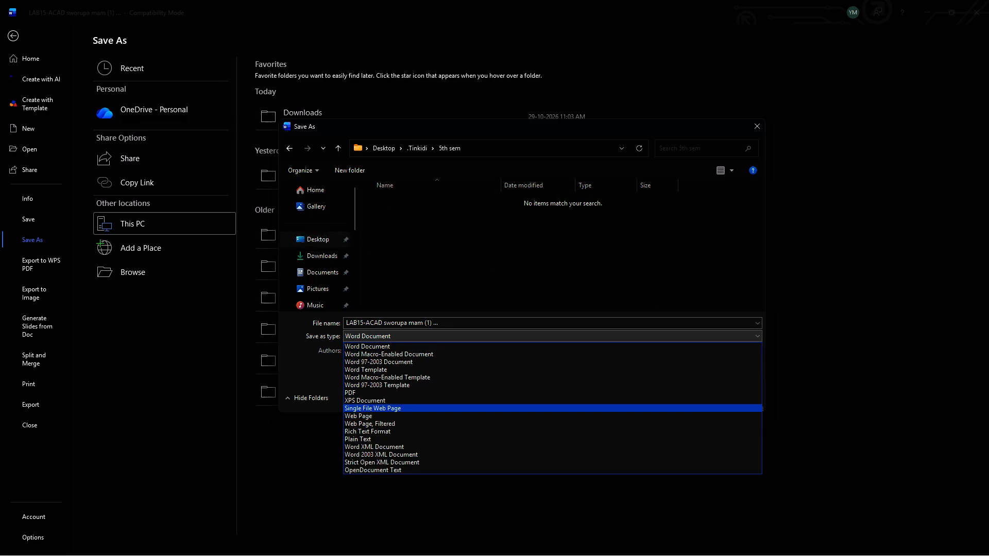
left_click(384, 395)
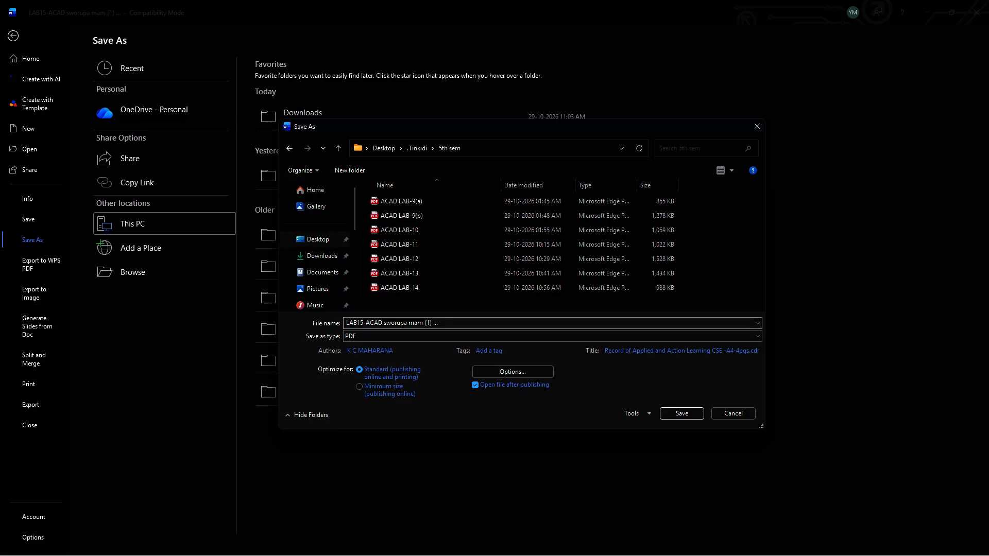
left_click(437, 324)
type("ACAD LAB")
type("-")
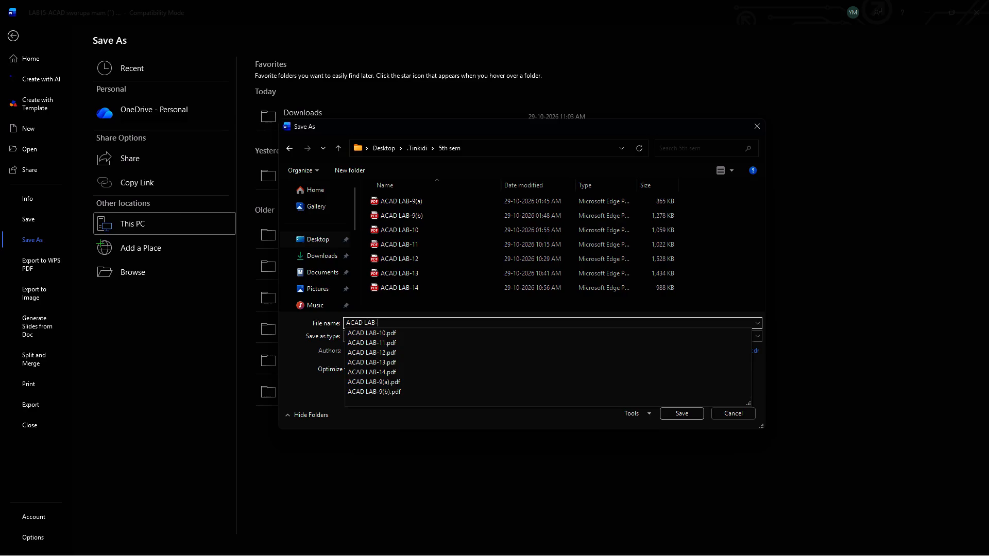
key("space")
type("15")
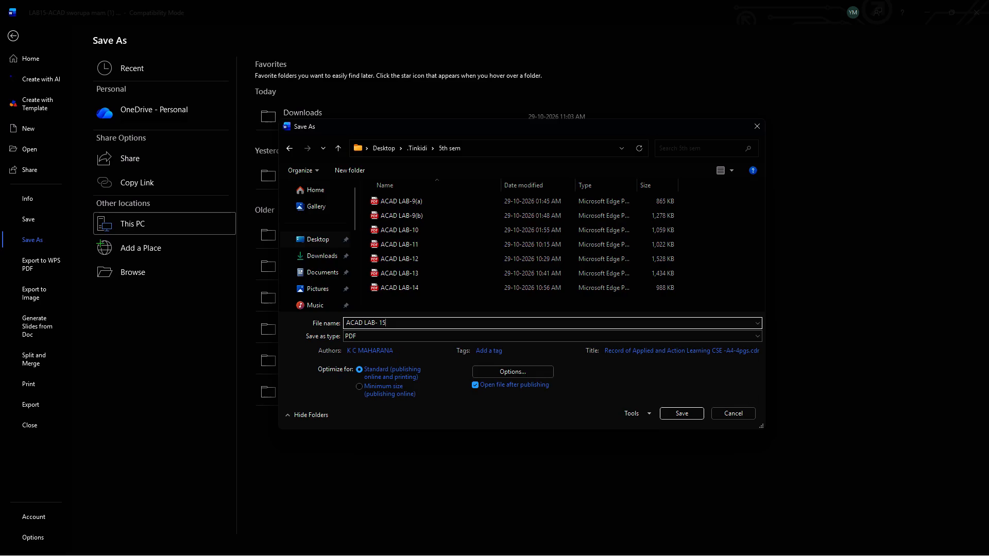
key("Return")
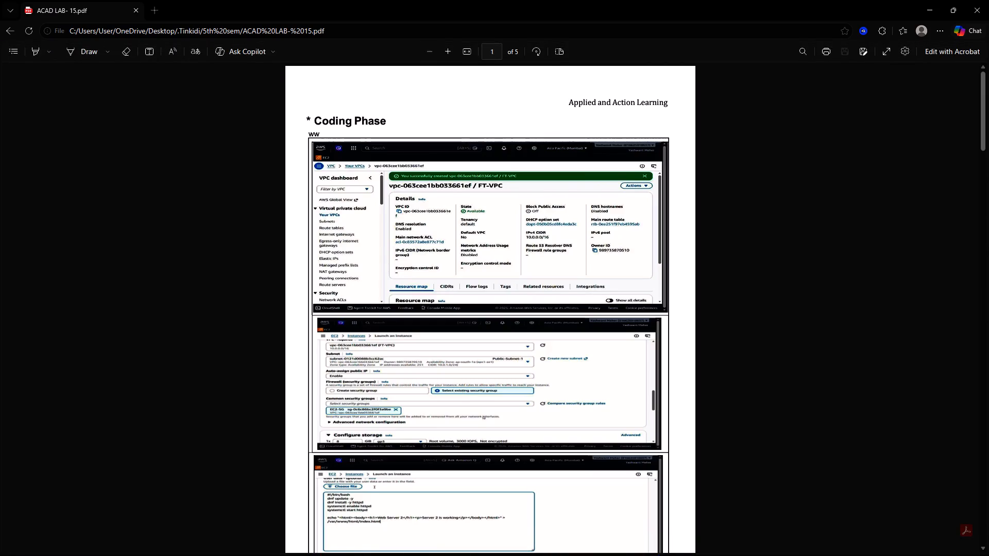
Check the account names in the exported PDF's Coding Phase screenshots and close the PDF.
scroll(578, 216, "down", 1)
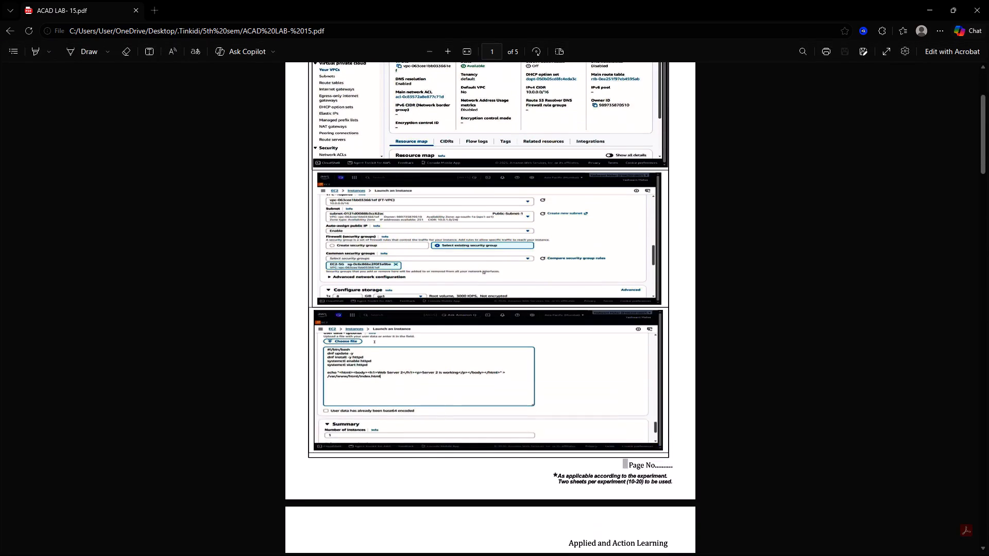
scroll(578, 216, "down", 4)
scroll(578, 216, "up", 2)
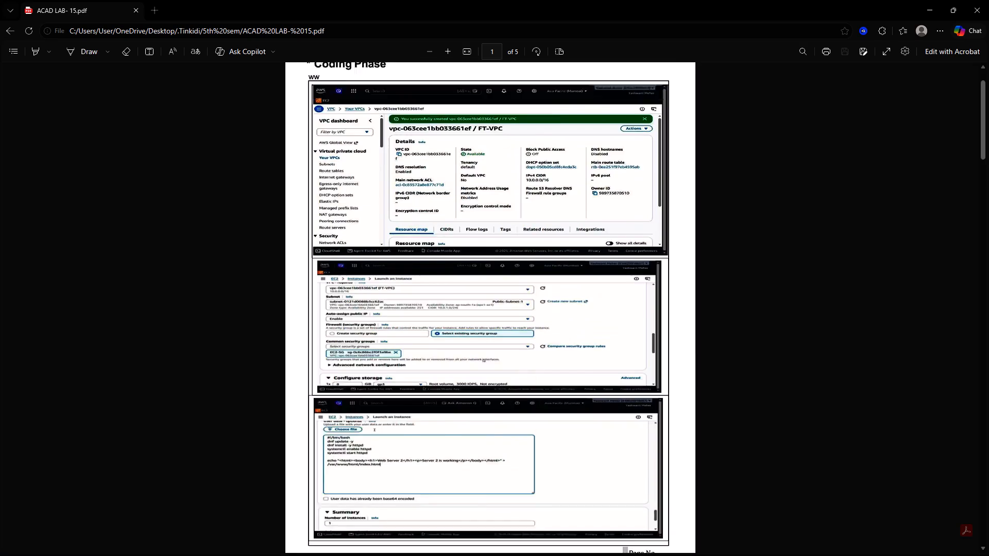
left_click(988, 2)
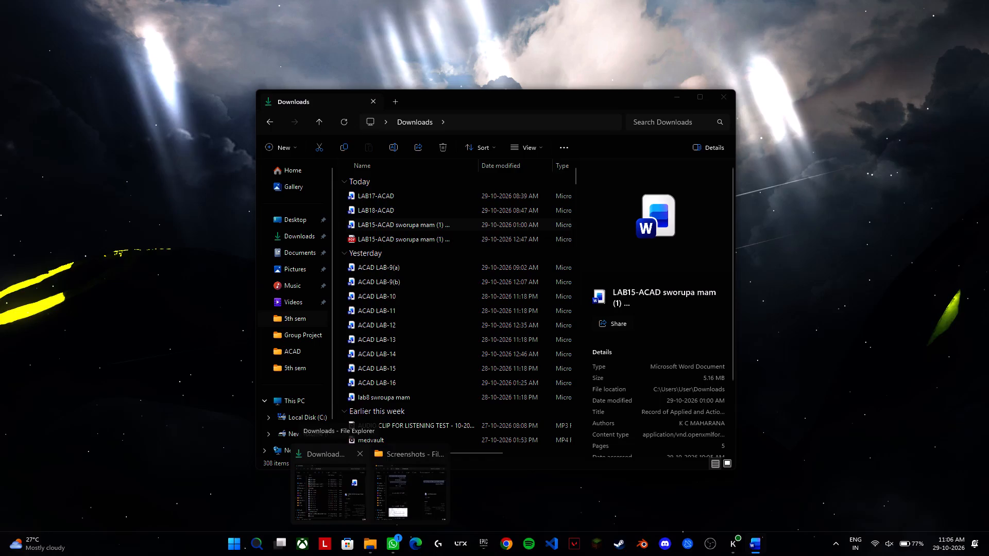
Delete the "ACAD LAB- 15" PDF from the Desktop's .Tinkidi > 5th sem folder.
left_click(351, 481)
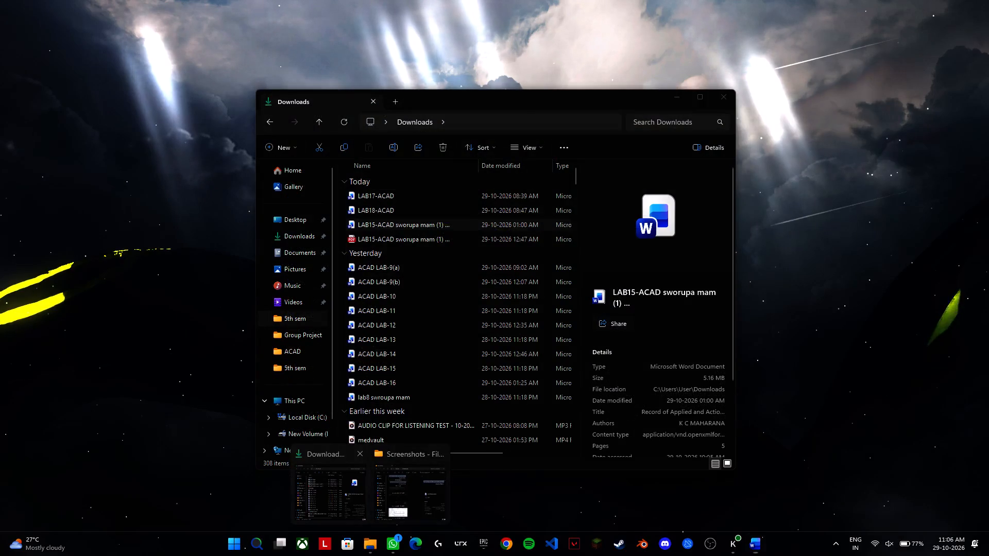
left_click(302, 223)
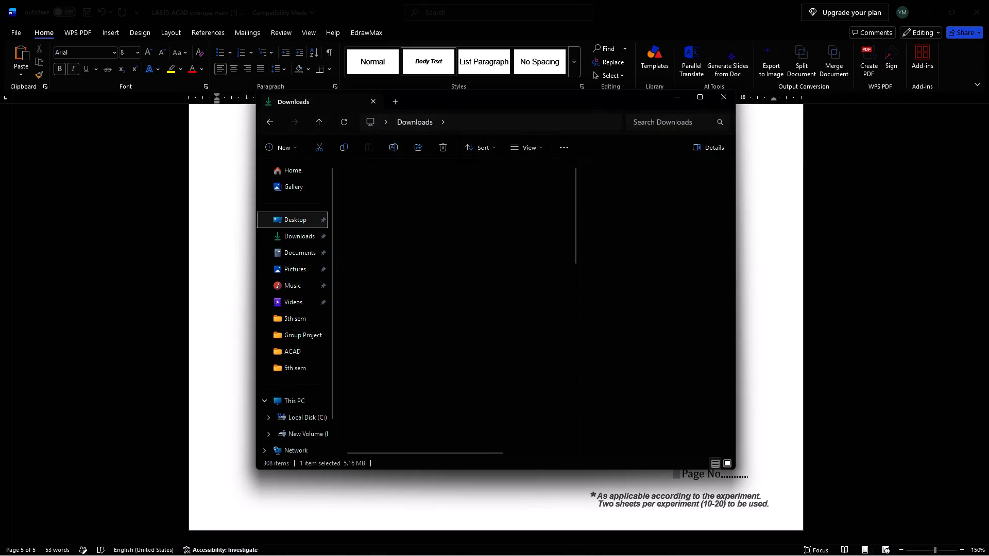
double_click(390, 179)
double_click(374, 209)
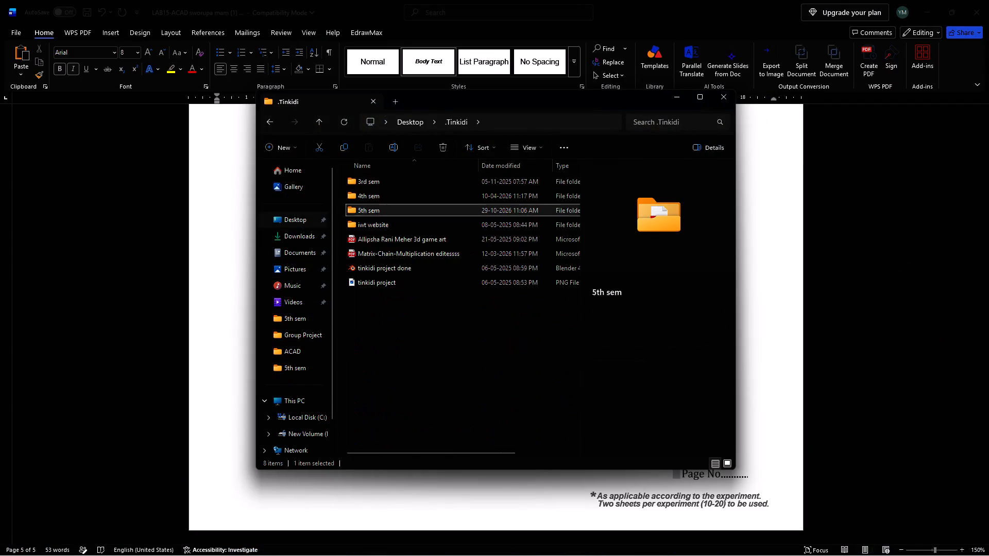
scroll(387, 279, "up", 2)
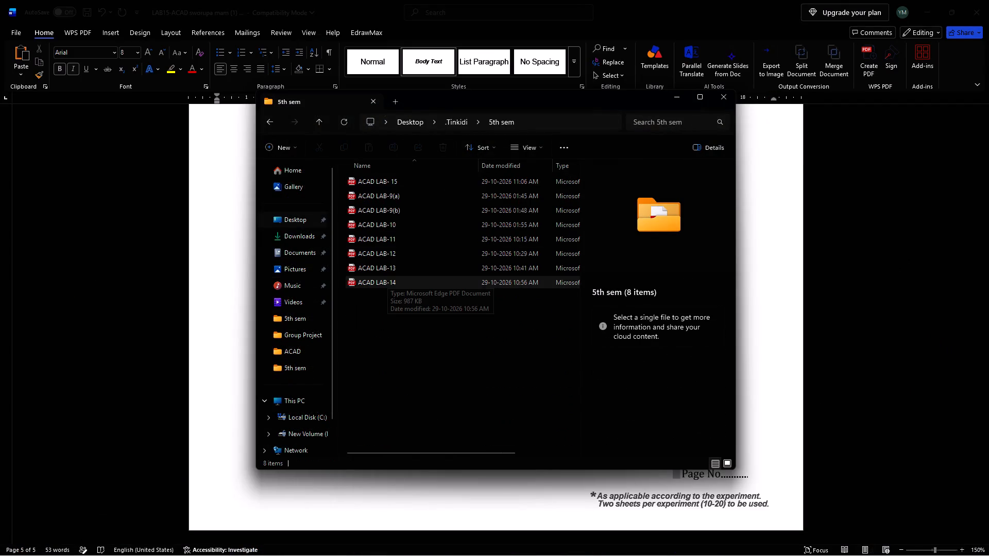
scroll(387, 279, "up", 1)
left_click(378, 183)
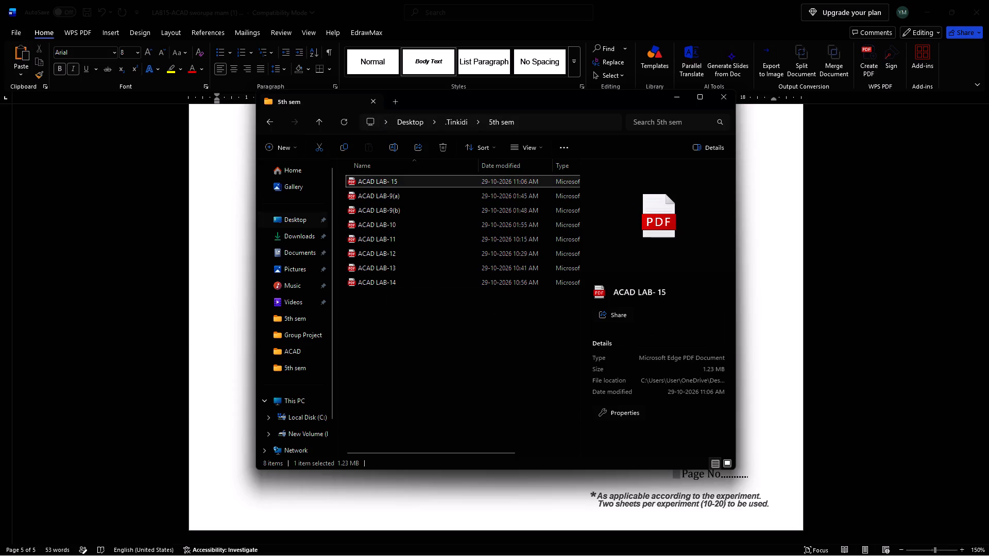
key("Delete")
Return to the Word document and check the Coding Phase pages for screenshots that still show the old account name.
left_click(152, 249)
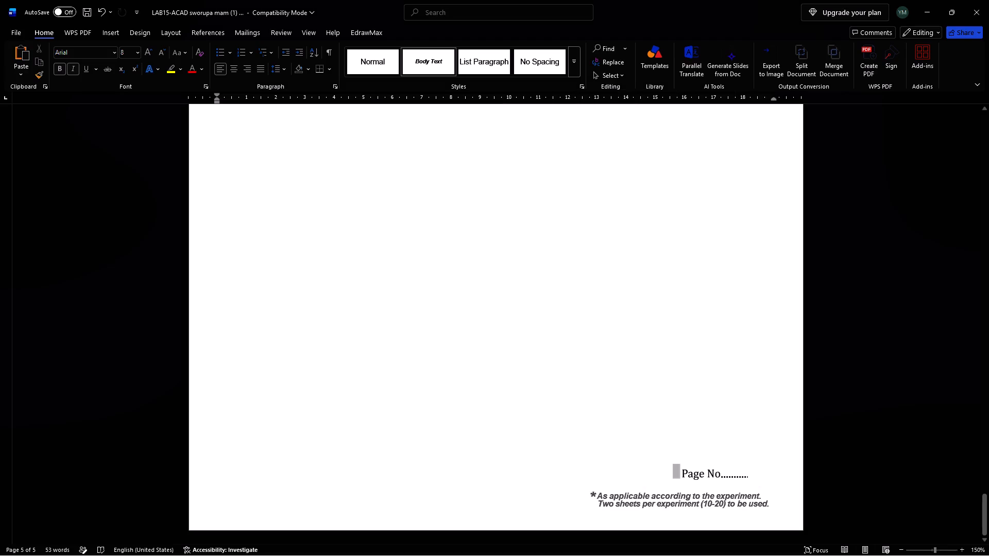
scroll(435, 265, "up", 8)
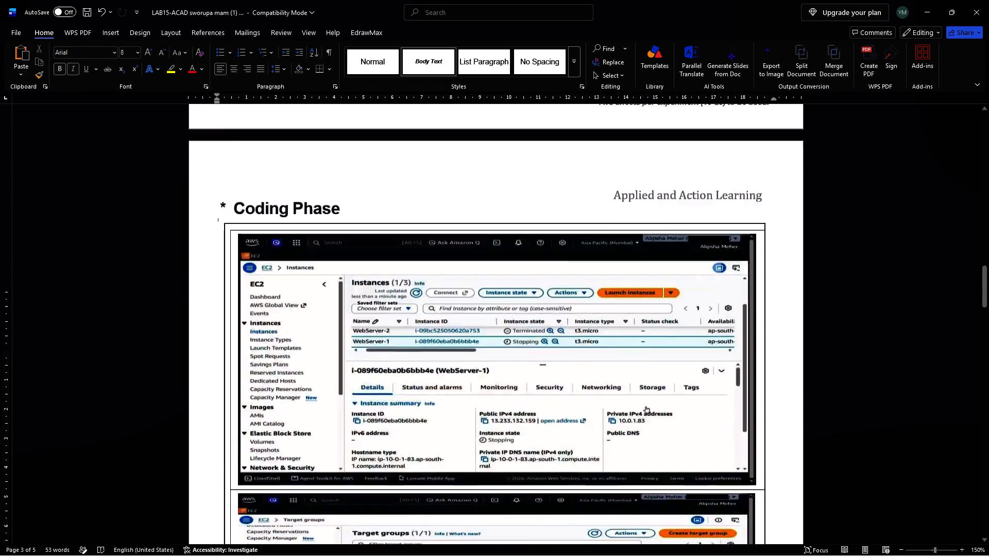
scroll(435, 265, "up", 7)
scroll(435, 265, "down", 2)
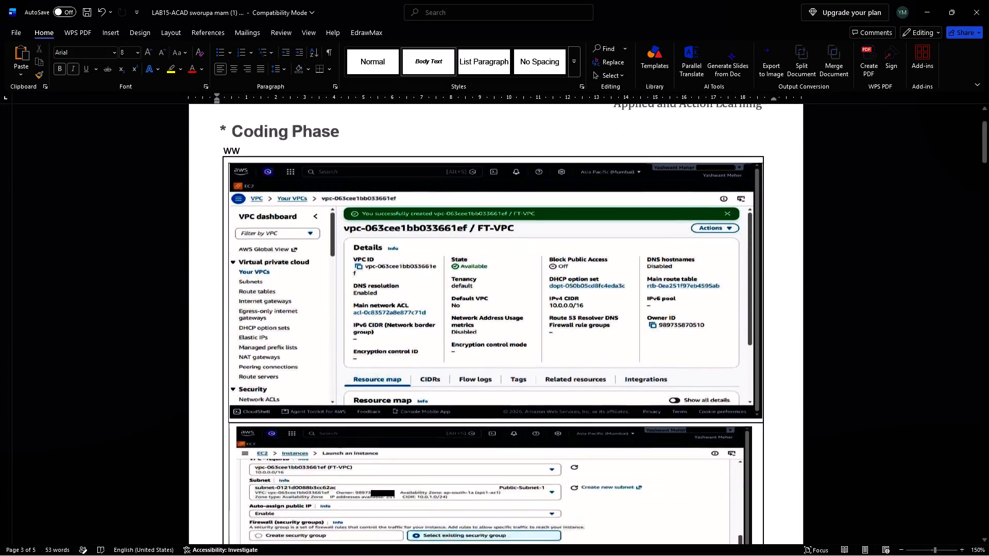
scroll(435, 265, "down", 3)
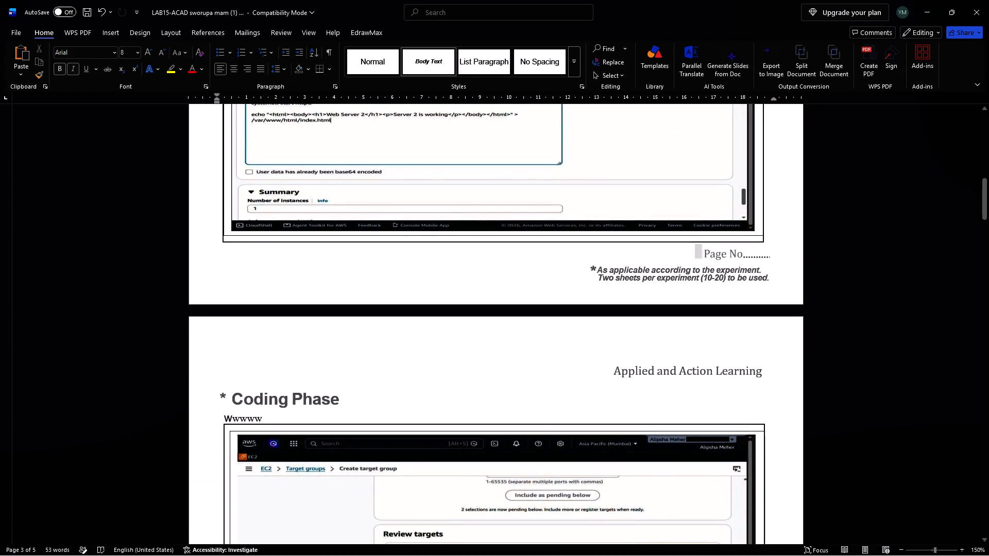
Duplicate the Create target group header's name picture onto the old account name in page 1's user data screenshot and nudge it into alignment.
left_click(676, 448)
left_click(676, 448, "ctrl")
key("ctrl+c")
key("ctrl+v")
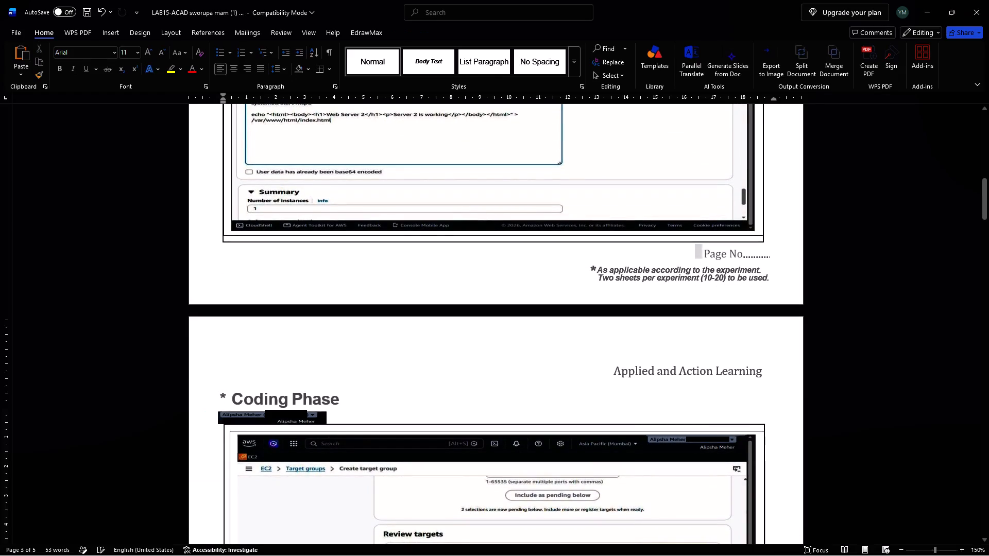
left_click_drag(296, 420, 437, 338)
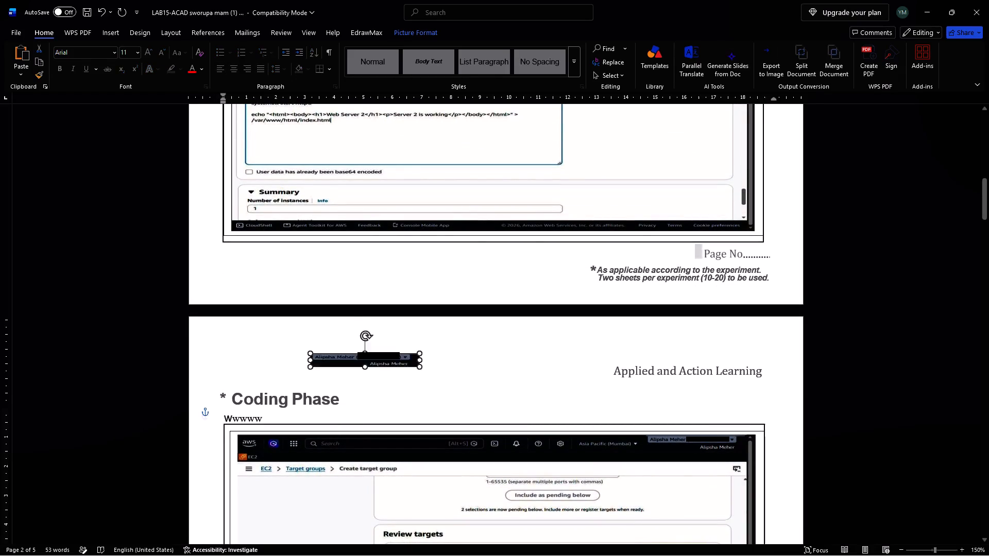
left_click_drag(437, 338, 643, 145)
scroll(643, 145, "up", 1)
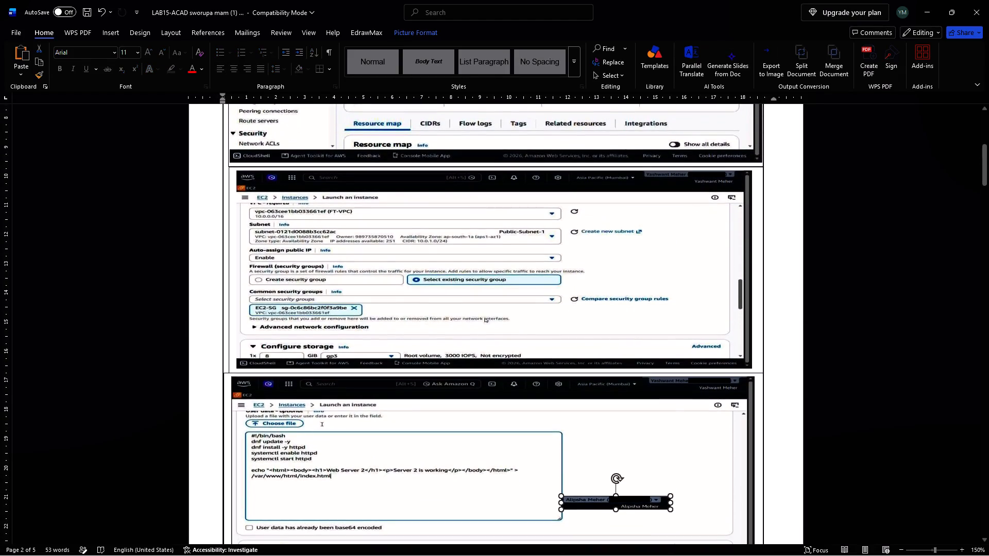
left_click_drag(641, 499, 721, 382)
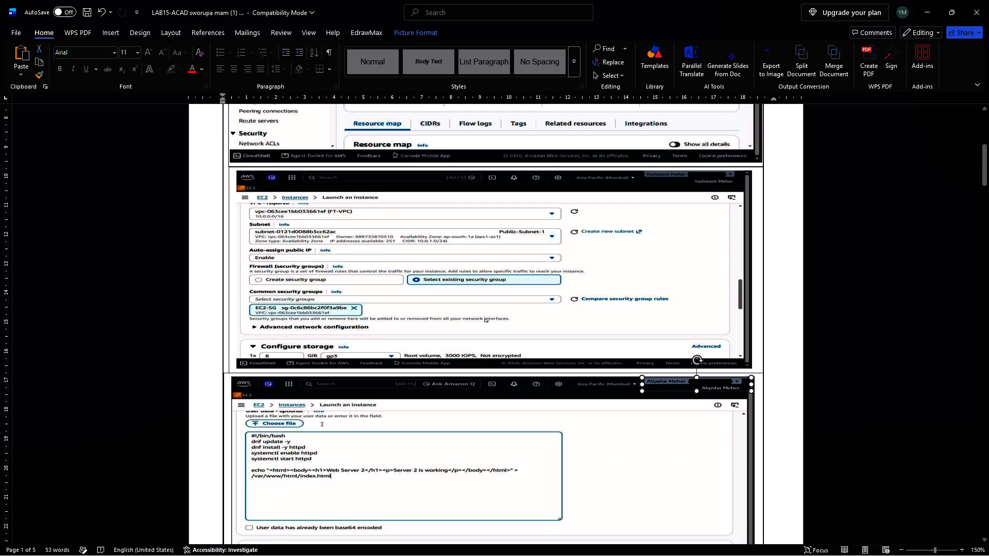
left_click_drag(721, 382, 718, 382)
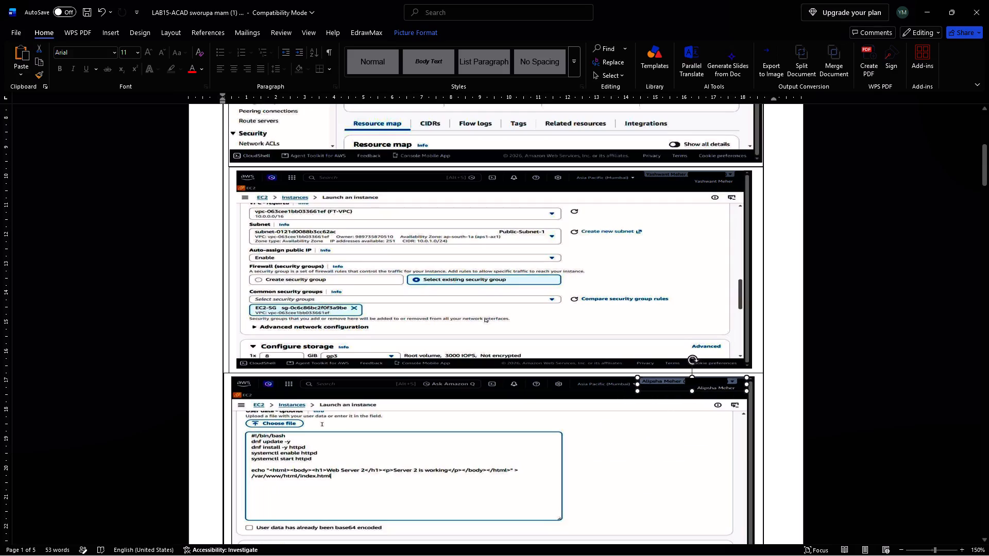
left_click(707, 440)
left_click(681, 388)
key("Right")
key("Up")
key("Up")
left_click(666, 435)
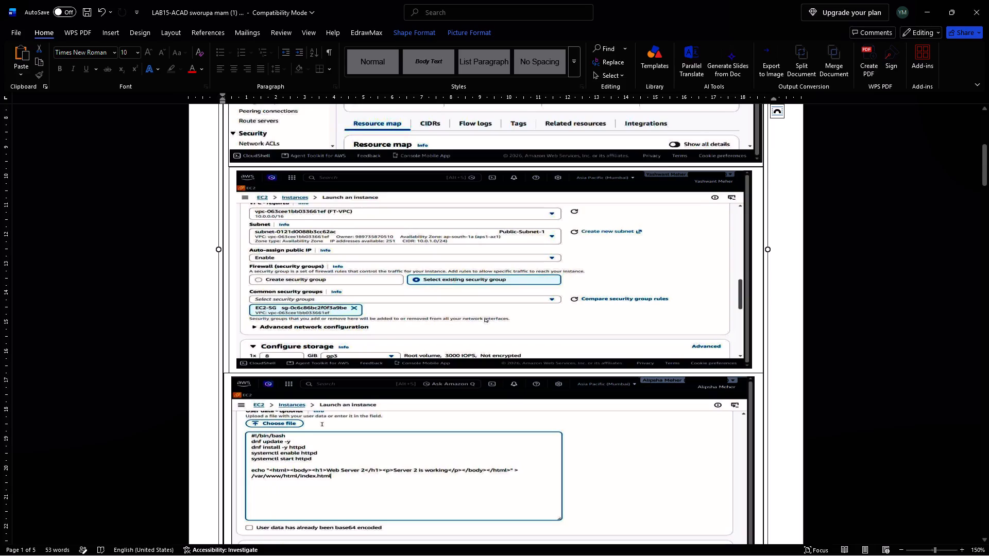
Duplicate that name picture onto the old account name in the header of page 1's Launch an instance screenshot with the subnet settings.
left_click(671, 390)
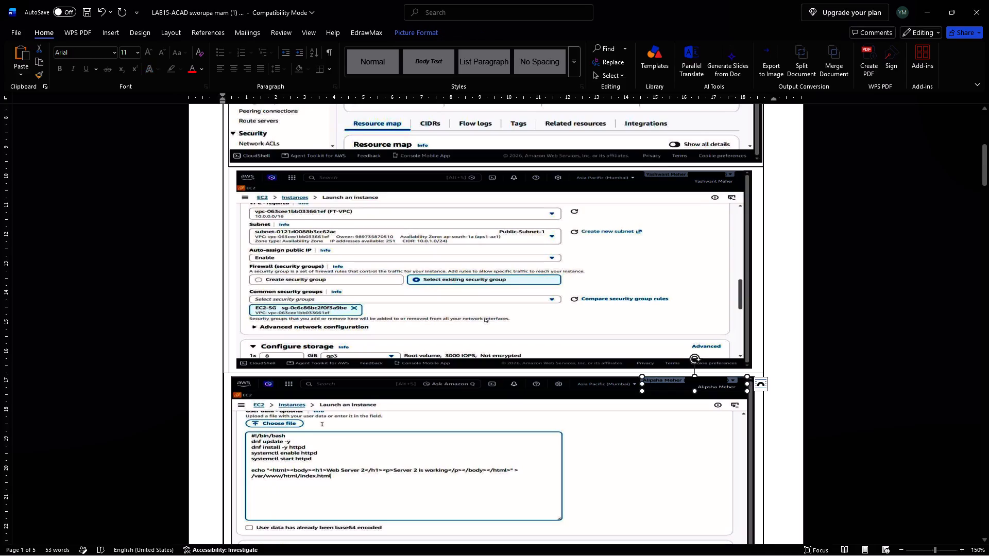
key("ctrl+c")
key("ctrl+v")
left_click_drag(677, 396, 680, 187)
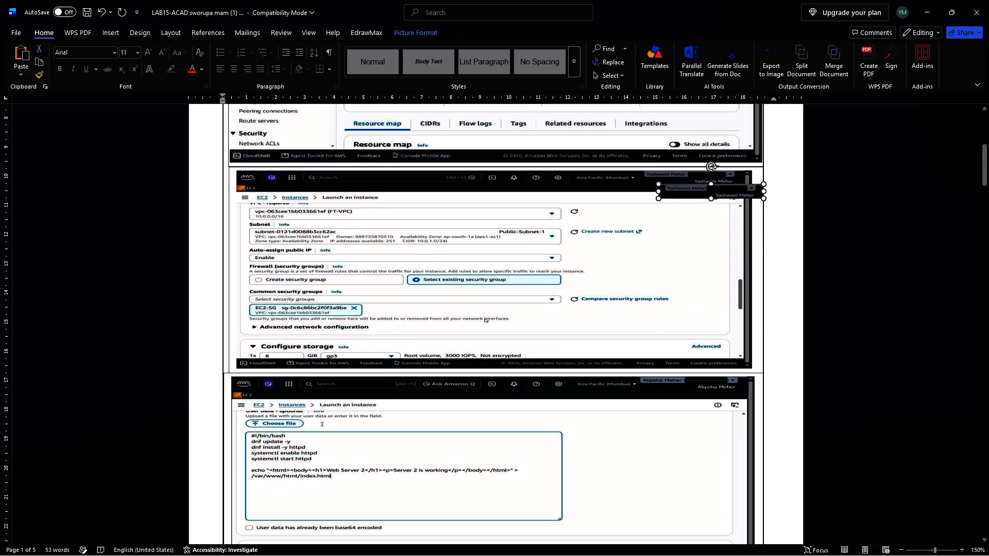
left_click_drag(680, 187, 660, 182)
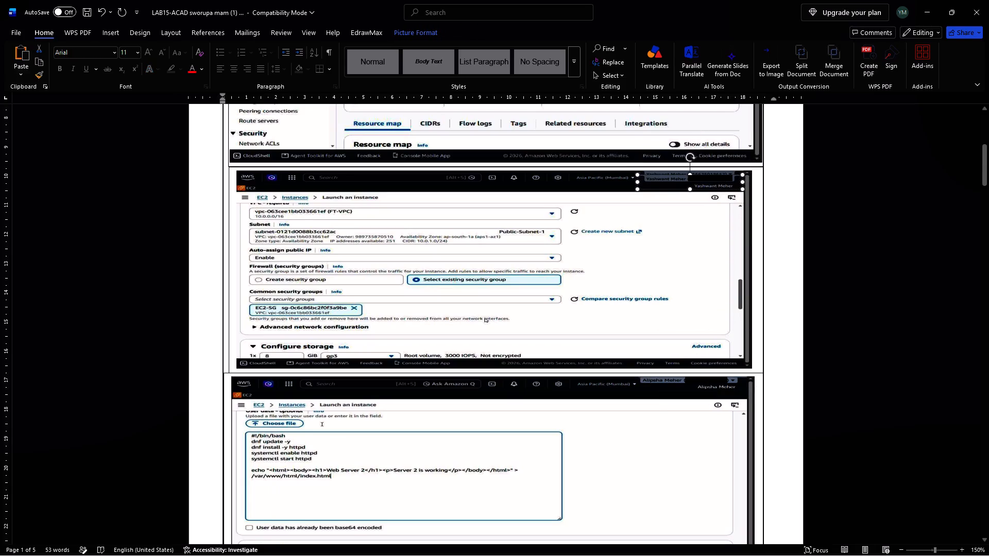
left_click_drag(660, 182, 660, 179)
left_click(658, 255)
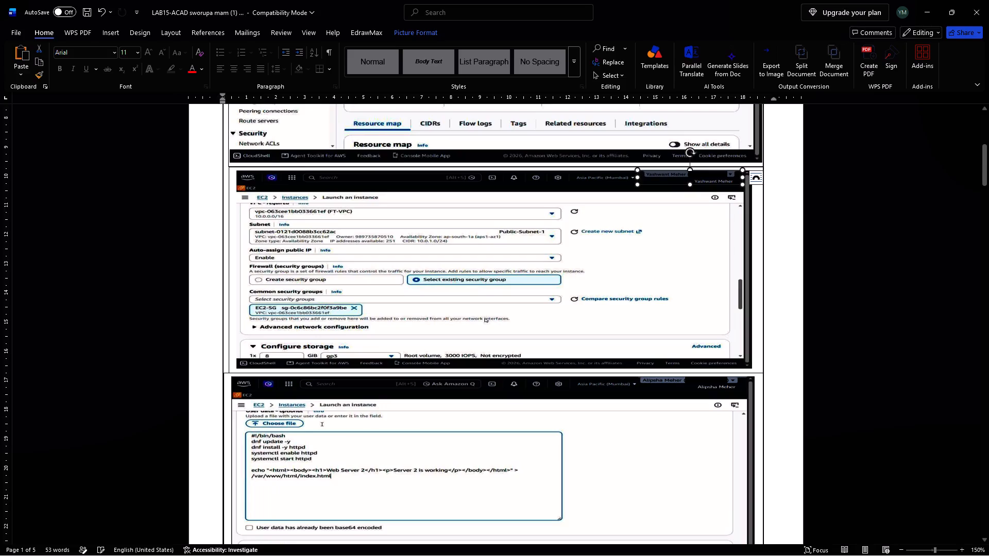
scroll(658, 255, "up", 2)
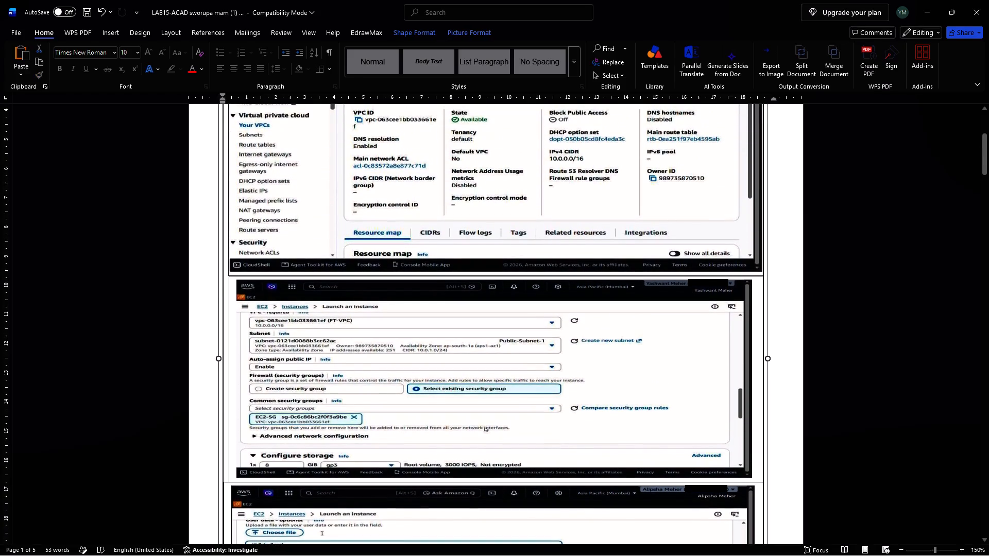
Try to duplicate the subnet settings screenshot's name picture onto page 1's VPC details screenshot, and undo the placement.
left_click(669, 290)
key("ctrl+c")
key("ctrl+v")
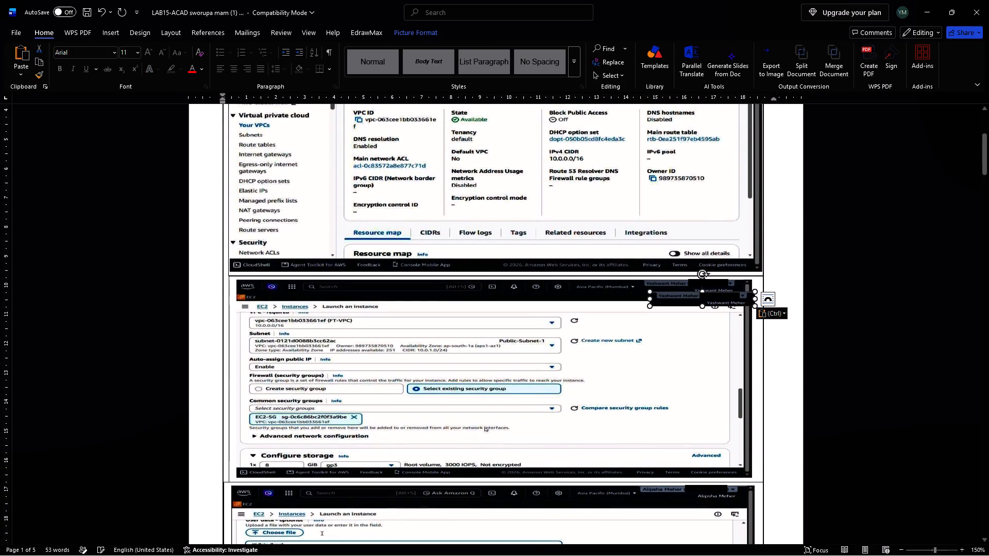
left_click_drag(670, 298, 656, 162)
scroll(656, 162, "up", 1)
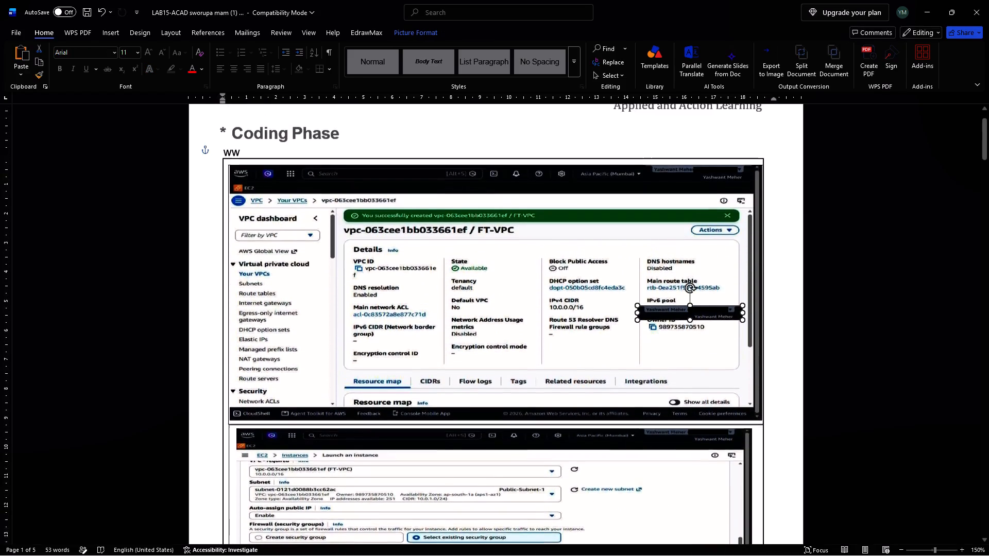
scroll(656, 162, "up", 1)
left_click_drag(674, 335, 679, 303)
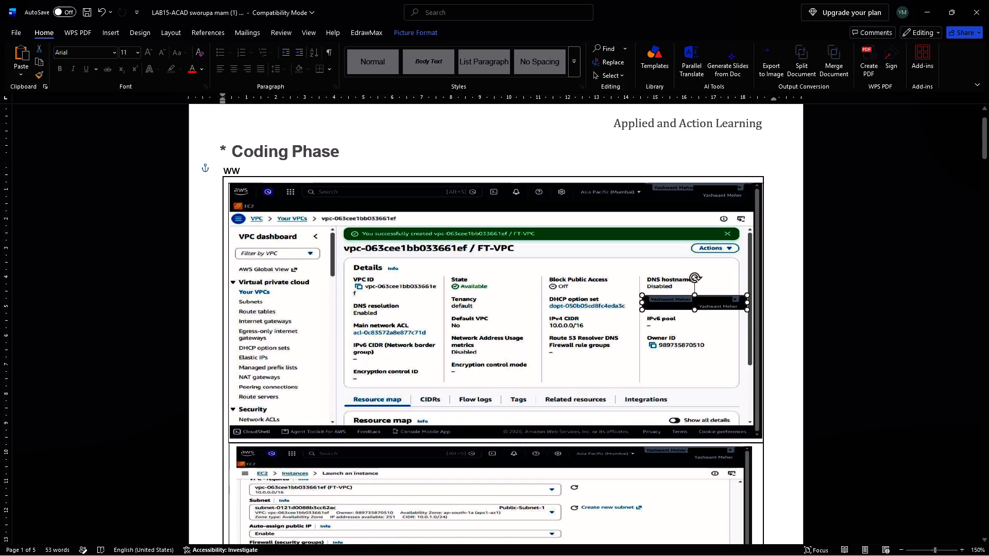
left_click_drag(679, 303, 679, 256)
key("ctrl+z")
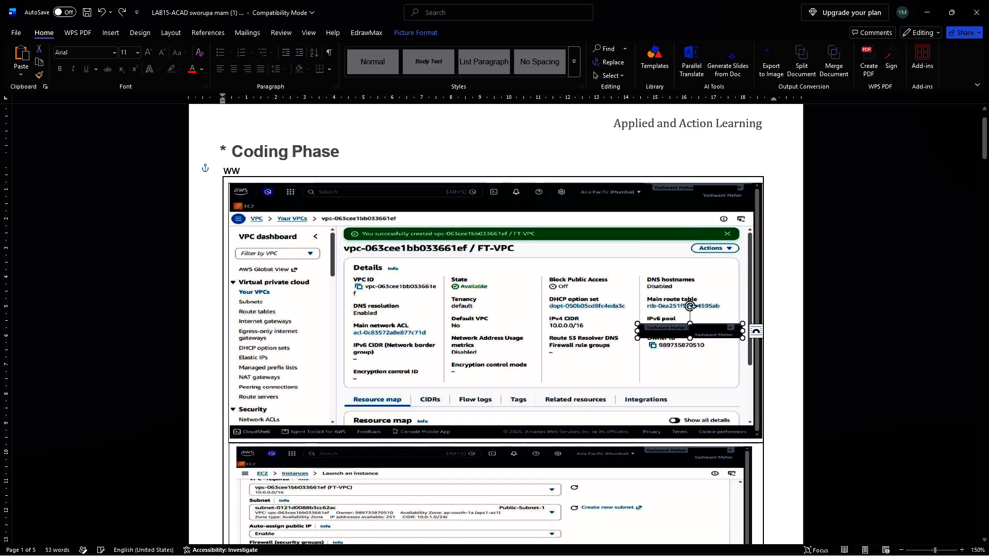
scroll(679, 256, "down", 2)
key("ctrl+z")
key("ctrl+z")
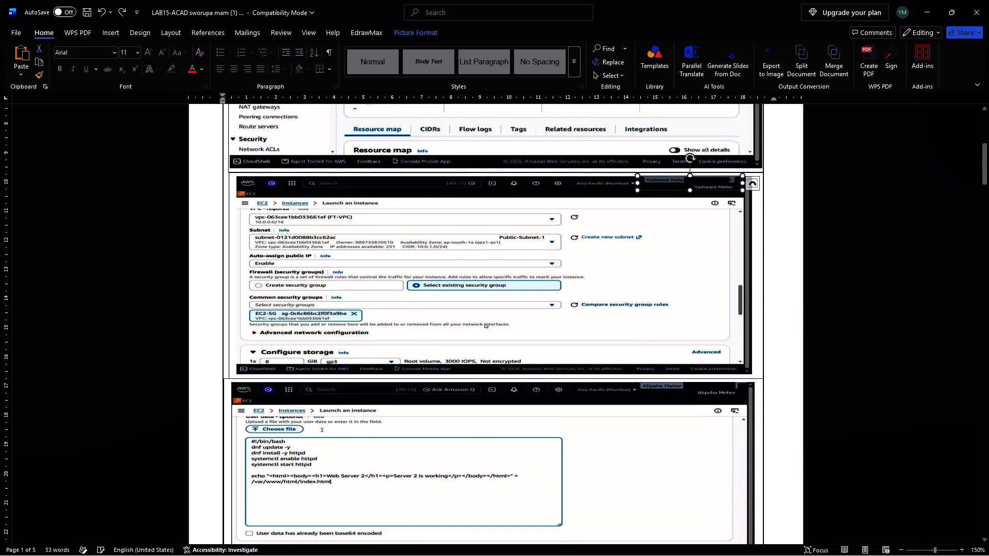
Duplicate the user data screenshot's name picture onto the old account name in the subnet settings screenshot's header and nudge it into alignment.
left_click(688, 384)
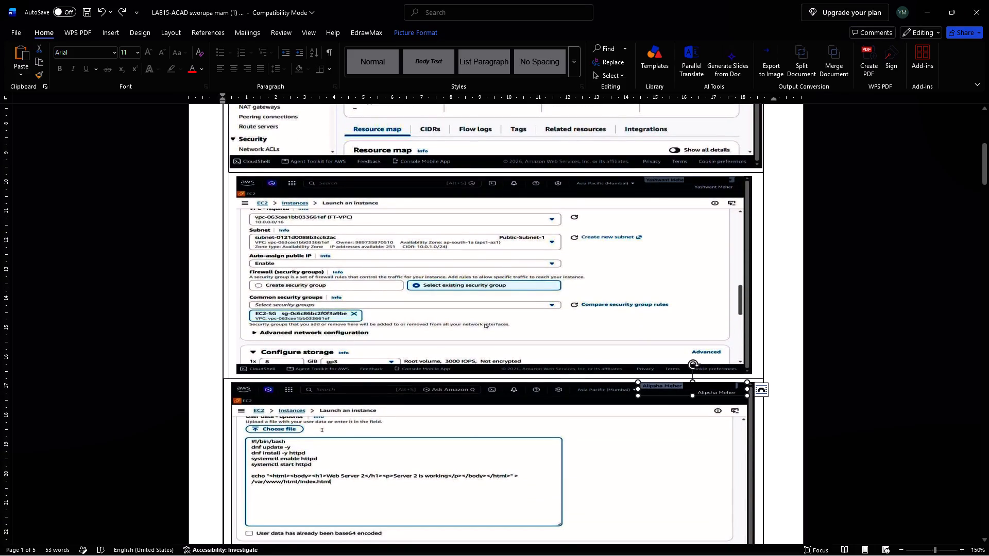
key("ctrl+c")
key("ctrl+v")
left_click_drag(680, 403, 702, 243)
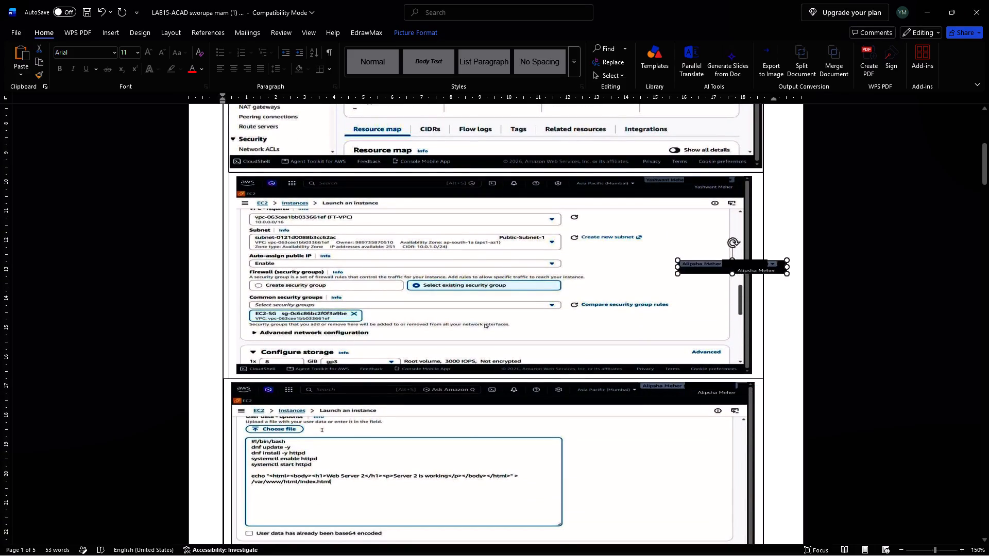
left_click_drag(702, 243, 668, 185)
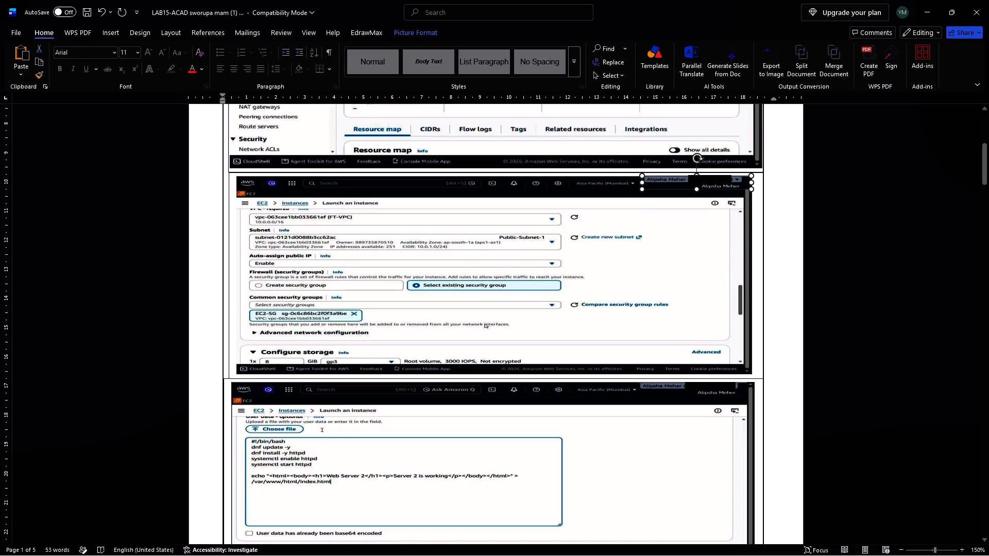
left_click_drag(668, 185, 664, 186)
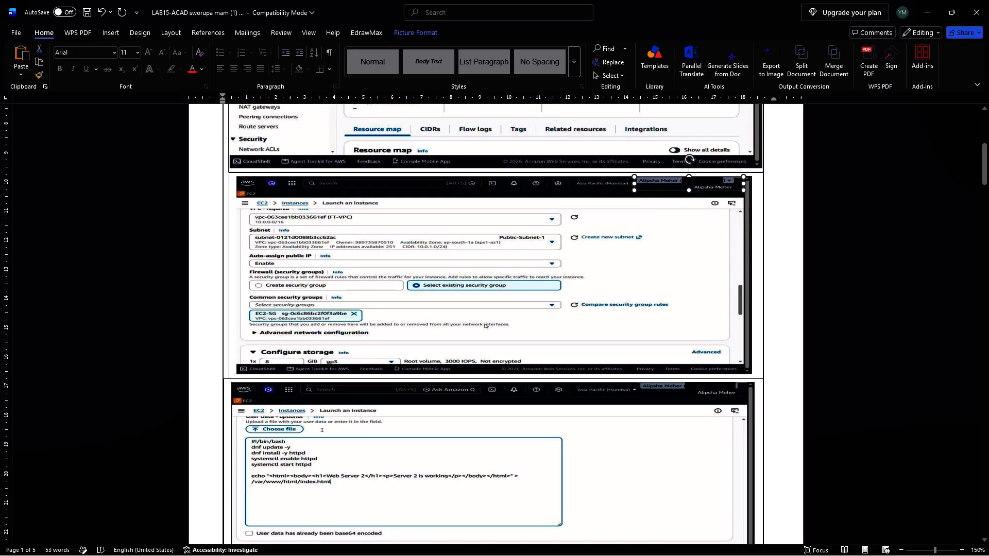
left_click_drag(664, 186, 663, 189)
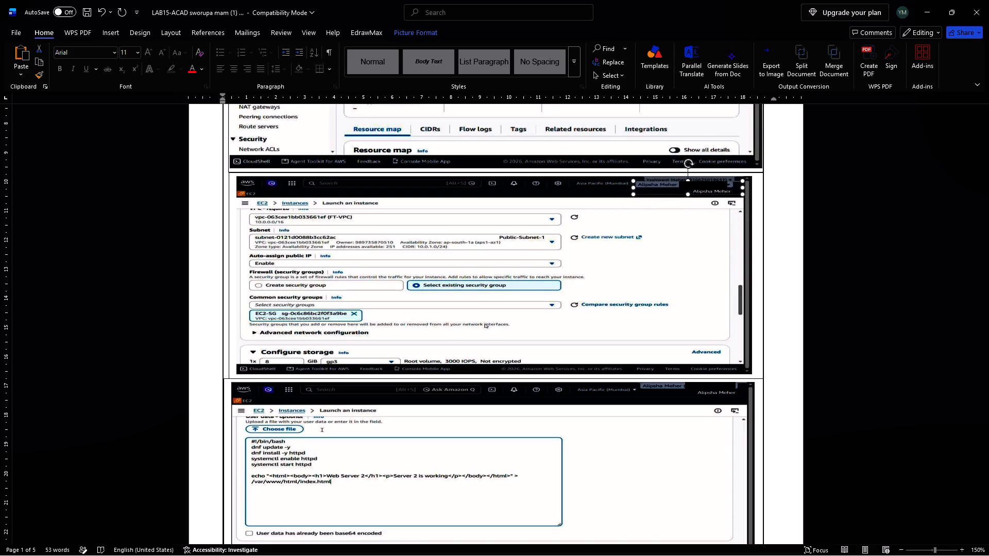
left_click_drag(663, 189, 663, 186)
left_click(649, 224)
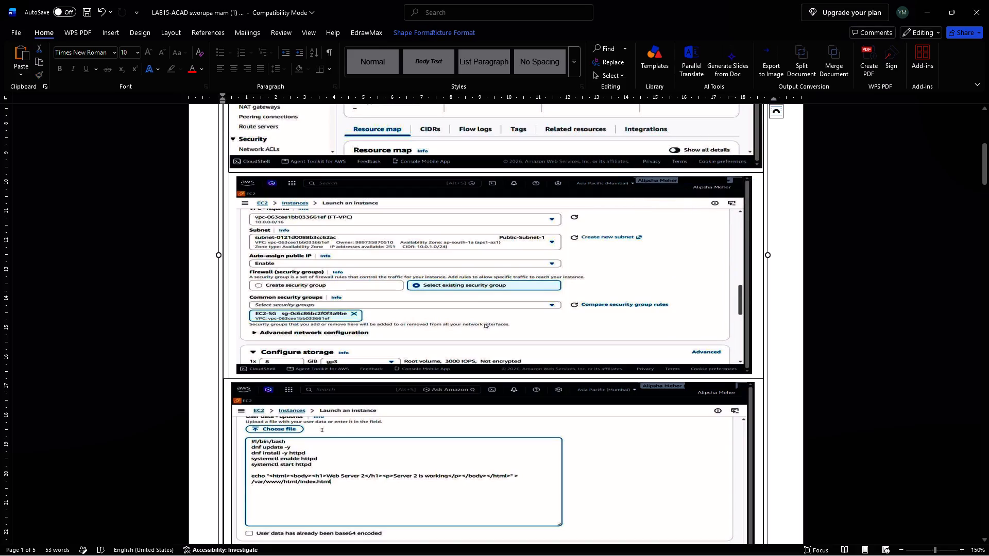
Adjust the left edge of the subnet settings screenshot's name picture so it fits the header beside the region name.
left_click(639, 180)
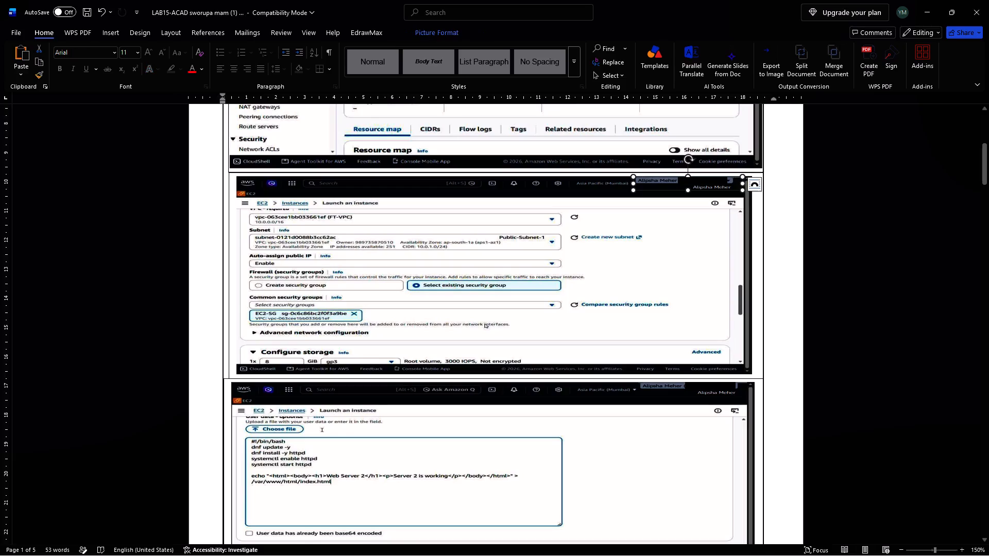
left_click_drag(634, 184, 641, 183)
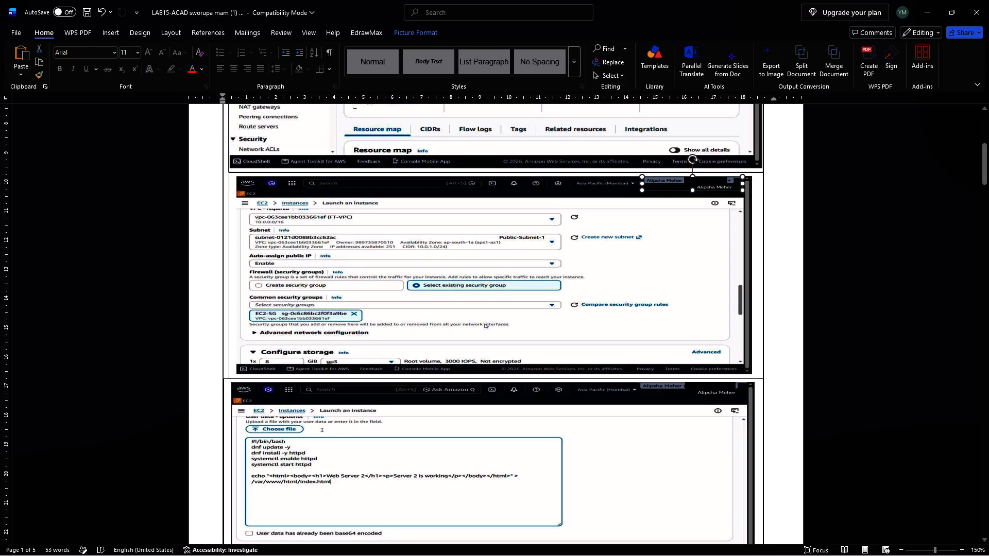
left_click_drag(641, 183, 648, 183)
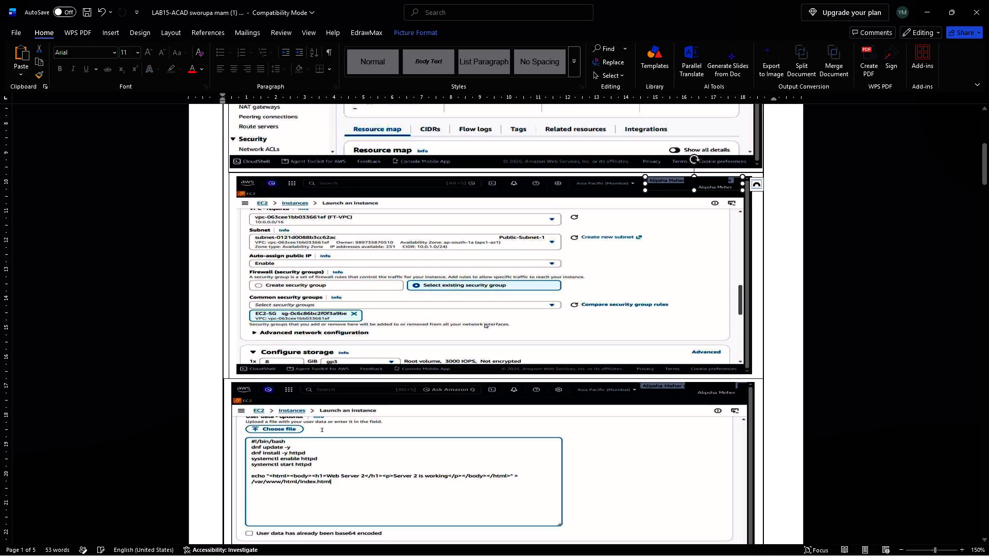
left_click(652, 248)
left_click(656, 182)
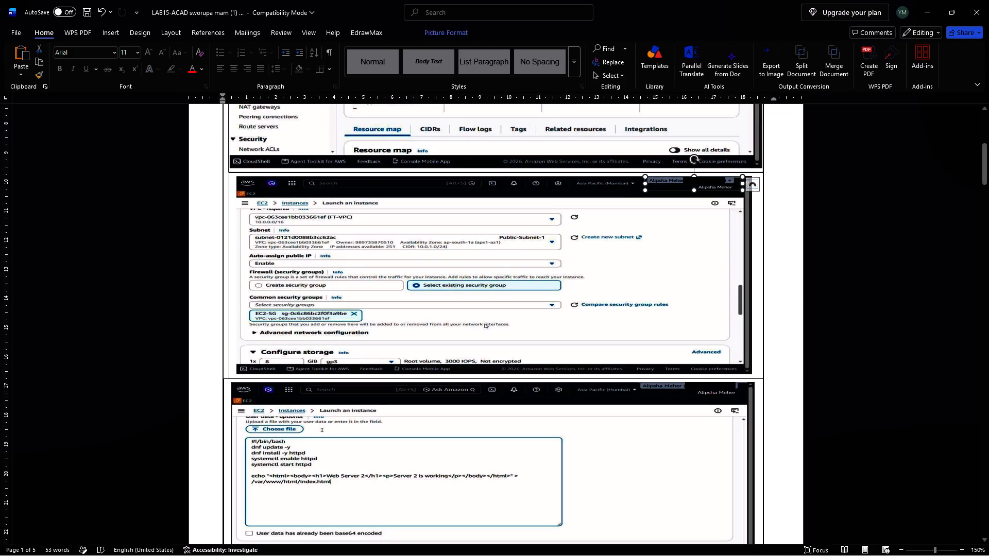
left_click(645, 183)
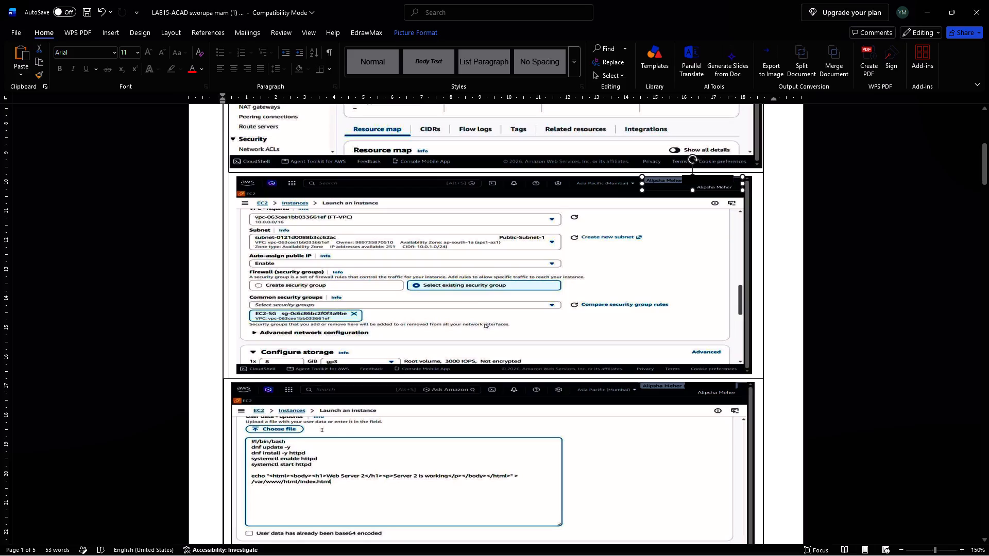
Narrow the name picture in the user data screenshot's header from its left edge.
left_click(657, 384)
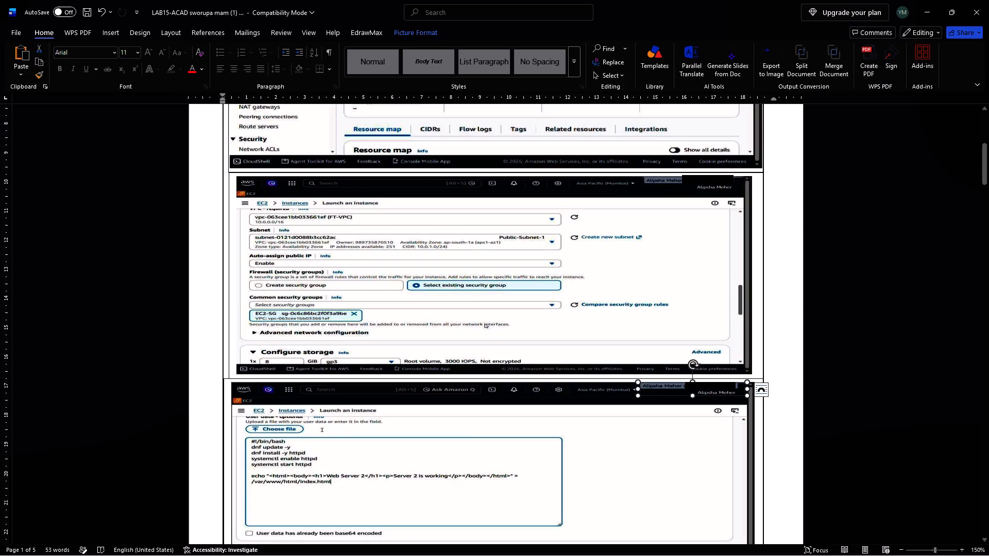
left_click(637, 391)
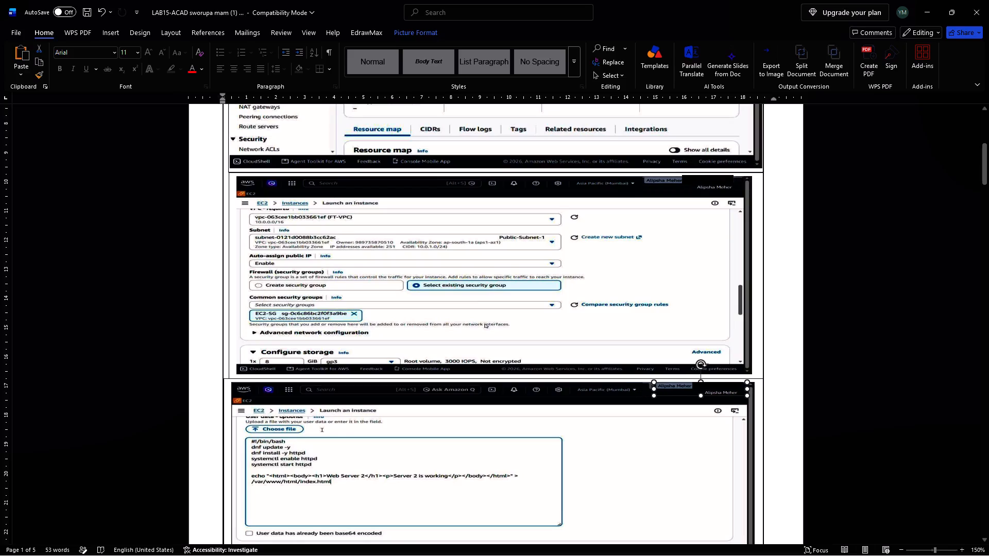
left_click(650, 439)
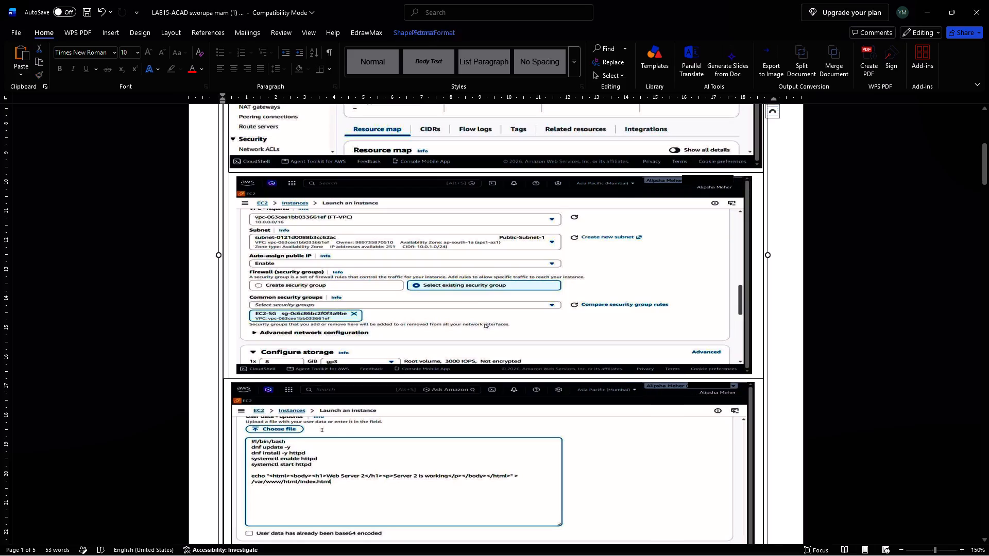
Duplicate the subnet settings screenshot's name picture onto the old account name in the VPC details screenshot's header and nudge it into alignment.
scroll(653, 303, "up", 2)
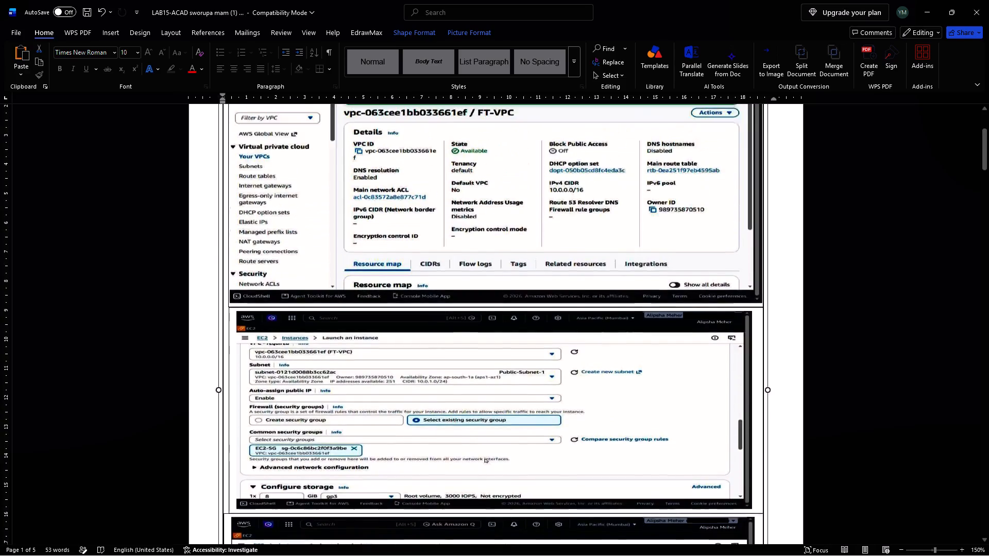
scroll(674, 270, "up", 1)
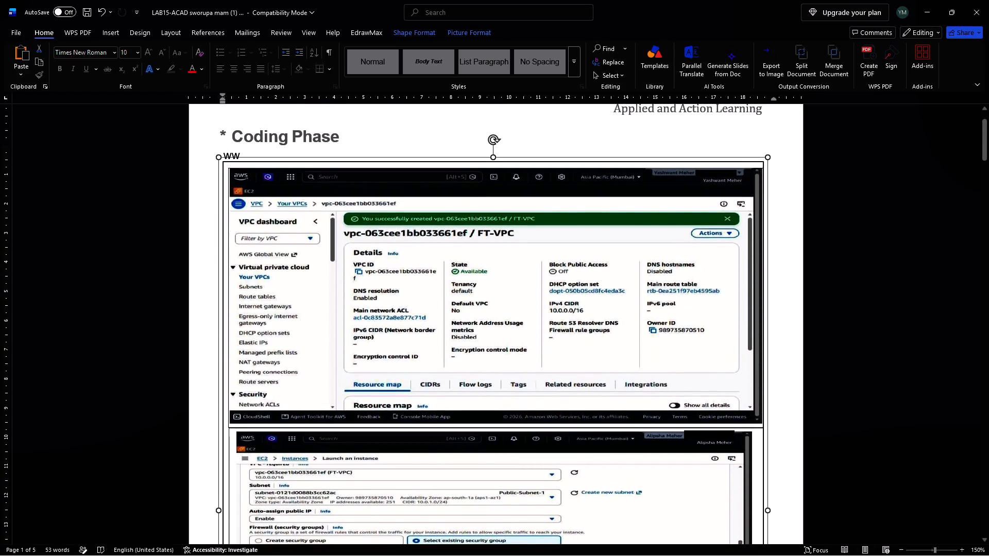
left_click(670, 440)
key("ctrl+c")
key("ctrl+v")
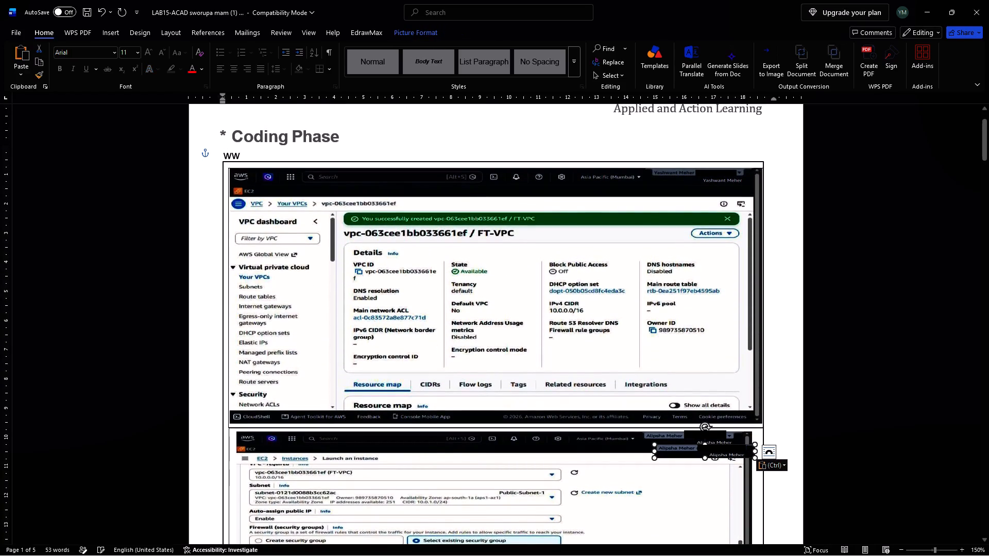
left_click_drag(671, 451, 666, 181)
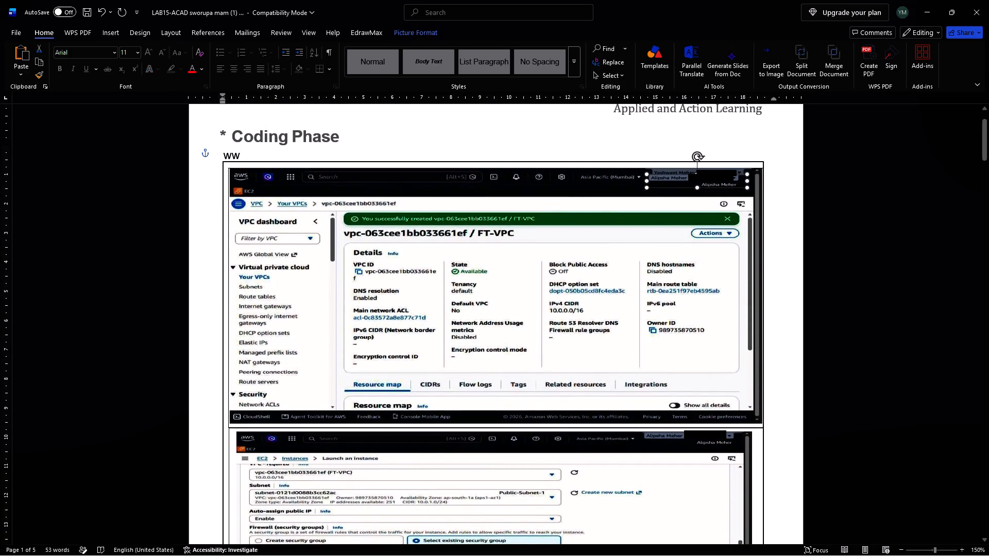
left_click_drag(666, 181, 668, 181)
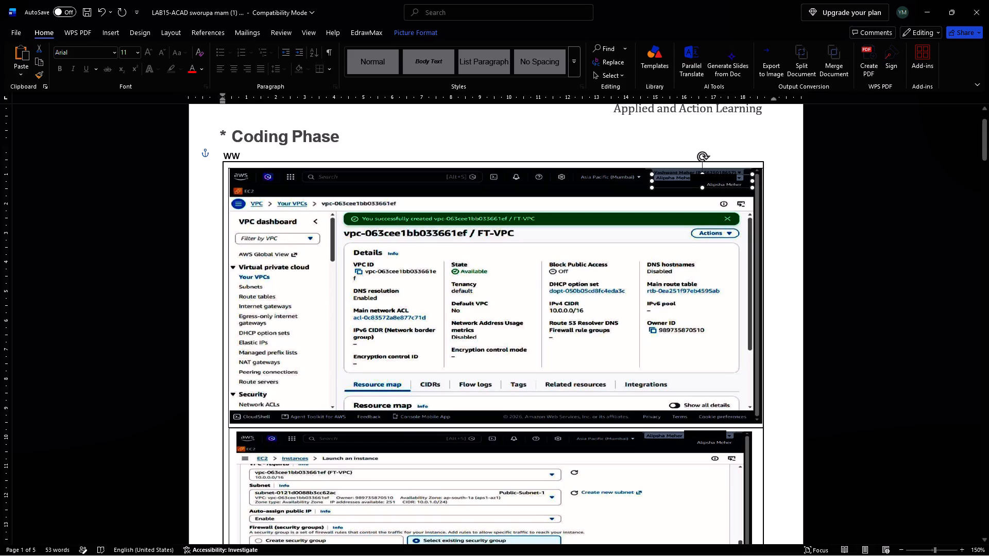
left_click_drag(668, 181, 669, 181)
left_click_drag(678, 182, 678, 176)
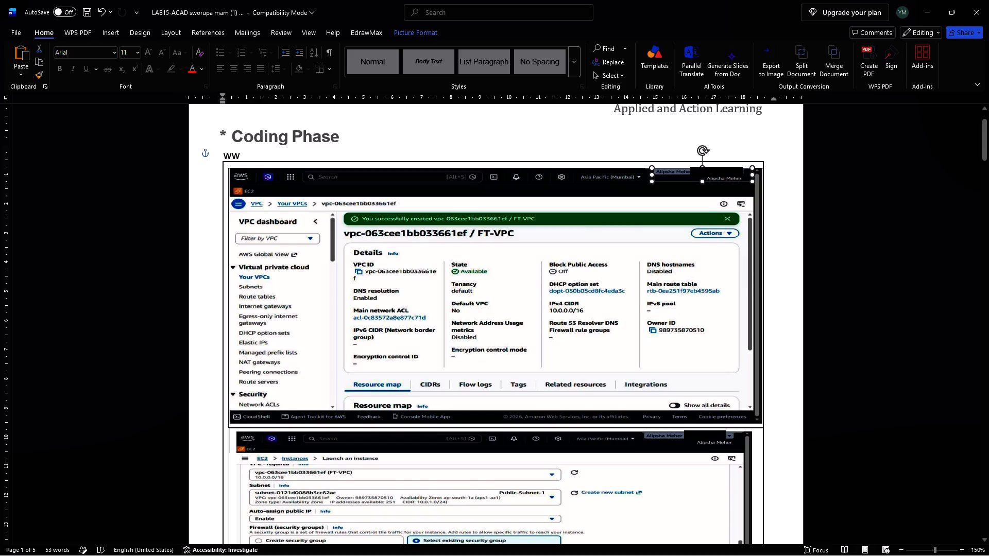
left_click_drag(678, 176, 678, 176)
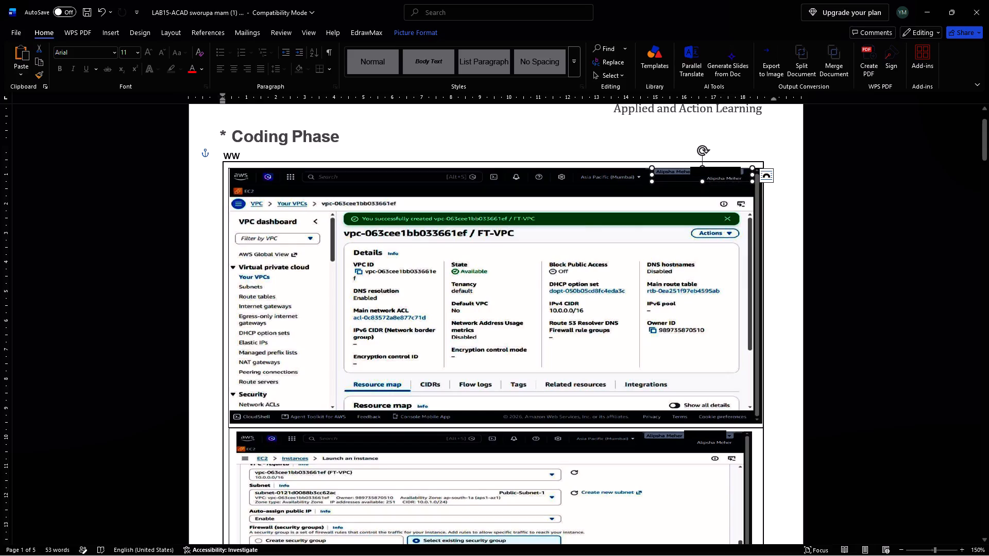
Widen the VPC details screenshot's name picture at its left edge to fit over the header's account label.
left_click(652, 182)
left_click_drag(653, 175, 648, 175)
left_click(656, 216)
left_click(677, 177)
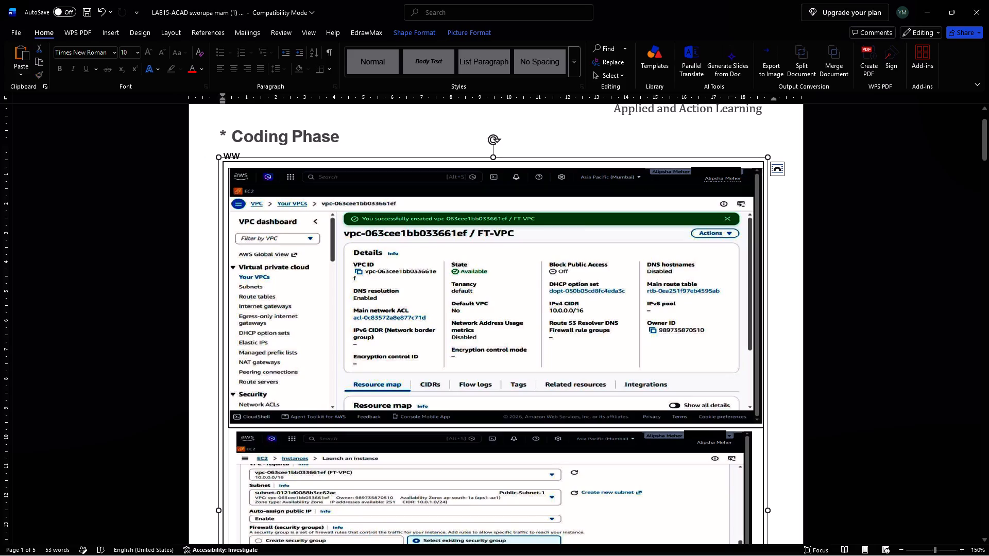
left_click(698, 180)
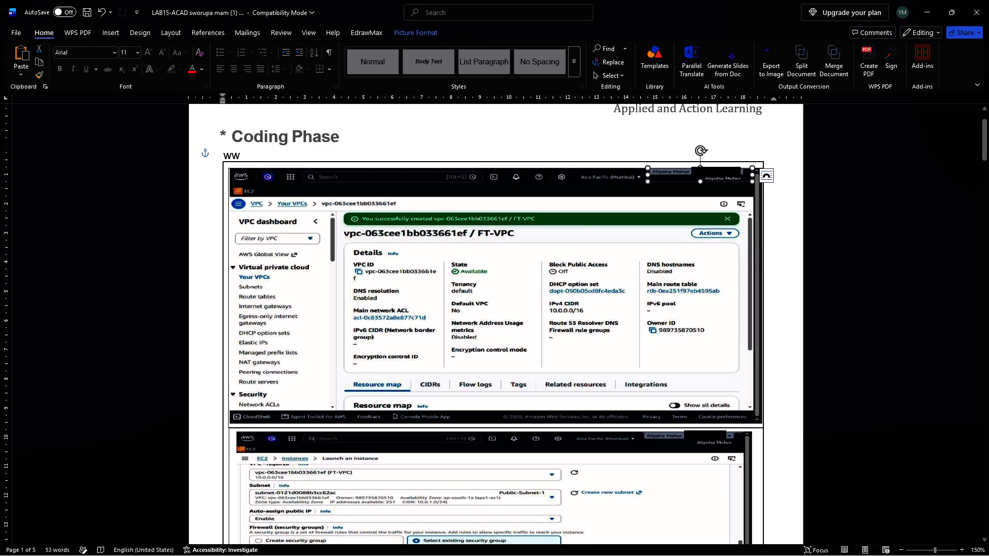
left_click(680, 215)
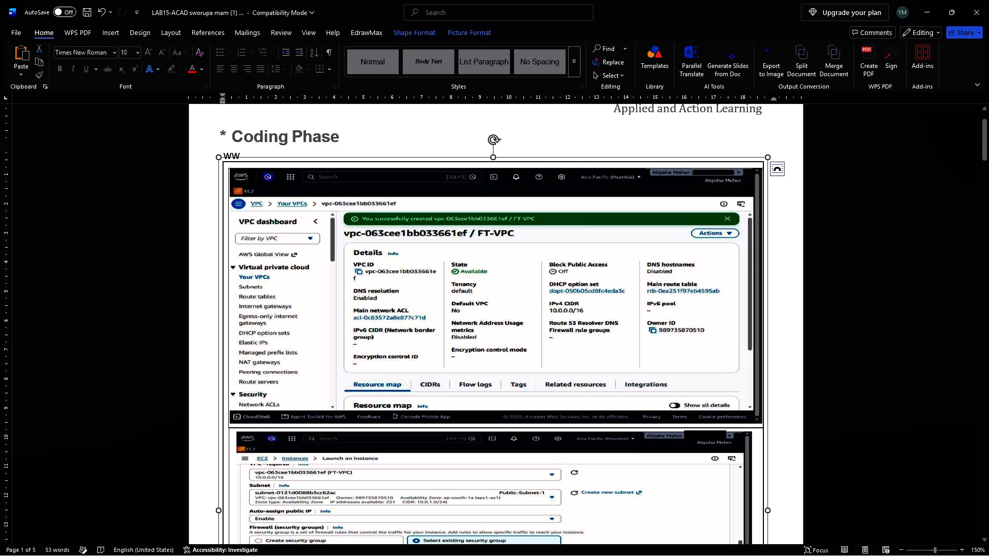
Review every page of the LAB15-ACAD document from the first screenshot through the assessment page, examining the replaced name pictures.
scroll(680, 215, "up", 2)
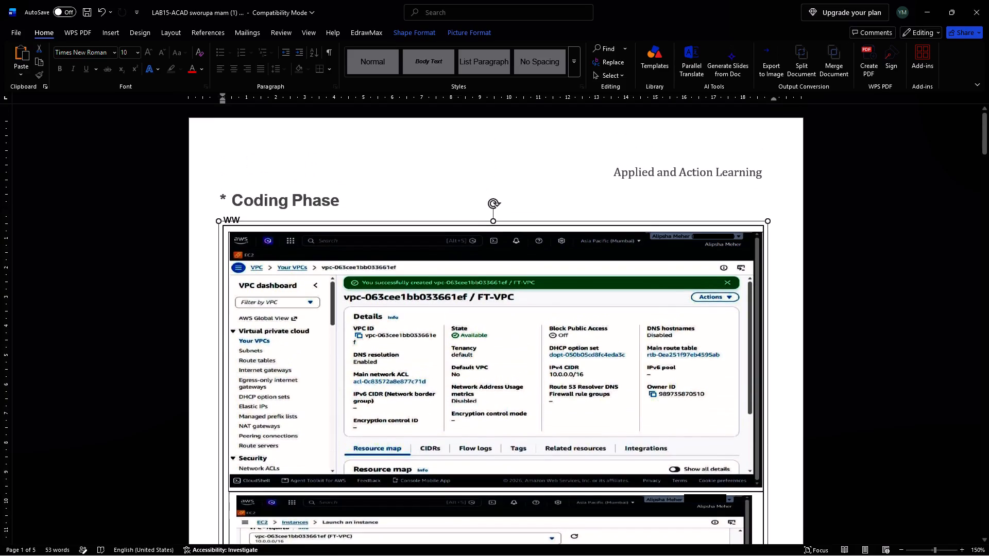
scroll(680, 215, "up", 1)
scroll(680, 215, "down", 5)
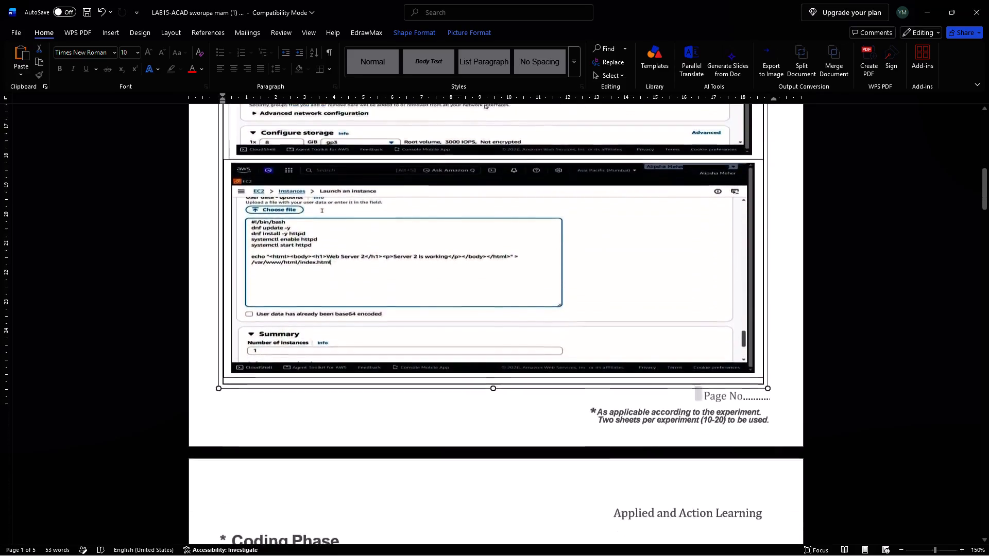
scroll(680, 215, "down", 6)
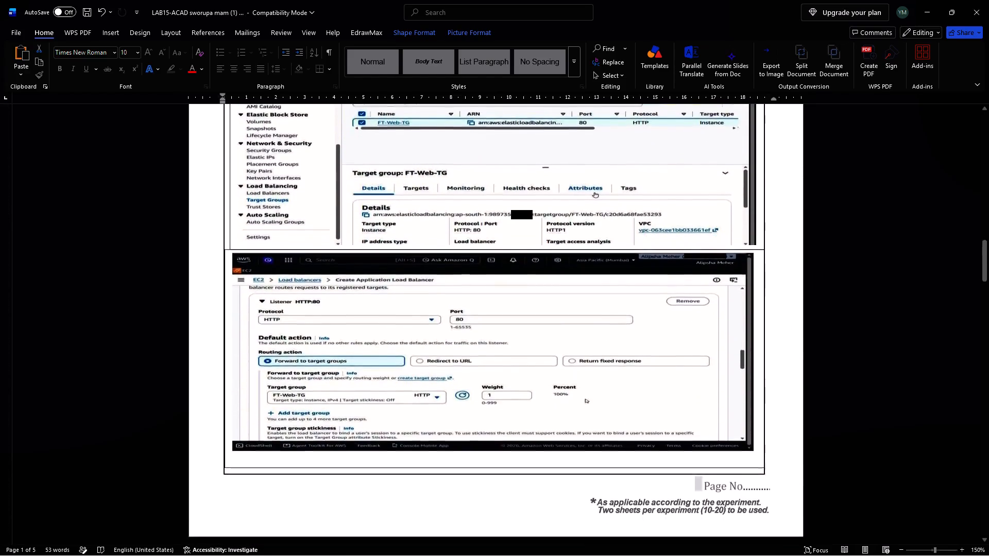
scroll(680, 215, "down", 5)
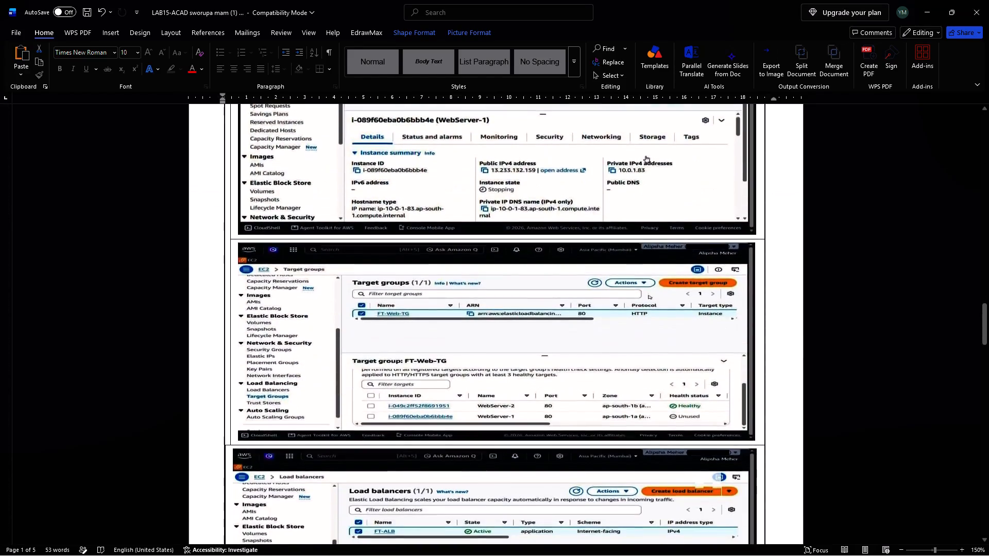
scroll(680, 215, "down", 9)
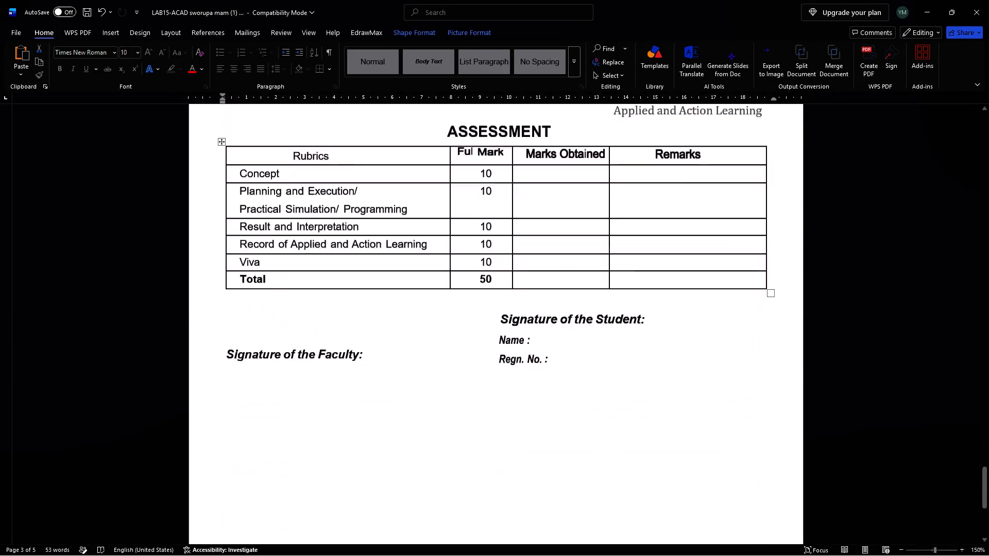
scroll(680, 215, "down", 3)
Export the document as a PDF named ACAD LAB-15 into the Desktop > .Tinkidi > 5th sem folder.
left_click(15, 32)
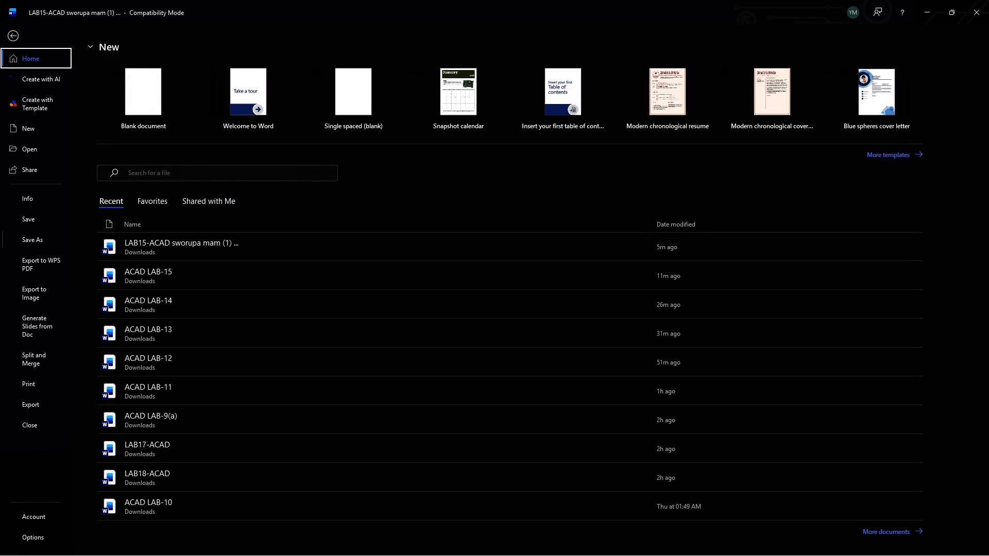
left_click(46, 234)
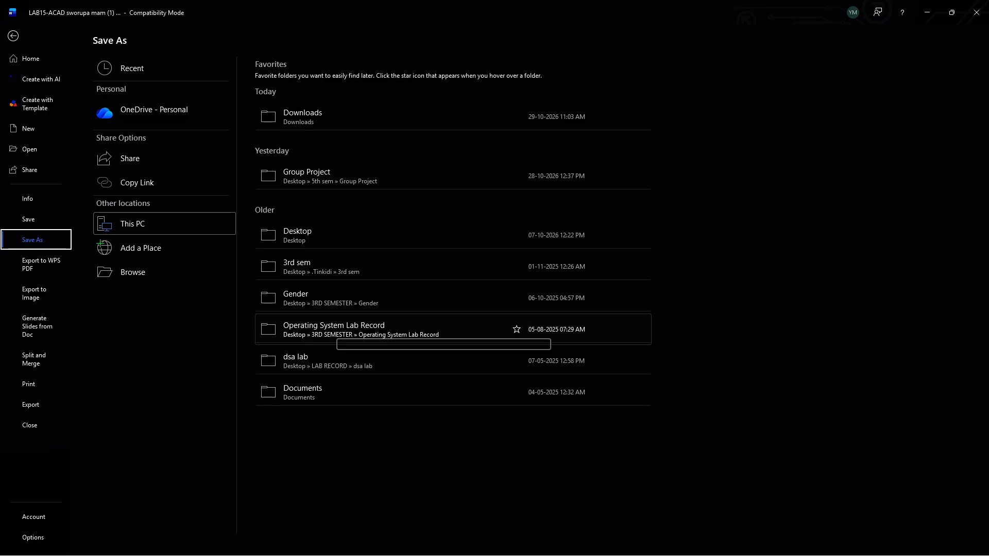
left_click(123, 267)
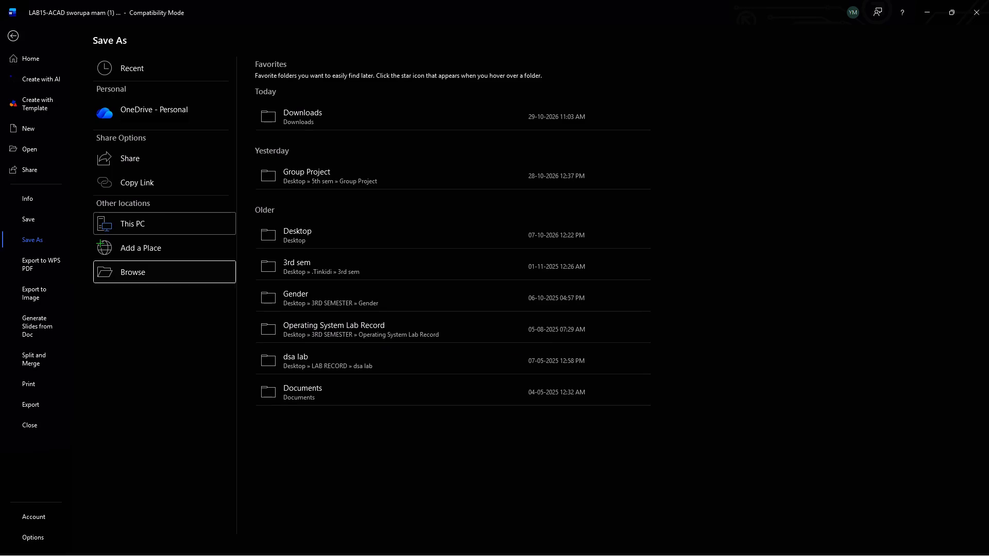
left_click(405, 337)
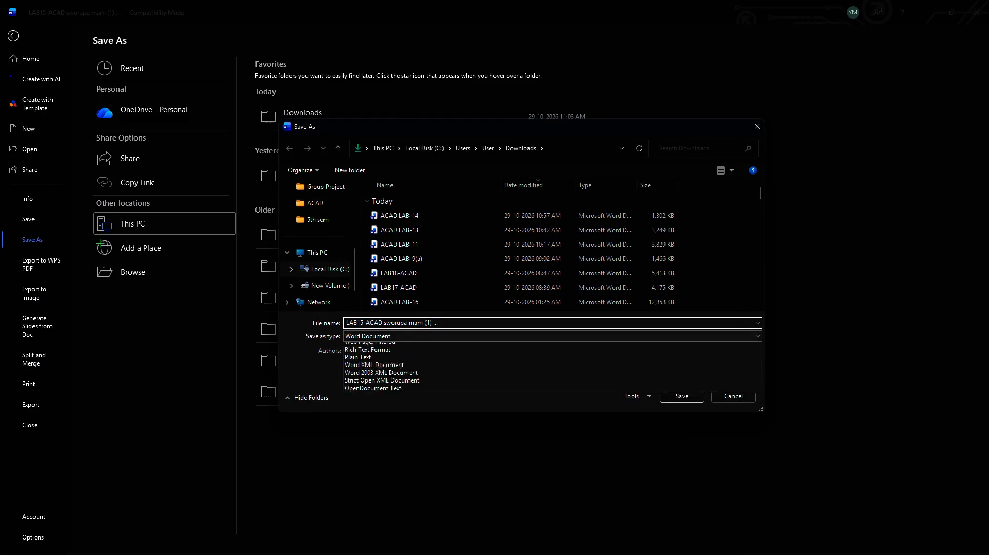
left_click(361, 390)
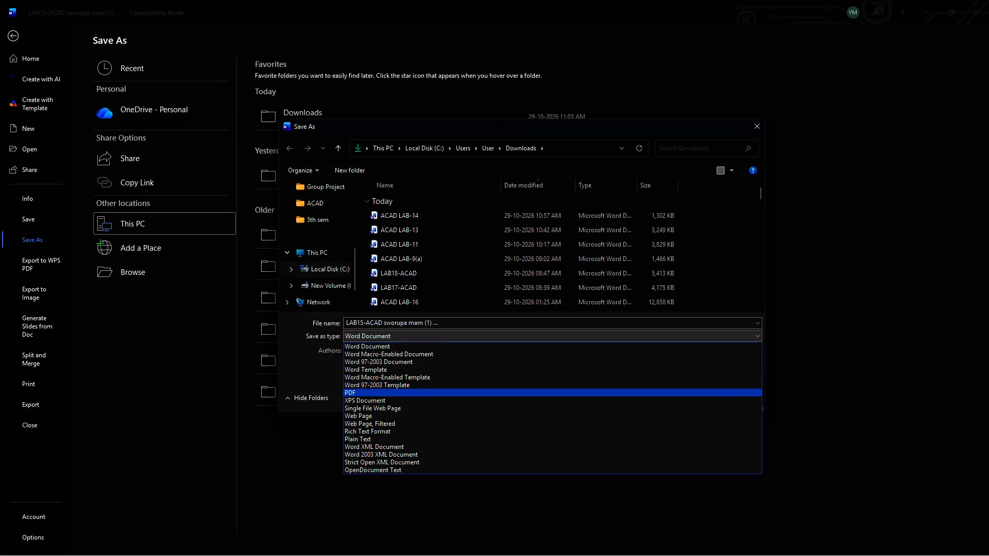
left_click(322, 217)
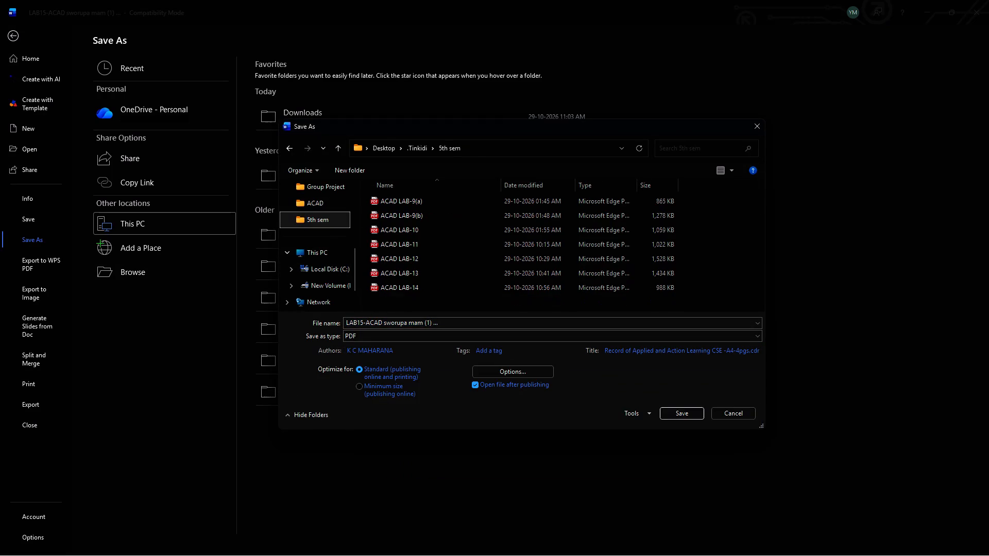
scroll(322, 217, "up", 2)
left_click(323, 237)
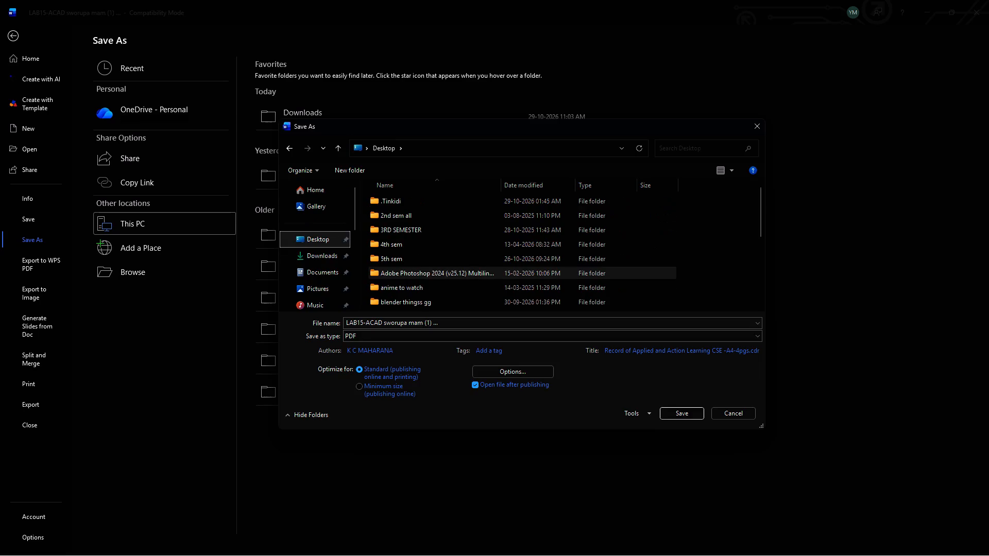
double_click(449, 205)
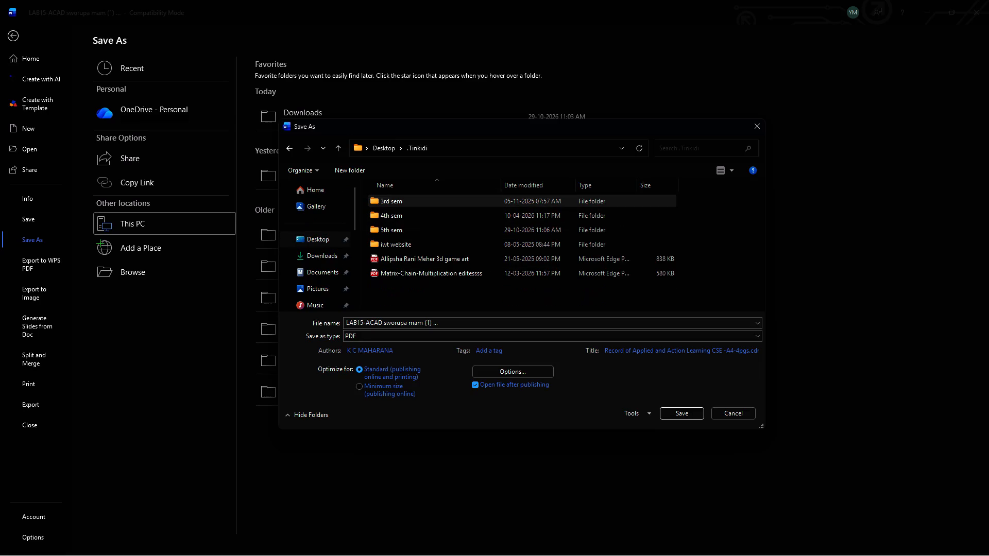
double_click(428, 233)
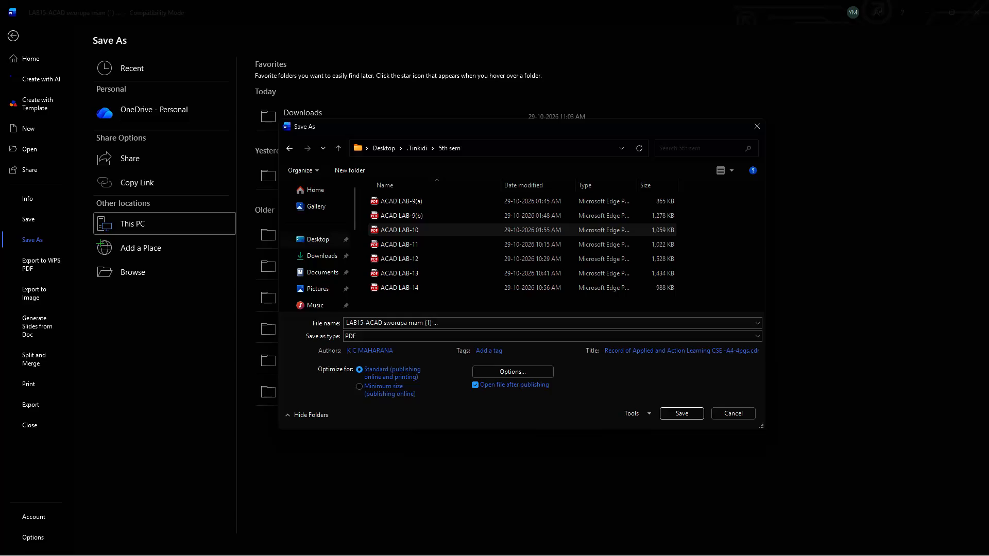
left_click(446, 323)
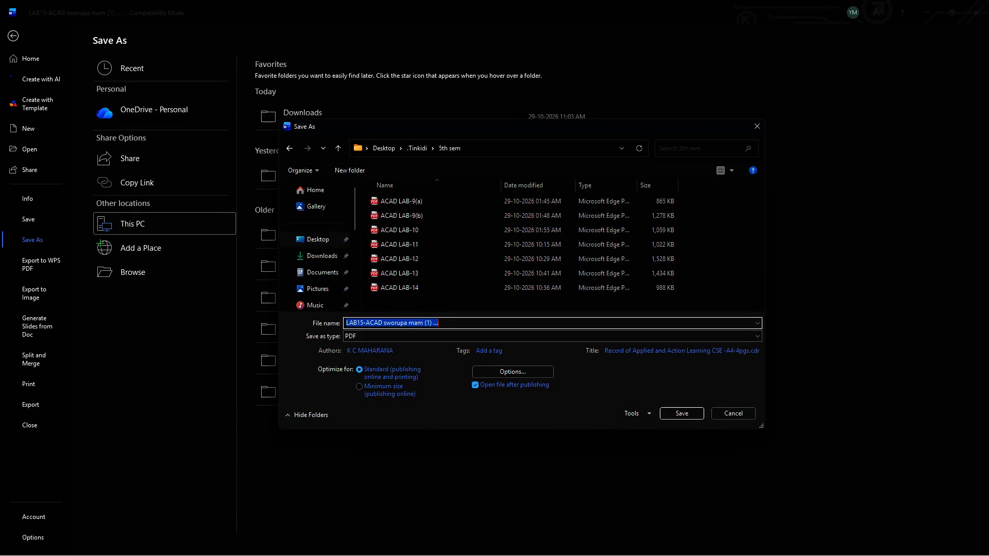
type("ACAD LAB")
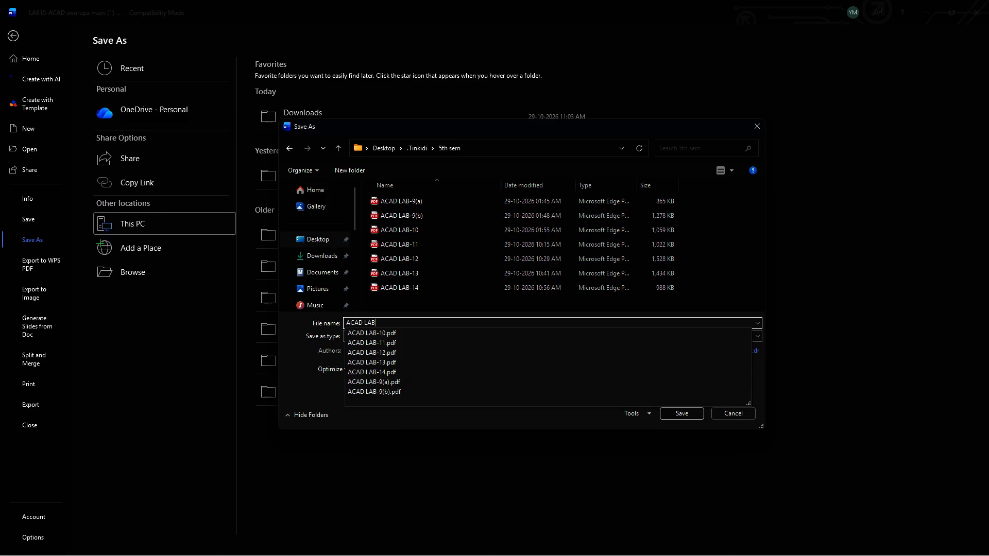
key("minus")
type("15")
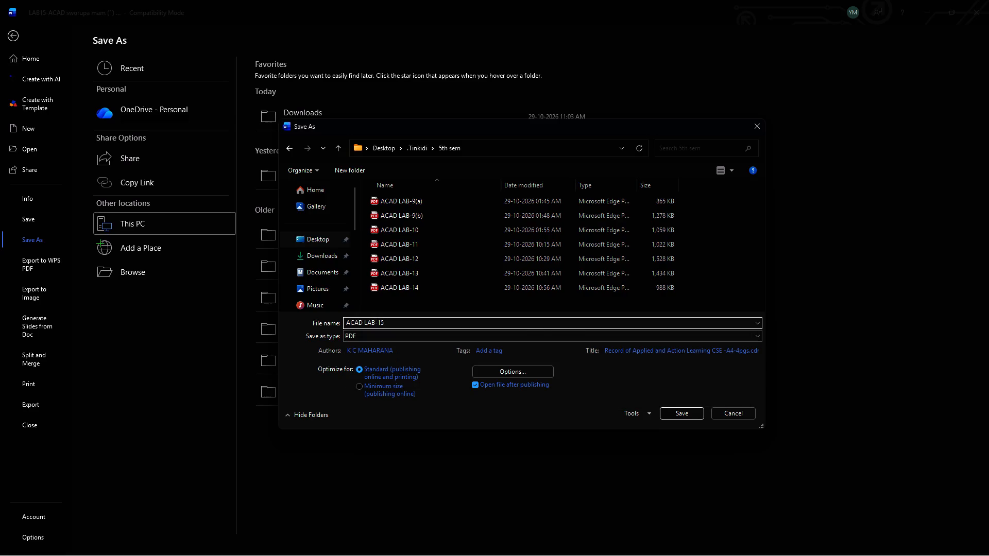
key("Return")
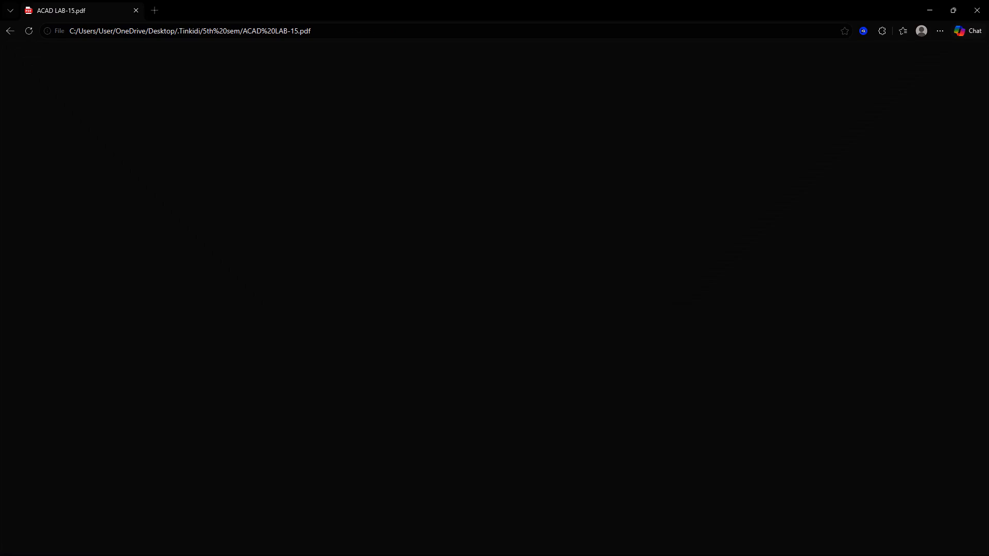
Examine all pages of the exported ACAD LAB-15 PDF for correct header names and layout, and close it.
scroll(446, 323, "up", 3)
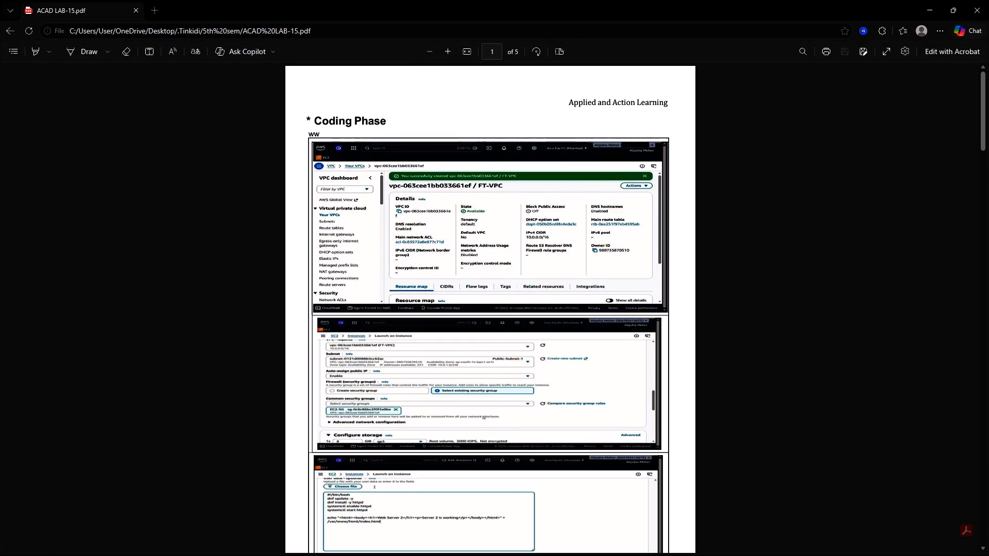
scroll(446, 323, "down", 5)
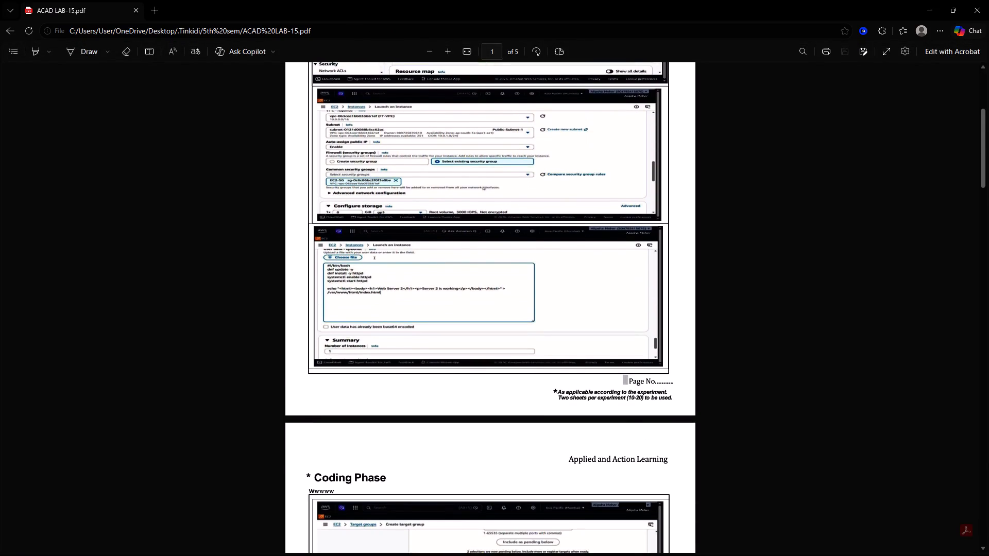
scroll(446, 323, "down", 4)
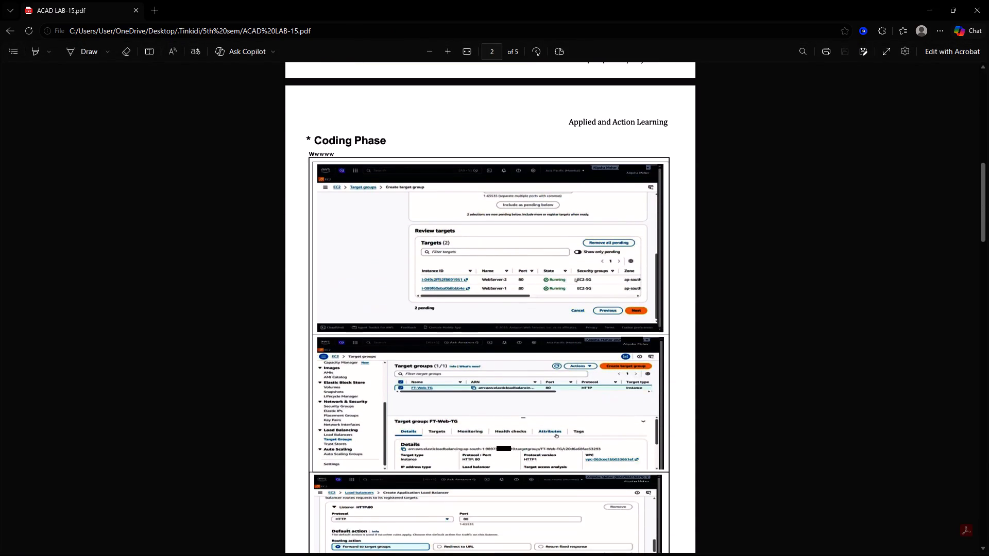
scroll(446, 323, "down", 5)
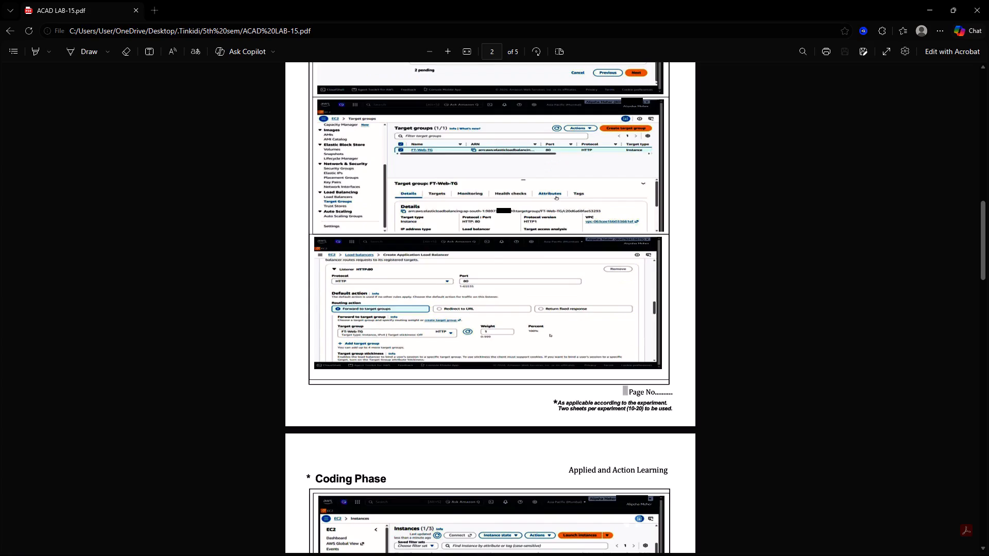
scroll(446, 323, "down", 2)
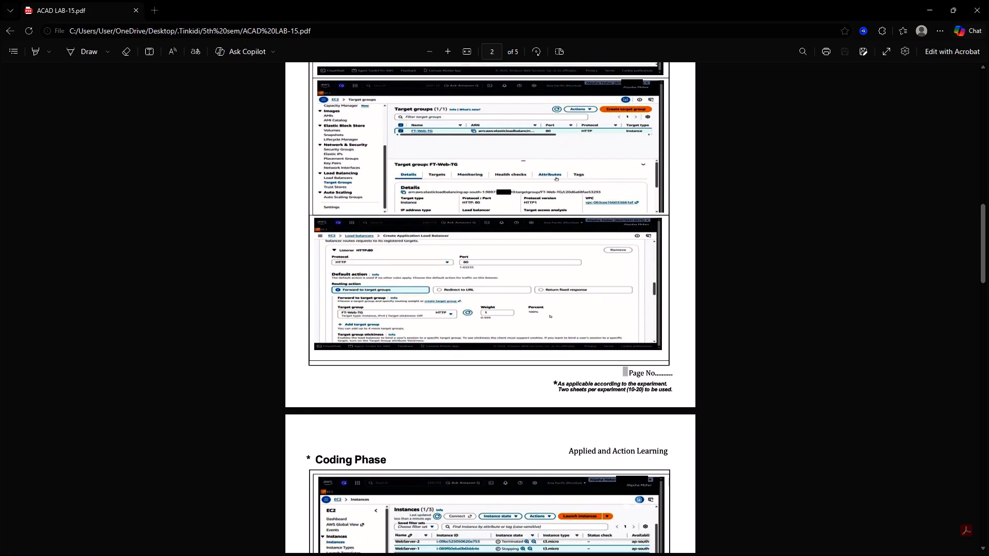
scroll(446, 323, "down", 6)
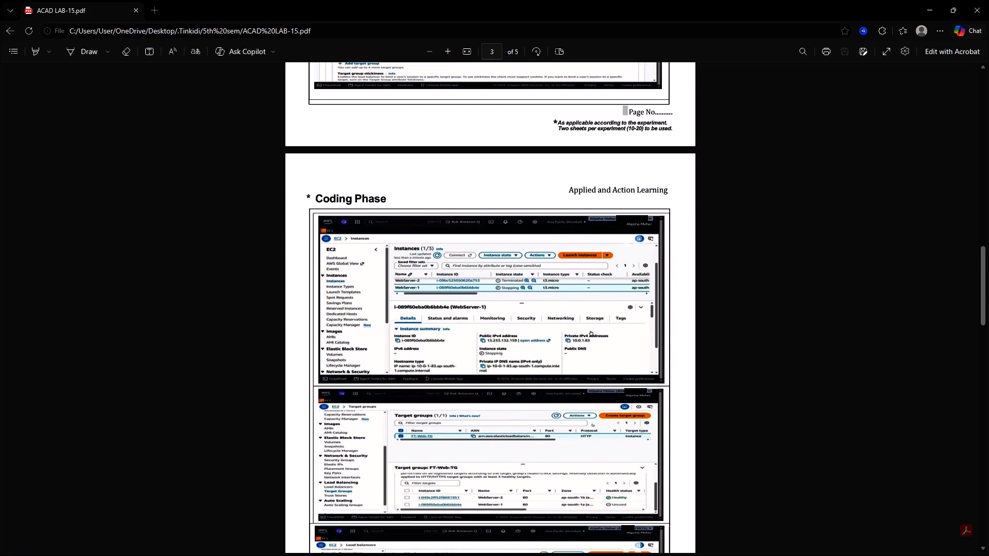
scroll(446, 323, "down", 8)
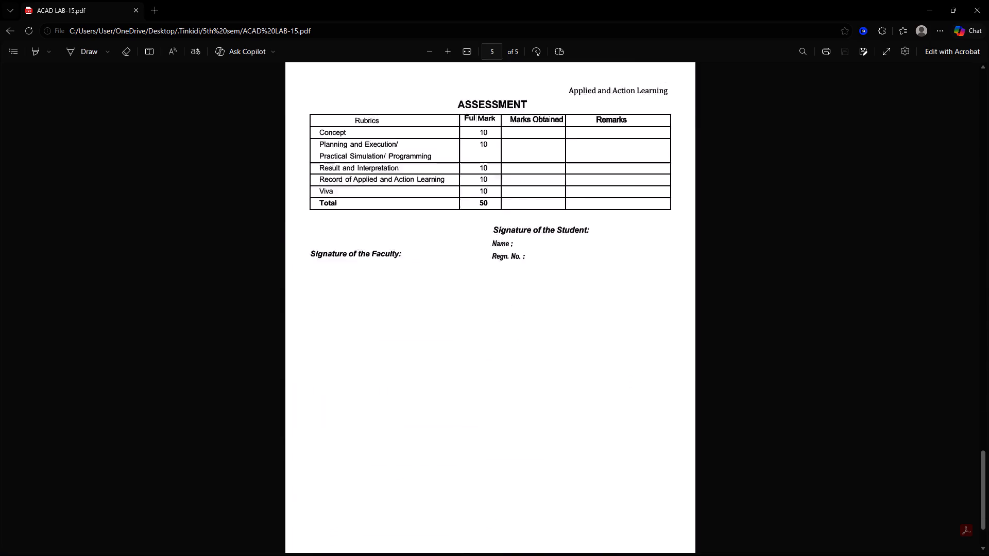
scroll(446, 323, "down", 1)
left_click(988, 0)
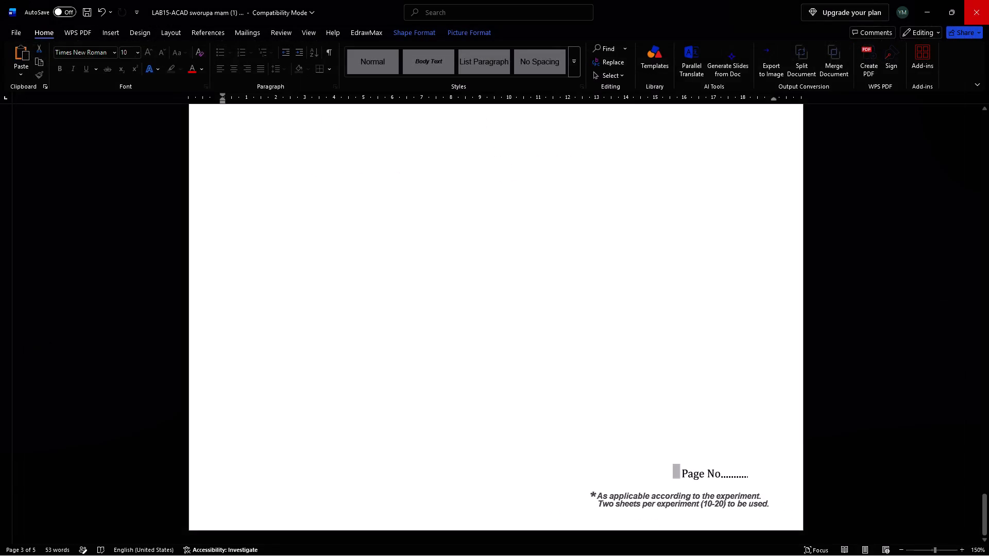
Close the LAB15-ACAD Word document, saving its changes in Downloads.
scroll(696, 303, "down", 4)
scroll(696, 303, "up", 6)
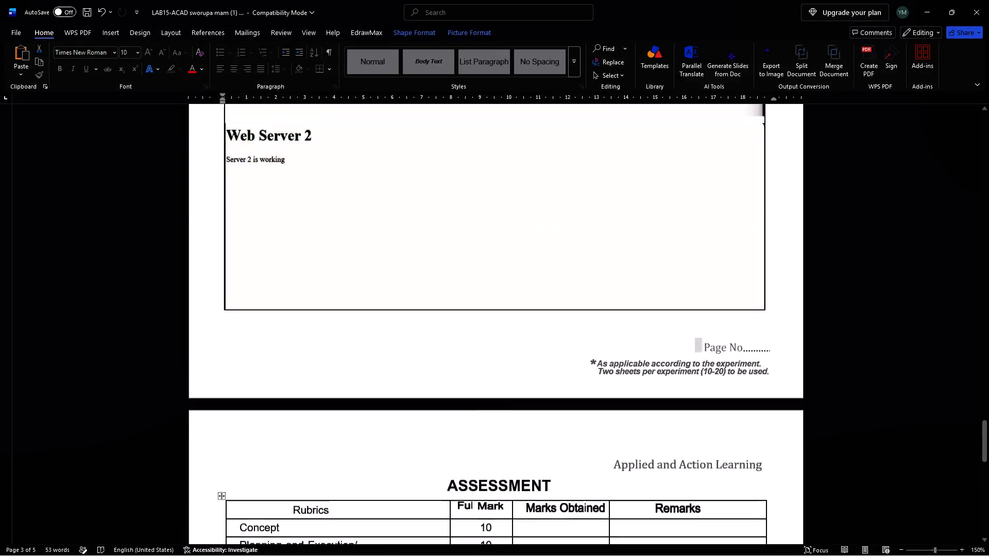
scroll(696, 303, "up", 4)
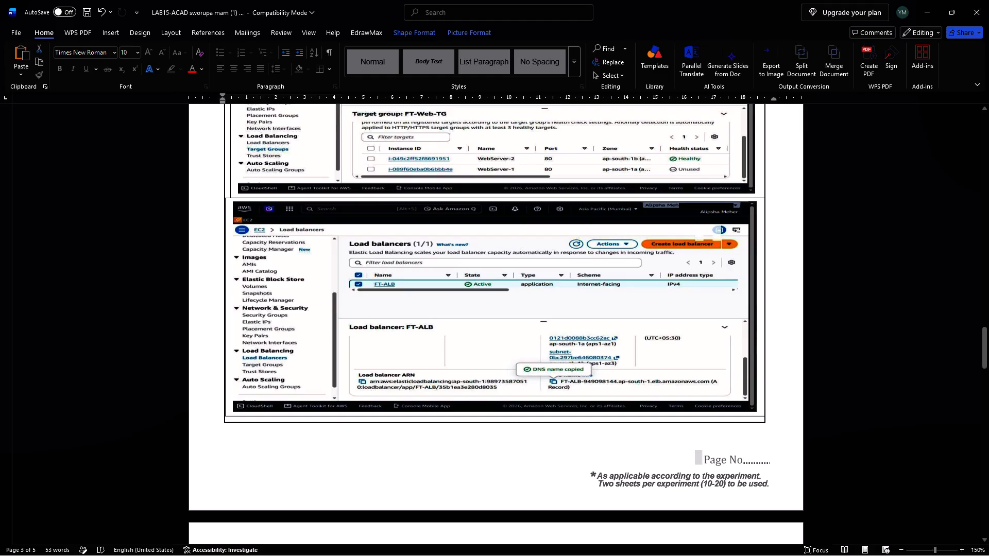
left_click(988, 0)
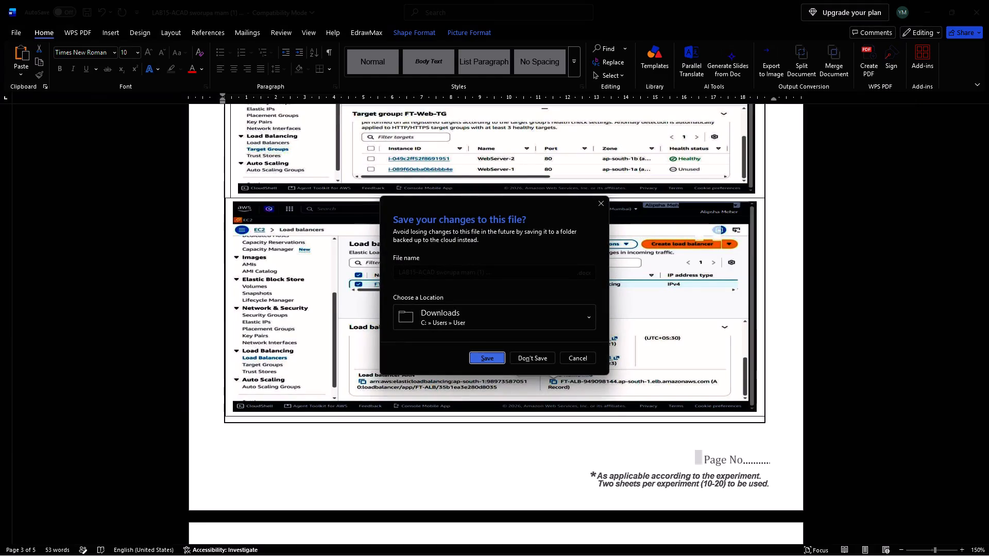
left_click(485, 357)
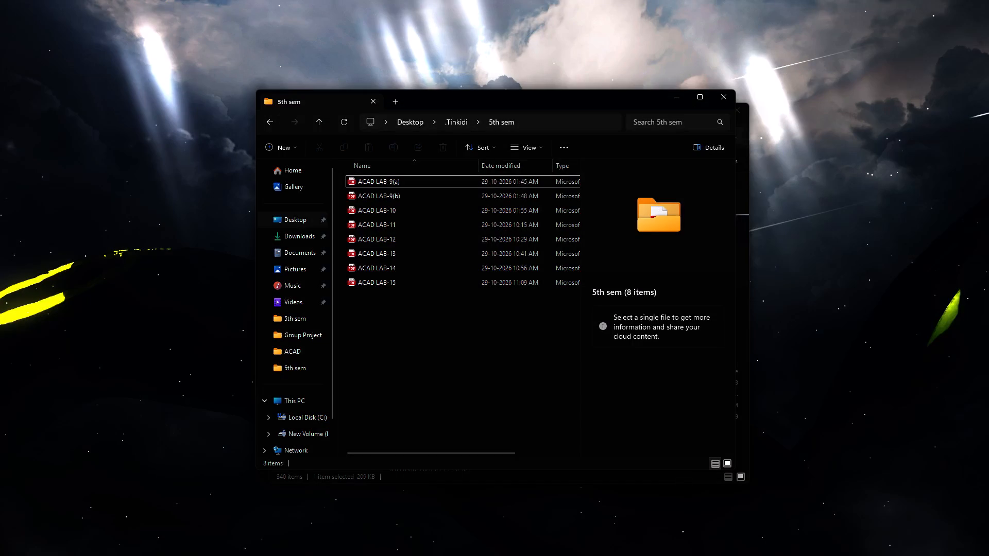
Delete the old ACAD LAB-15 Word document from the Downloads folder in File Explorer.
left_click(751, 270)
left_click(264, 341)
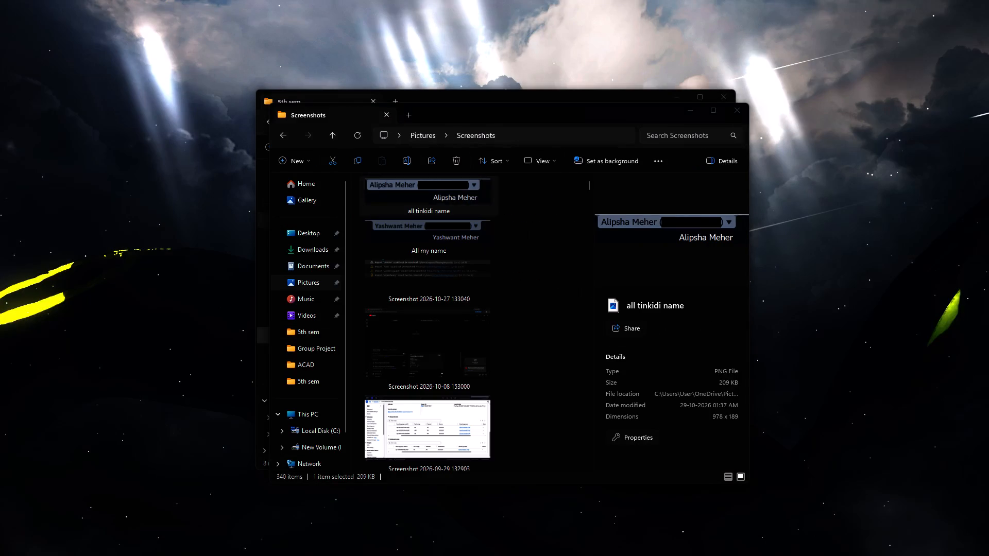
left_click(303, 240)
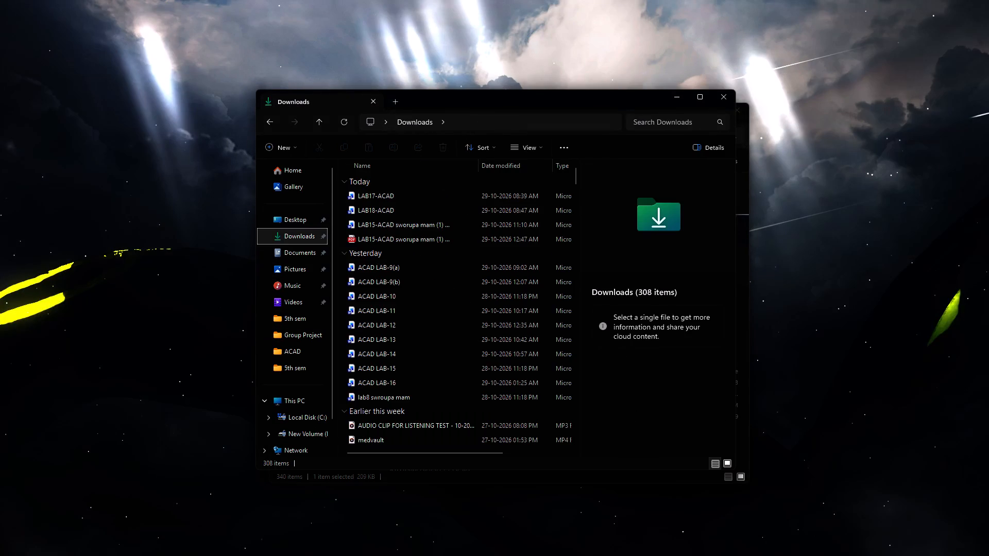
left_click(383, 364)
key("Delete")
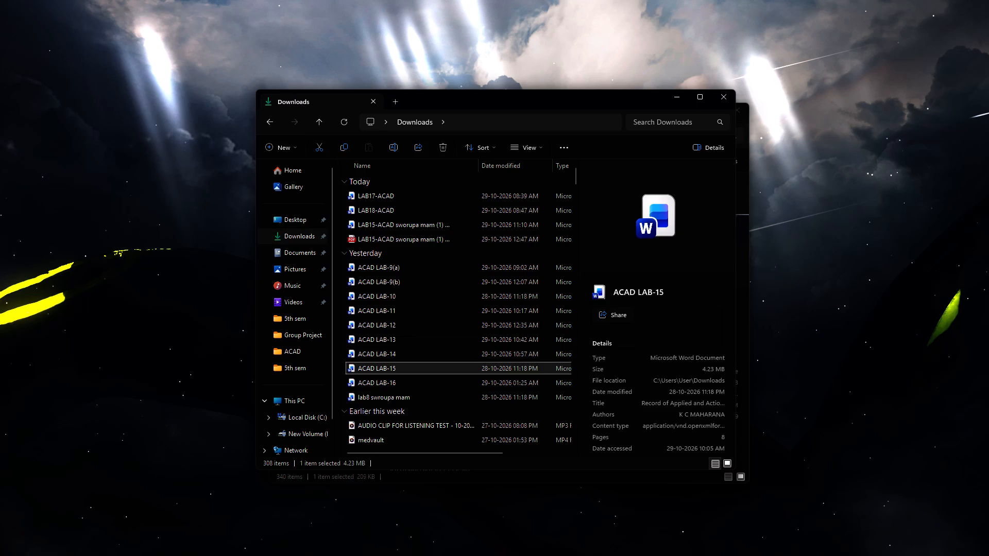
Delete the old LAB15-ACAD PDF from the Downloads folder.
left_click(400, 242)
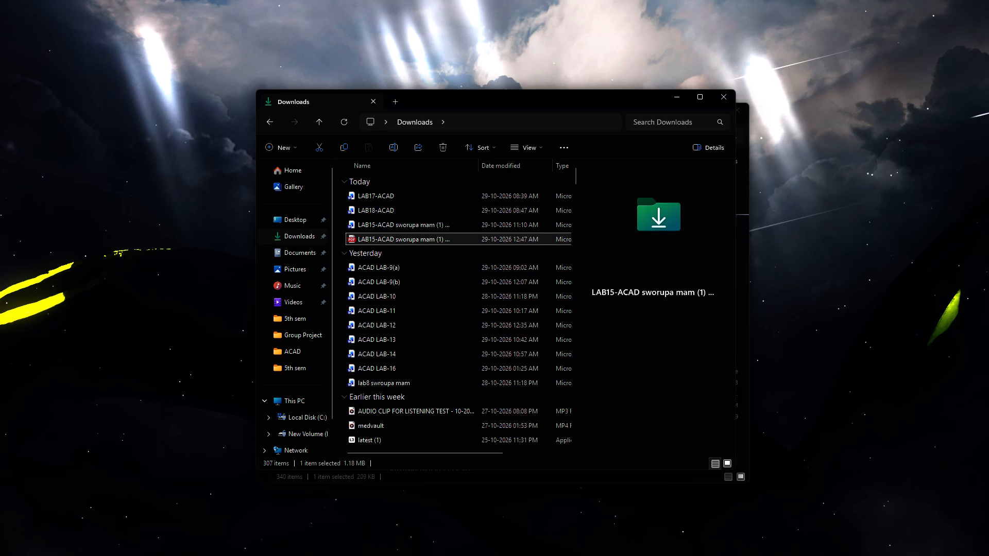
key("Delete")
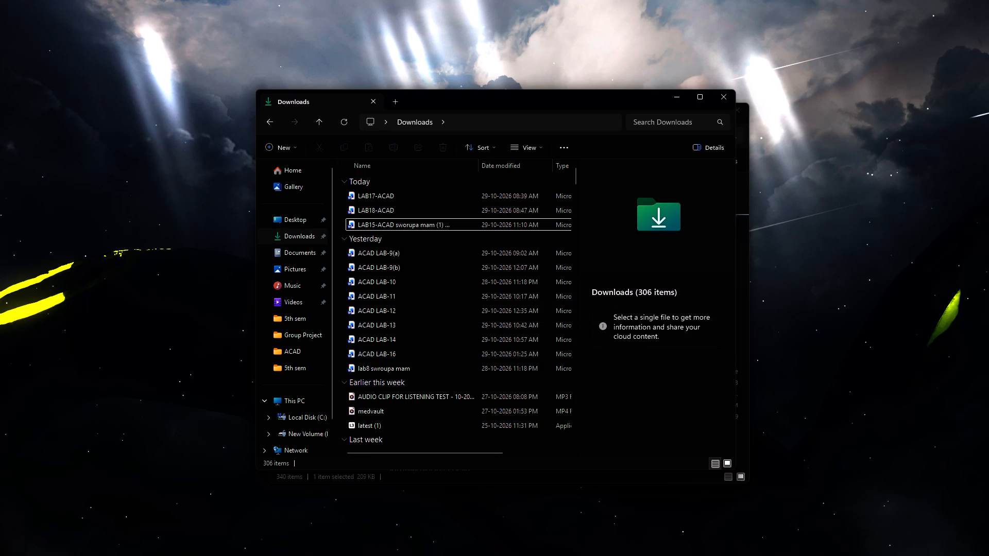
Open the ACAD LAB-16 Word document from the Downloads folder.
left_click(416, 355)
double_click(416, 355)
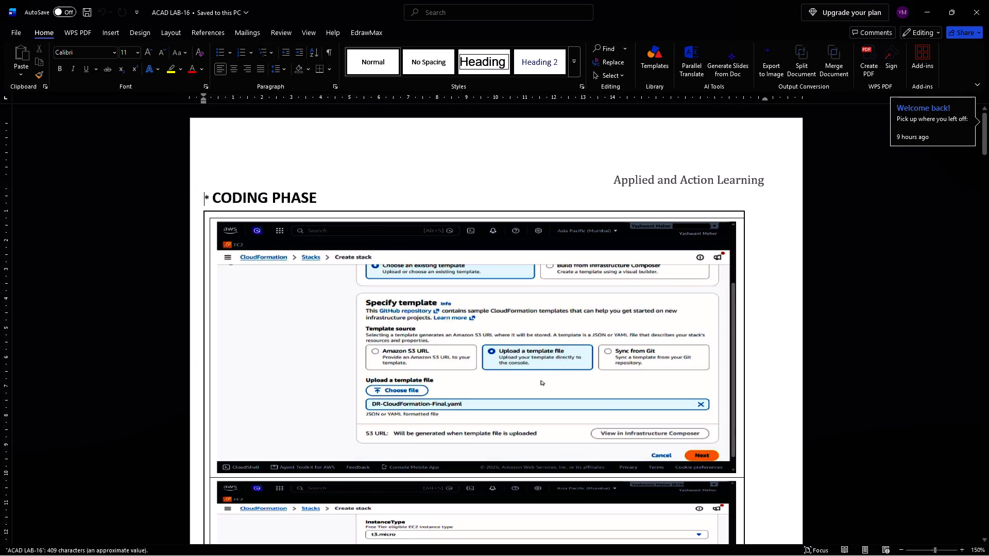
Copy the name image from the Screenshots folder in File Explorer and return to the ACAD LAB-16 document.
key("alt+Tab")
key("alt+Tab")
key("alt+Tab")
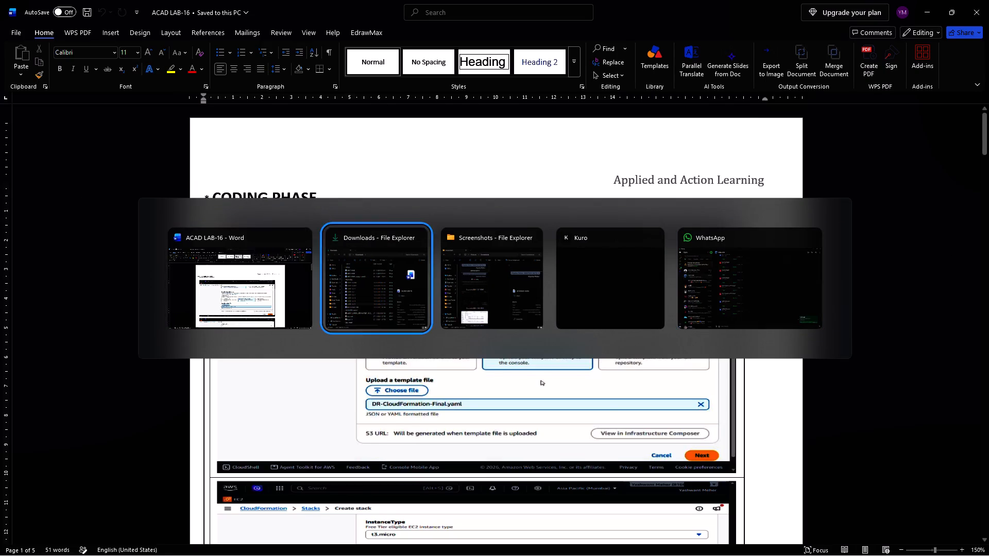
key("alt+Tab")
key("ctrl+c")
key("alt+Tab")
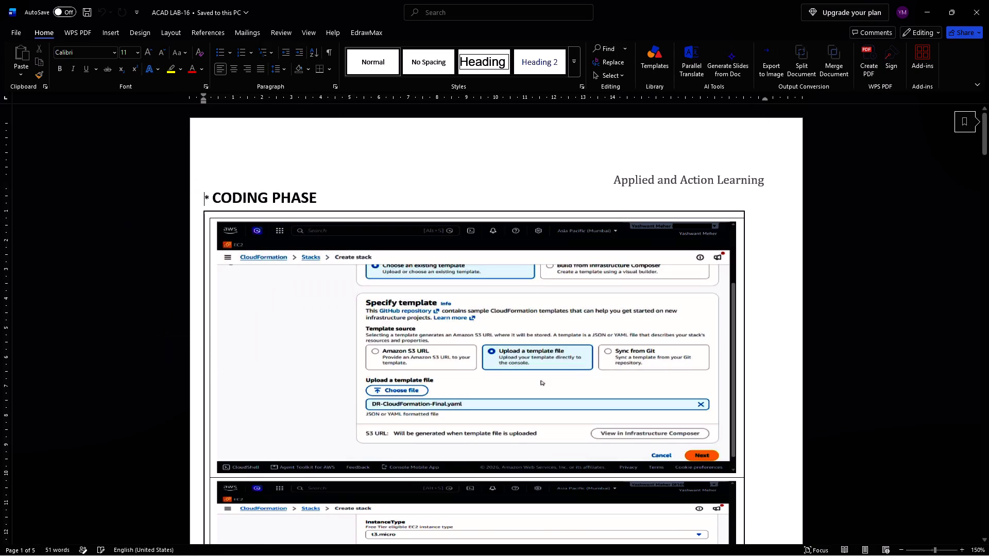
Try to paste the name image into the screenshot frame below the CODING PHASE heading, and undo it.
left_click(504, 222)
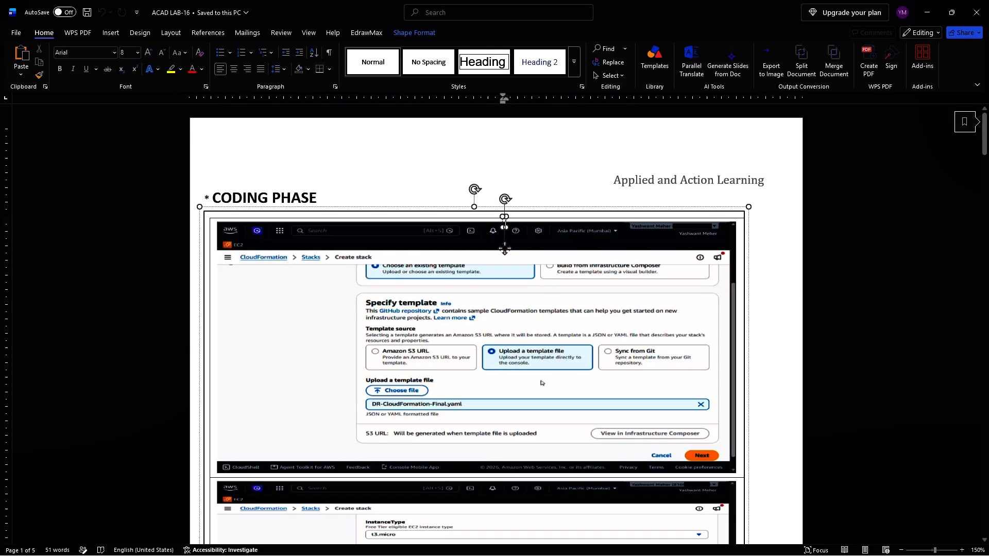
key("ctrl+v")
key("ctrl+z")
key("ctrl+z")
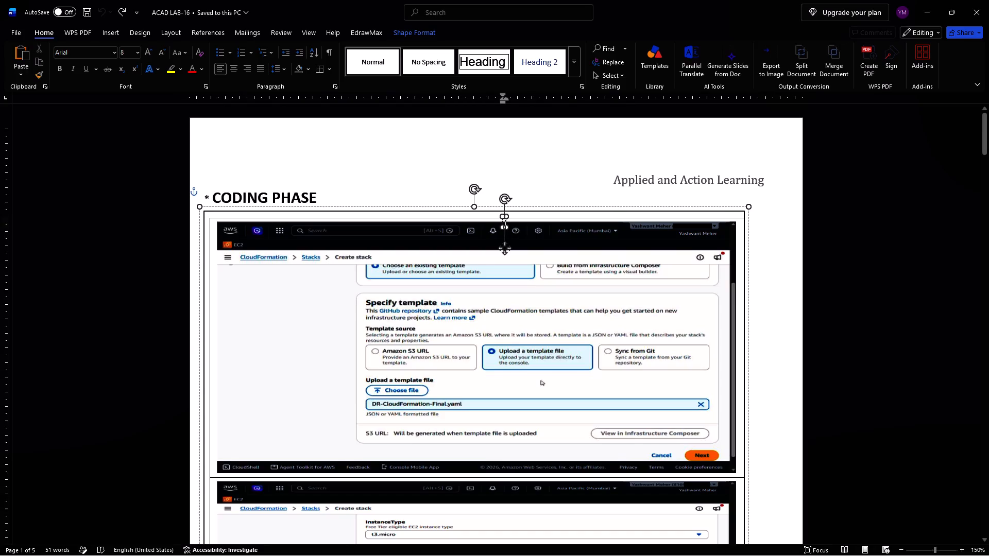
Paste the name image at the CODING PHASE heading and set its text wrapping to In Front of Text.
left_click(384, 193)
key("ctrl+v")
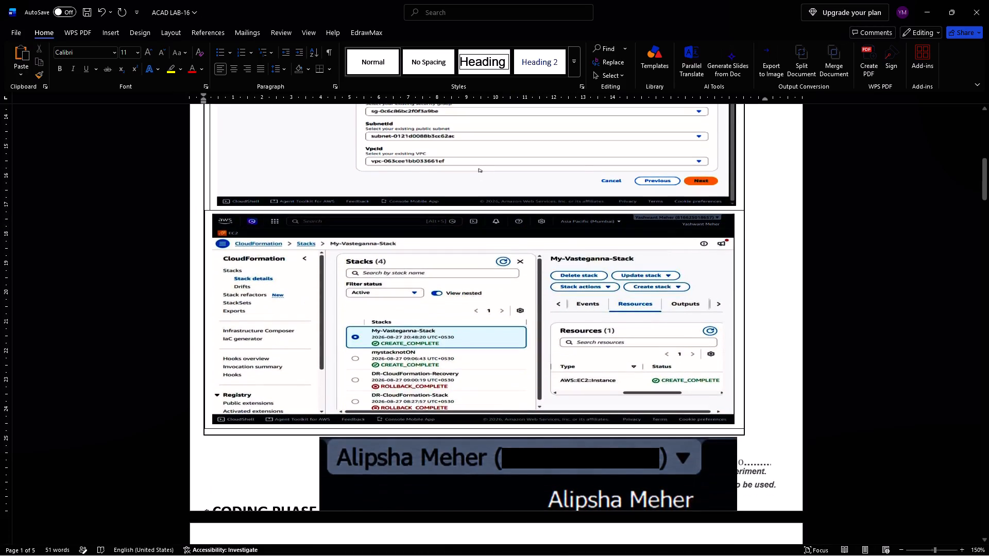
left_click(548, 475)
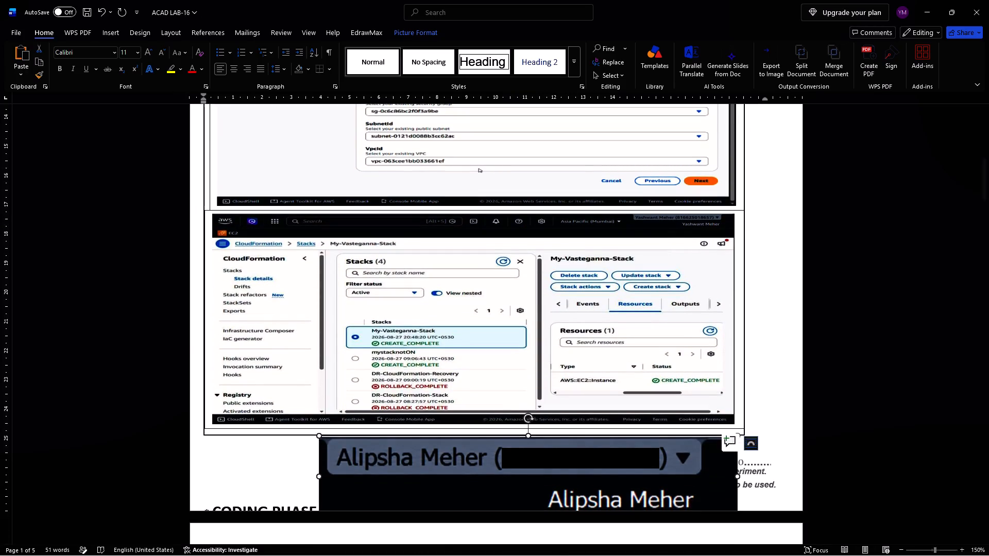
left_click(750, 448)
left_click(826, 493)
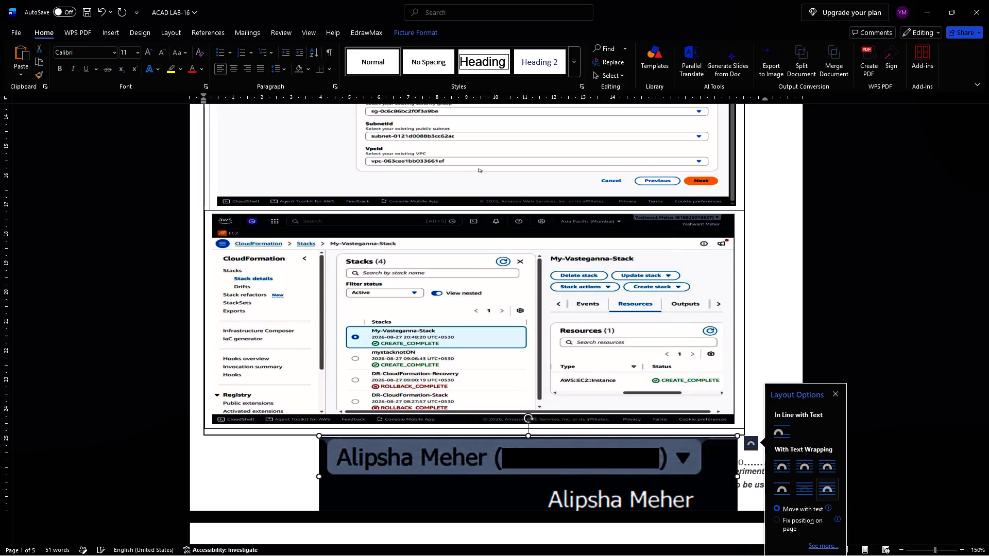
left_click(832, 492)
Move the name image up page 1 until it lies over the first CloudFormation screenshot.
left_click_drag(619, 474, 621, 437)
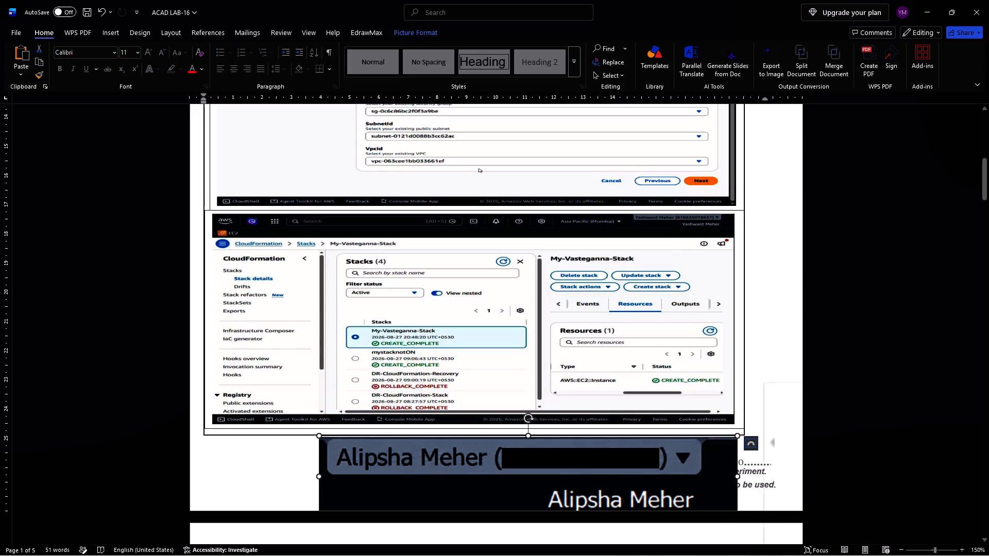
left_click_drag(621, 437, 604, 230)
scroll(604, 230, "up", 2)
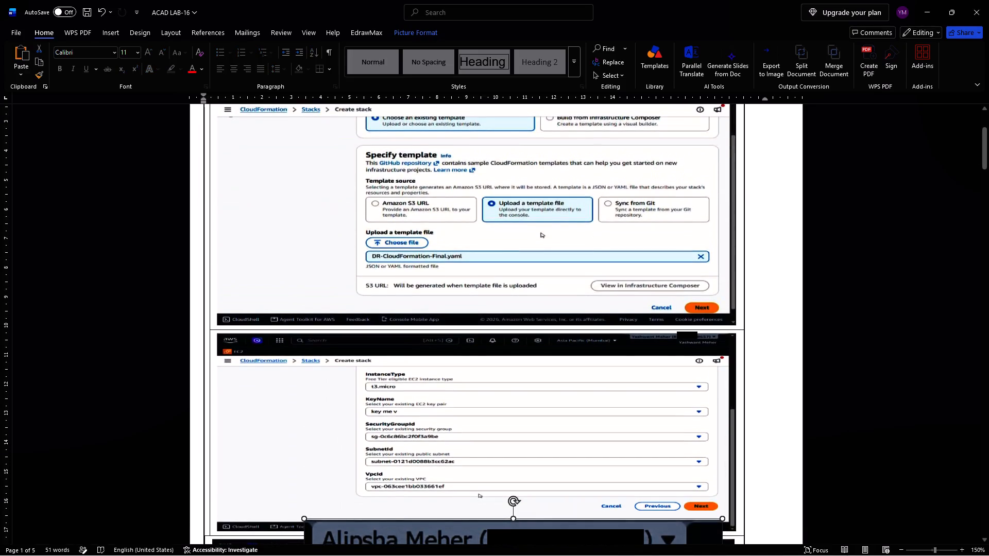
key("Up")
key("Up")
key("Up")
key("Up")
key("Up")
key("Up")
key("Up")
key("Up")
key("Up")
key("Up")
key("Up")
key("Up")
key("Up")
key("Up")
key("Up")
key("Up")
key("Up")
key("Up")
key("Up")
key("Up")
scroll(571, 456, "up", 2)
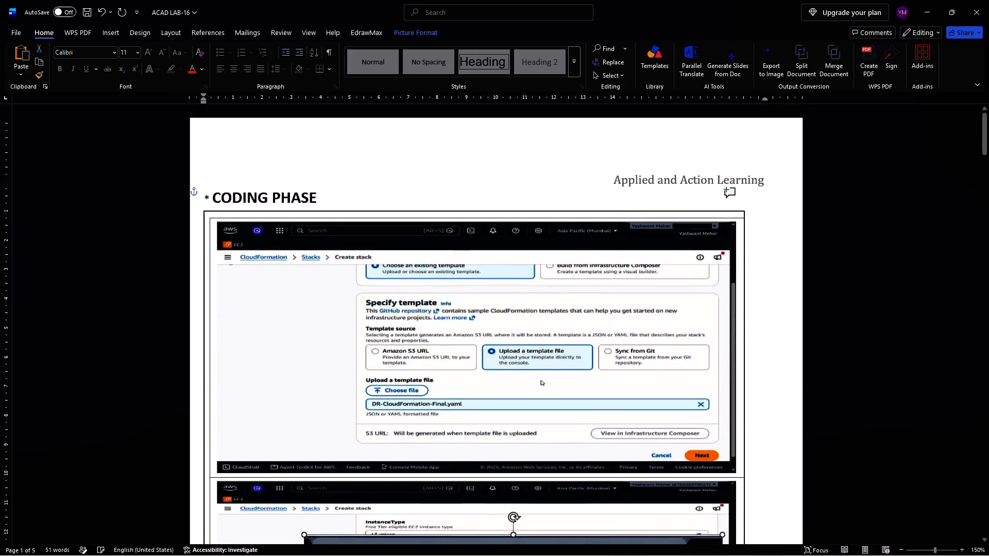
scroll(571, 456, "up", 3)
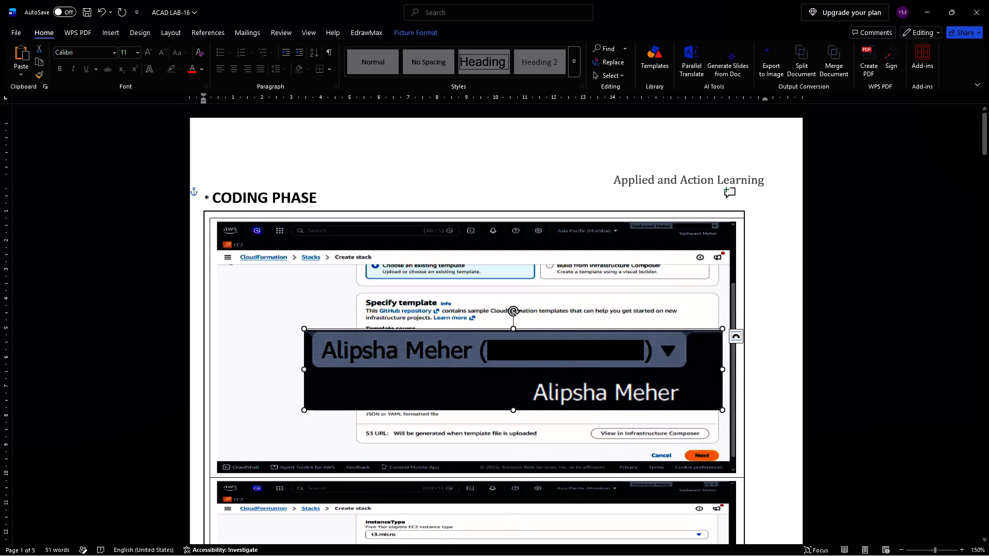
Shift the bordered frame holding the CloudFormation screenshots slightly to the right on page 1.
left_click(541, 213)
left_click_drag(541, 213, 560, 211)
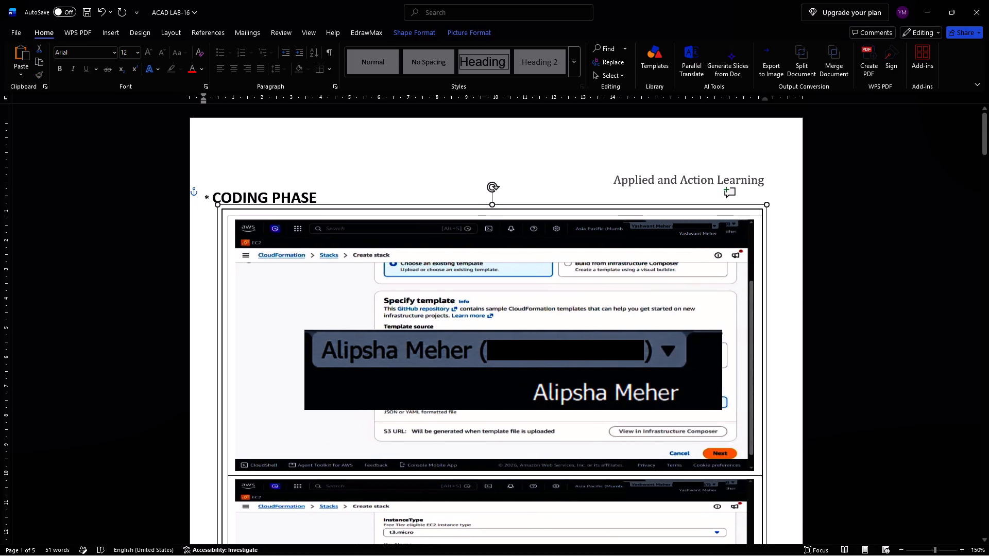
left_click_drag(560, 211, 563, 211)
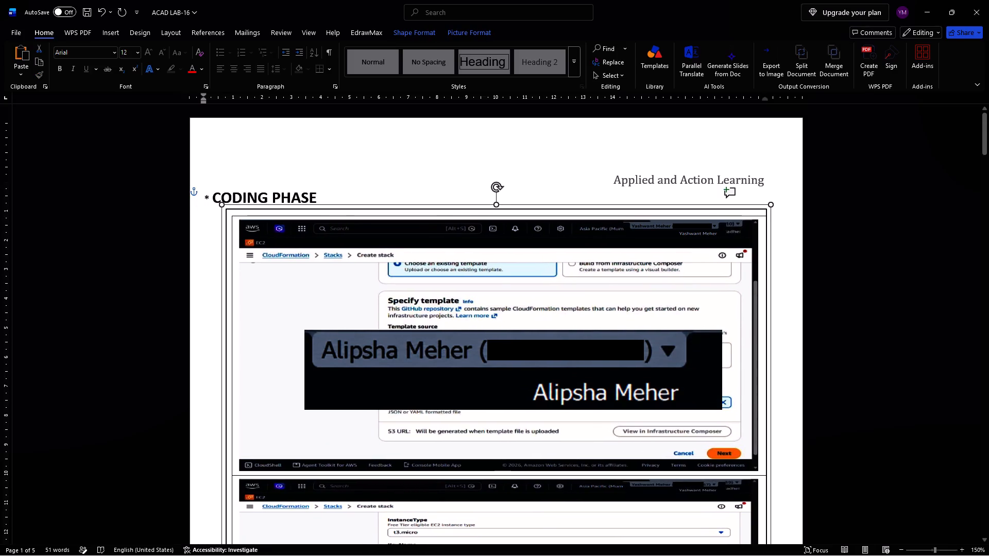
left_click_drag(563, 211, 561, 211)
Move the name image clear of the first screenshot's header and delete the old name overlay there.
left_click_drag(598, 388, 665, 349)
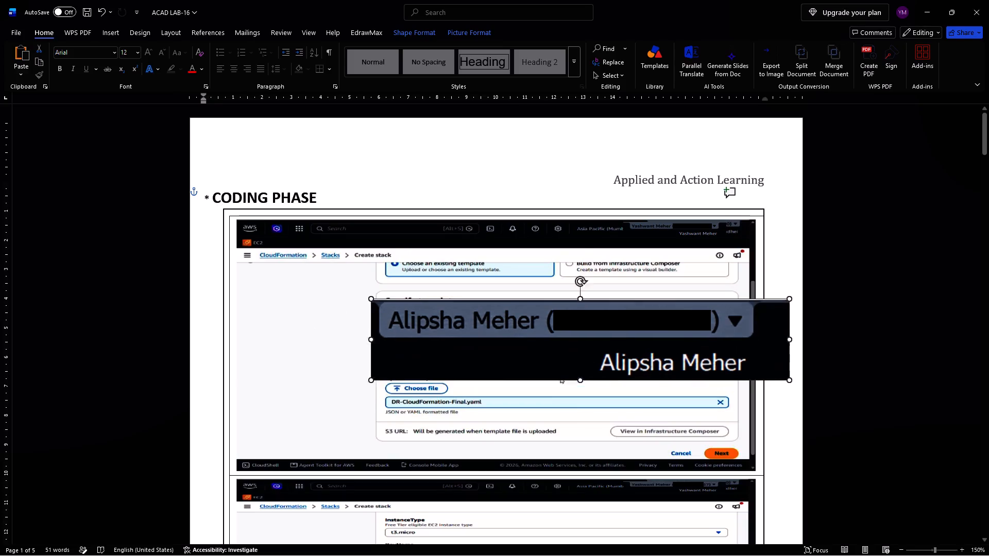
left_click_drag(665, 349, 623, 347)
left_click(679, 229)
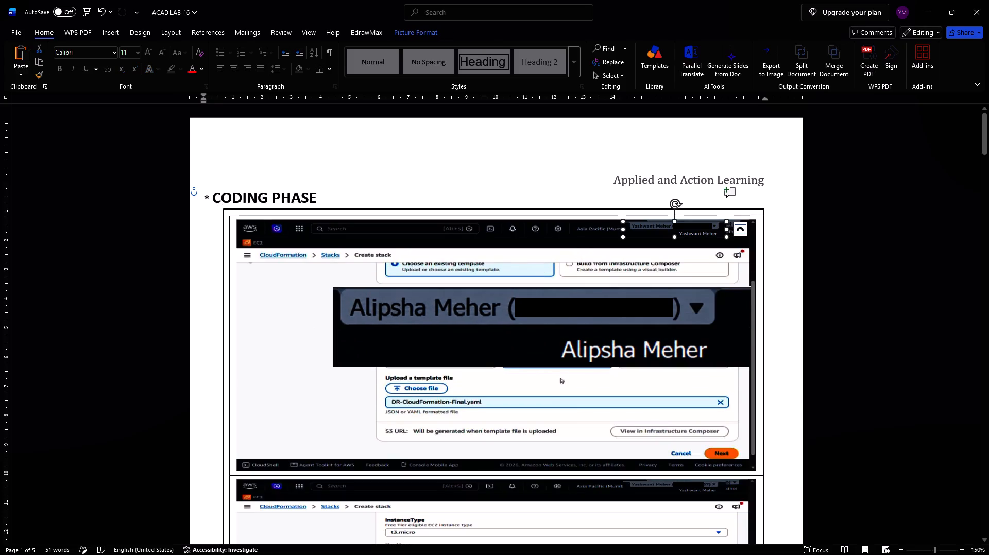
key("Delete")
Shrink the name image to about 3.4 cm wide so it matches the first screenshot's account name area.
left_click_drag(664, 338, 683, 276)
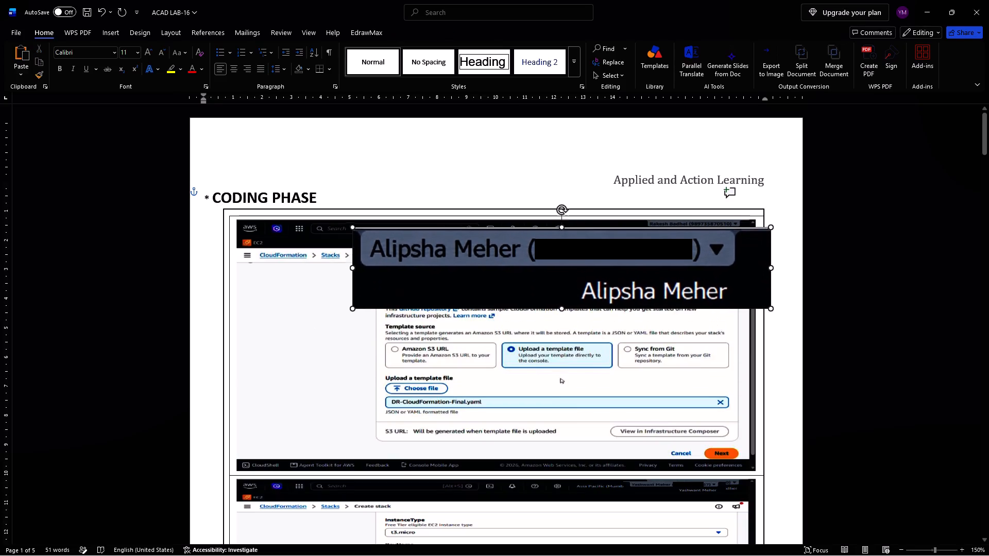
left_click_drag(683, 276, 703, 268)
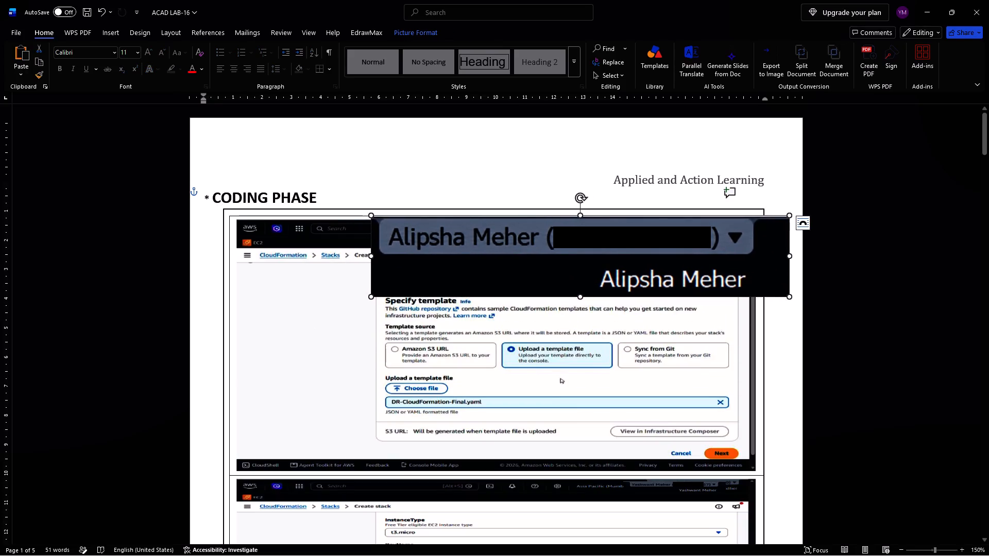
left_click_drag(371, 296, 536, 236, "ctrl")
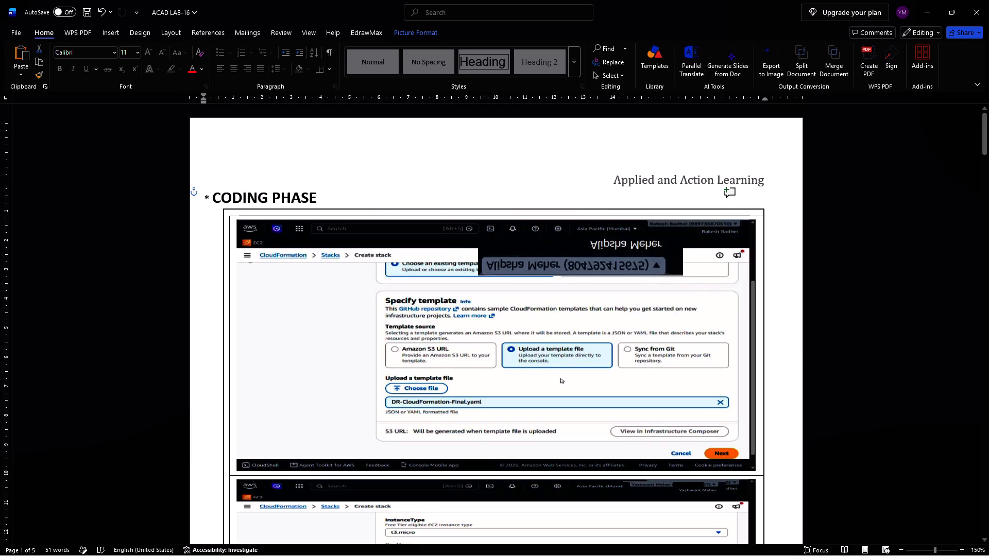
left_click_drag(536, 236, 514, 260, "ctrl")
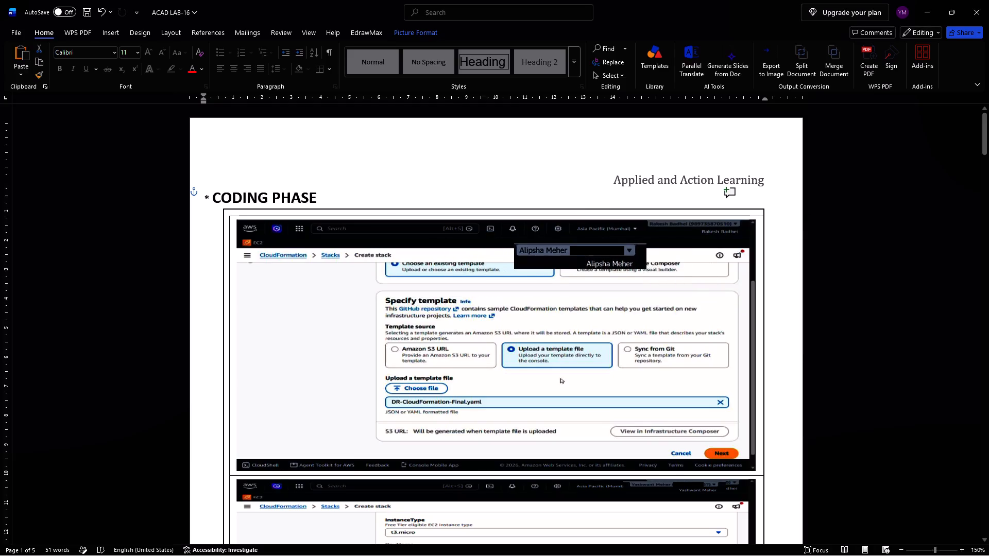
left_click_drag(514, 260, 540, 263, "ctrl")
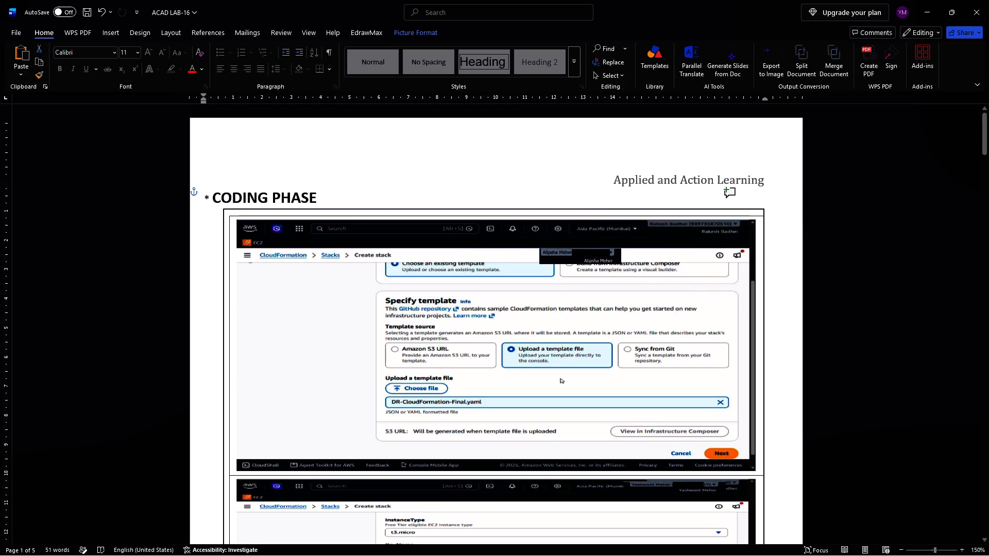
left_click_drag(540, 263, 530, 263, "ctrl")
Position the name image over the account name in the first screenshot's header and reduce its height to about 0.53 cm.
left_click_drag(557, 262, 598, 255)
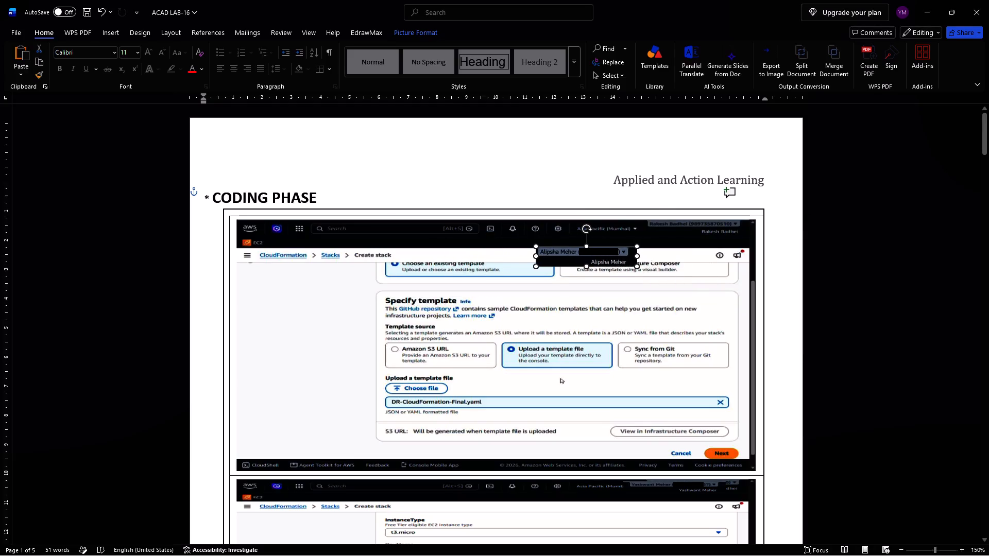
left_click_drag(598, 255, 672, 237)
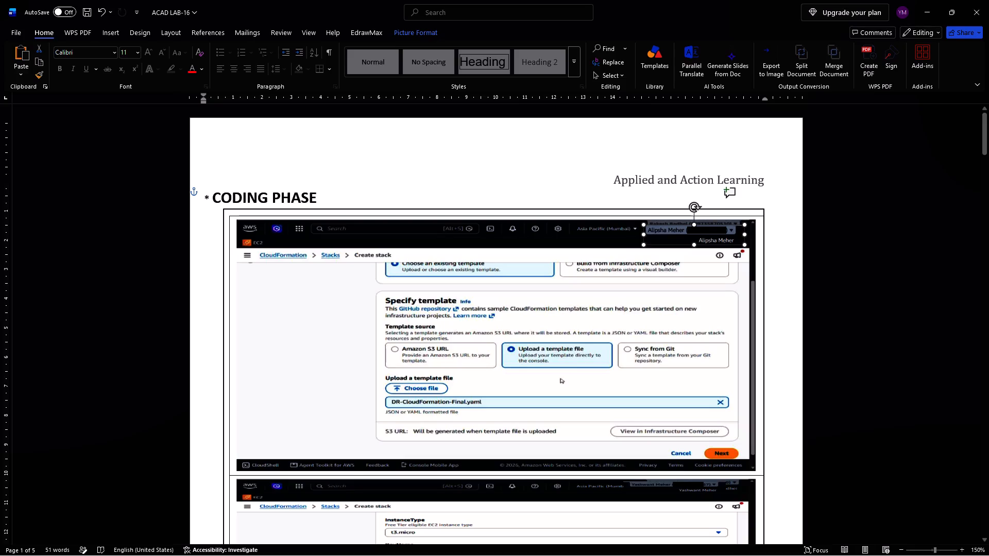
left_click_drag(672, 237, 673, 237)
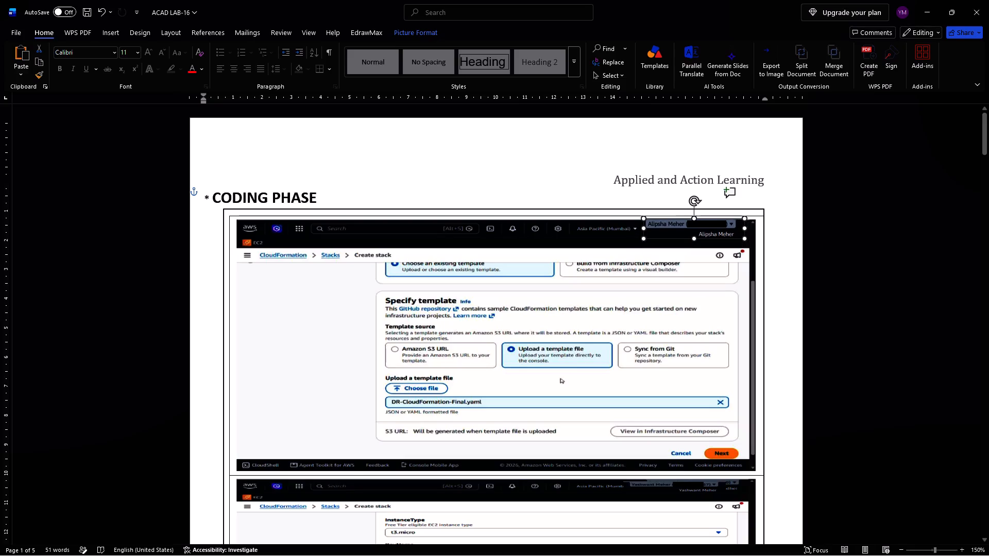
left_click_drag(673, 237, 675, 237)
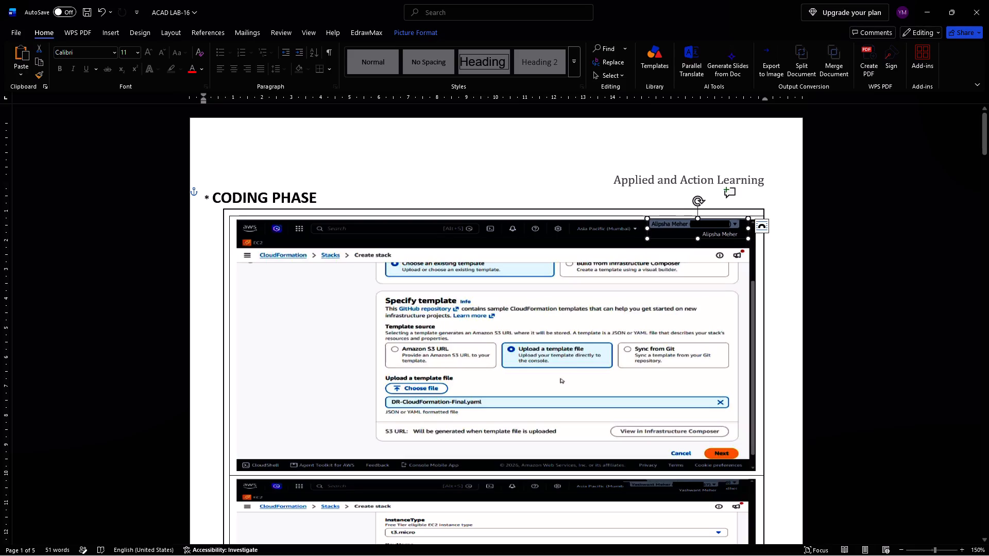
key("Down")
key("Down")
key("Down")
left_click(629, 272)
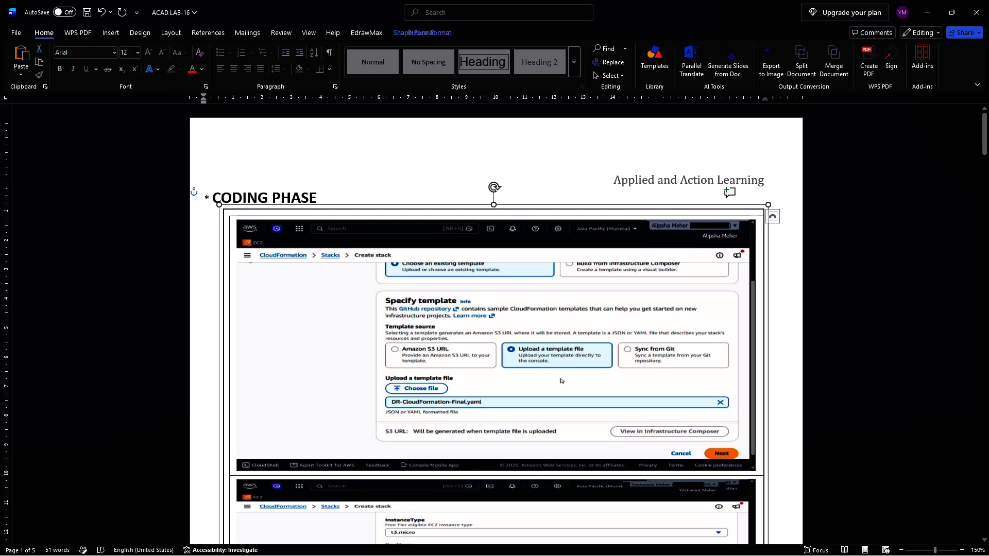
left_click(712, 229)
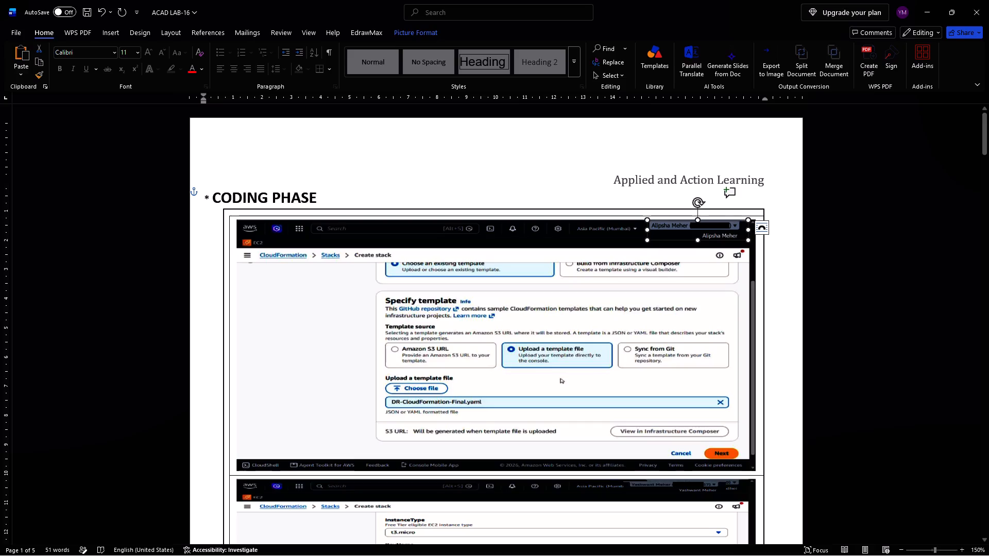
left_click(700, 239)
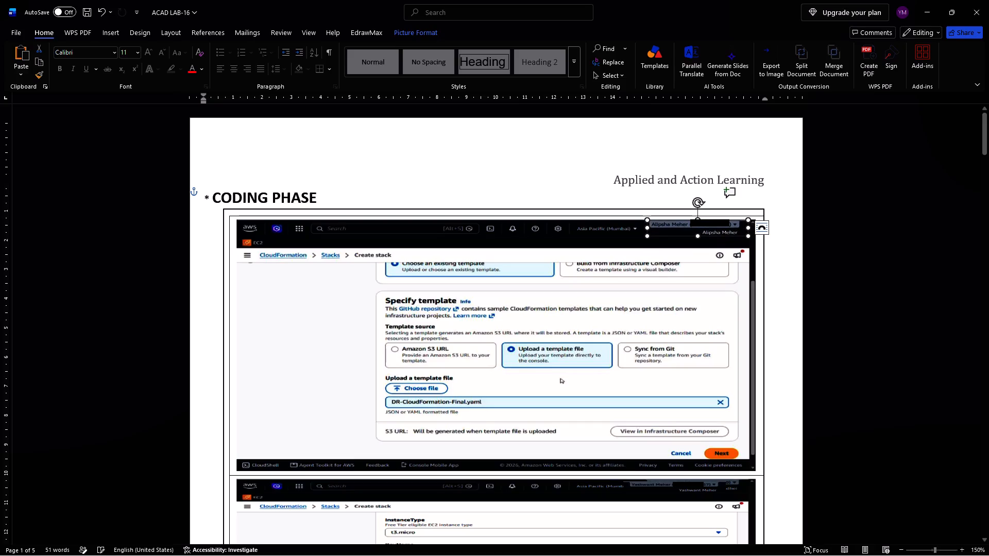
Duplicate the fitted name image and move the copy to the header of the second CloudFormation screenshot.
key("ctrl+c")
key("ctrl+v")
left_click_drag(689, 237, 640, 371)
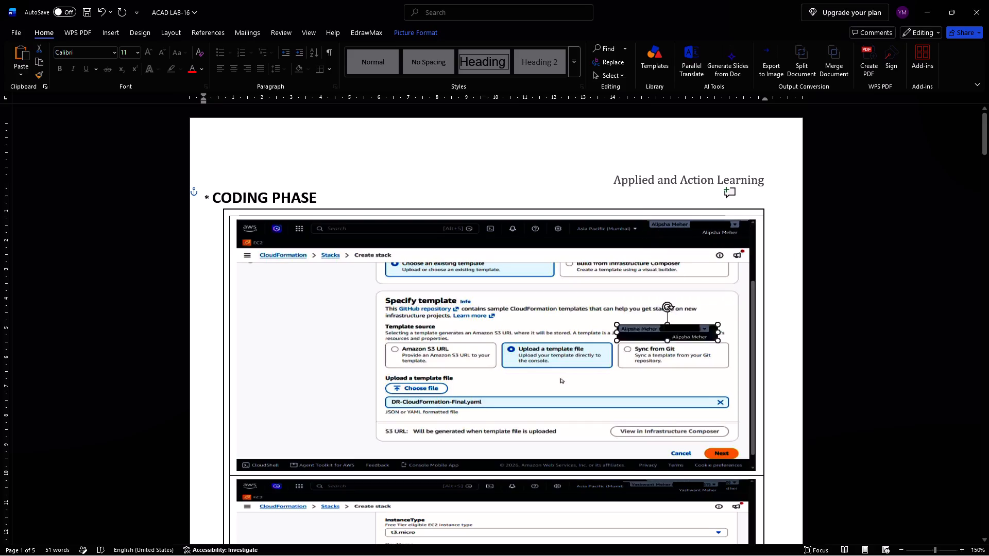
left_click_drag(640, 371, 552, 495)
Delete the old name overlay from the second CloudFormation screenshot's header.
scroll(645, 409, "down", 1)
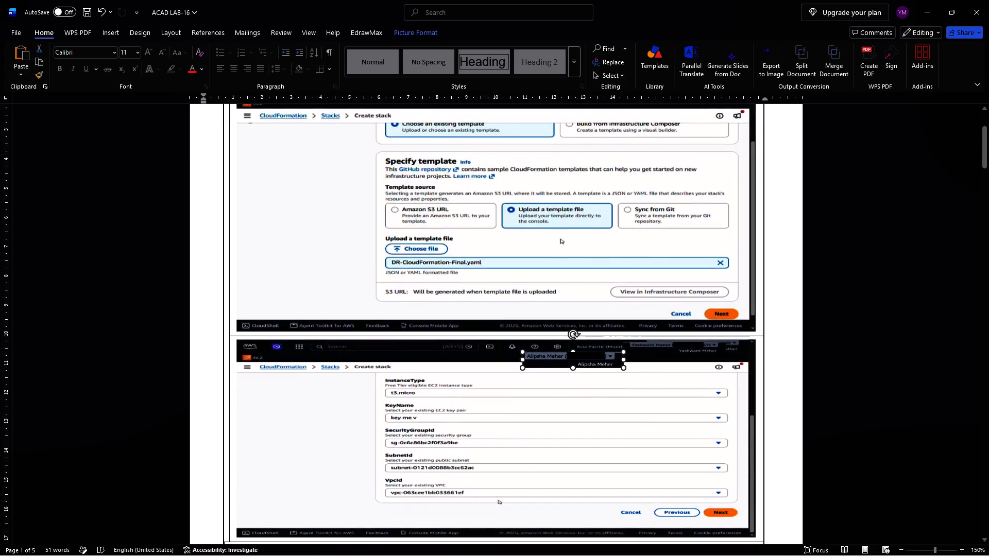
left_click(667, 353)
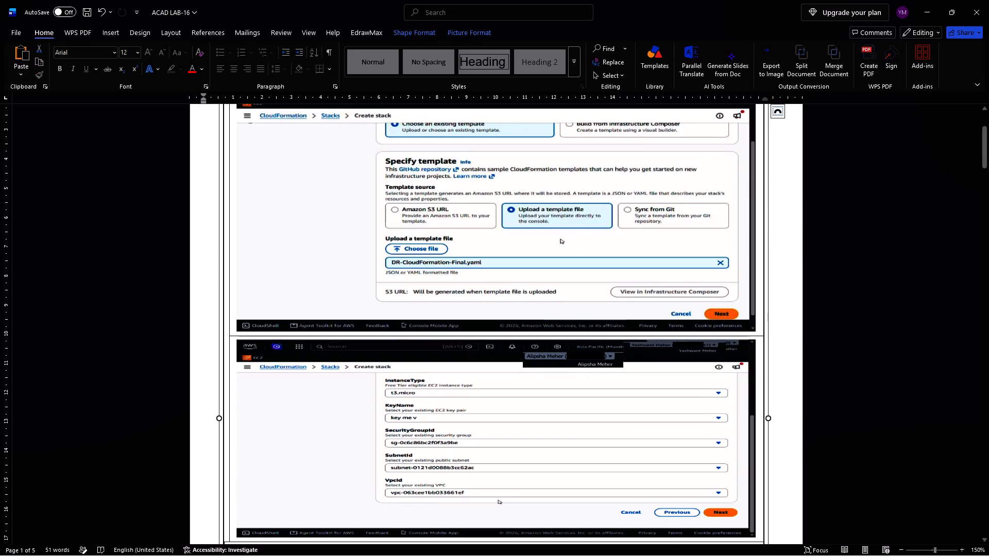
left_click(690, 350)
key("Delete")
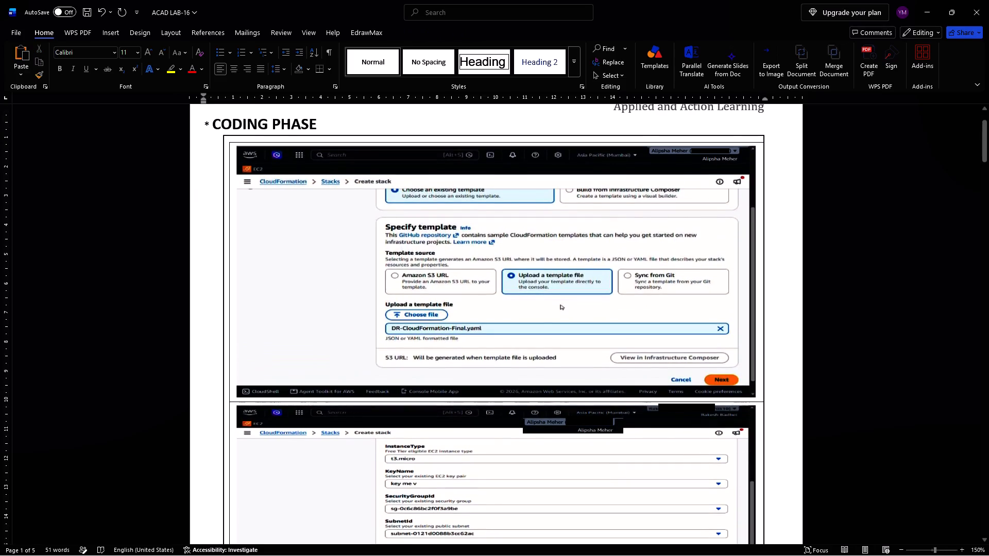
Position the copied name image over the account name in the second CloudFormation screenshot's header.
left_click(578, 426)
left_click_drag(578, 426, 628, 419)
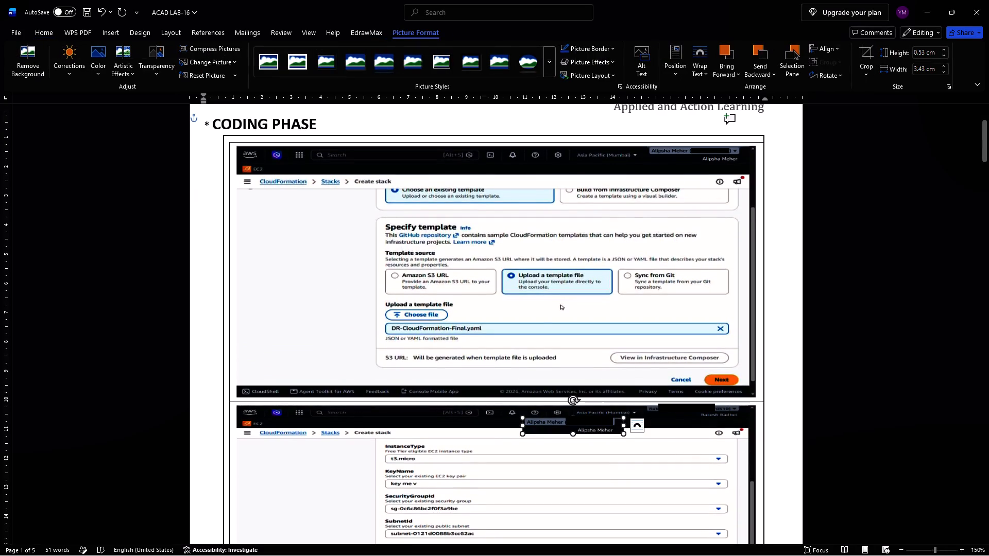
left_click_drag(628, 419, 608, 424)
left_click_drag(608, 424, 731, 419)
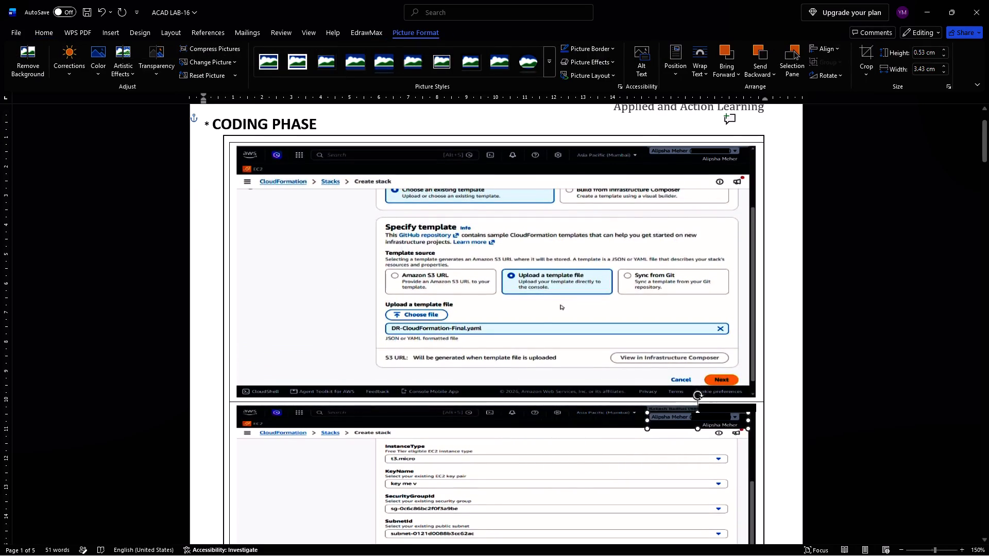
left_click_drag(731, 419, 731, 413)
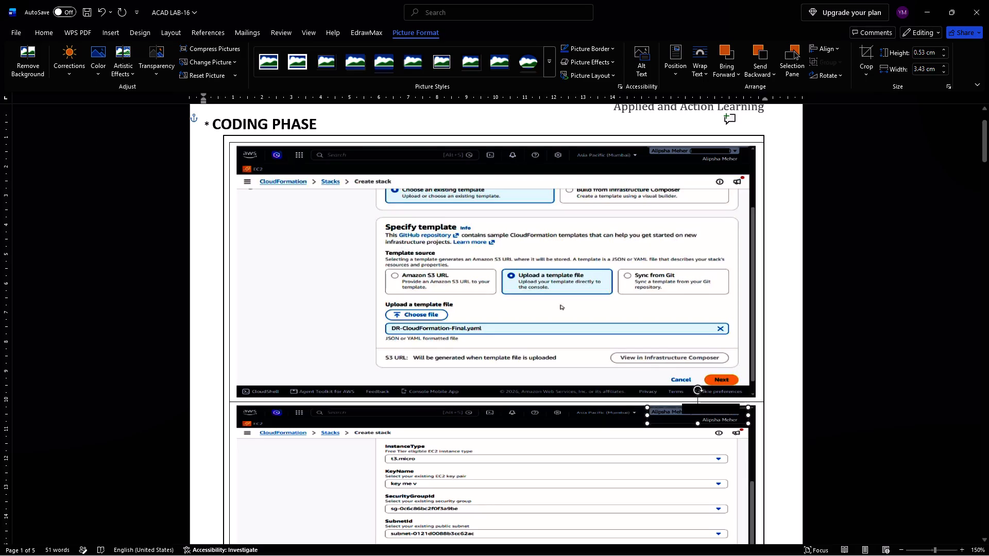
left_click_drag(731, 413, 732, 414)
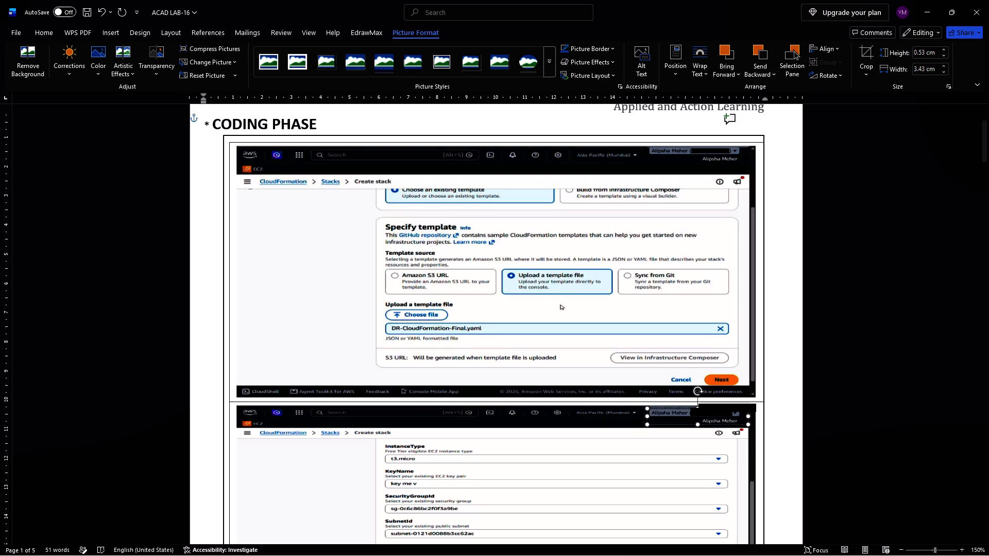
left_click_drag(732, 414, 732, 413)
left_click(689, 461)
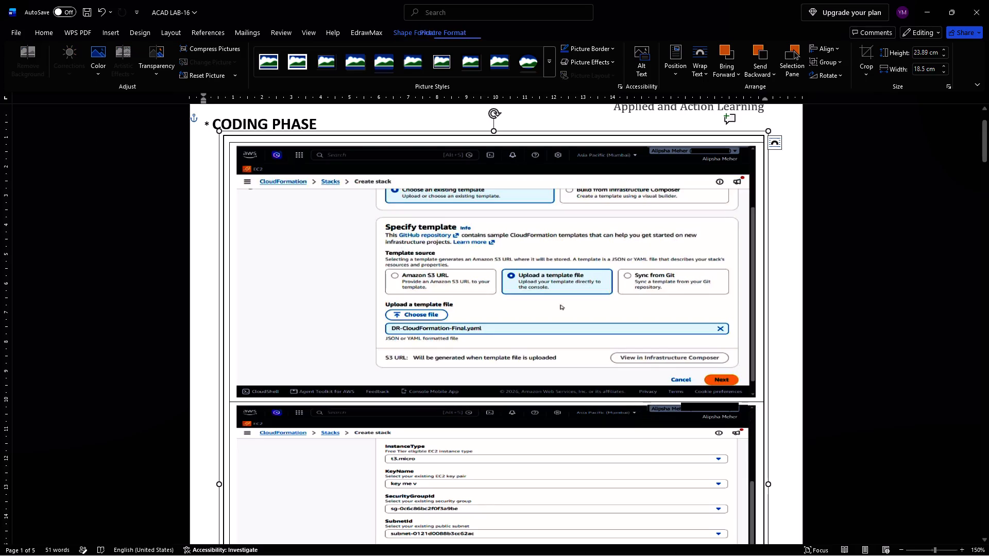
left_click(677, 417)
key("Down")
key("Down")
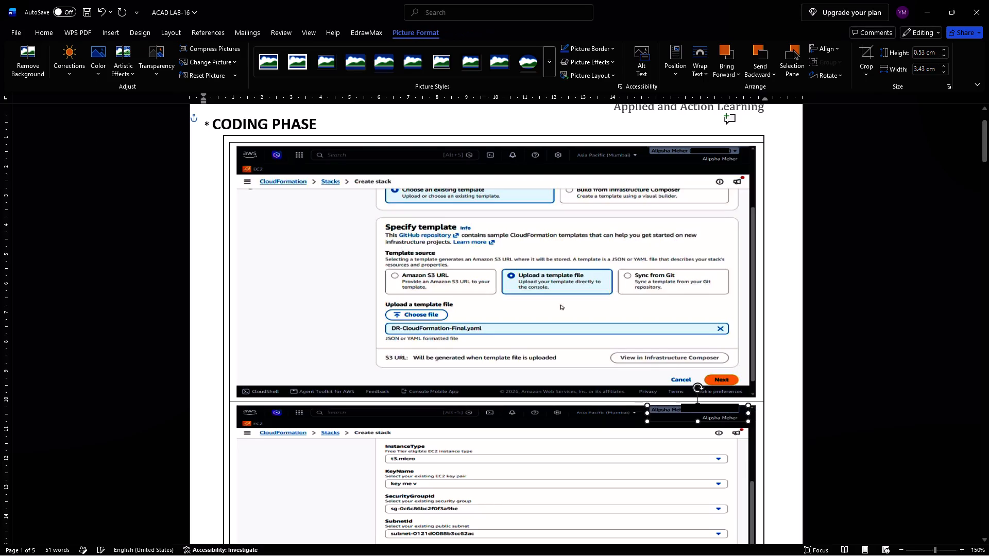
key("Down")
left_click(645, 447)
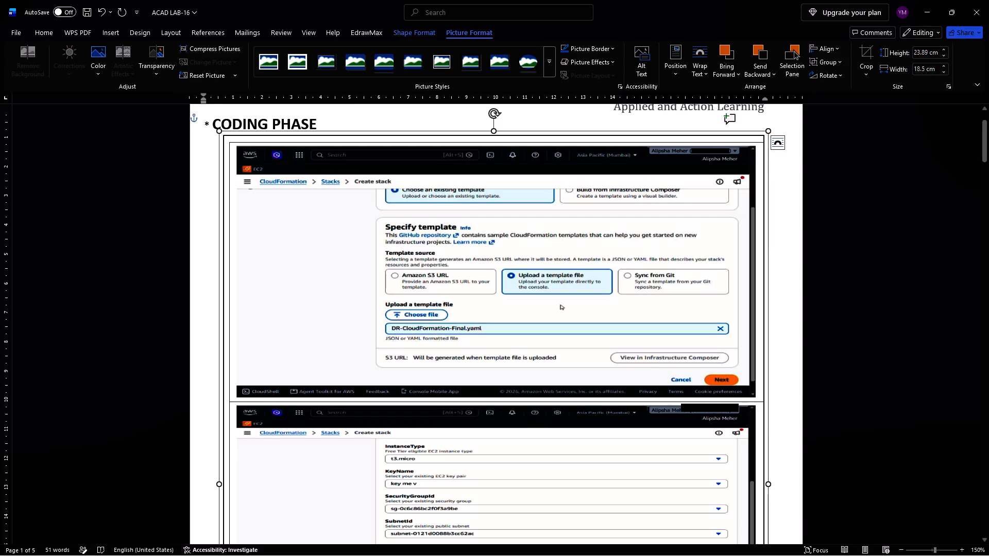
Resize the second screenshot's name image to about 3.56 cm wide and 0.39 cm high.
left_click(669, 416)
left_click(647, 413)
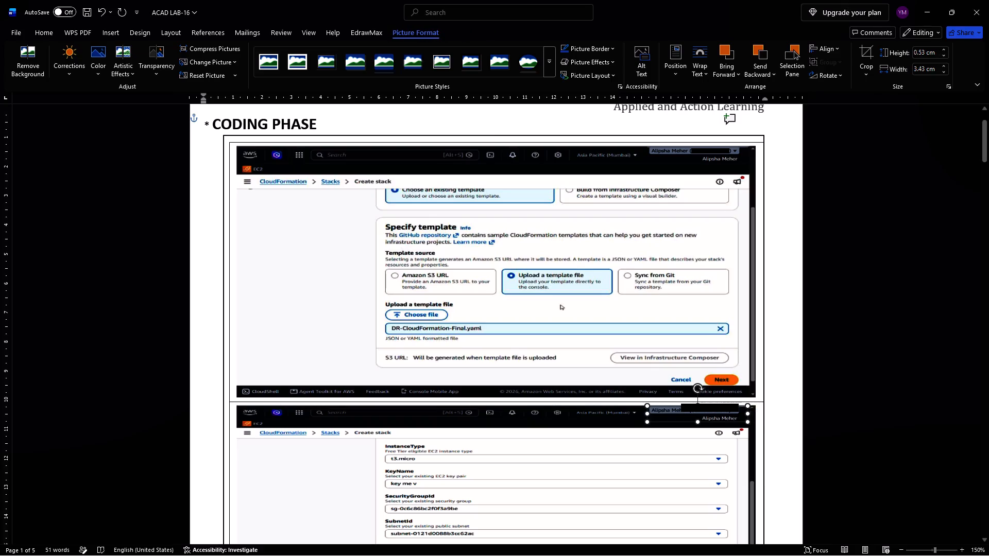
left_click(696, 422)
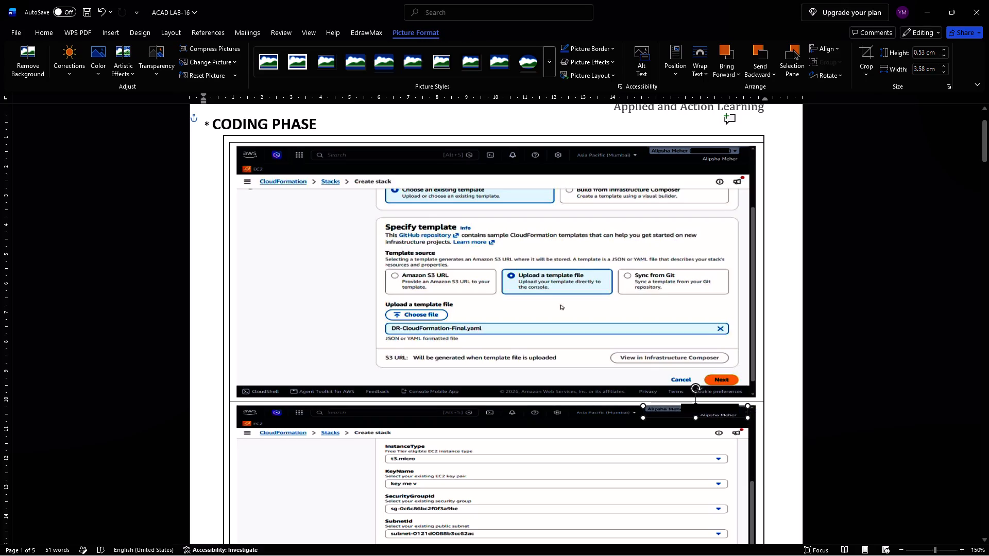
Duplicate the resized name image and move the copy down near the header of the third screenshot, showing the stack's resources.
key("ctrl+c")
key("ctrl+v")
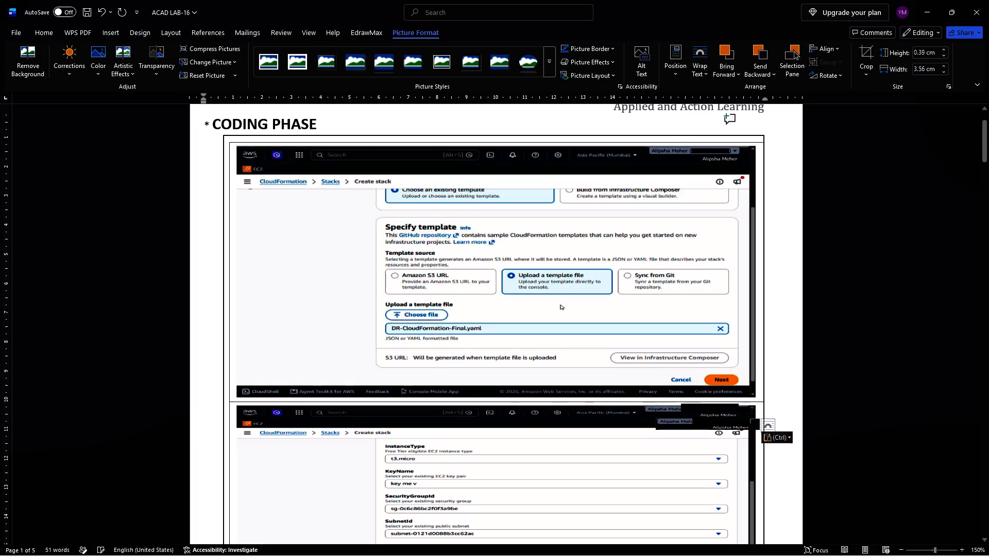
scroll(692, 418, "down", 2)
key("Down")
key("Down")
key("Down")
key("Down")
key("Down")
key("Down")
key("Down")
key("Down")
key("Down")
key("Down")
key("Down")
key("Down")
key("Down")
key("Down")
key("Down")
key("Down")
key("Down")
key("Down")
key("Down")
key("Down")
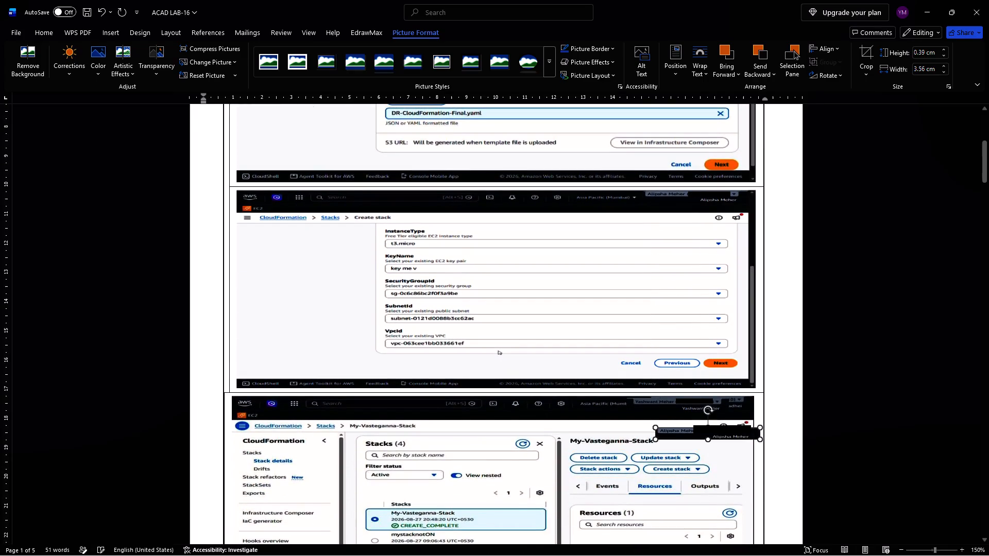
Delete the old name overlay from the third screenshot's header.
left_click(676, 403)
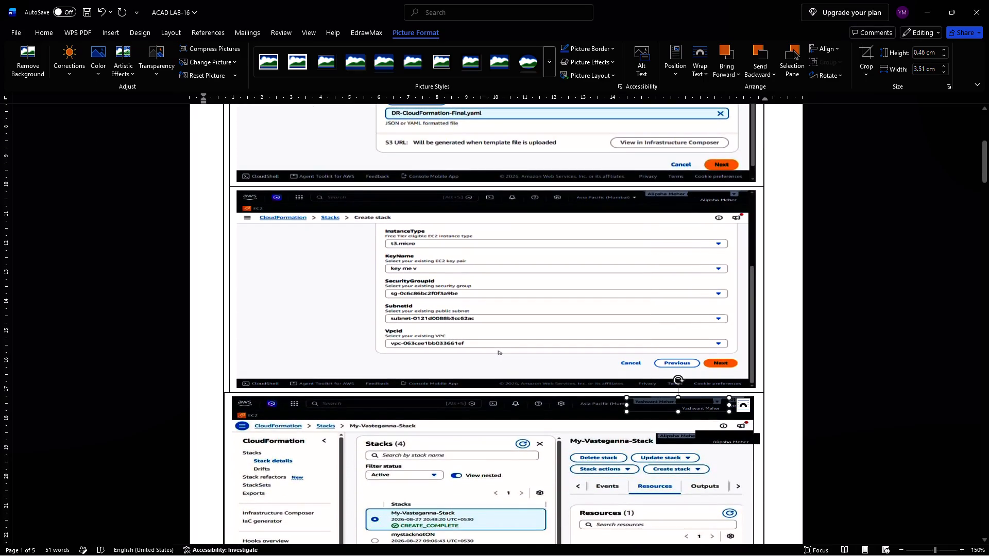
key("Delete")
Align the copied name image precisely over the account name in the third screenshot's header.
scroll(667, 412, "down", 2)
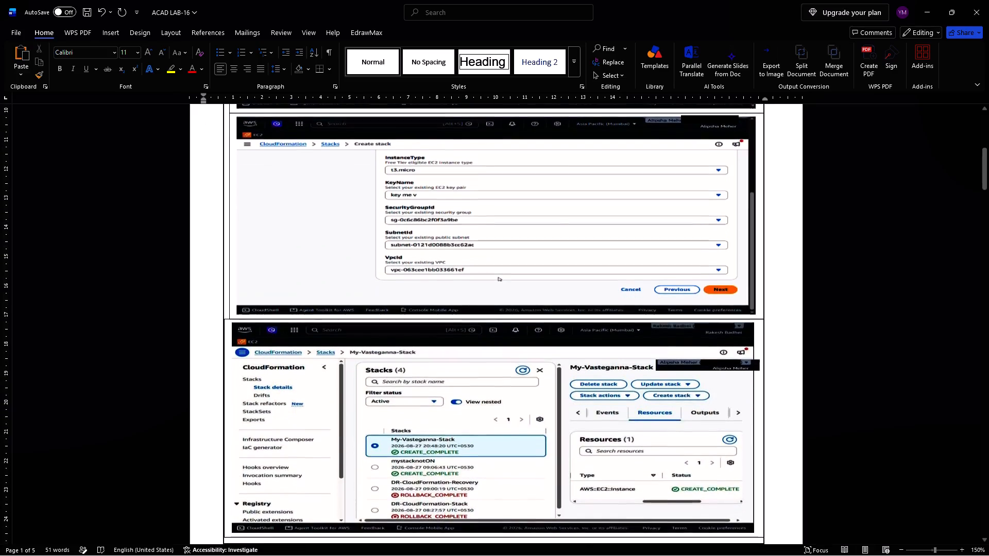
left_click(687, 364)
left_click_drag(687, 364, 681, 349)
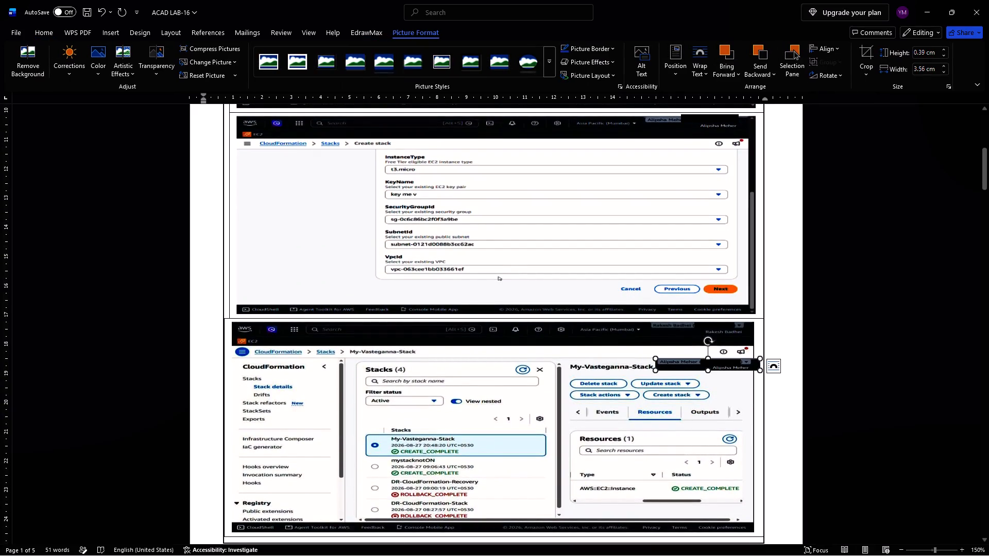
left_click_drag(681, 349, 681, 349)
left_click_drag(685, 364, 670, 336)
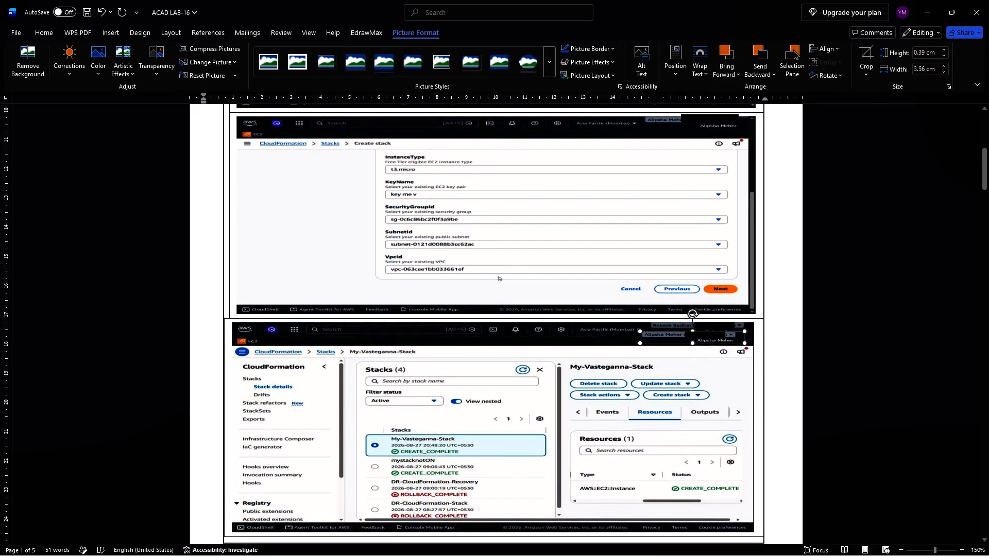
left_click_drag(670, 336, 677, 329)
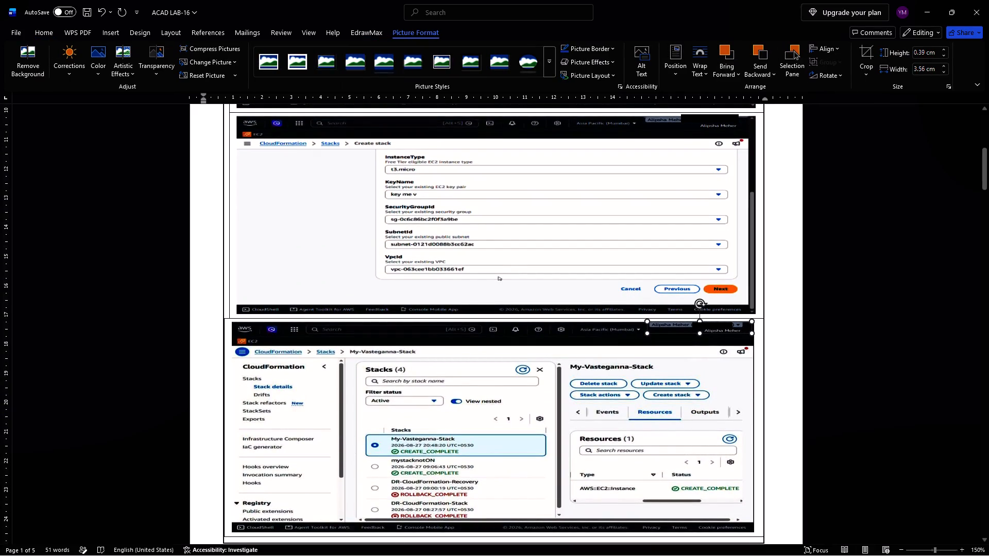
left_click_drag(677, 329, 678, 331)
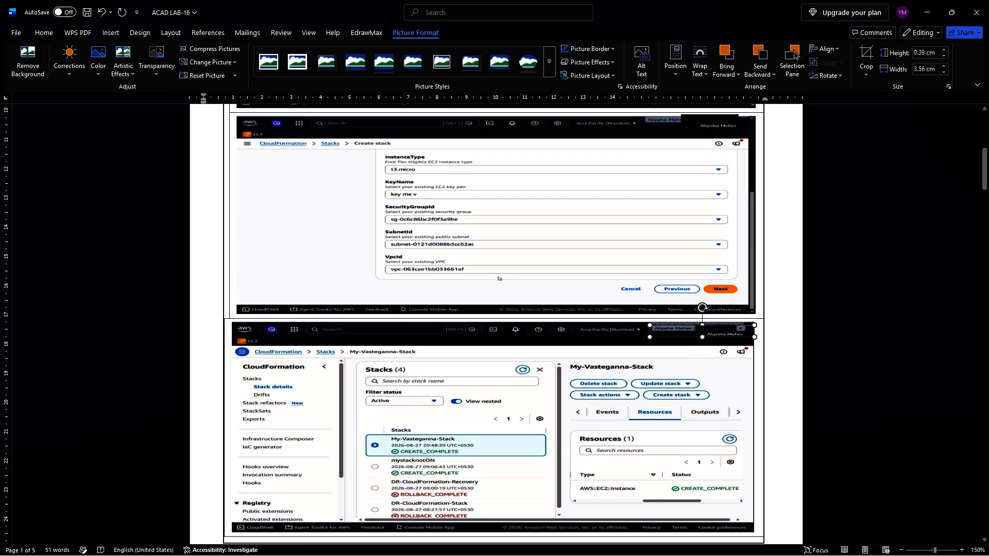
left_click_drag(678, 331, 675, 332)
key("Right")
key("Right")
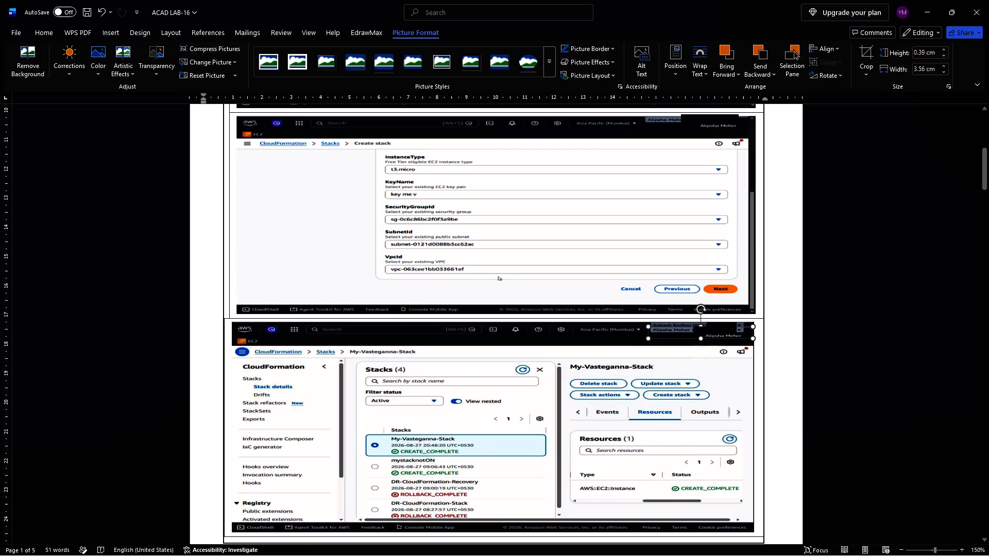
key("Right")
key("Up")
key("Up")
key("Up")
key("Up")
key("Up")
key("Up")
key("Up")
key("Up")
key("Up")
key("Up")
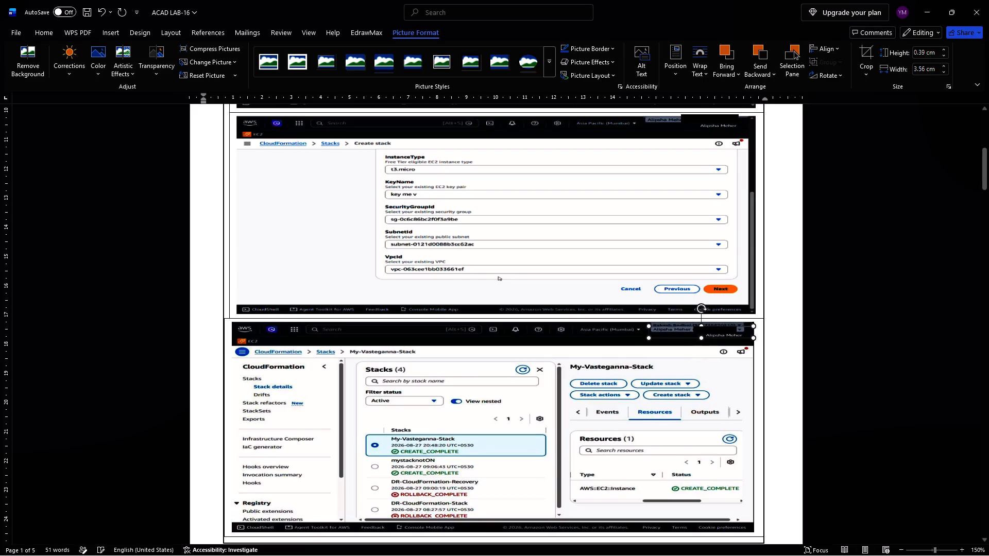
key("Down")
key("Down")
key("Down")
key("Down")
key("Down")
key("Down")
key("Down")
key("Down")
key("Down")
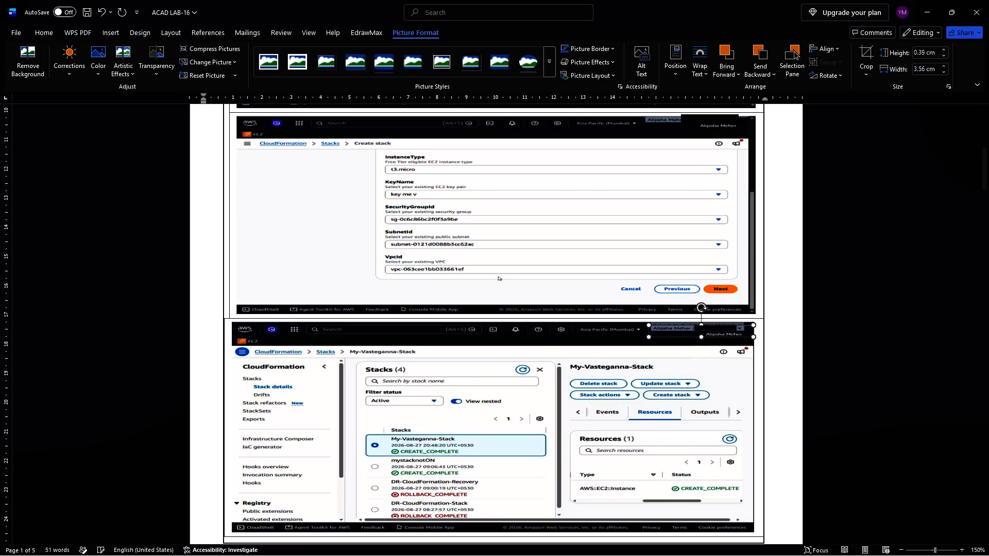
key("Up")
key("Up")
key("Up")
key("Up")
key("Up")
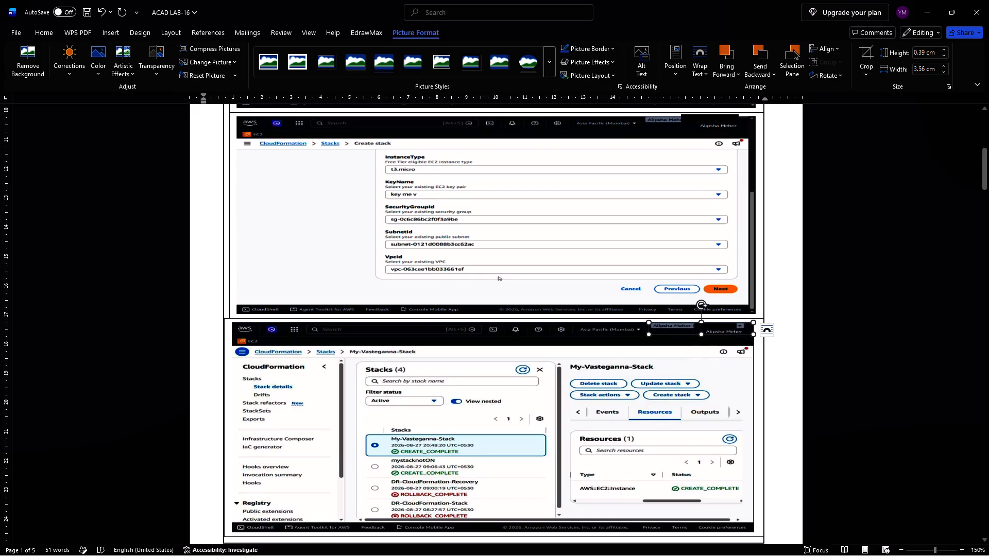
left_click(689, 361)
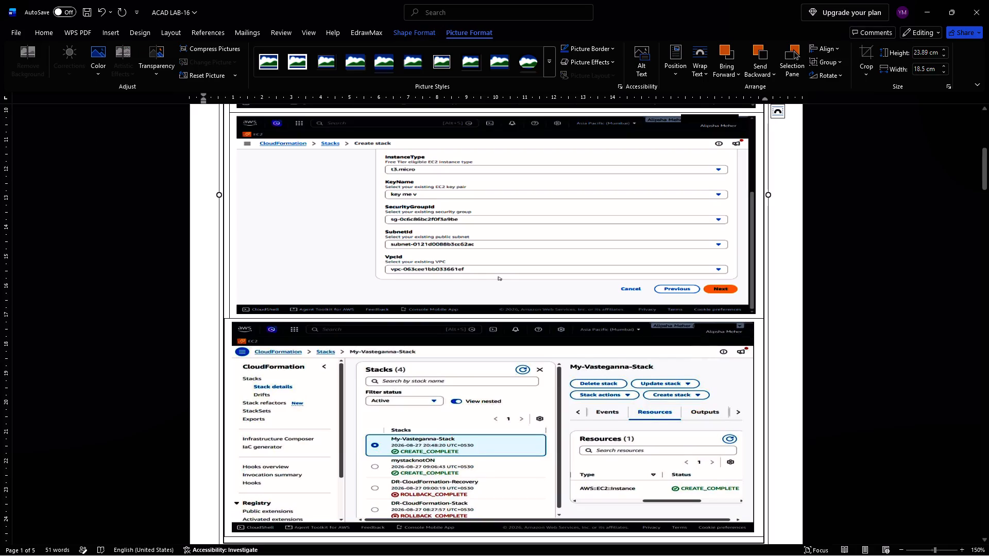
left_click(683, 328)
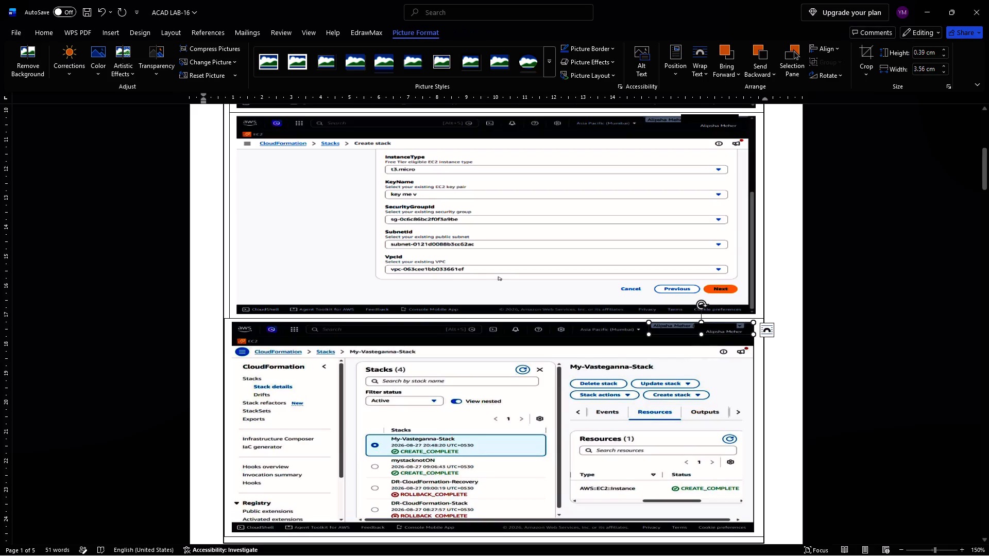
key("Up")
left_click(671, 389)
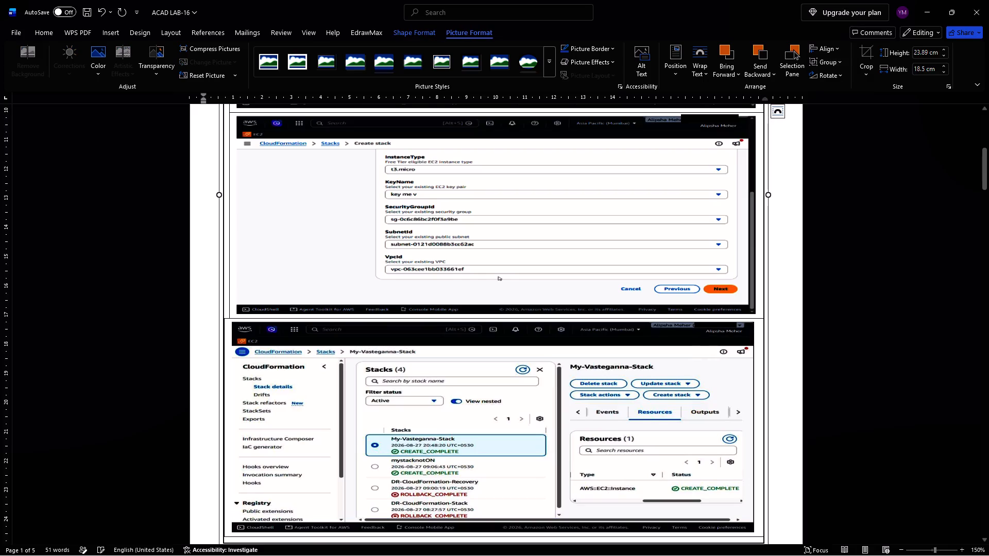
Duplicate the third screenshot's name image and move the copy to the header of the first screenshot on the following page.
left_click(670, 333)
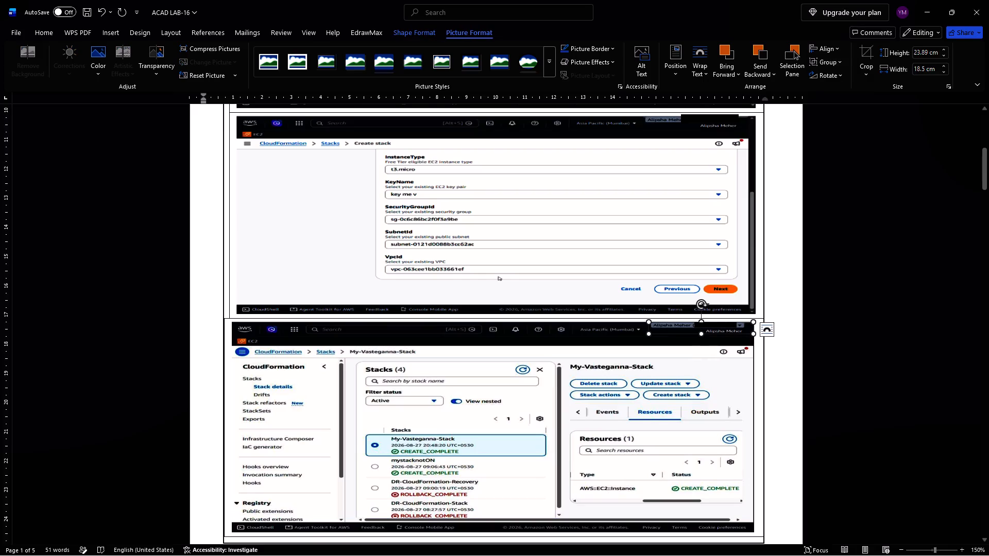
key("ctrl+c")
key("ctrl+v")
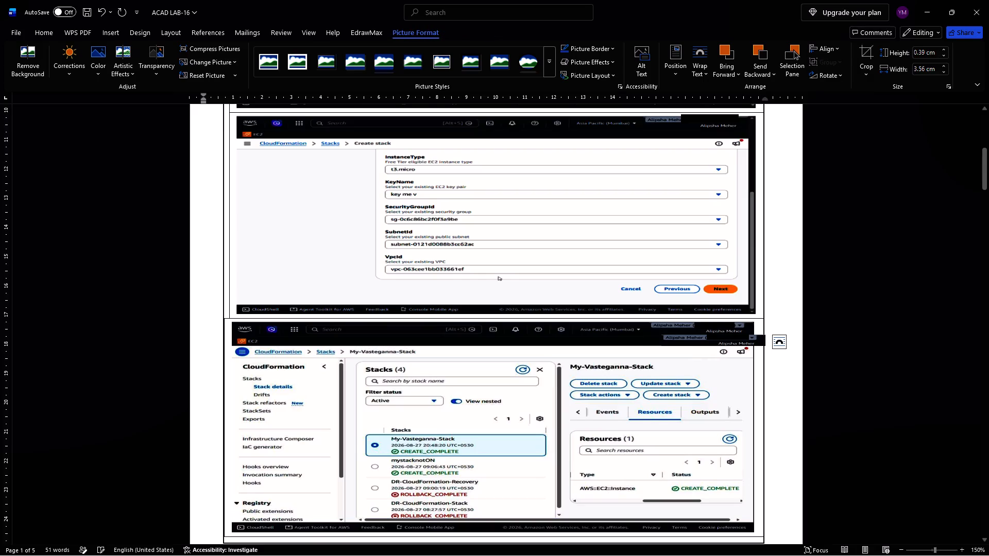
scroll(671, 452, "down", 2)
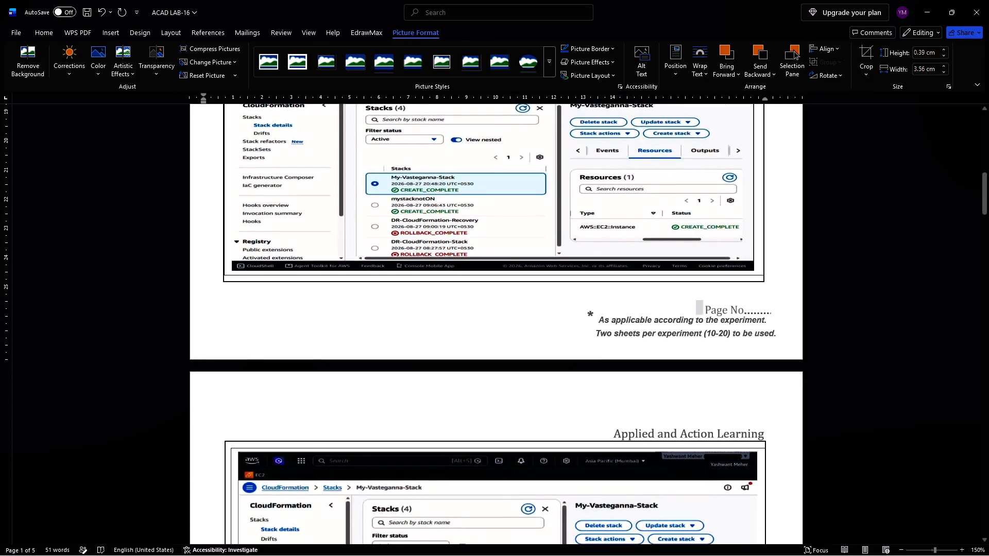
key("Down")
key("Down")
key("Down")
key("Down")
key("Down")
key("Down")
key("Down")
key("Down")
key("Down")
key("Down")
key("Down")
key("Down")
key("Down")
key("Down")
key("Down")
key("Down")
key("Down")
key("Down")
key("Down")
key("Down")
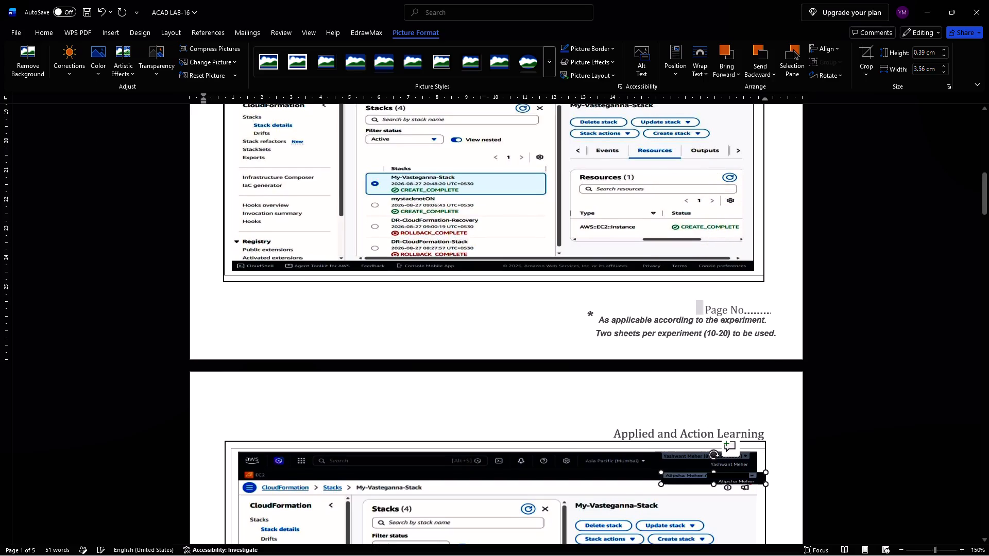
Delete the old name overlay from the header of page 2's first CloudFormation screenshot.
left_click(678, 456)
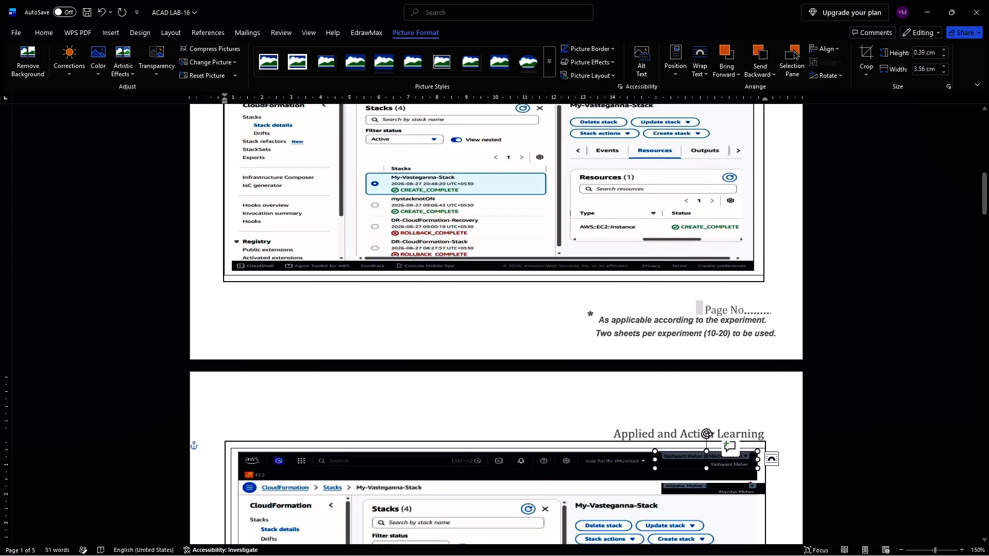
key("Delete")
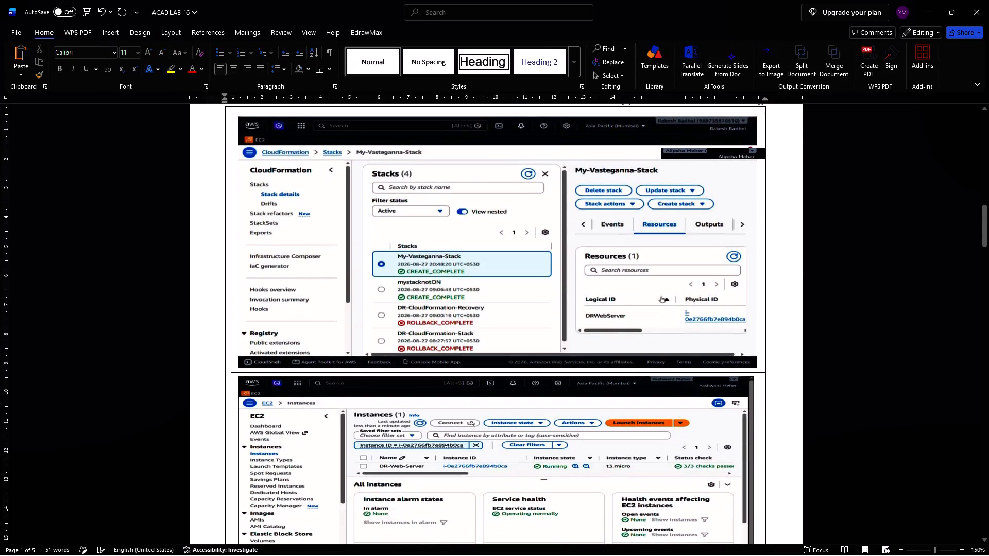
Align the name image over the account name in page 2's CloudFormation screenshot header and adjust its height to about 0.56 cm.
scroll(696, 437, "up", 2)
left_click(714, 322)
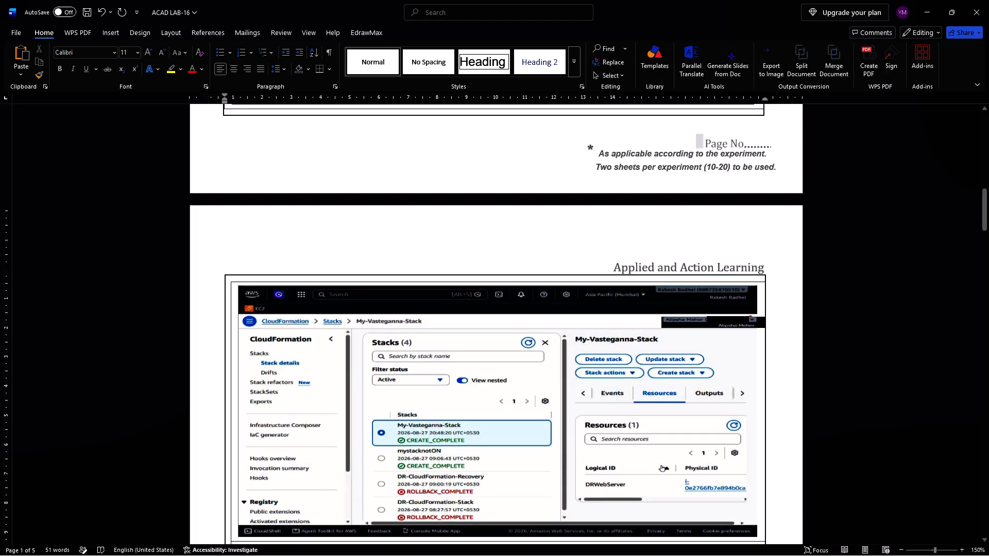
left_click_drag(714, 322, 702, 300)
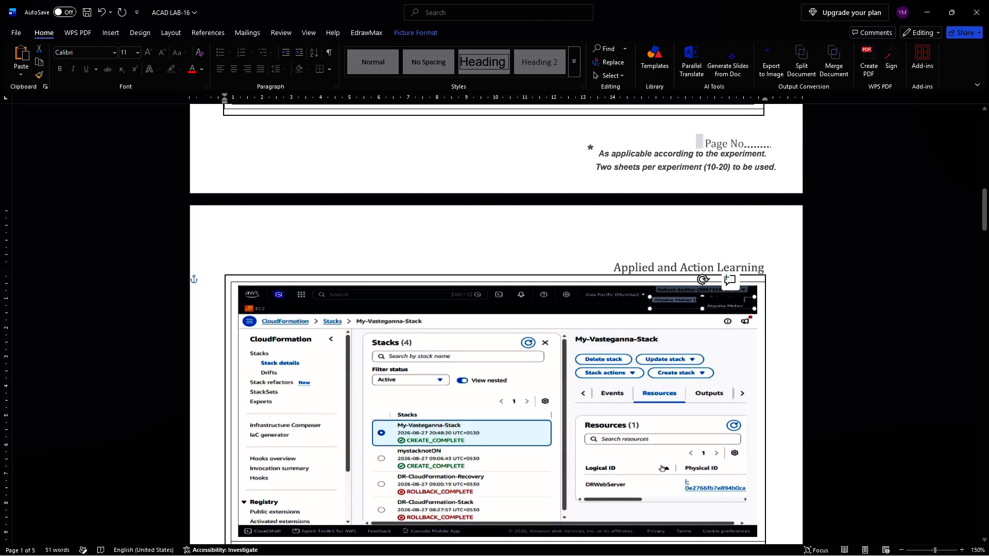
left_click_drag(702, 300, 704, 294)
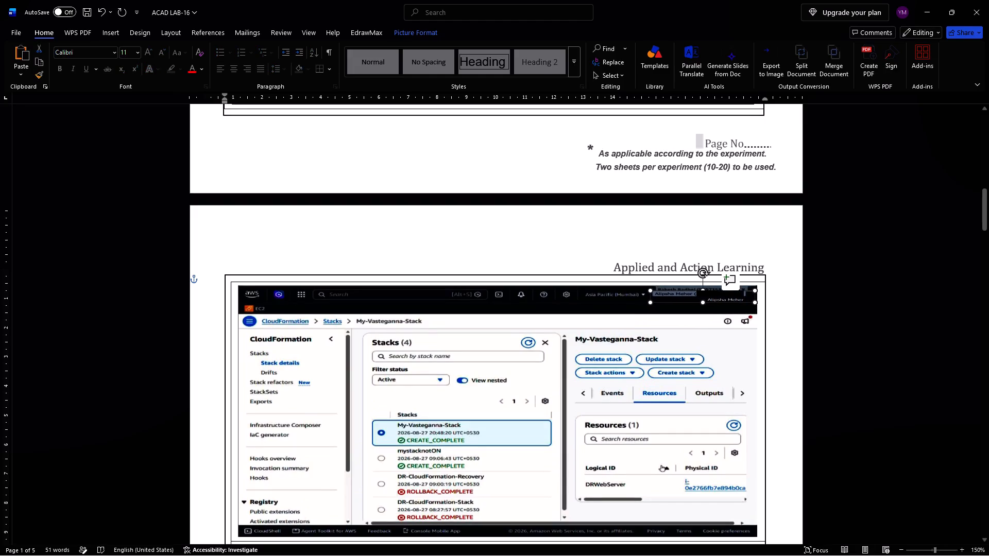
left_click_drag(704, 294, 704, 299)
left_click_drag(704, 299, 706, 291)
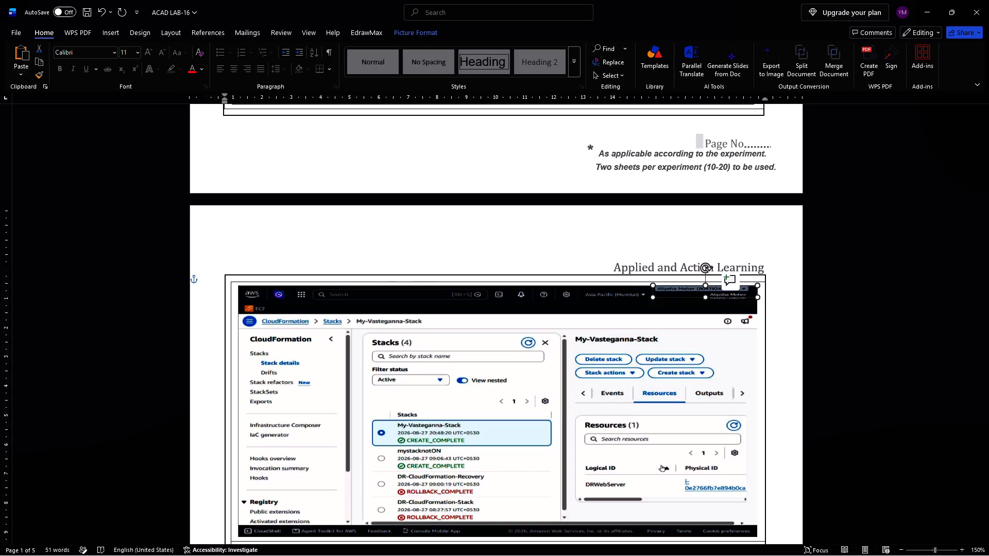
left_click_drag(706, 291, 705, 292)
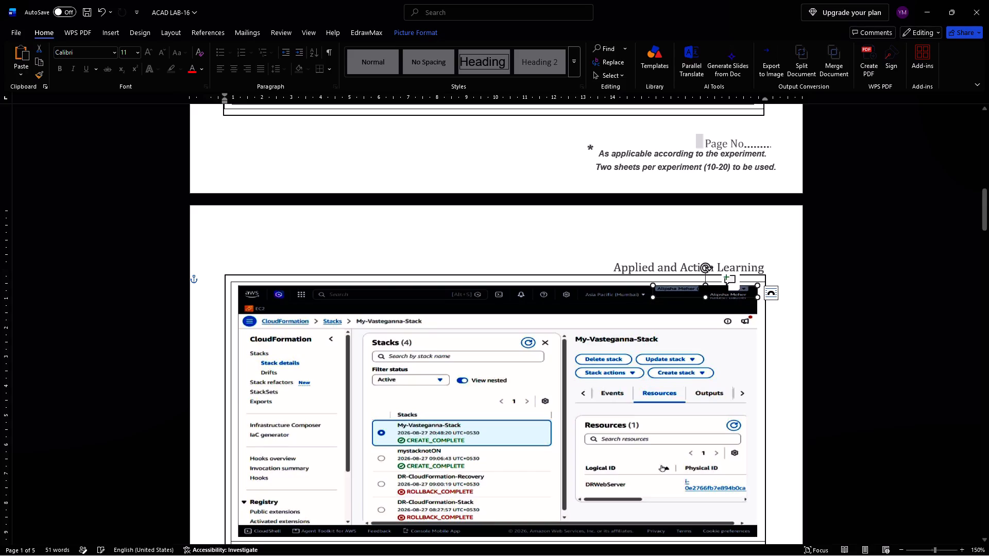
left_click_drag(707, 296, 707, 301)
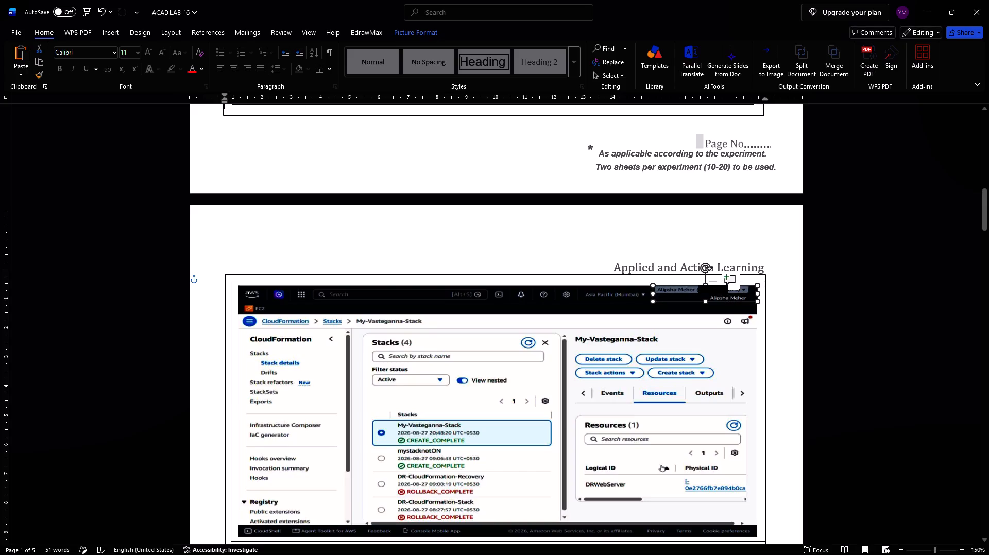
left_click_drag(707, 301, 707, 302)
left_click(712, 337)
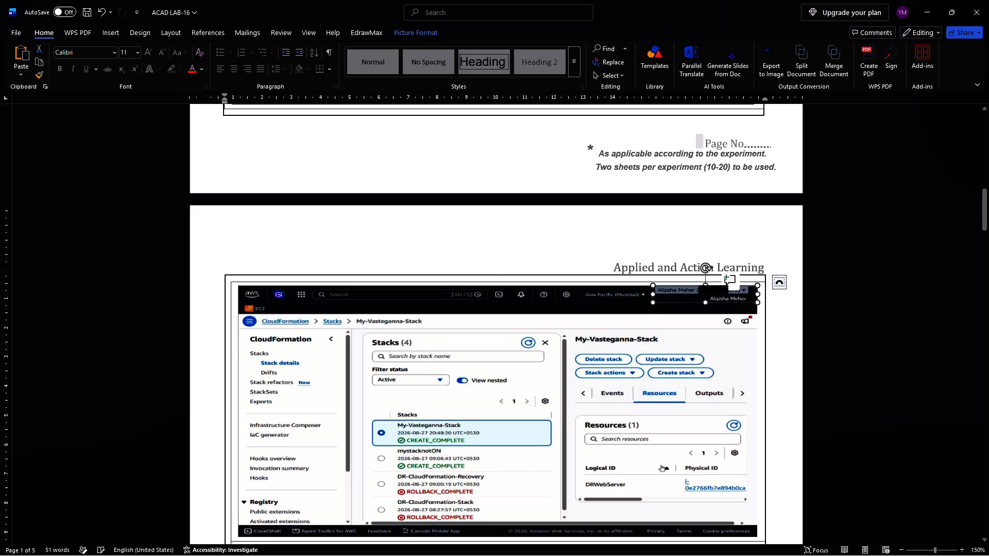
Duplicate the CloudFormation screenshot's name image and move the copy just below the header of the EC2 Instances screenshot on page 2.
left_click(687, 292)
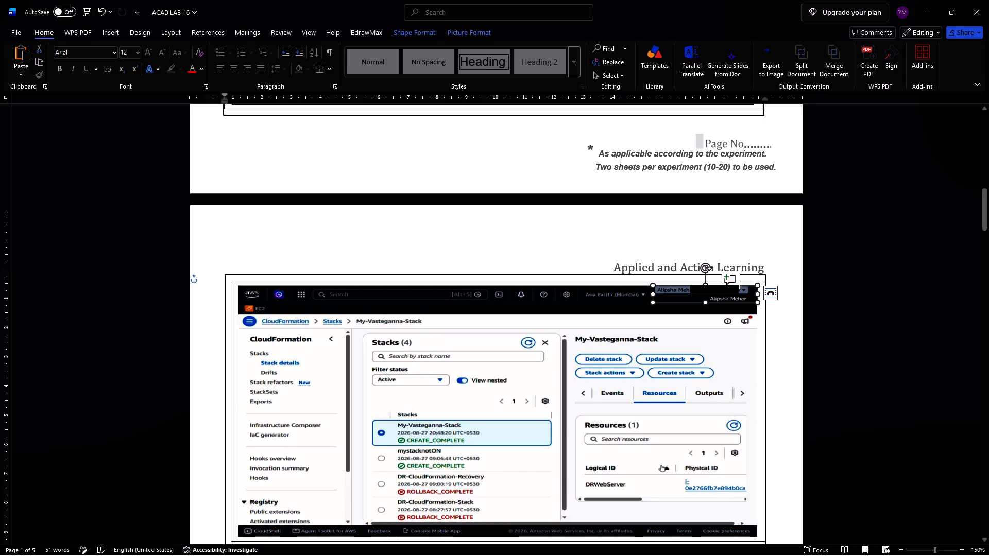
key("ctrl+c")
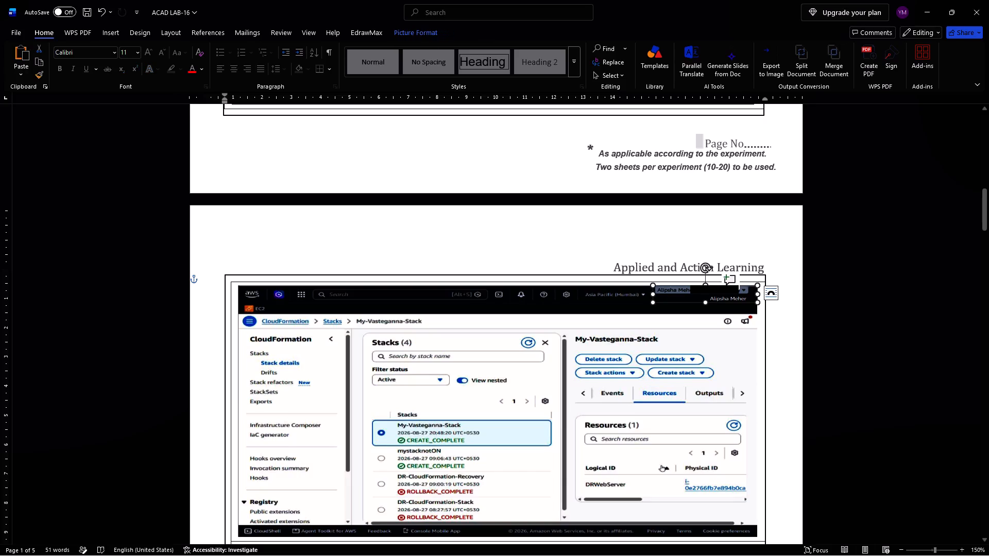
key("ctrl+v")
left_click_drag(686, 309, 671, 503)
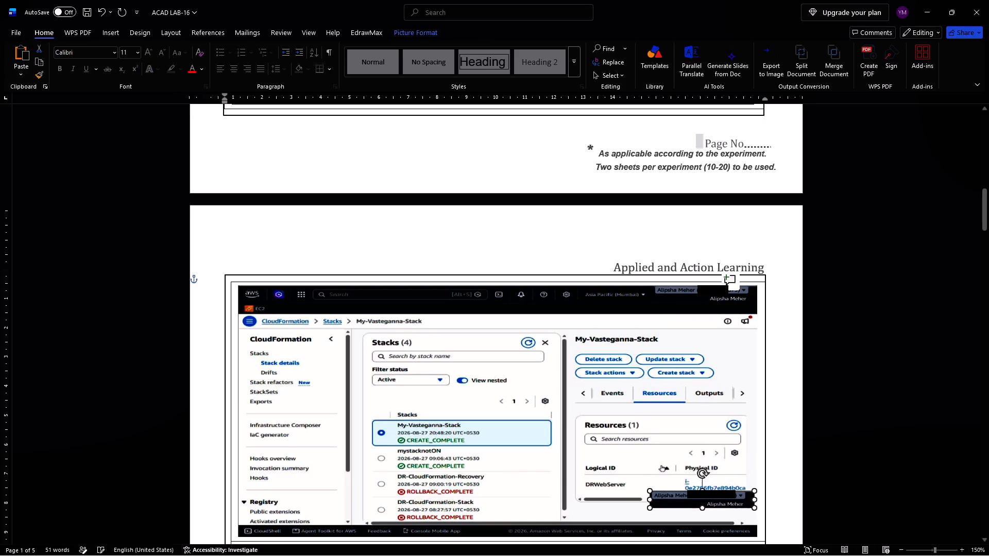
left_click_drag(671, 503, 672, 514)
key("Down")
key("Down")
key("Down")
key("Down")
key("Down")
key("Down")
key("Down")
key("Down")
key("Down")
key("Down")
key("Down")
key("Down")
key("Down")
key("Down")
key("Down")
key("Down")
key("Down")
key("Down")
key("Down")
key("Down")
scroll(672, 514, "down", 1)
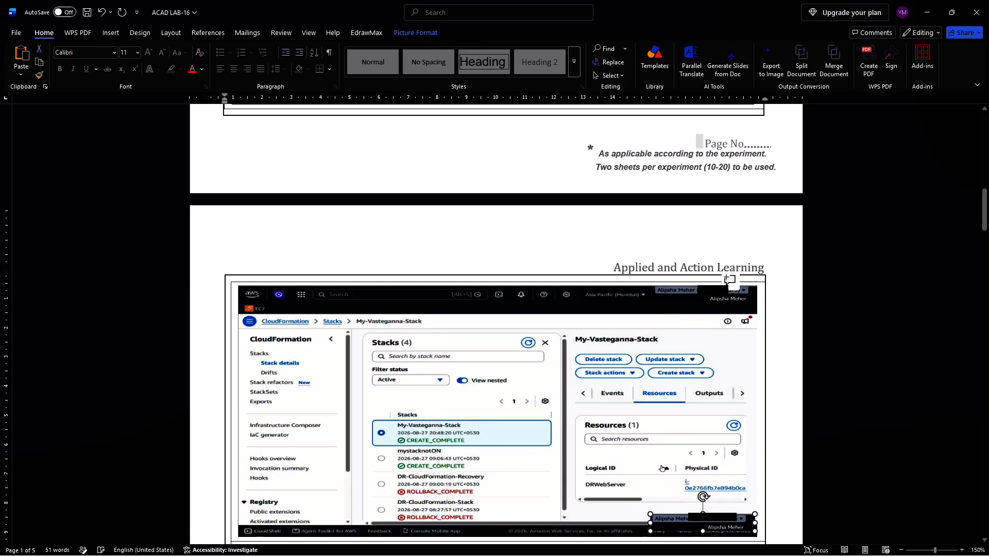
scroll(672, 514, "down", 1)
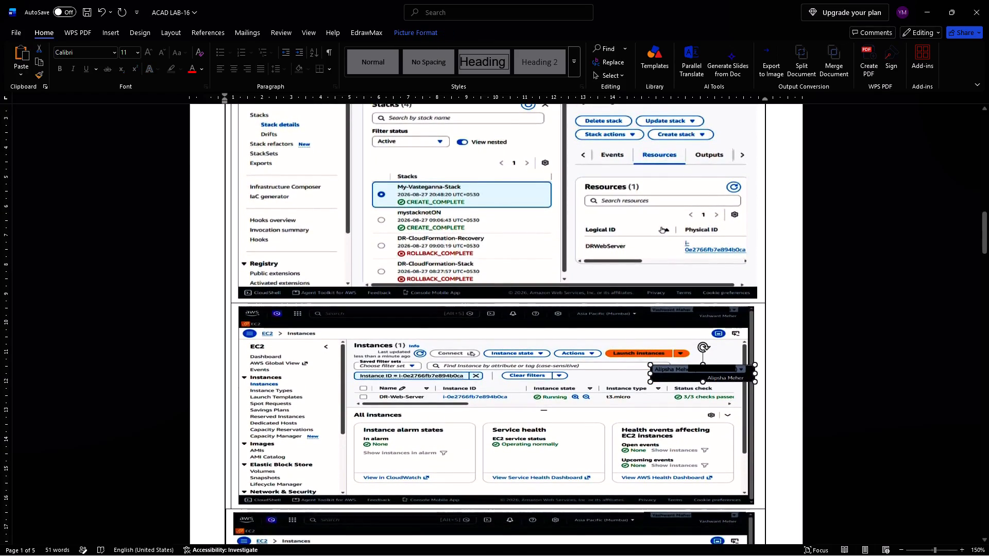
left_click_drag(674, 373, 666, 321)
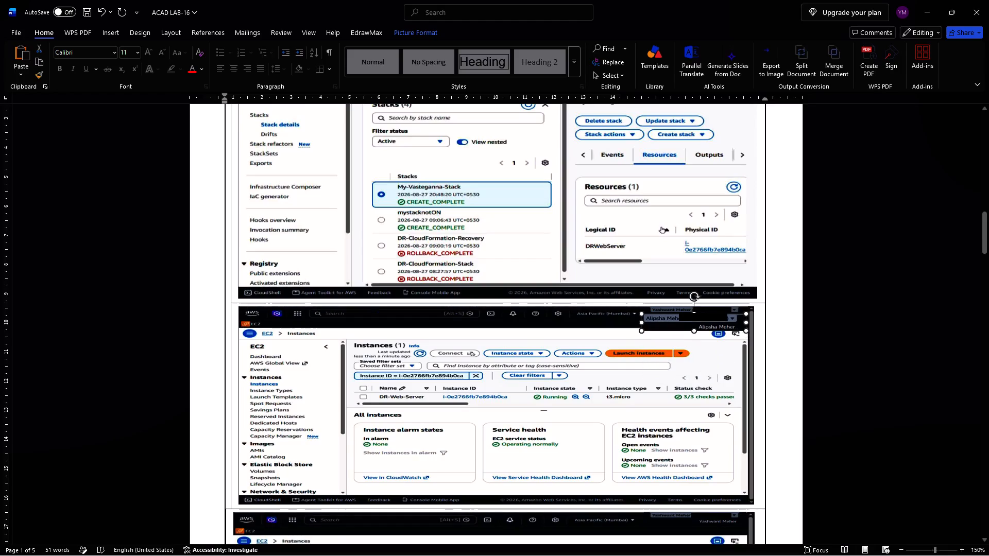
left_click_drag(666, 321, 649, 376)
Delete the old name overlay from the EC2 Instances screenshot's header.
left_click(670, 313)
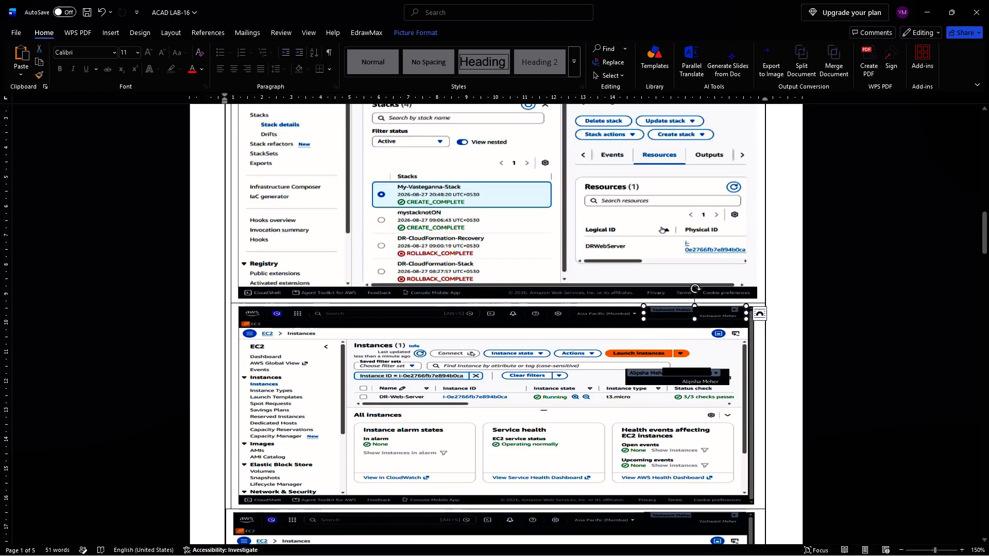
key("Delete")
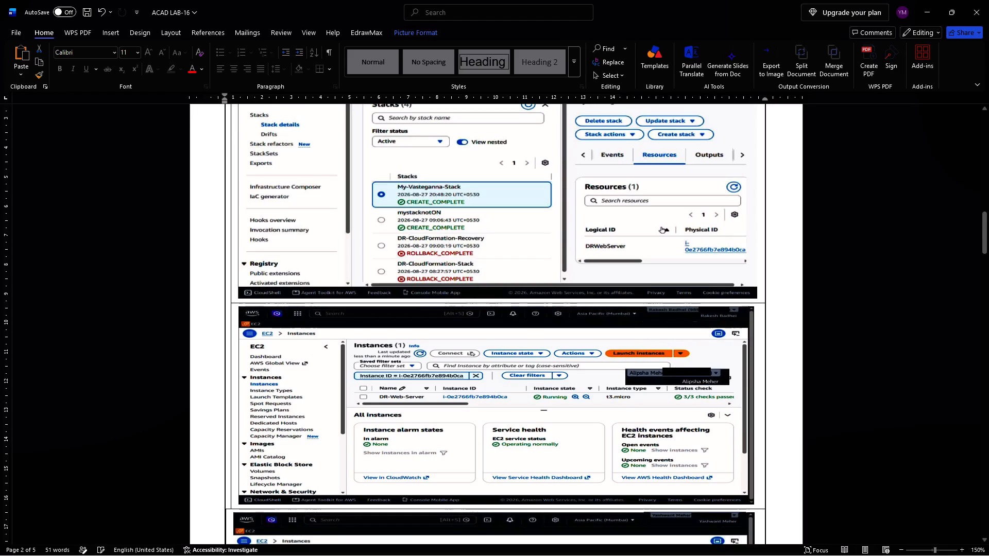
Fit the copied name image over the account name in the EC2 Instances screenshot's header, reducing its height to about 0.42 cm.
left_click(660, 379)
left_click(660, 379)
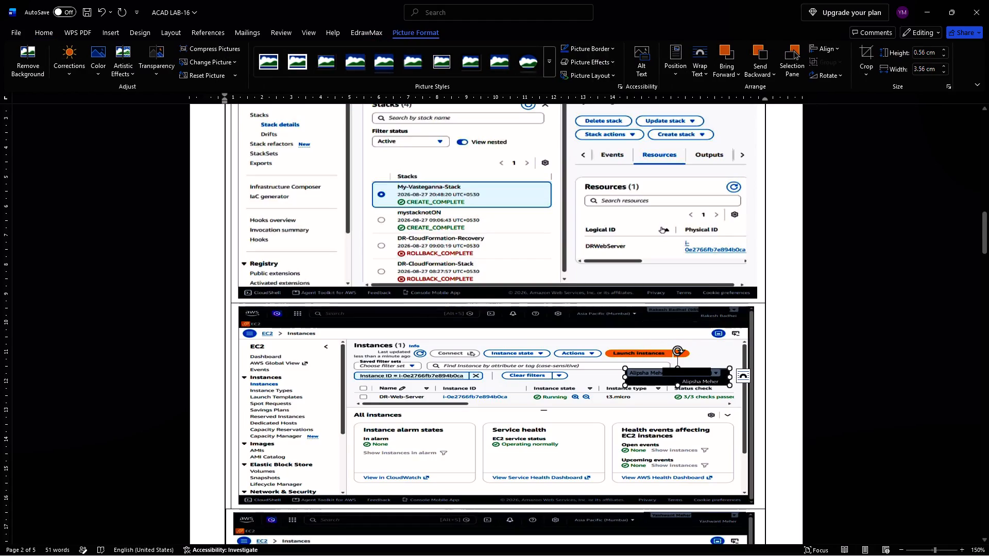
left_click_drag(658, 377, 674, 322)
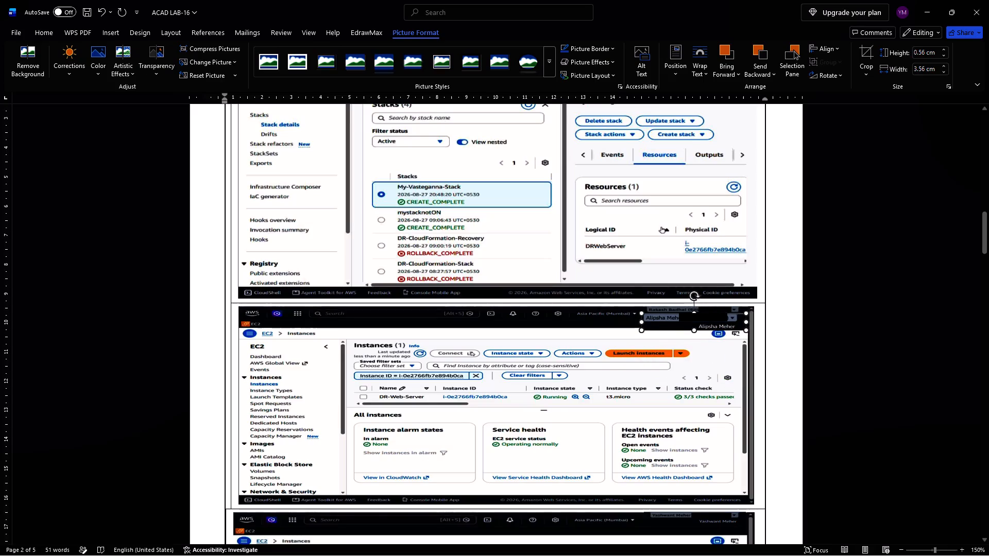
left_click_drag(674, 322, 676, 319)
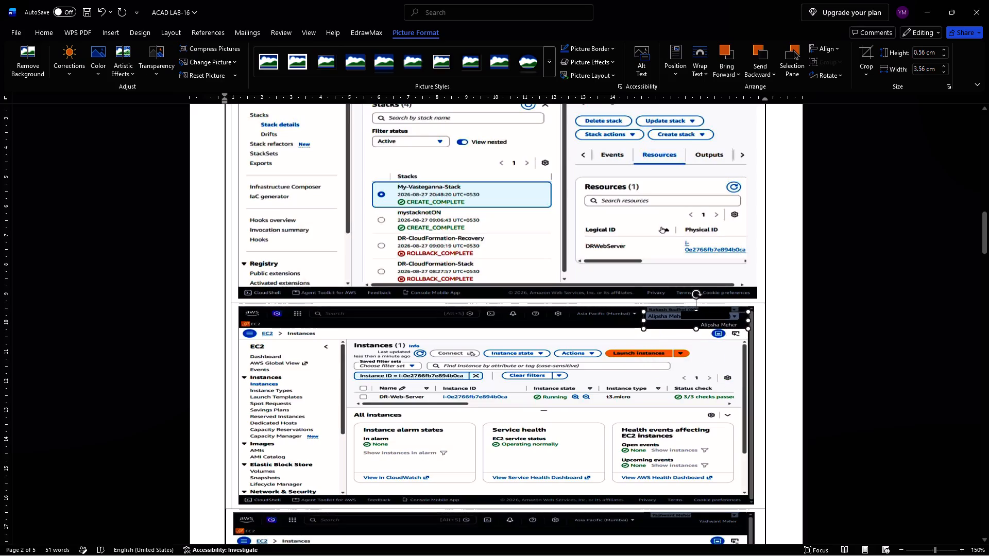
left_click_drag(676, 319, 676, 316)
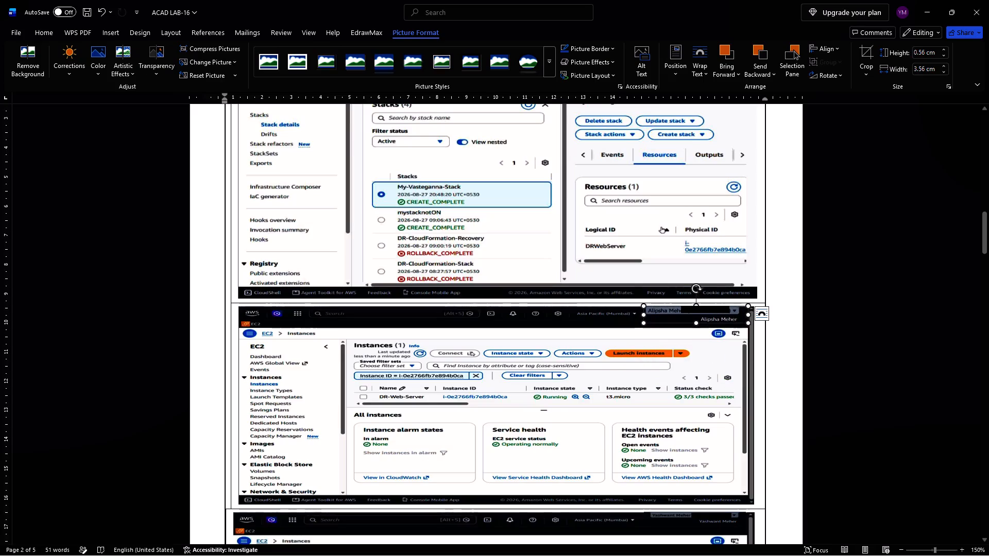
left_click(697, 323)
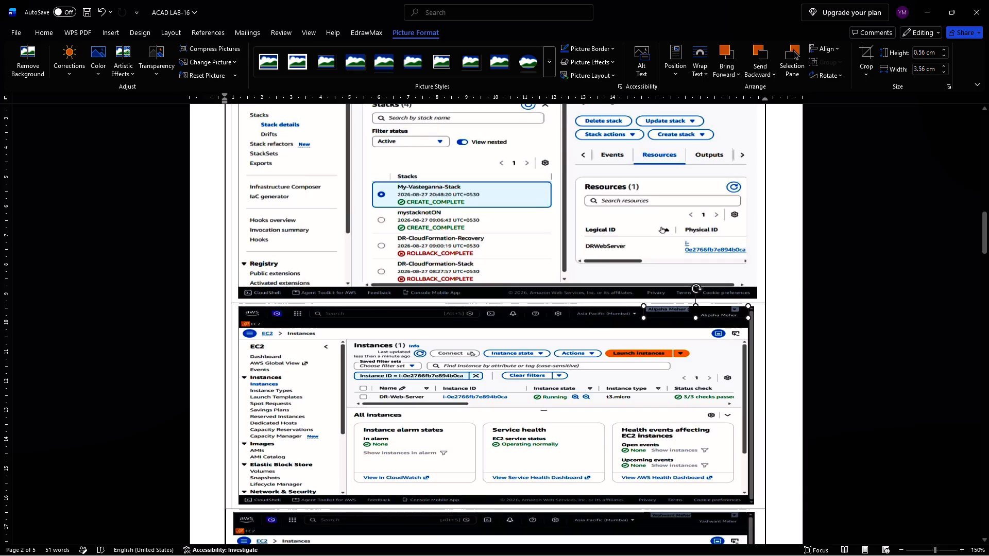
left_click(664, 343)
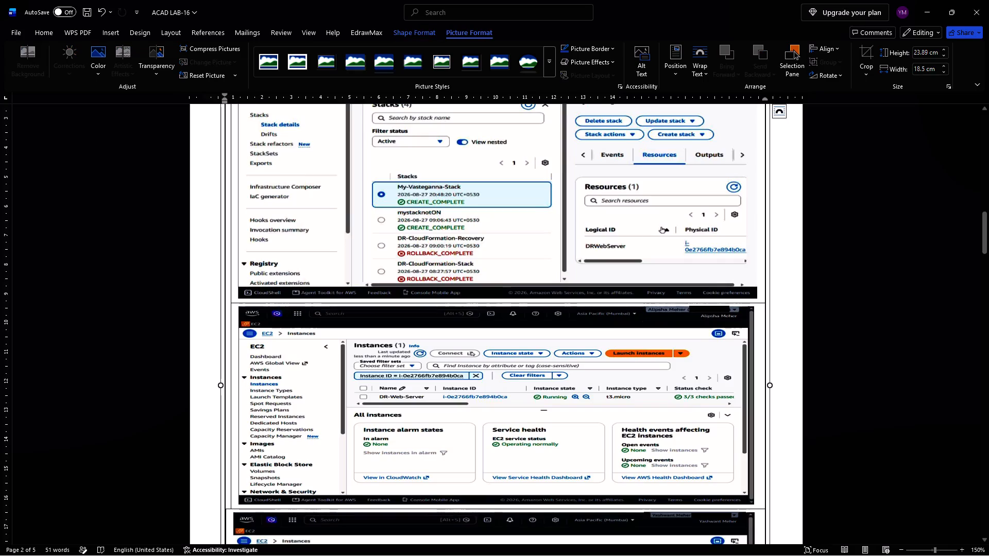
left_click(674, 318)
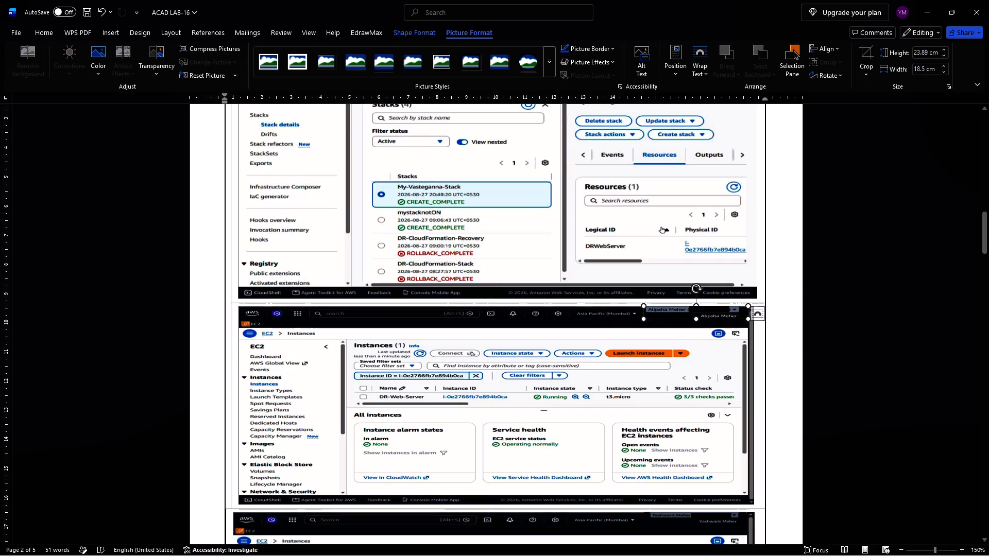
key("Down")
left_click(638, 363)
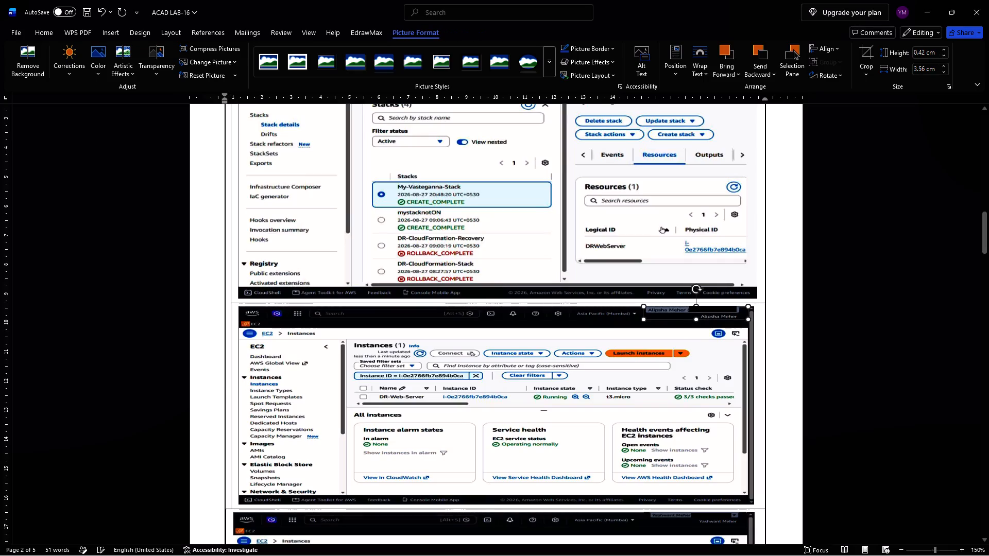
Duplicate the EC2 Instances screenshot's name image and move the copy just below the header of the Terminate instance screenshot.
left_click(661, 320)
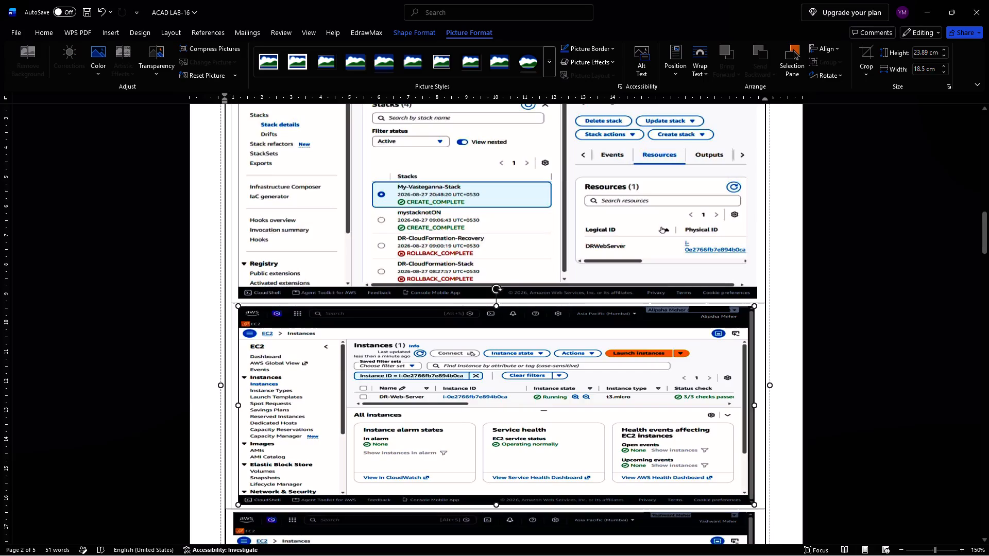
left_click(685, 312)
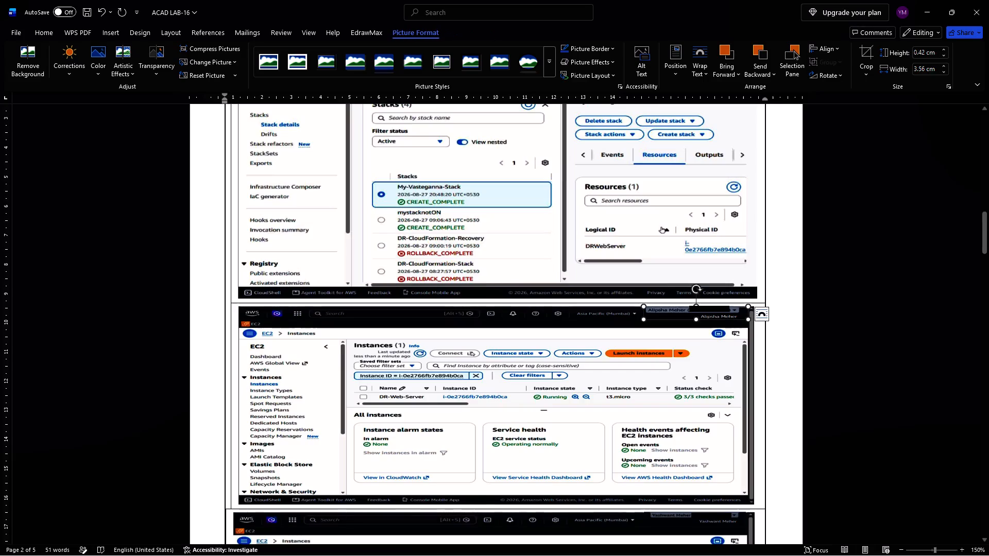
key("ctrl+c")
key("ctrl+v")
scroll(685, 312, "down", 1)
key("Down")
key("Down")
key("Down")
key("Down")
key("Down")
key("Down")
key("Down")
key("Down")
key("Down")
key("Down")
key("Down")
key("Down")
key("Down")
key("Down")
key("Down")
key("Down")
key("Down")
key("Down")
key("Down")
key("Down")
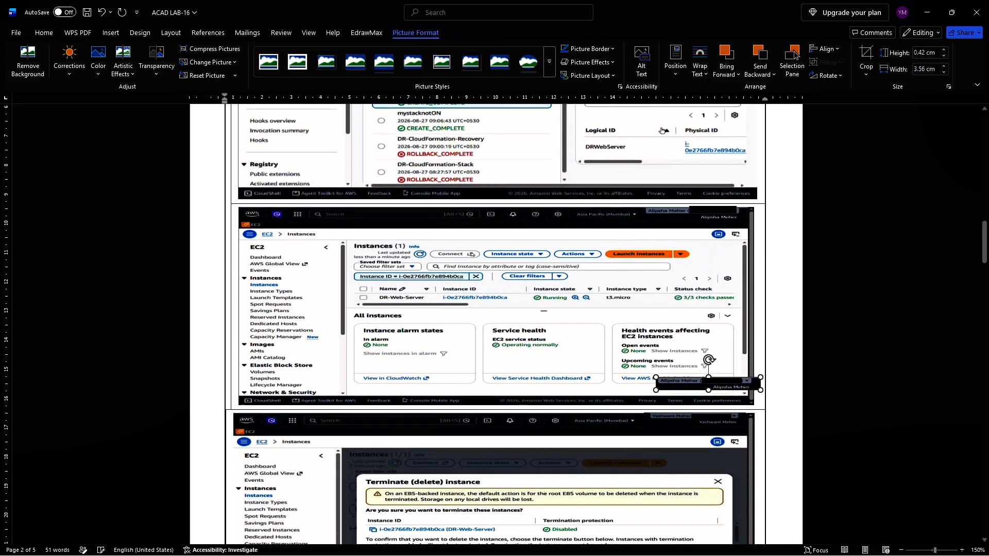
key("Up")
key("Up")
key("Up")
key("Up")
key("Up")
key("Up")
key("Up")
key("Up")
key("Up")
key("Up")
key("Up")
key("Up")
key("Up")
key("Up")
key("Up")
key("Up")
key("Up")
key("Up")
key("Up")
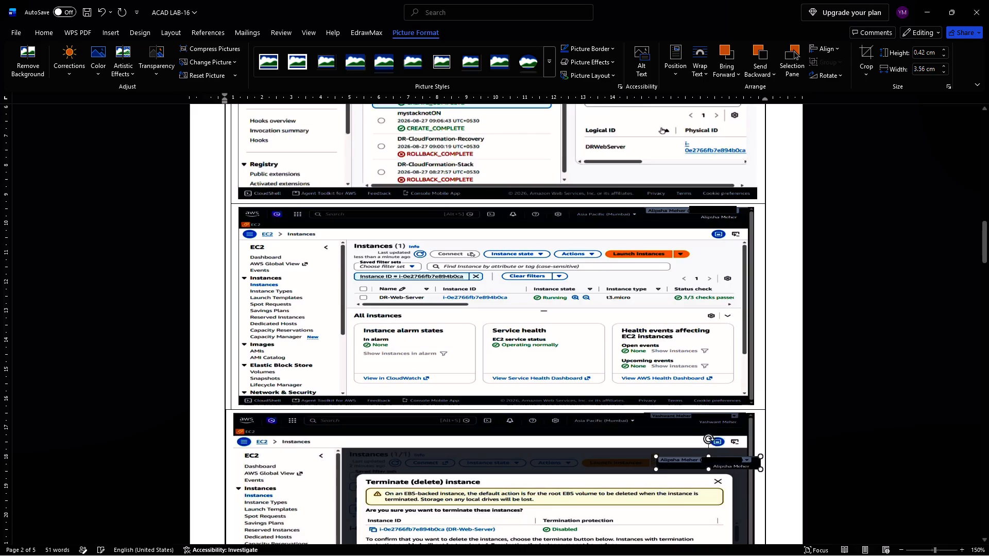
Delete the old name overlay from the Terminate instance screenshot's header.
left_click(653, 423)
key("Delete")
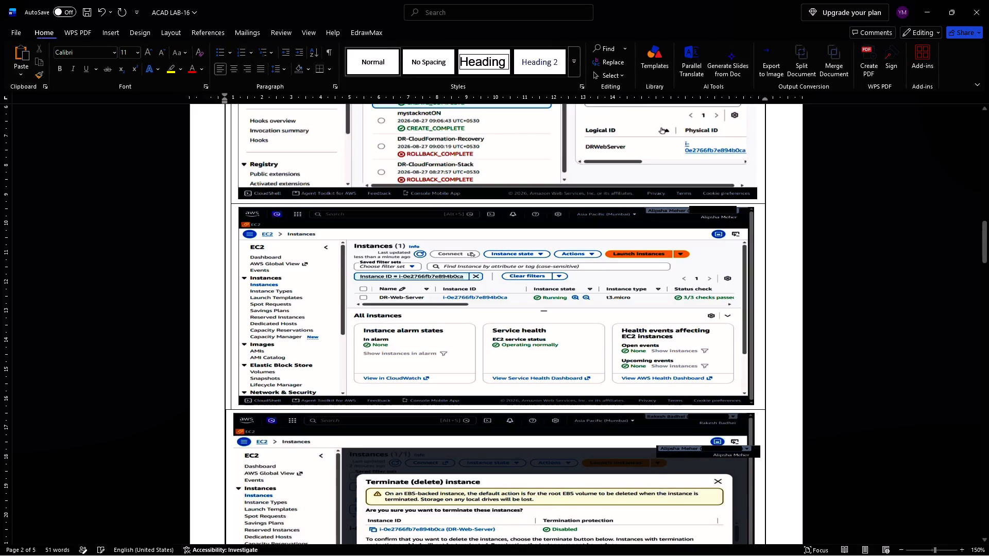
left_click(687, 451)
left_click(687, 451)
left_click_drag(687, 451, 673, 448)
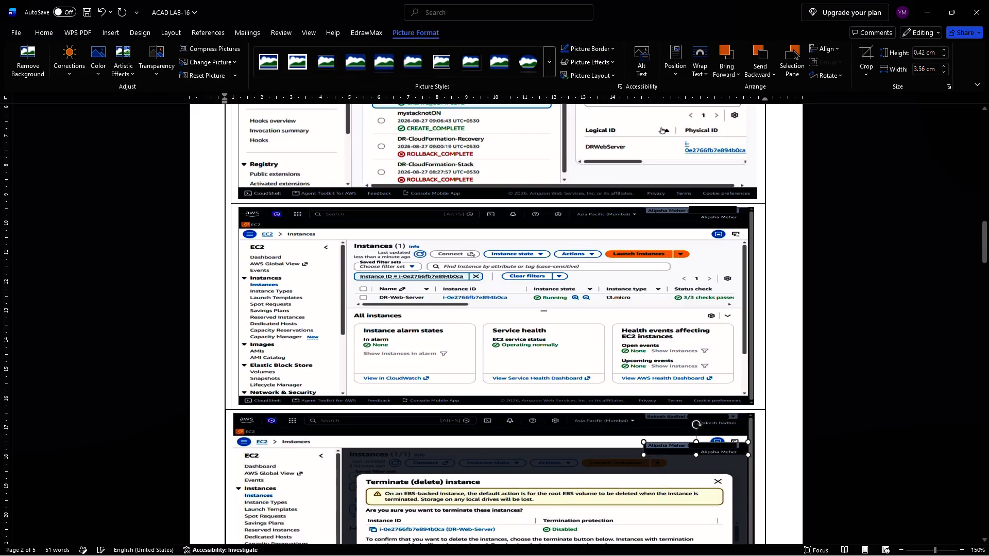
left_click_drag(673, 448, 672, 426)
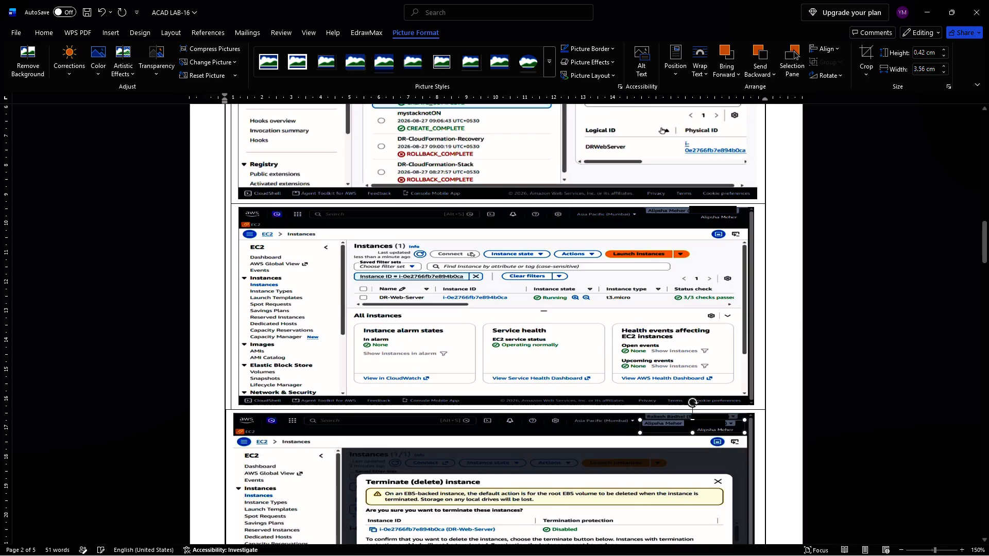
left_click_drag(672, 426, 674, 421)
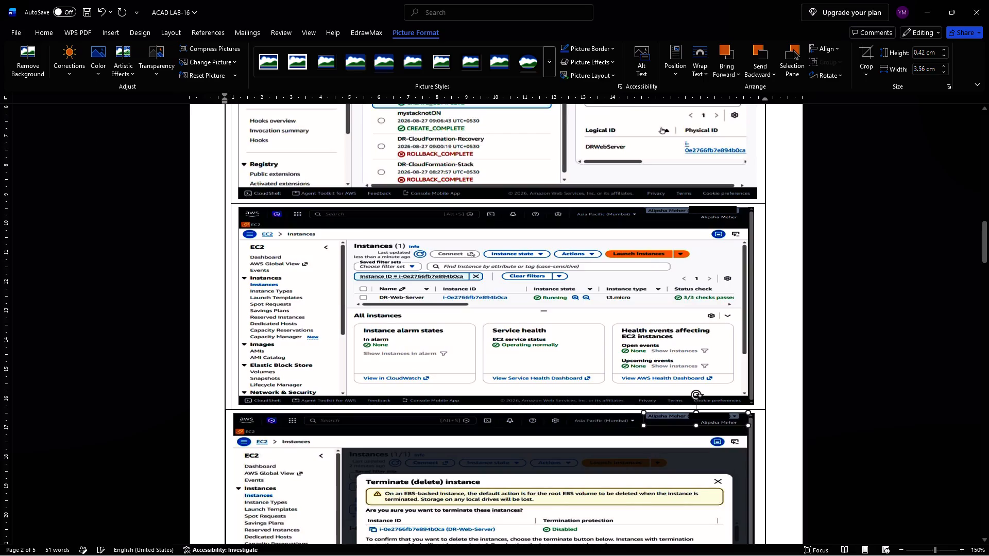
key("Down")
key("Down")
key("Down")
key("Down")
key("Down")
key("Down")
key("Left")
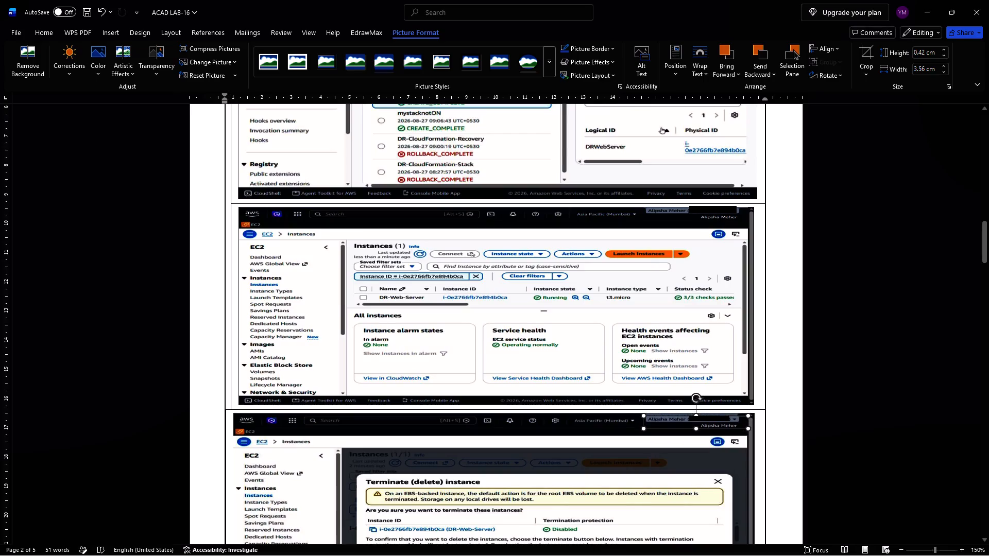
key("Left")
key("Left")
key("Right")
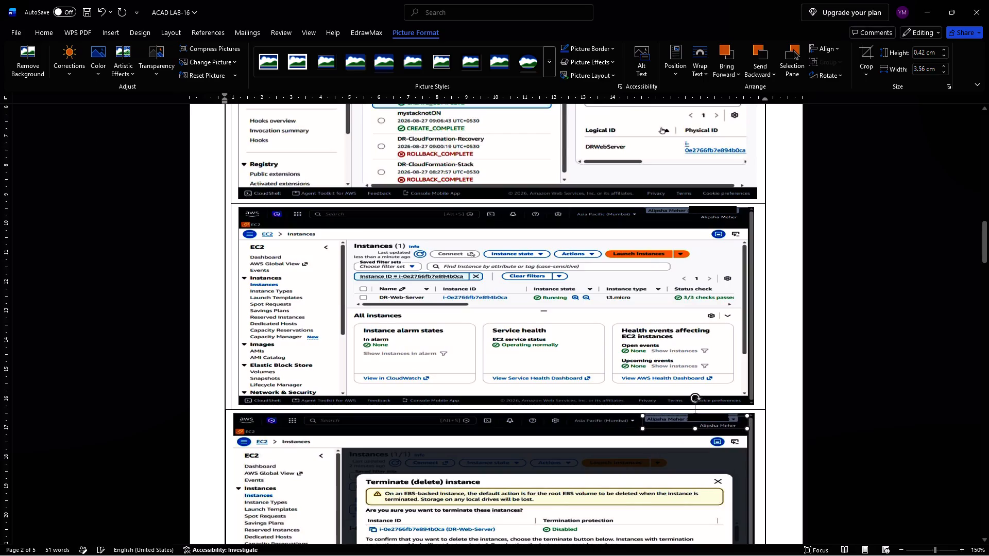
key("Up")
key("Up")
key("Up")
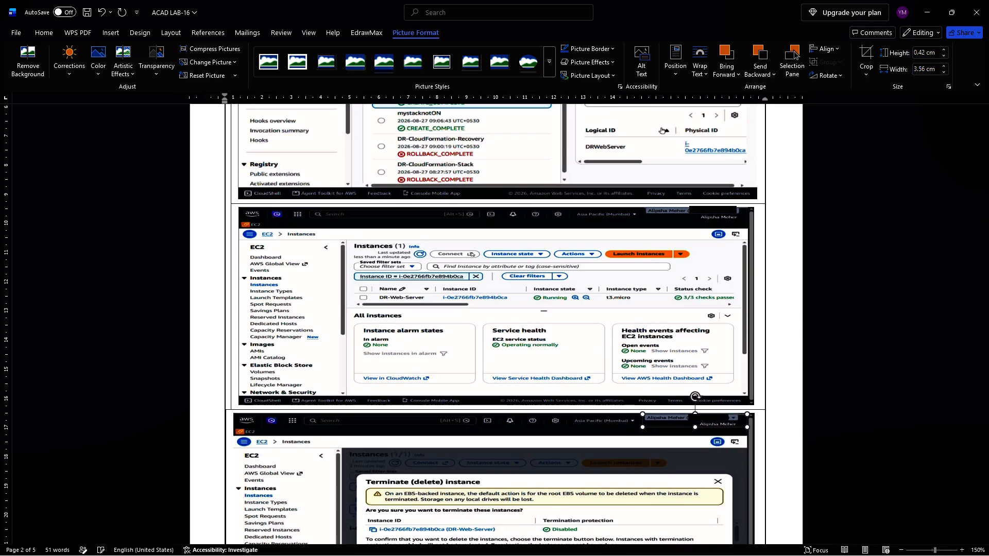
Nudge the name image slightly upward over the account name in the Terminate instance screenshot's header.
key("Up")
left_click(659, 441)
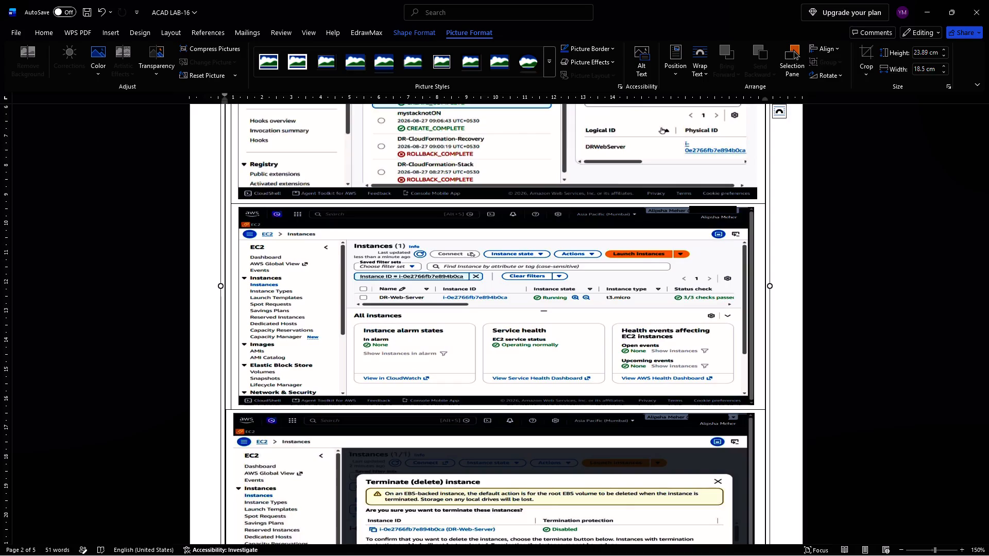
Duplicate the Terminate instance screenshot's name image and move the copy just below the header of page 3's first CloudFormation screenshot.
left_click(668, 425)
key("ctrl+c")
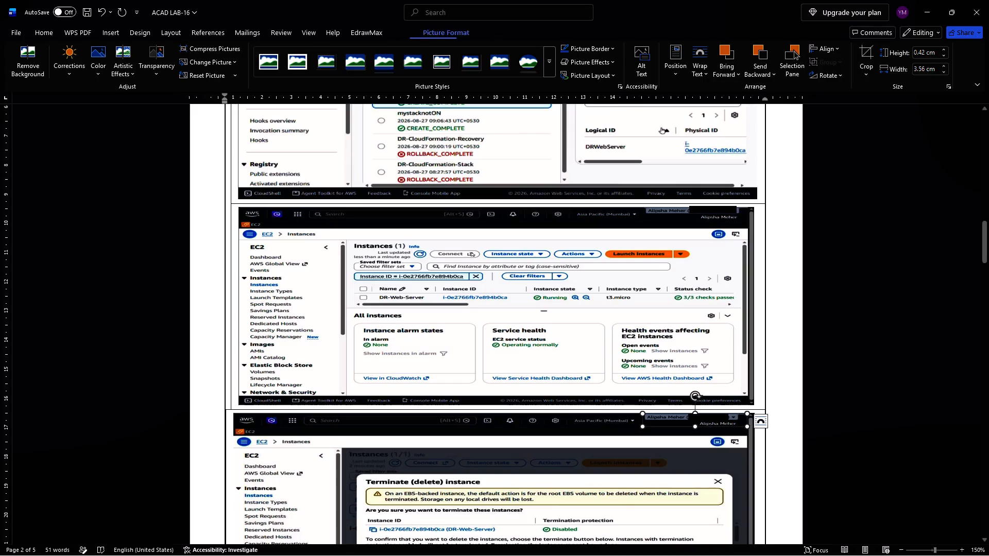
key("ctrl+v")
scroll(668, 425, "down", 1)
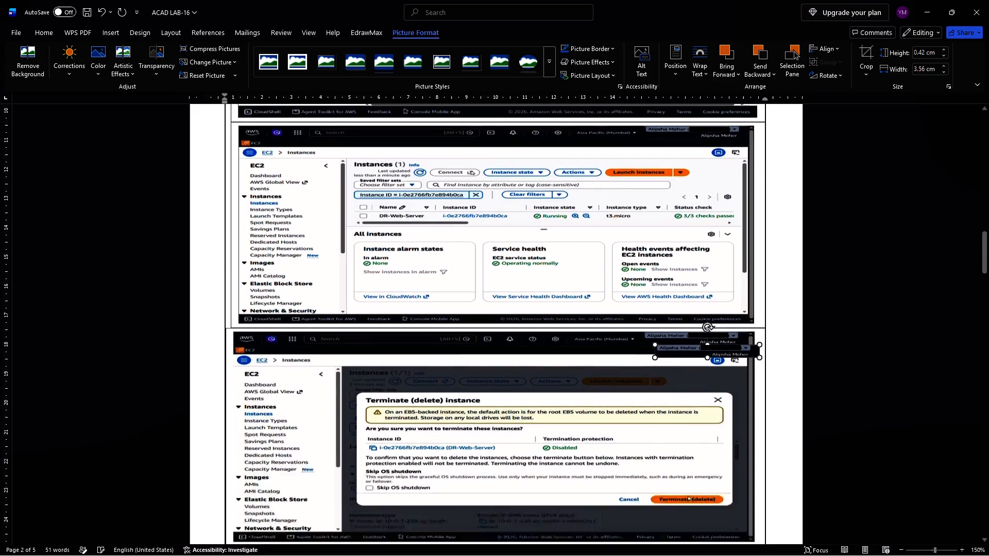
scroll(668, 425, "down", 1)
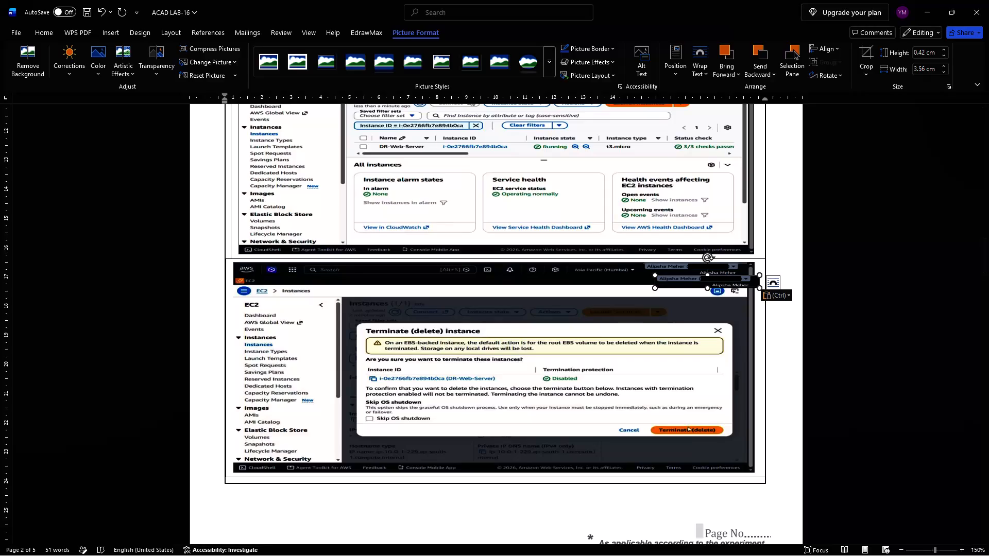
scroll(668, 425, "down", 1)
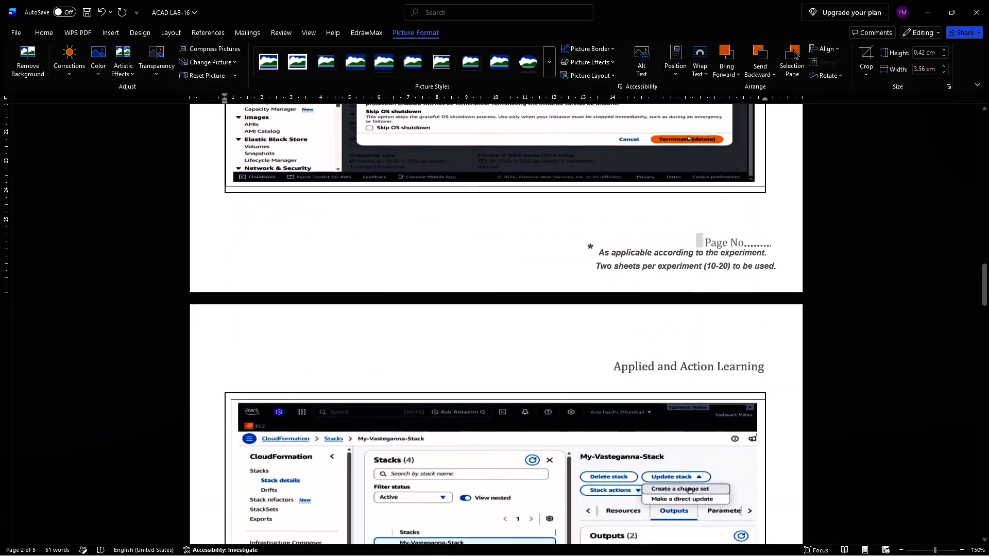
scroll(668, 425, "down", 1)
key("Down")
key("Down")
key("Down")
key("Down")
key("Down")
key("Down")
key("Down")
key("Down")
key("Down")
key("Down")
key("Down")
key("Down")
key("Down")
key("Down")
key("Down")
key("Down")
key("Down")
key("Down")
key("Down")
key("Down")
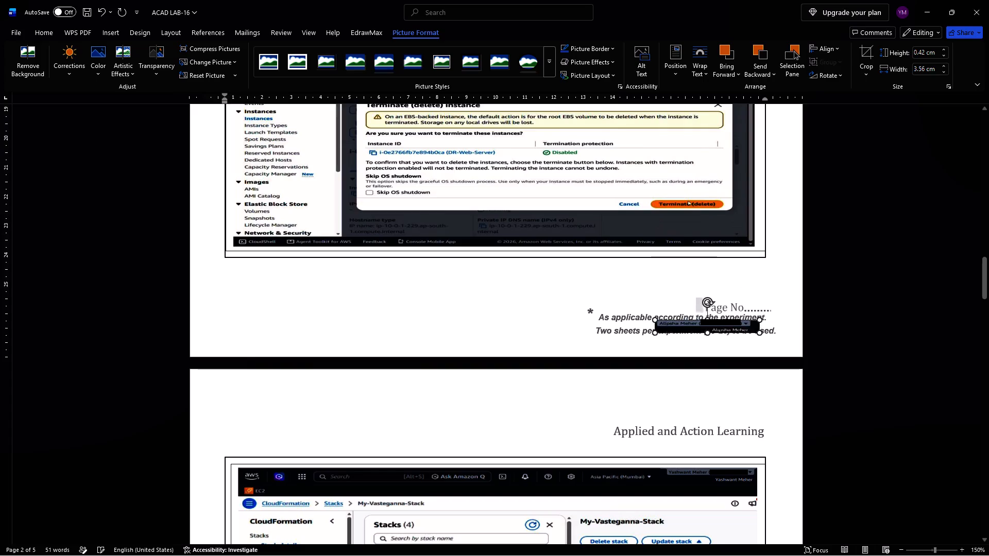
scroll(668, 425, "down", 1)
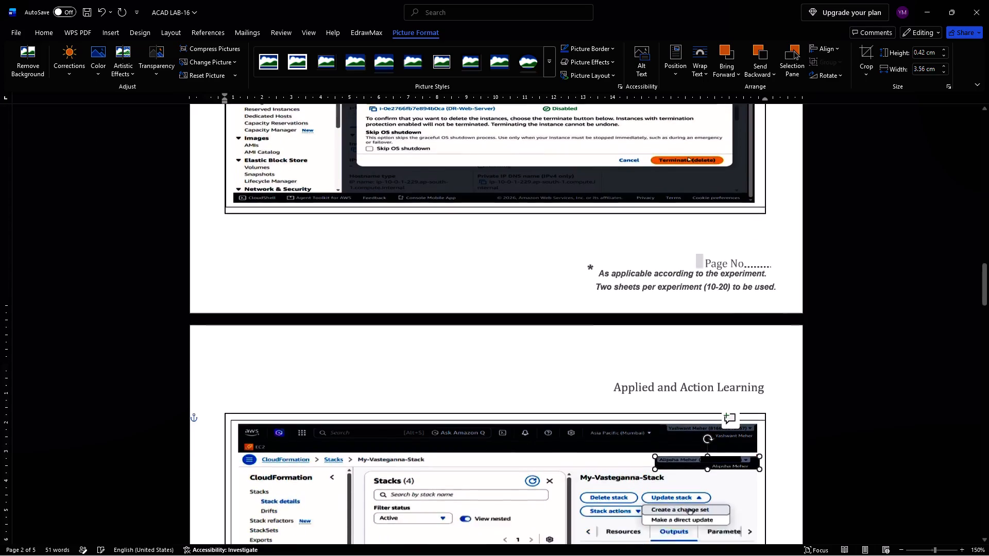
scroll(668, 425, "down", 1)
Delete the old name overlay from the header of page 3's first CloudFormation screenshot.
left_click(679, 405)
key("Delete")
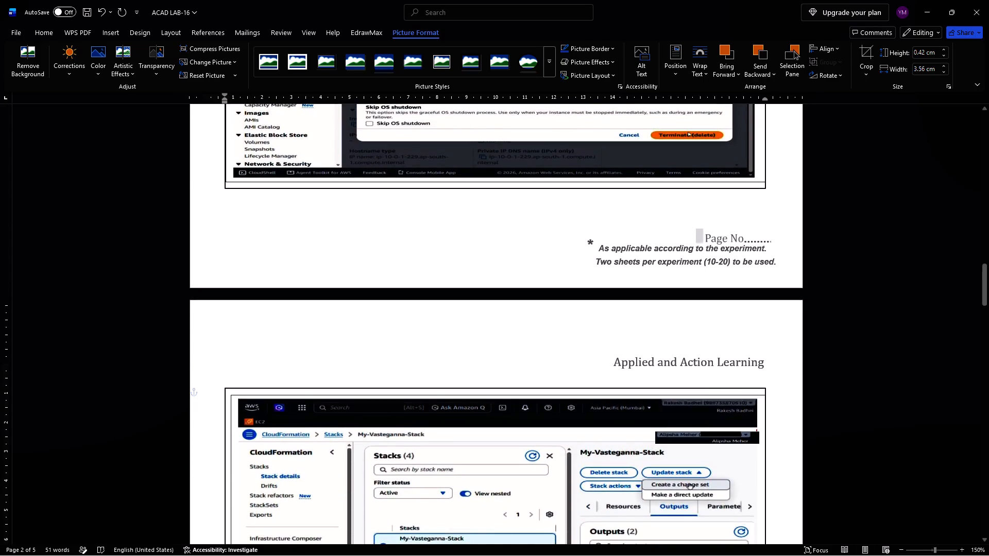
scroll(689, 402, "up", 1)
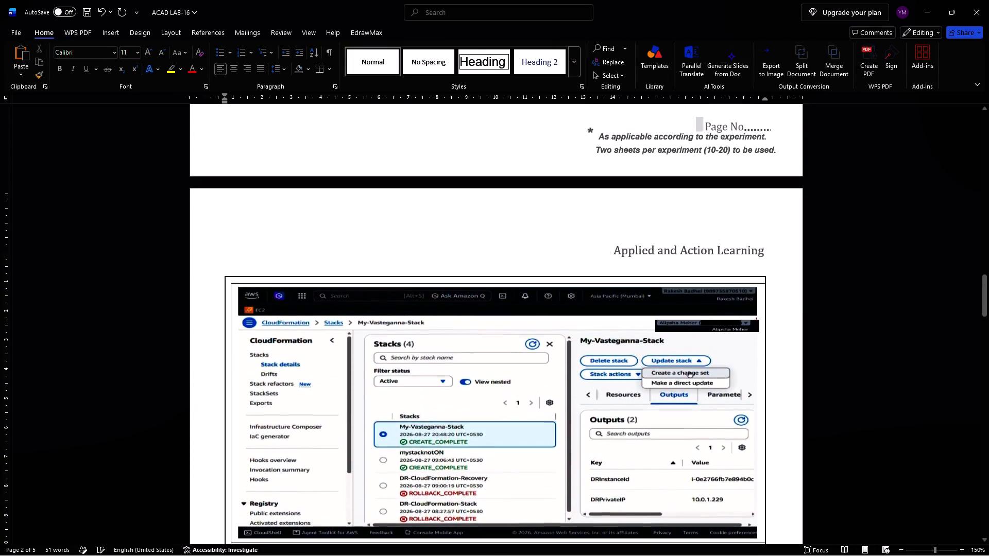
Align the copied name image precisely over the account name in the header of page 3's first CloudFormation screenshot.
left_click(685, 327)
left_click_drag(685, 327, 685, 326)
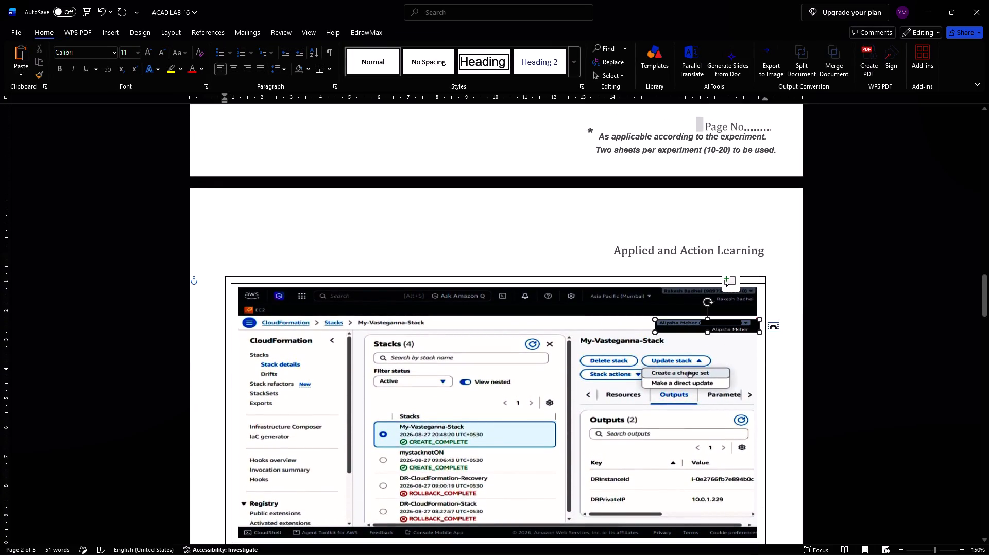
left_click_drag(685, 326, 688, 318)
left_click_drag(686, 323, 694, 304)
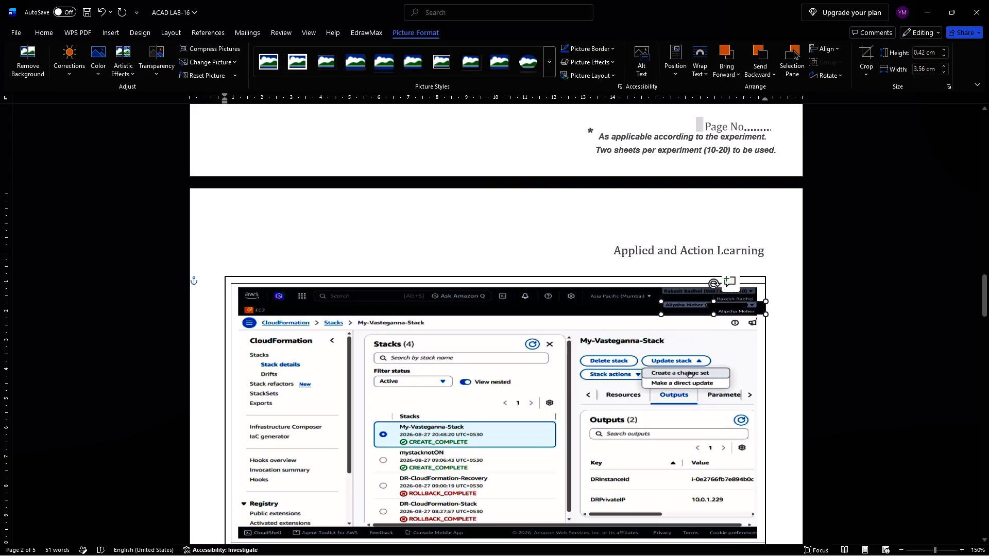
left_click_drag(694, 304, 691, 297)
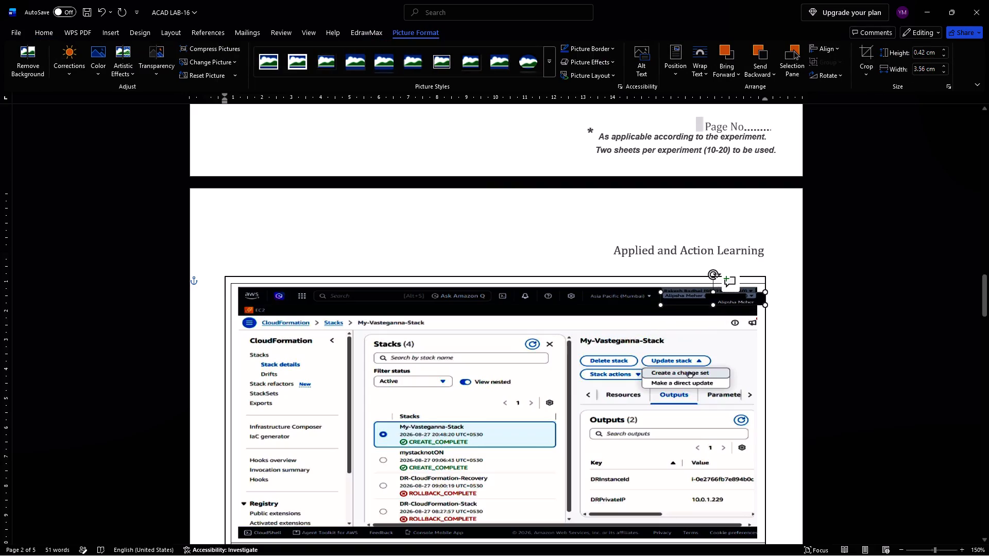
left_click_drag(691, 297, 690, 296)
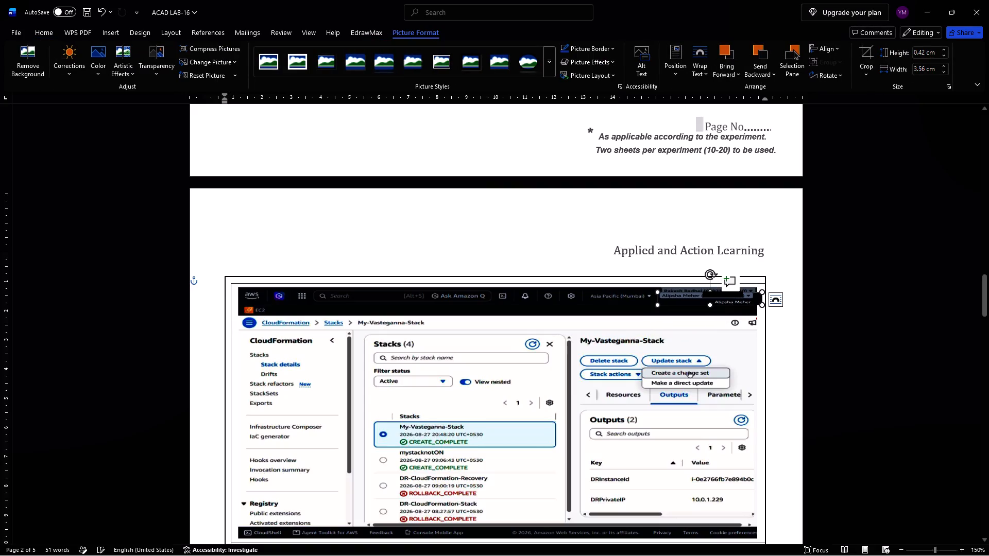
key("Right")
key("Right")
key("Right")
key("Right")
key("Right")
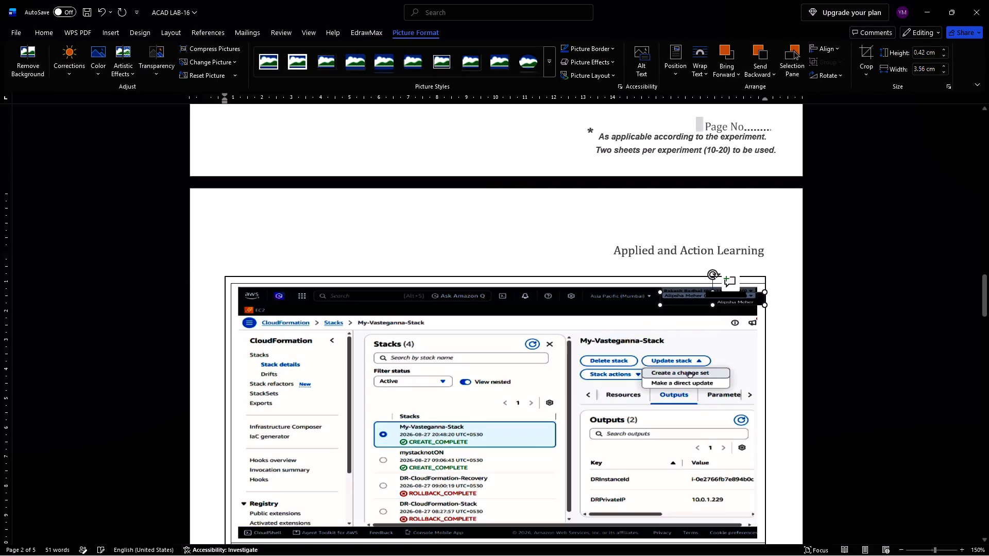
key("Up")
key("Up")
key("Up")
key("Up")
key("Up")
key("Up")
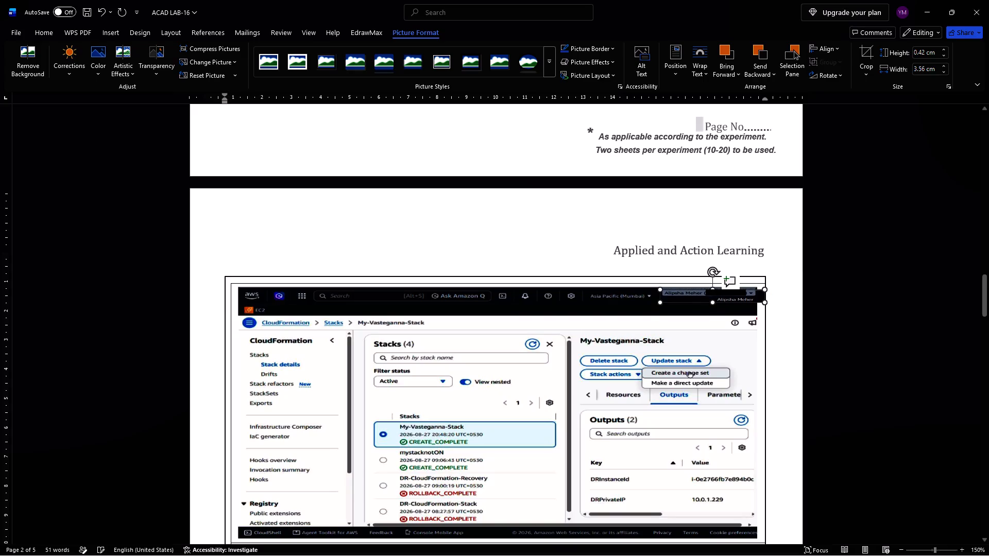
key("Up")
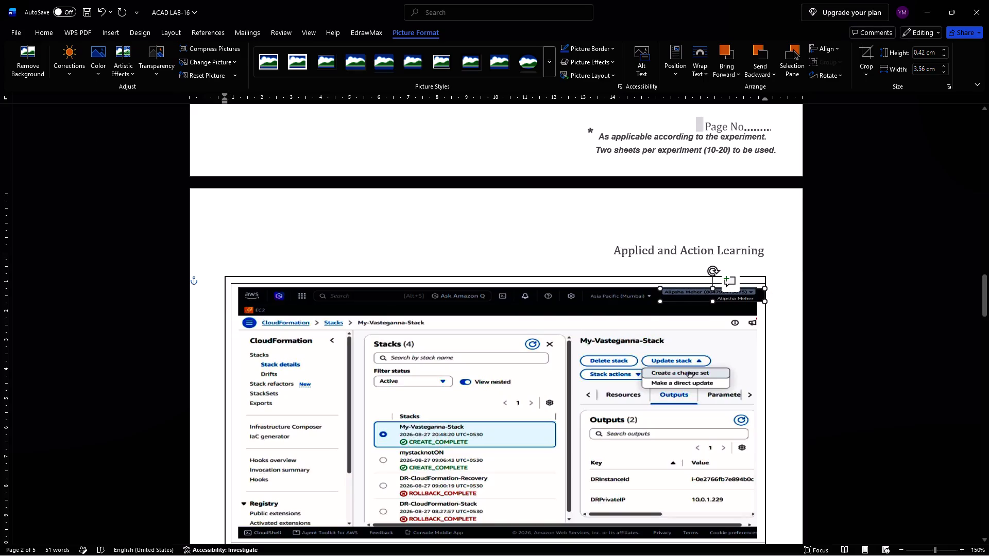
key("Up")
key("Up")
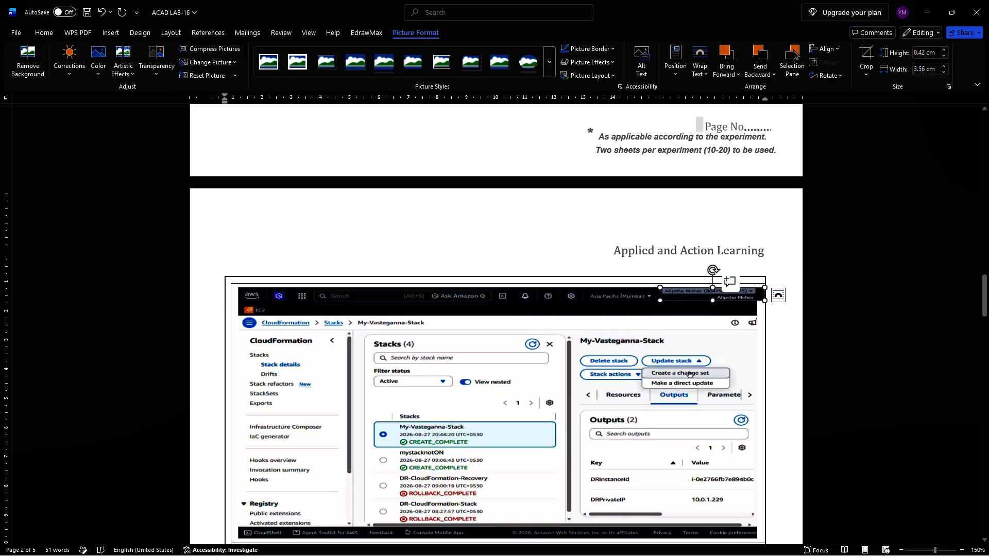
Adjust the name image's crop frame to about 0.76 cm high and 3.27 cm wide, ending at the screenshot's edge.
left_click(712, 302)
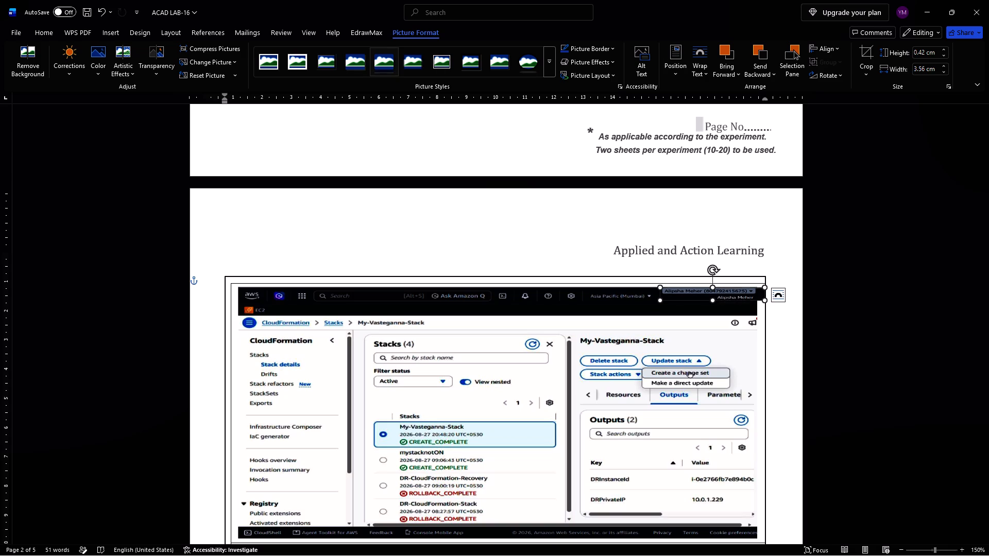
left_click(418, 33)
left_click(867, 48)
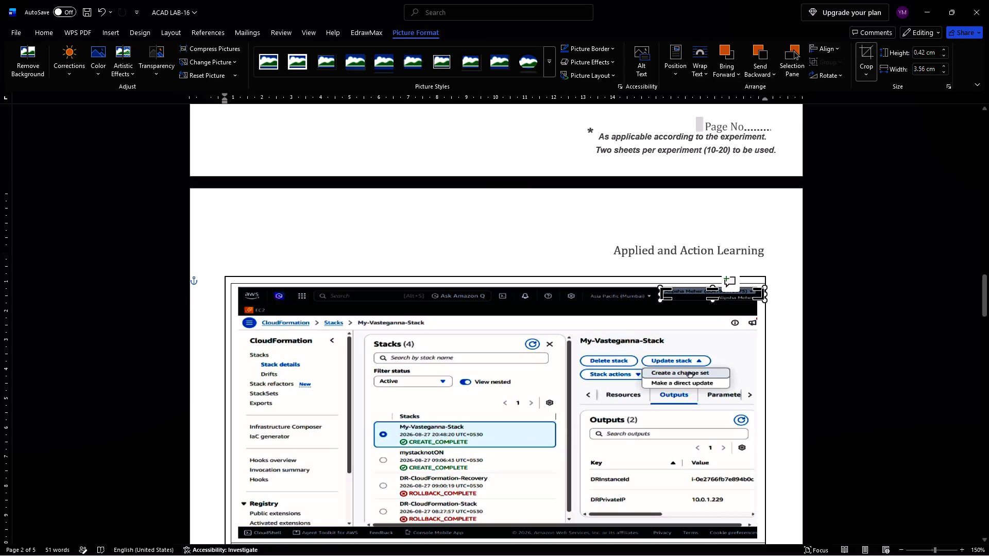
left_click_drag(760, 299, 756, 309)
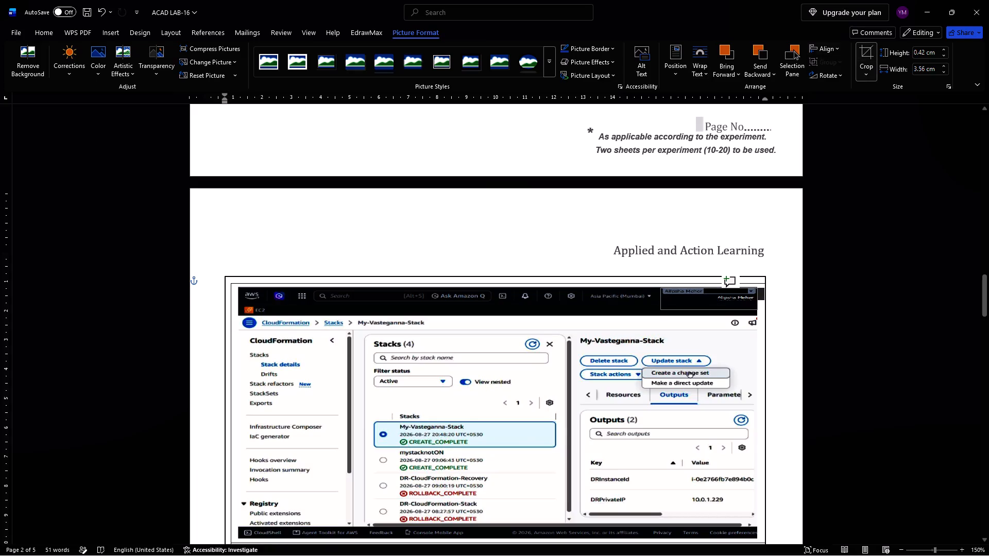
left_click_drag(756, 309, 755, 310)
key("Return")
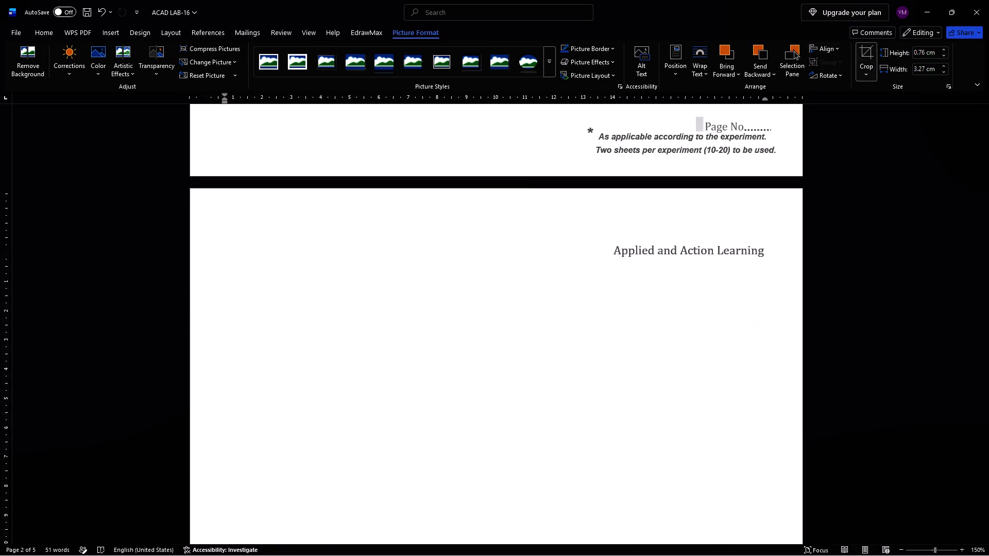
key("ctrl+z")
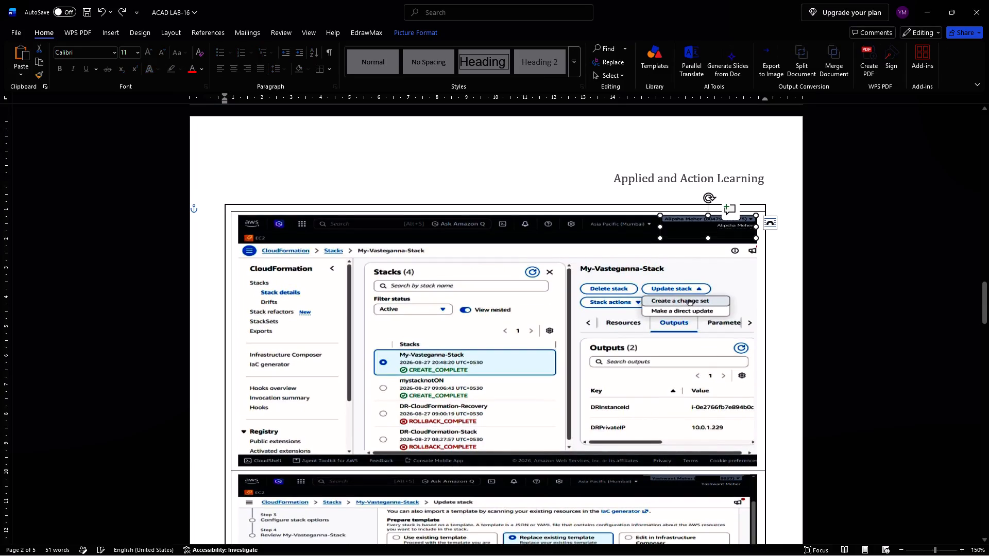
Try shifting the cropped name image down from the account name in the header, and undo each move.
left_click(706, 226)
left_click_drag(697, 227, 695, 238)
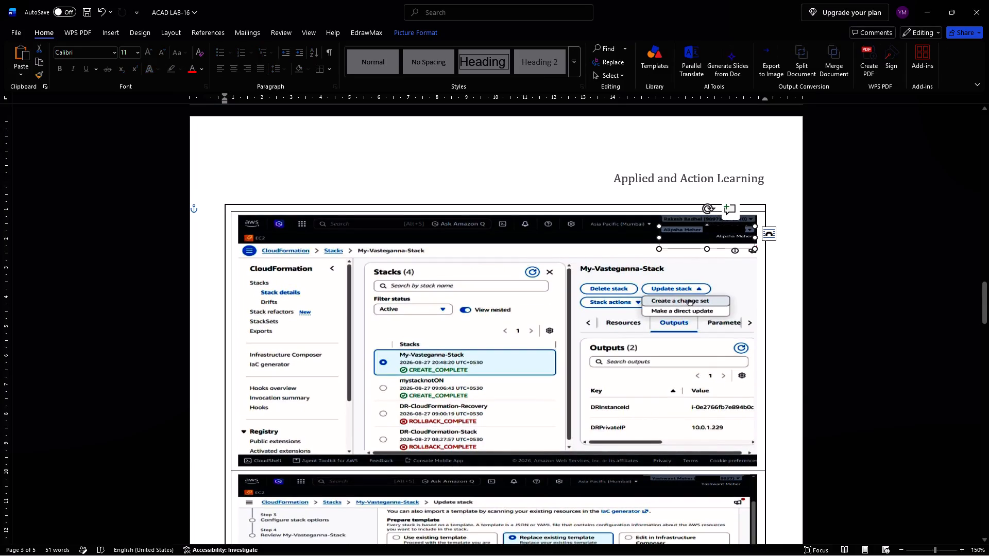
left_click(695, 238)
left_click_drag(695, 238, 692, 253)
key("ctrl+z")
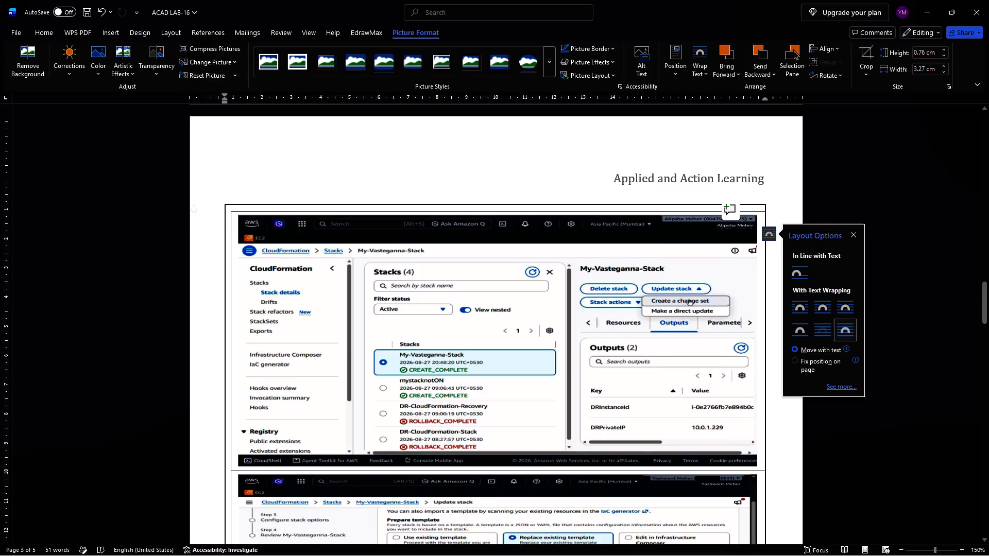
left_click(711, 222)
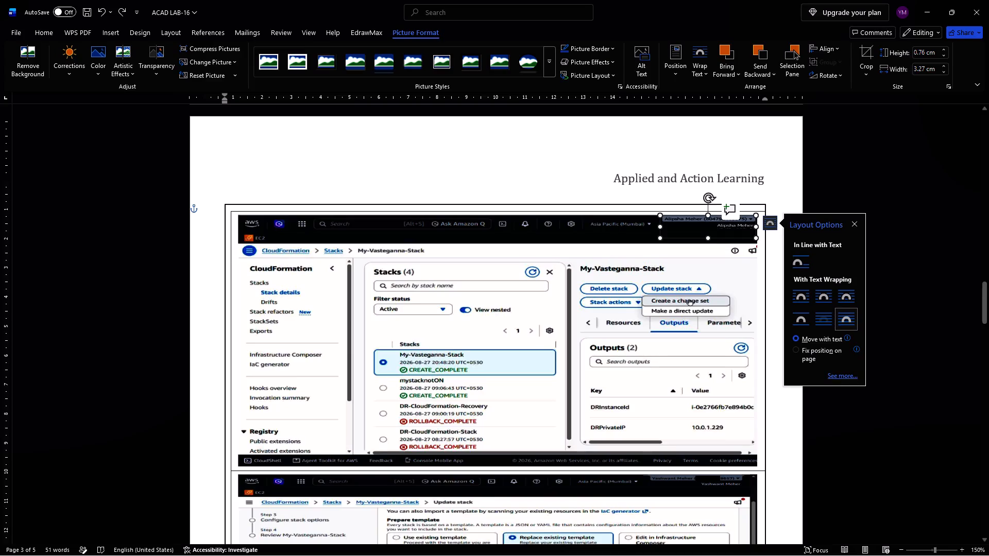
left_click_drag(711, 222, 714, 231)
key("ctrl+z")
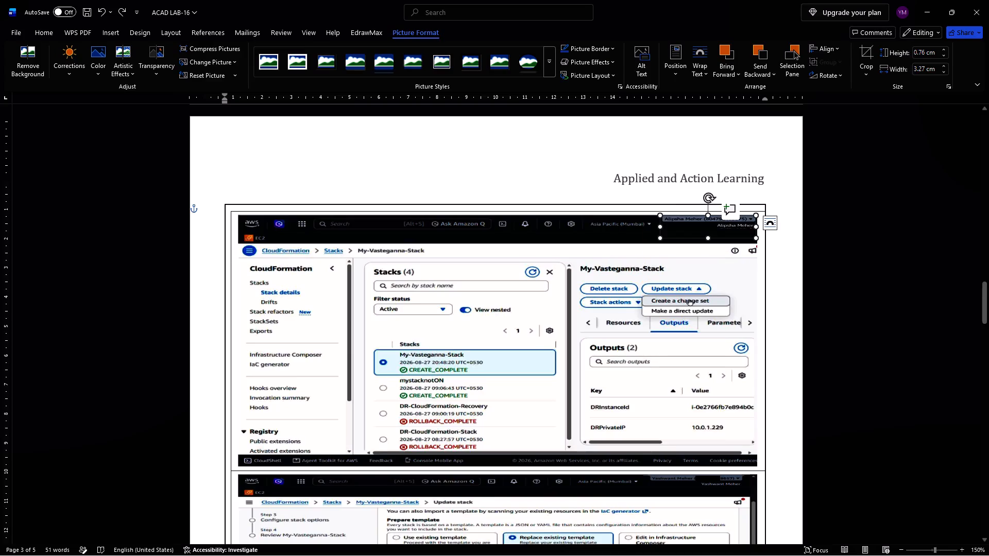
Stretch the cropped name image's lower edge slightly downward to the bottom of the dark header and deselect it.
left_click(706, 238)
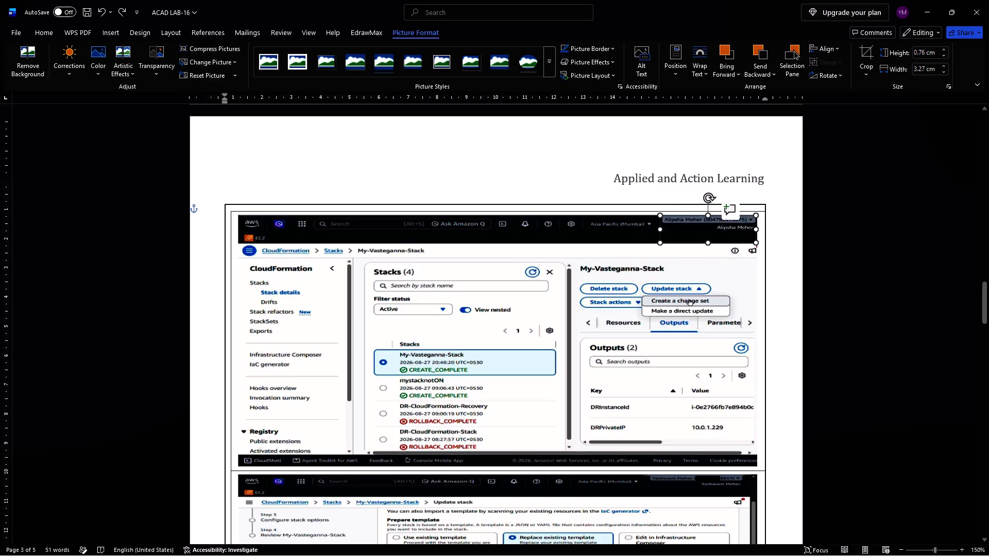
left_click(715, 262)
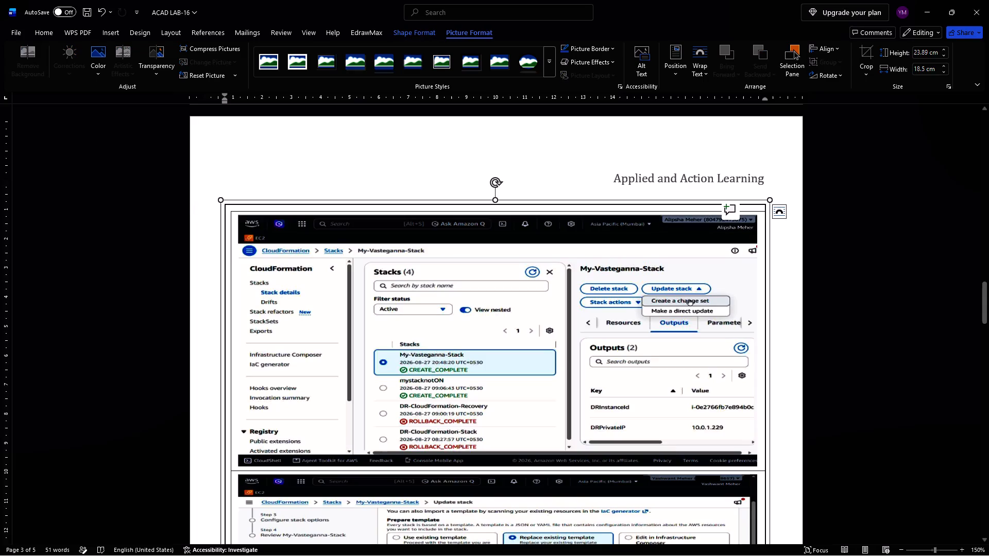
Copy the 0.56 cm high name image from page 2's first CloudFormation screenshot header and paste a duplicate.
scroll(627, 298, "up", 3)
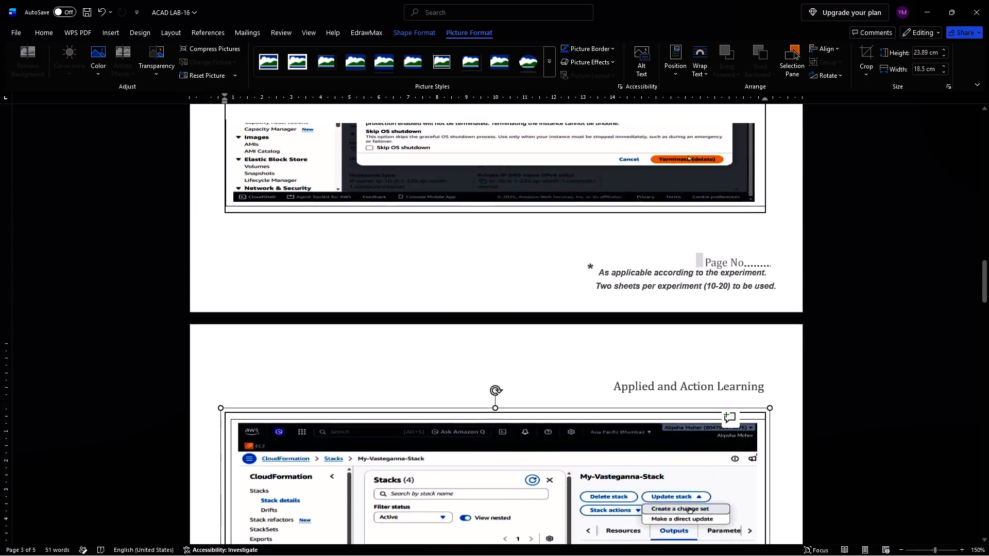
scroll(627, 298, "up", 2)
left_click(685, 257)
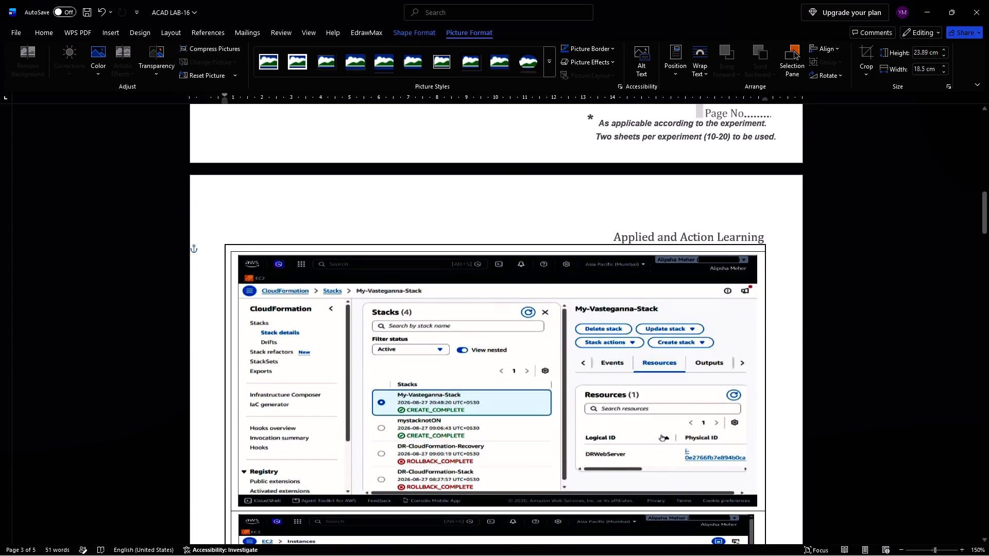
key("ctrl+c")
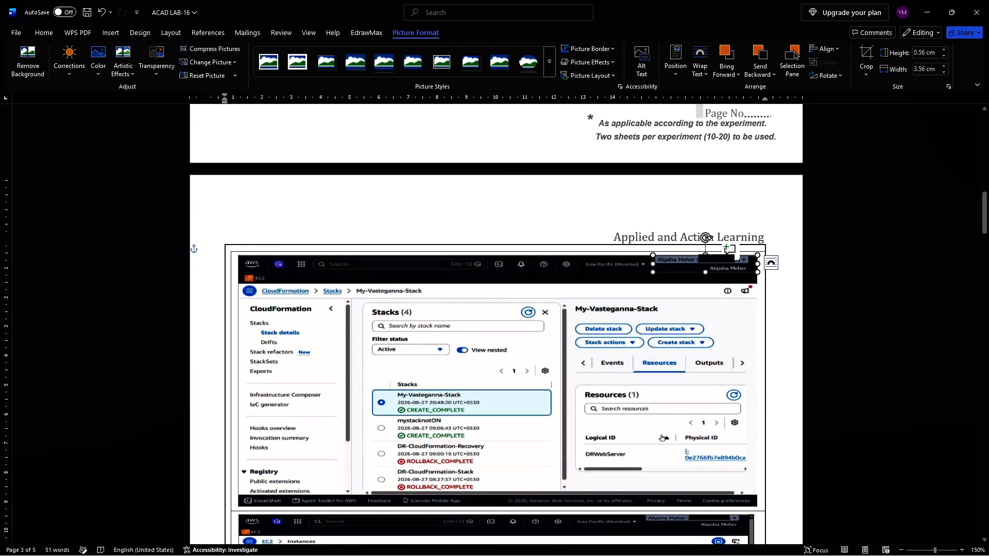
key("ctrl+v")
Move the pasted name image down from page 2 to just below the header of page 3's second screenshot, Update stack.
key("Down")
key("Down")
key("Down")
key("Down")
key("Down")
key("Down")
key("Down")
key("Down")
key("Down")
key("Down")
key("Down")
key("Down")
key("Down")
key("Down")
key("Down")
key("Down")
key("Down")
key("Down")
key("Down")
key("Down")
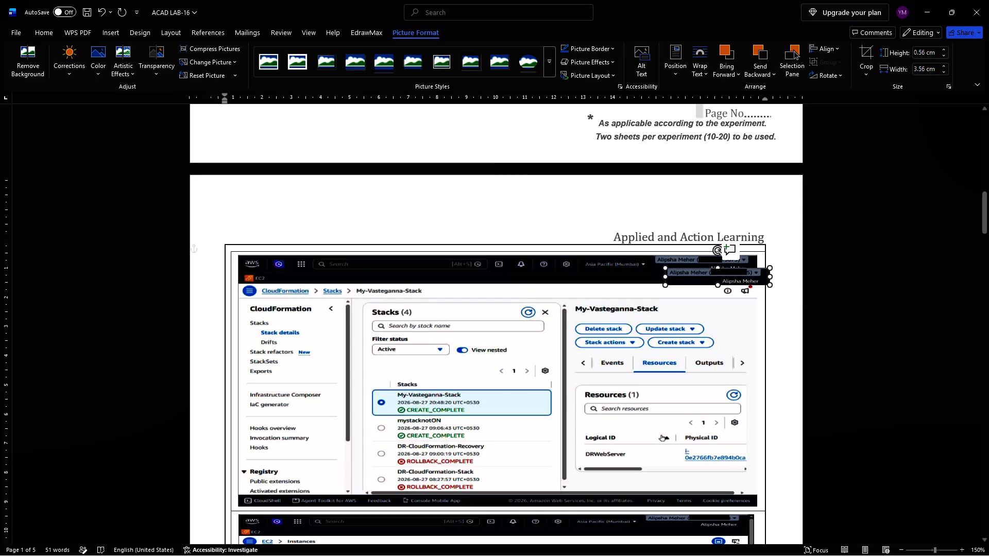
scroll(685, 257, "down", 2)
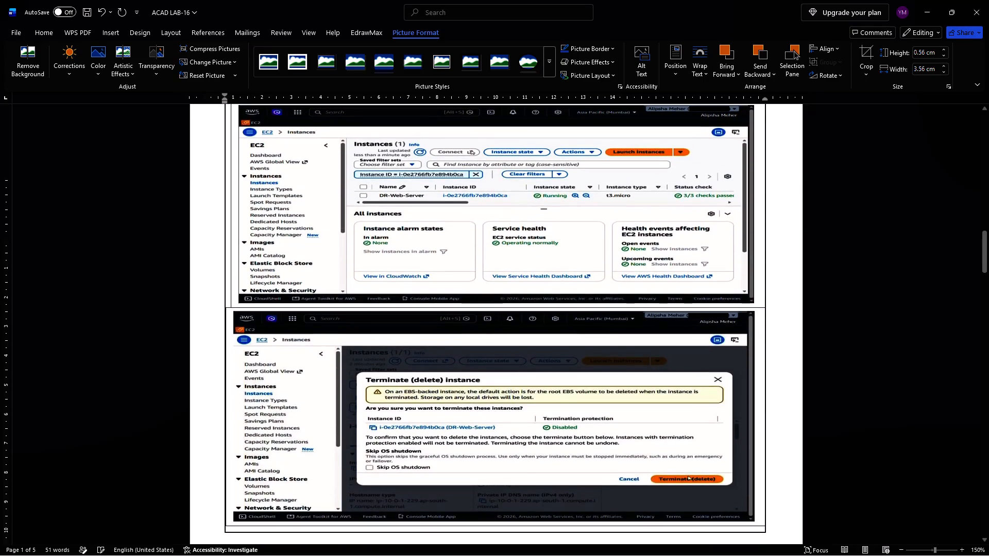
scroll(685, 257, "up", 1)
scroll(685, 257, "down", 1)
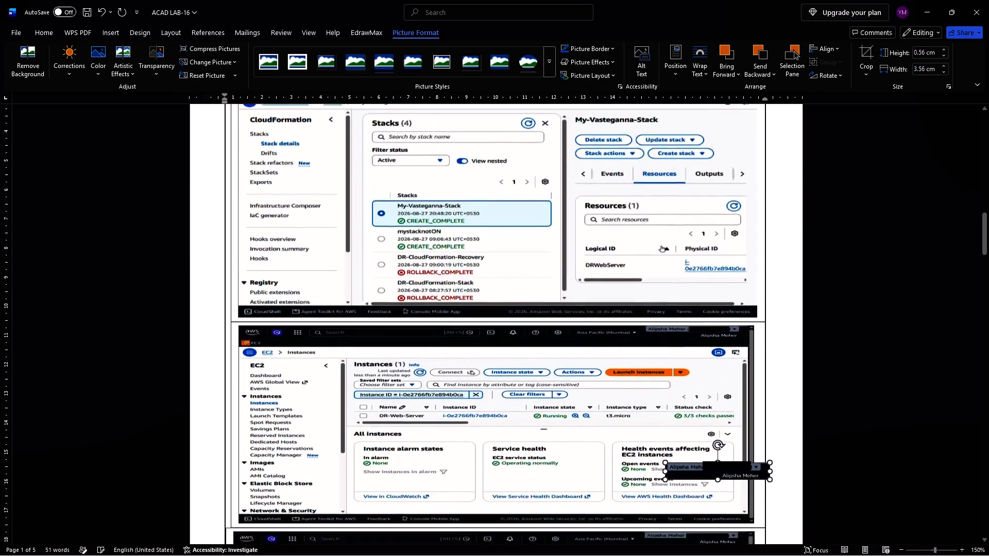
scroll(685, 257, "down", 1)
key("Down")
key("Down")
key("Down")
key("Down")
key("Down")
key("Down")
key("Down")
key("Down")
key("Down")
key("Down")
key("Down")
key("Down")
key("Down")
key("Down")
key("Down")
key("Down")
key("Down")
key("Down")
key("Down")
key("Down")
scroll(685, 257, "down", 2)
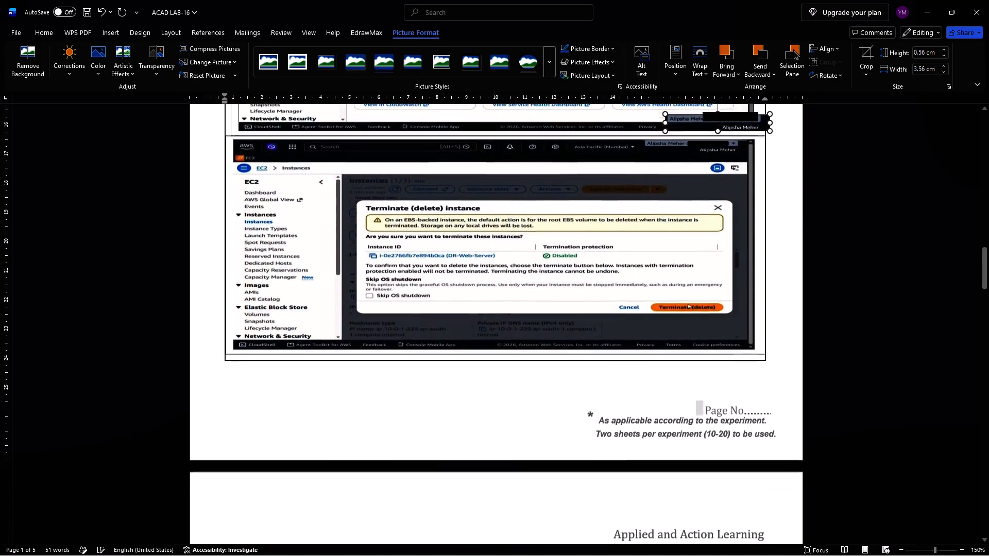
scroll(685, 257, "down", 3)
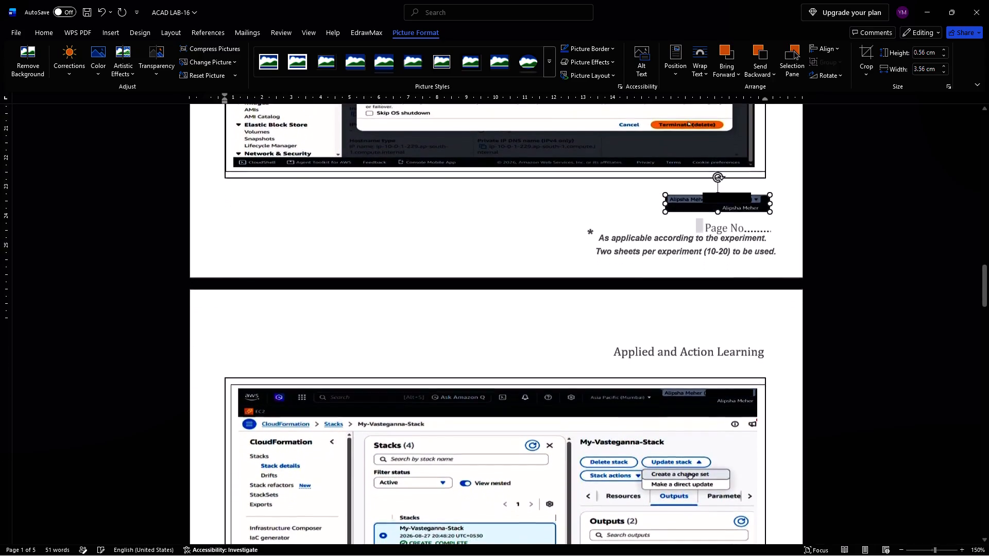
scroll(685, 257, "down", 3)
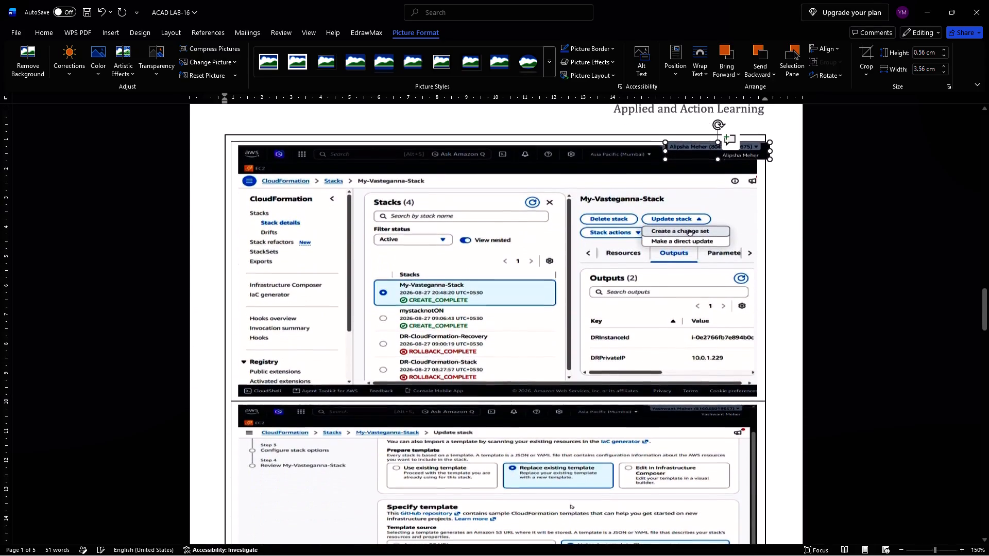
key("Down")
key("Down")
key("Down")
key("Down")
key("Down")
key("Down")
key("Down")
key("Down")
key("Down")
key("Down")
key("Down")
key("Down")
key("Down")
key("Down")
key("Down")
key("Down")
key("Down")
key("Down")
key("Down")
key("Down")
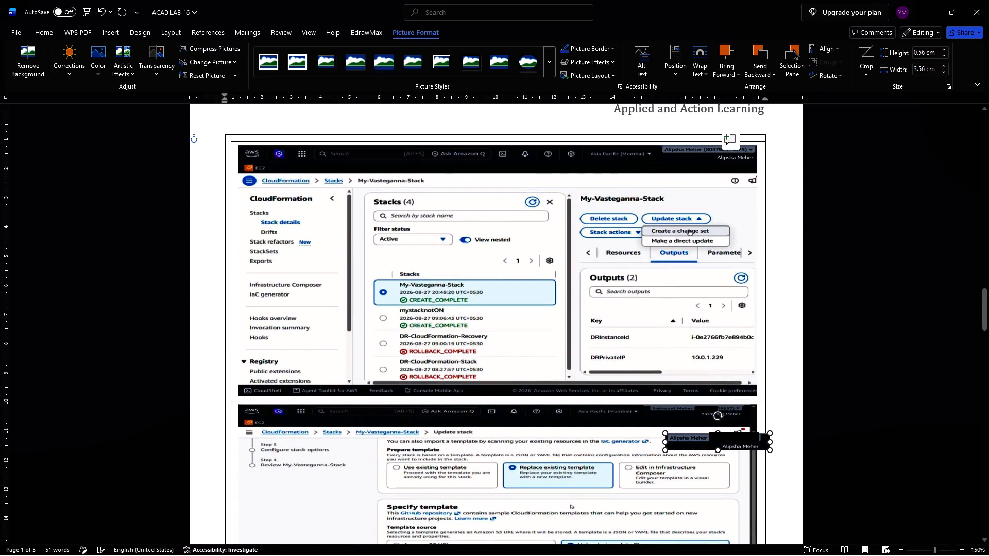
Delete the old name image from the header of page 3's second screenshot.
left_click(685, 408)
key("Delete")
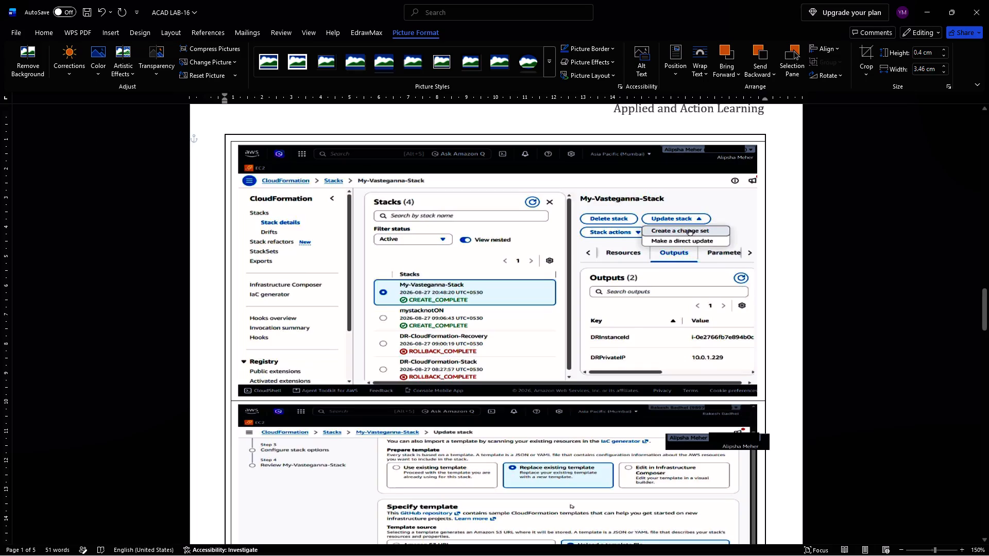
Fit the name image copy over the account name in page 3's second screenshot header, reducing its height to 0.42 cm.
left_click(695, 441)
left_click_drag(695, 441, 677, 421)
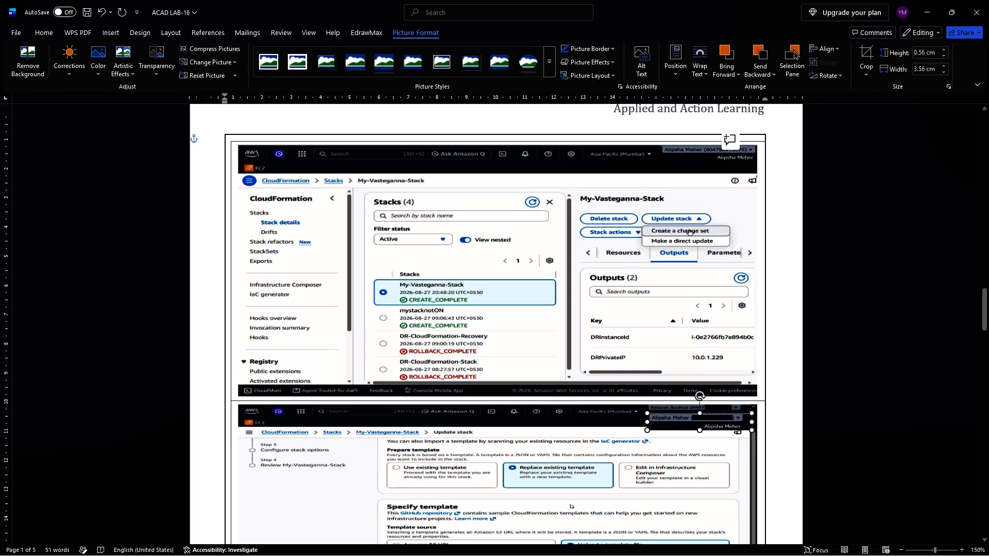
left_click_drag(677, 421, 676, 415)
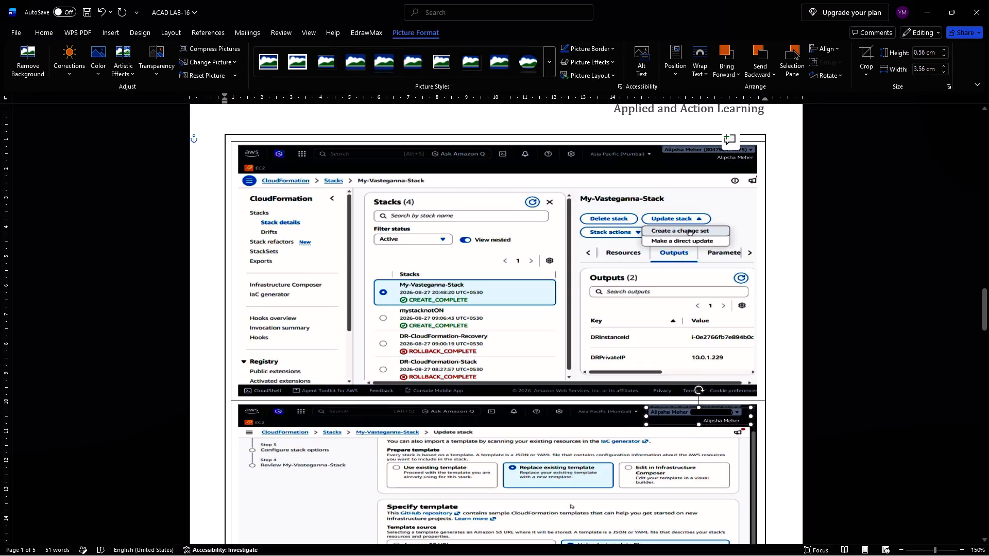
left_click_drag(676, 415, 676, 414)
left_click(700, 421)
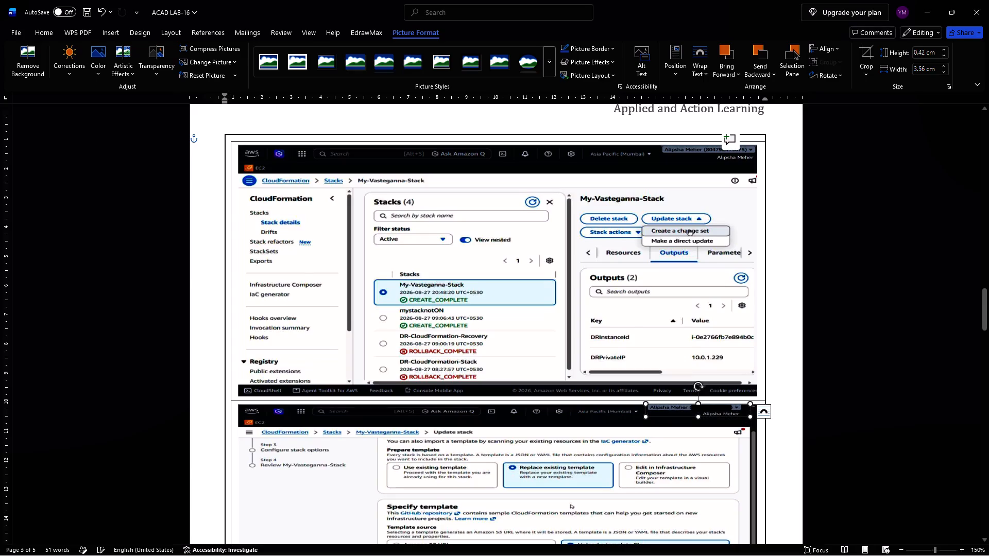
left_click(690, 441)
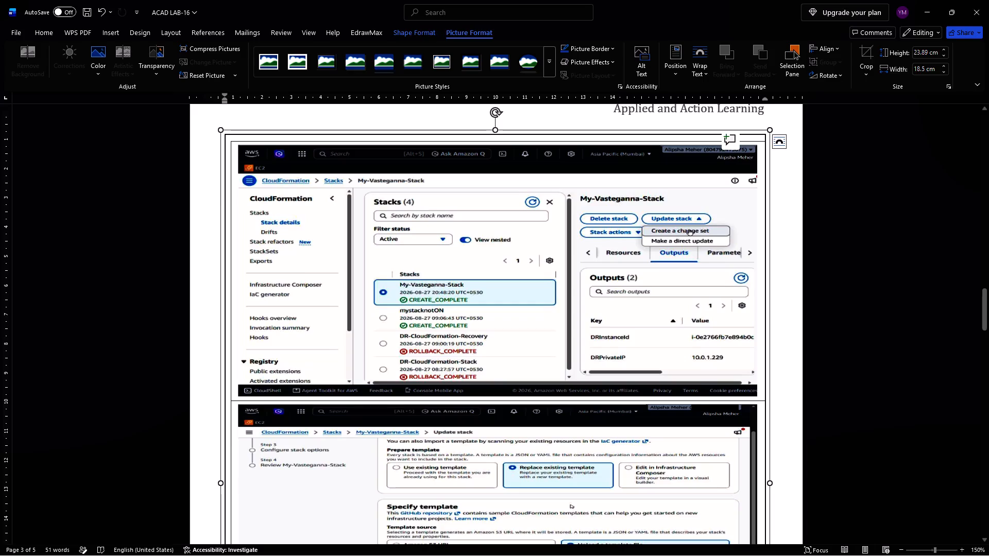
left_click(685, 413)
key("Down")
key("Down")
left_click(684, 462)
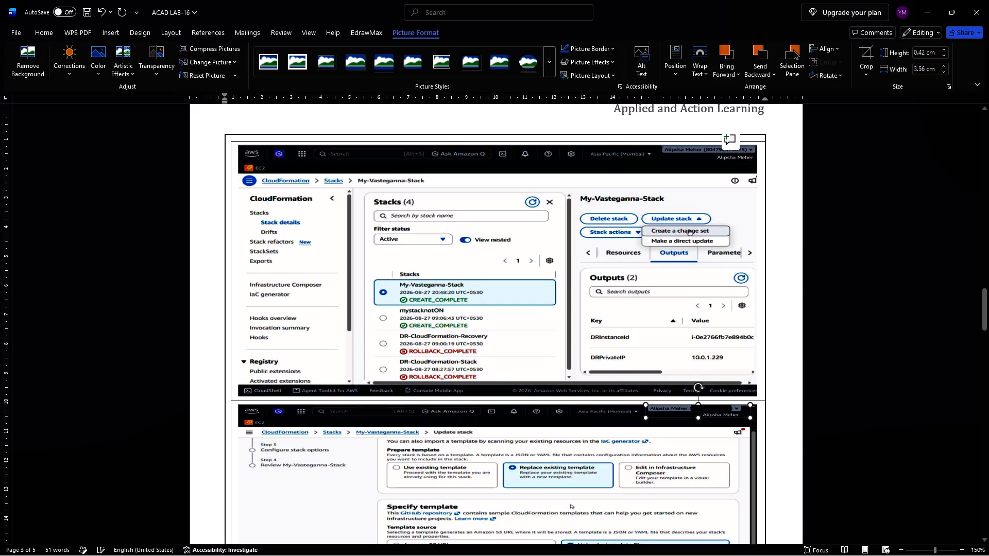
Duplicate the 0.42 cm high name image and move the copy down below the header of page 3's third screenshot.
left_click(686, 416)
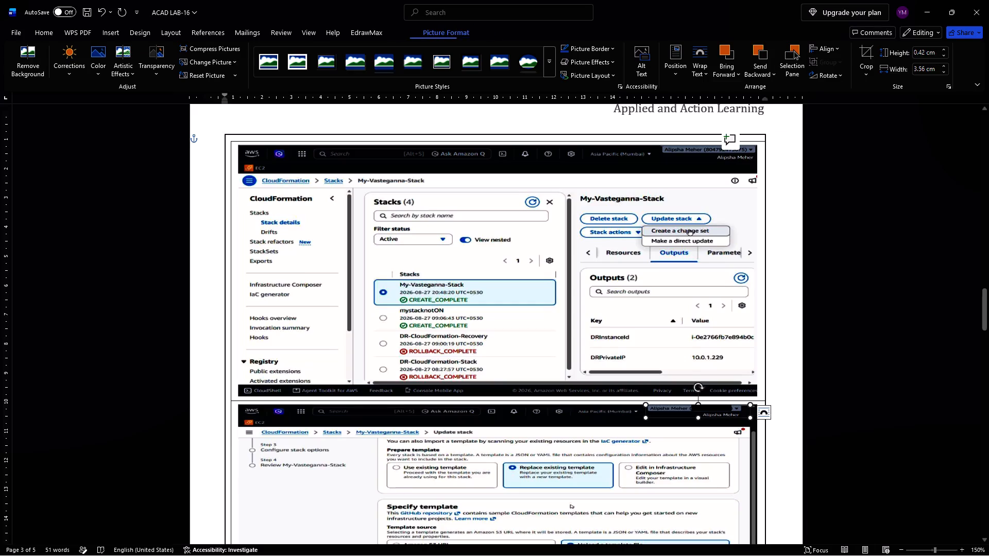
key("ctrl+c")
key("ctrl+v")
scroll(686, 416, "down", 1)
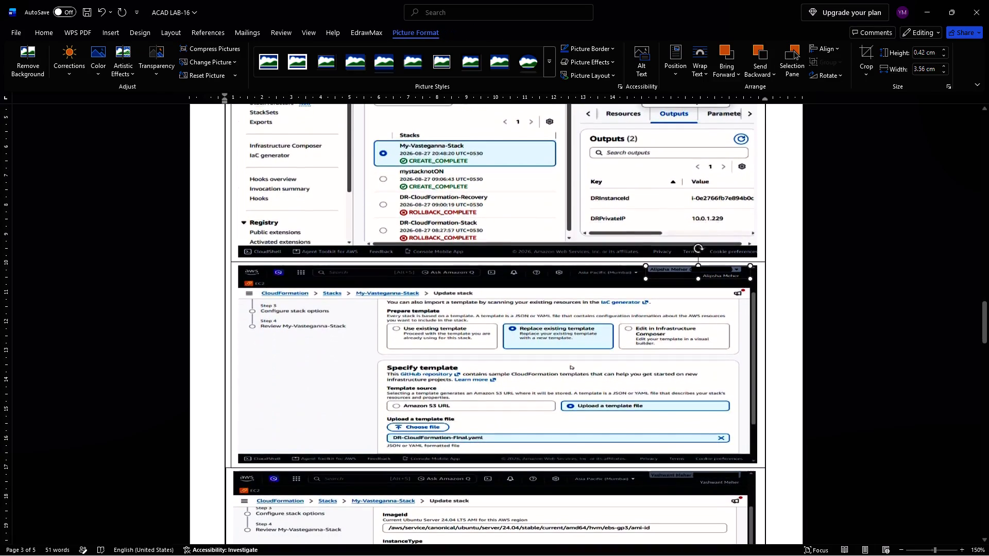
key("ctrl+v")
scroll(686, 416, "down", 1)
key("Down")
key("Down")
key("Down")
key("Down")
key("Down")
key("Down")
key("Down")
key("Down")
key("Down")
key("Down")
key("Down")
key("Down")
key("Down")
key("Down")
key("Down")
key("Down")
key("Down")
key("Down")
key("Down")
key("Down")
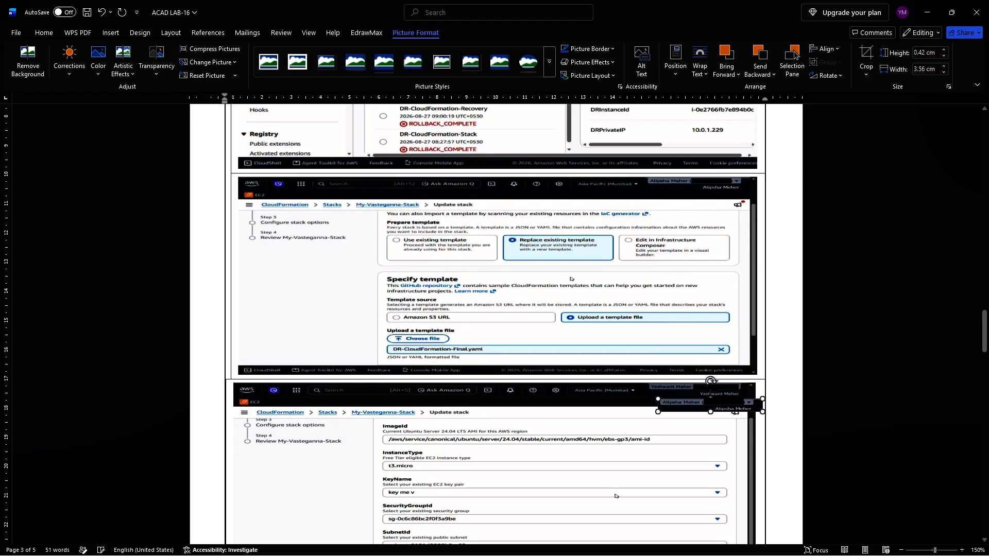
Delete the old name image from the header of page 3's third screenshot.
left_click(690, 390)
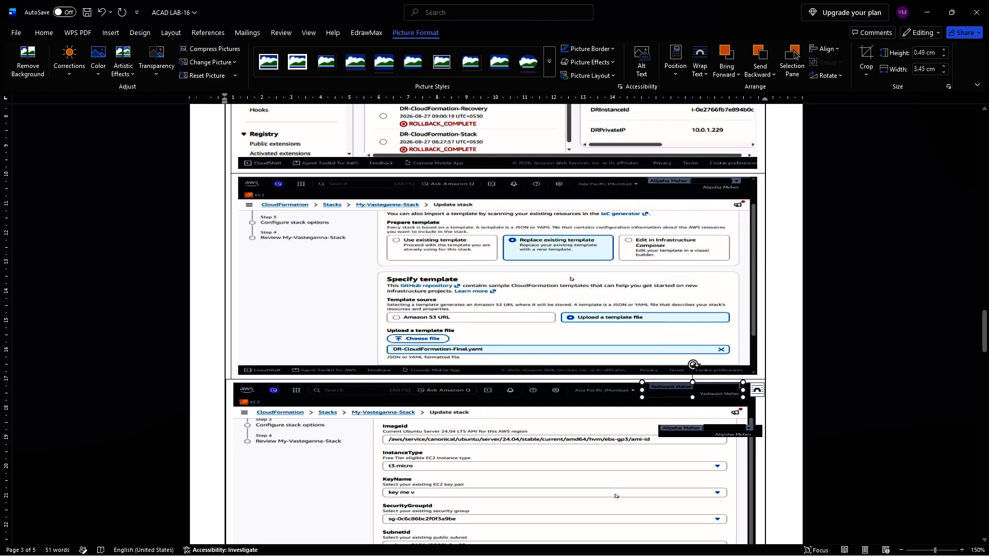
key("Delete")
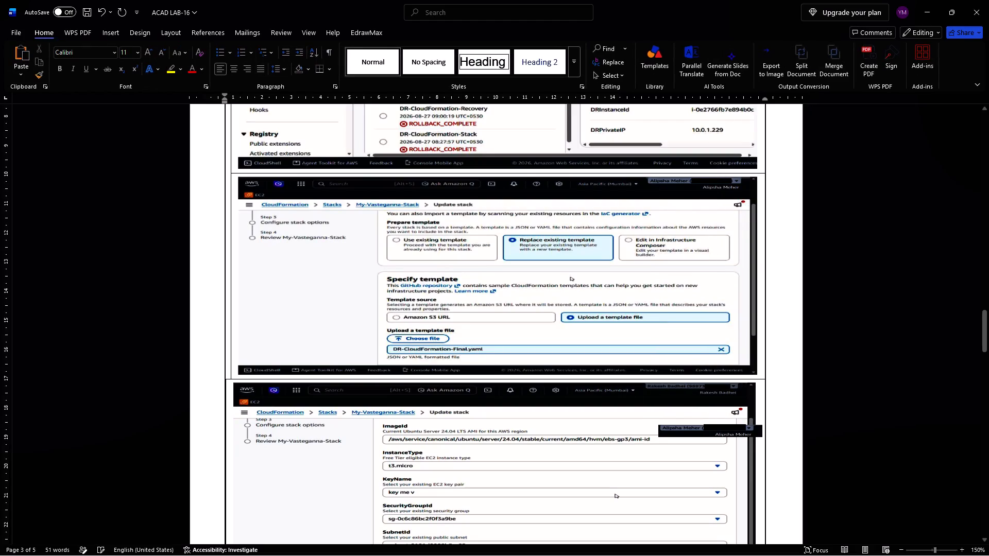
Align the name image copy over the account name in the header of page 3's third screenshot and deselect it.
left_click(710, 431)
left_click_drag(710, 431, 693, 398)
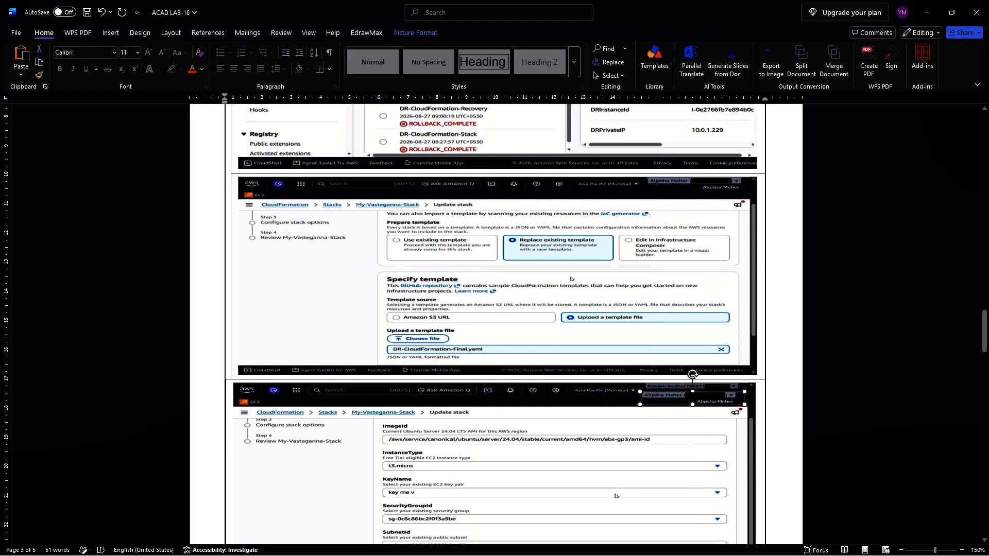
left_click_drag(693, 398, 693, 390)
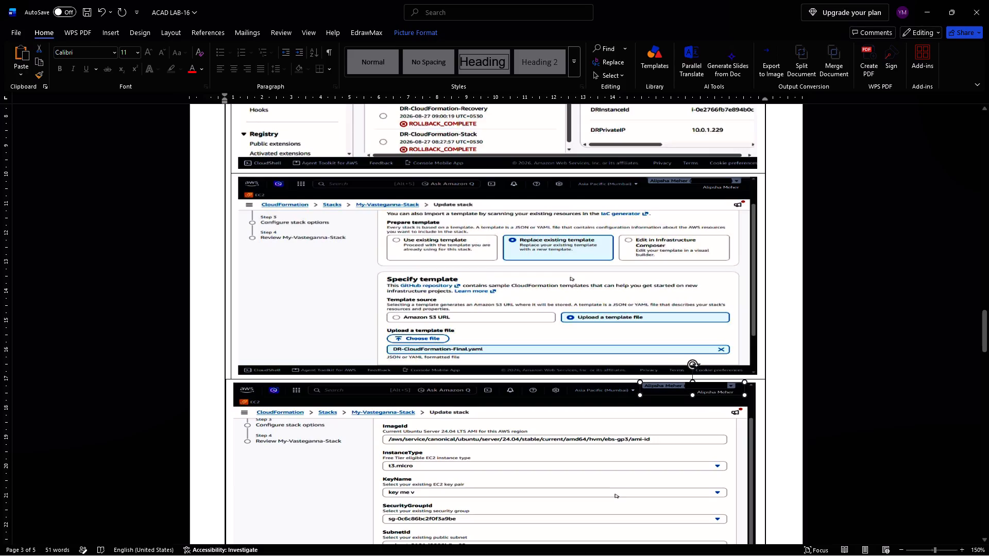
left_click_drag(693, 390, 693, 391)
left_click(707, 424)
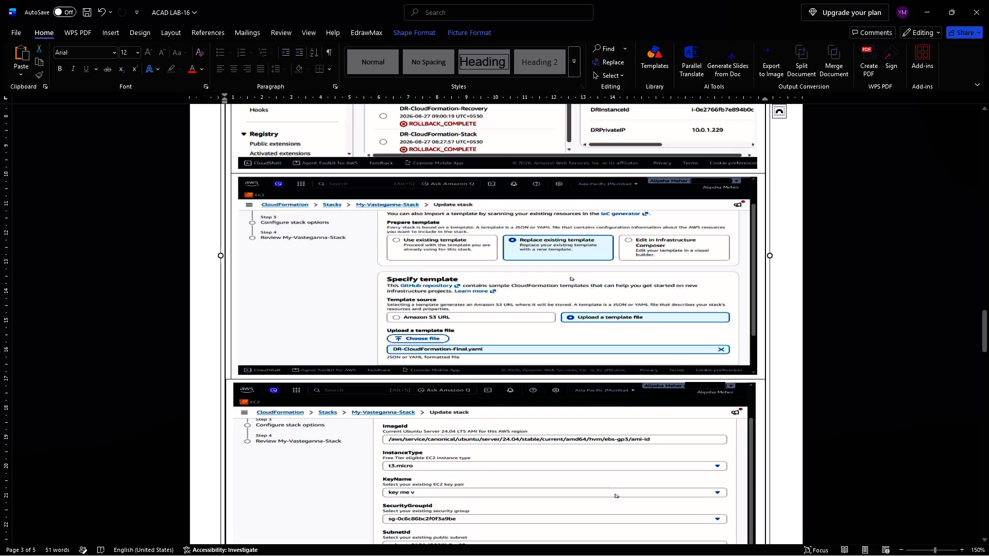
Duplicate the name image from page 3's third screenshot and move the copy below the header of page 4's first Final Output screenshot.
left_click(686, 390)
key("ctrl+c")
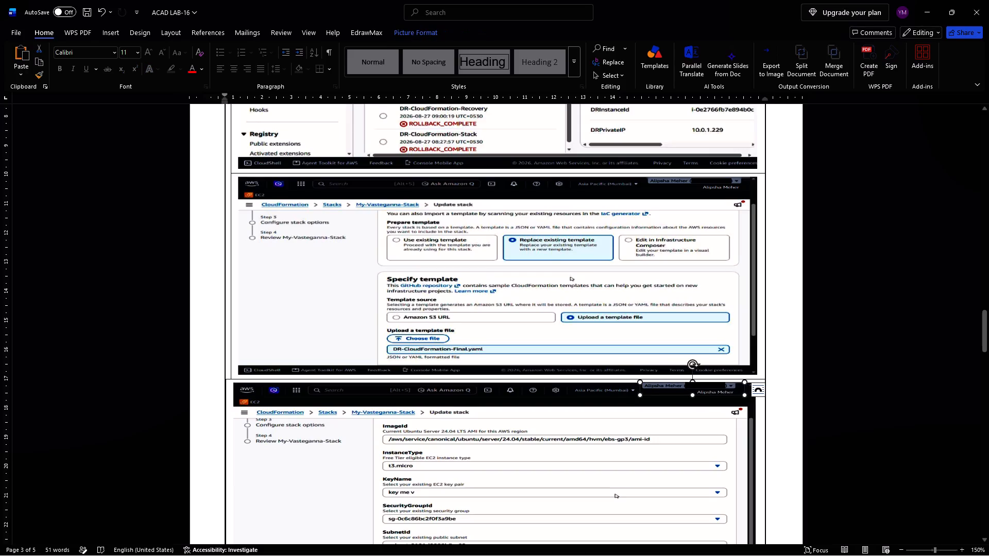
key("ctrl+v")
scroll(686, 390, "down", 1)
key("ctrl+v")
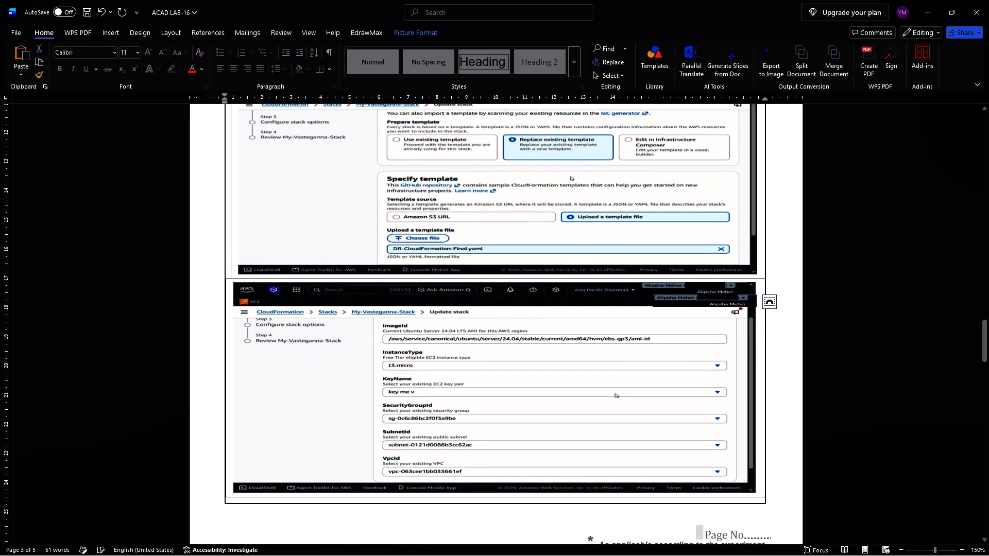
scroll(686, 390, "down", 5)
scroll(678, 475, "up", 1)
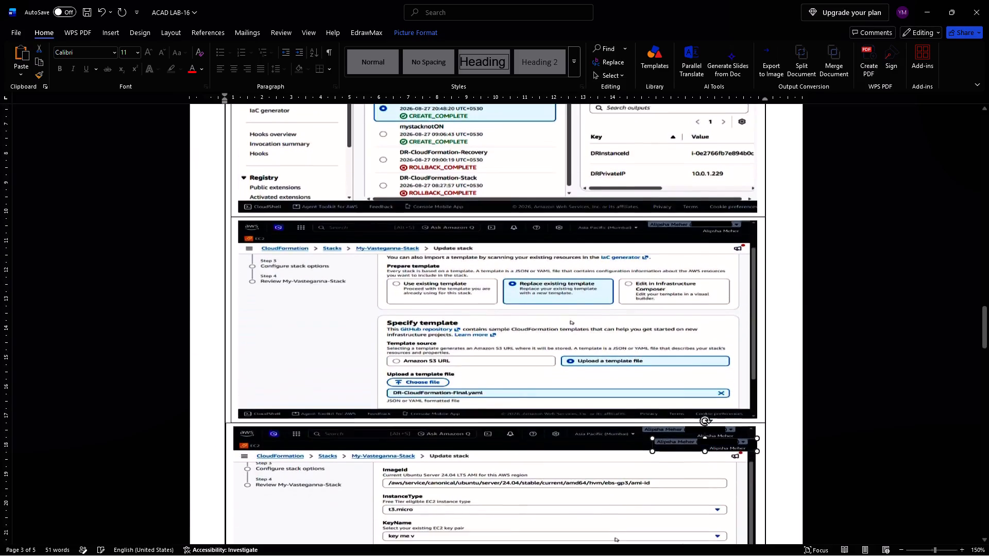
scroll(678, 475, "up", 1)
key("Down")
key("Down")
key("Down")
key("Down")
key("Down")
key("Down")
key("Down")
key("Down")
key("Down")
key("Down")
key("Down")
key("Down")
key("Down")
key("Down")
key("Down")
key("Down")
key("Down")
key("Down")
key("Down")
key("Down")
scroll(683, 440, "down", 2)
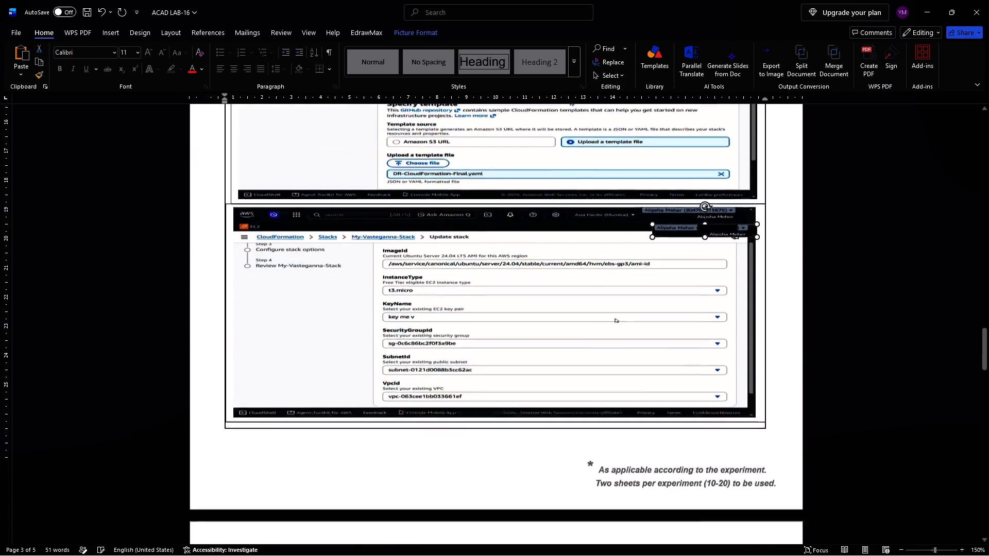
scroll(683, 440, "down", 7)
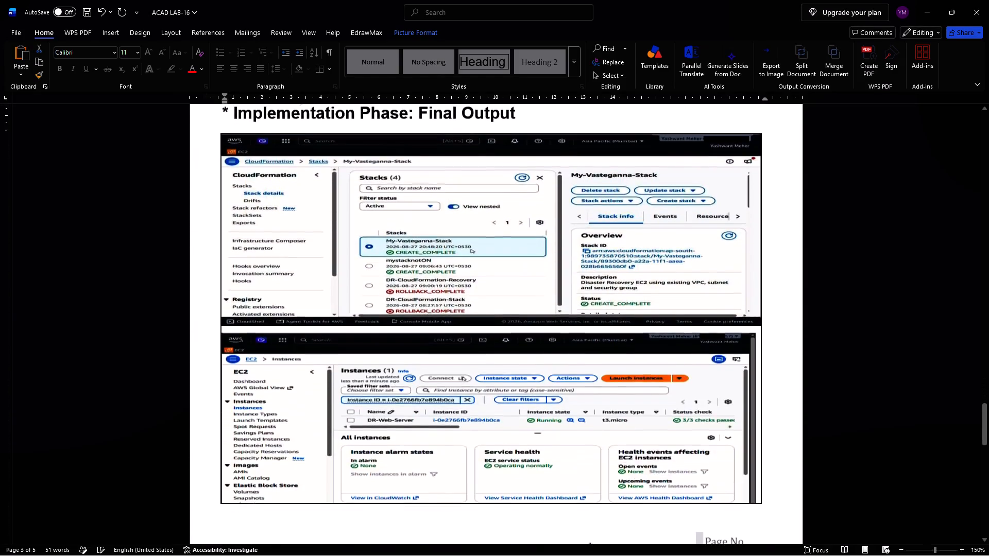
scroll(683, 440, "up", 2)
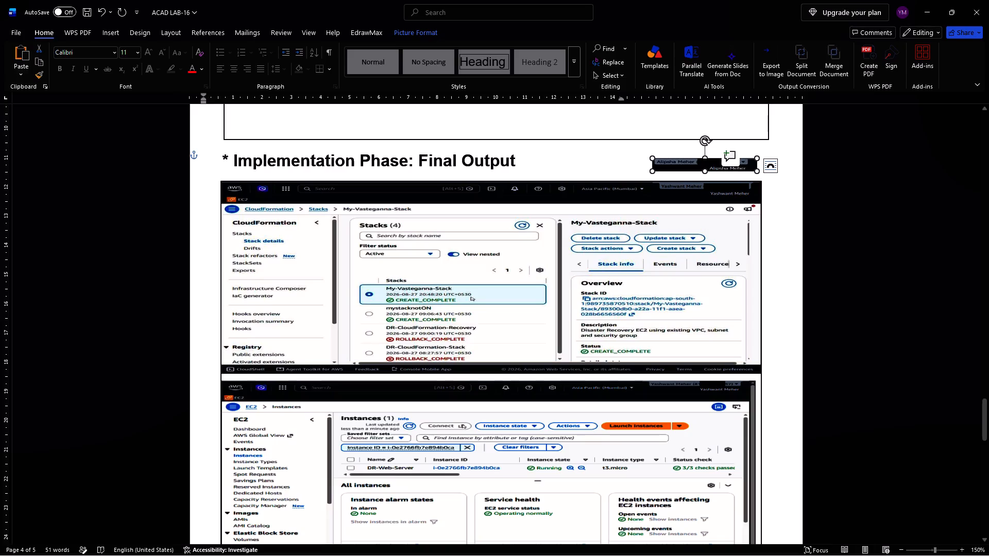
left_click(685, 164)
left_click_drag(685, 164, 651, 253)
left_click(683, 168)
left_click_drag(681, 167, 666, 170)
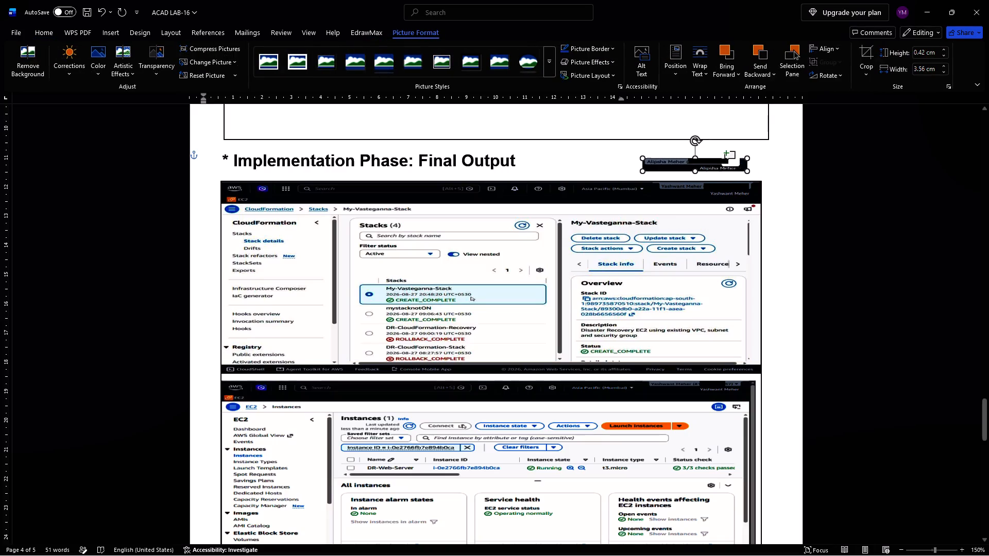
left_click_drag(666, 170, 651, 244)
Delete the old name image from the header of the first Final Output screenshot on page 4.
left_click(688, 191)
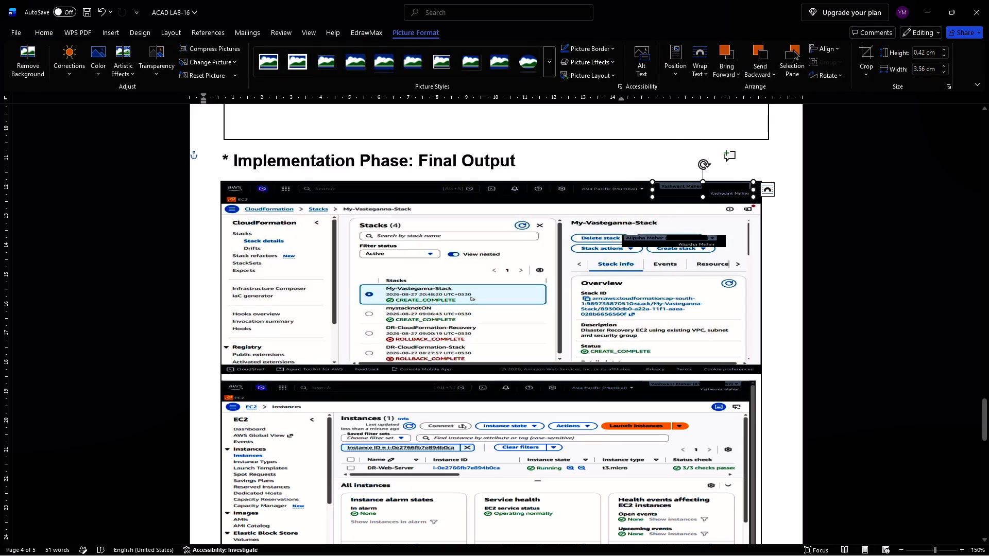
key("Delete")
Place the name image copy over the account name in the header of the first Final Output screenshot.
left_click(667, 241)
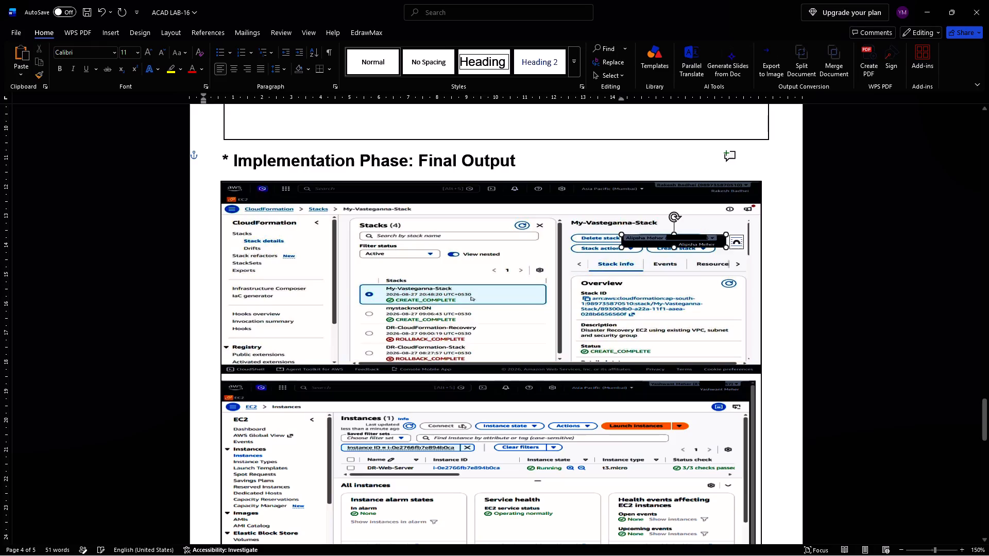
left_click_drag(667, 241, 696, 190)
left_click(687, 213)
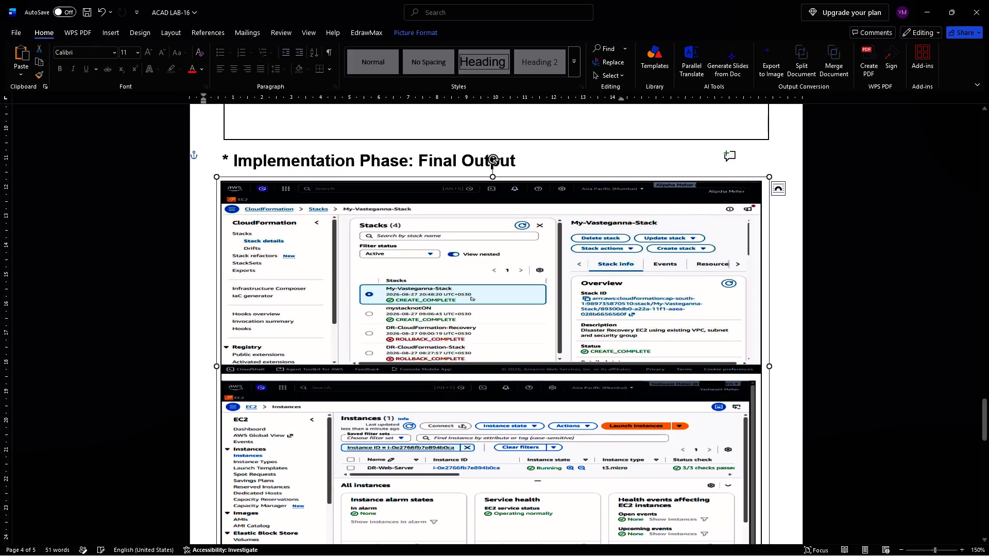
Duplicate the name image from the first Final Output screenshot and move the copy below the header of the second Final Output screenshot.
left_click(695, 189)
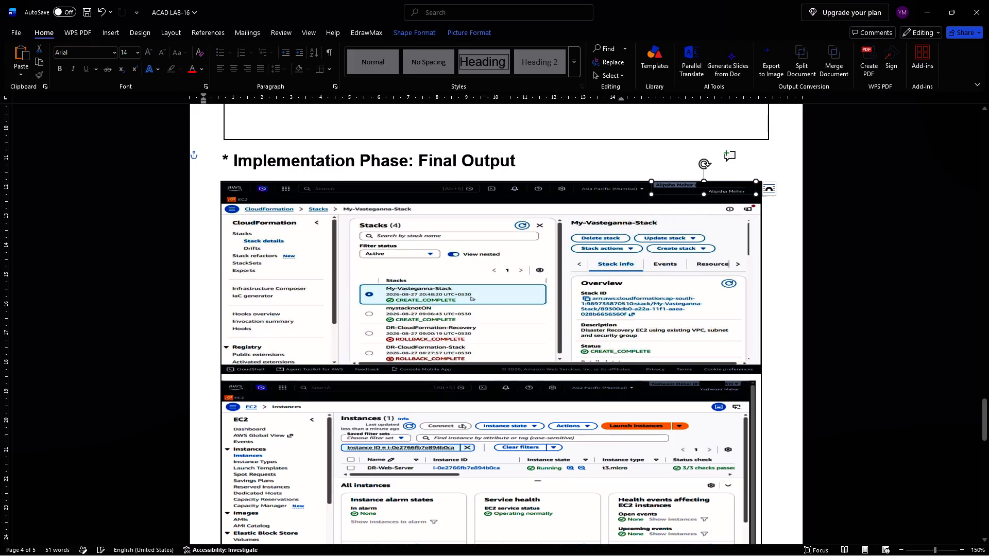
key("ctrl+c")
key("ctrl+v")
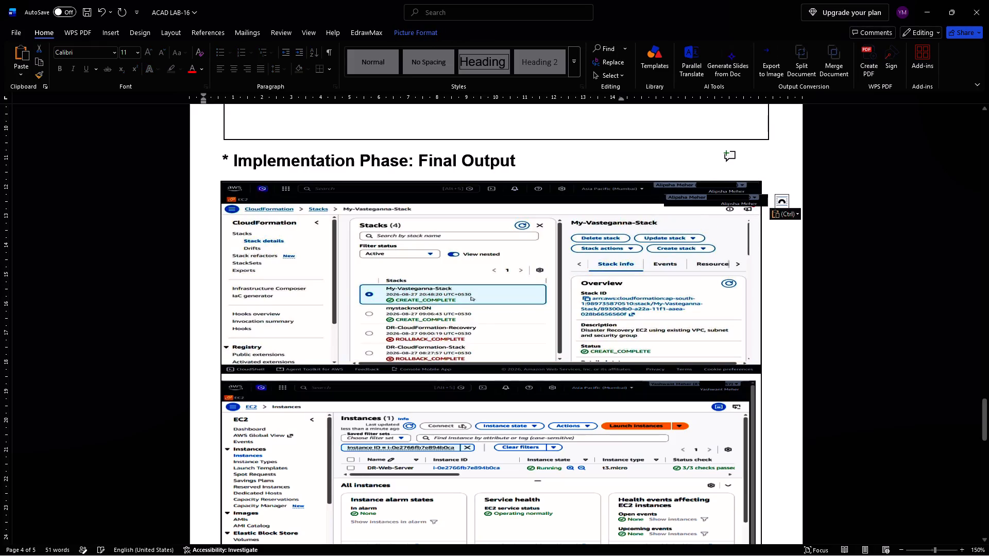
left_click_drag(683, 202, 620, 434)
Delete the old name image from the header of the second Final Output screenshot on page 4.
left_click(673, 390)
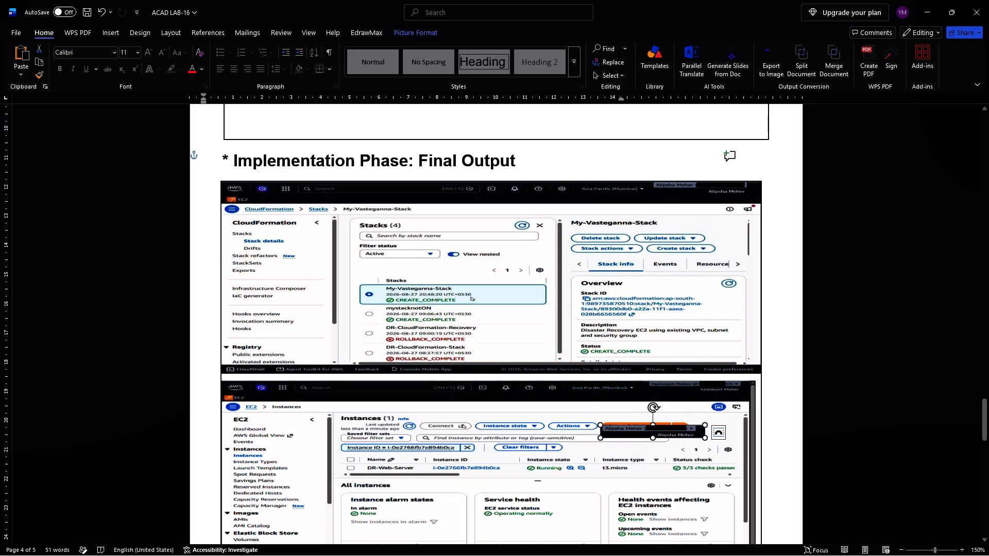
key("Delete")
Align the name image copy over the account name in the header of the second Final Output screenshot.
left_click(656, 434)
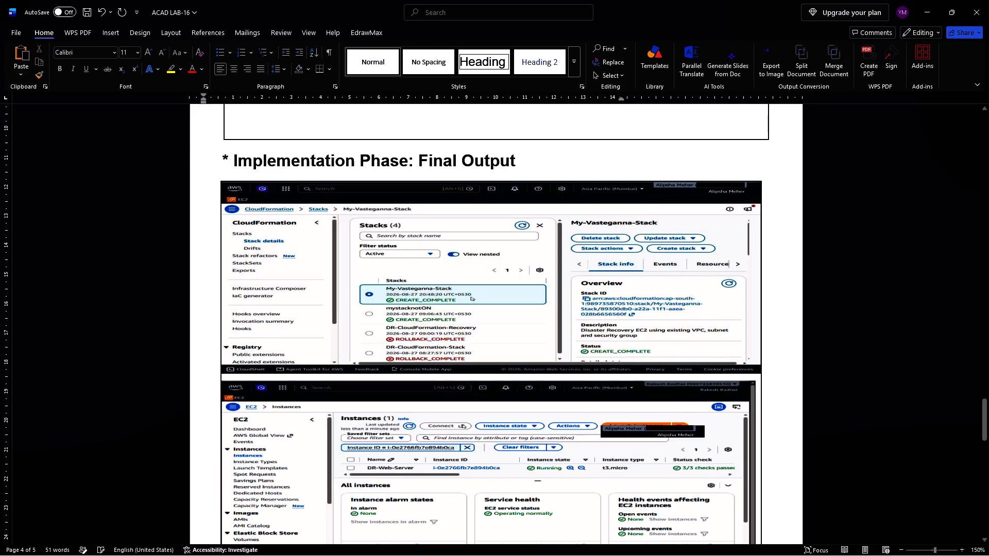
left_click_drag(656, 434, 694, 395)
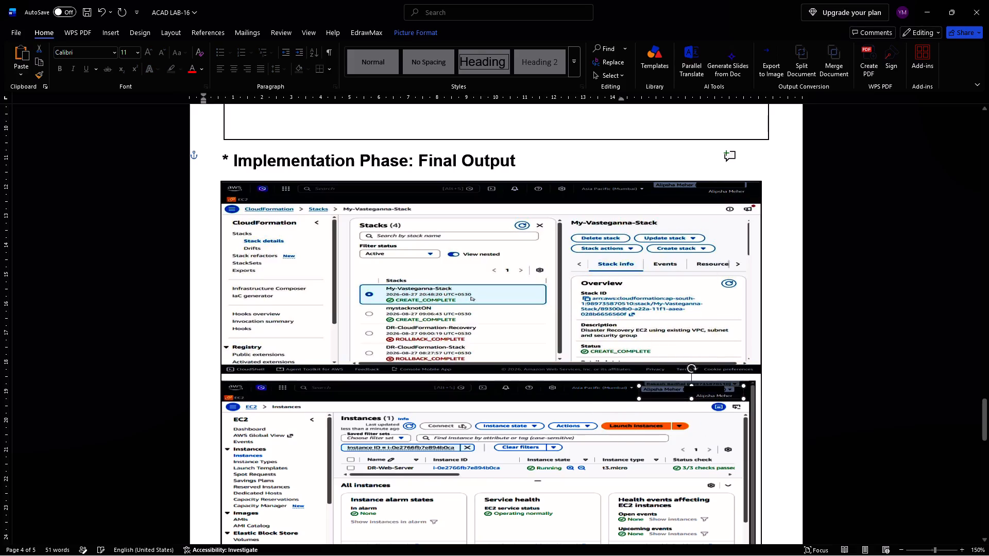
left_click_drag(694, 395, 704, 393)
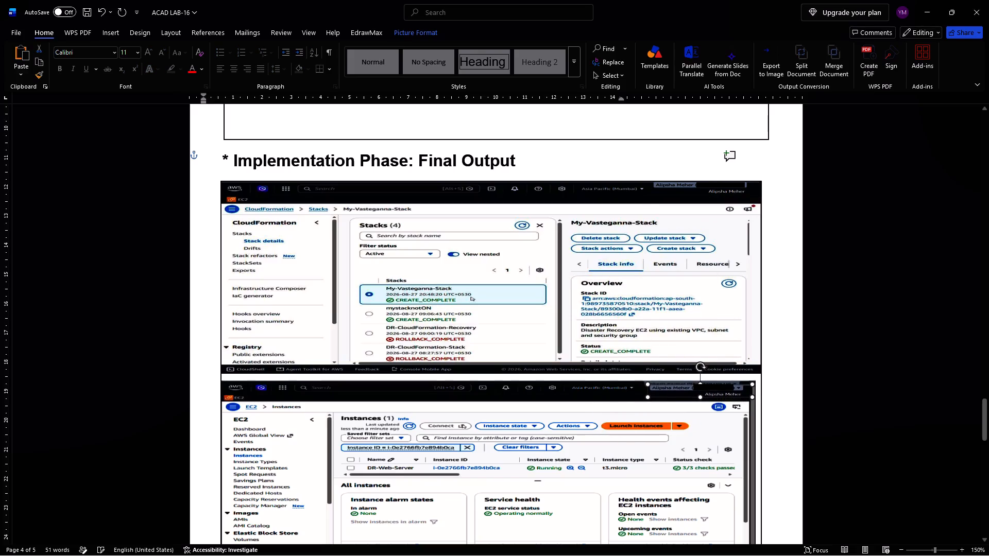
left_click_drag(704, 393, 701, 392)
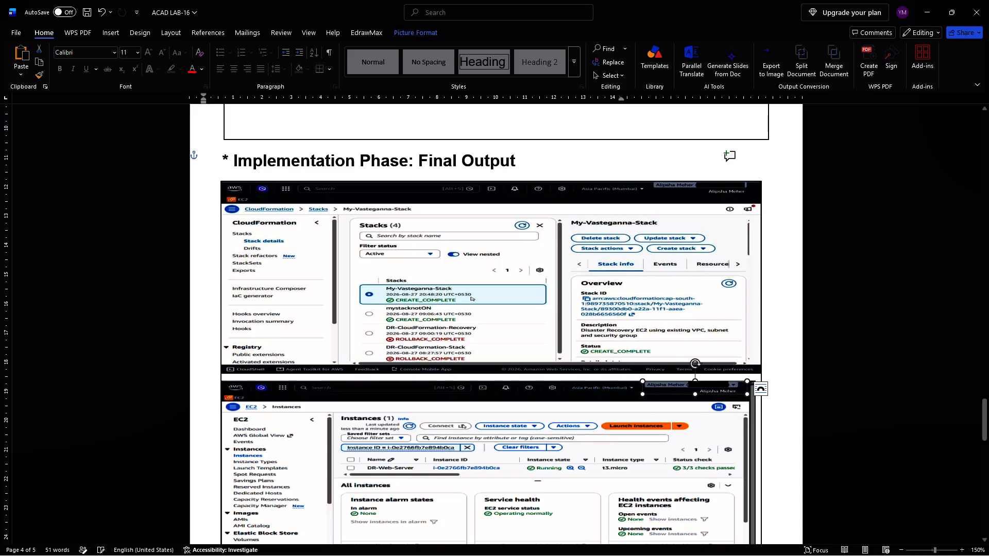
left_click(691, 420)
left_click(674, 389)
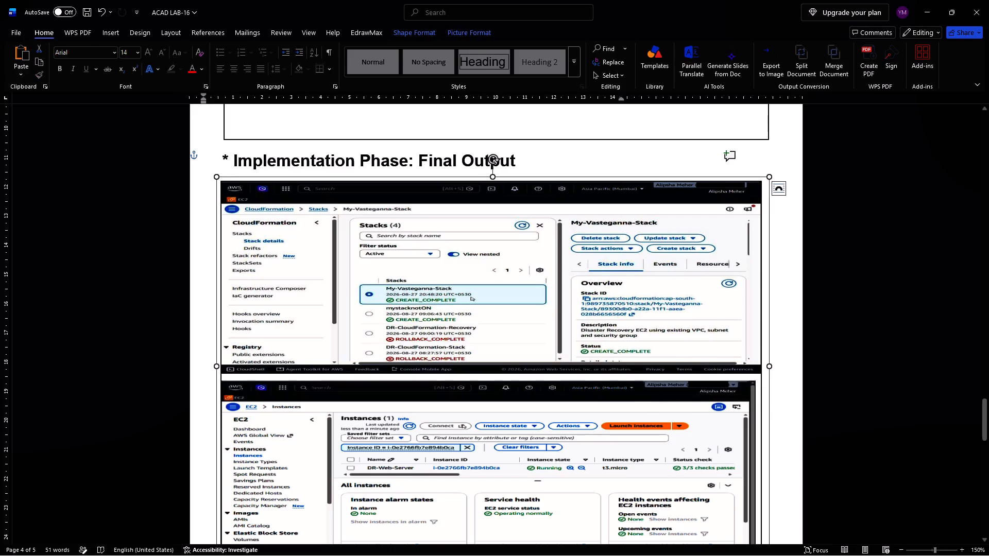
left_click(695, 394)
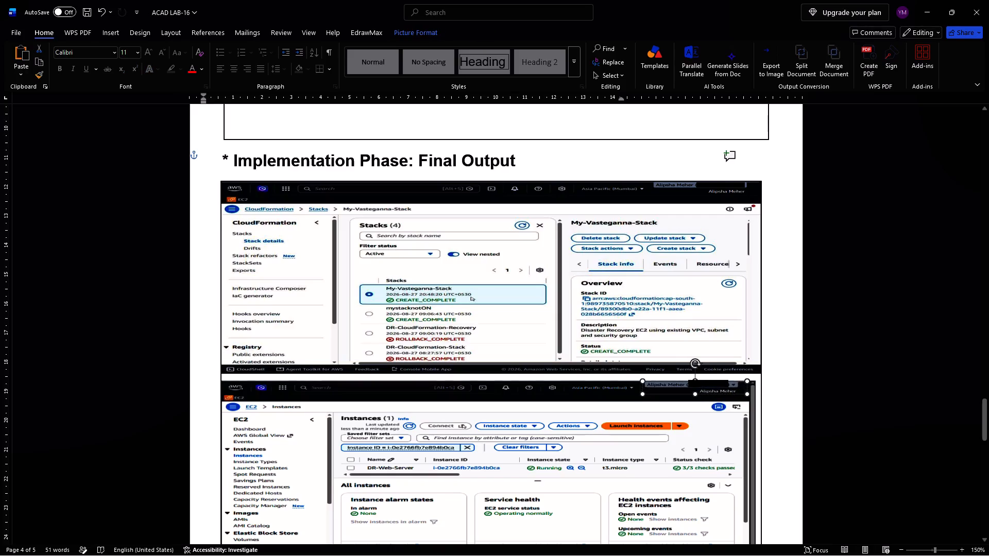
left_click(670, 404)
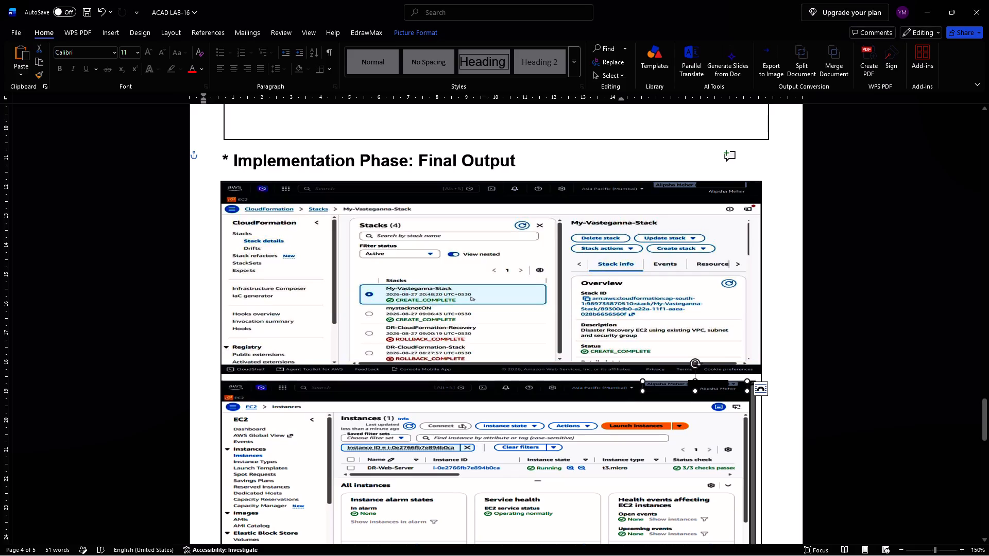
left_click(690, 387)
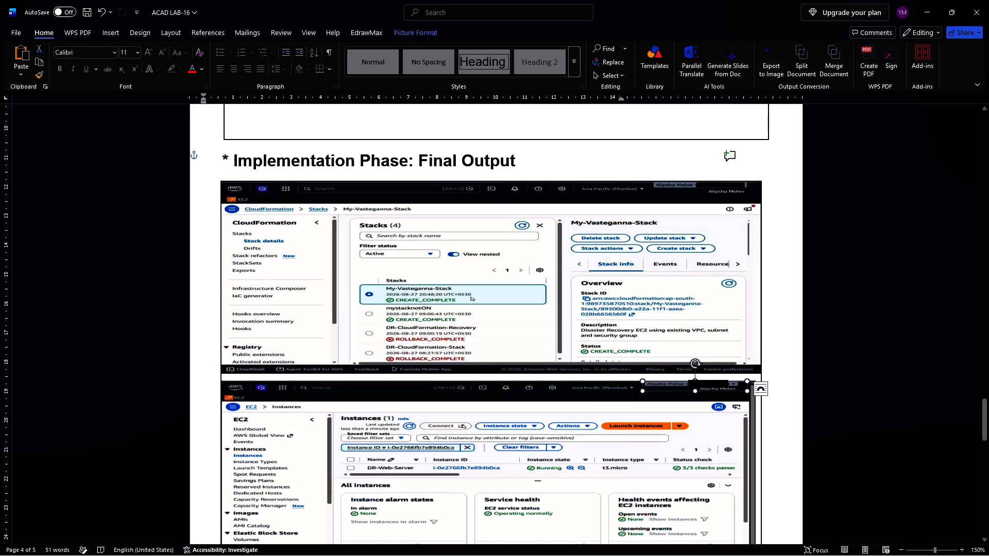
left_click(693, 390)
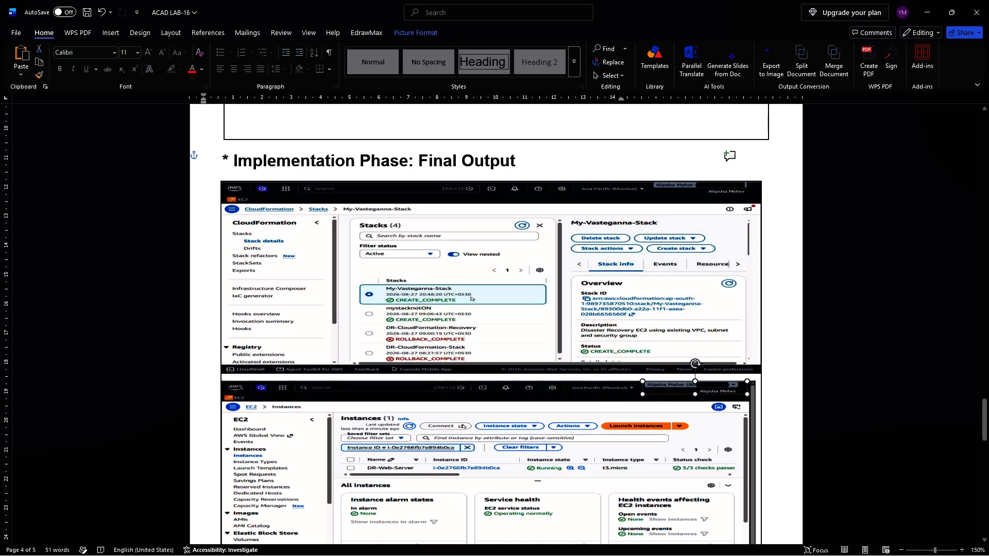
left_click(684, 409)
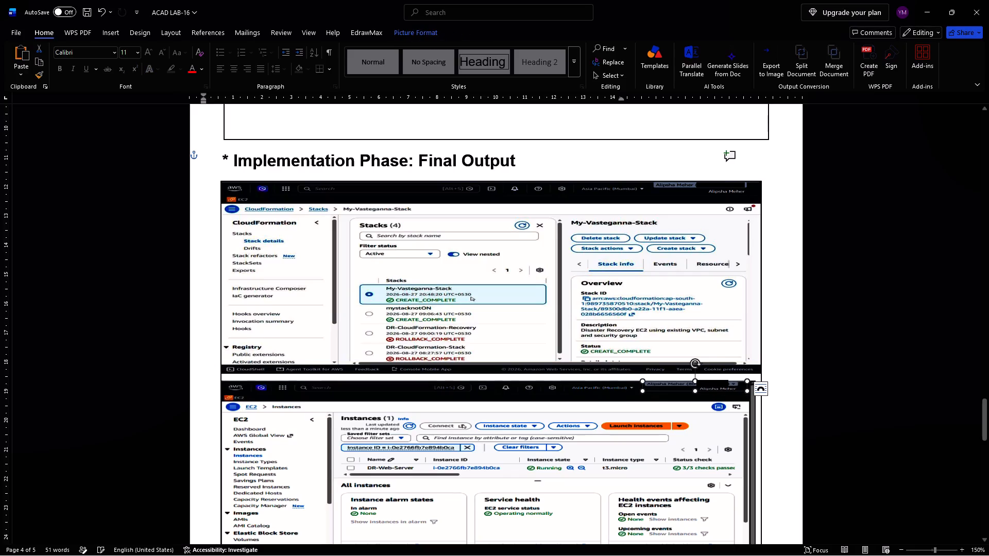
left_click(697, 388)
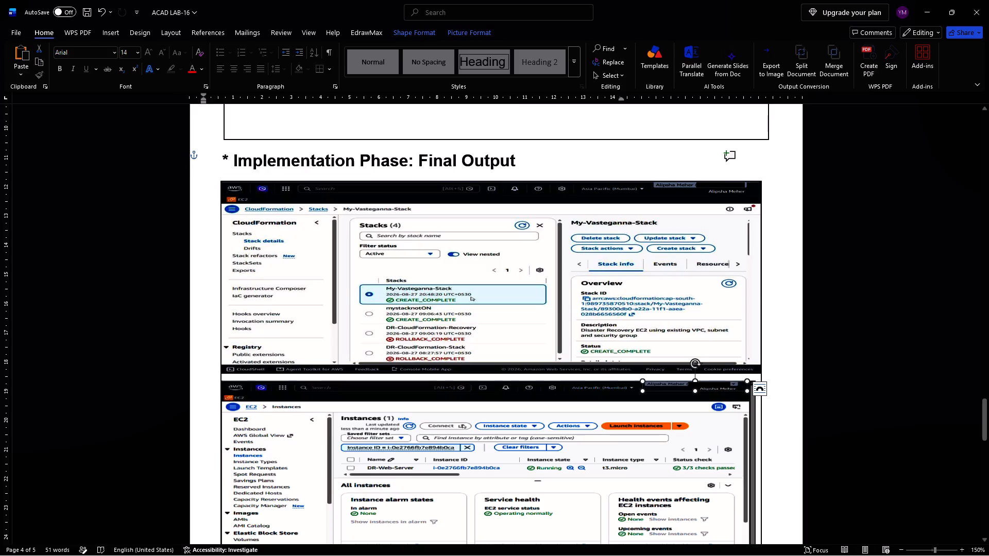
left_click(697, 391)
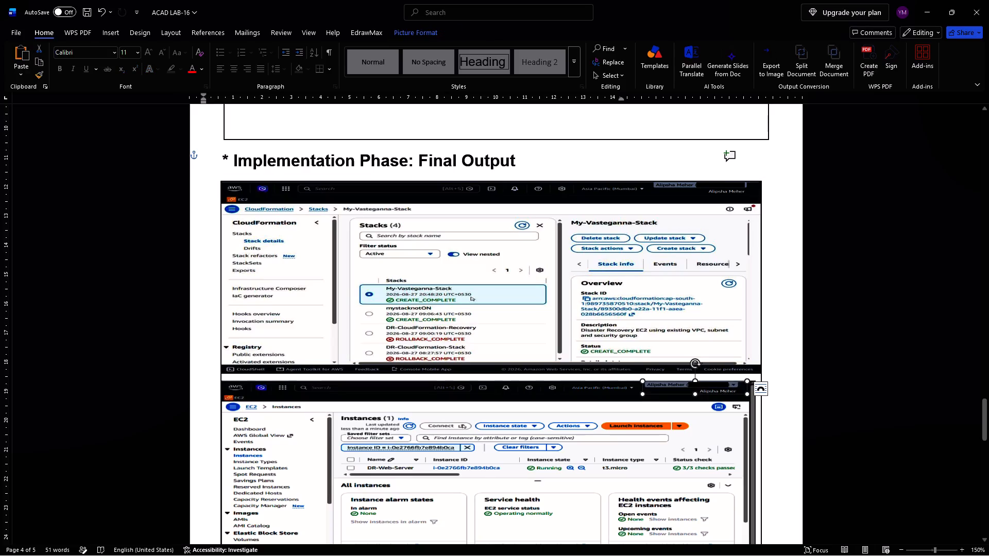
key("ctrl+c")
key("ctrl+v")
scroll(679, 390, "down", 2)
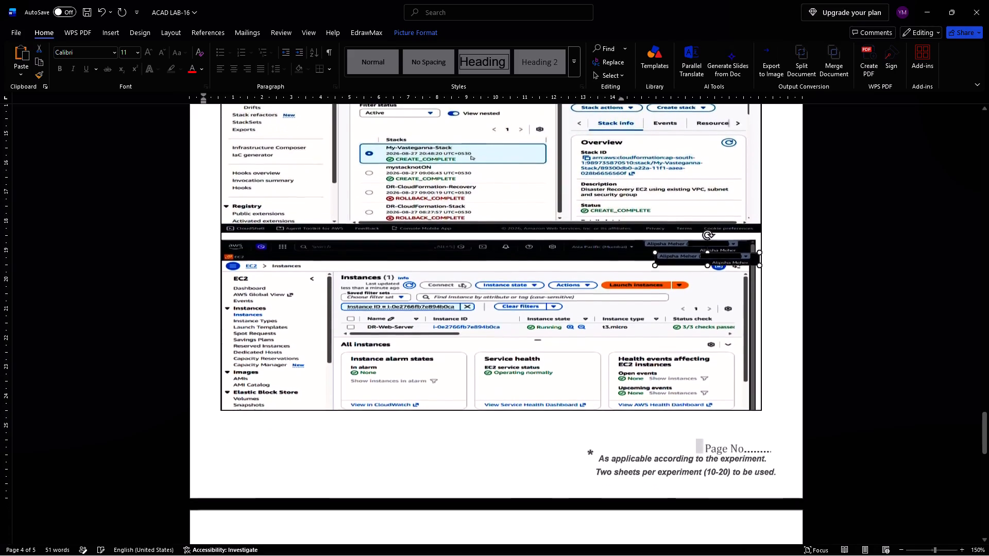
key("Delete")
Save the document as a PDF named ACAD LAB-16 in the 5th sem folder inside .Tinkidi on the Desktop.
scroll(674, 324, "down", 2)
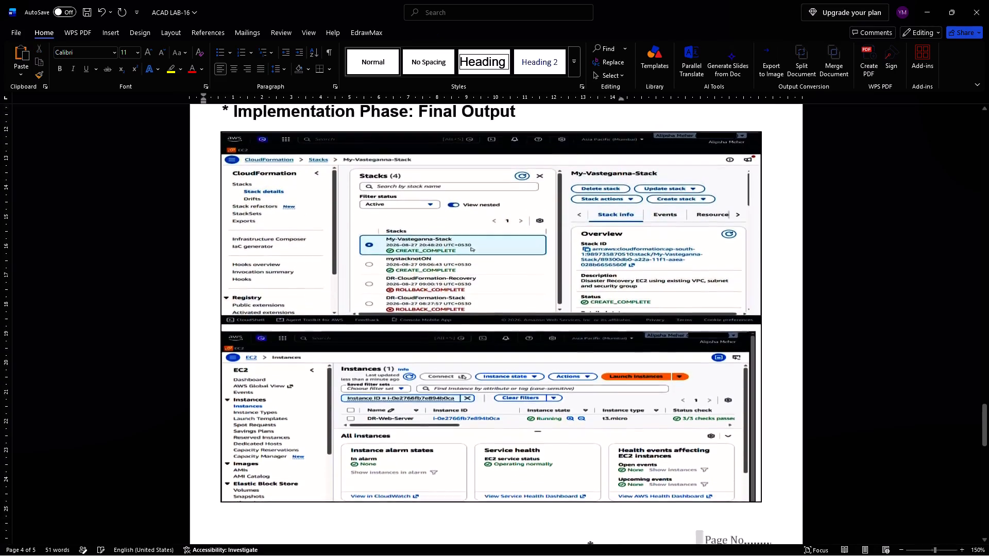
scroll(674, 324, "down", 2)
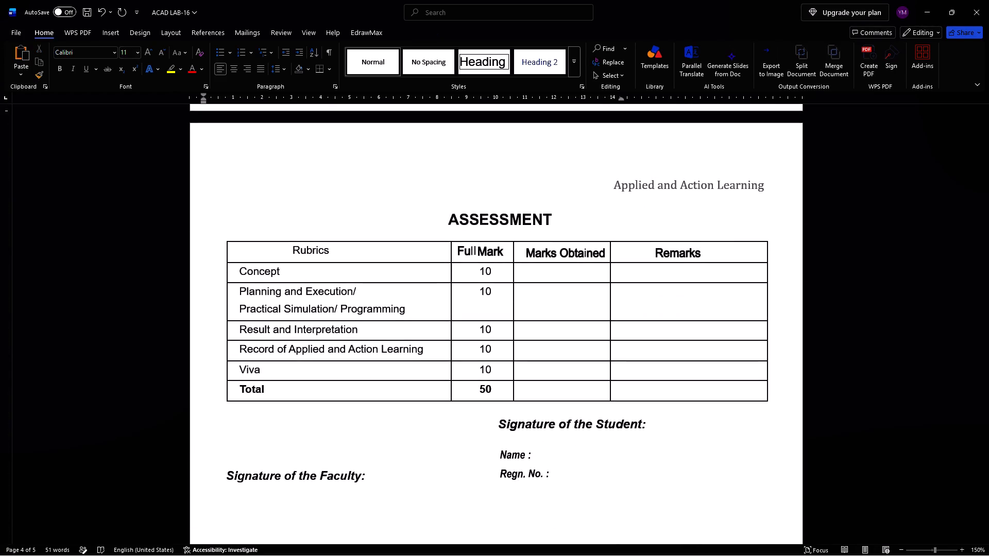
left_click(19, 31)
left_click(39, 246)
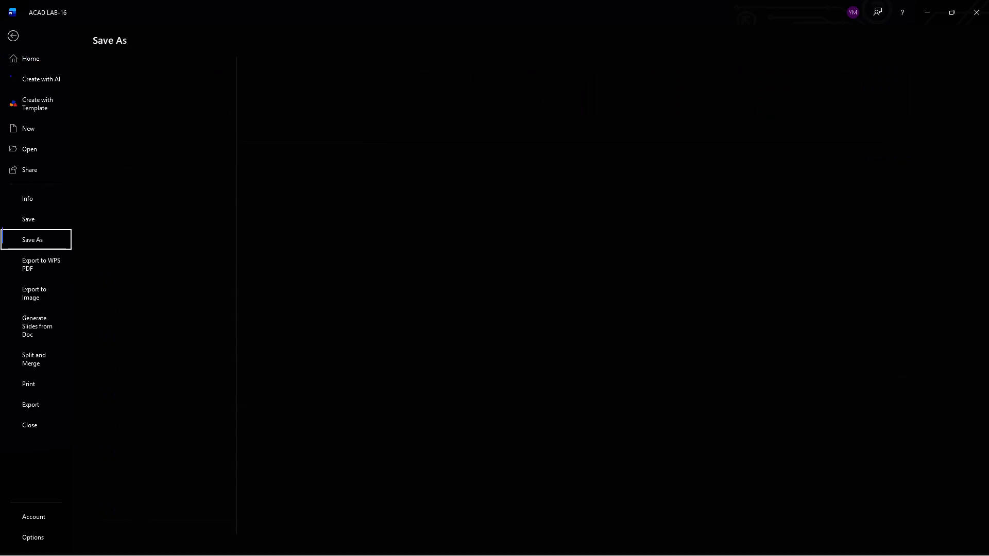
left_click(180, 254)
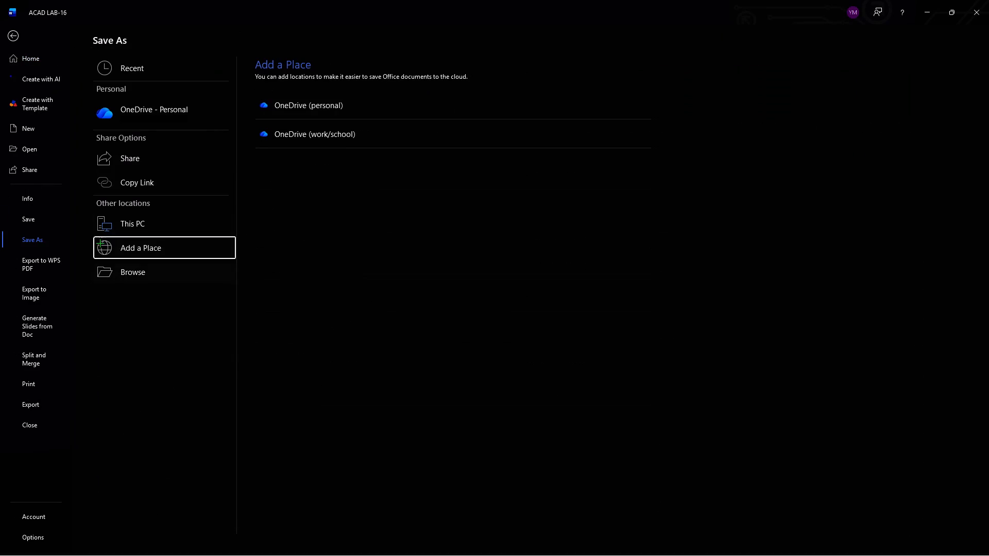
left_click(165, 261)
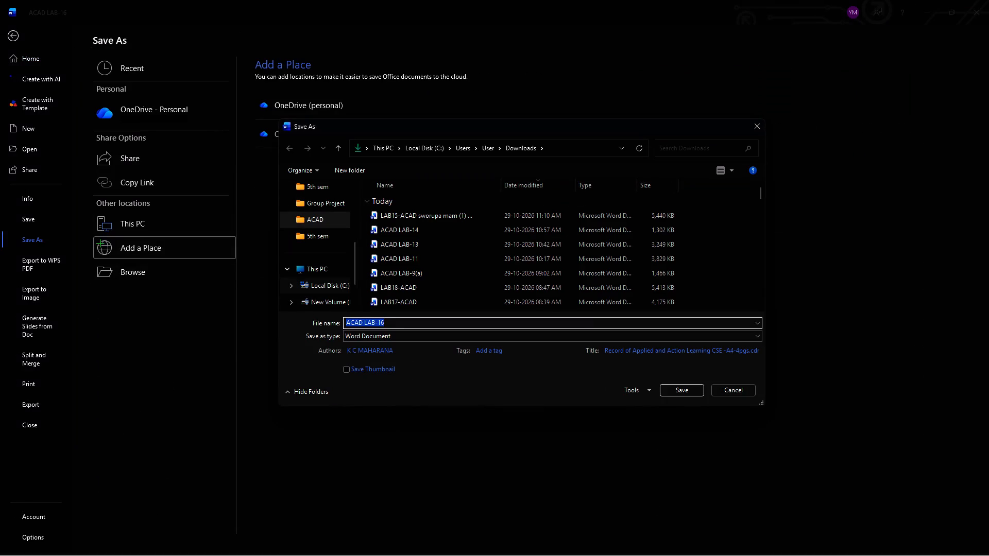
left_click(381, 337)
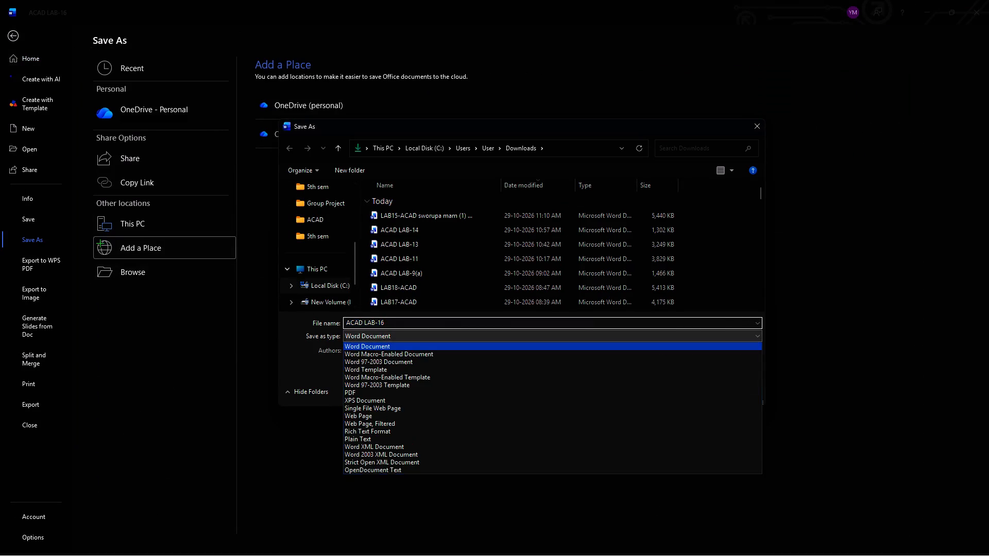
left_click(364, 393)
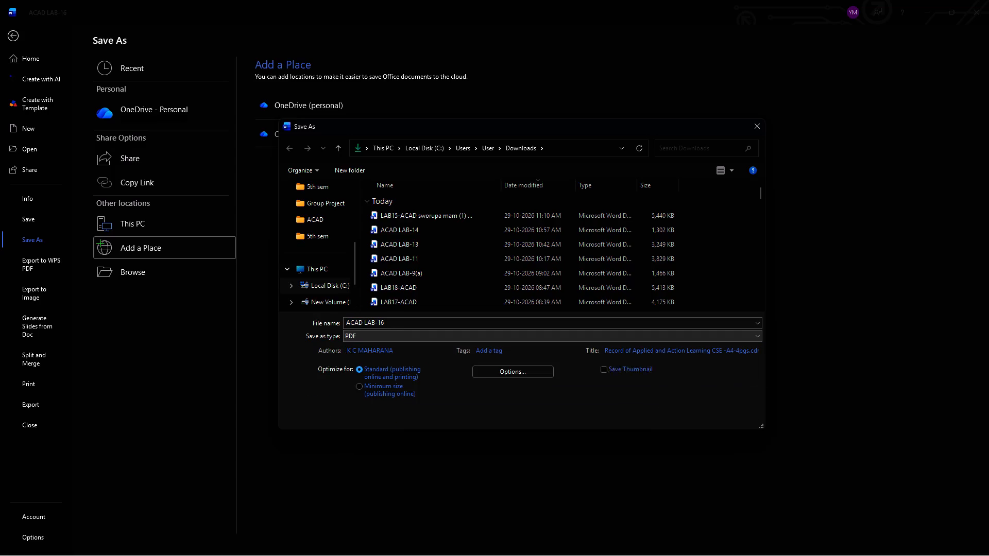
scroll(323, 232, "up", 1)
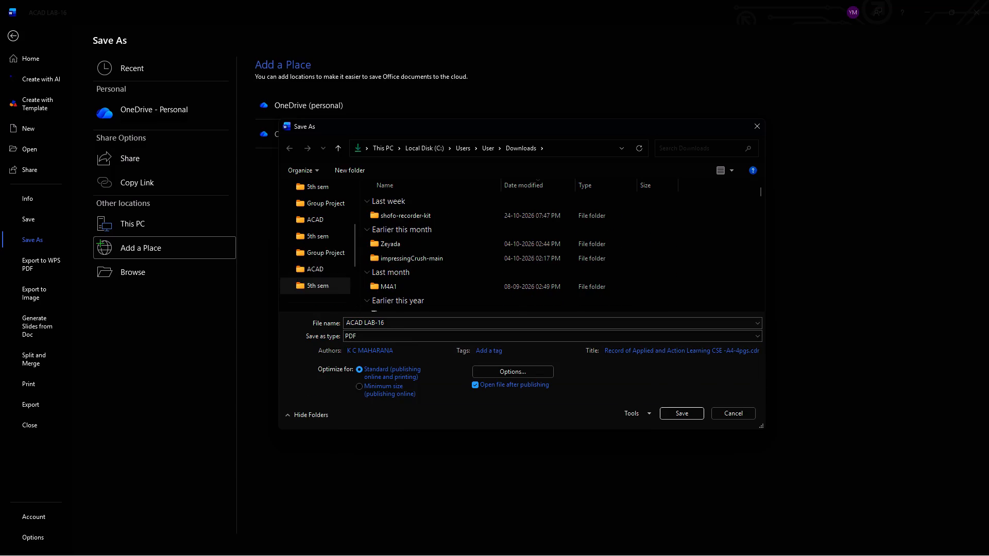
scroll(323, 232, "up", 1)
left_click(318, 204)
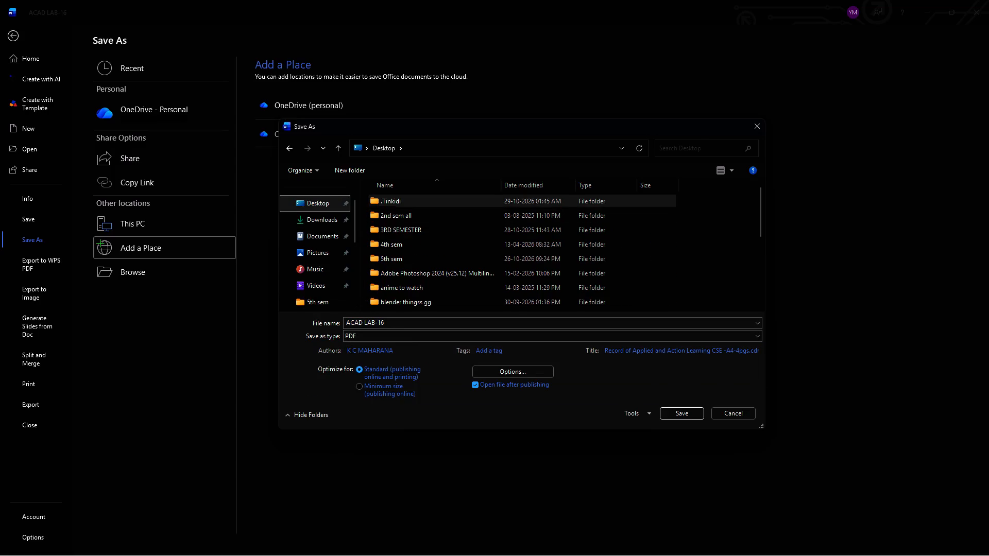
double_click(397, 201)
double_click(409, 229)
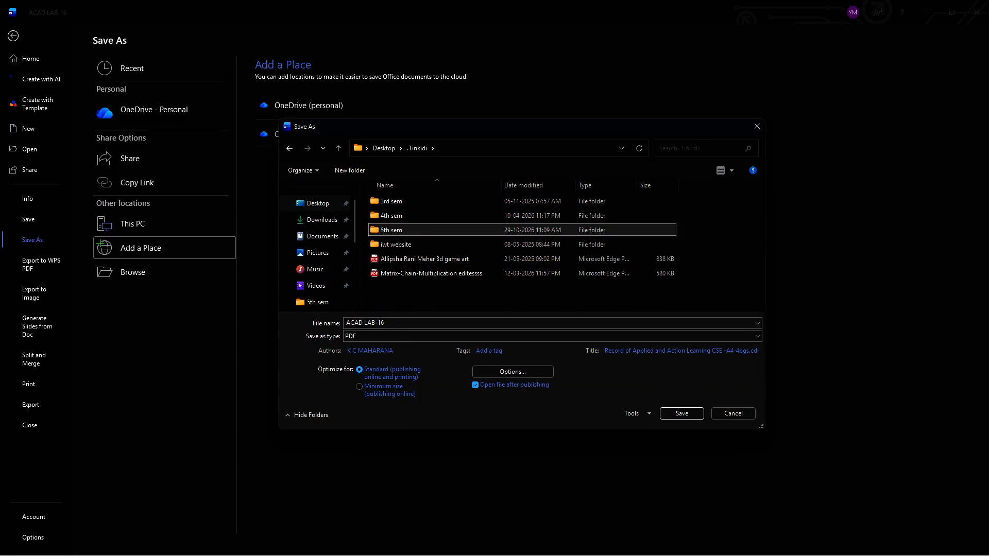
scroll(488, 248, "down", 5)
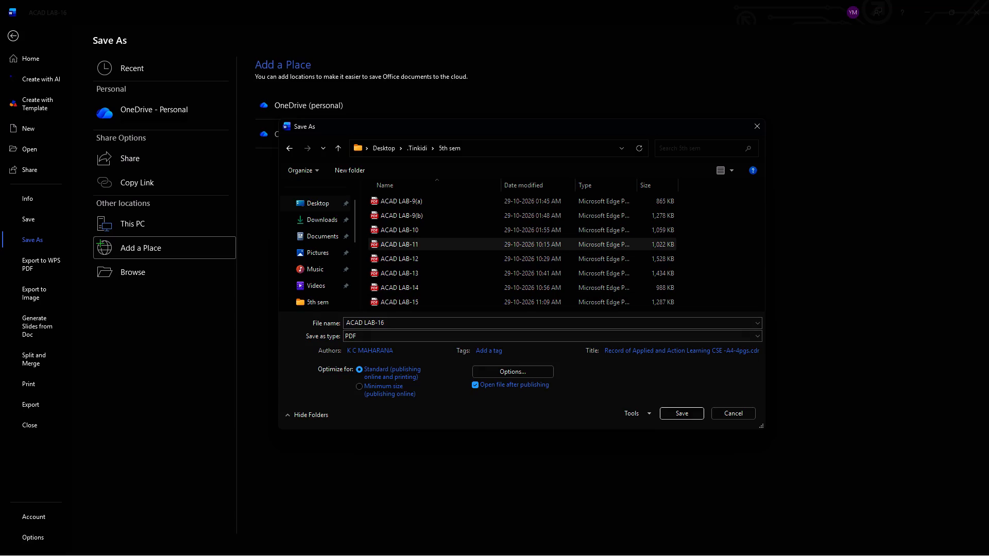
scroll(464, 275, "down", 2)
left_click(687, 415)
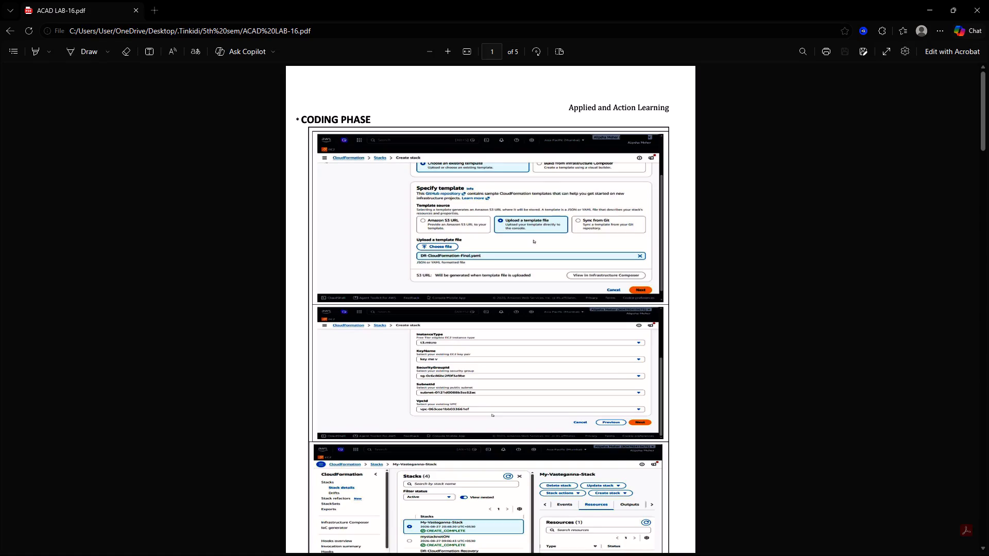
Examine the pages of the exported ACAD LAB-16 PDF to check the name images in the screenshot headers.
scroll(687, 415, "down", 2)
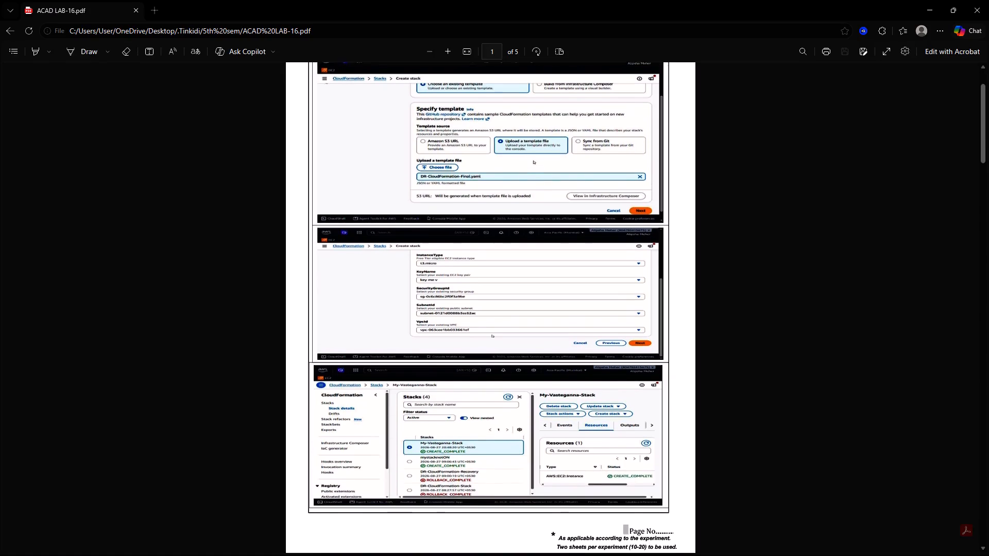
scroll(687, 415, "down", 7)
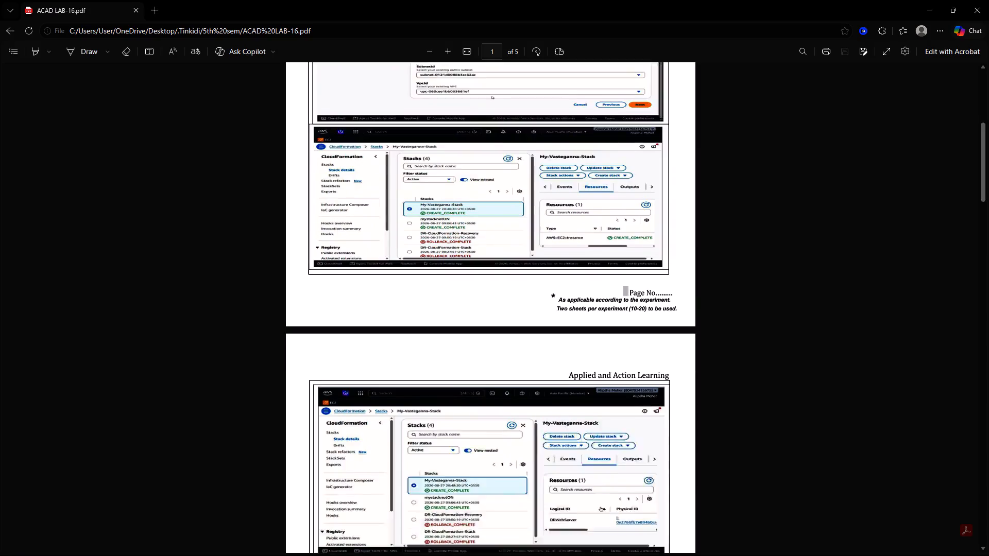
scroll(687, 415, "down", 6)
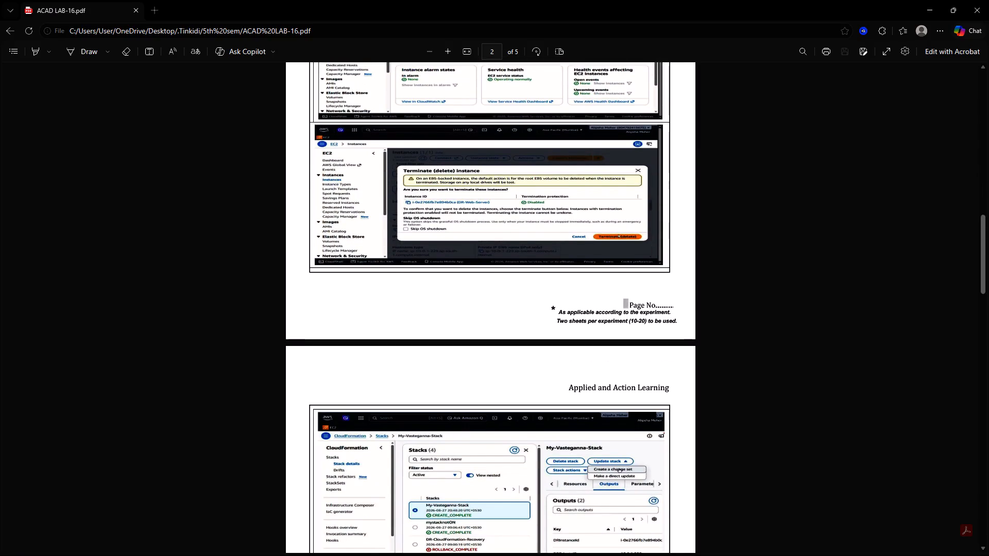
scroll(687, 415, "down", 8)
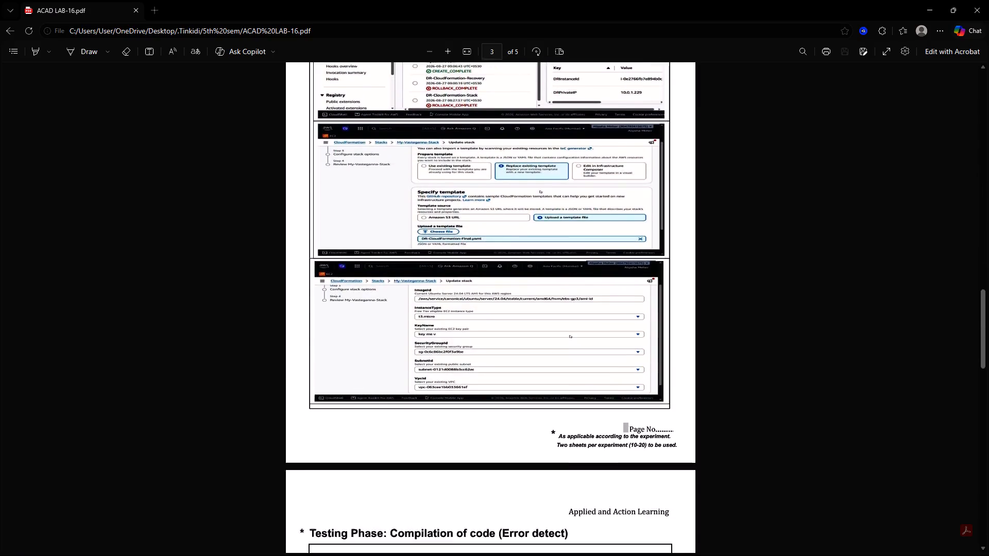
scroll(687, 415, "down", 4)
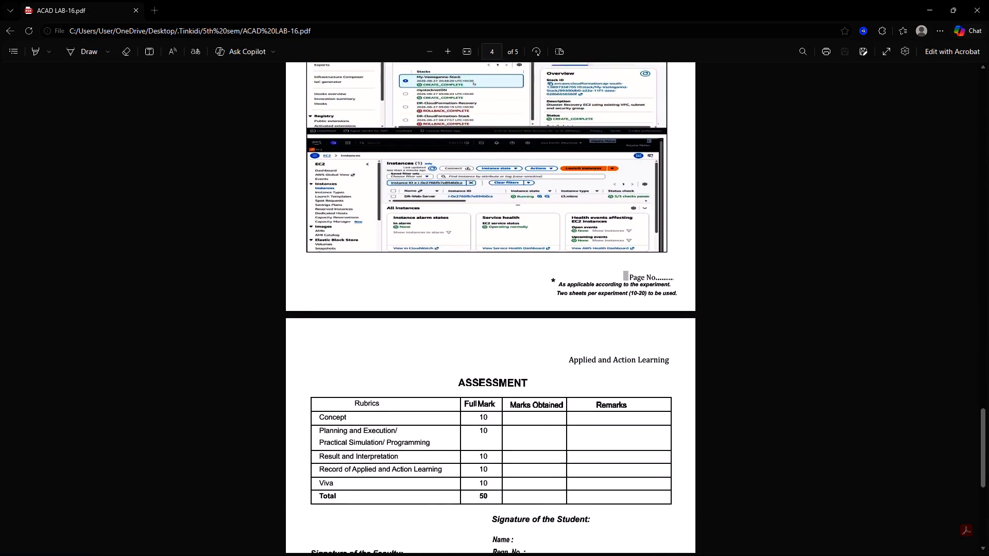
scroll(687, 415, "down", 1)
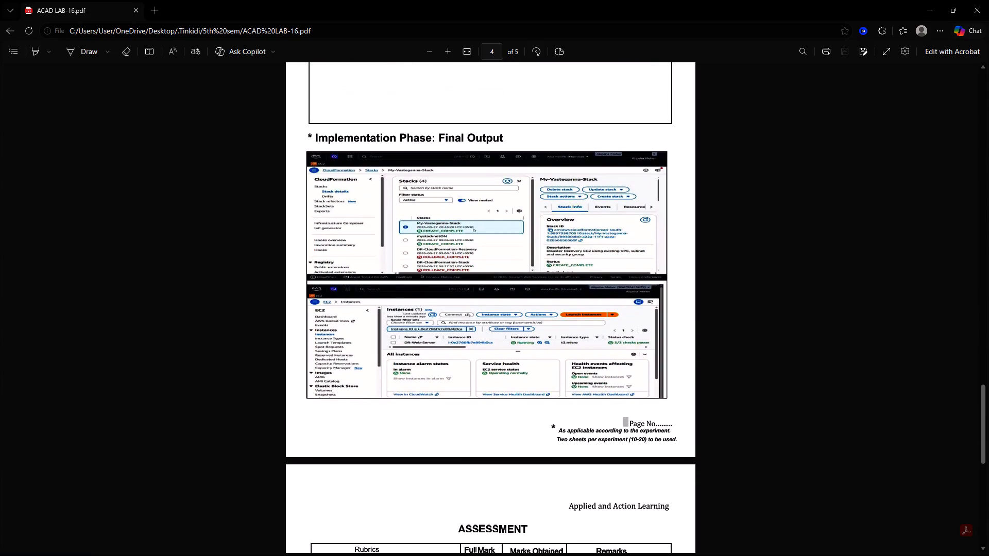
Review the ACAD LAB-16 PDF from page 4 back to page 2, checking the name images in the screenshot headers.
scroll(687, 415, "down", 1)
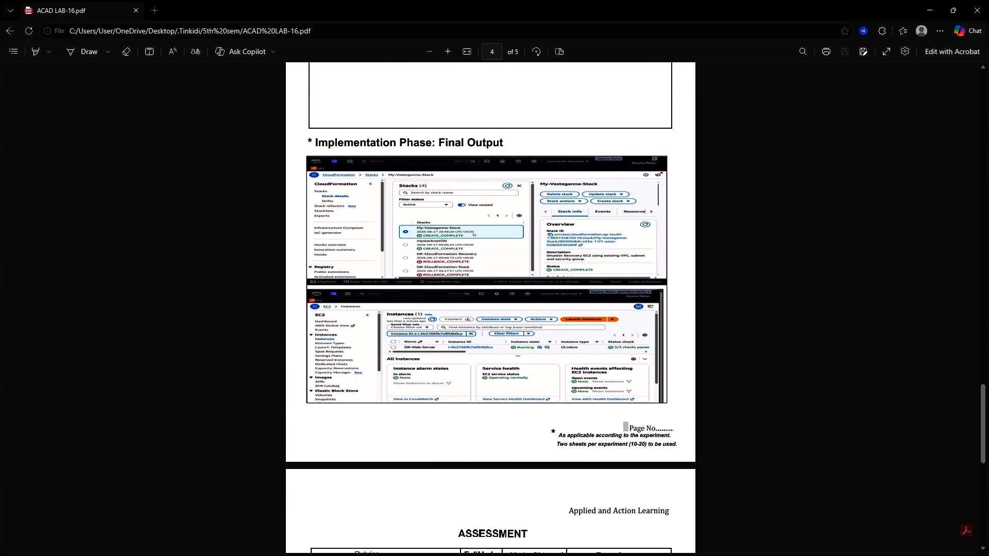
scroll(687, 415, "down", 1)
scroll(687, 415, "up", 2)
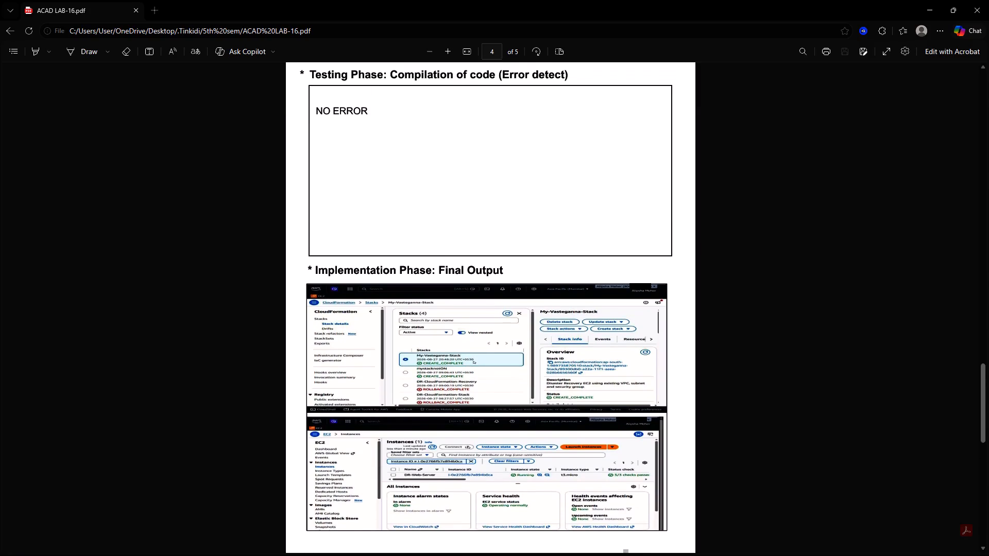
scroll(687, 415, "up", 1)
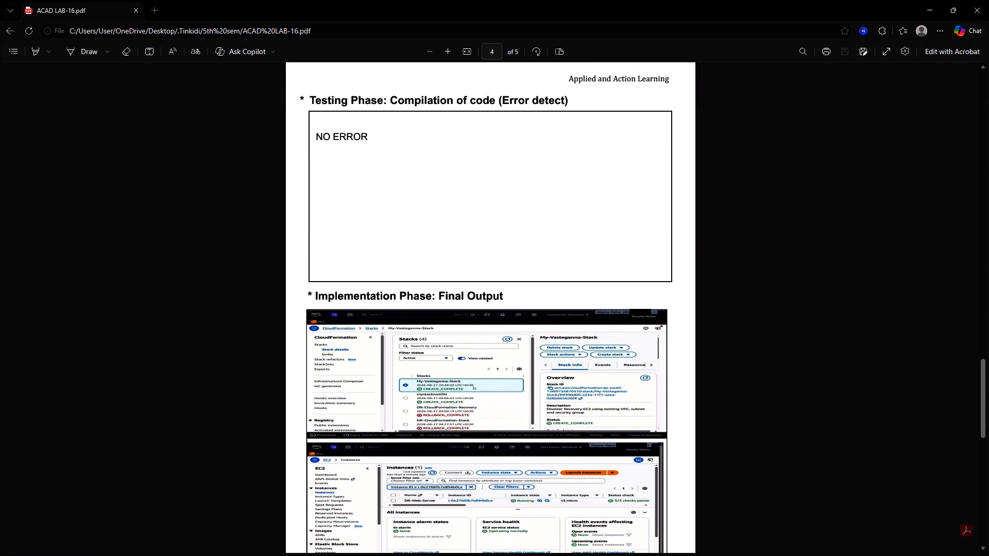
scroll(687, 415, "up", 6)
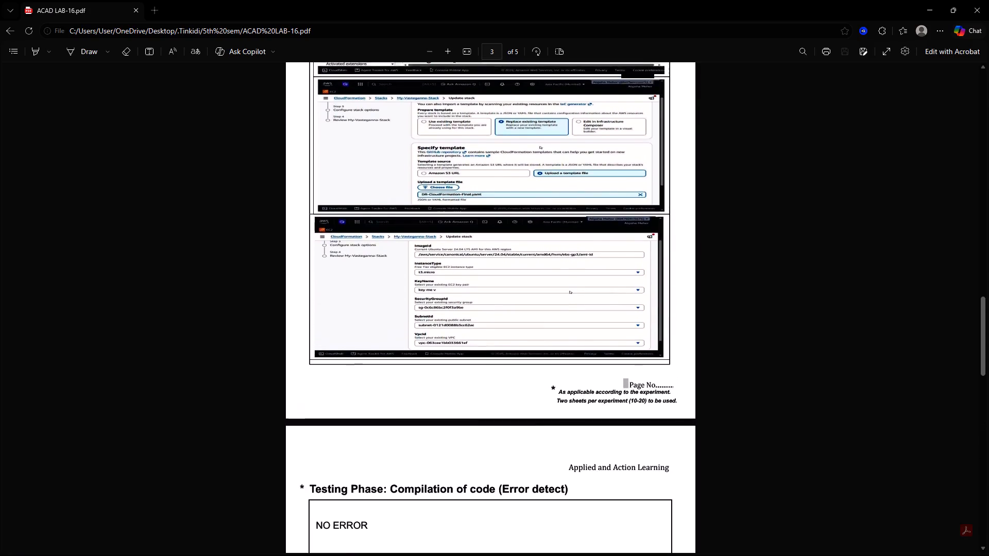
scroll(687, 415, "up", 5)
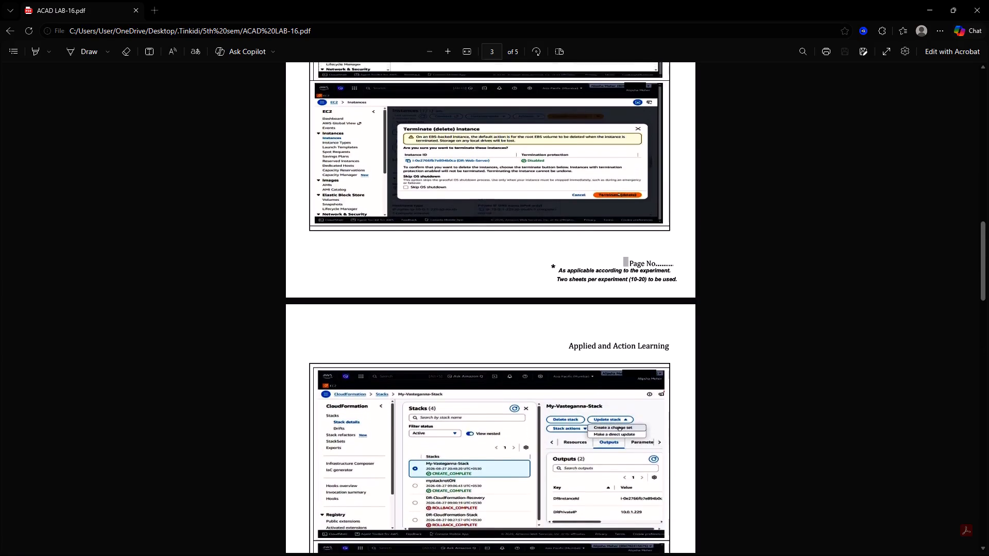
scroll(687, 415, "up", 3)
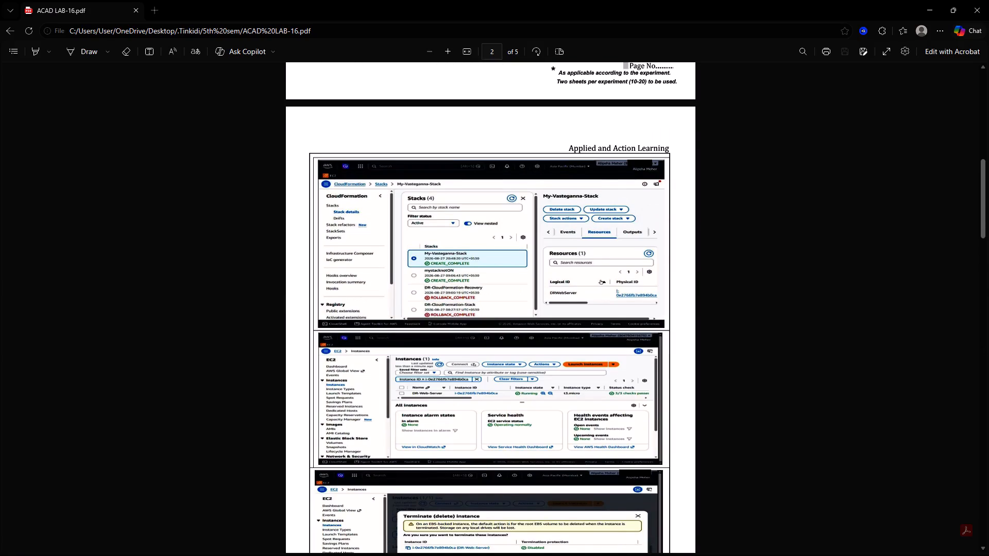
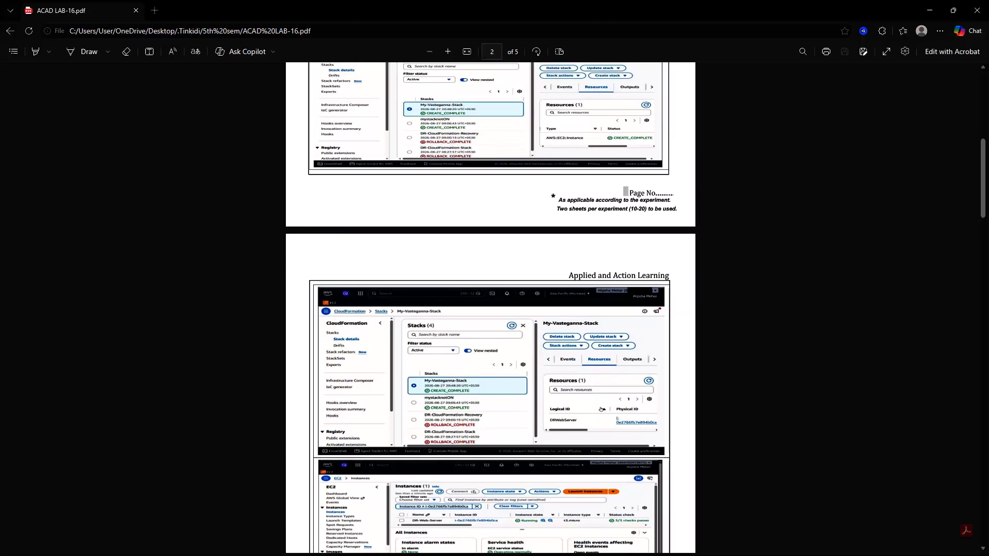
Review the remaining pages of the ACAD LAB-16 PDF through to its end, and close the PDF.
scroll(687, 415, "down", 13)
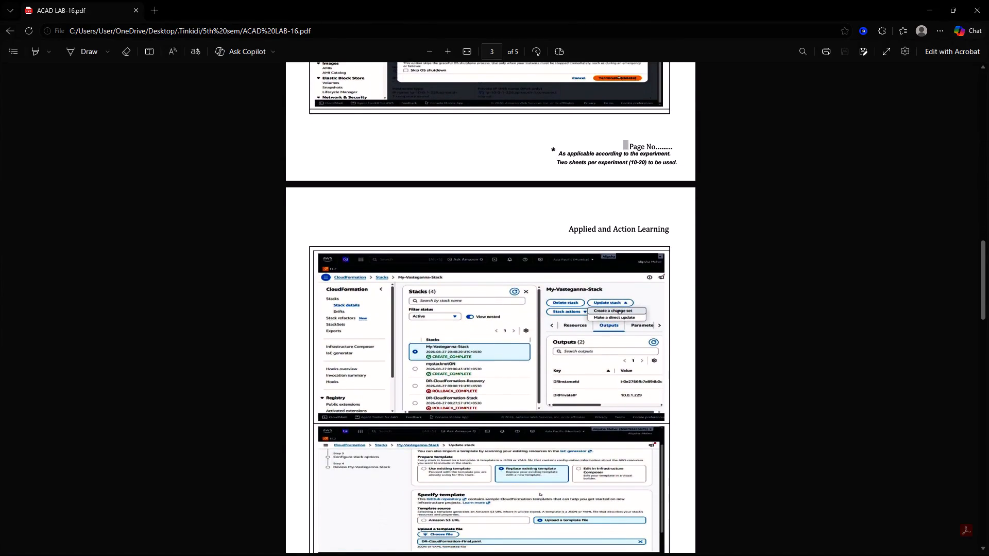
scroll(690, 281, "down", 1)
scroll(692, 176, "down", 4)
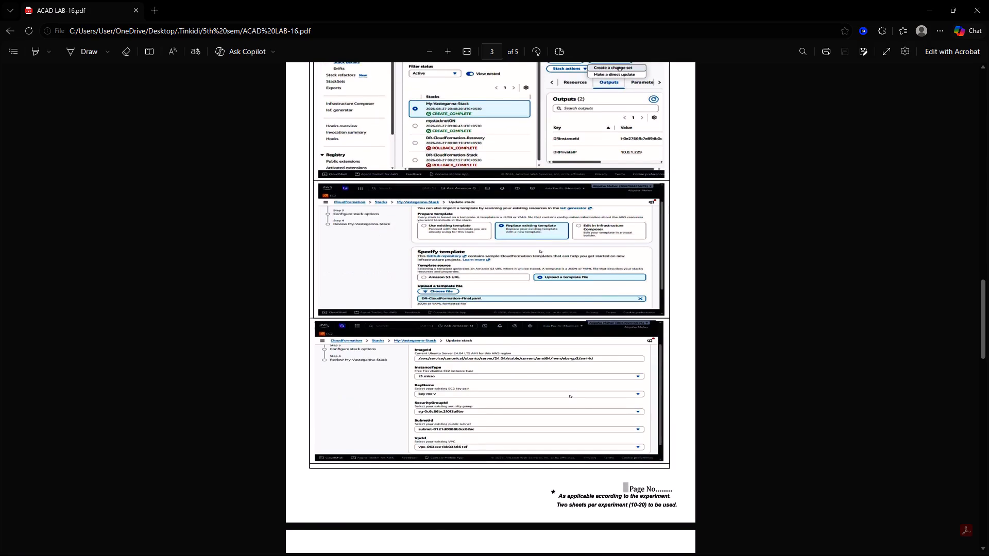
scroll(692, 176, "down", 8)
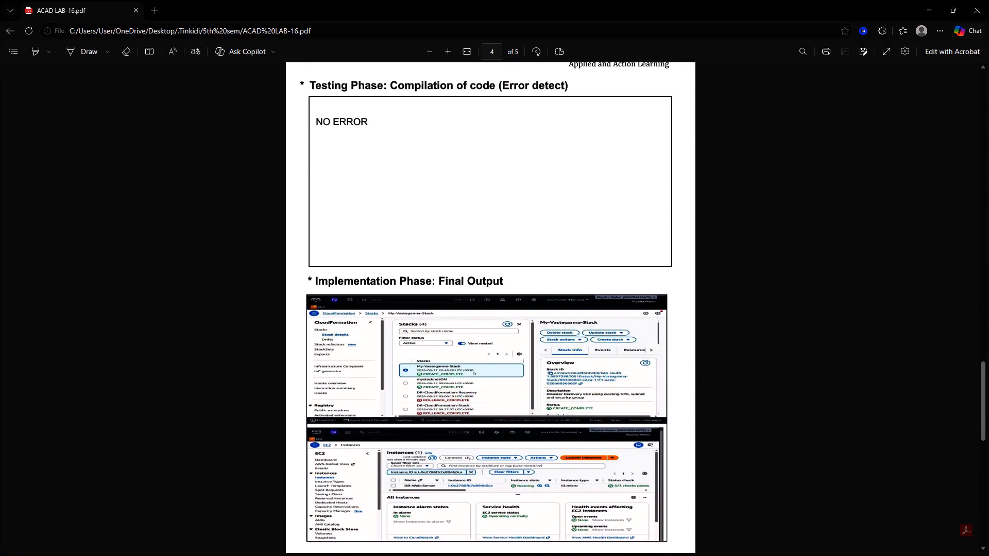
scroll(692, 176, "down", 9)
left_click(988, 0)
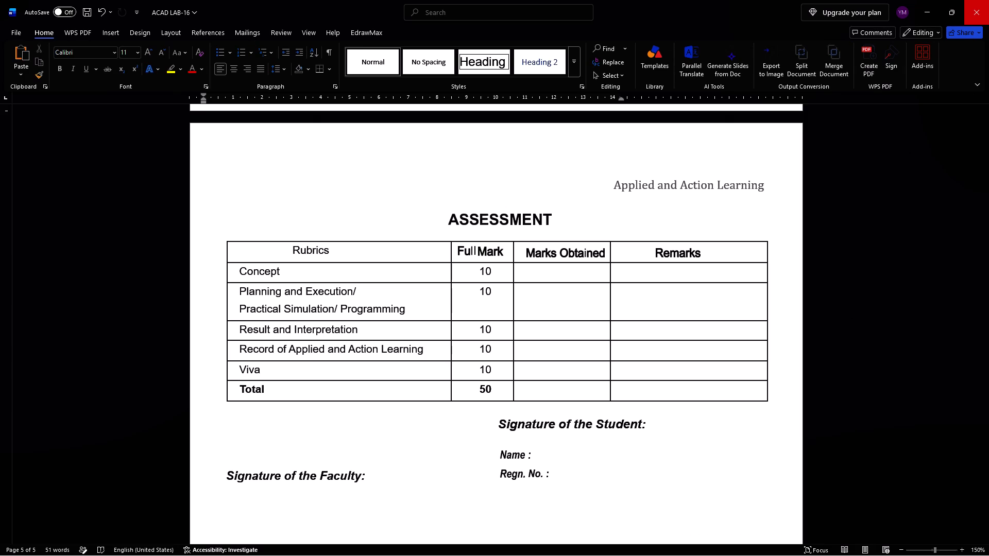
Look through the ACAD LAB-16 Word document, checking the AWS screenshots, testing phase, final output and assessment pages.
scroll(988, 0, "down", 2)
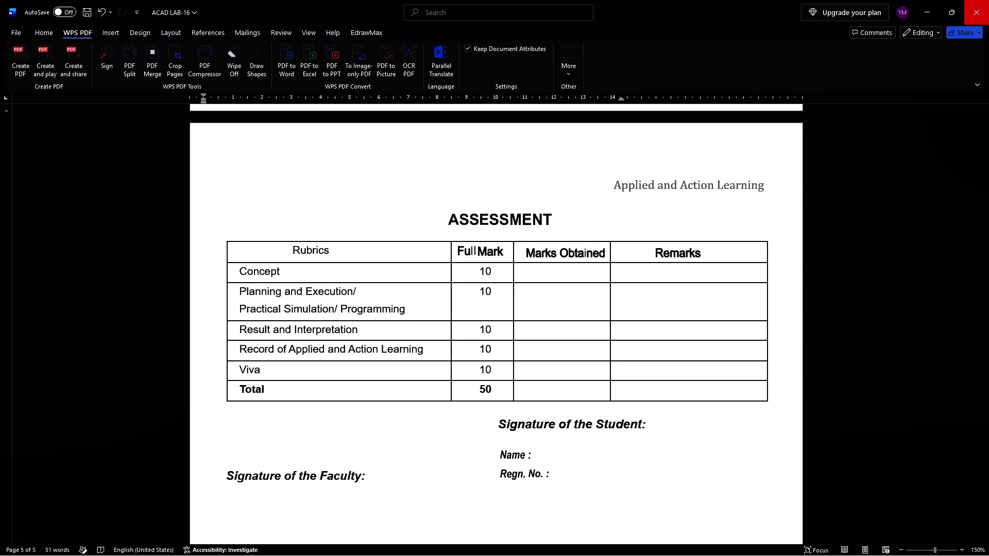
scroll(988, 0, "down", 1)
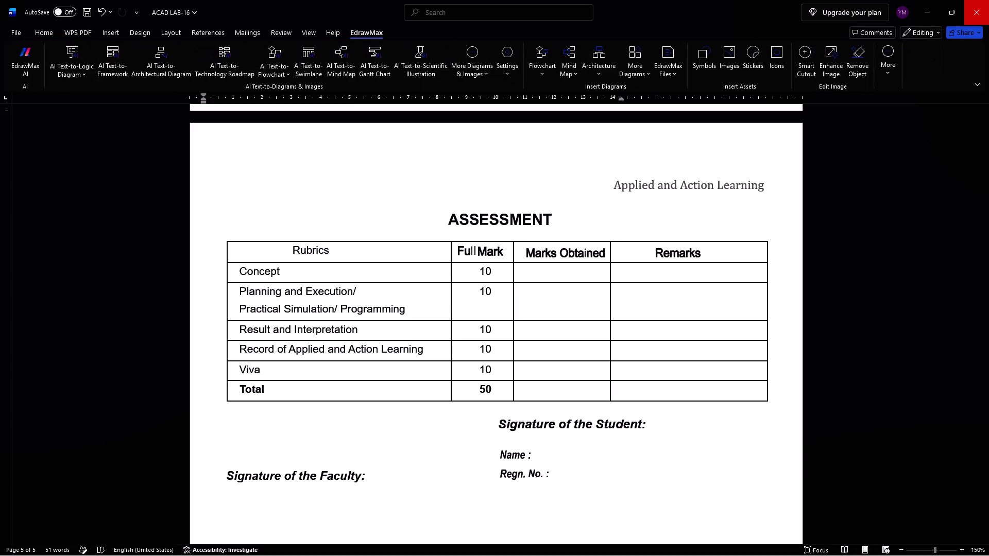
scroll(988, 0, "up", 2)
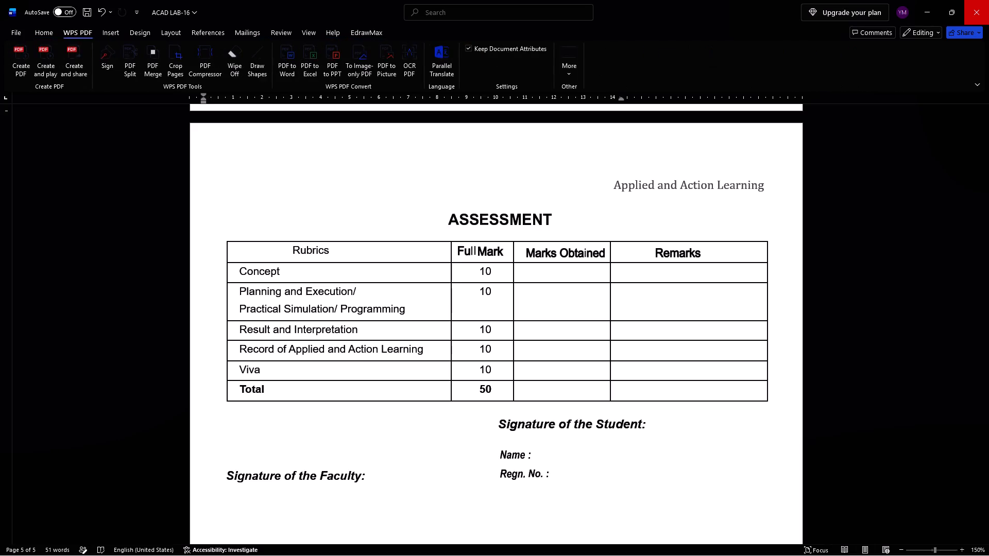
scroll(745, 247, "up", 4)
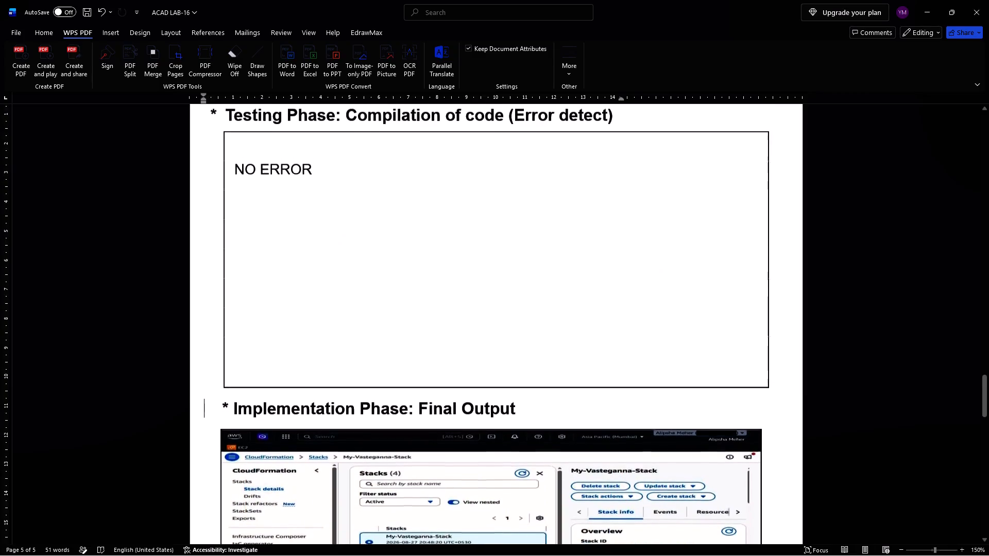
scroll(745, 247, "up", 2)
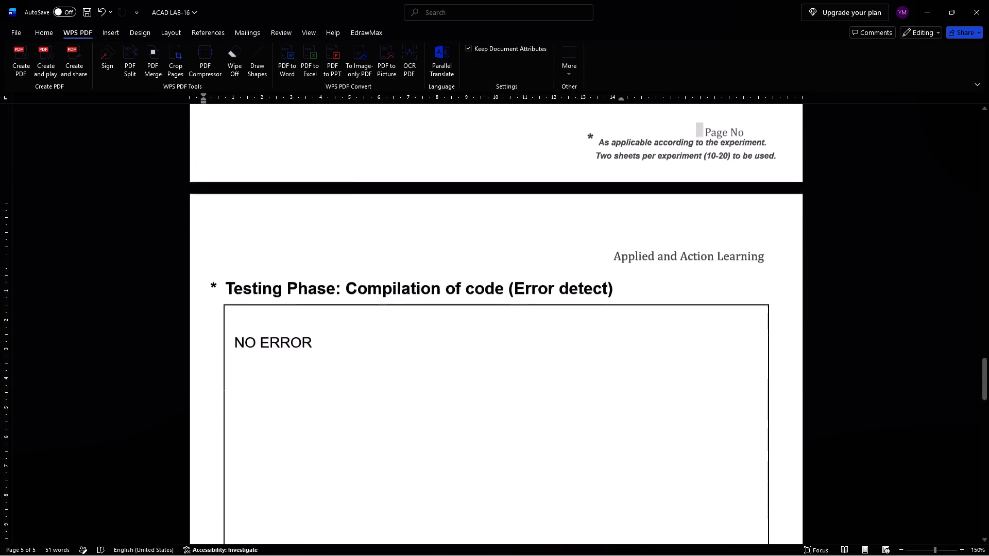
scroll(745, 247, "up", 4)
scroll(745, 247, "down", 1)
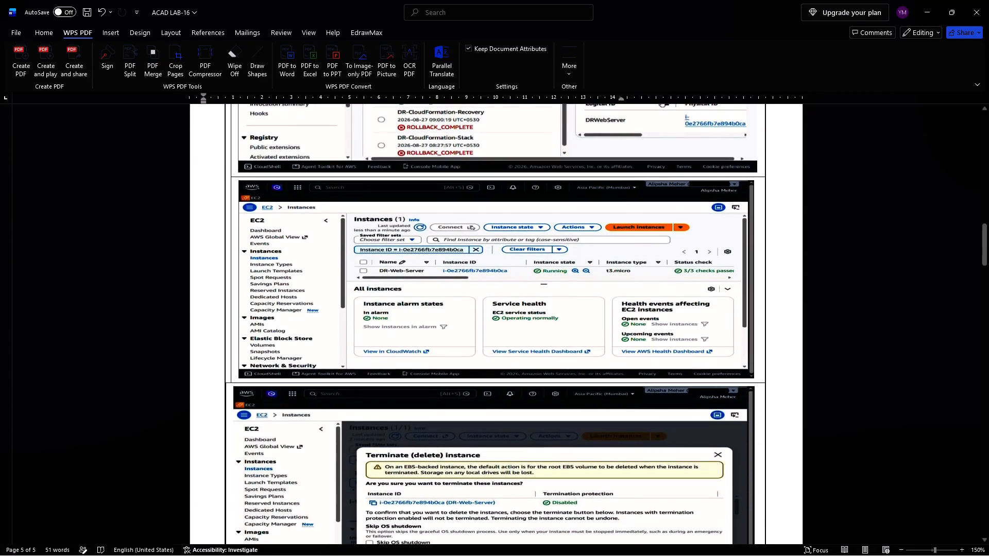
scroll(745, 247, "down", 8)
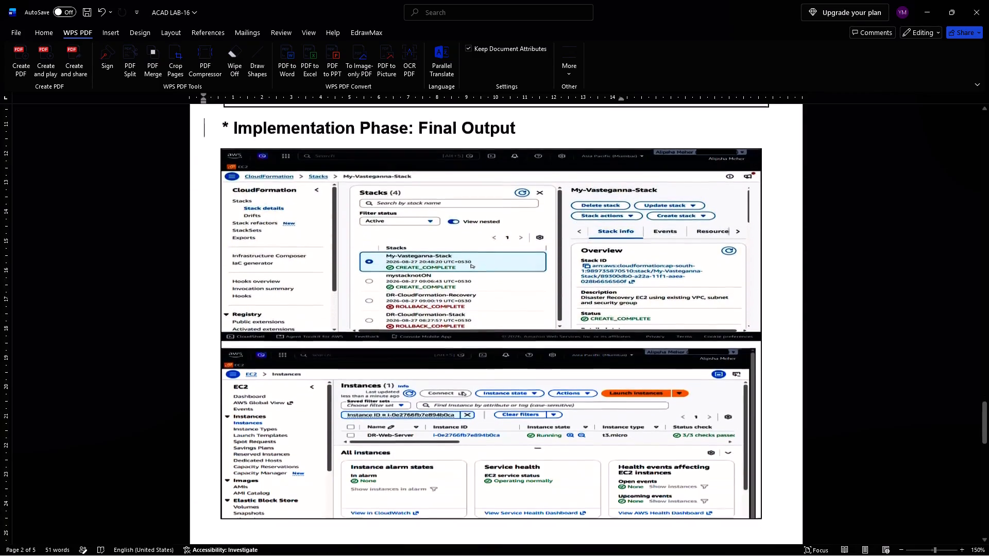
scroll(745, 247, "down", 6)
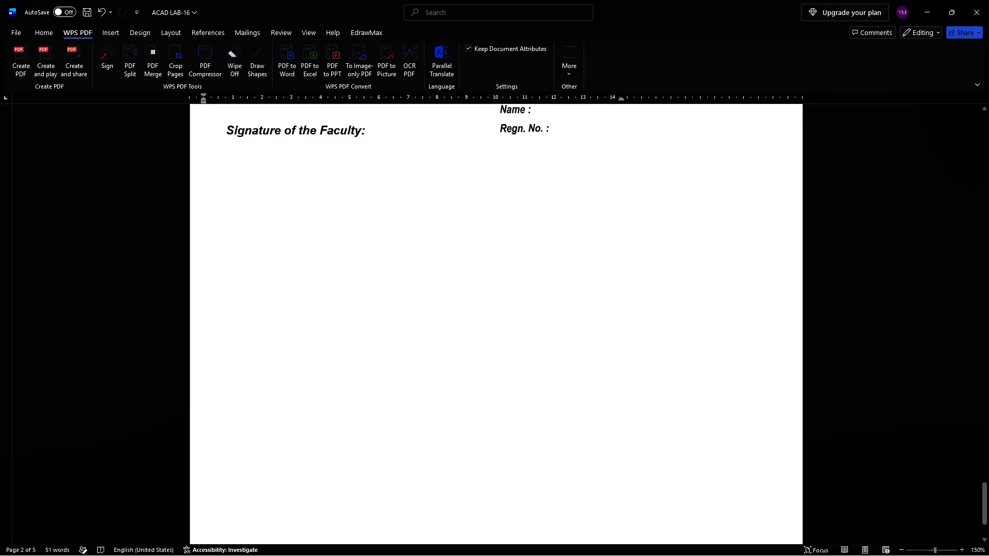
scroll(745, 247, "up", 10)
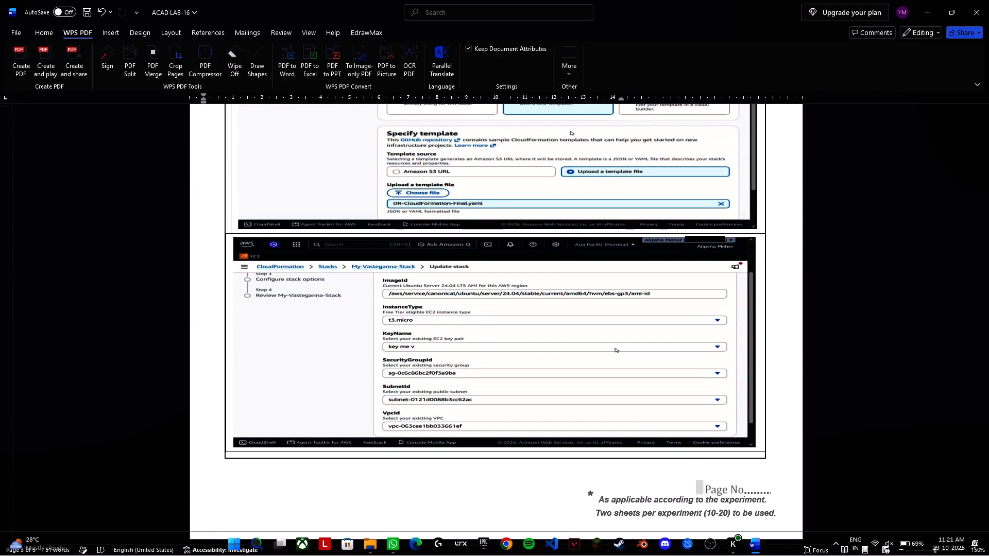
Switch to the File Explorer Downloads window and open the 5th sem folder inside .Tinkidi on the Desktop.
left_click(371, 541)
left_click(347, 500)
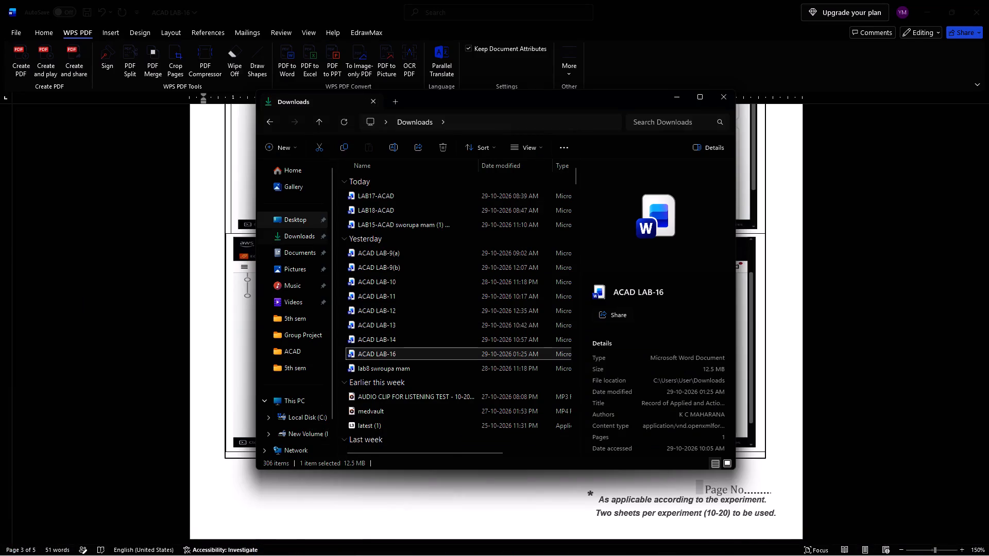
left_click(299, 215)
double_click(385, 183)
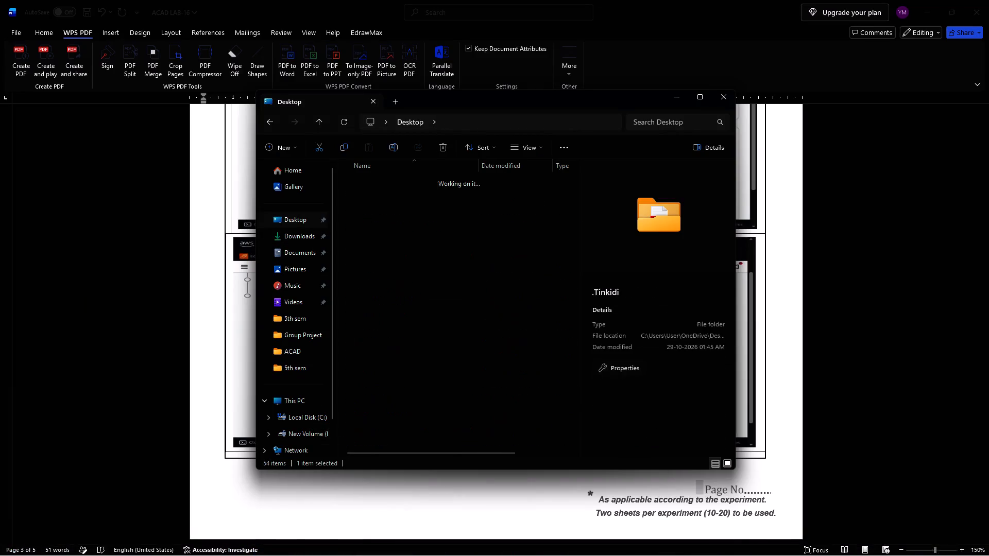
double_click(399, 207)
scroll(399, 207, "down", 3)
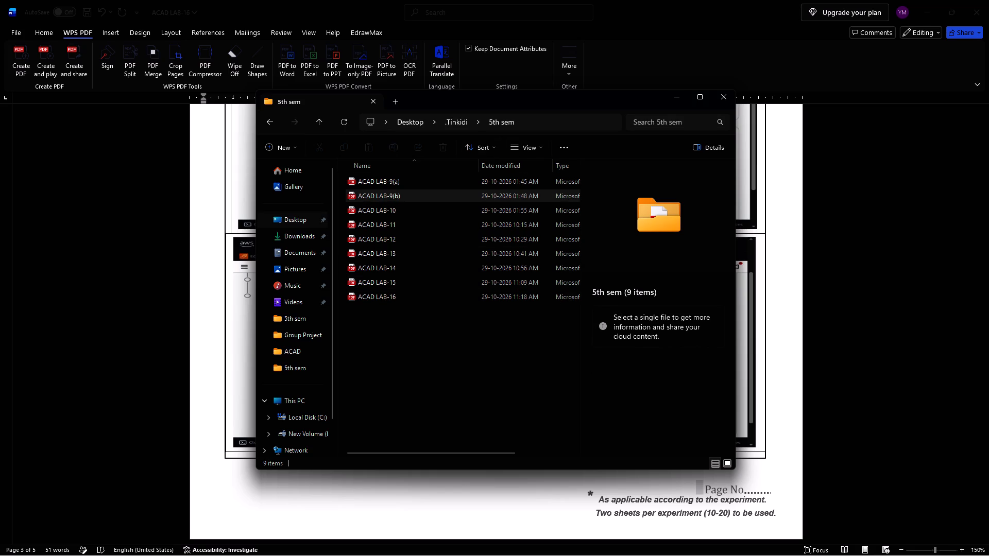
Select all the lab PDFs in the 5th sem folder, from ACAD LAB-9(a) through ACAD LAB-16.
left_click(476, 355)
left_click_drag(476, 355, 461, 316)
left_click_drag(461, 316, 536, 168)
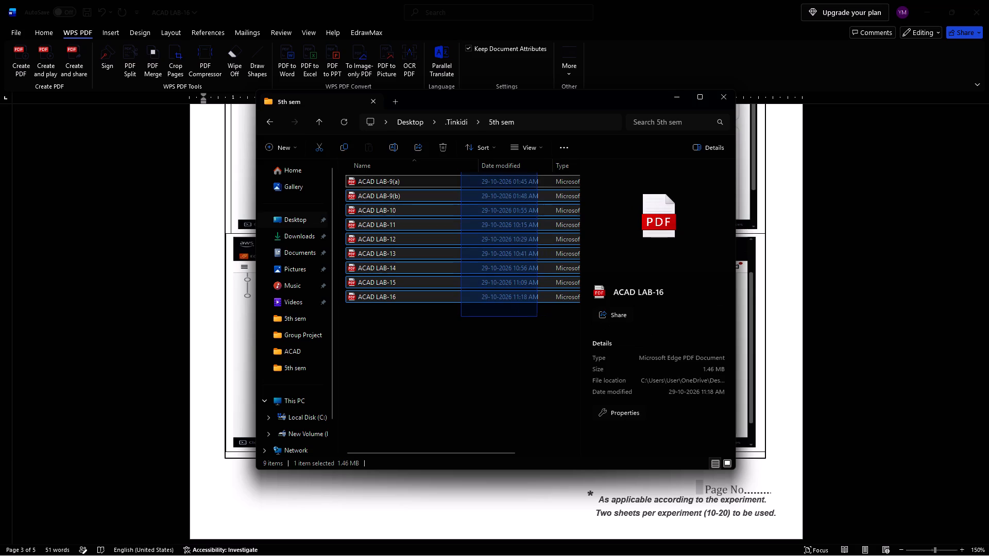
left_click_drag(536, 168, 496, 175)
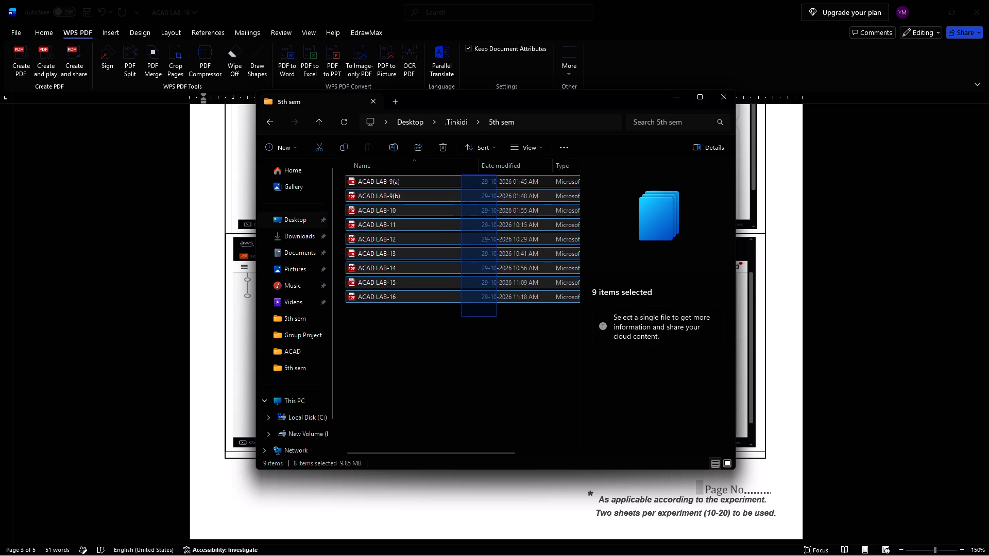
left_click_drag(496, 175, 497, 173)
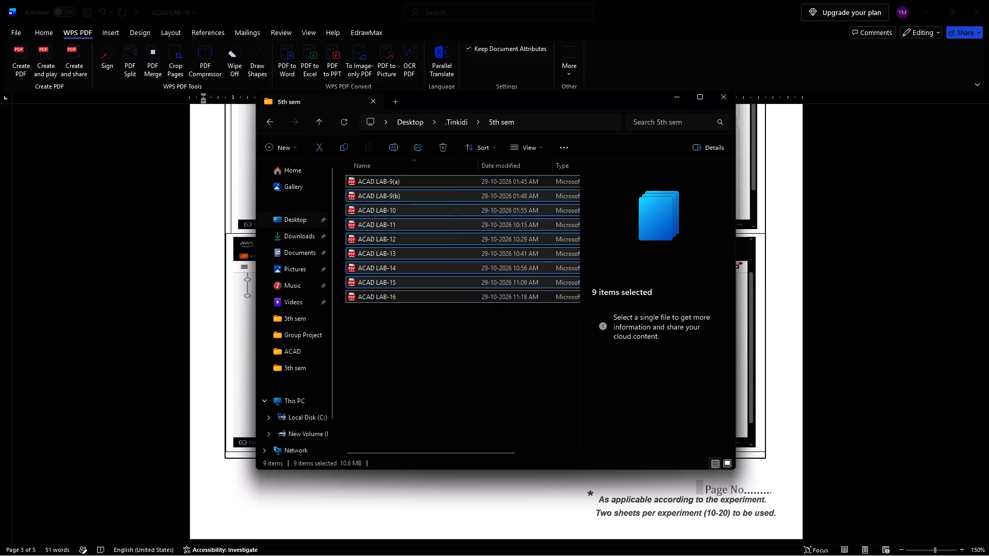
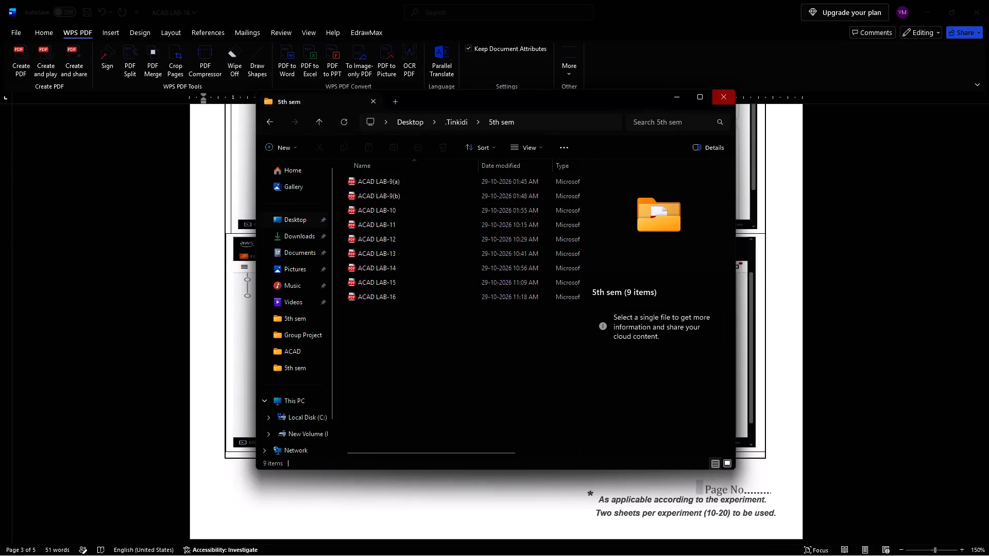
Switch from the 5th sem folder back to the ACAD LAB-16 Word document.
left_click(142, 343)
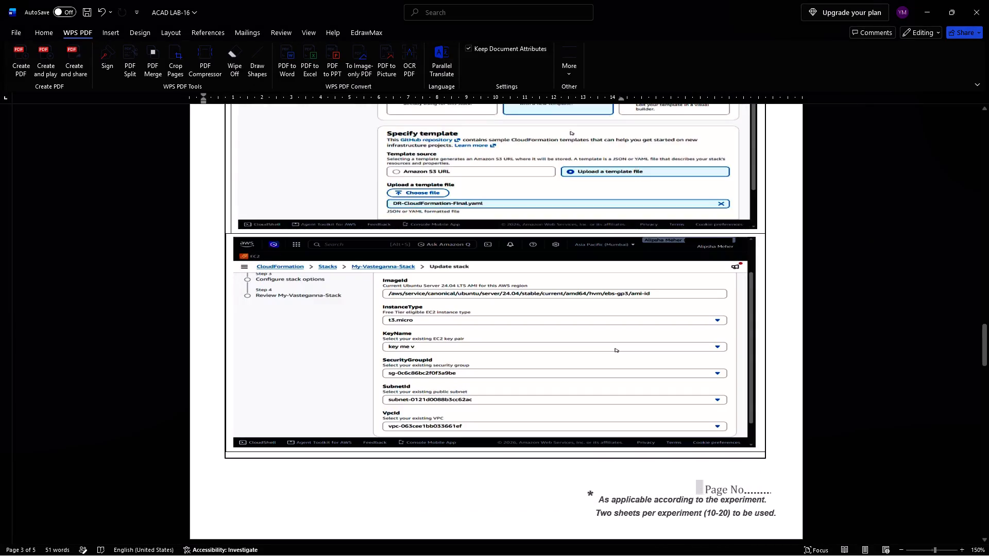
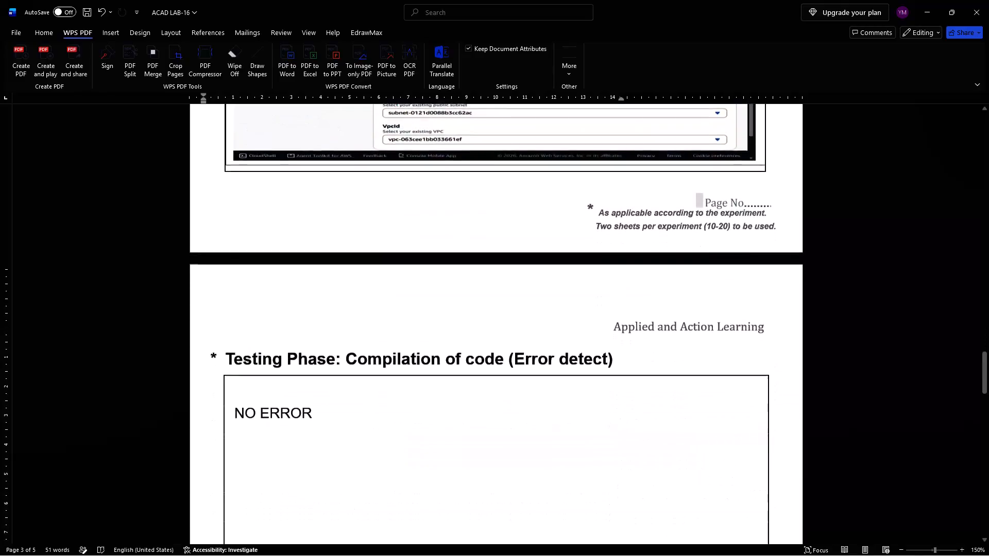
Review the ACAD LAB-16 document from the final output and assessment pages back to the Coding Phase screenshots, checking the name labels.
scroll(142, 343, "down", 1)
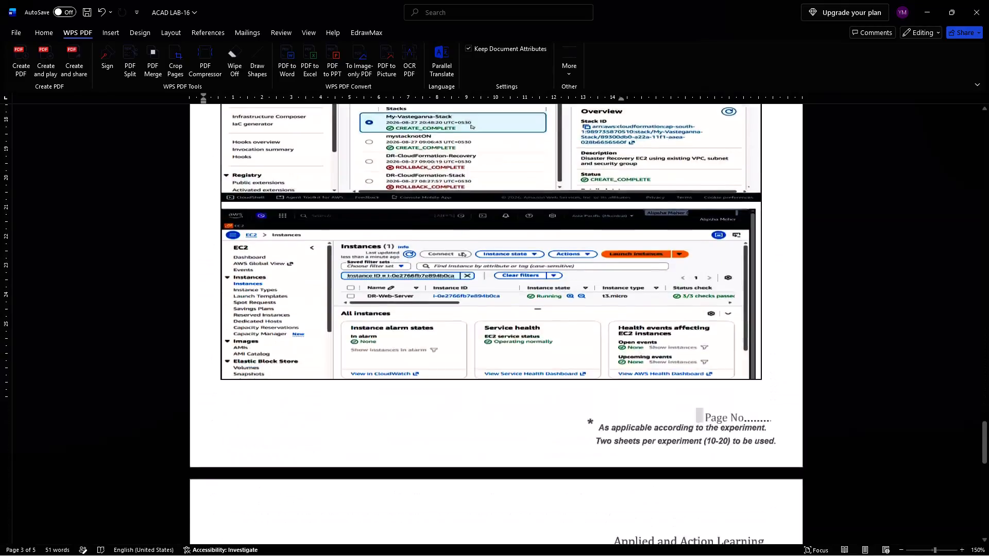
scroll(142, 343, "down", 1)
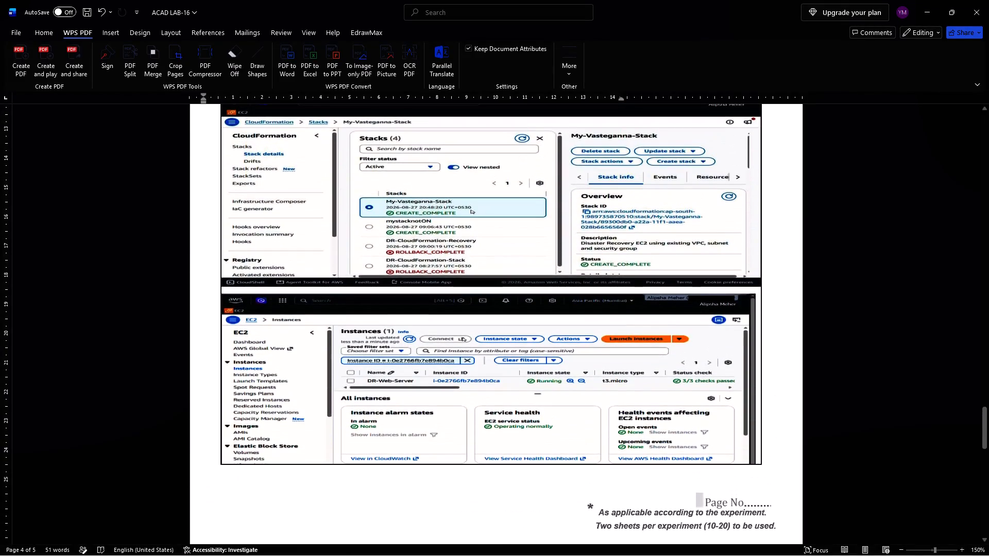
scroll(142, 343, "down", 1)
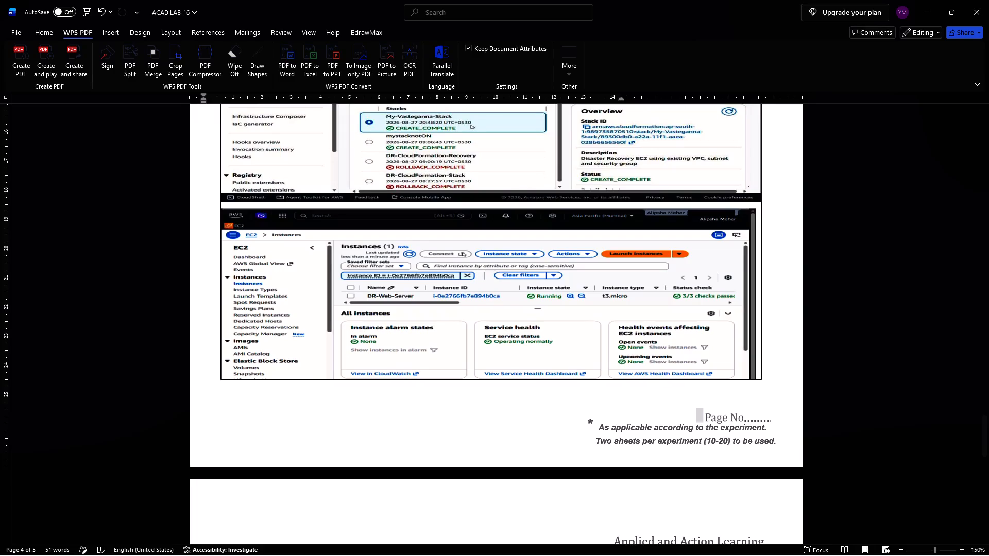
scroll(142, 343, "down", 1)
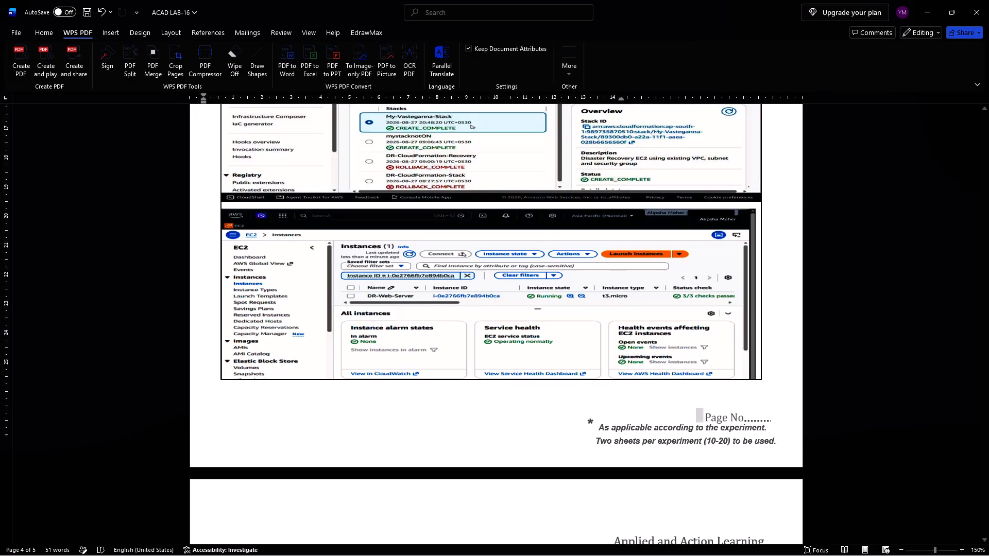
scroll(142, 343, "down", 4)
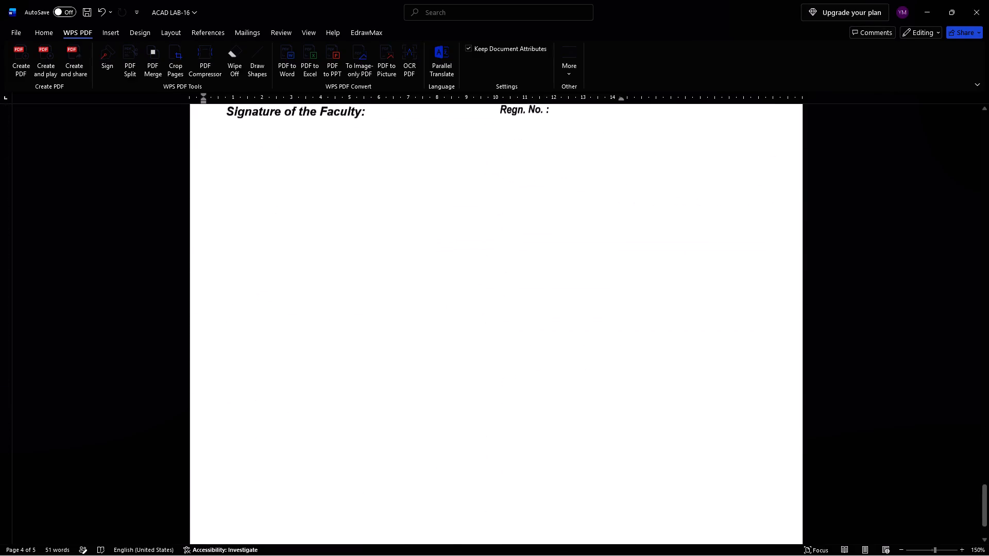
scroll(142, 343, "up", 2)
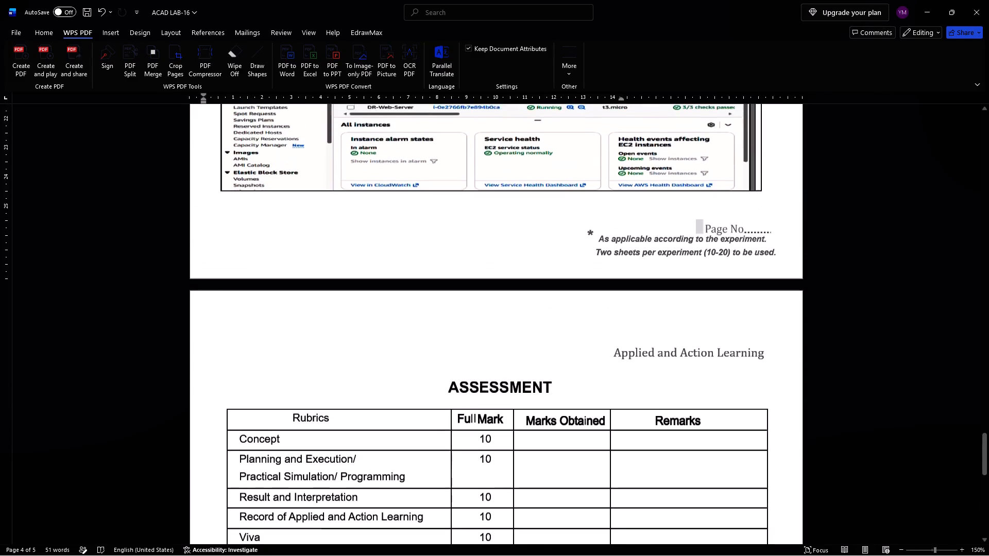
scroll(142, 343, "up", 3)
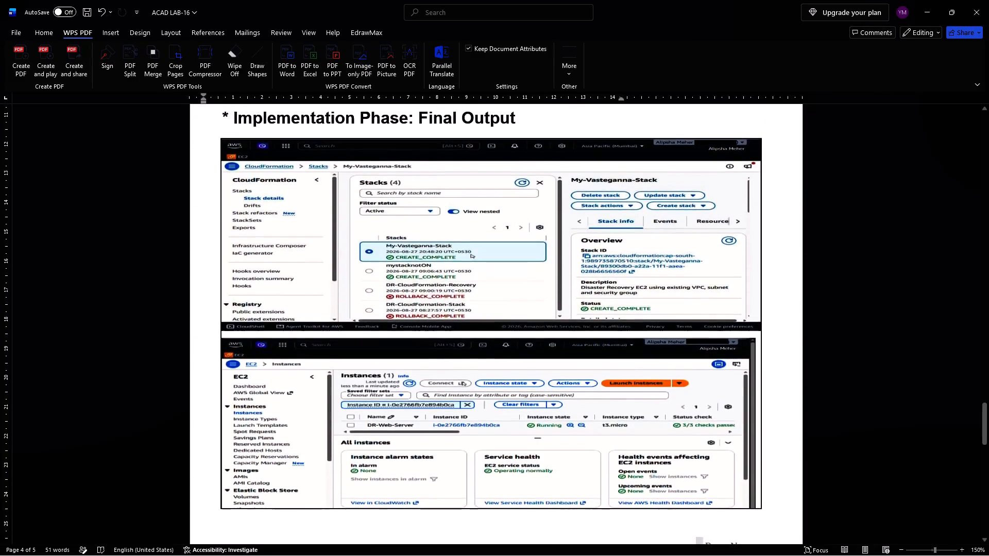
scroll(142, 343, "up", 4)
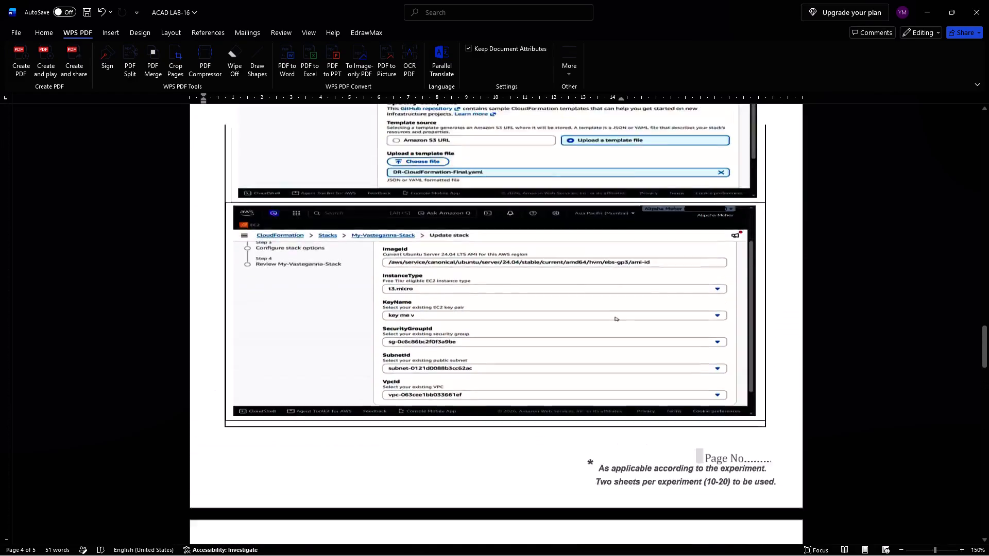
scroll(142, 343, "up", 5)
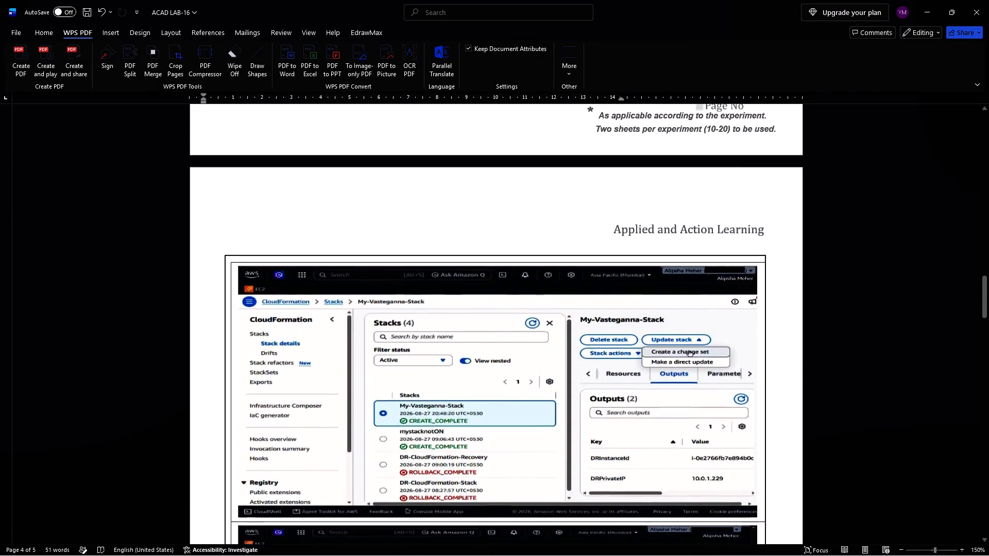
scroll(142, 343, "up", 2)
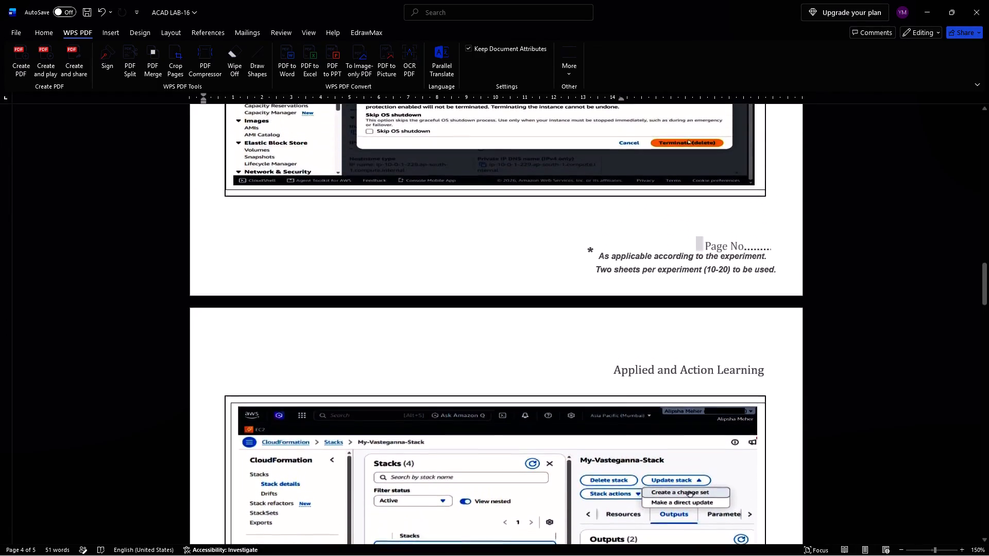
scroll(142, 343, "up", 4)
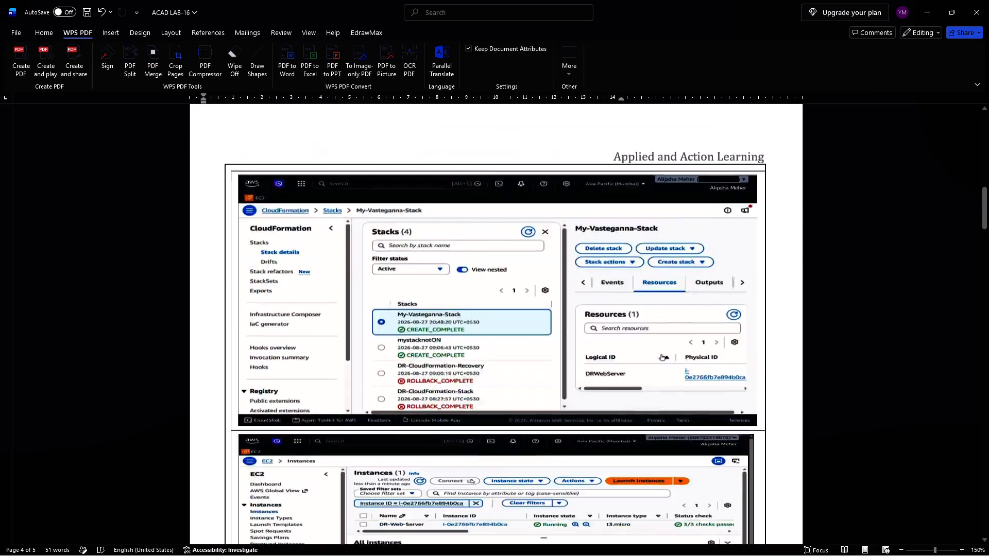
scroll(142, 343, "up", 4)
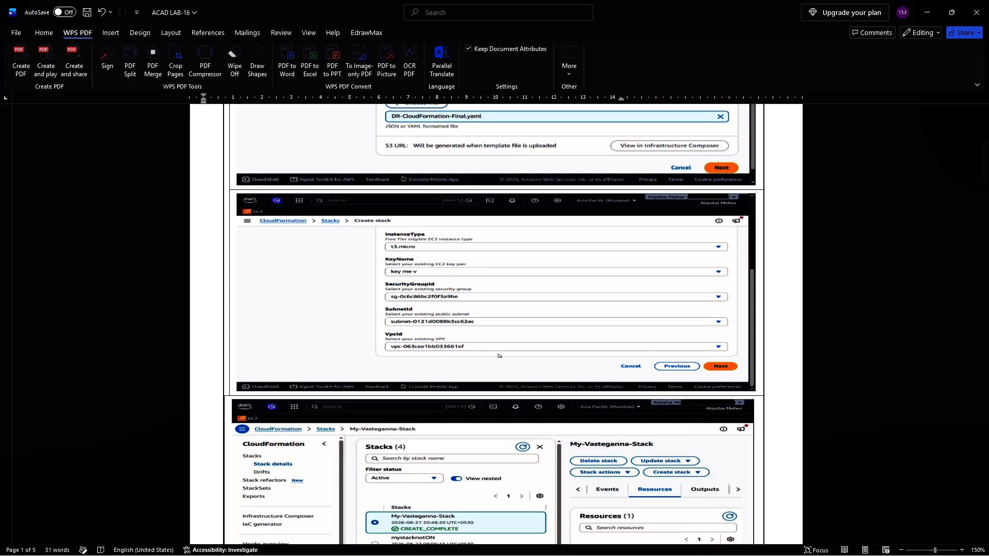
scroll(142, 343, "up", 1)
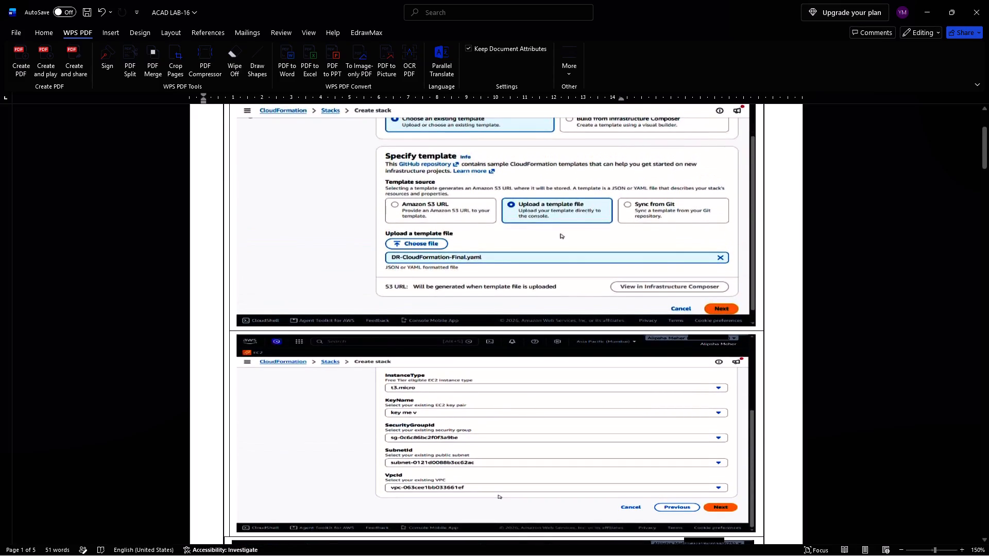
scroll(142, 343, "up", 1)
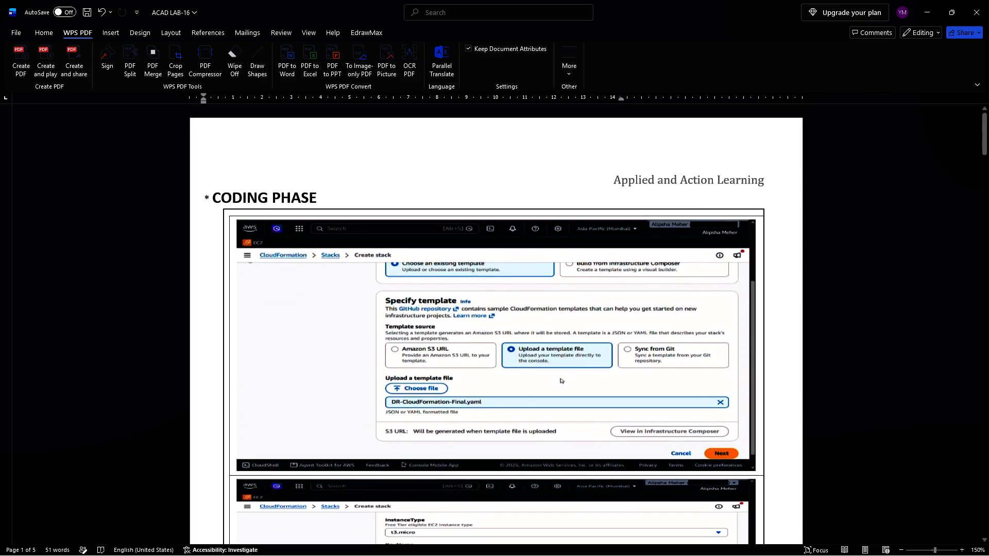
scroll(142, 343, "up", 3)
scroll(142, 343, "down", 5)
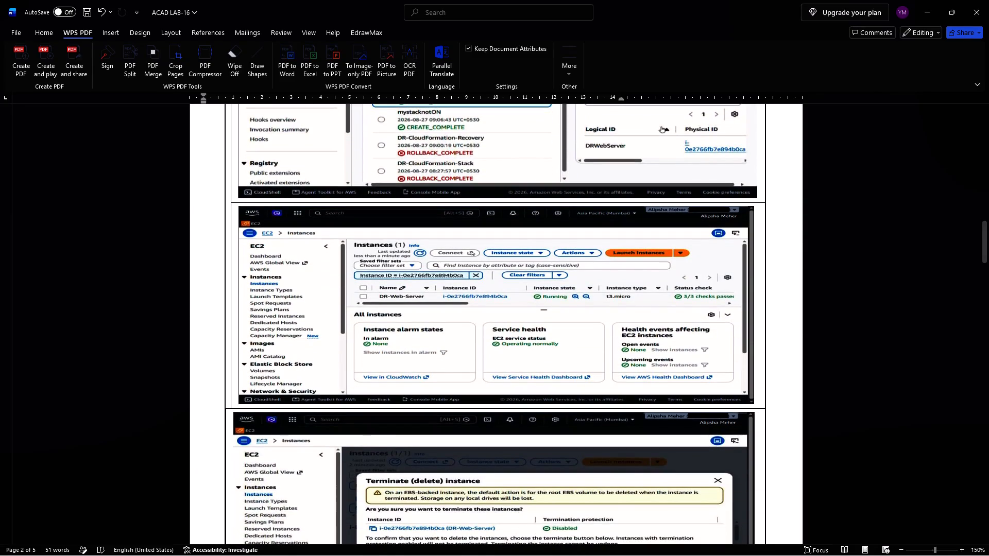
Close the ACAD LAB-16 document without saving its changes.
left_click(988, 0)
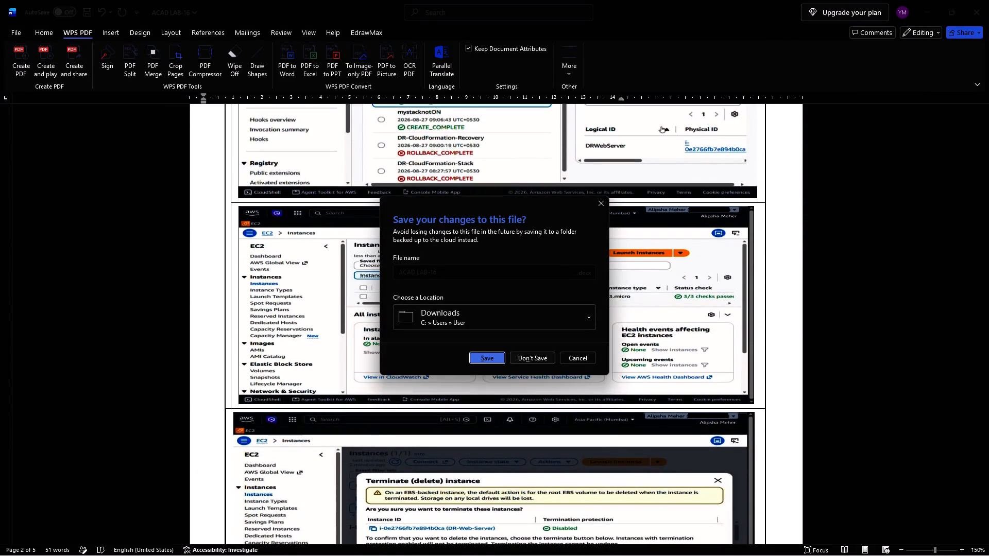
left_click(523, 360)
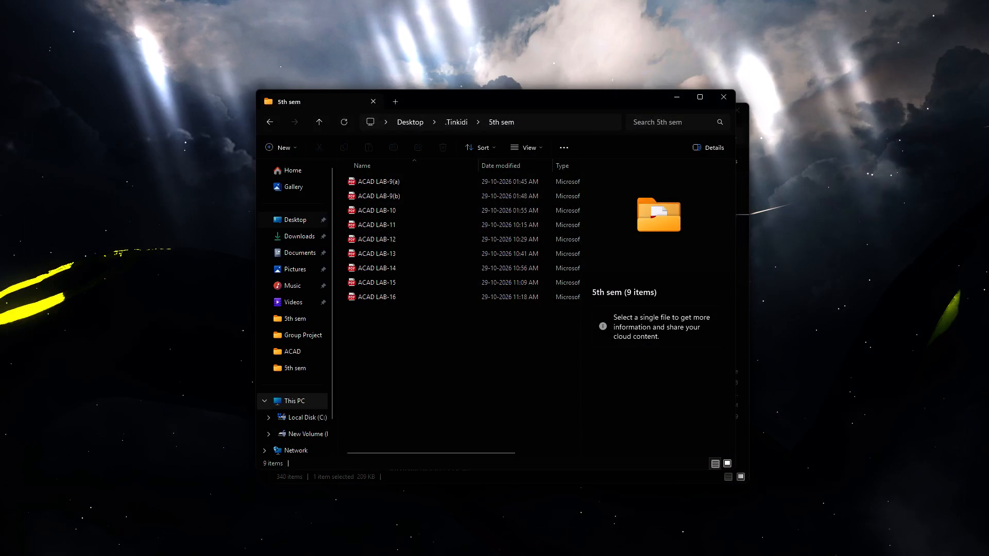
Open the LAB17-ACAD document from the Downloads folder.
left_click(750, 264)
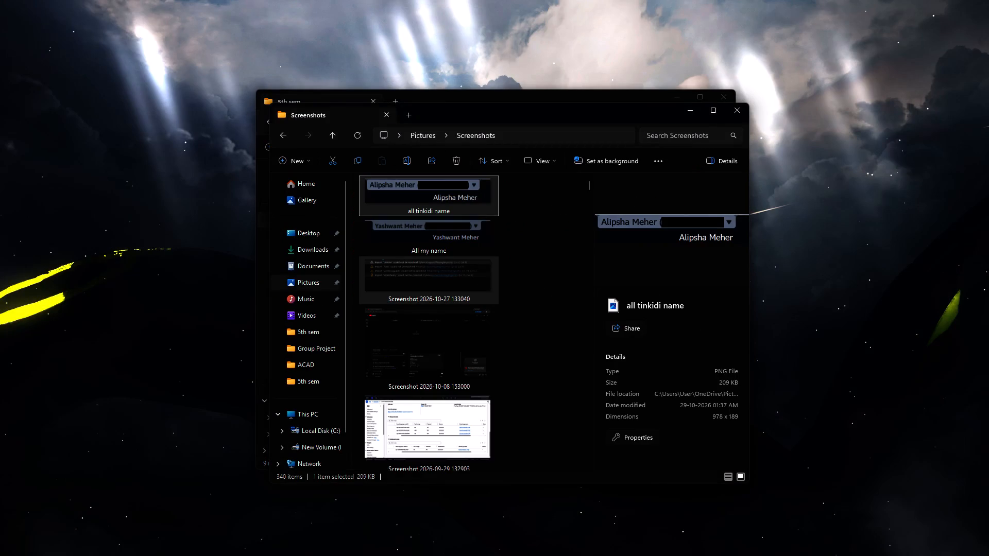
left_click(259, 332)
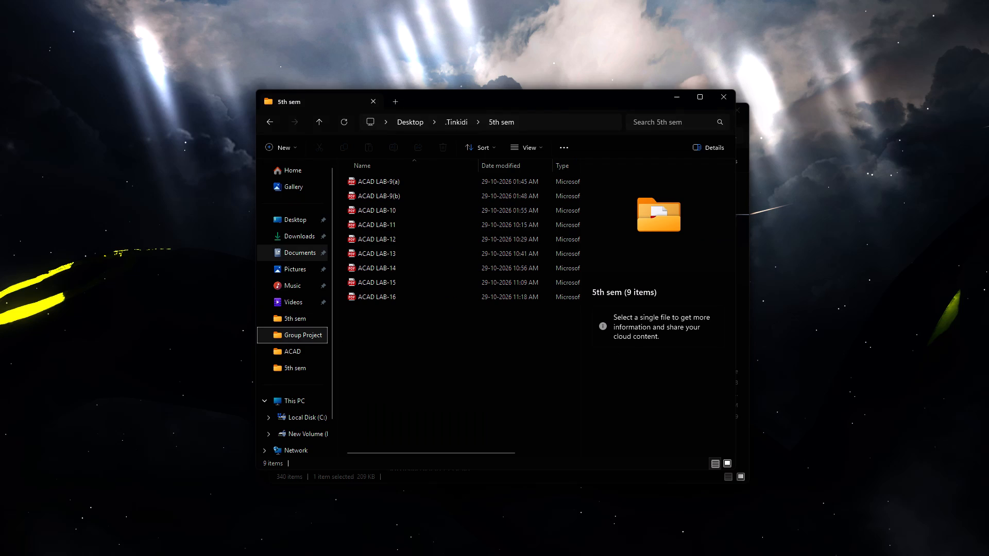
left_click(304, 231)
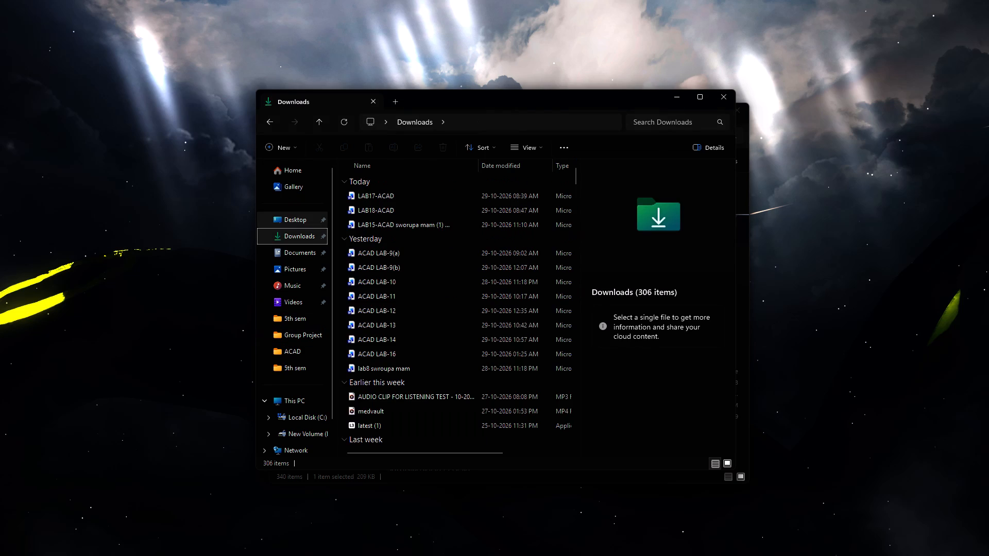
double_click(404, 196)
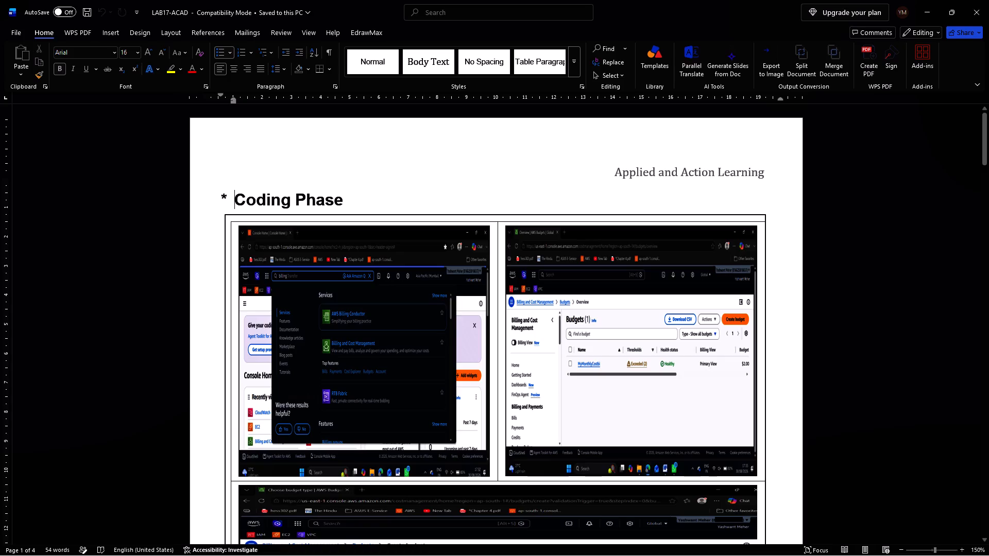
Copy the "all tinkidi name" picture from the Screenshots folder and paste it after the Coding Phase heading in LAB17-ACAD.
key("alt+Tab")
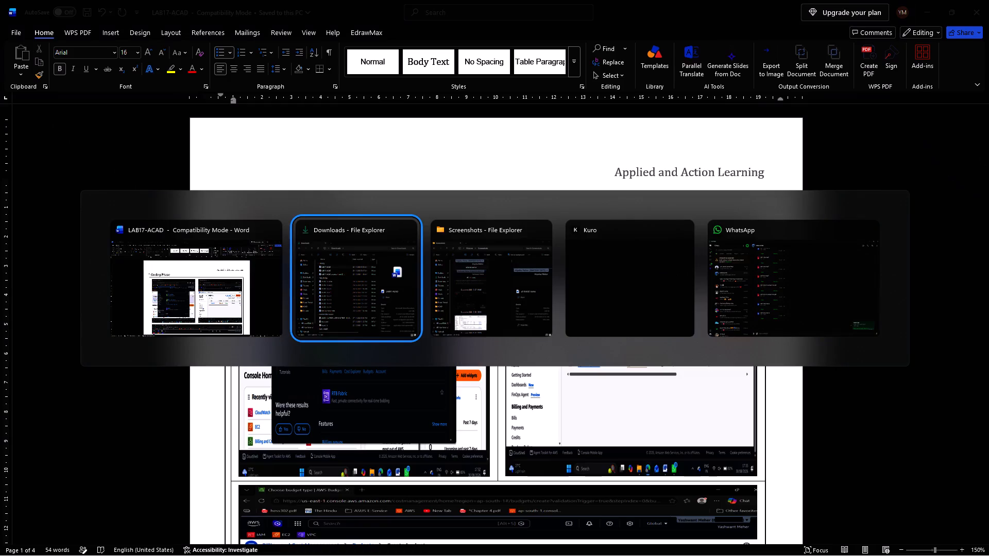
key("alt+Tab")
key("ctrl+c")
key("alt+Tab")
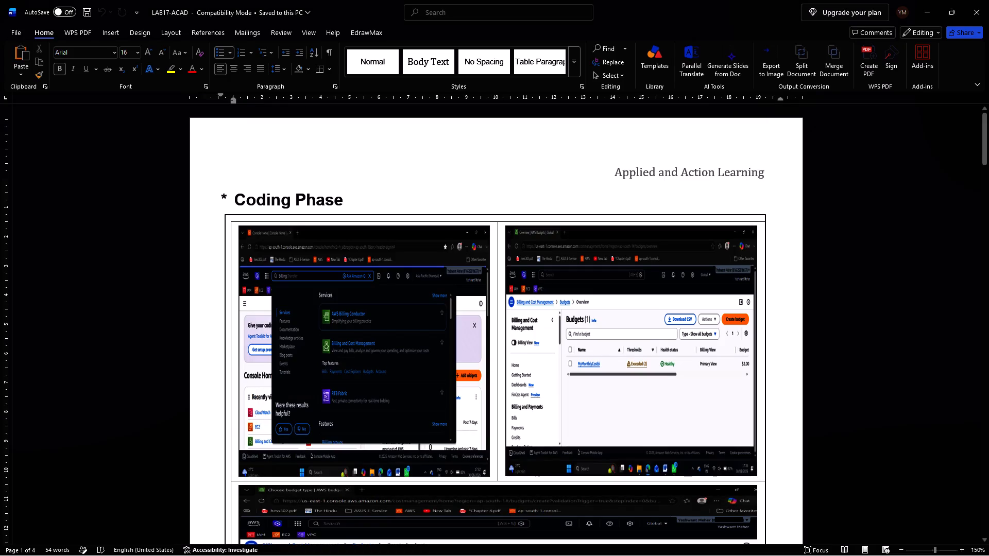
left_click(377, 248)
left_click(372, 197)
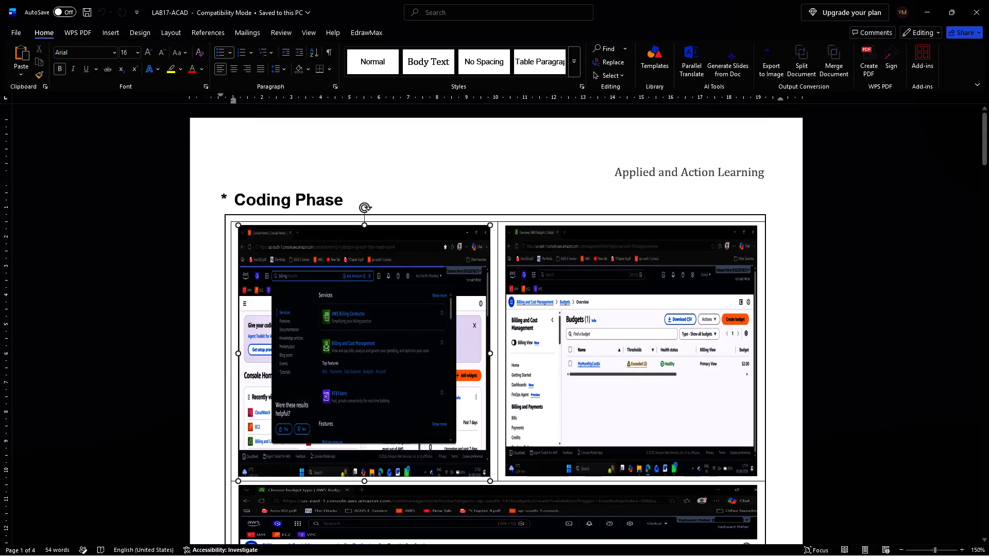
left_click(372, 197, "ctrl")
key("ctrl+v")
left_click(473, 264)
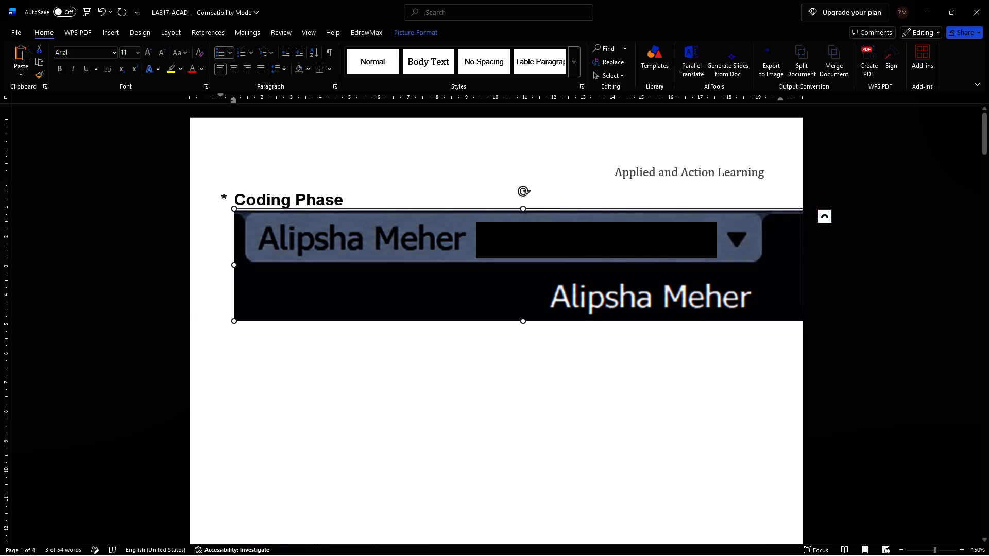
Set the pasted name picture's text wrapping to In Front of Text.
left_click(823, 223)
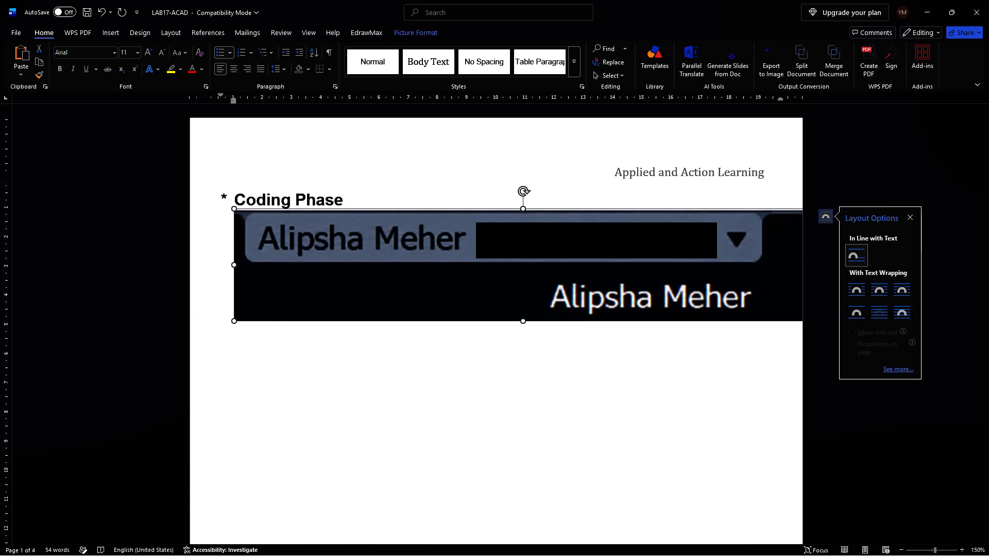
left_click(905, 315)
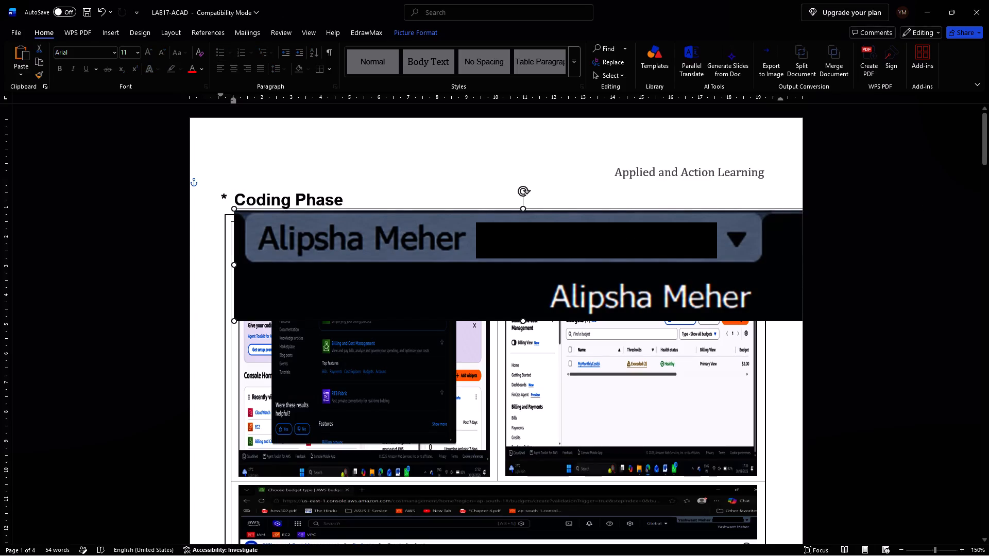
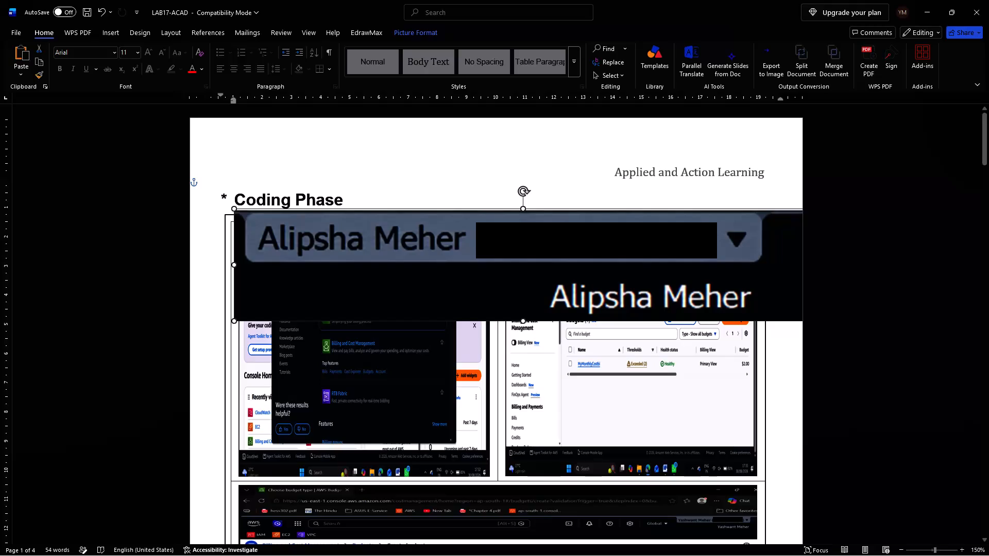
Shrink the pasted name picture to about the size of the account-name label and move it onto the first Coding Phase screenshot.
left_click_drag(232, 320, 475, 240)
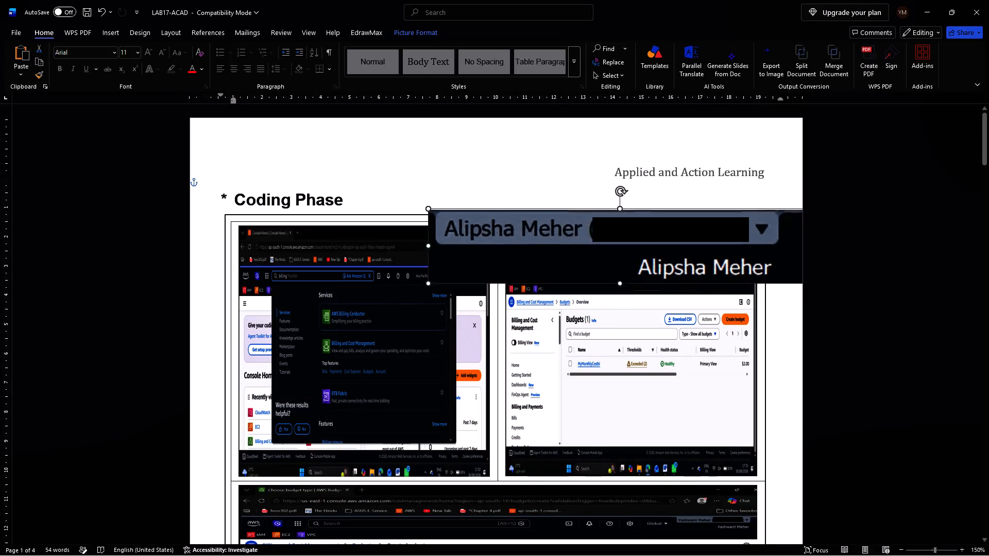
left_click_drag(475, 240, 621, 251)
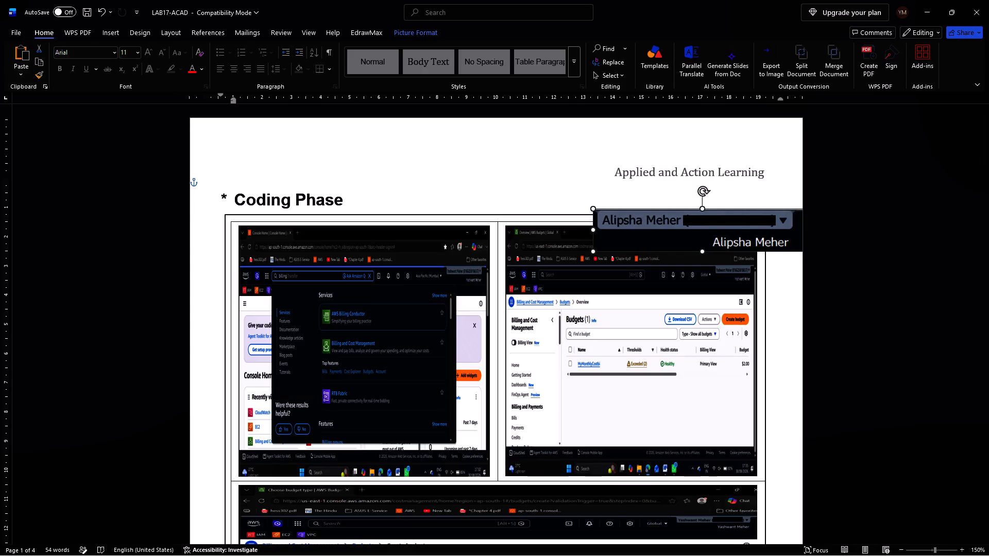
left_click_drag(661, 235, 478, 299)
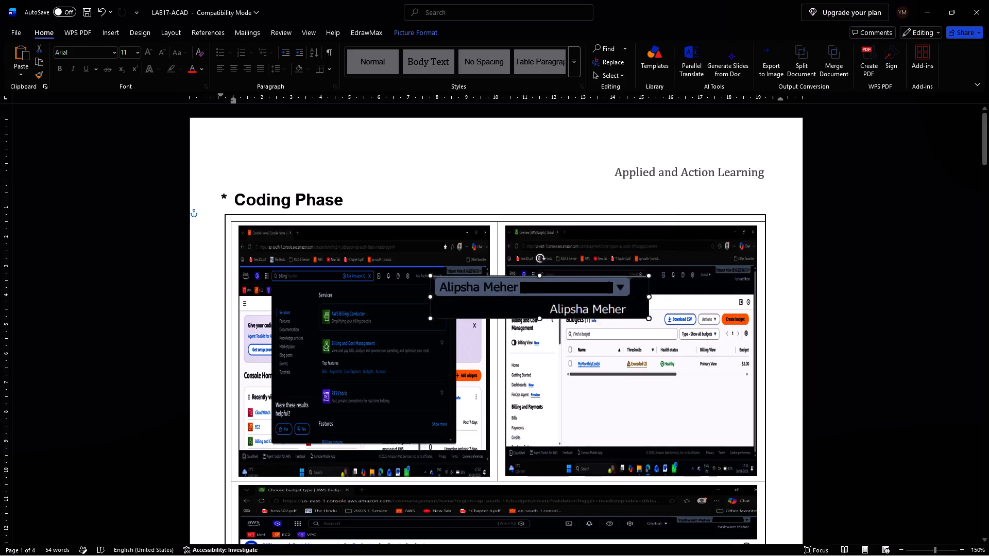
left_click_drag(478, 299, 402, 338)
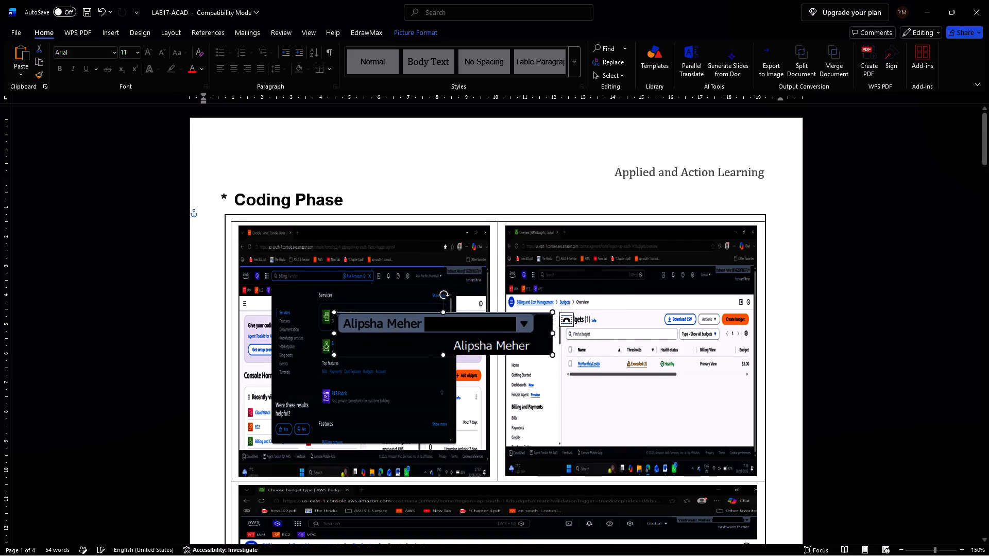
scroll(462, 288, "up", 5)
scroll(462, 288, "up", 5, "ctrl")
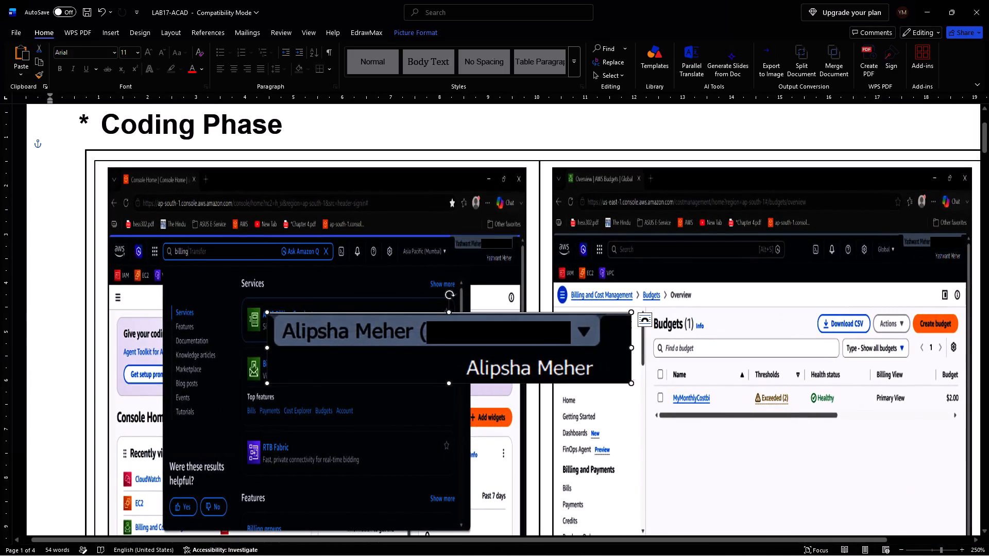
left_click_drag(629, 385, 430, 335)
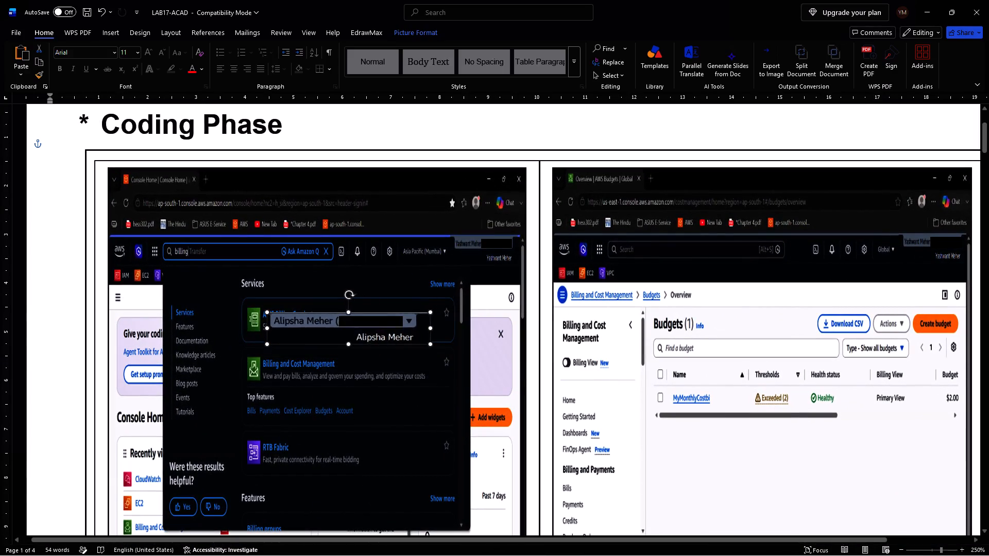
left_click_drag(430, 335, 385, 329)
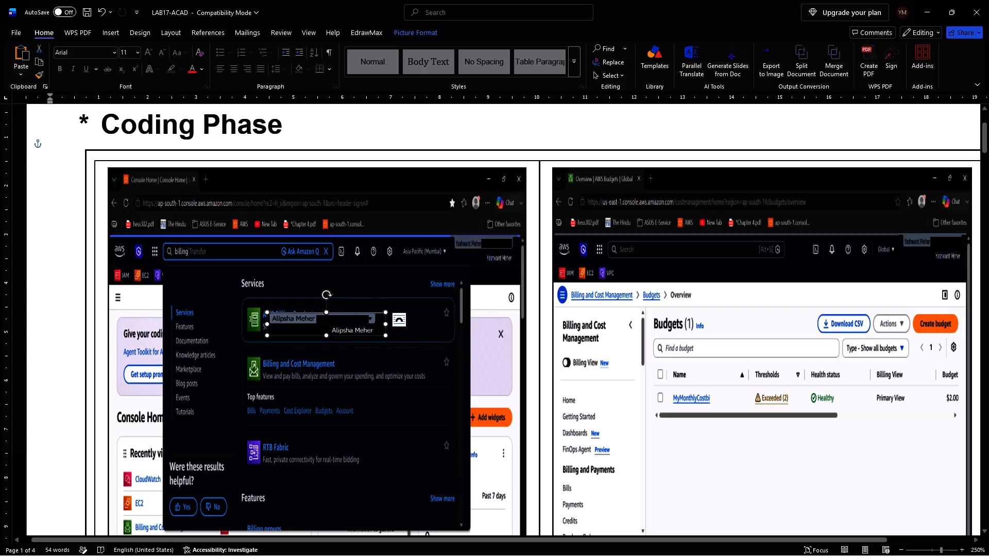
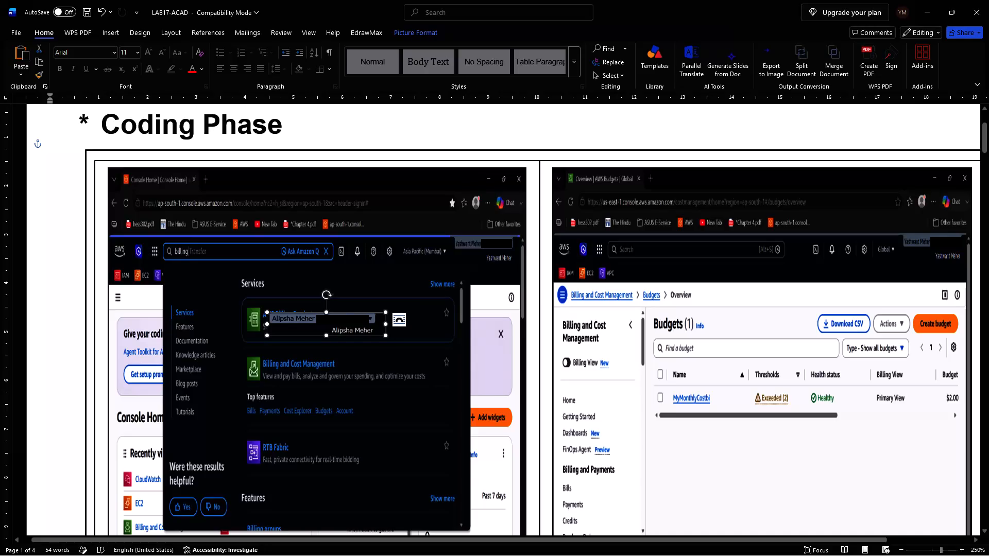
Move the name picture over the account name in the billing search screenshot, resize it to the label and nudge it into alignment.
left_click_drag(363, 324, 487, 270)
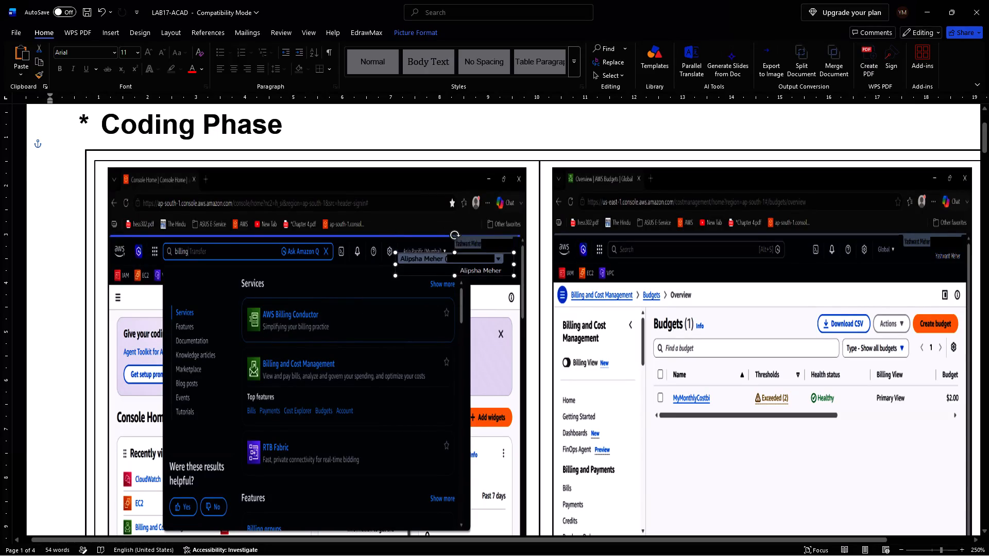
left_click_drag(487, 270, 499, 249)
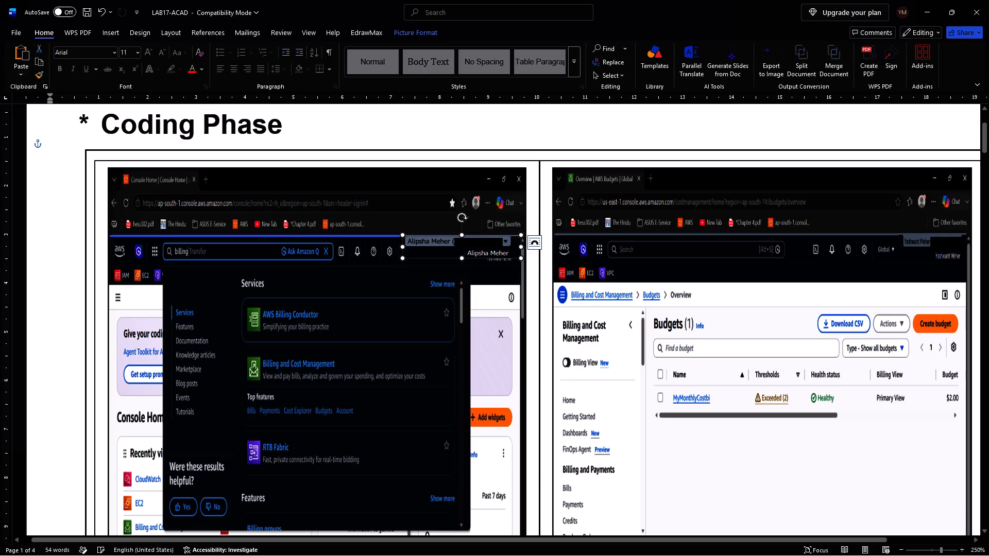
left_click_drag(404, 247, 413, 248)
left_click_drag(413, 248, 451, 250)
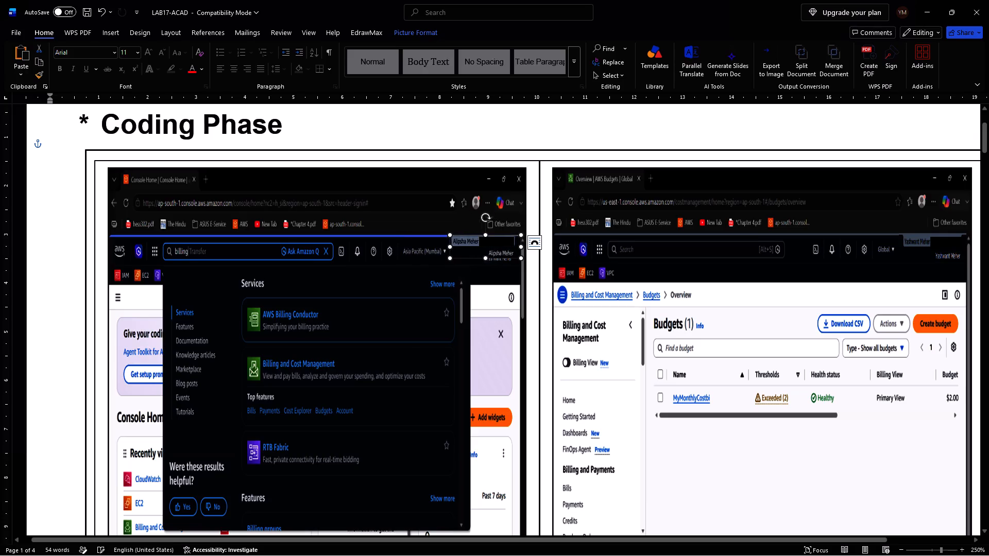
left_click_drag(486, 258, 486, 264)
left_click(488, 300)
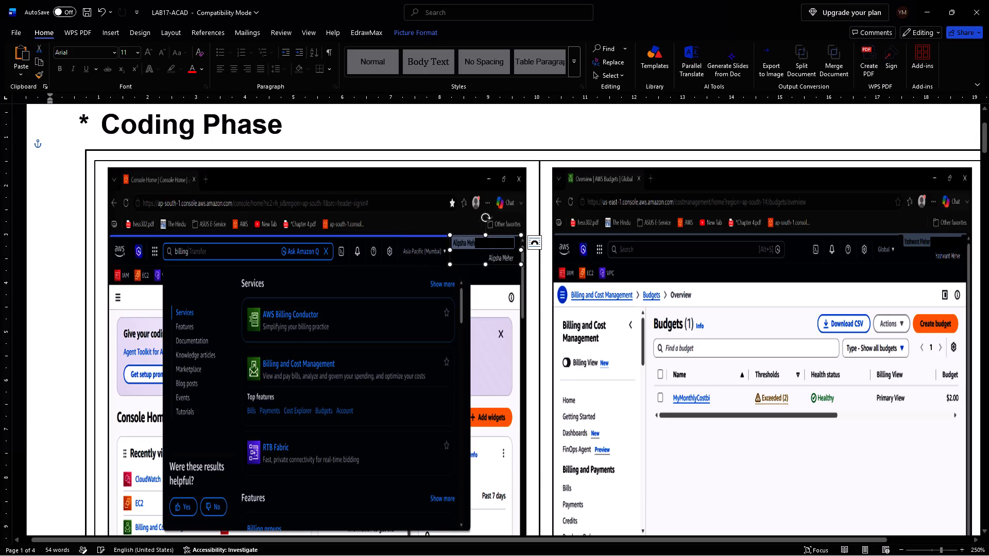
left_click(469, 252)
left_click(485, 266)
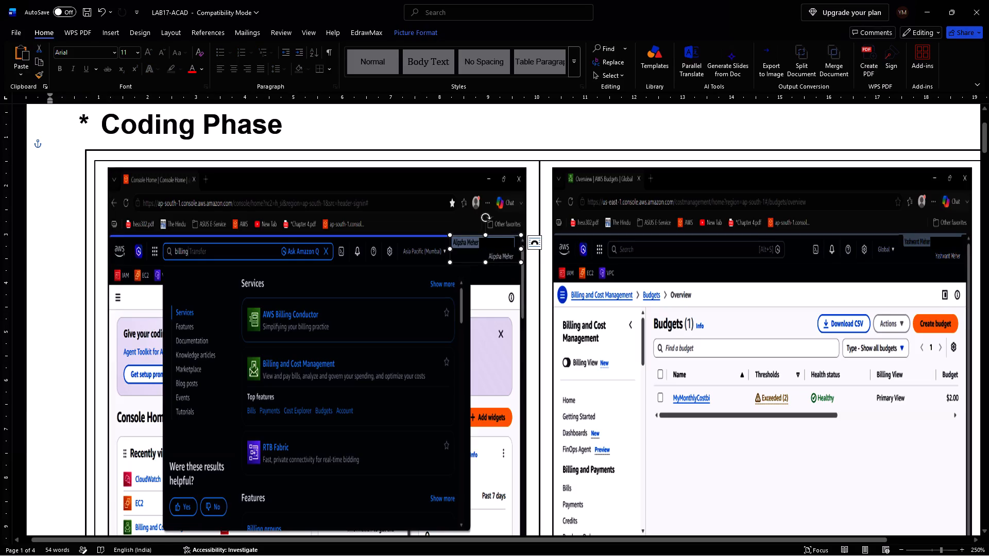
key("Down")
key("Down")
key("Up")
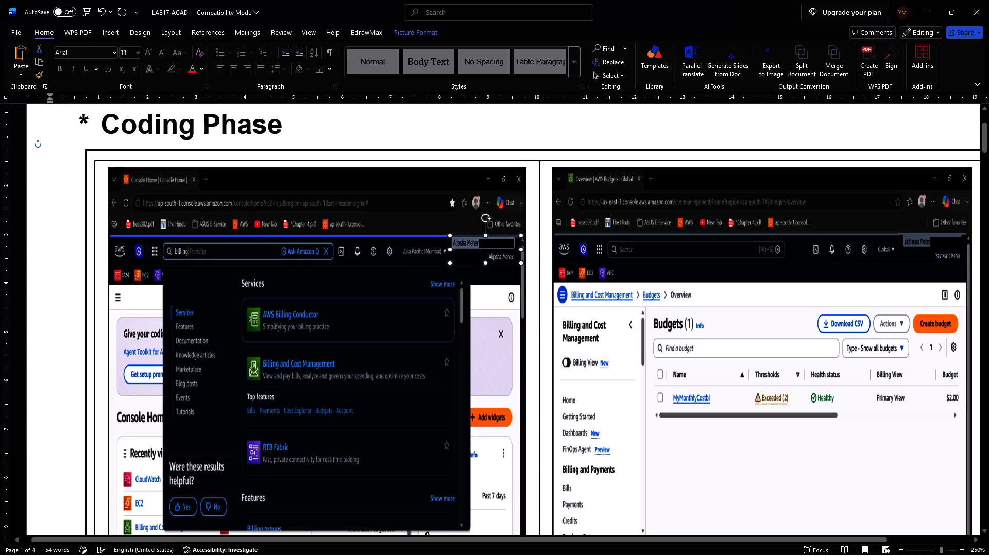
left_click(471, 293)
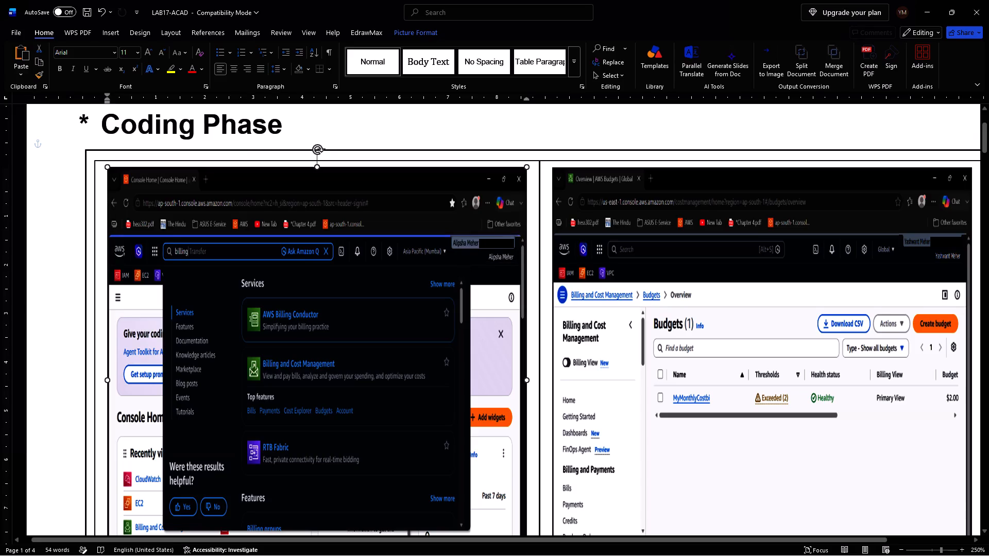
Copy the name picture onto the account name in the Budgets overview screenshot and narrow it to fit the label.
left_click(479, 251)
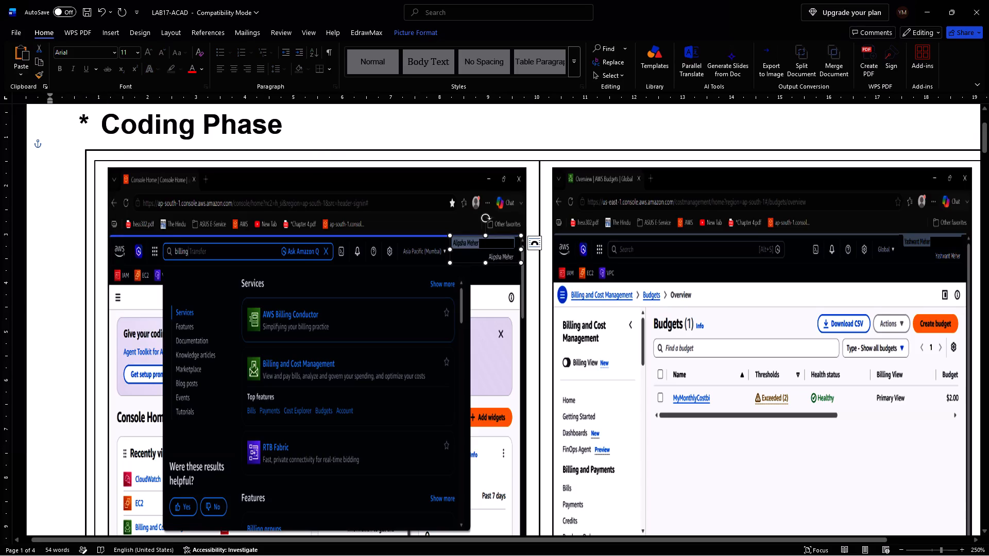
key("ctrl+c")
key("ctrl+v")
left_click_drag(495, 268, 820, 263)
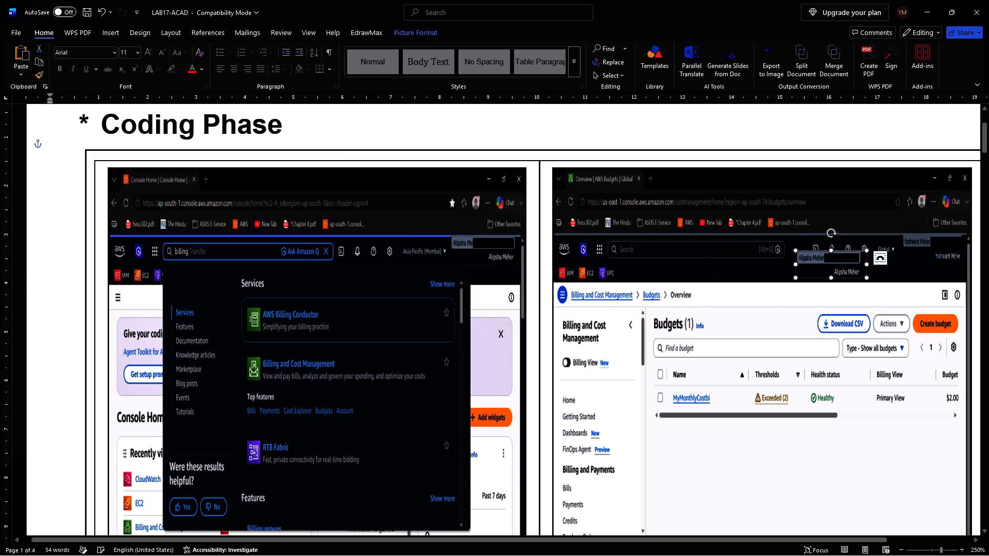
left_click_drag(820, 263, 907, 248)
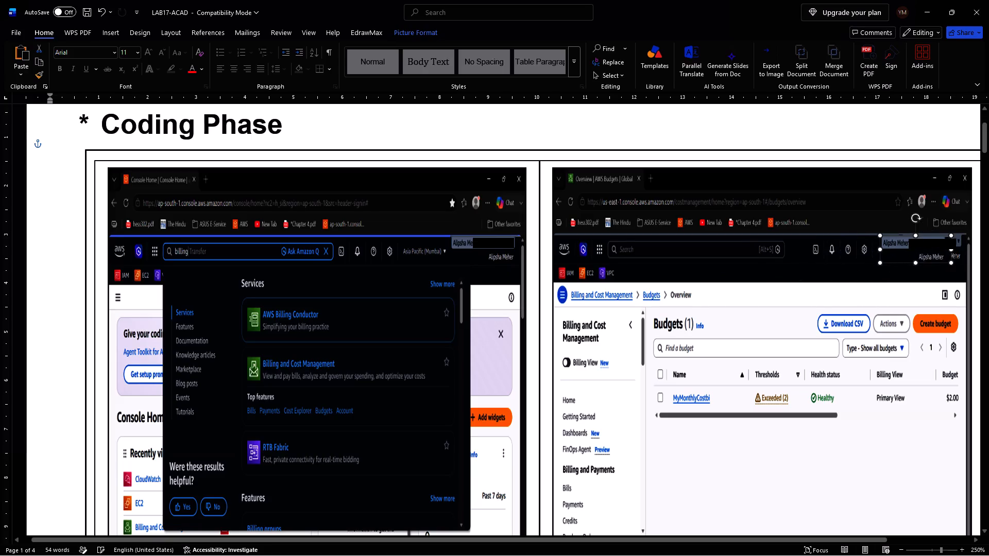
left_click_drag(907, 248, 918, 247)
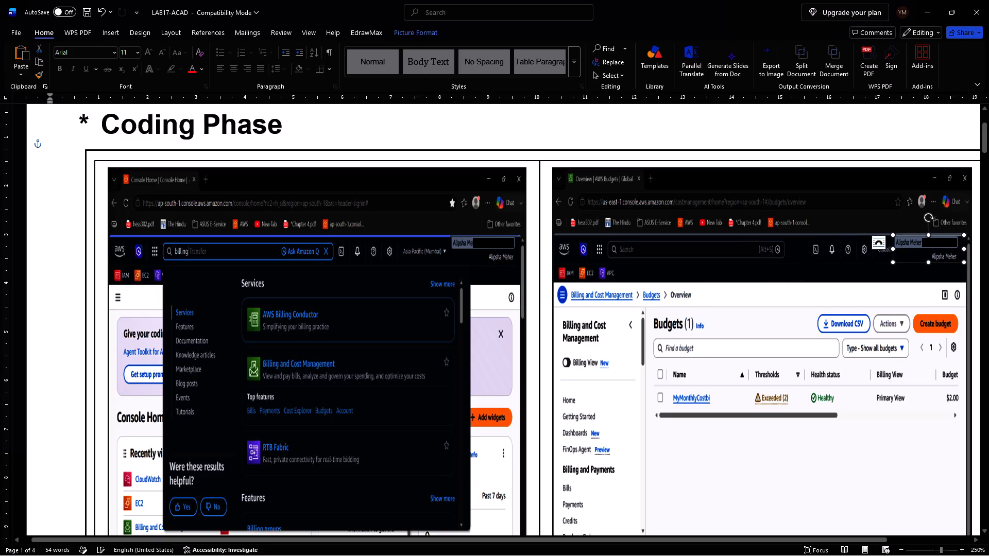
left_click_drag(894, 250, 909, 249)
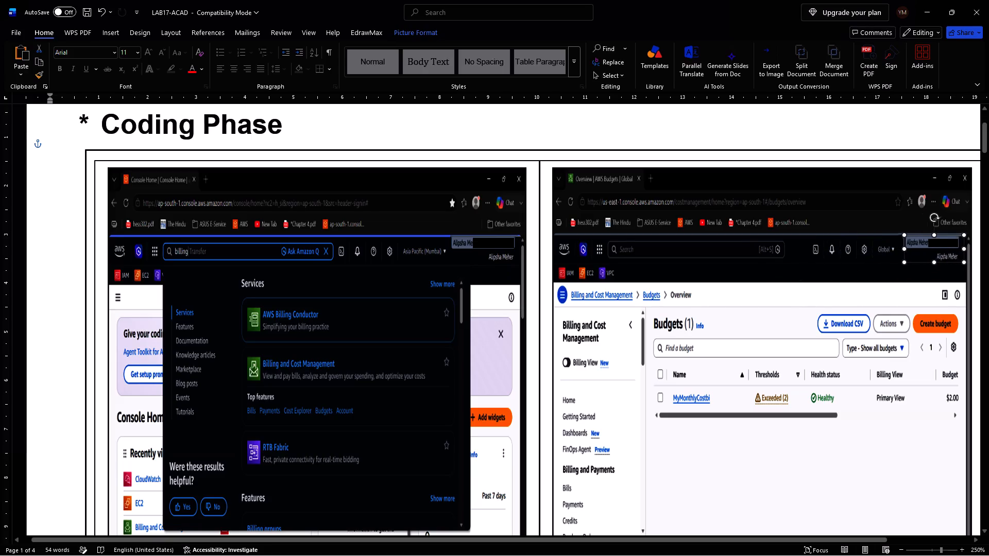
left_click_drag(909, 249, 901, 250)
left_click(912, 312)
Nudge the name picture on the Budgets overview screenshot slightly upward to line up with the account bar.
scroll(912, 312, "down", 1)
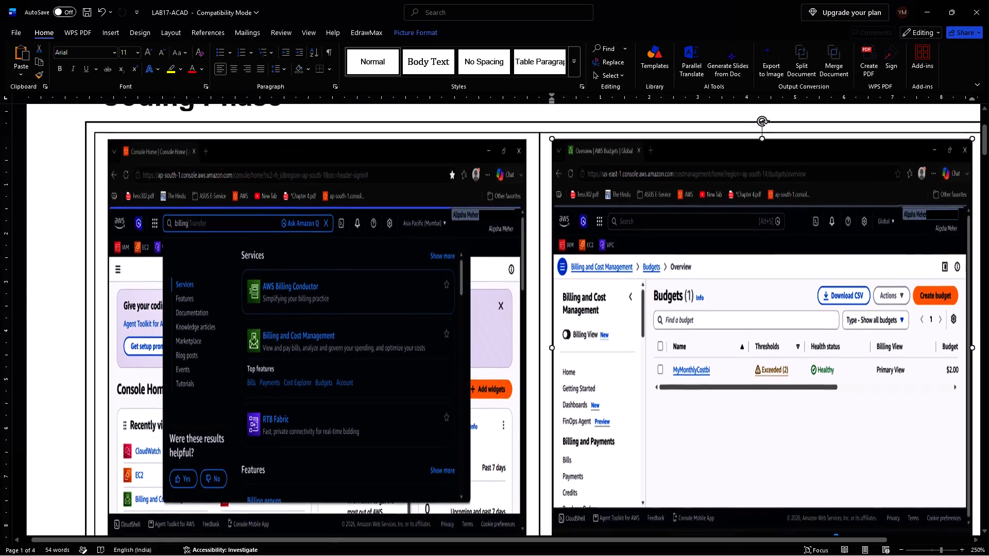
scroll(912, 312, "down", 1)
left_click(931, 141)
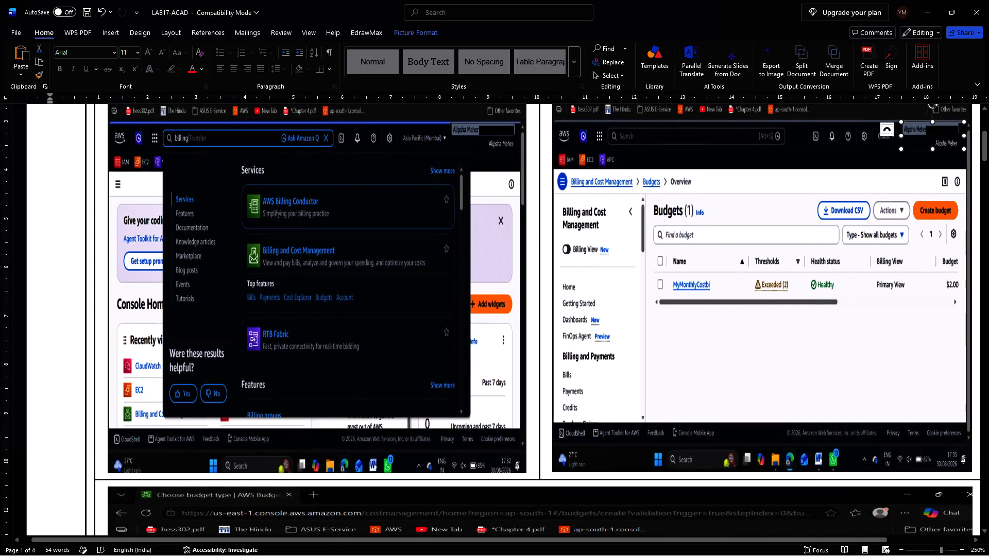
key("Up")
key("Up")
scroll(931, 141, "up", 1)
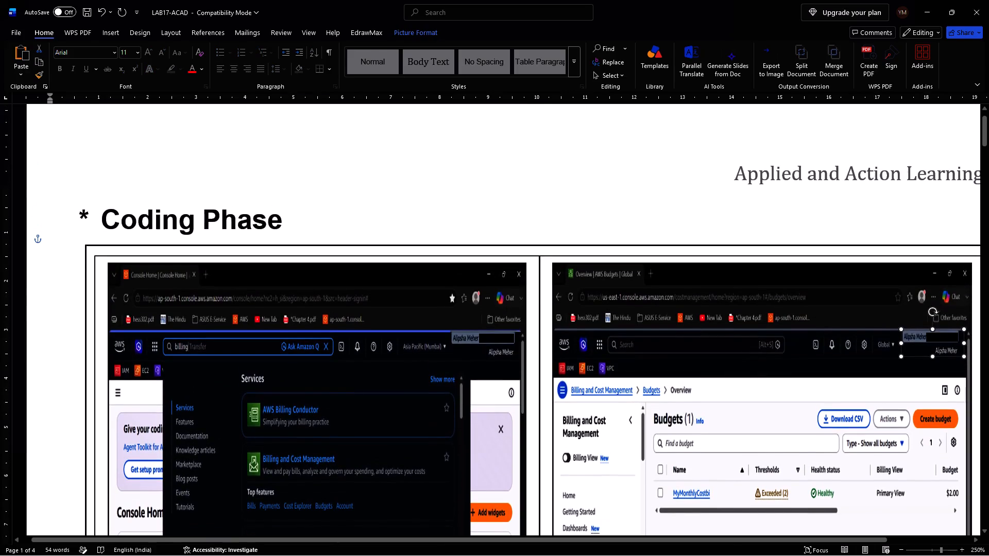
left_click(856, 343)
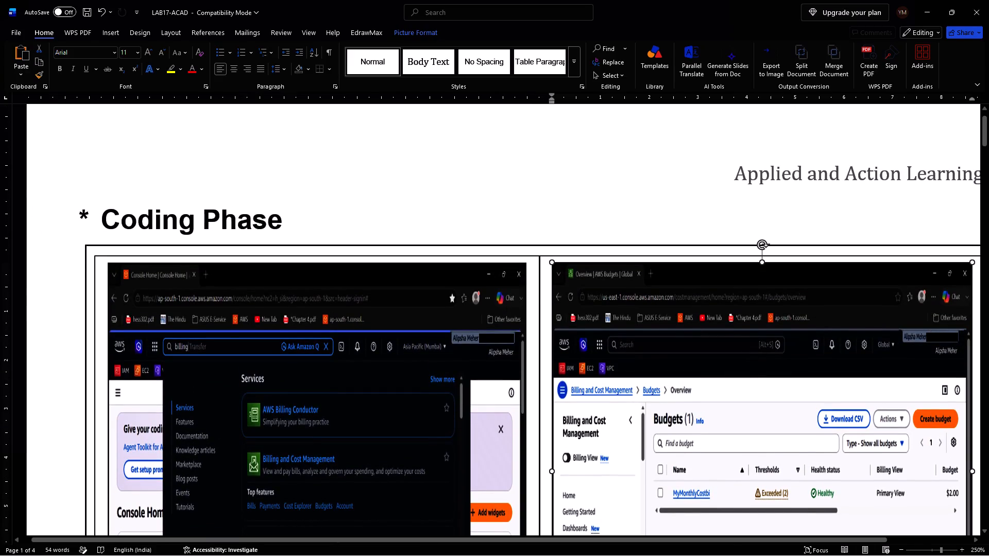
Copy the name picture onto the budget template screenshot's account name, widening it and adjusting its height to cover the larger label.
left_click(937, 345)
key("ctrl+c")
key("ctrl+v")
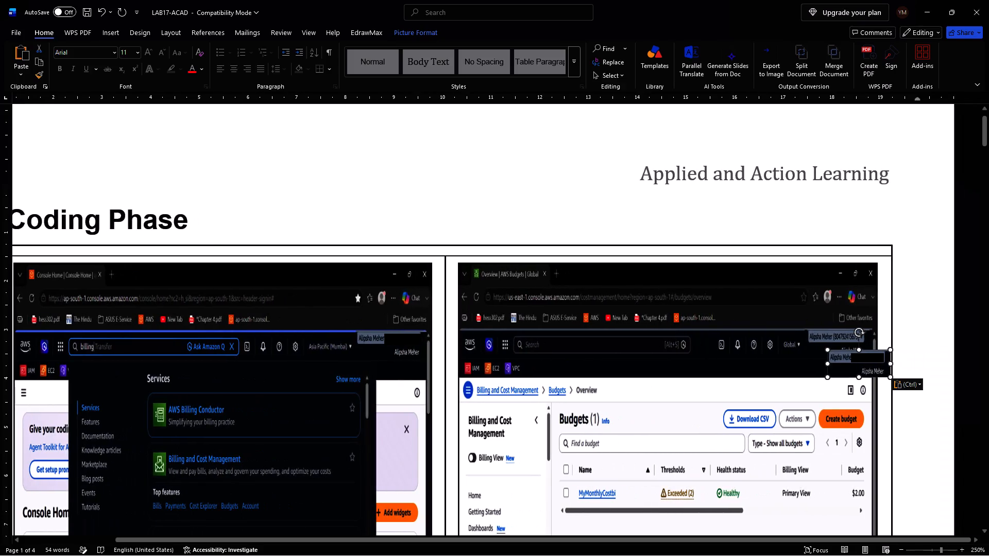
scroll(937, 345, "down", 1)
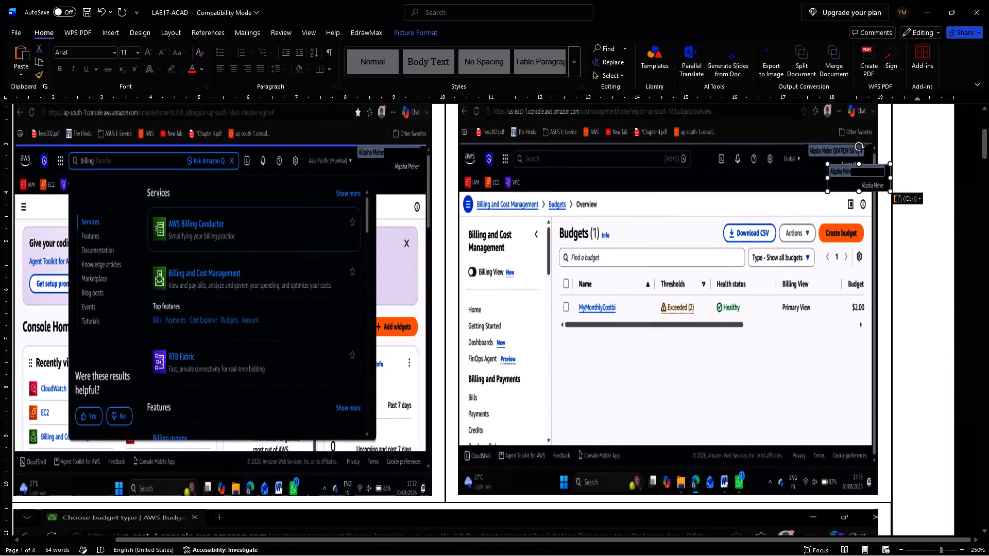
left_click(857, 185)
left_click_drag(841, 175, 414, 481)
scroll(414, 481, "down", 1)
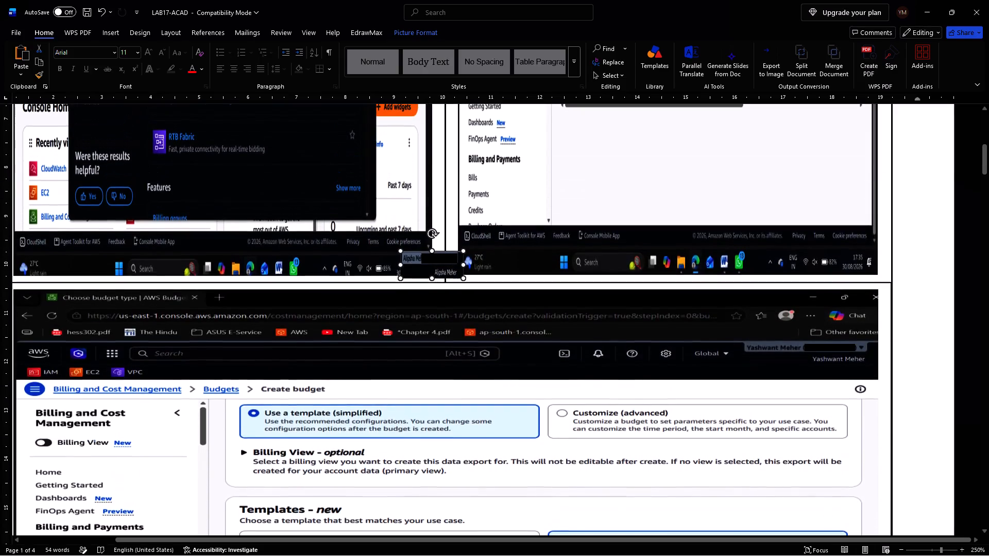
left_click(434, 265)
left_click_drag(434, 265, 571, 321)
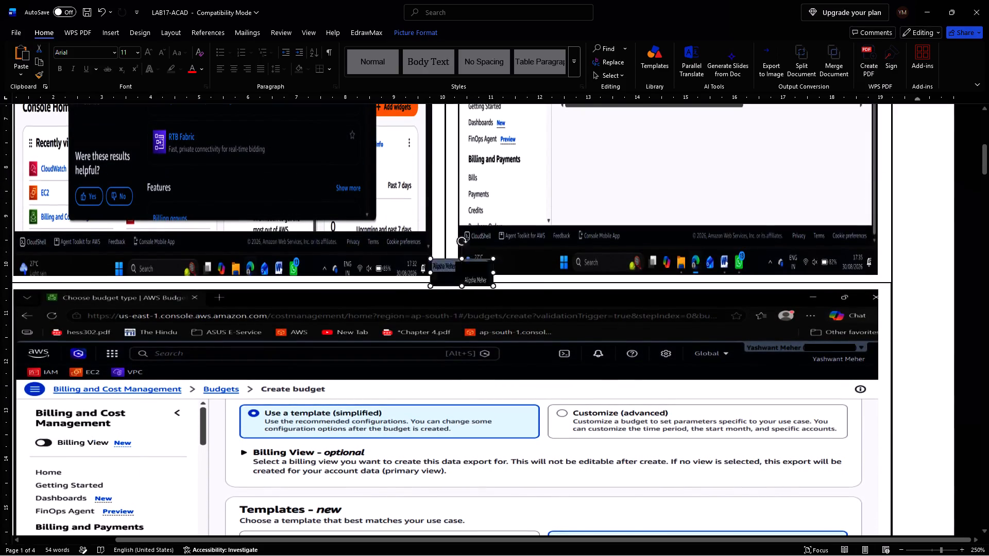
left_click_drag(571, 321, 850, 357)
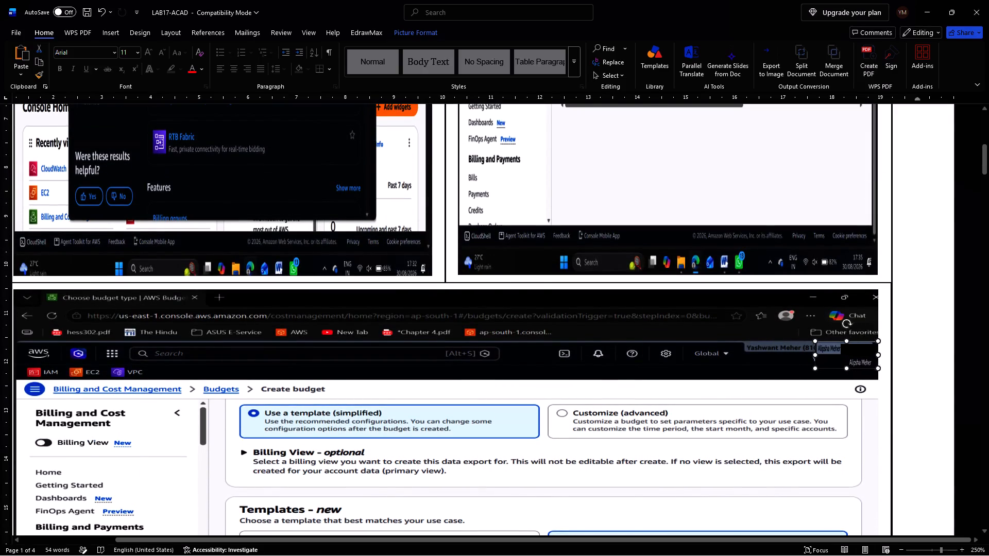
left_click_drag(850, 357, 846, 355)
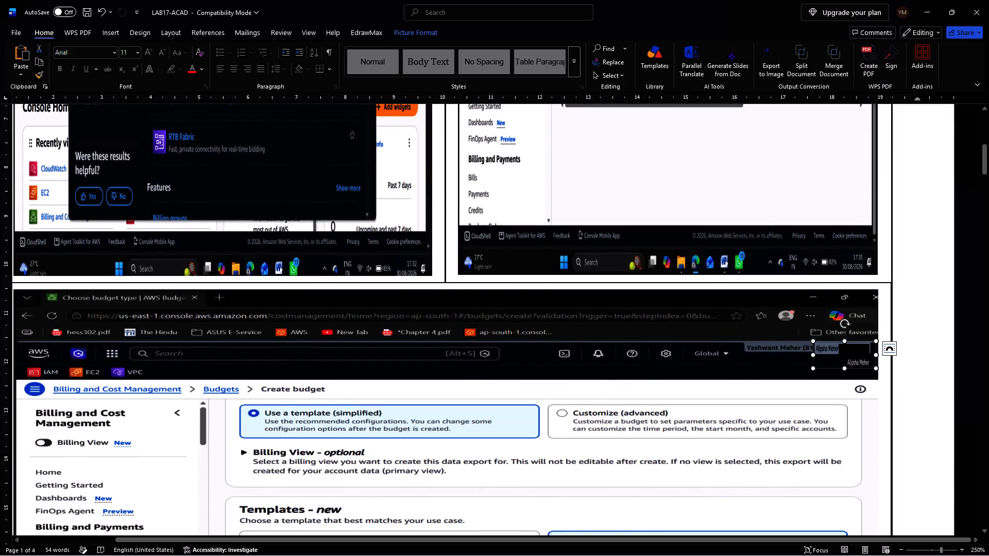
left_click_drag(812, 355, 736, 360)
left_click_drag(807, 368, 808, 355)
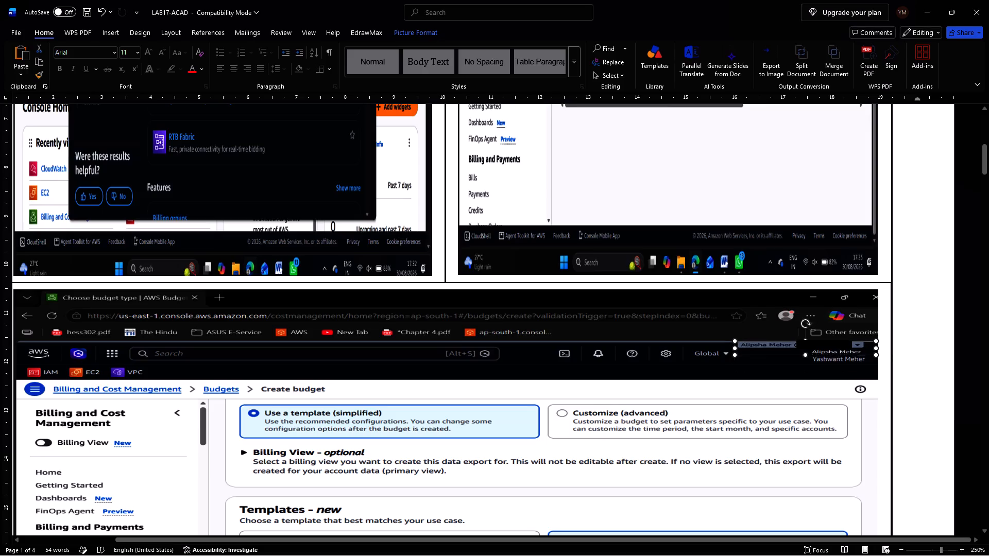
left_click_drag(808, 355, 807, 362)
Place a copy of the wider name picture over the account name in the screenshot showing the Budget name field.
key("ctrl+c")
key("ctrl+v")
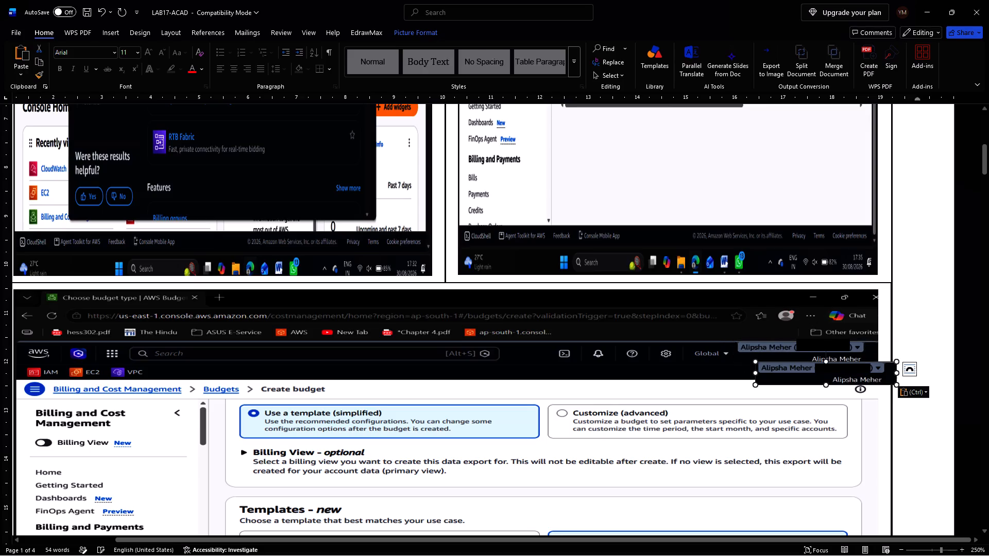
left_click_drag(780, 380, 712, 470)
scroll(712, 470, "down", 1)
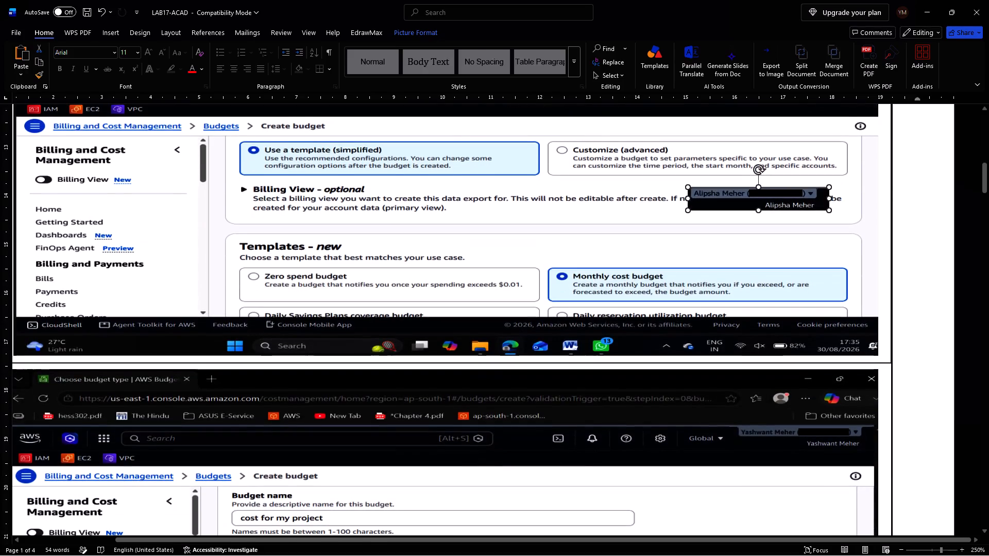
left_click_drag(717, 200, 770, 479)
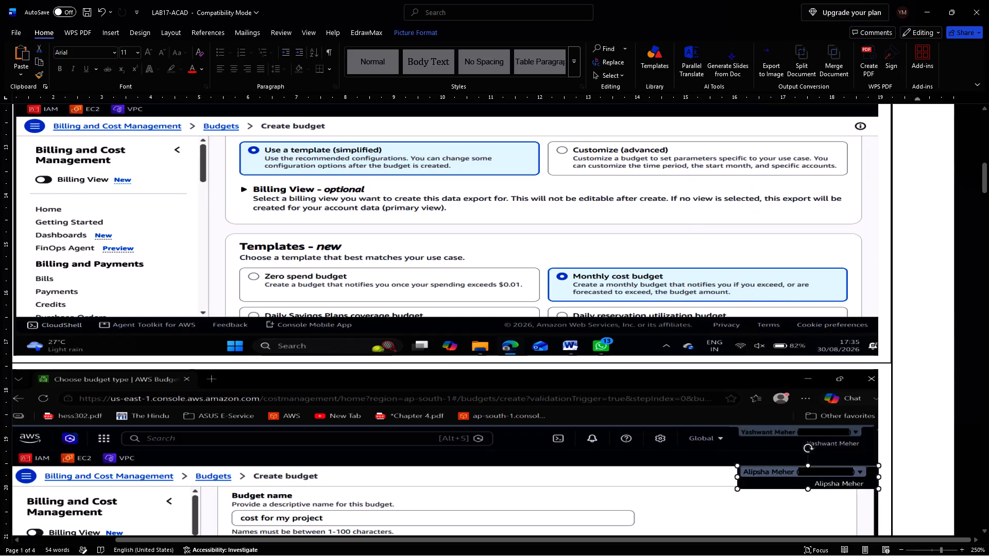
left_click_drag(770, 479, 760, 441)
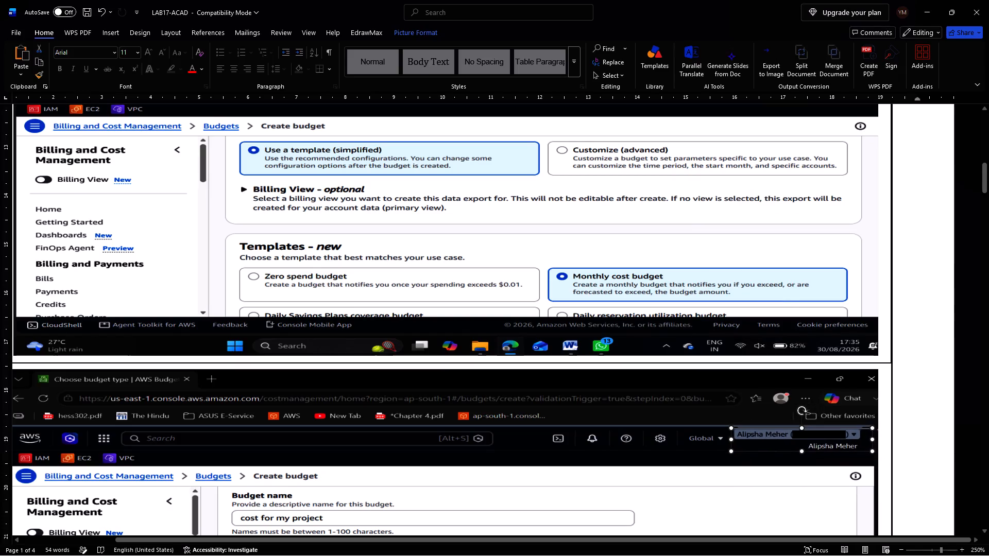
left_click_drag(760, 441, 760, 438)
left_click(729, 438)
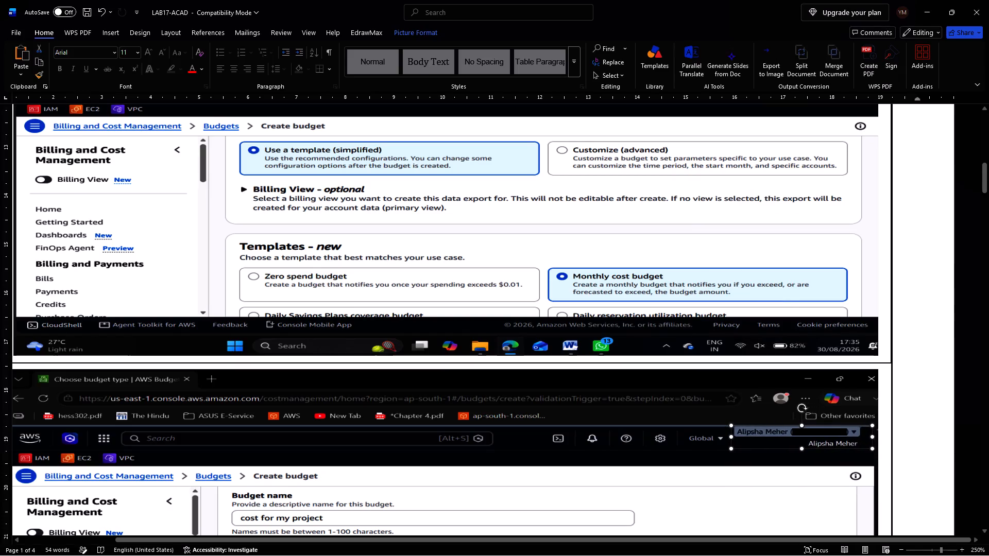
left_click(794, 474)
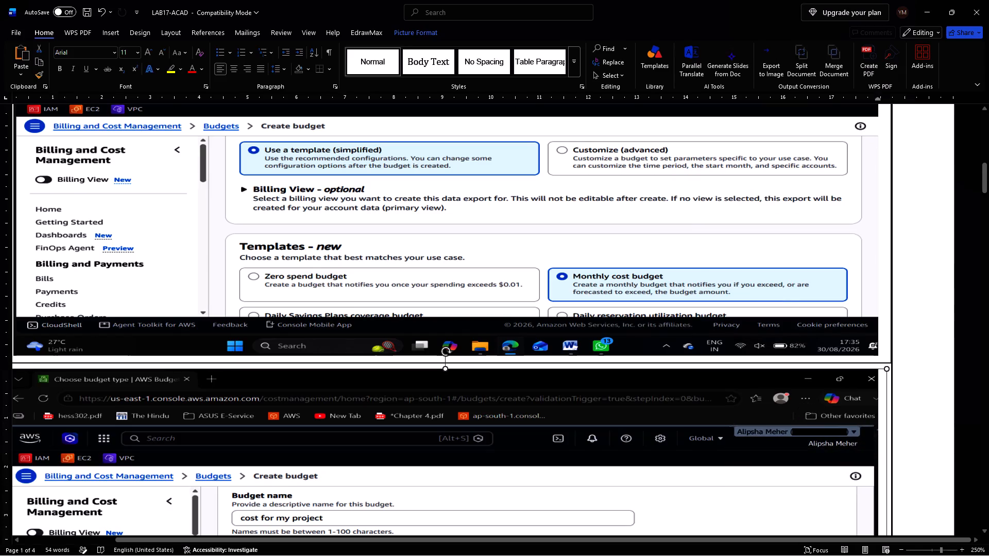
Copy the wider name picture from the Budget name screenshot and move the copy down onto the Coding Phase page.
left_click(760, 436)
key("ctrl+c")
key("ctrl+v")
scroll(760, 436, "down", 1)
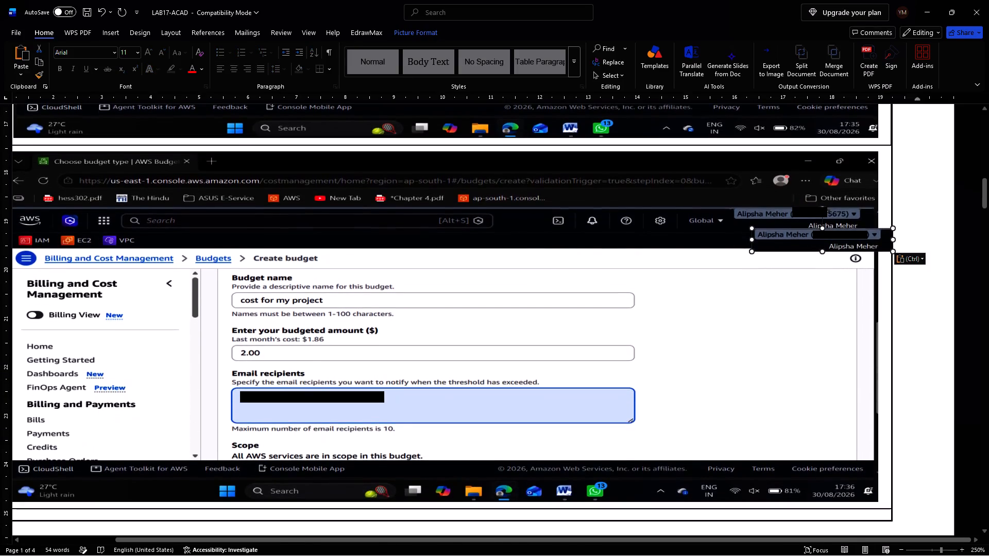
left_click_drag(783, 244, 669, 470)
scroll(669, 470, "down", 1)
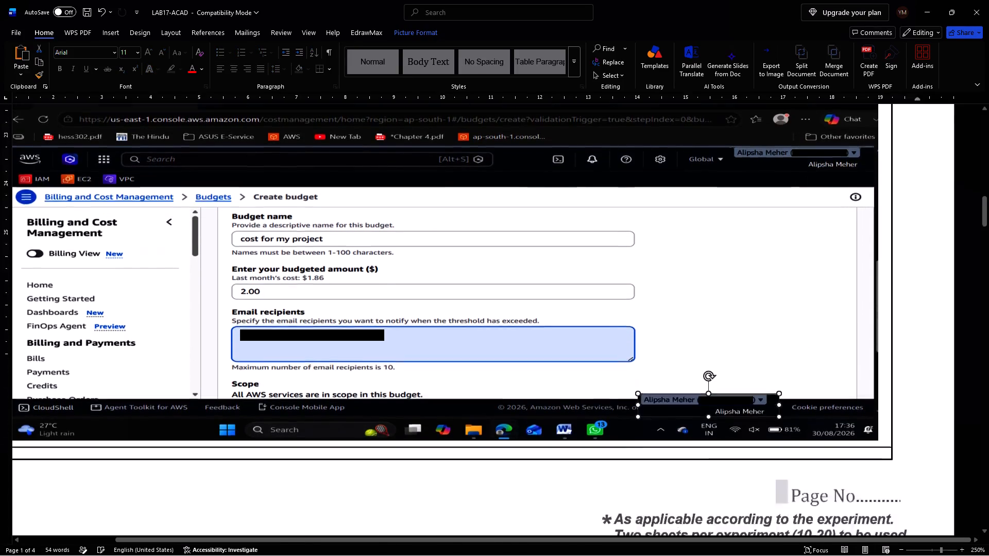
scroll(669, 470, "down", 1)
key("Down")
key("Down")
key("Down")
key("Down")
key("Down")
key("Down")
key("Down")
key("Down")
key("Down")
key("Down")
key("Down")
key("Down")
key("Down")
key("Down")
key("Down")
key("Down")
key("Down")
key("Down")
key("Down")
key("Down")
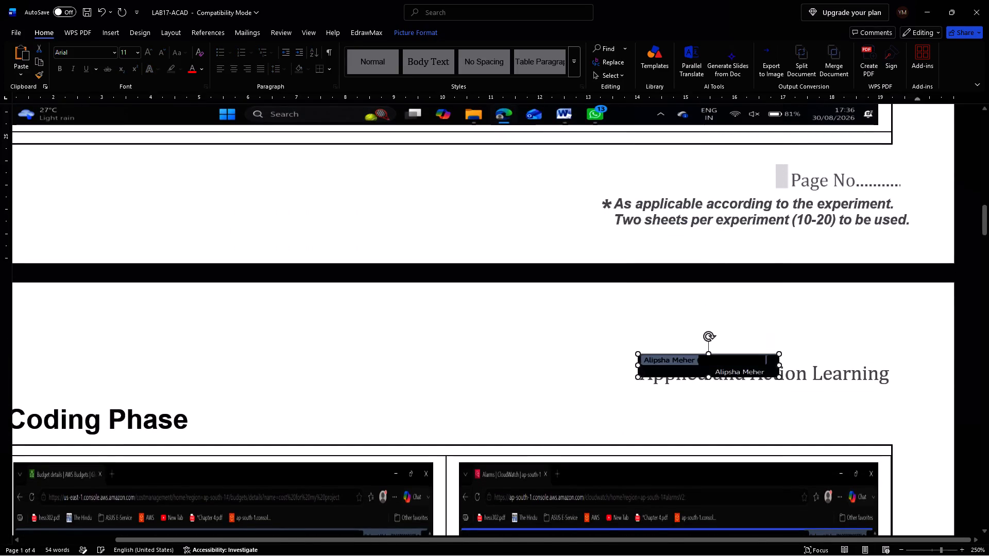
key("Down")
key("Down")
key("Down")
key("Down")
key("Down")
key("Down")
key("Down")
key("Down")
key("Down")
key("Down")
key("Down")
key("Down")
key("Down")
key("Down")
key("Down")
key("Down")
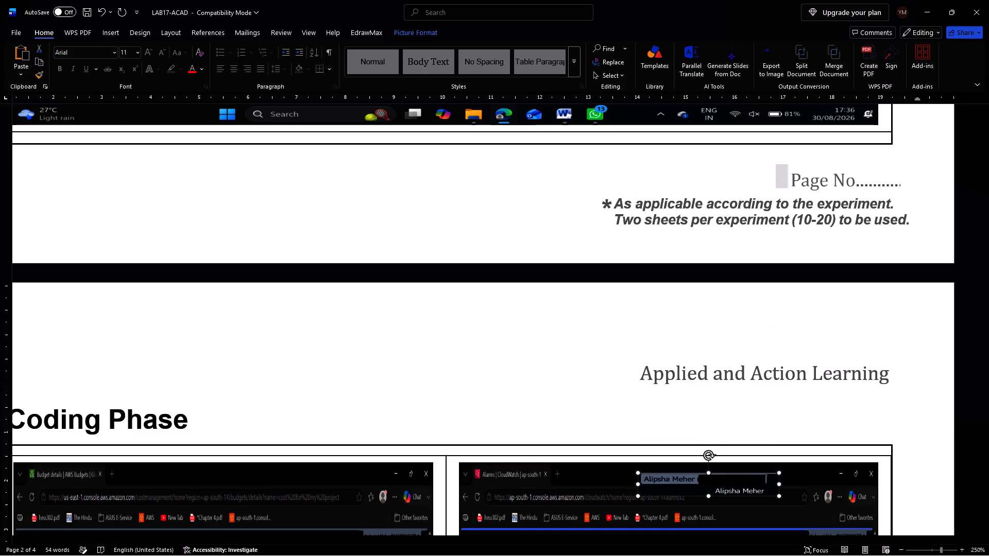
scroll(669, 470, "down", 2)
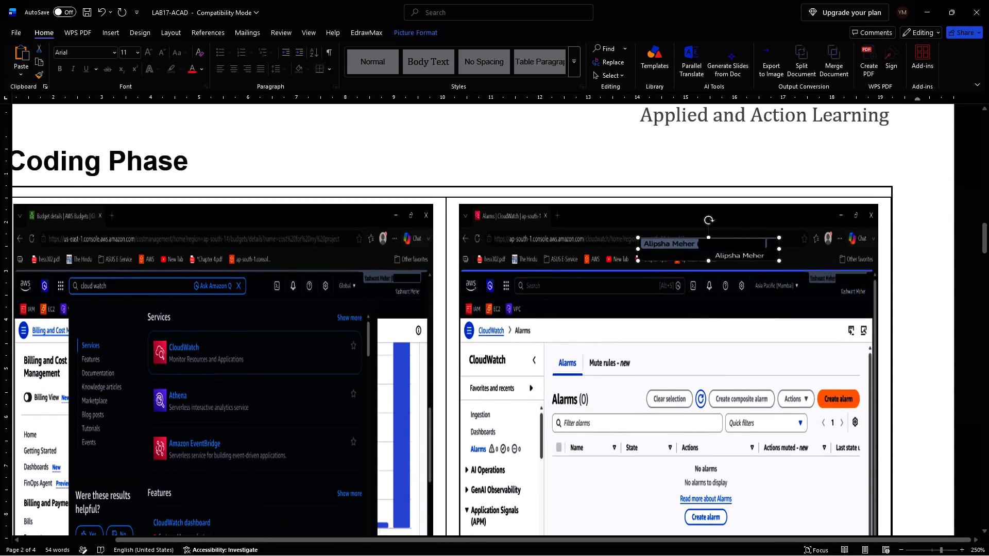
Fit the copied name picture over the account name in the cloud watch search screenshot, narrowing it and making it slightly taller.
left_click_drag(686, 258, 646, 259)
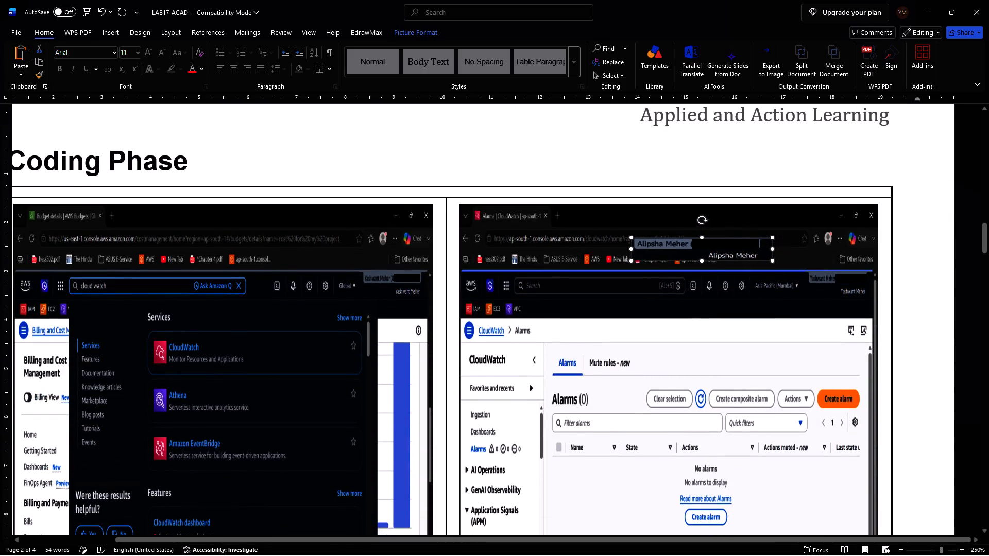
left_click_drag(646, 259, 335, 291)
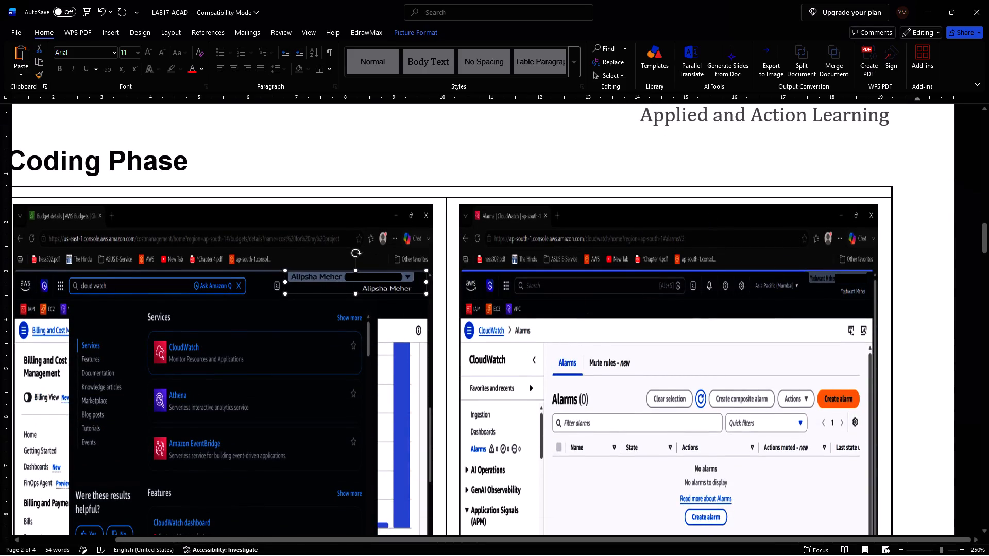
left_click_drag(335, 291, 335, 291)
left_click_drag(286, 283, 368, 282)
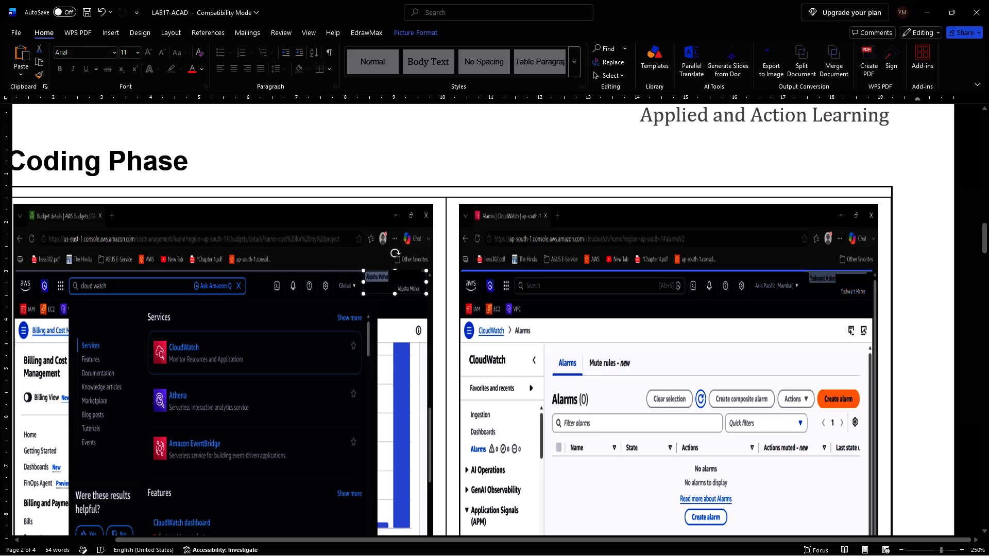
left_click_drag(368, 282, 360, 278)
left_click_drag(360, 278, 362, 278)
left_click(394, 293)
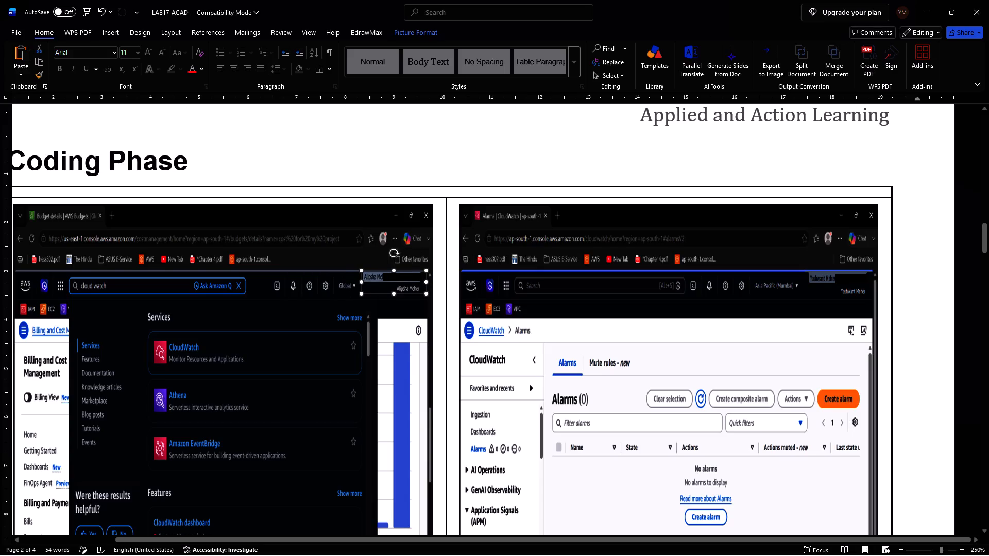
left_click(393, 316)
left_click(393, 287)
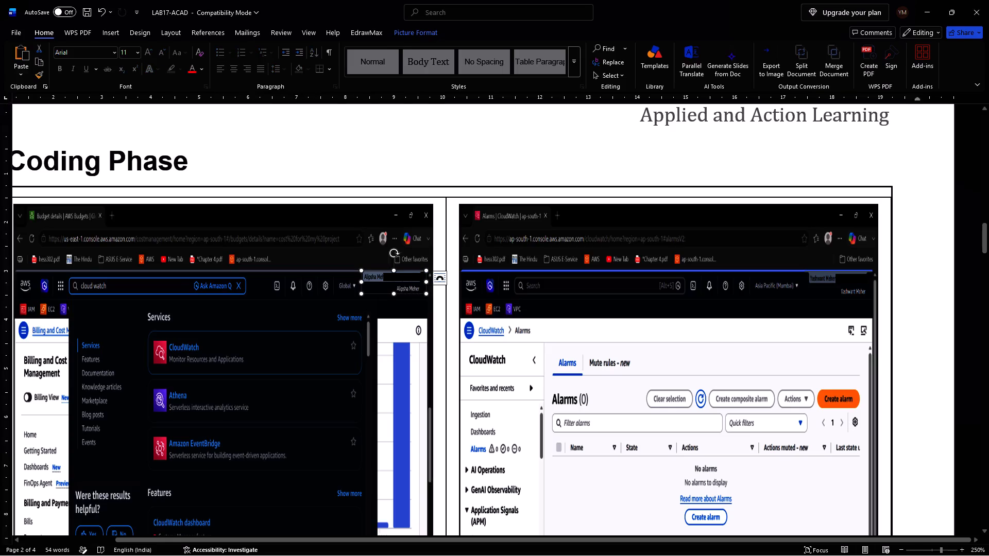
left_click(394, 292)
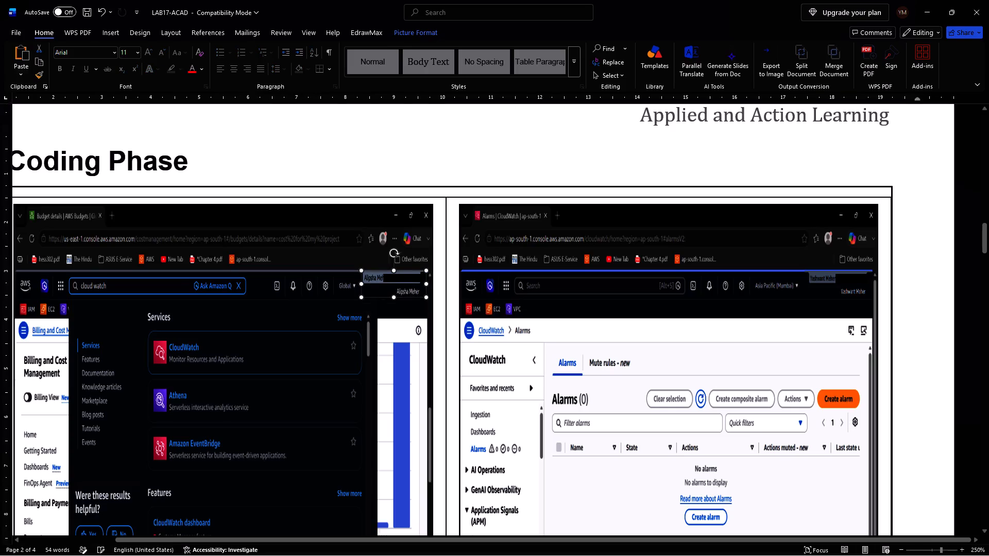
Place a copy of the narrowed name picture over the account name in the CloudWatch Alarms list screenshot.
key("ctrl+c")
key("ctrl+v")
left_click_drag(406, 304, 429, 311)
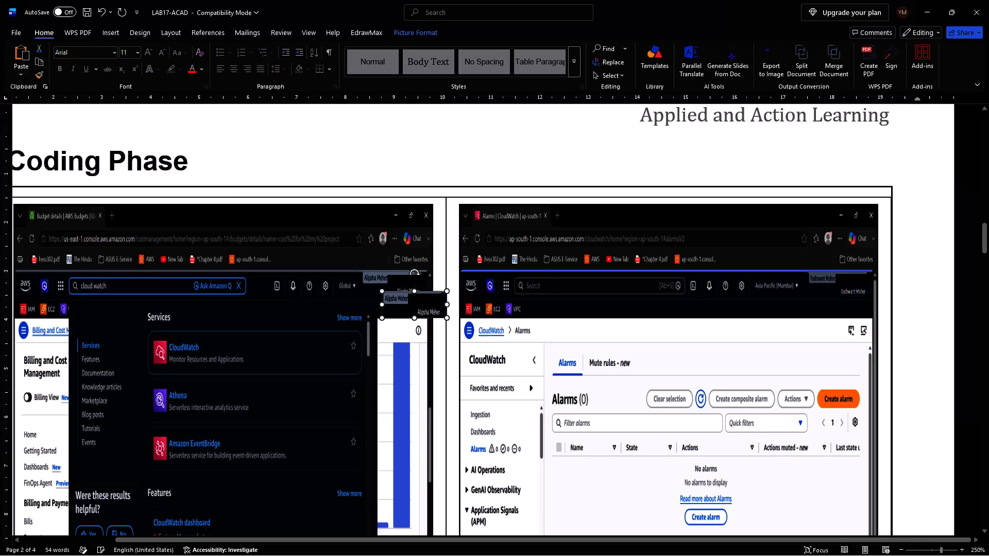
left_click_drag(429, 311, 854, 290)
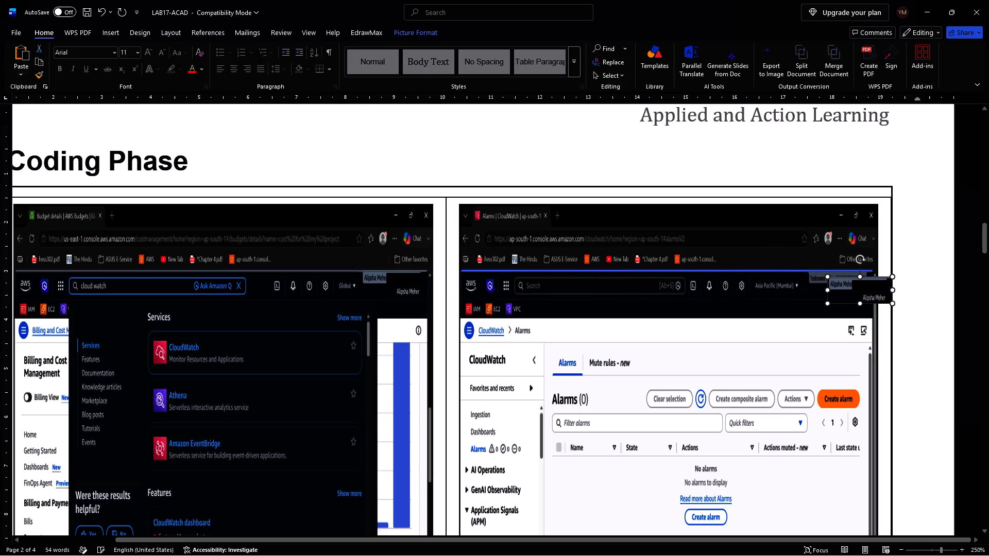
left_click_drag(854, 290, 826, 286)
left_click(781, 343)
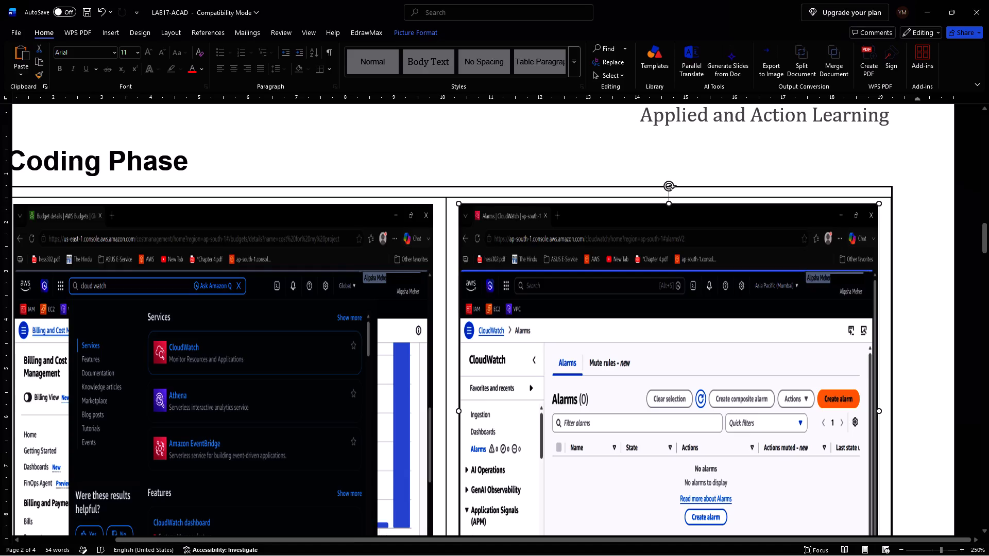
Copy the name picture from the Alarms list screenshot and move it down to the Create alarm screenshot with the Metrics option.
left_click(828, 294)
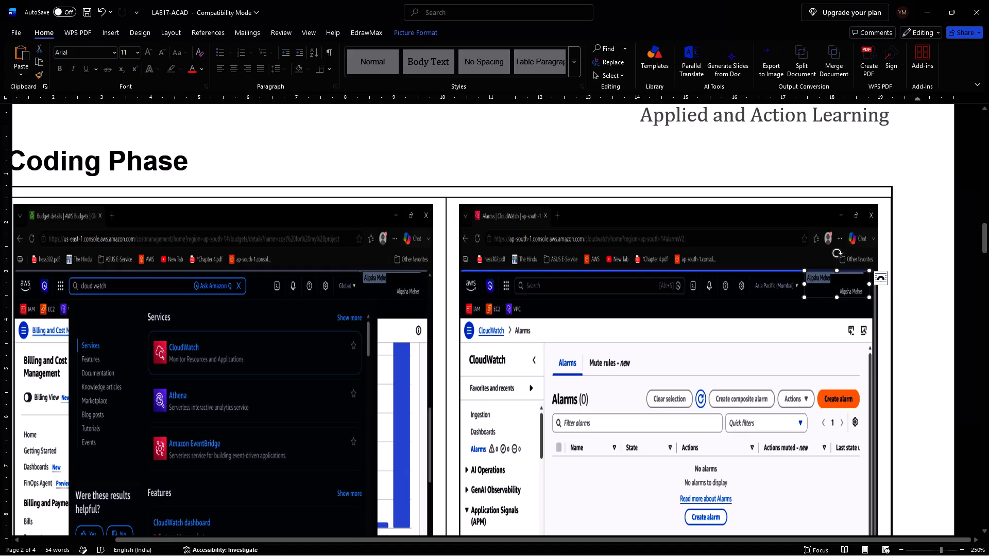
key("ctrl+c")
key("ctrl+v")
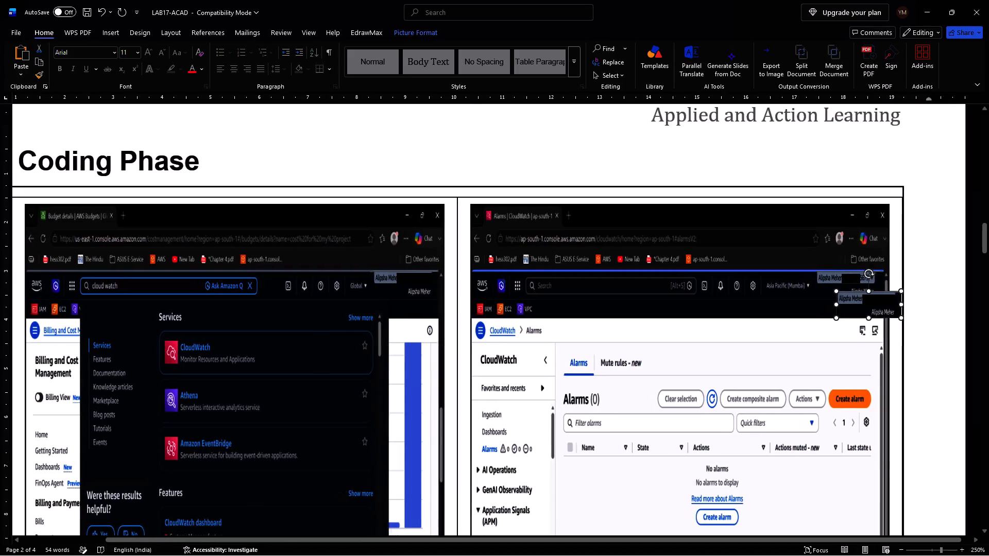
scroll(828, 294, "down", 1)
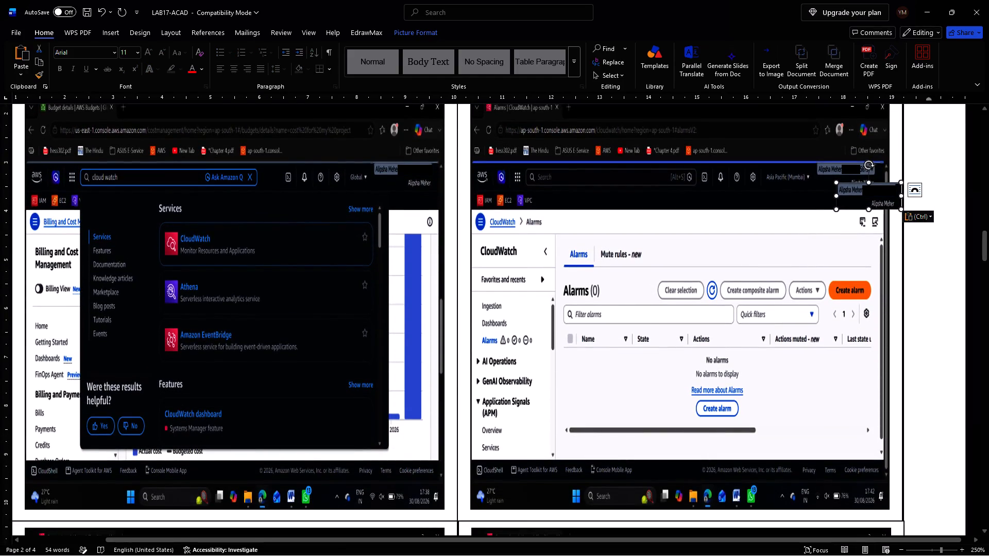
left_click(855, 201)
left_click_drag(855, 197, 848, 199)
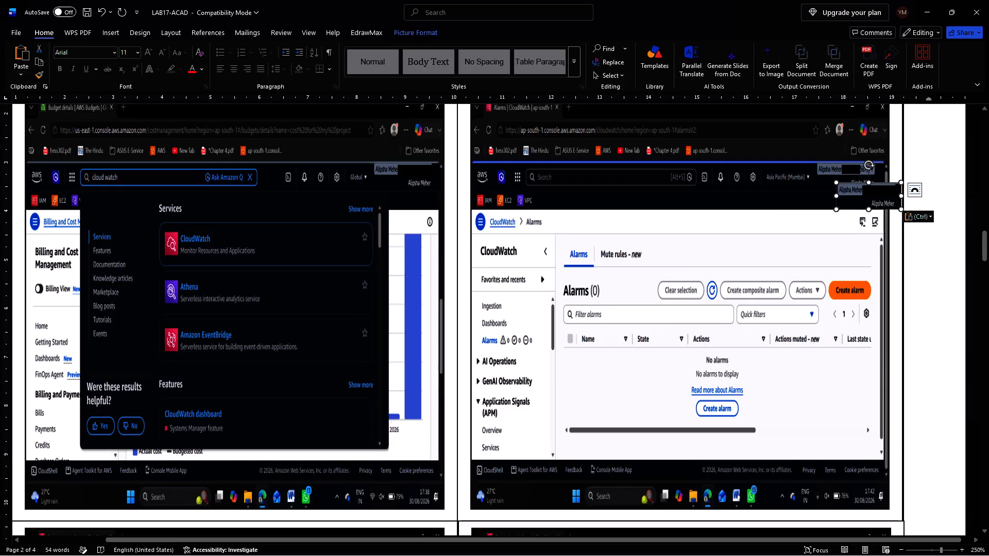
left_click_drag(848, 199, 385, 462)
scroll(385, 462, "down", 1)
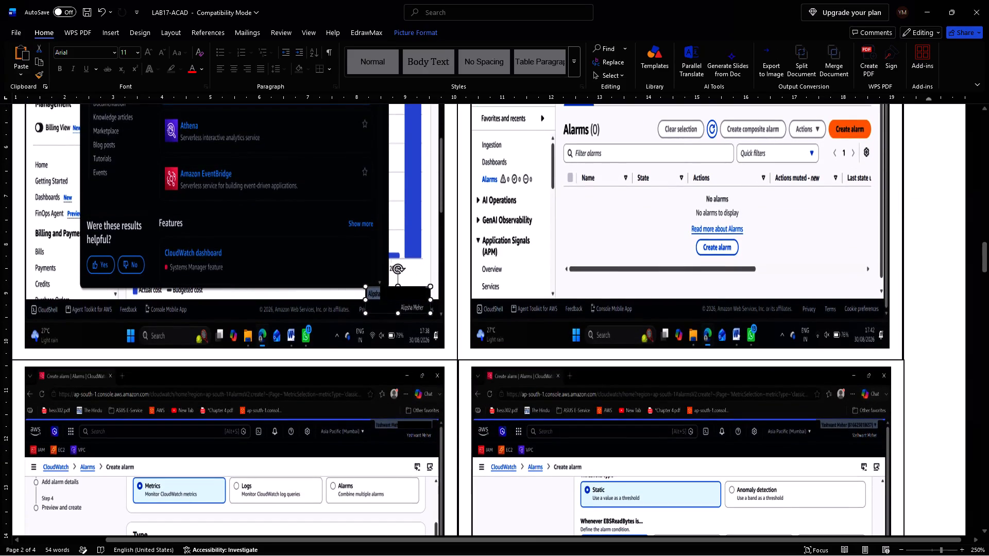
key("Down")
key("Down")
key("Down")
key("Down")
key("Down")
key("Down")
key("Down")
key("Down")
key("Down")
key("Down")
key("Down")
key("Down")
key("Down")
key("Down")
key("Down")
key("Down")
key("Down")
key("Down")
key("Down")
key("Down")
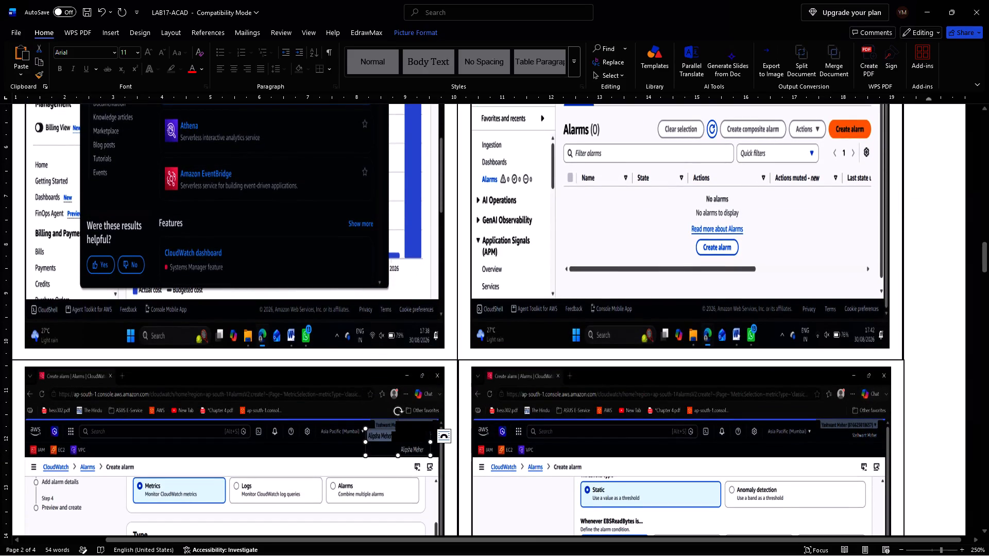
Align the name picture with the account name in the Metrics option screenshot and adjust its height to cover the label.
left_click_drag(398, 457, 398, 446)
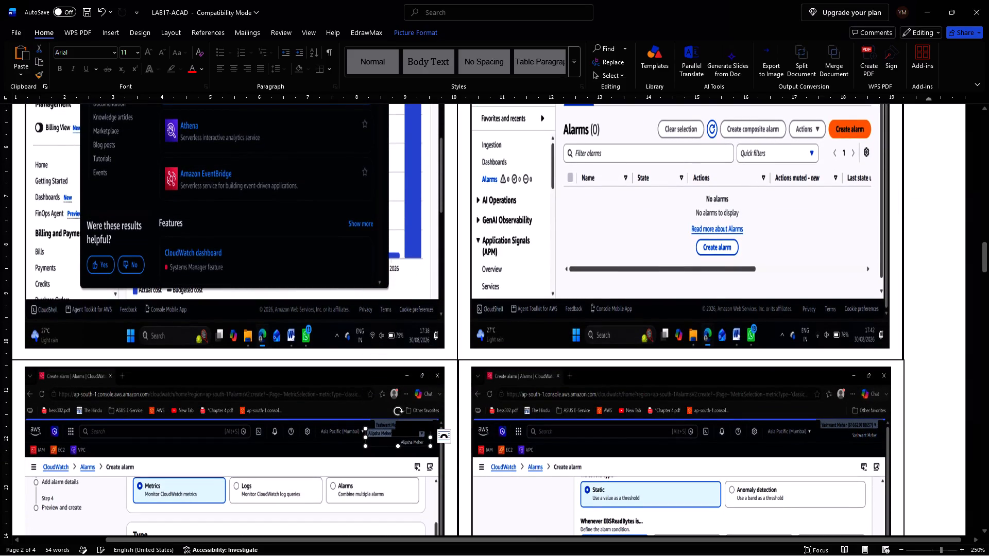
left_click_drag(381, 436, 389, 428)
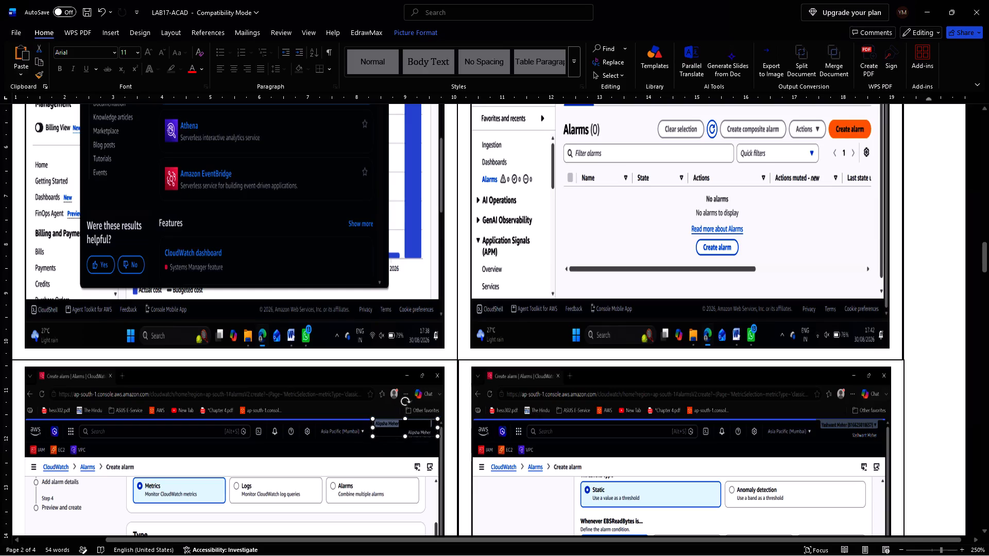
left_click_drag(389, 428, 386, 429)
left_click(389, 429)
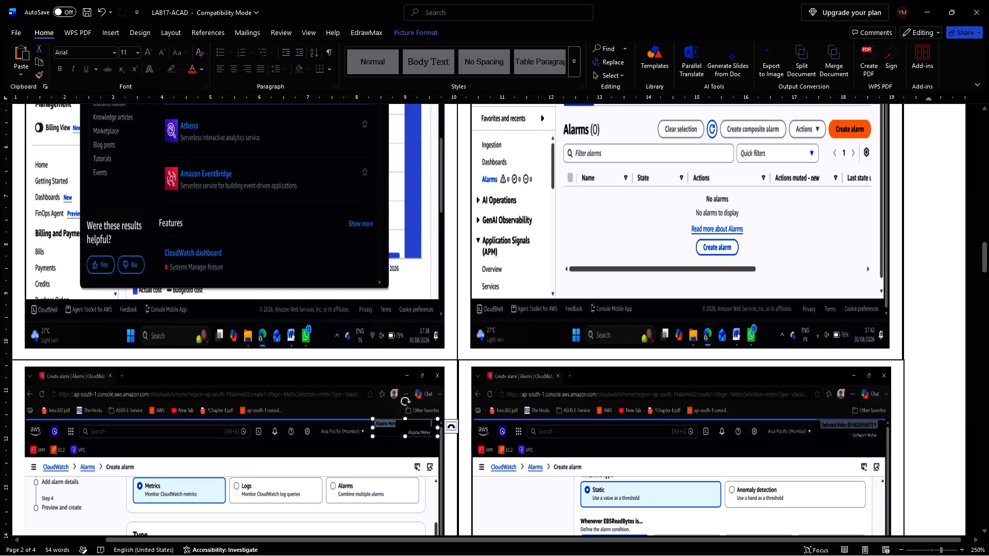
left_click(404, 437)
left_click(385, 464)
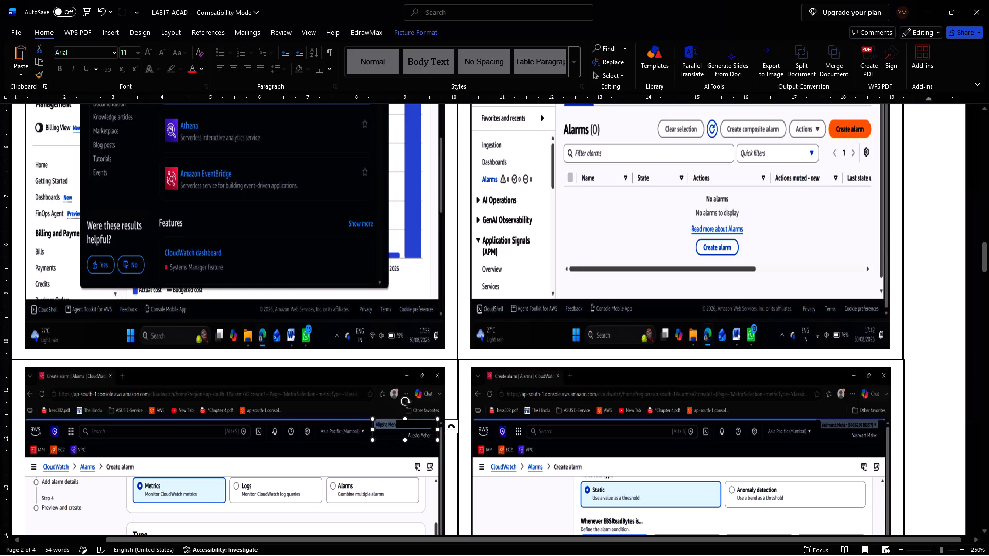
Place a copy of this name picture over the account name in the Create alarm screenshot showing the Static threshold option.
left_click(401, 439)
key("ctrl+c")
key("ctrl+v")
left_click_drag(415, 454, 488, 466)
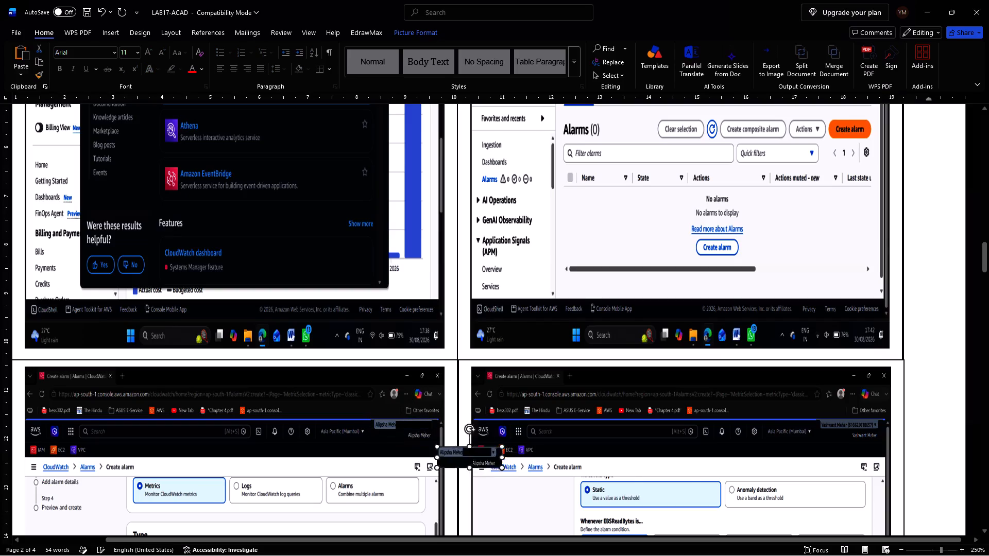
left_click_drag(488, 466, 840, 445)
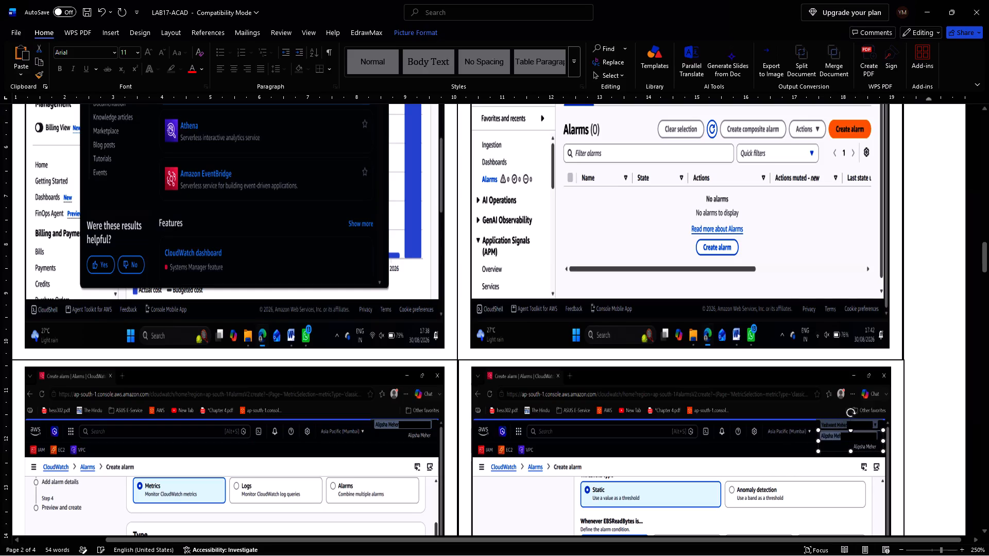
left_click_drag(840, 445, 842, 438)
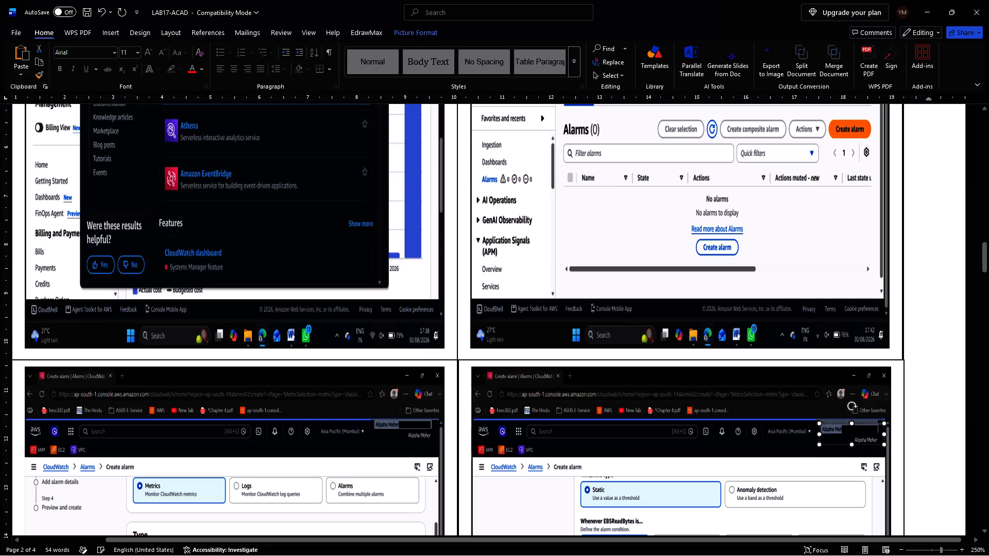
left_click_drag(842, 438, 842, 433)
left_click(821, 474)
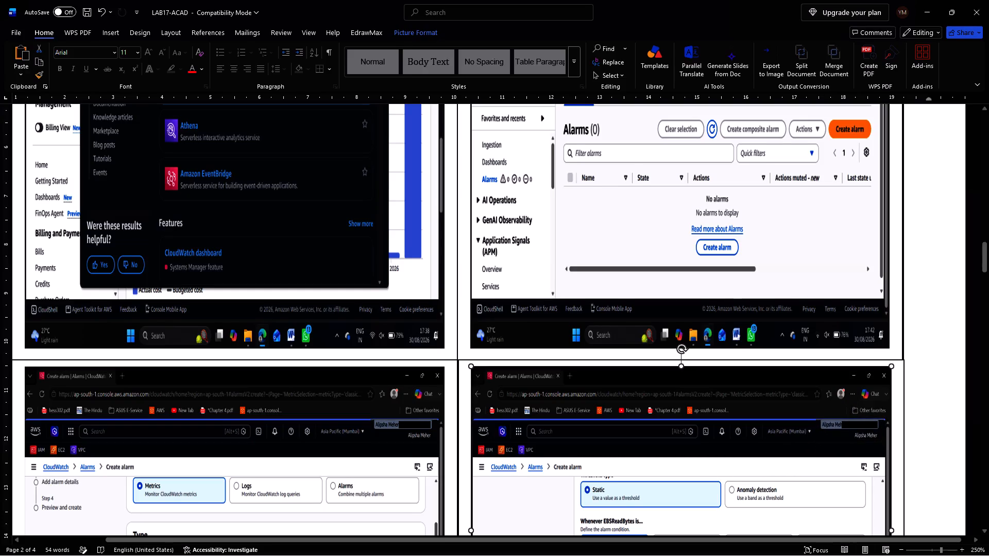
Place a copy of the name picture over the account name in the Create alarm screenshot showing the Notification settings.
scroll(821, 474, "down", 1)
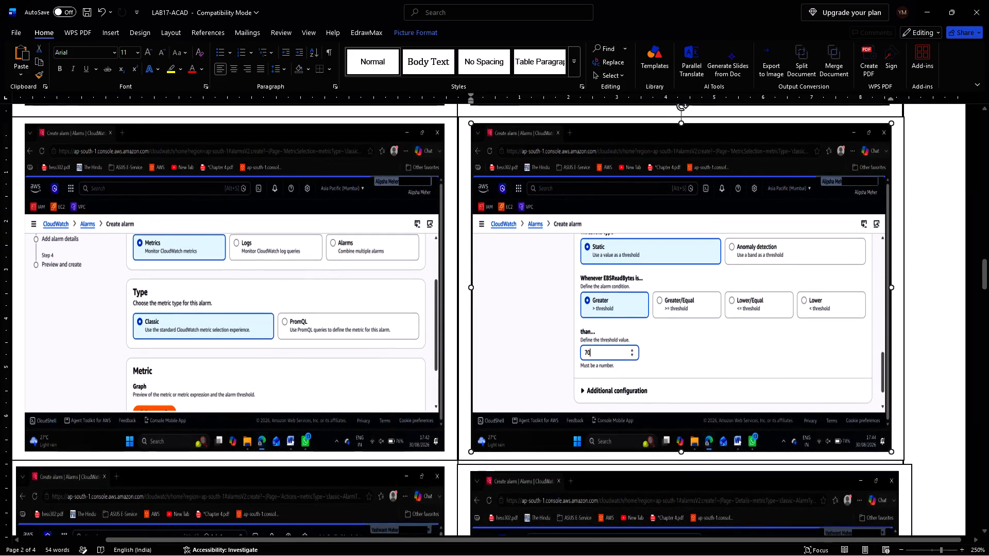
left_click(868, 189)
key("ctrl+c")
key("ctrl+v")
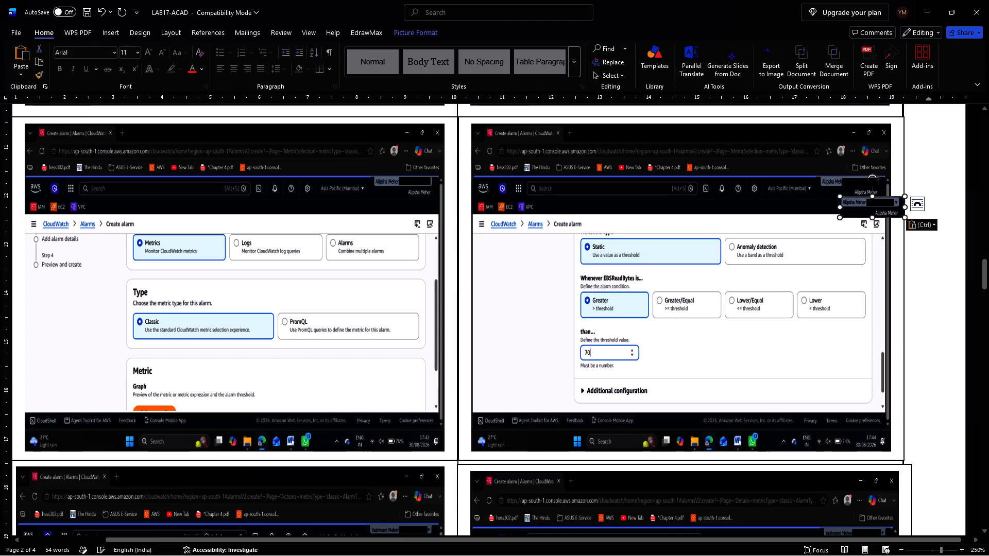
left_click_drag(852, 206, 312, 496)
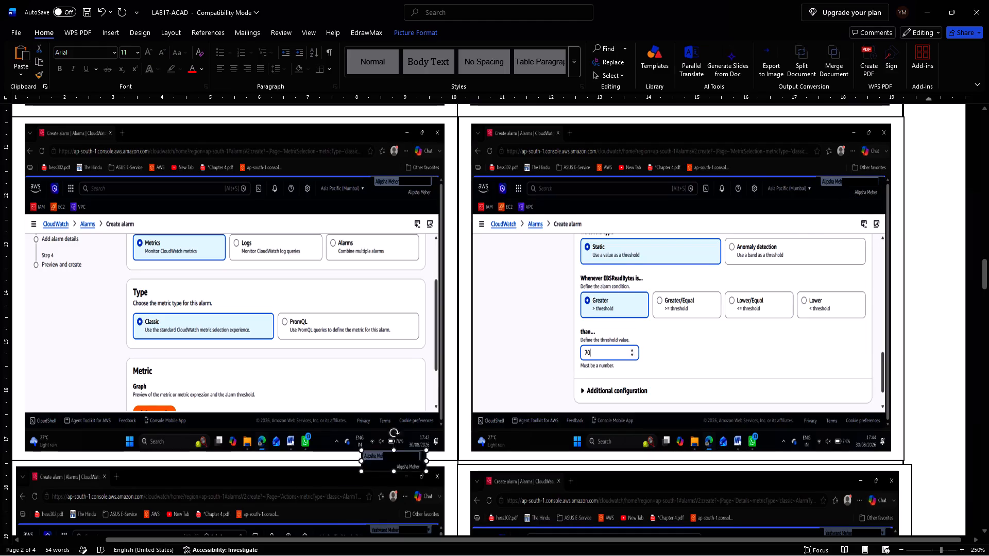
left_click_drag(312, 496, 365, 521)
scroll(365, 521, "down", 1)
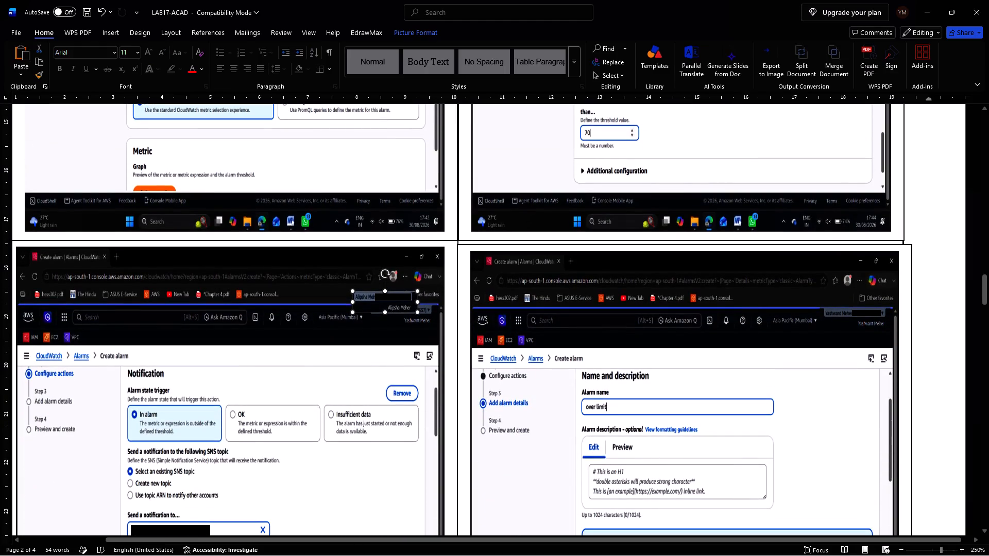
left_click_drag(375, 304, 391, 320)
left_click(392, 369)
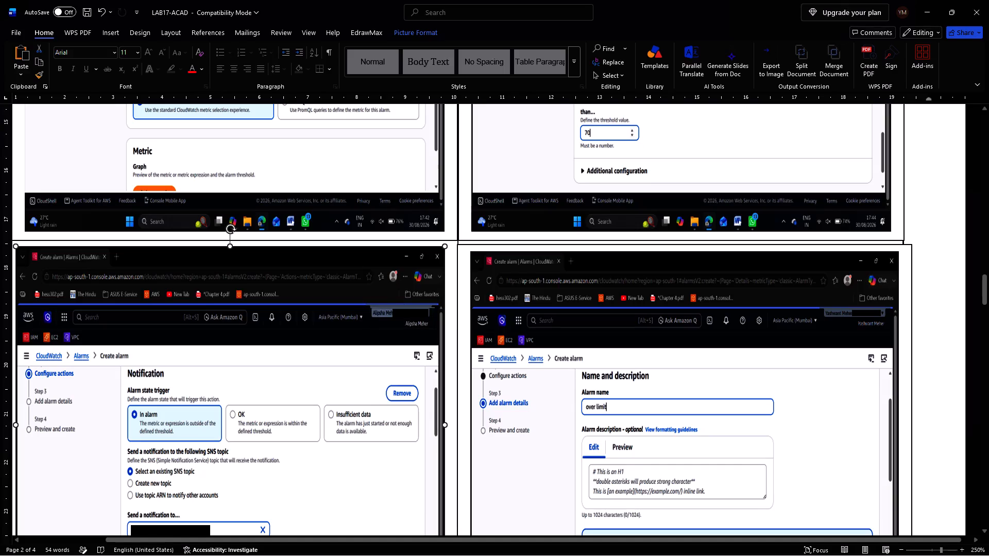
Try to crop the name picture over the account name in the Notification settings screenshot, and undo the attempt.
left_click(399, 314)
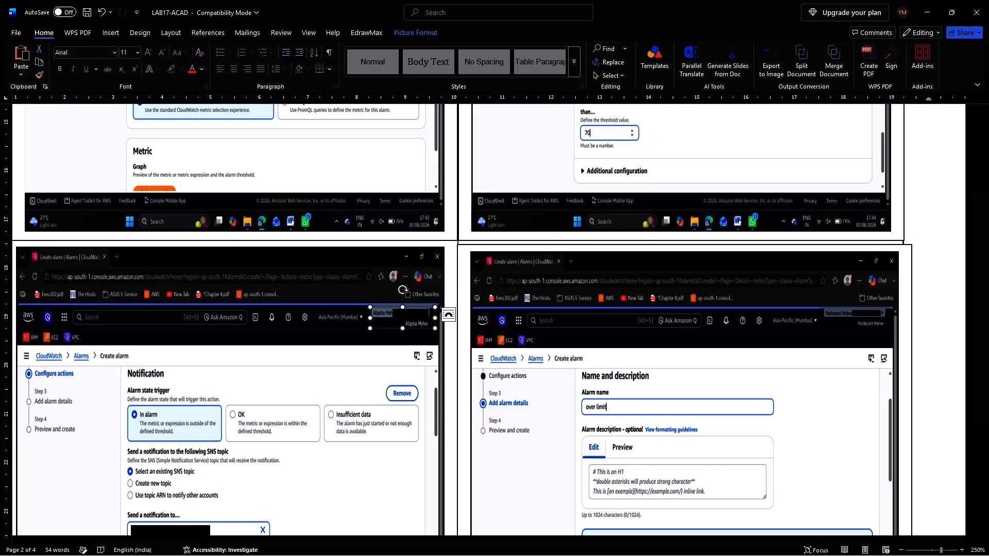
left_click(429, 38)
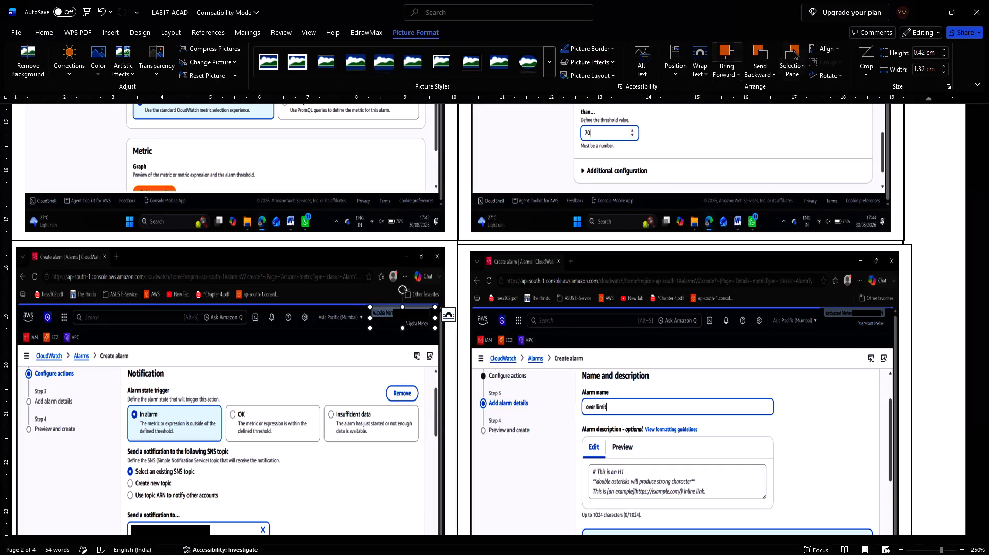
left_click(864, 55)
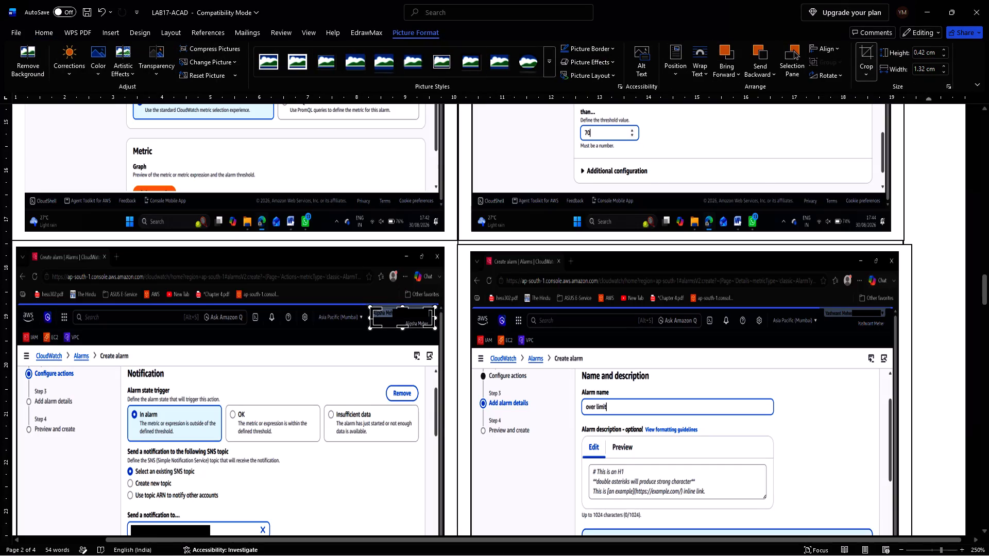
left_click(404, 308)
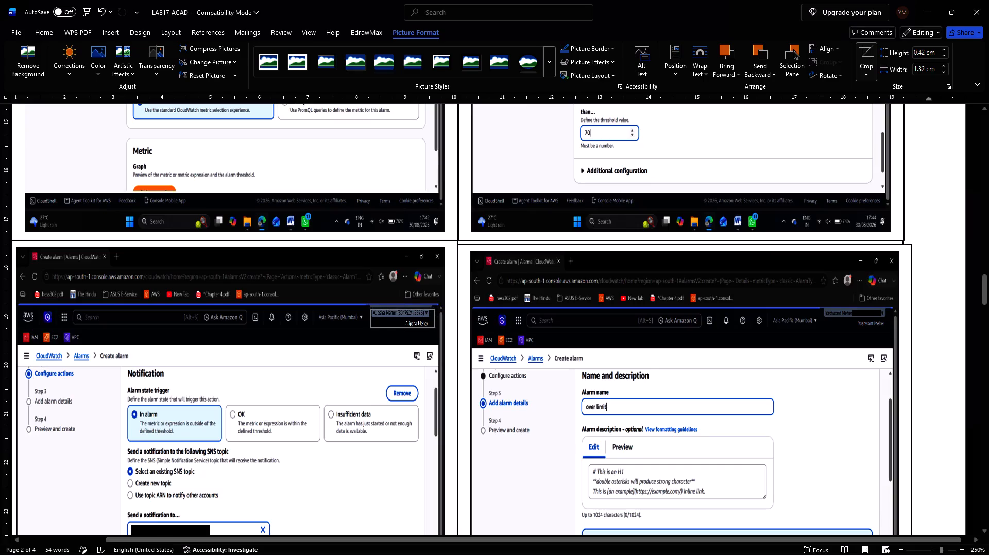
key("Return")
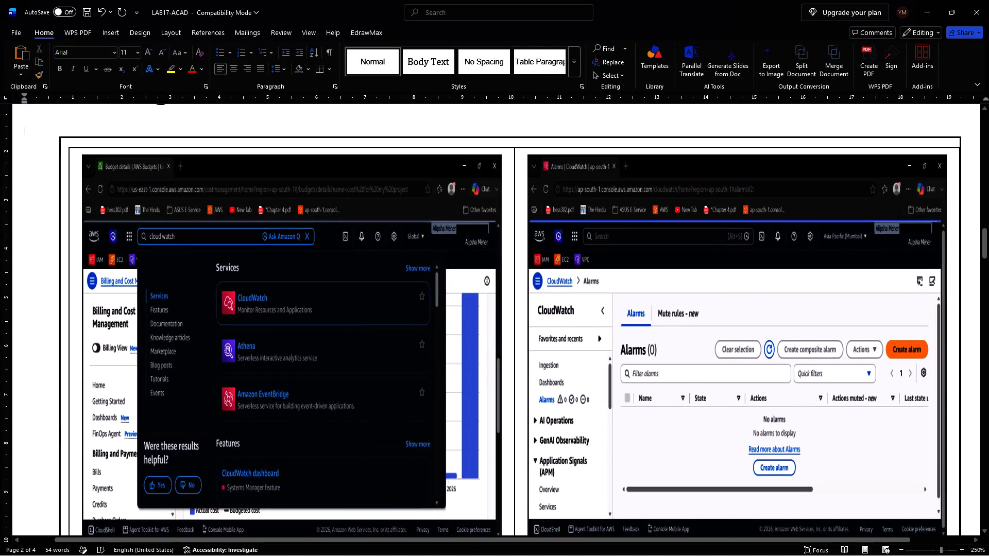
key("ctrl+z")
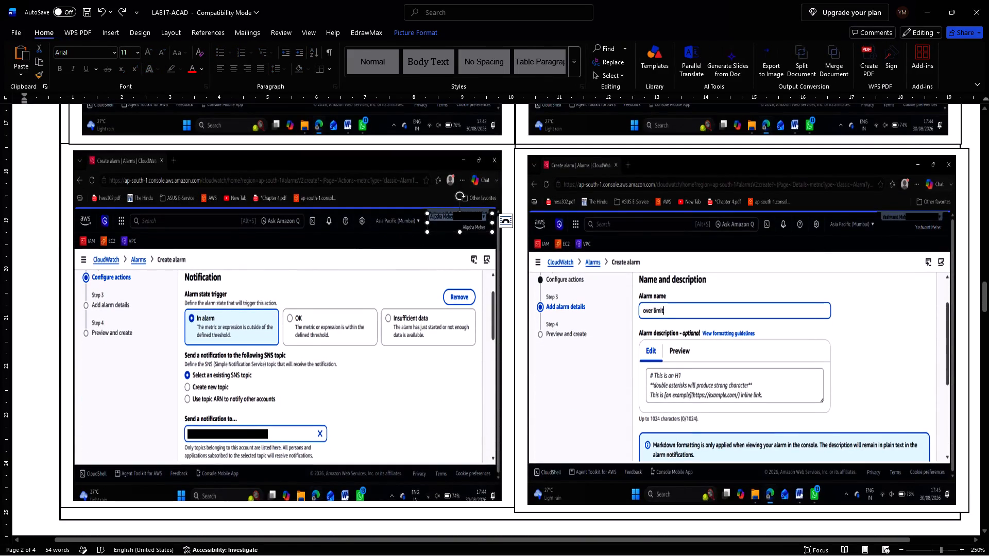
Widen the name picture in the Notification settings screenshot slightly and nudge it up so it lines up with the account name.
left_click(444, 221)
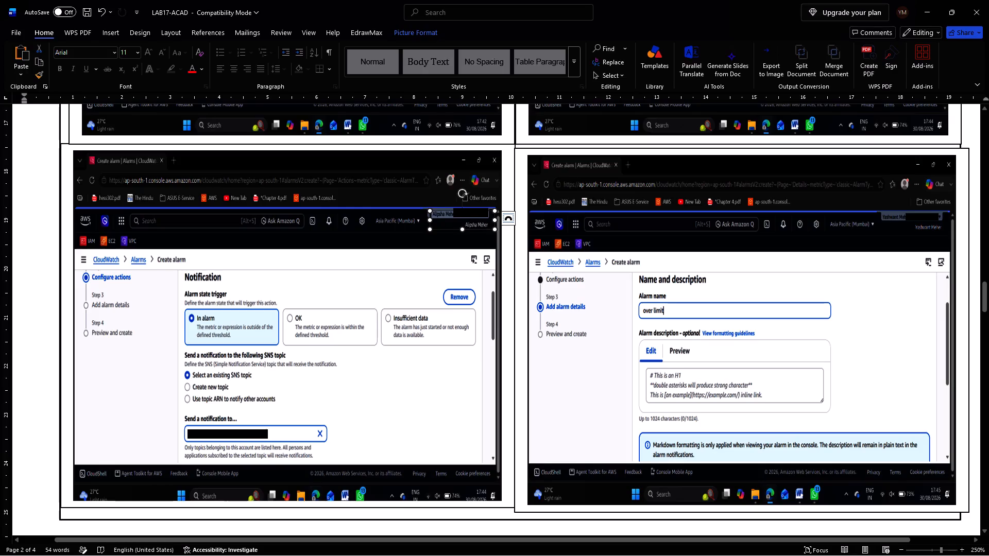
left_click_drag(429, 222, 425, 223)
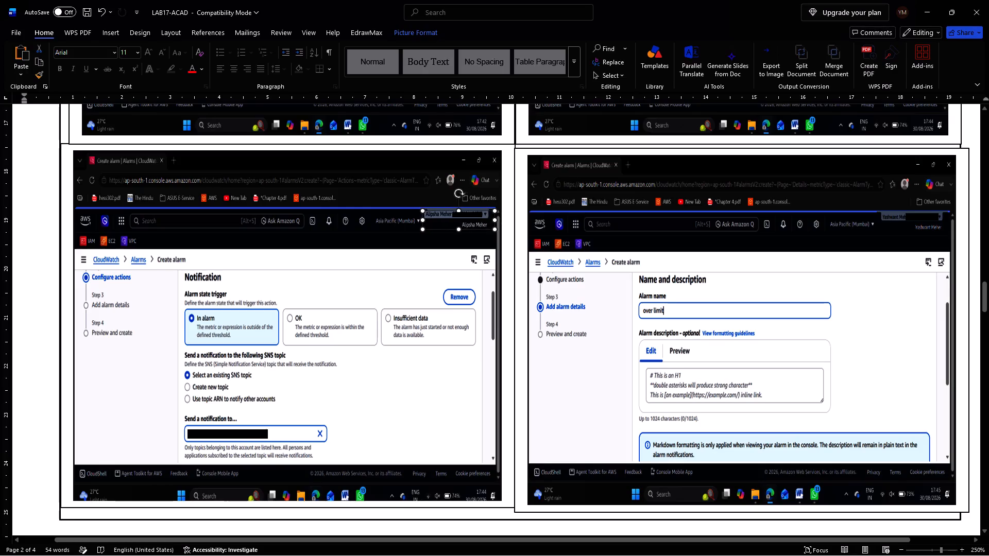
left_click_drag(425, 223, 424, 223)
left_click(395, 232)
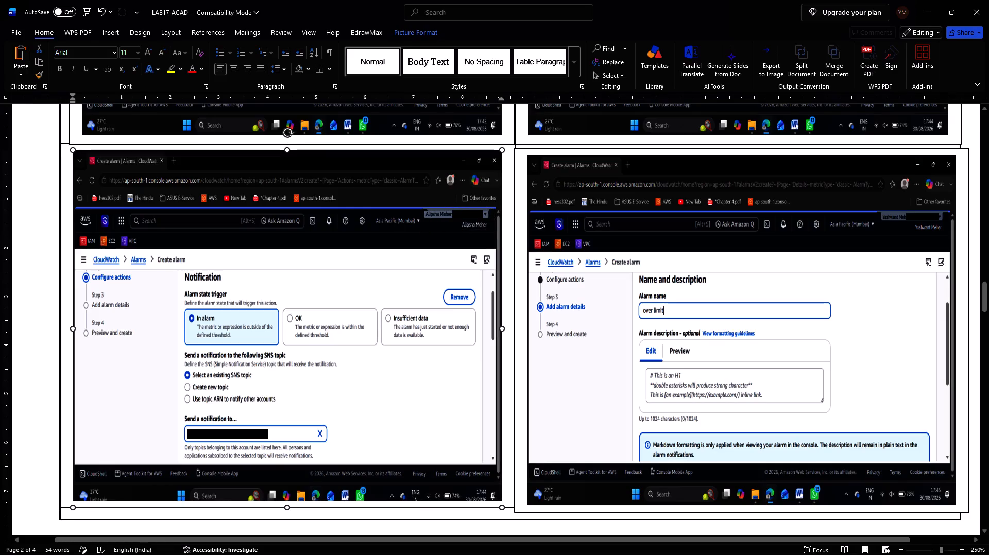
left_click(446, 222)
left_click(442, 222)
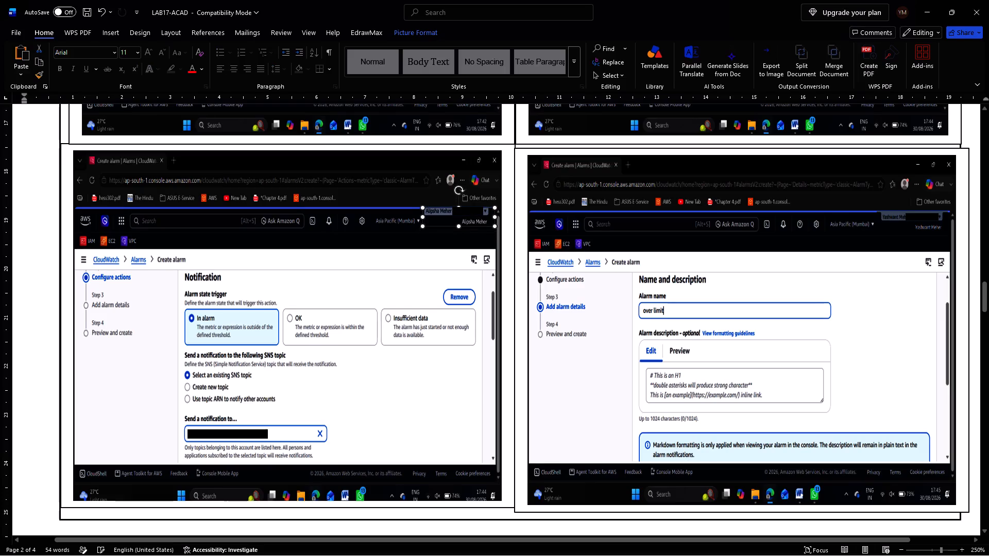
key("Up")
key("Up")
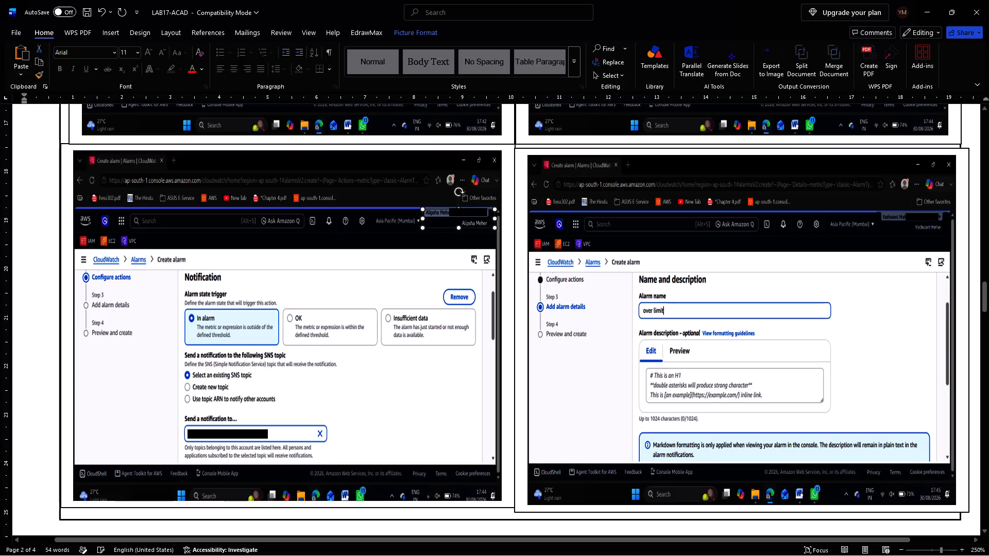
left_click(418, 254)
left_click(448, 218)
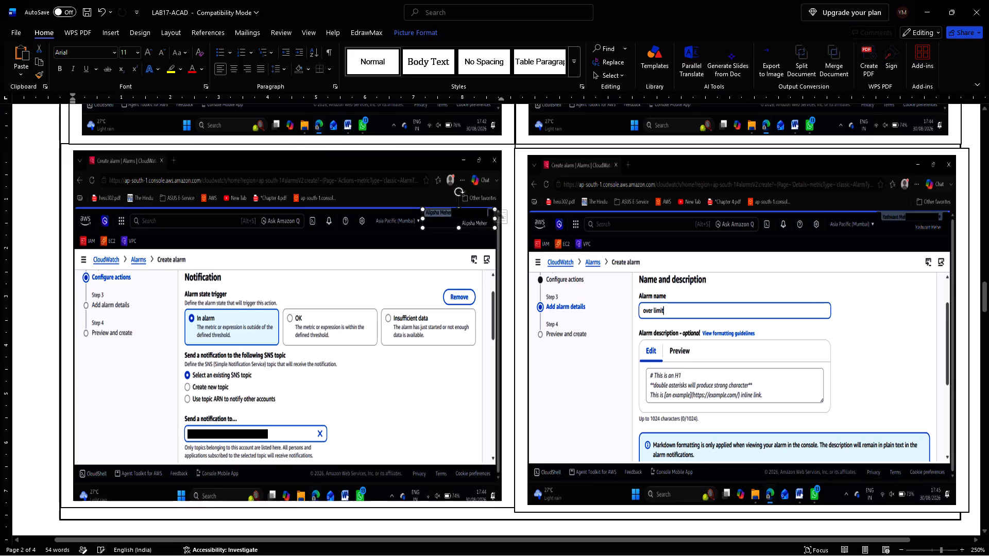
key("Up")
left_click(430, 239)
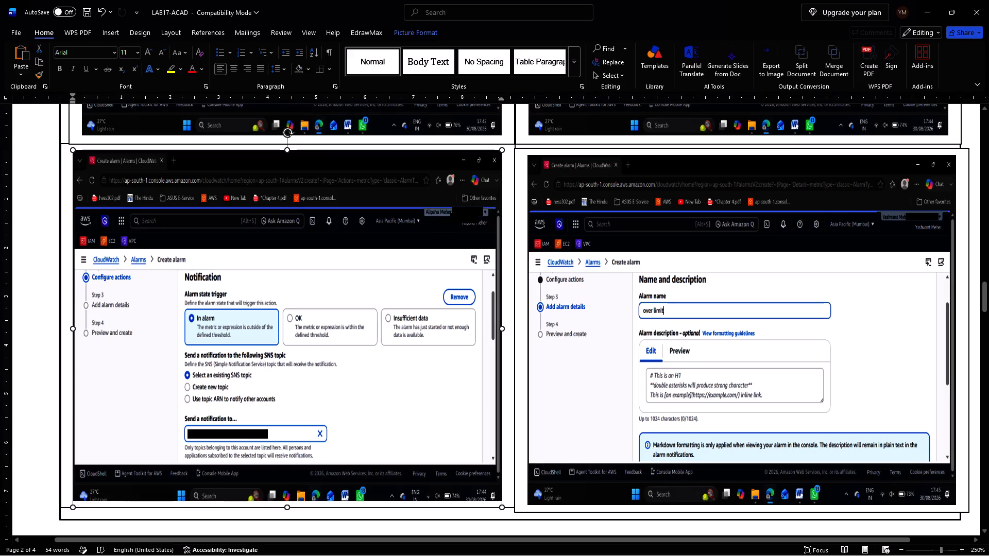
Place a copy of this name picture over the account name in the Create alarm screenshot showing Name and description.
left_click(468, 217)
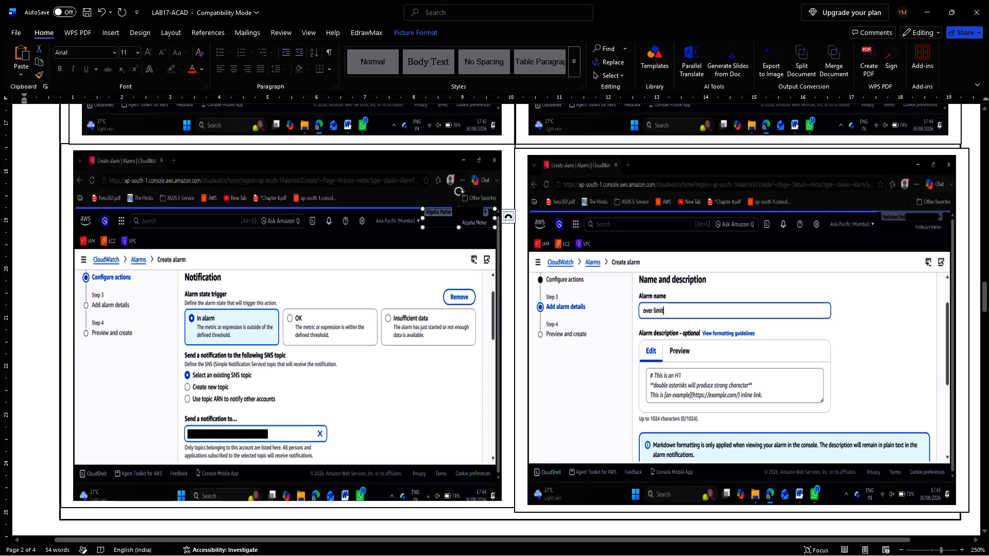
key("ctrl+c")
key("ctrl+v")
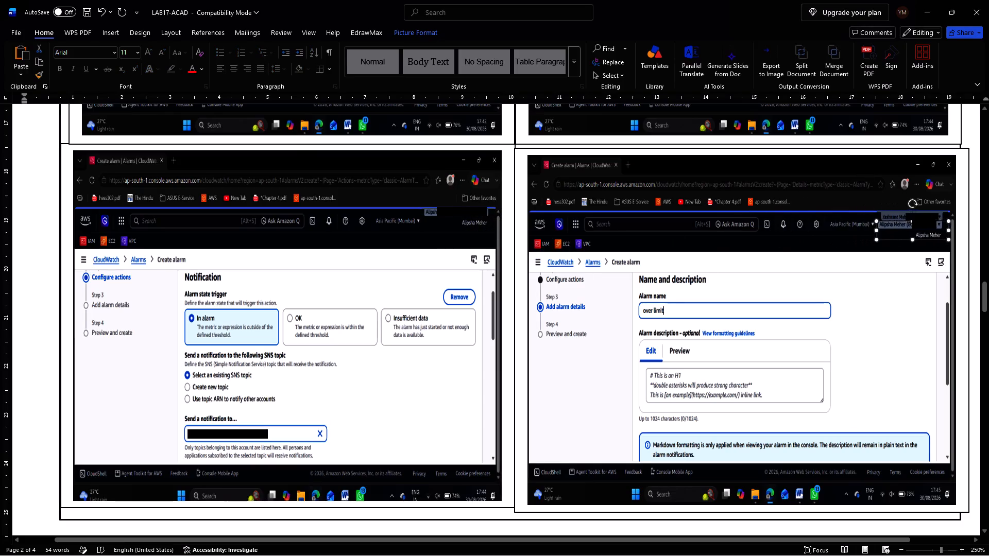
key("k")
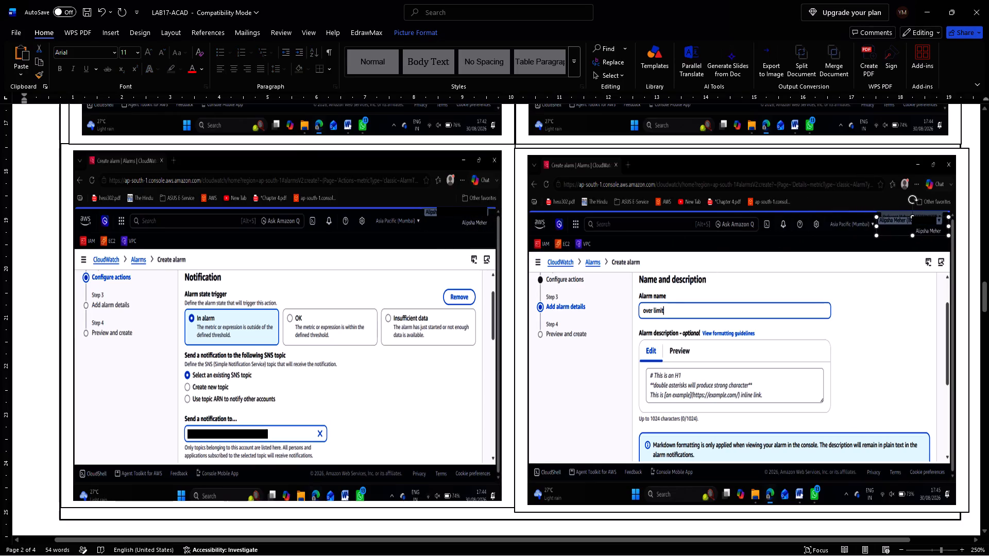
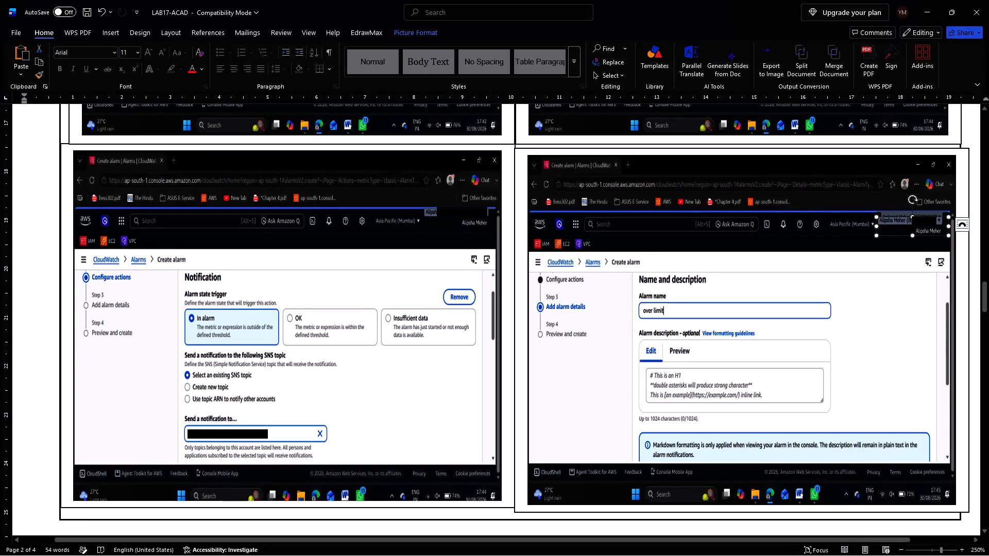
Nudge the name picture up slightly in the Name and description screenshot so it lines up with the account name.
left_click(895, 229)
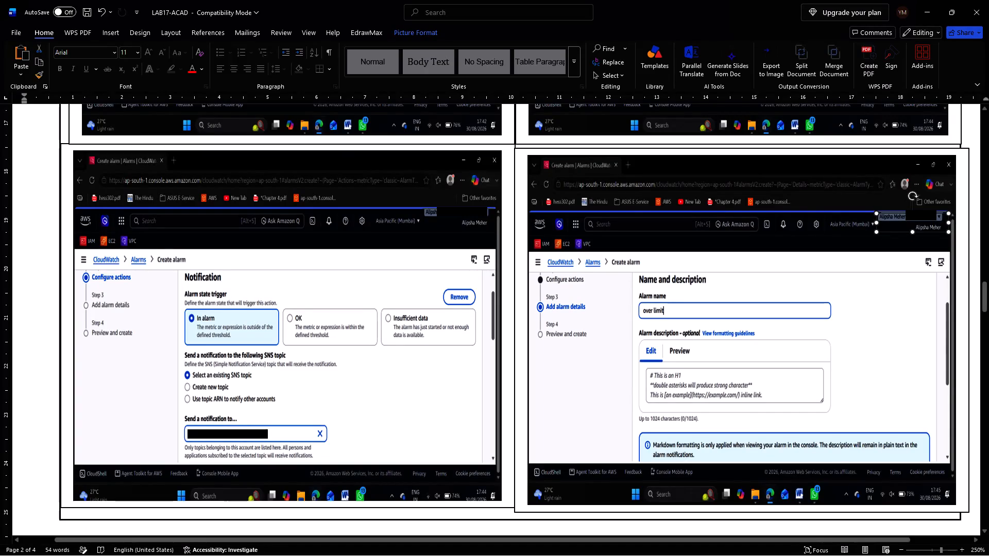
key("Up")
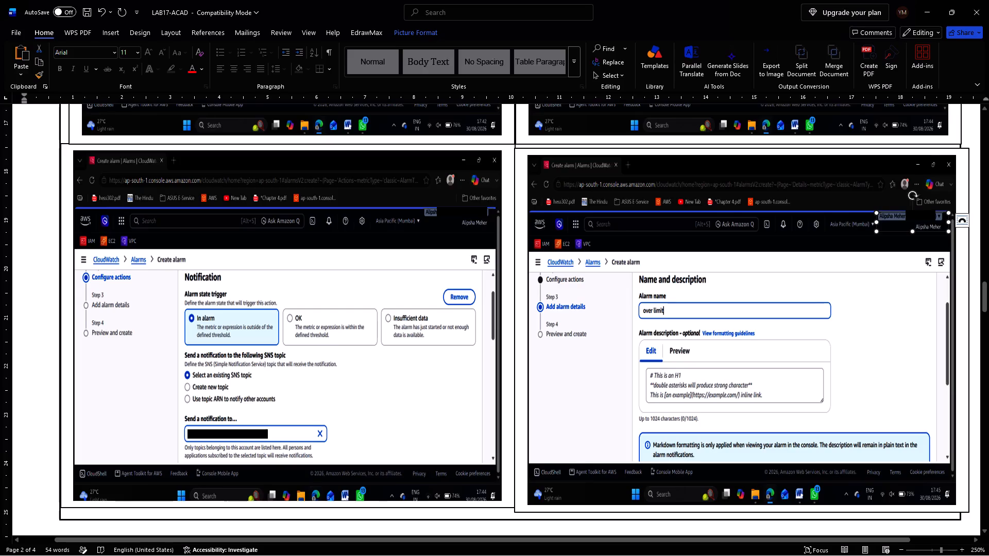
key("Up")
left_click(866, 260)
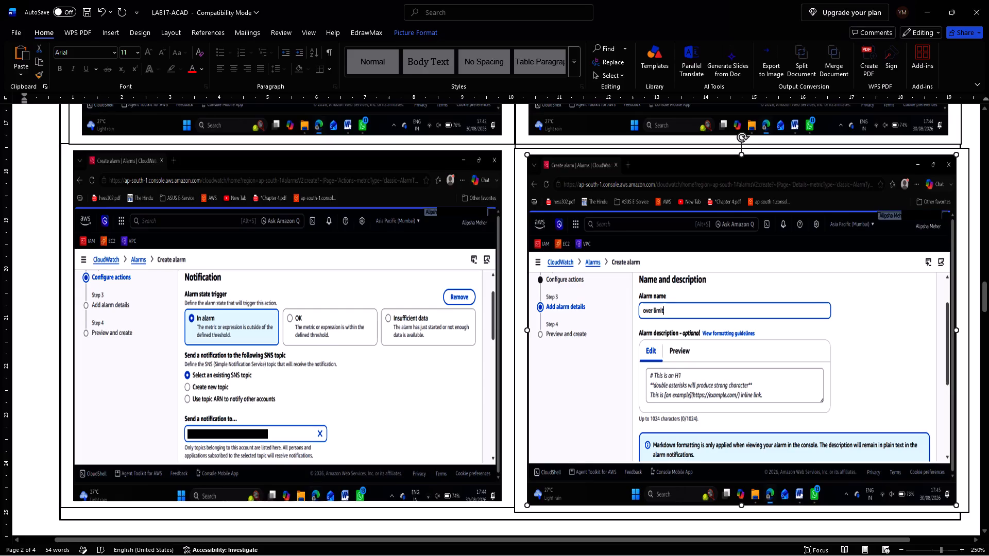
left_click(905, 220)
key("Up")
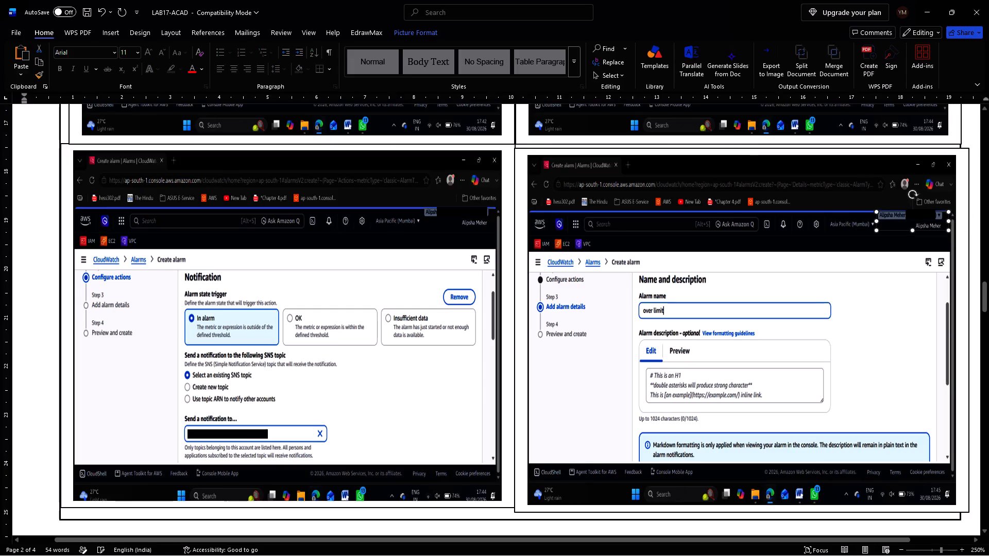
left_click(868, 273)
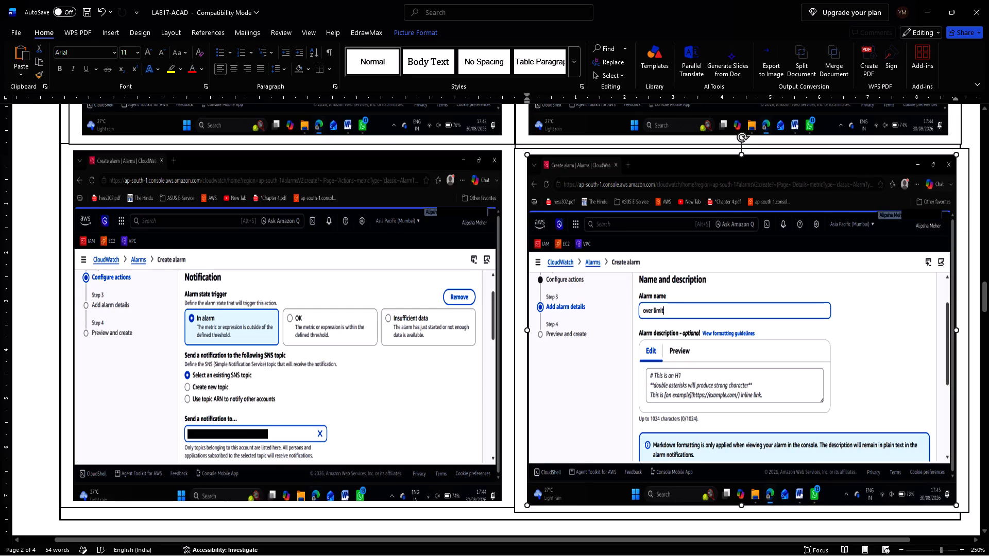
Duplicate the name picture from the cloud watch search screenshot and move the copy down to the Budgets overview screenshot under Final Output.
scroll(907, 217, "down", 1)
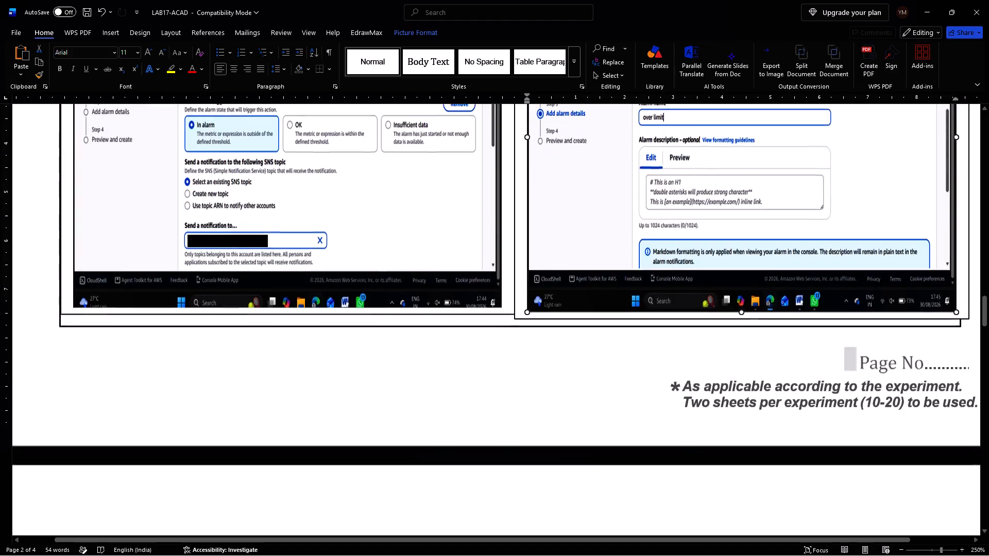
scroll(907, 217, "down", 2)
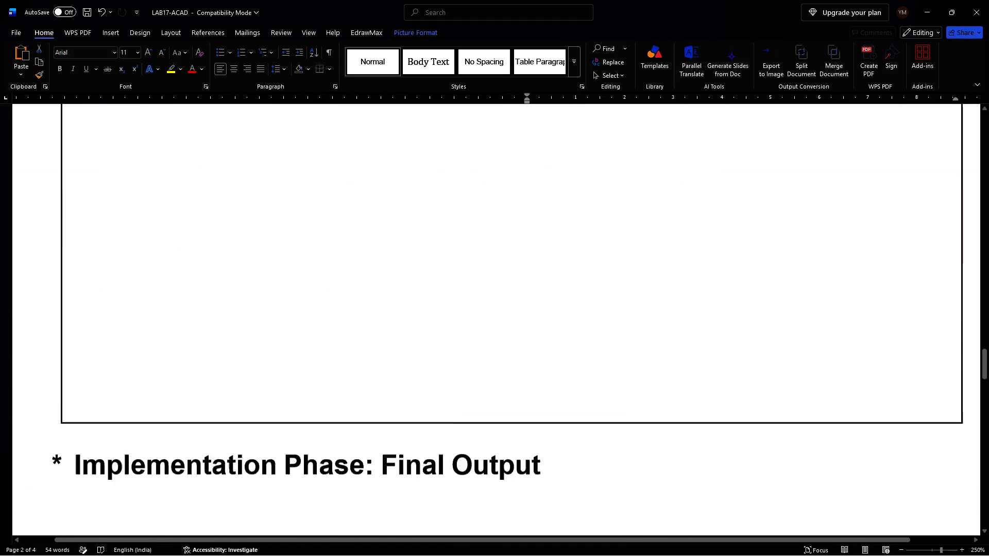
scroll(907, 217, "up", 1)
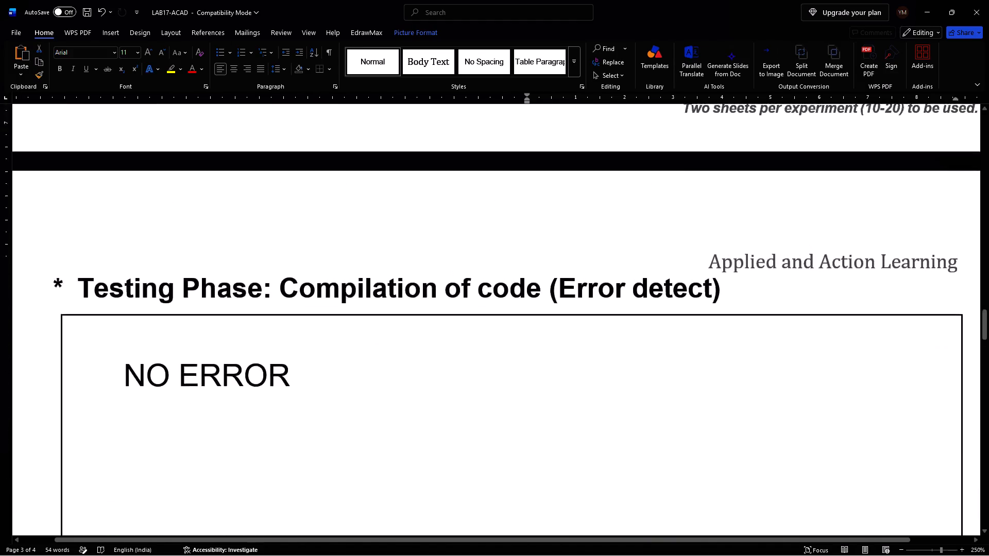
scroll(907, 217, "up", 3)
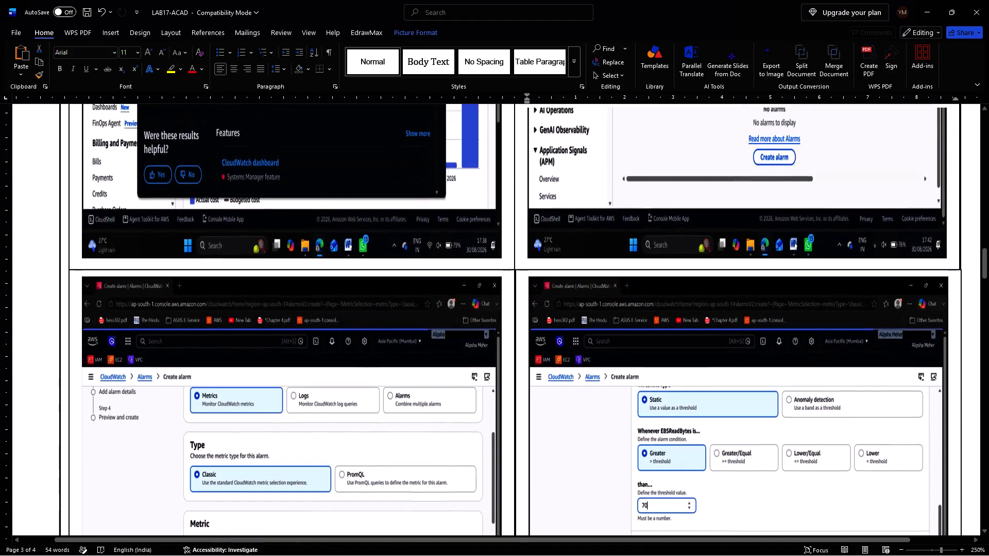
scroll(745, 236, "up", 2)
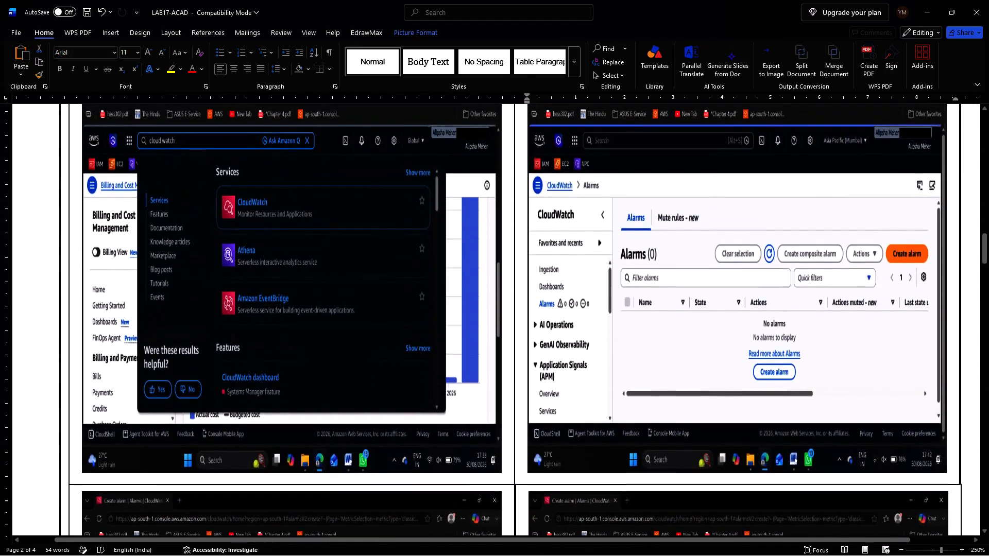
scroll(745, 236, "up", 1)
left_click(468, 217)
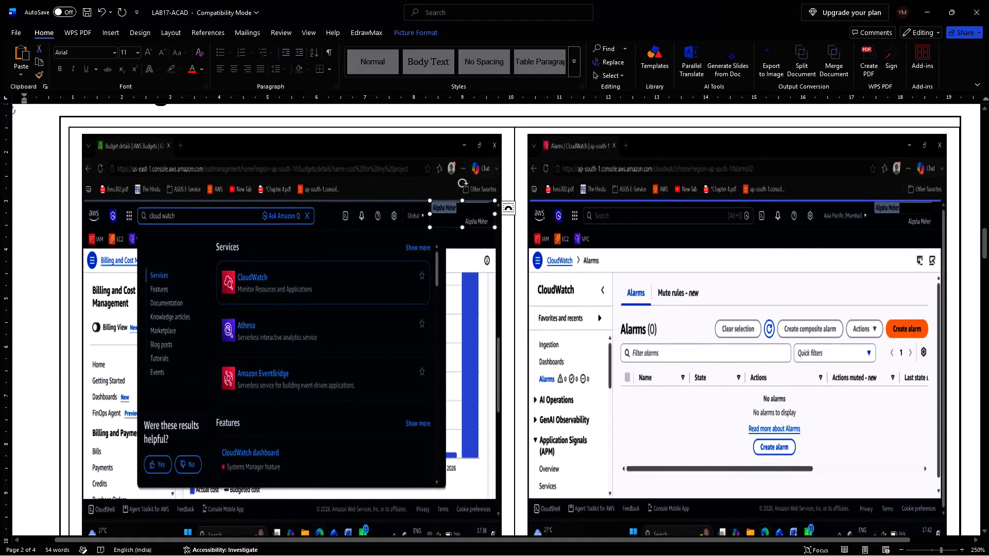
key("ctrl+c")
key("ctrl+v")
left_click_drag(481, 240, 497, 496)
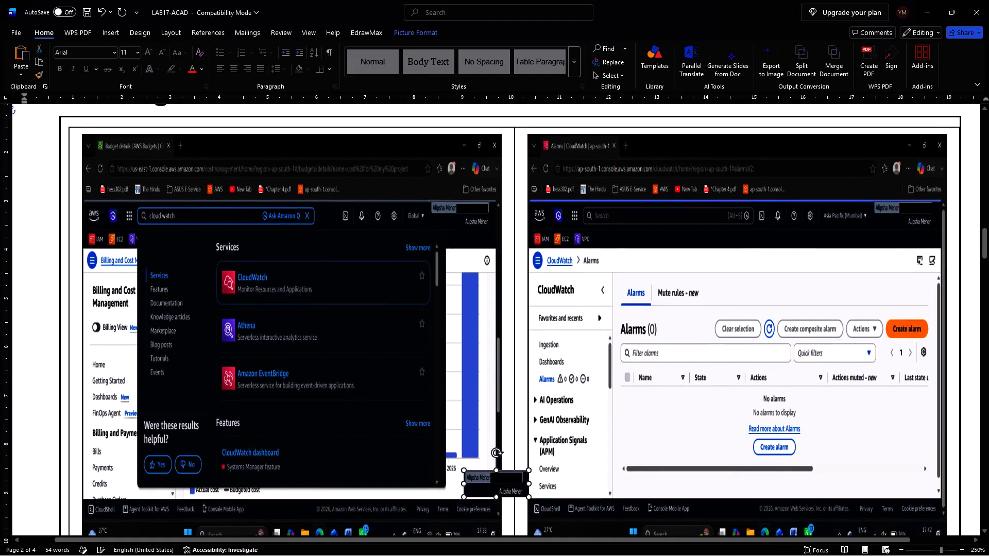
left_click_drag(497, 496, 497, 499)
key("Down")
key("Down")
key("Down")
key("Down")
key("Down")
key("Down")
key("Down")
key("Down")
key("Down")
key("Down")
key("Down")
key("Down")
key("Down")
key("Down")
key("Down")
key("Down")
key("Down")
key("Down")
key("Down")
key("Down")
scroll(497, 499, "down", 1)
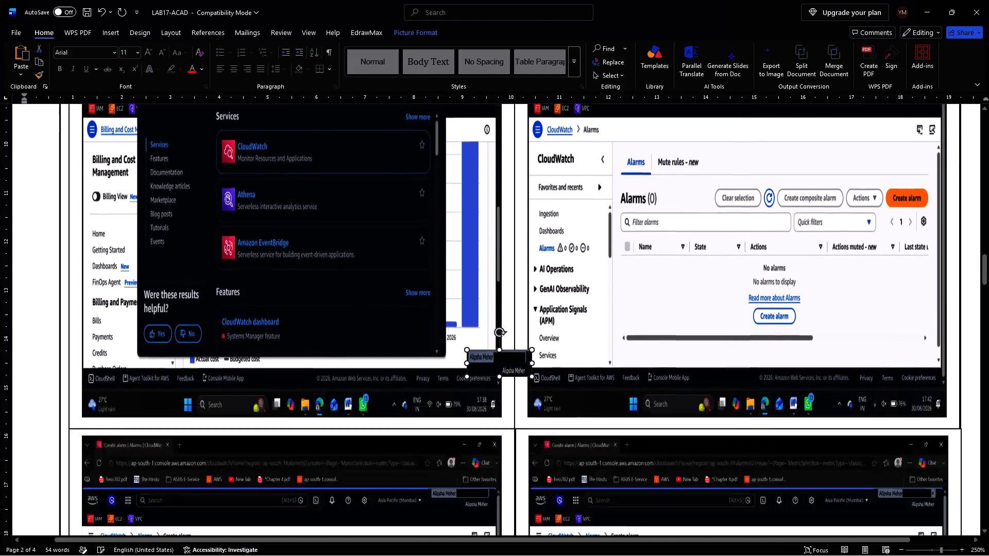
scroll(497, 499, "down", 2)
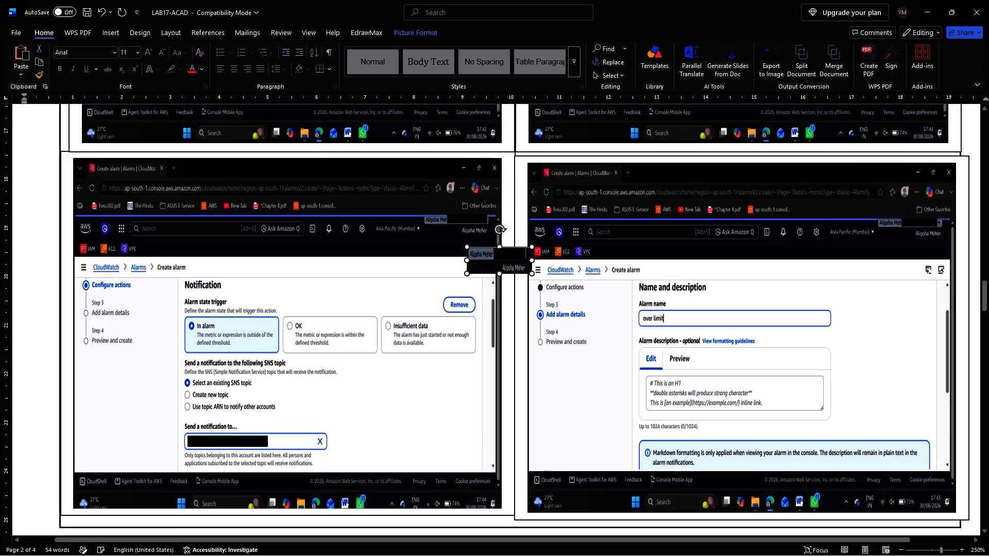
scroll(497, 499, "down", 5)
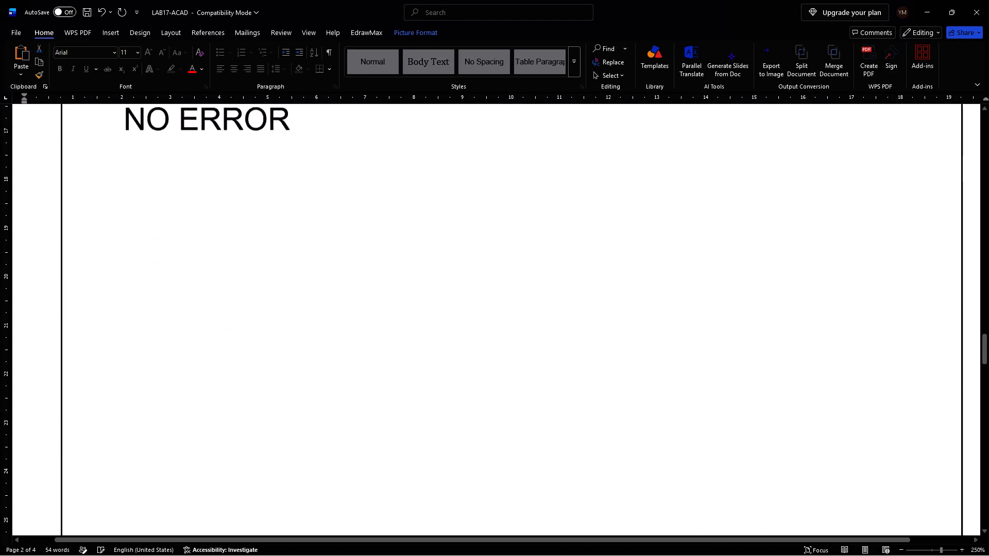
scroll(497, 499, "down", 1)
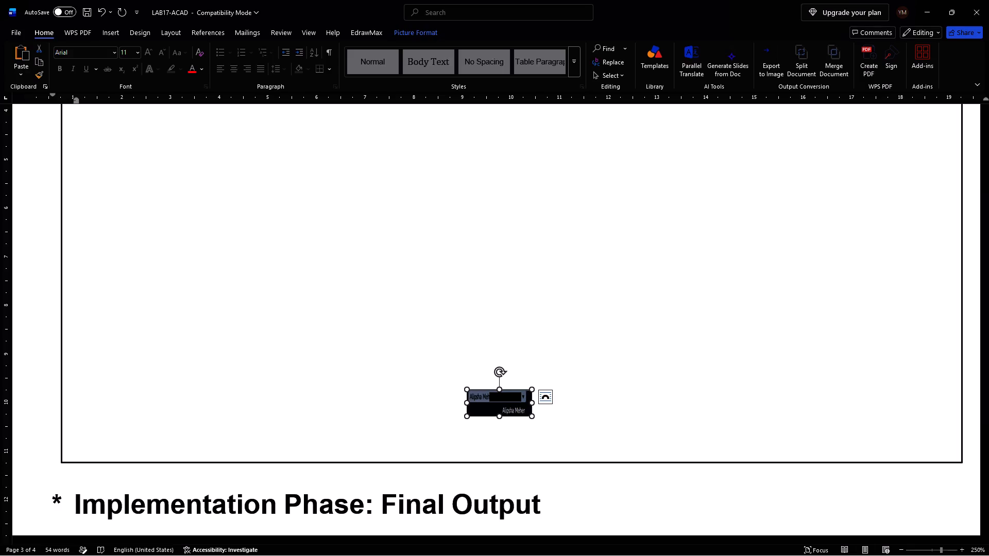
scroll(497, 499, "down", 1)
key("Down")
key("Down")
key("Down")
key("Down")
key("Down")
key("Down")
key("Down")
key("Down")
key("Down")
key("Down")
key("Down")
key("Down")
key("Down")
key("Down")
key("Down")
key("Down")
key("Down")
key("Down")
key("Down")
key("Down")
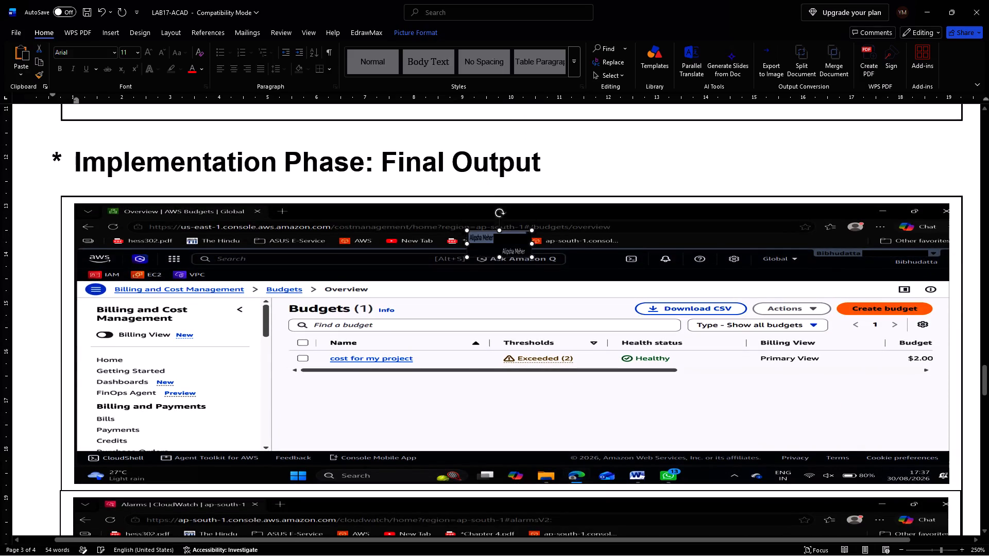
Shift the copied name picture across the Budgets overview screenshot's header to cover the account name.
key("Right")
key("Right")
key("Right")
key("Right")
key("Right")
key("Right")
key("Right")
key("Right")
key("Right")
key("Right")
key("Right")
key("Right")
key("Right")
key("Right")
key("Right")
key("Right")
key("Right")
key("Right")
key("Right")
key("Right")
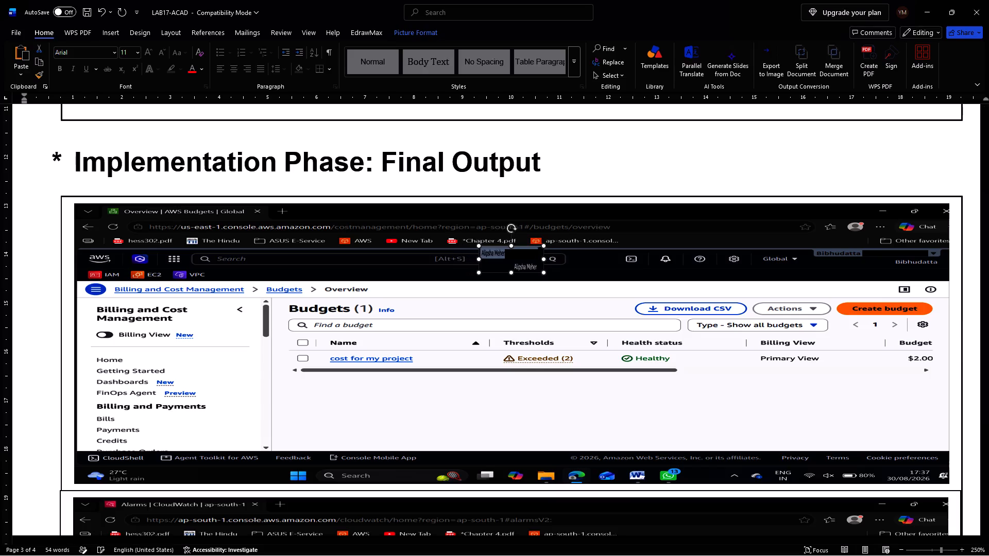
key("Right")
key("Right")
key("Right")
key("Right")
key("Right")
key("Right")
key("Right")
key("Right")
key("Right")
key("Right")
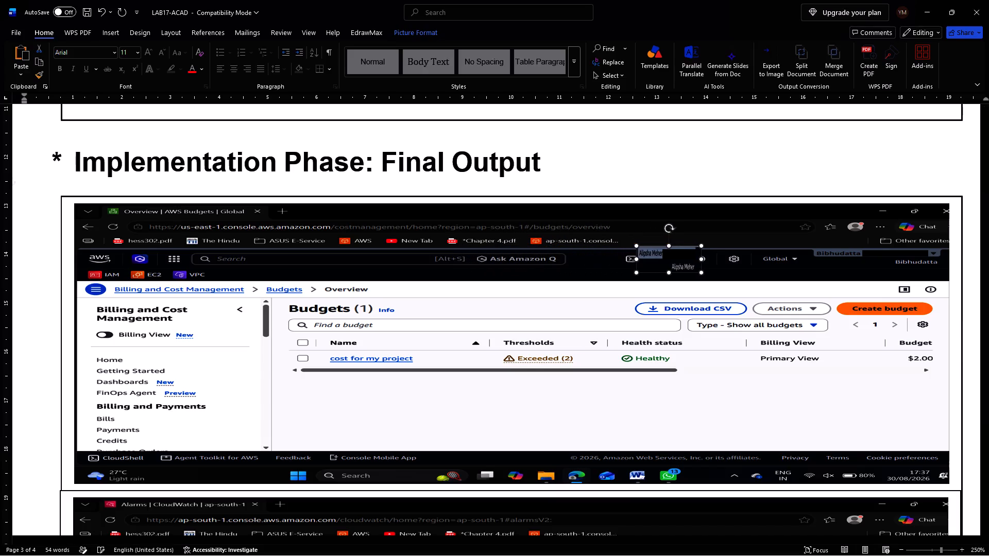
key("Right")
key("Right")
key("Right")
key("Right")
key("Right")
key("Right")
key("Right")
key("Right")
key("Right")
key("Right")
key("Right")
key("Right")
key("Right")
key("Right")
key("Right")
key("Right")
key("Right")
key("Right")
key("Right")
key("Right")
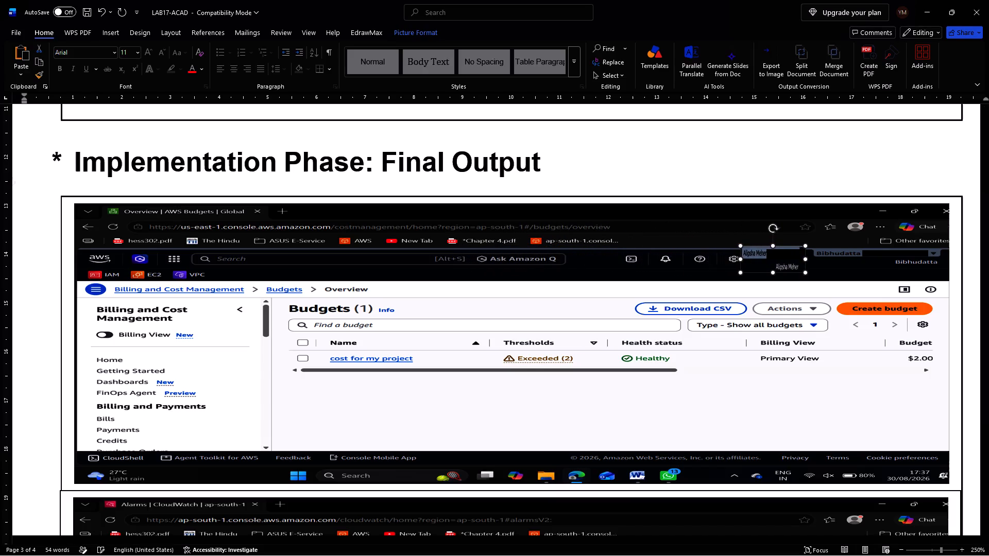
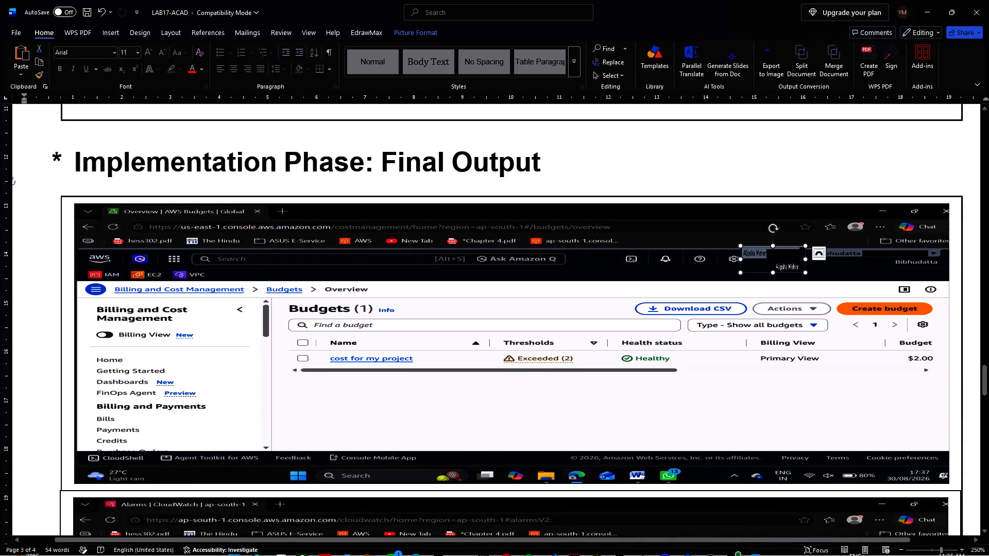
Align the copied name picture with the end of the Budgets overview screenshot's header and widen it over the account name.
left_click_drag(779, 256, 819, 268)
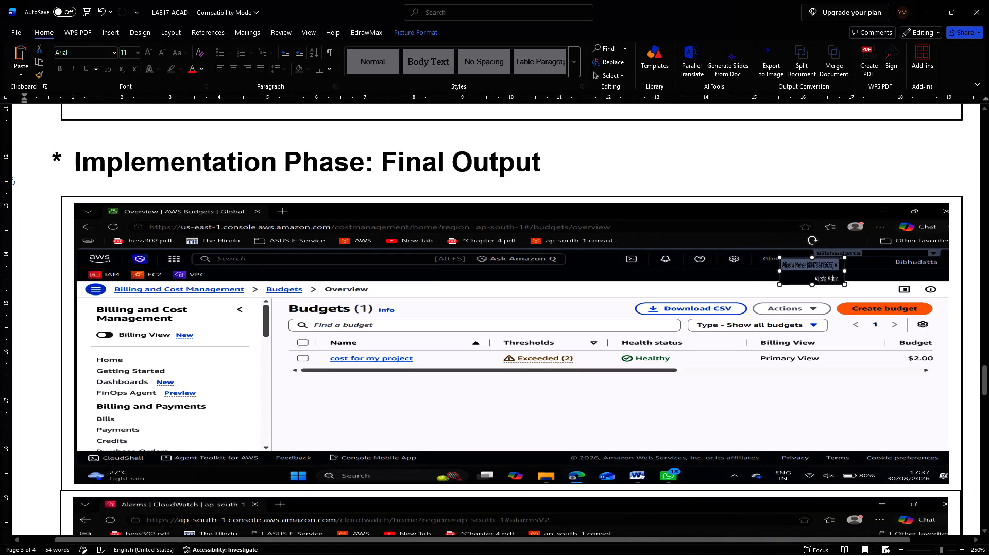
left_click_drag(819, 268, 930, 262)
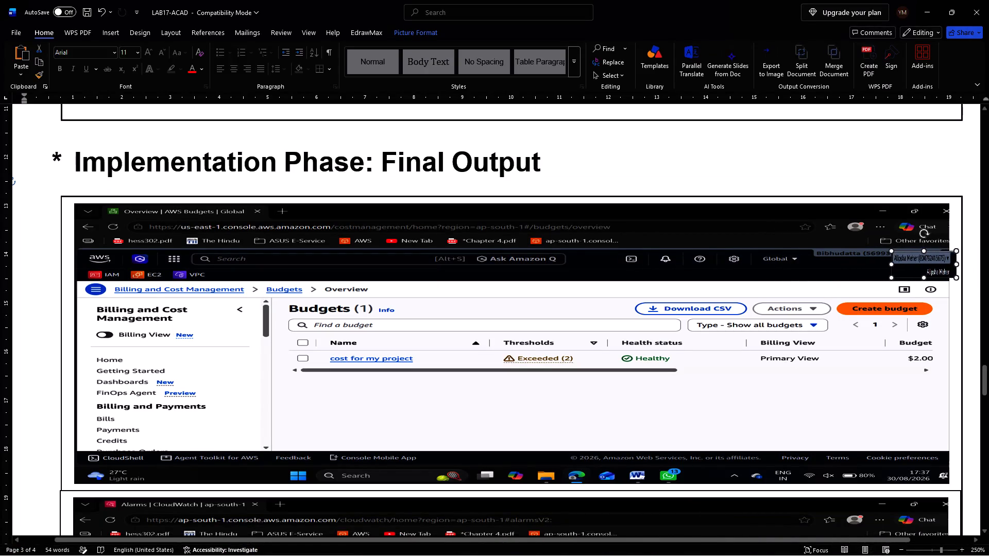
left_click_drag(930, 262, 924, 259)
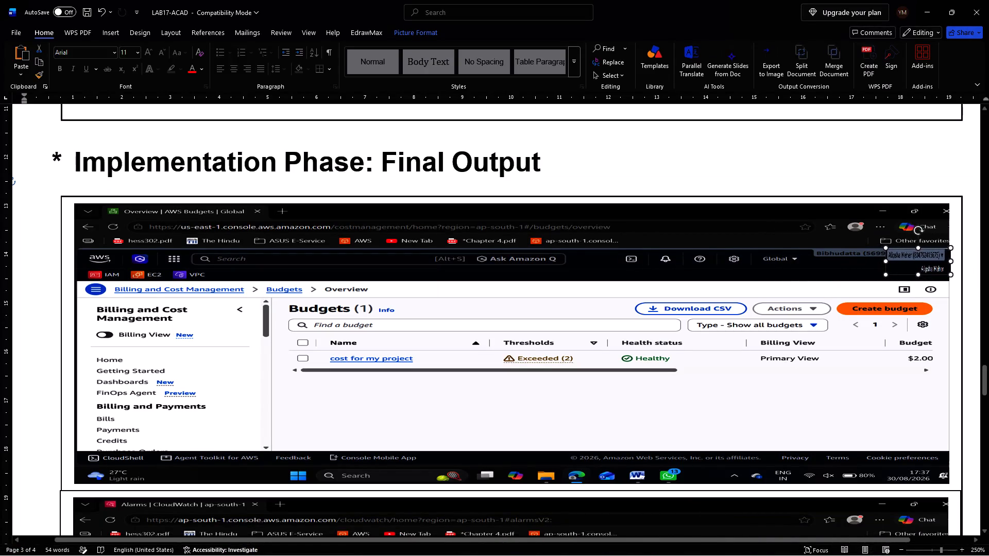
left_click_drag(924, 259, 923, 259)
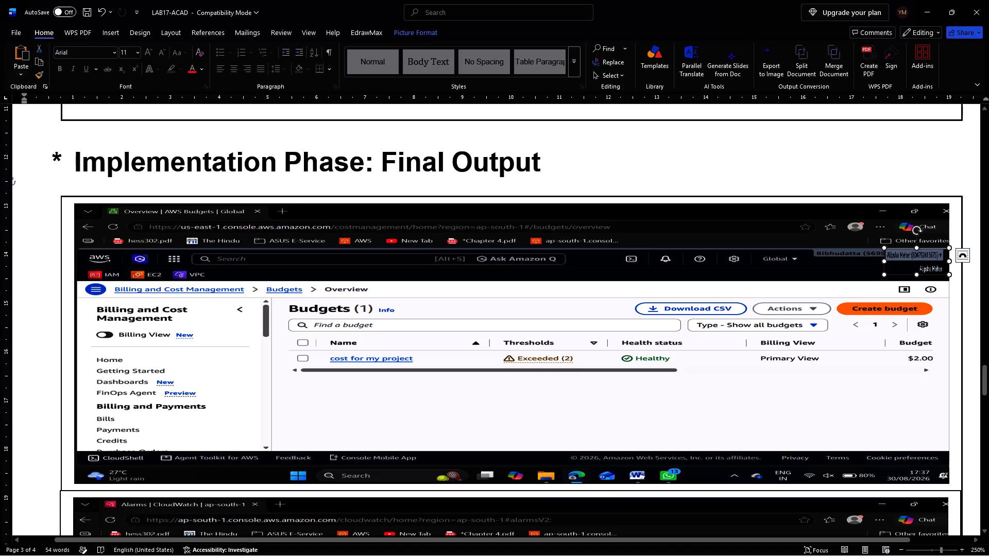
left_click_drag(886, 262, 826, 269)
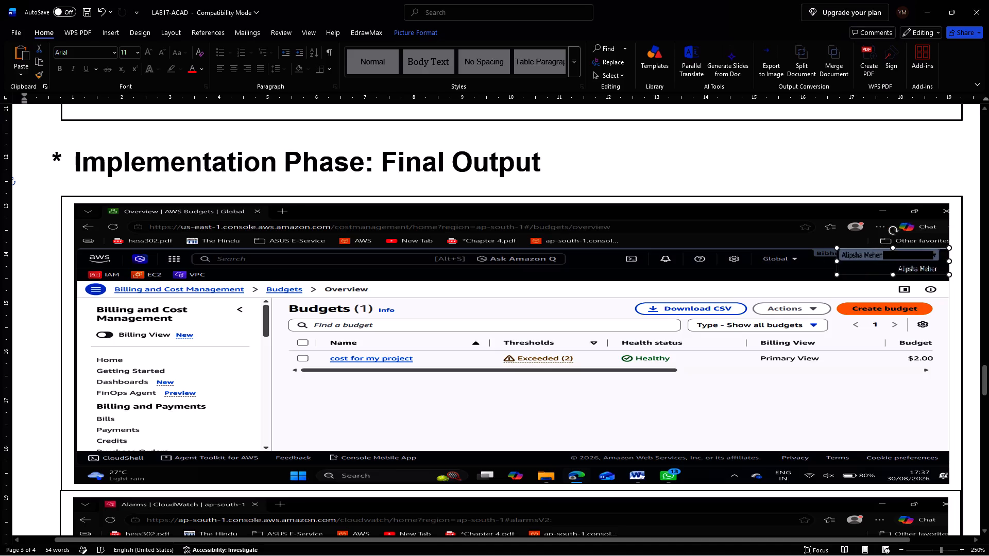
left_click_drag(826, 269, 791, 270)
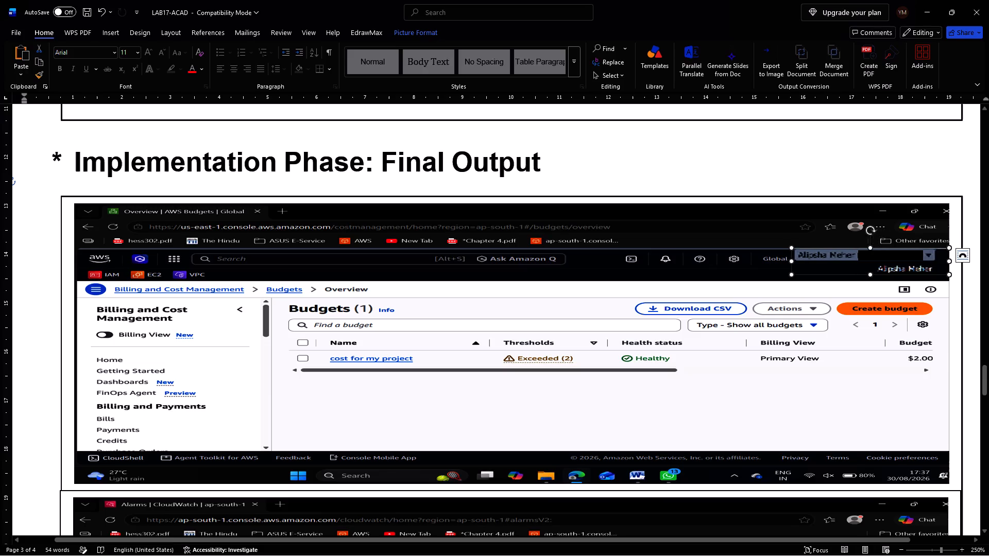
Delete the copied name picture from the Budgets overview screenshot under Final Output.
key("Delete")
Review the name overlays on the Coding Phase screenshots, going back from the alarm screenshots to the first page.
scroll(791, 270, "up", 2)
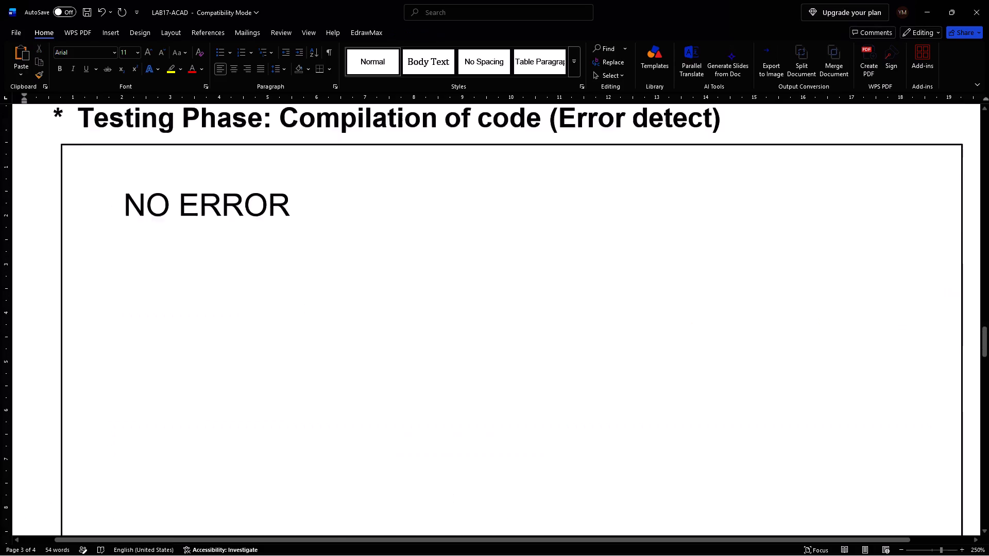
scroll(791, 270, "up", 3)
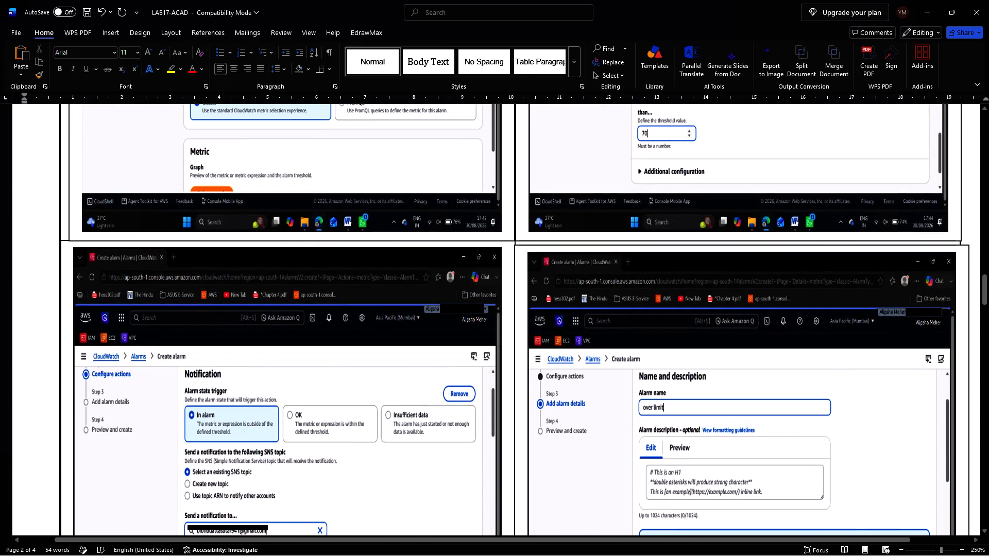
scroll(791, 270, "down", 1)
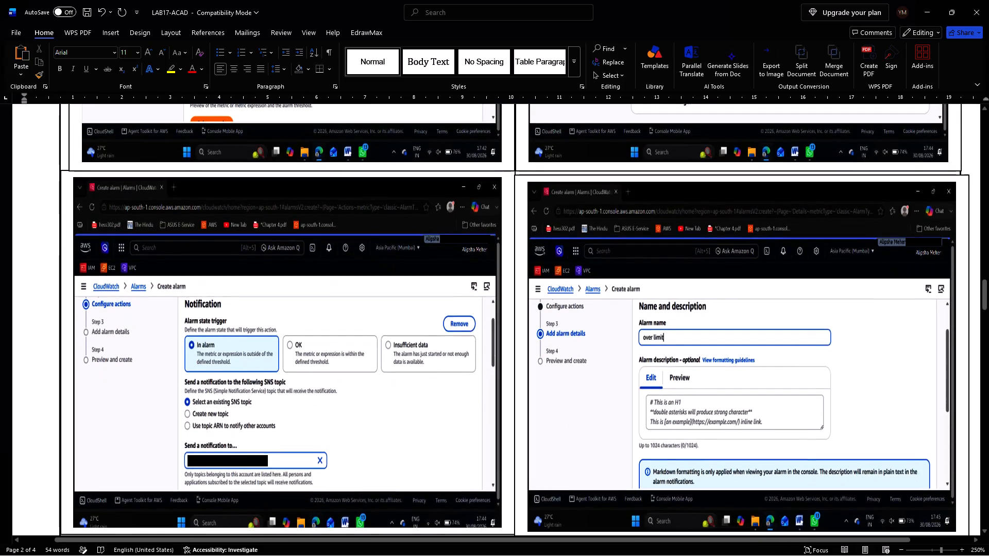
scroll(791, 270, "up", 5, "ctrl")
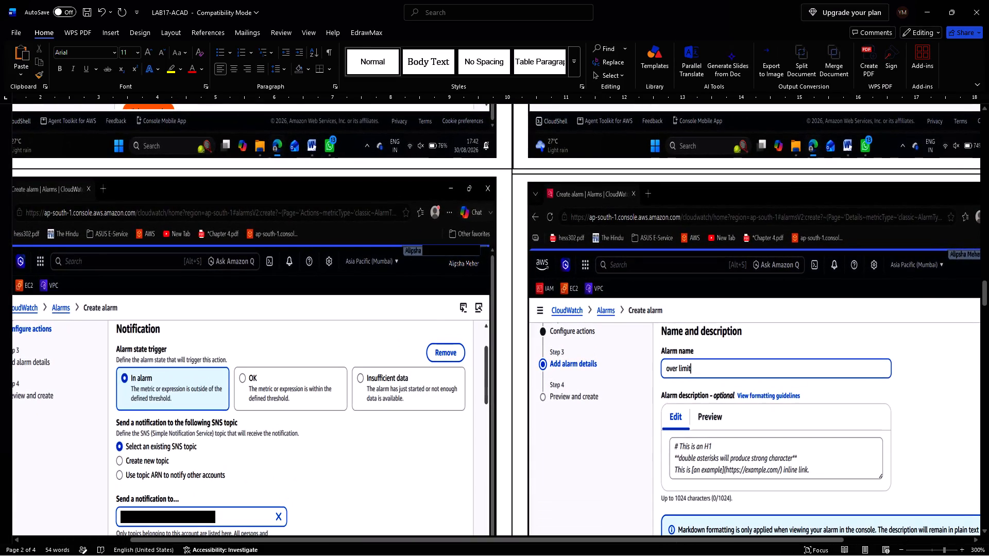
left_click(450, 256)
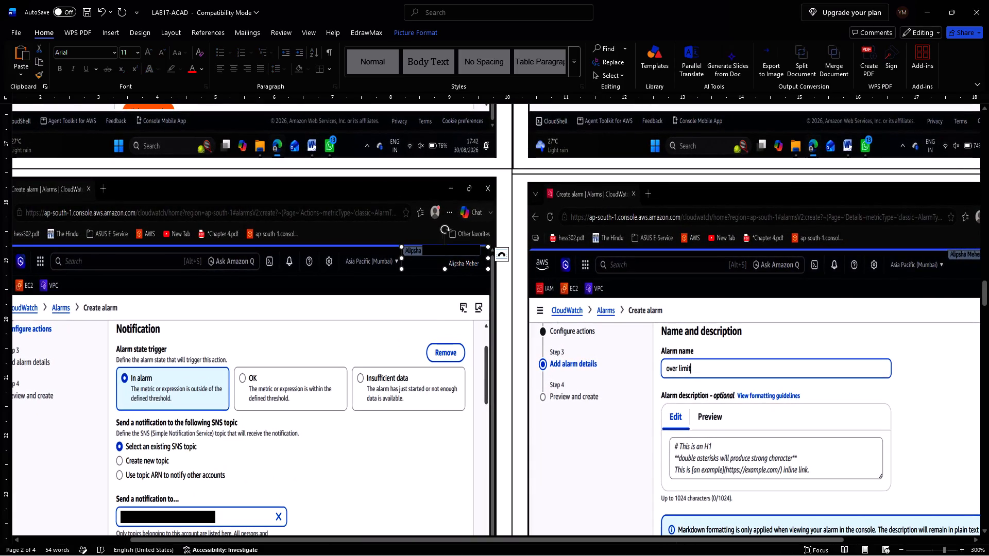
scroll(450, 256, "up", 1)
scroll(450, 256, "down", 1, "ctrl")
scroll(450, 256, "up", 1, "ctrl")
scroll(450, 256, "up", 1)
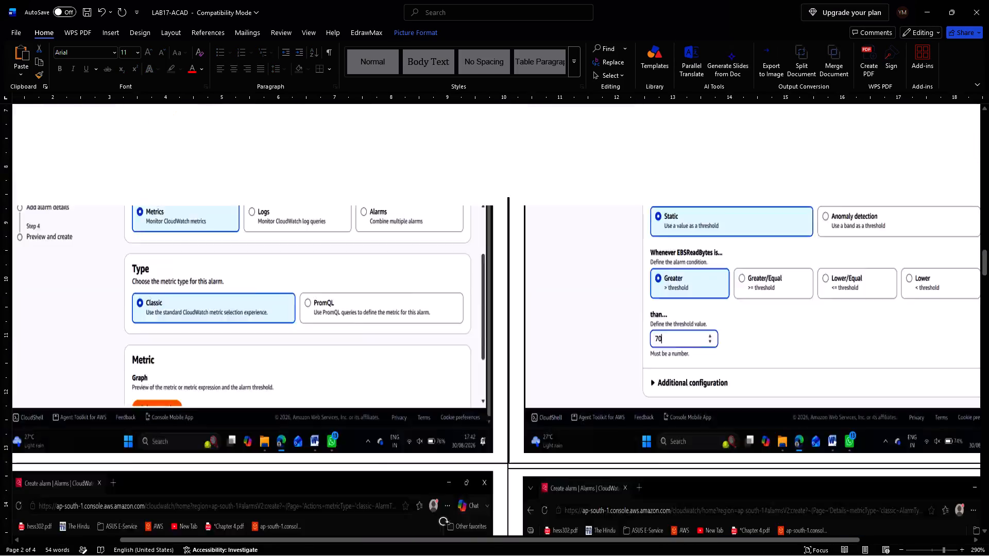
scroll(450, 256, "up", 3)
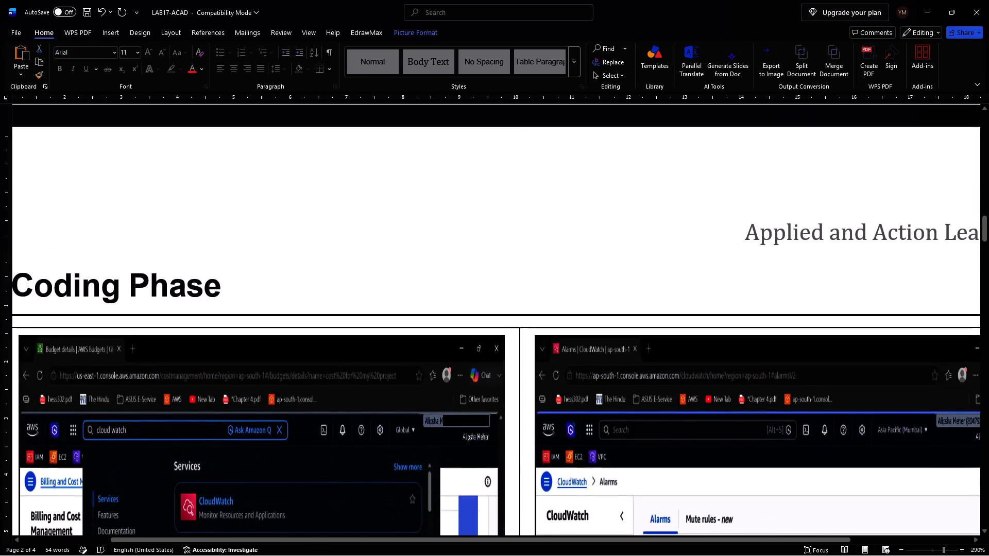
scroll(450, 256, "up", 1)
scroll(450, 256, "down", 1, "ctrl")
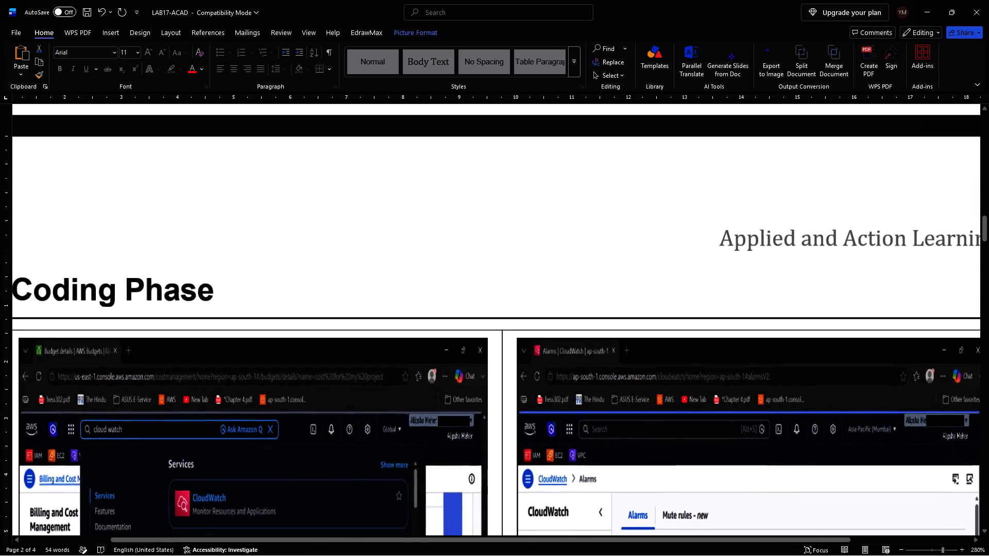
scroll(450, 256, "up", 11, "ctrl")
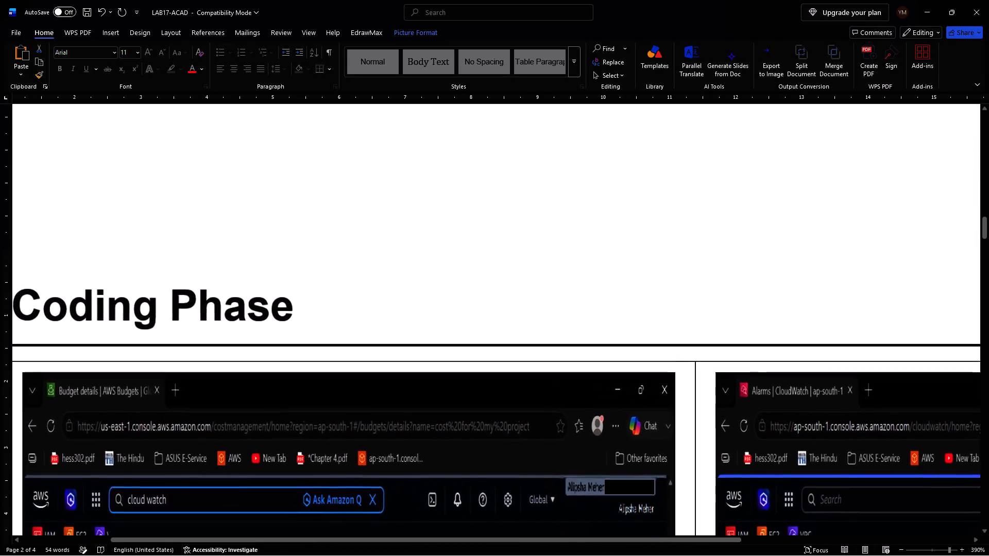
scroll(450, 256, "up", 2)
scroll(450, 256, "down", 7, "ctrl")
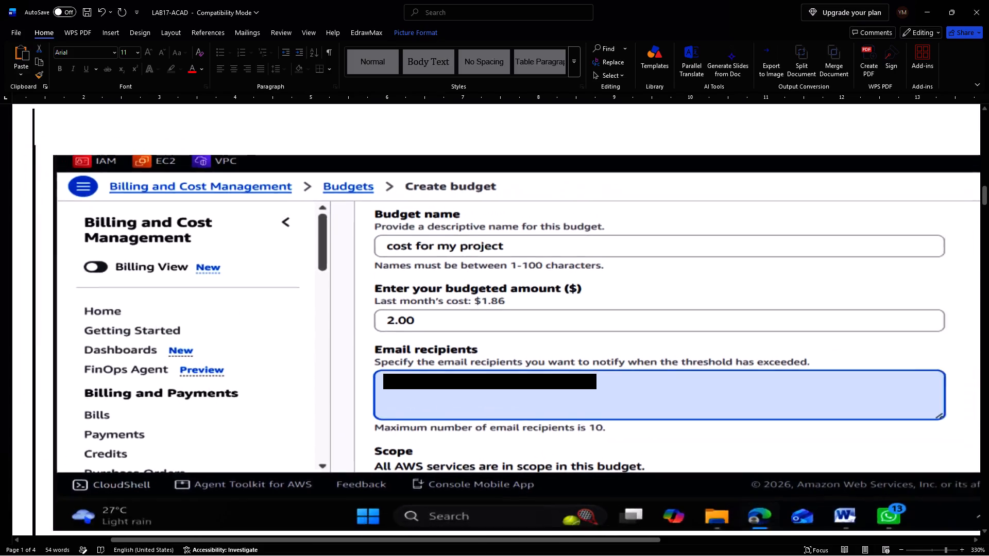
scroll(450, 256, "down", 6, "ctrl")
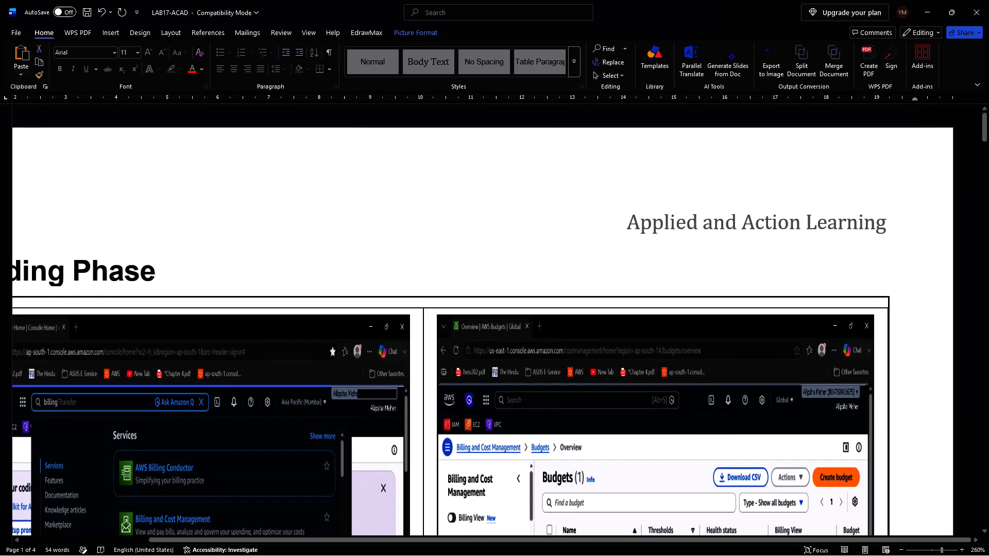
Close LAB17-ACAD without saving the changes and reopen it from the Downloads folder.
left_click(988, 0)
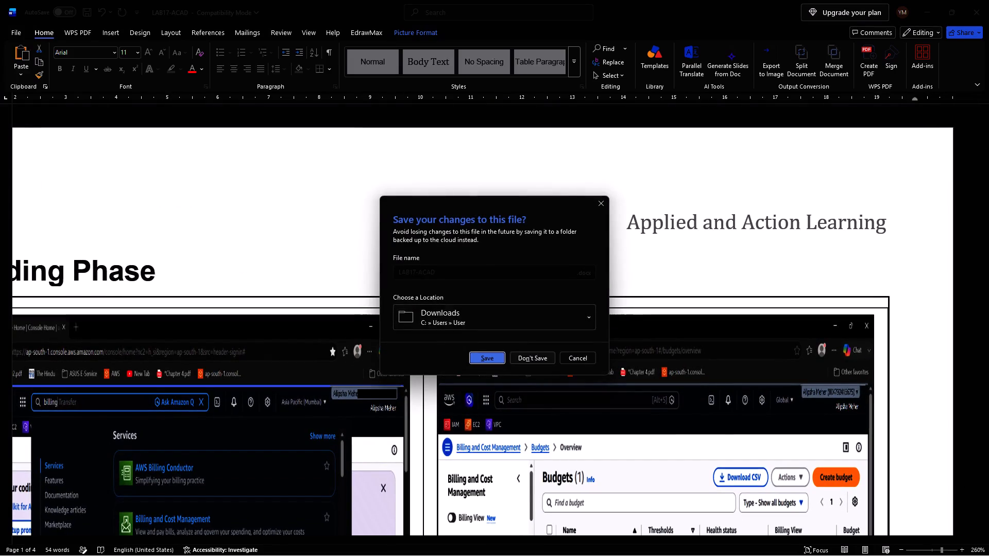
left_click(535, 358)
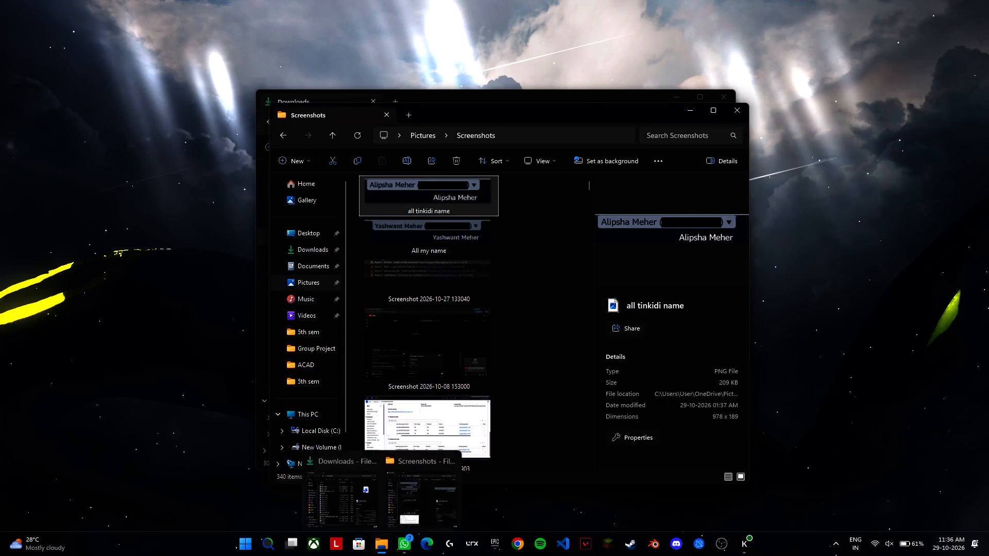
left_click(370, 499)
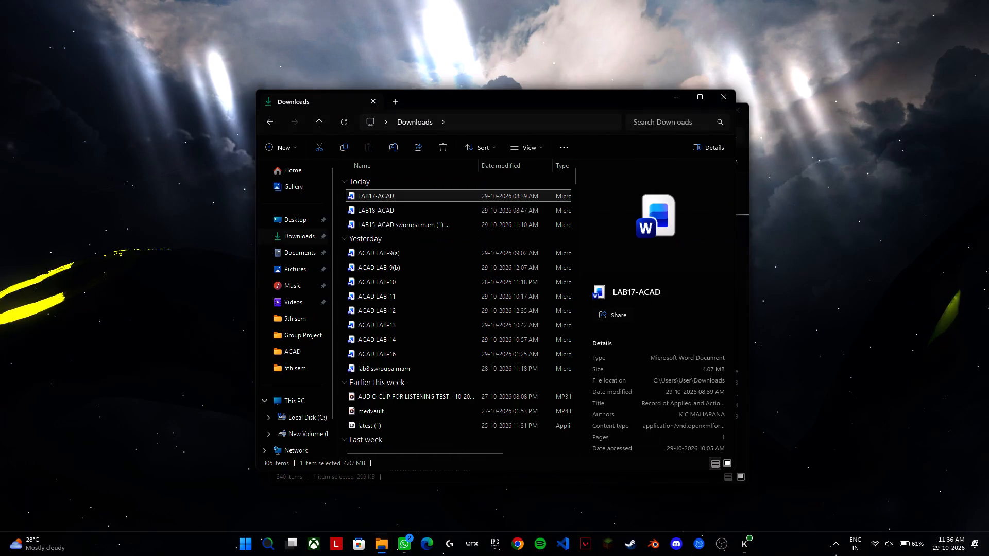
double_click(404, 196)
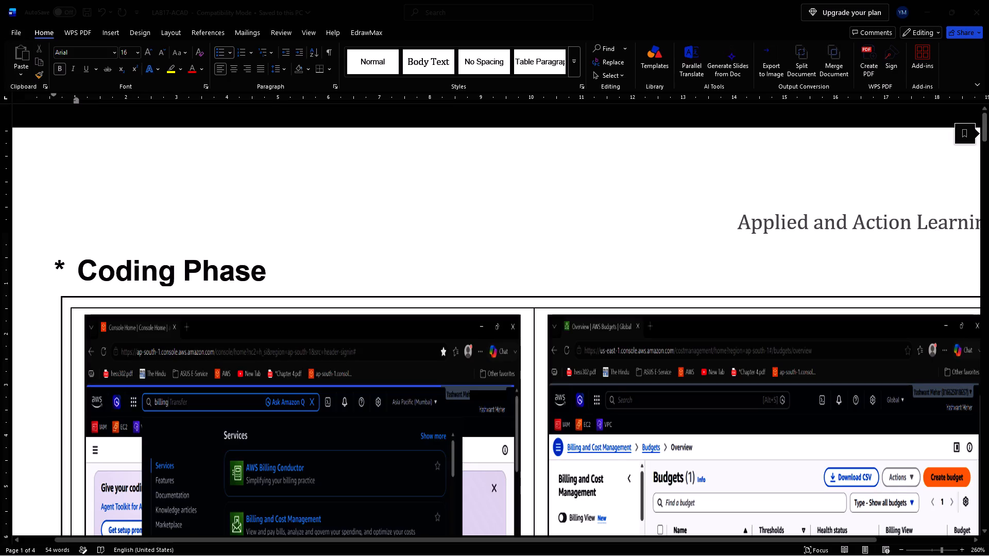
Copy the "all tinkidi name" picture from the Screenshots folder and paste it after the Coding Phase heading in LAB17-ACAD.
left_click(20, 35)
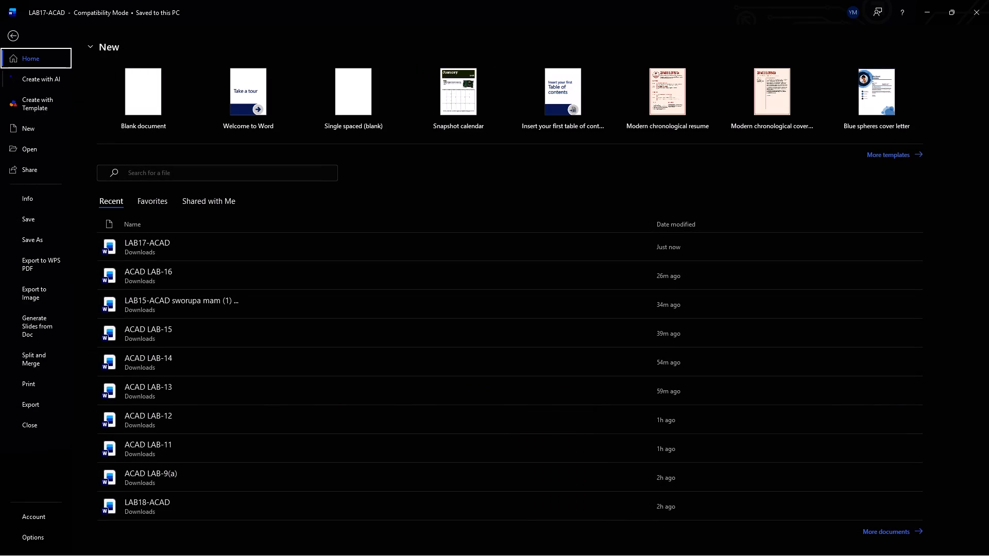
key("Escape")
key("alt+Tab")
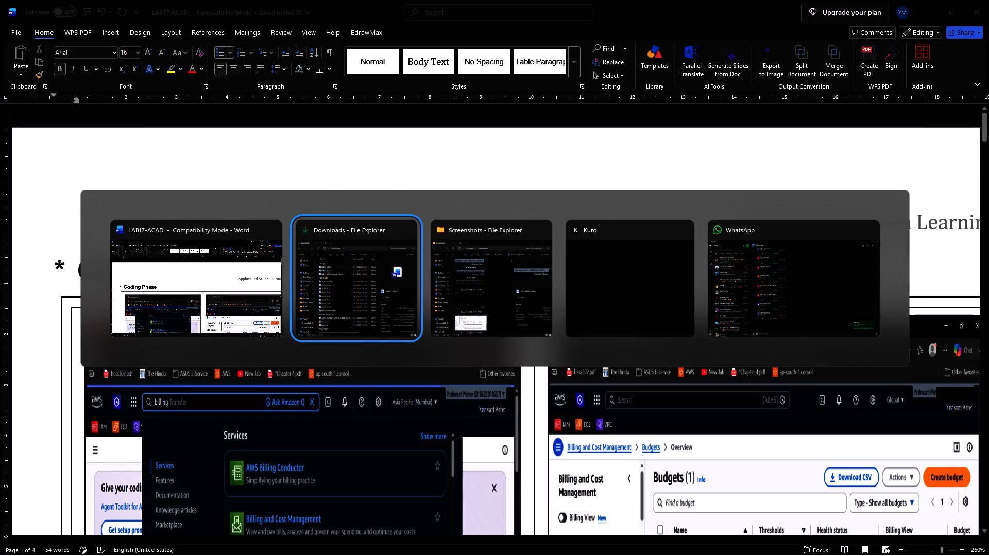
key("alt+Tab")
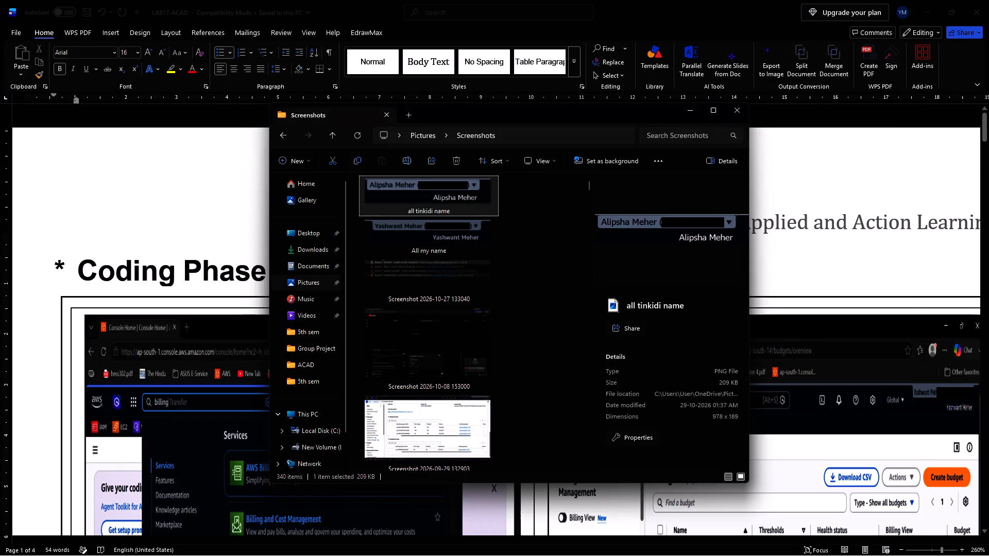
left_click(354, 158)
key("alt+Tab")
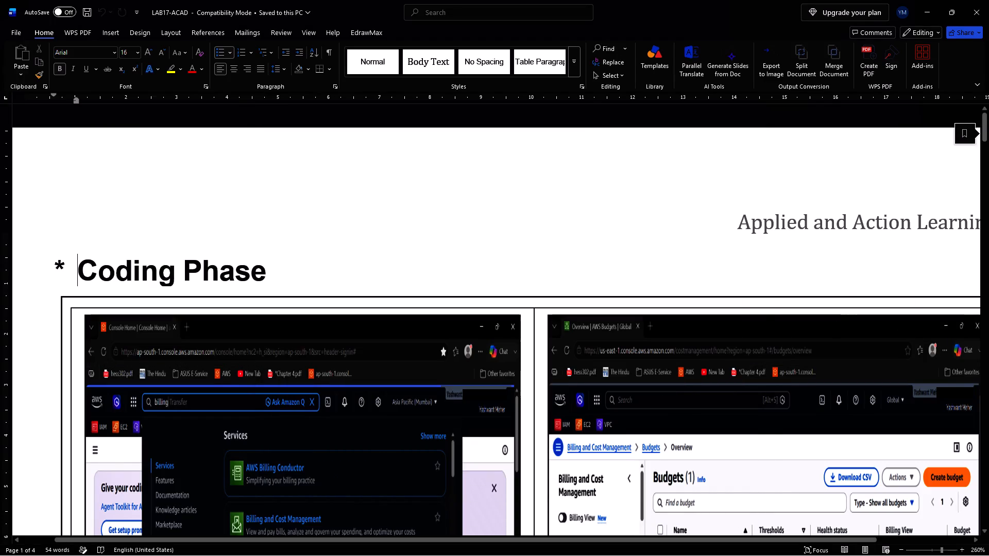
left_click(274, 272)
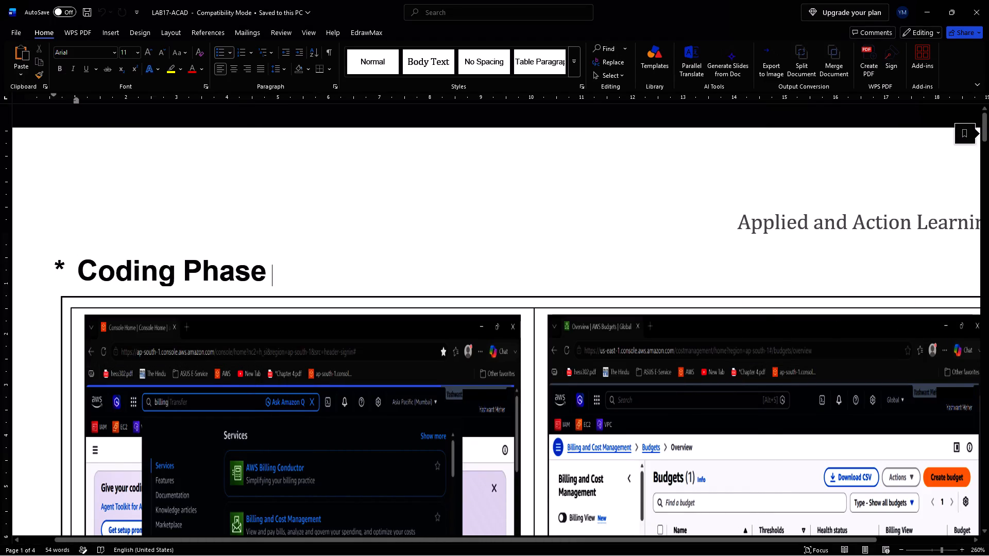
key("ctrl+v")
left_click(343, 361)
scroll(343, 361, "down", 4, "ctrl")
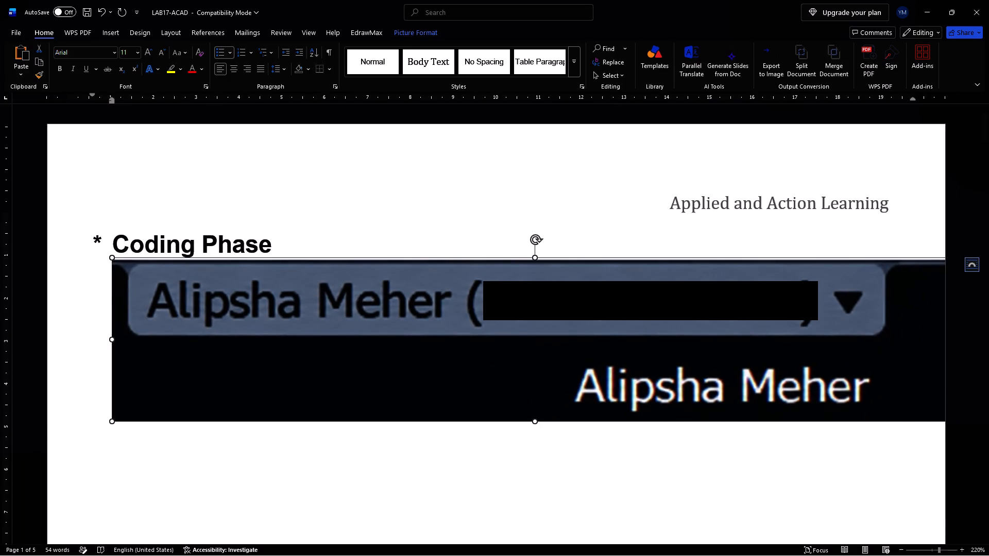
Set the pasted name picture in front of the text and shrink it proportionally to less than half its size.
left_click(972, 263)
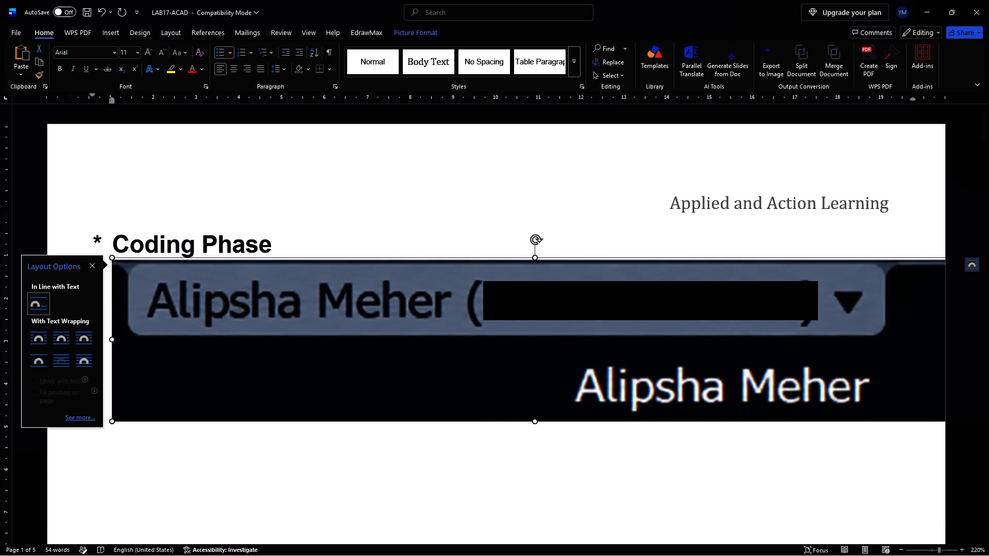
left_click(78, 366)
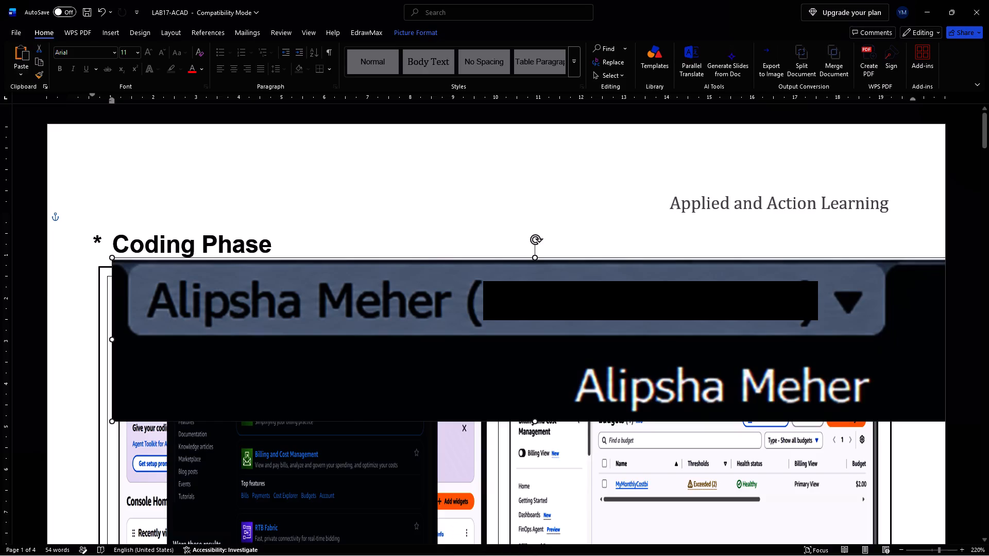
left_click_drag(113, 420, 464, 294)
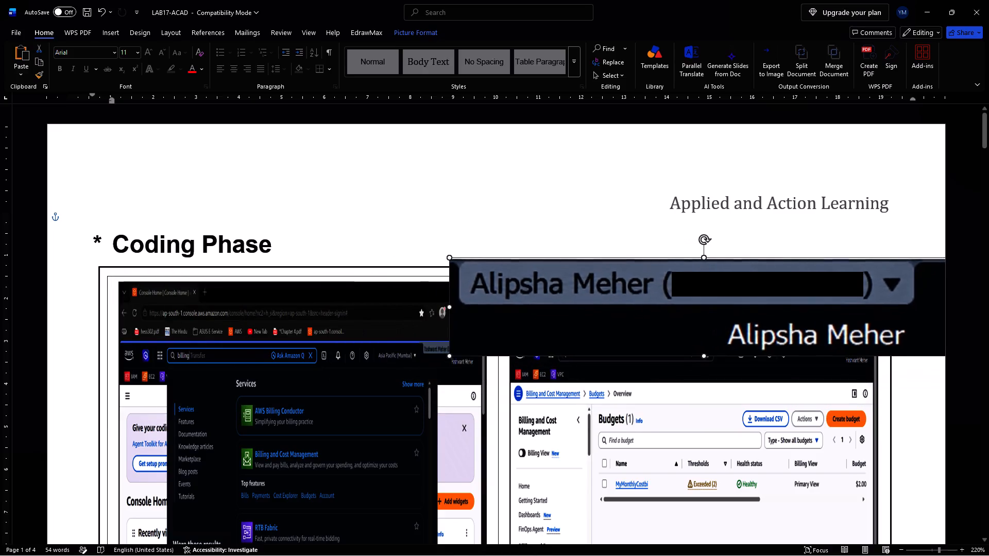
left_click_drag(464, 294, 587, 293)
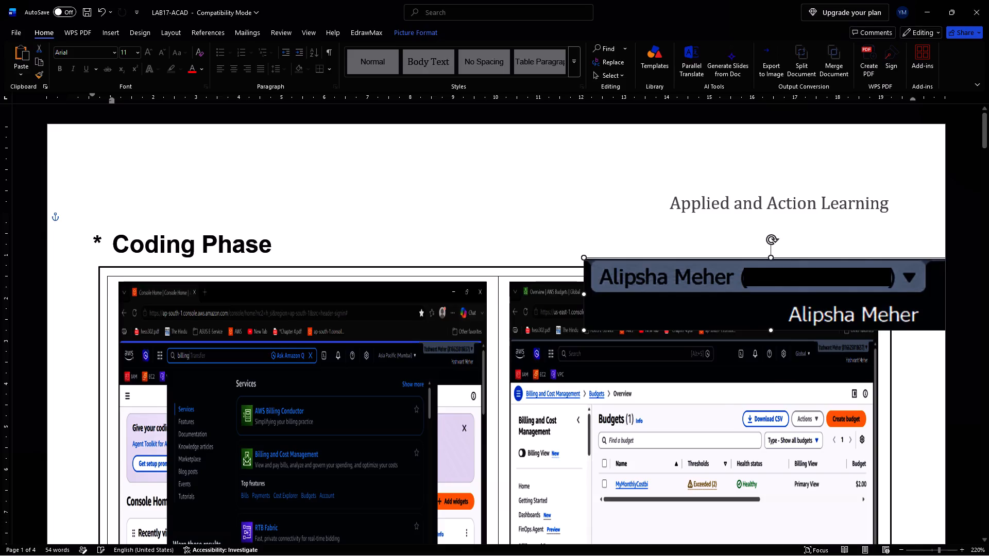
Shrink the name picture to about 0.31 cm by 1.58 cm and place it just below the account name on the Console Home screenshot.
left_click_drag(668, 292, 404, 389)
scroll(404, 389, "up", 11, "ctrl")
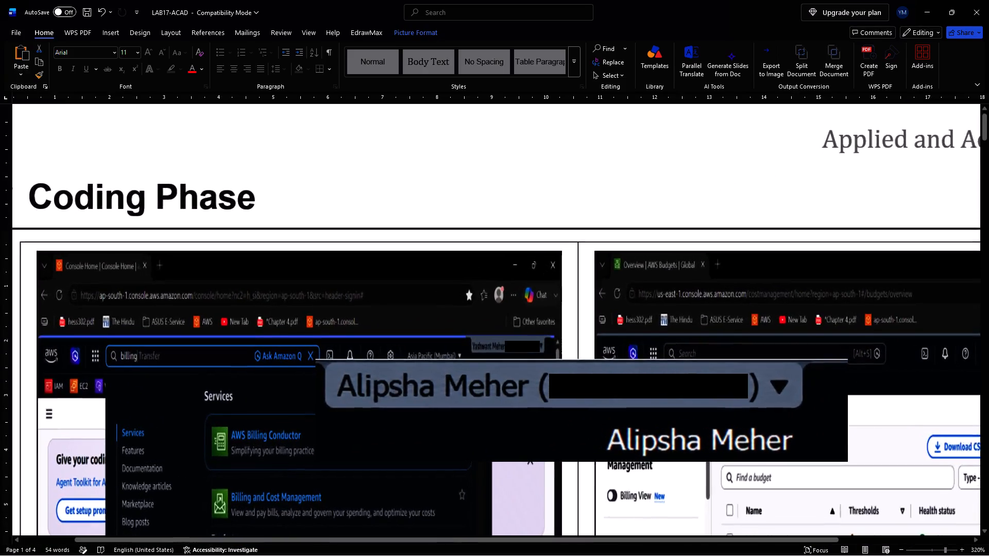
left_click(615, 383)
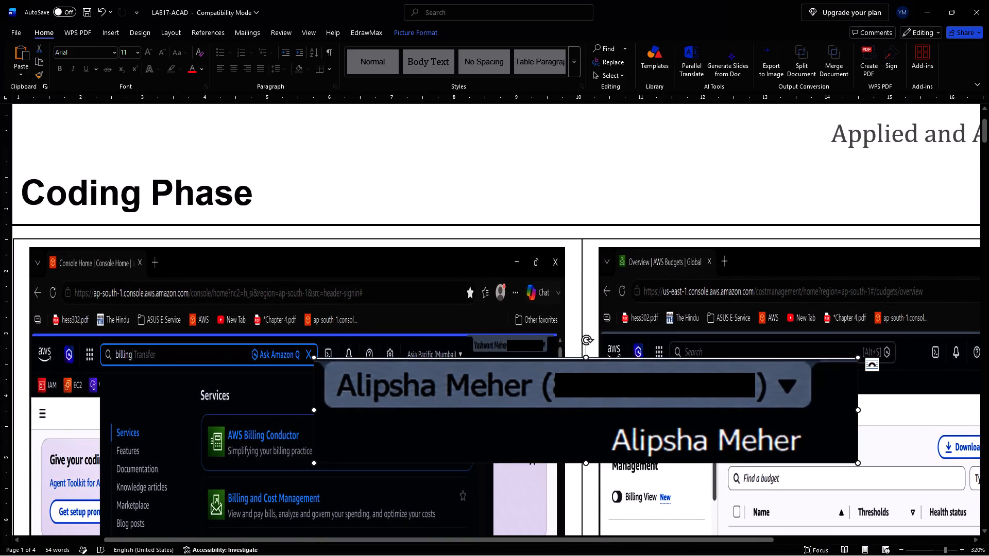
left_click_drag(522, 388, 381, 371)
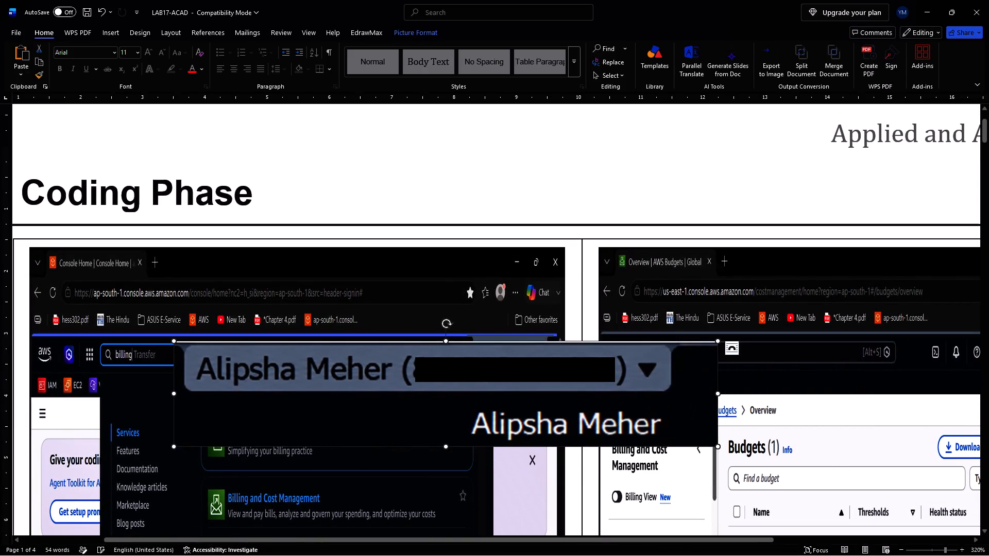
left_click_drag(454, 386, 286, 379)
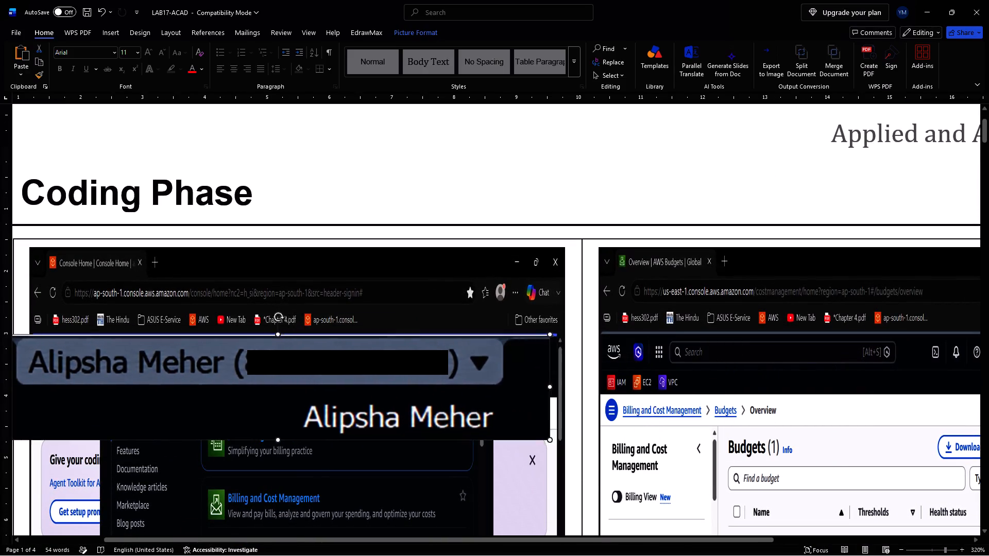
left_click_drag(286, 379, 293, 383)
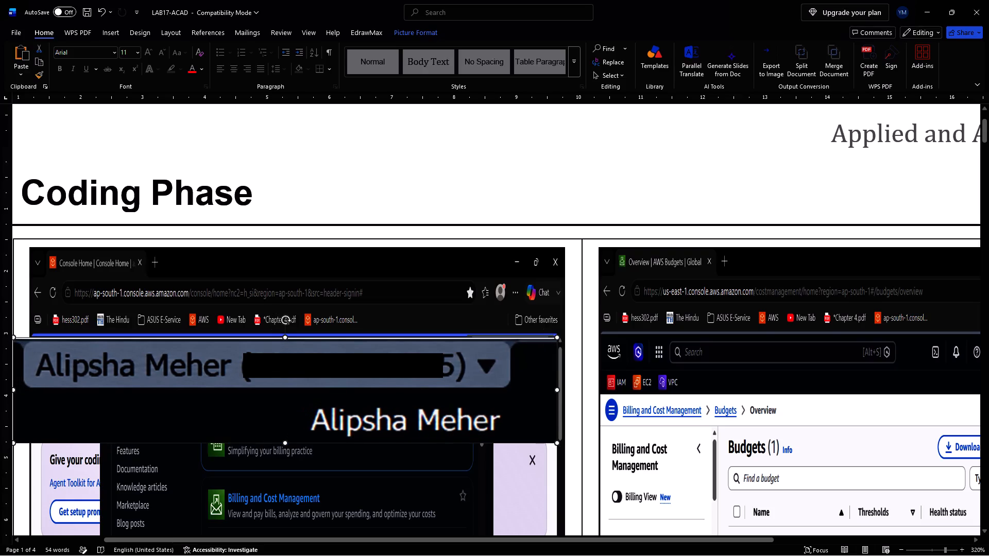
left_click_drag(293, 383, 293, 384)
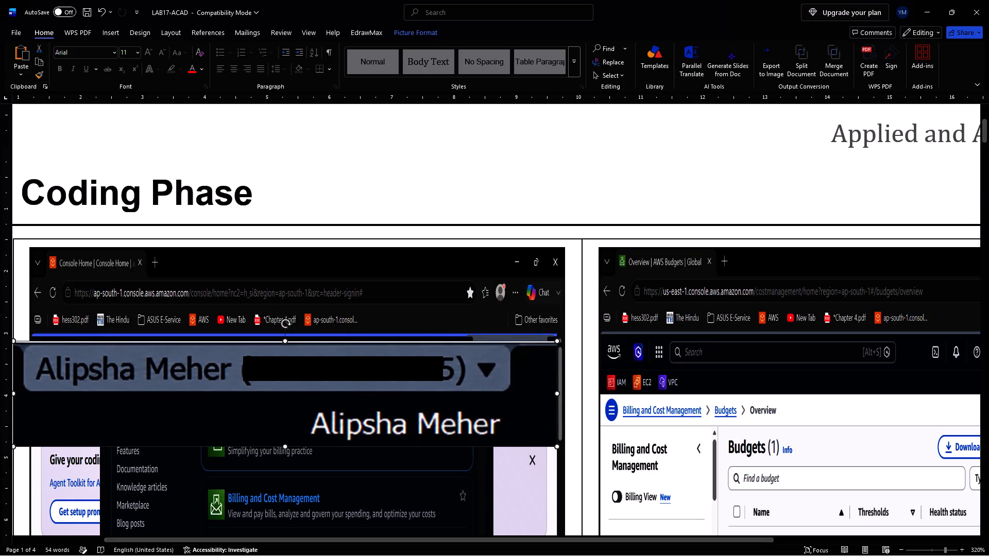
left_click_drag(293, 384, 293, 380)
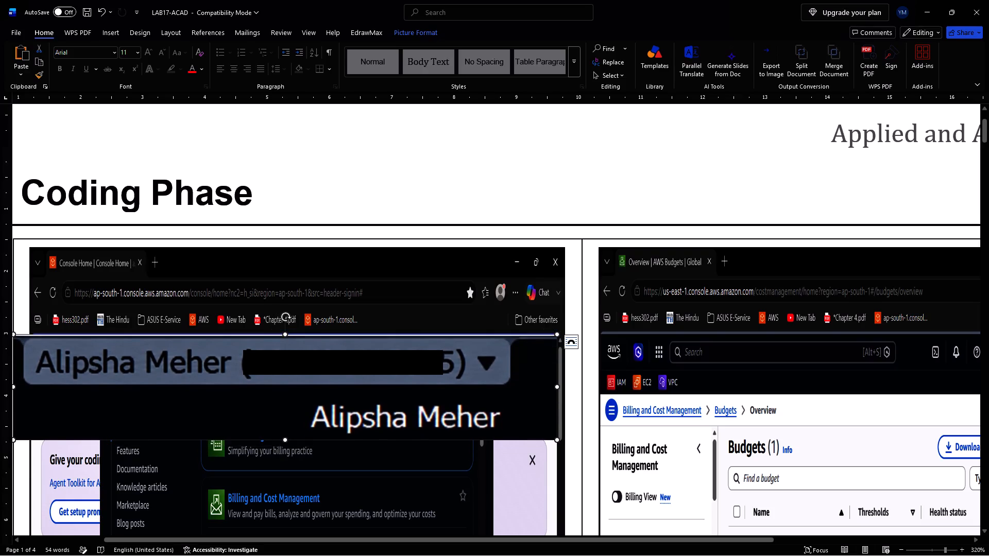
left_click_drag(15, 441, 352, 365)
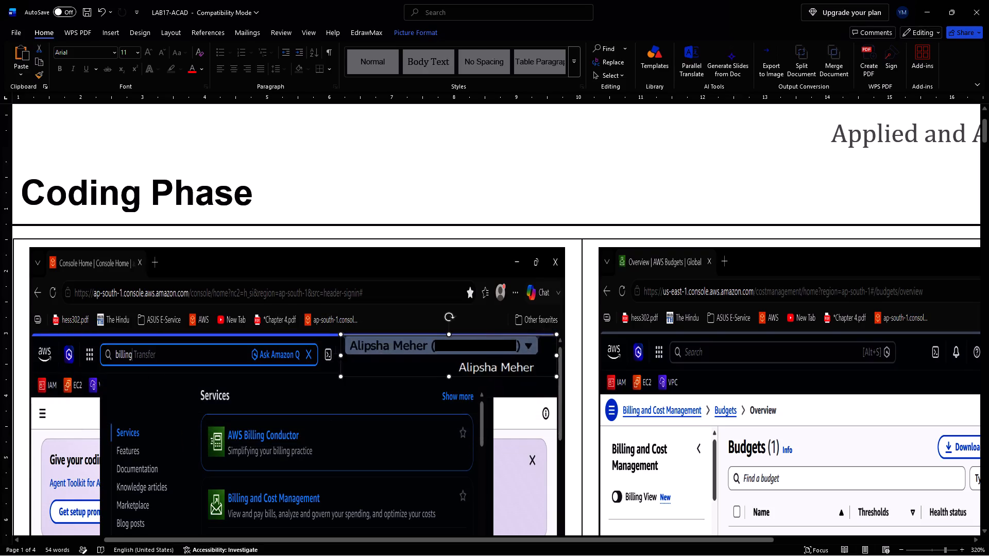
left_click_drag(352, 365, 483, 354)
left_click_drag(503, 343, 504, 387)
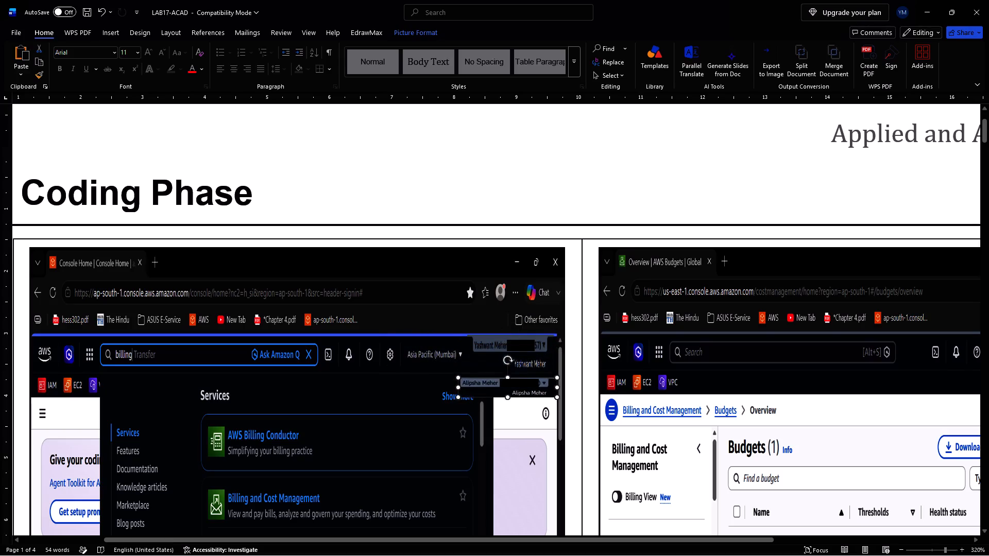
left_click_drag(504, 387, 485, 385)
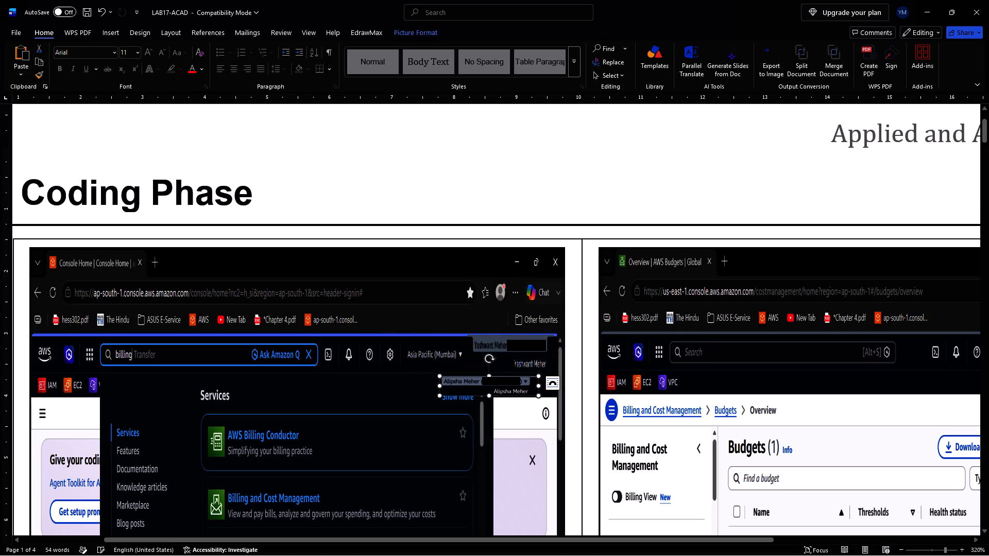
Delete the old name overlay from the account name on the Console Home screenshot.
left_click(530, 355)
key("Delete")
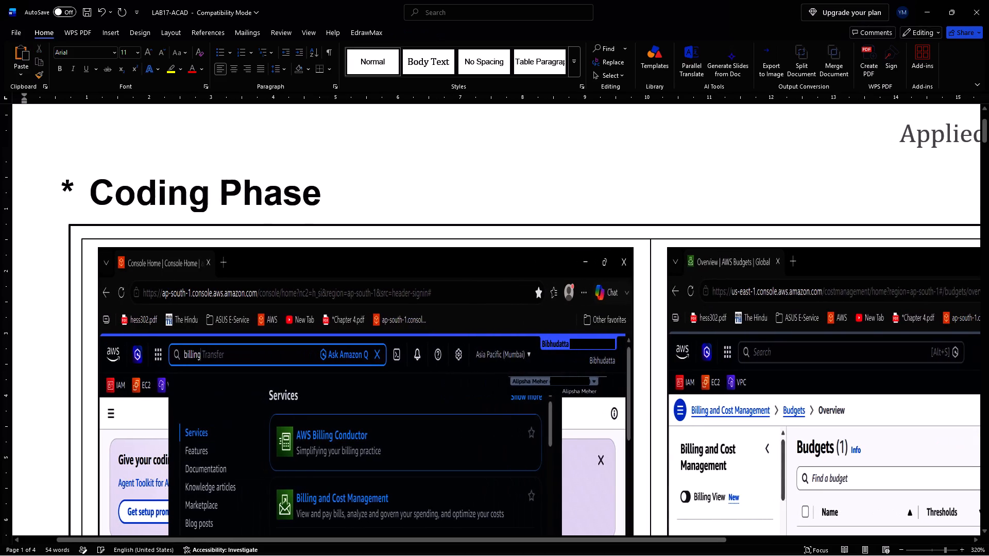
Fit the new name picture over the account name on the Console Home screenshot, resized to about 0.54 cm high and 1.38 cm wide.
left_click(558, 386)
left_click_drag(558, 386, 581, 388)
left_click_drag(581, 388, 591, 371)
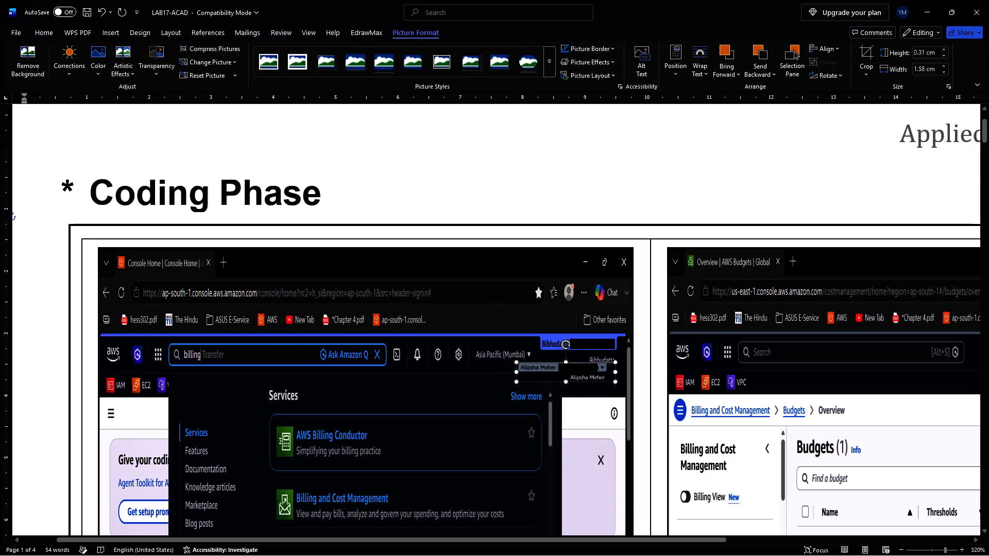
left_click_drag(591, 371, 596, 346)
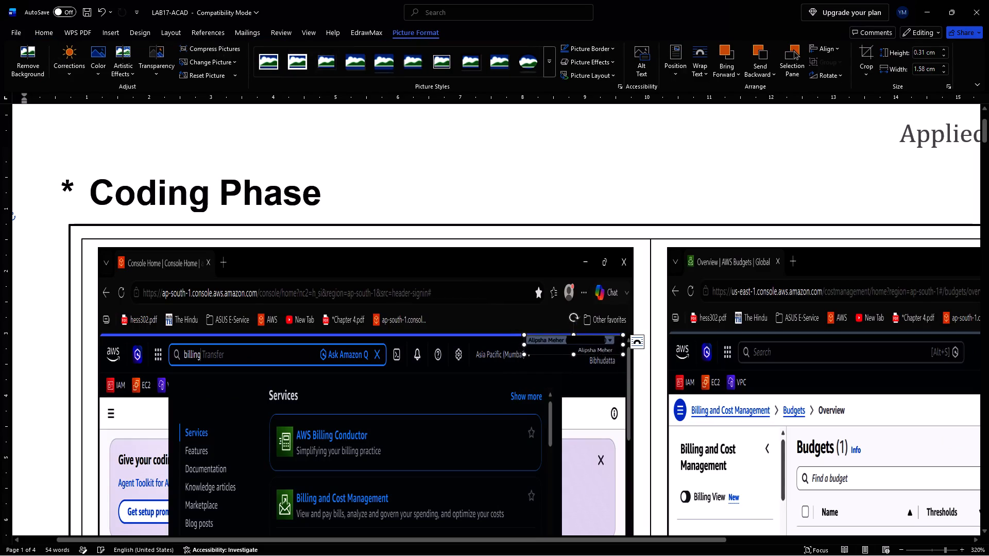
left_click_drag(573, 354, 573, 366)
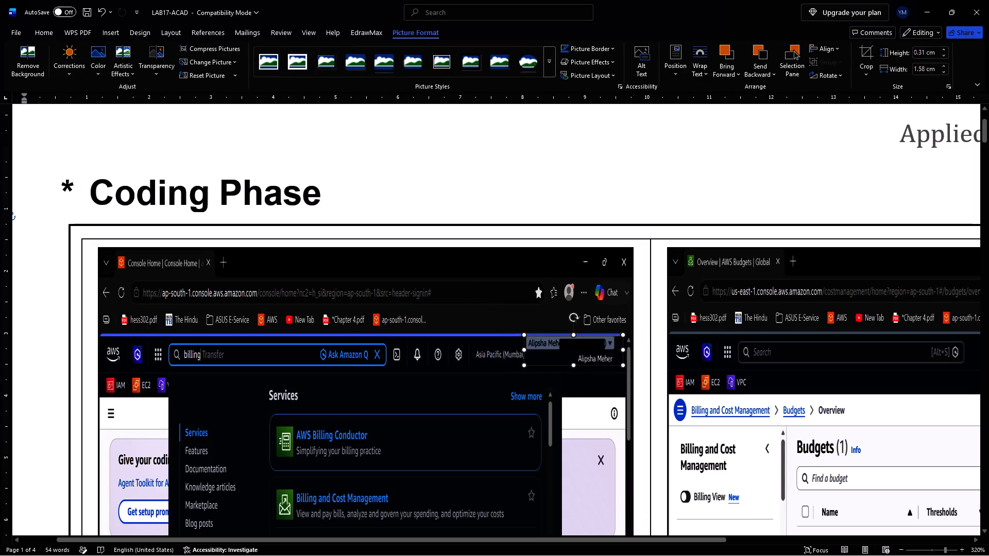
left_click_drag(573, 366, 573, 367)
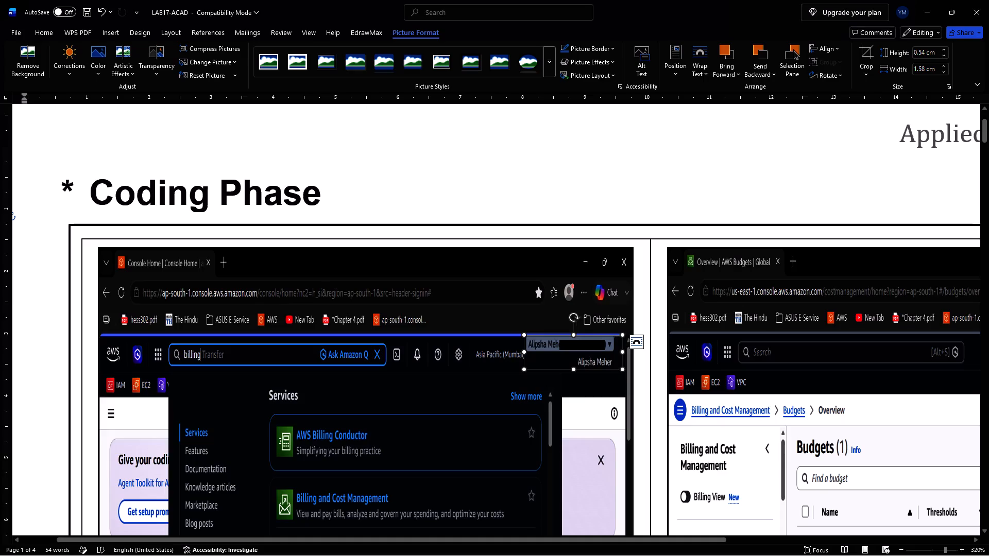
left_click_drag(522, 352, 539, 349)
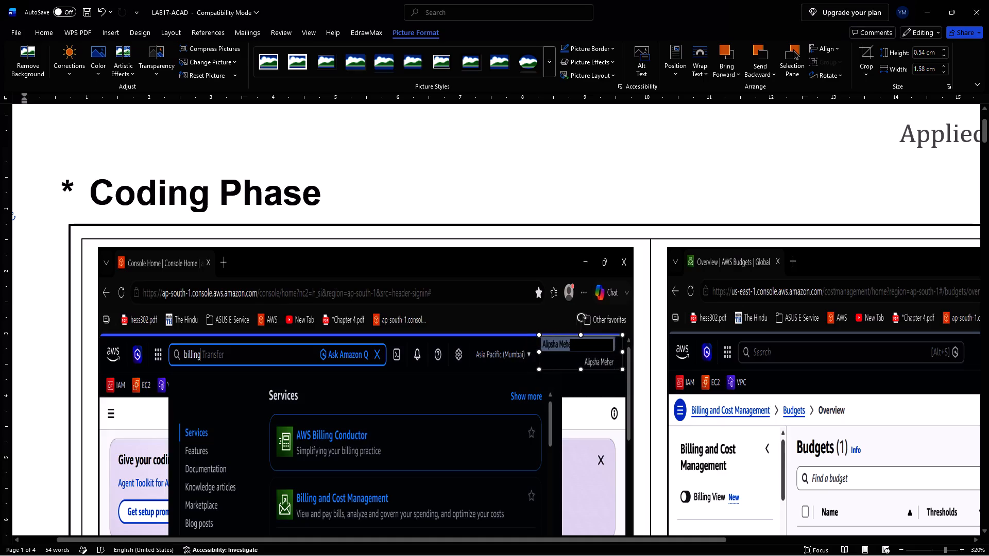
left_click_drag(539, 349, 537, 350)
left_click(478, 383)
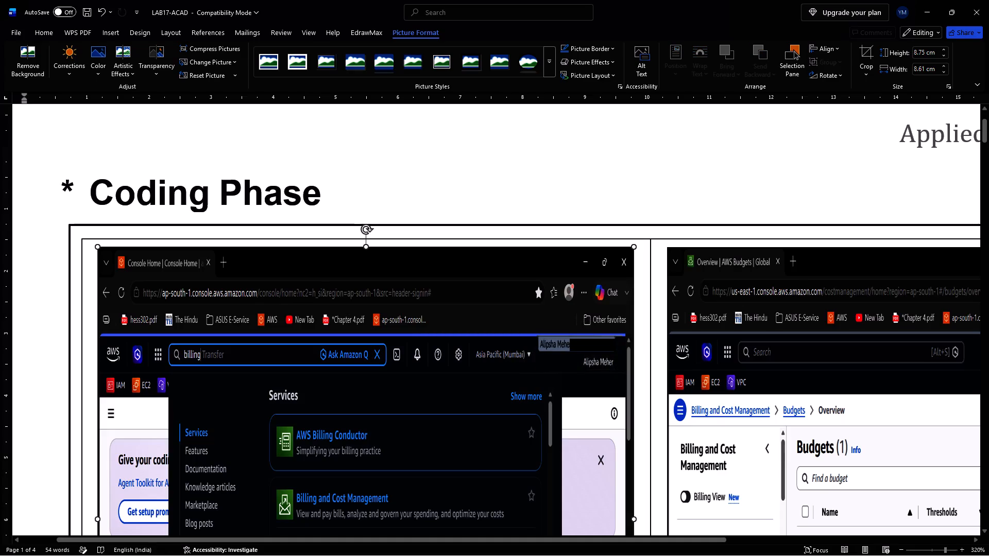
left_click(552, 351)
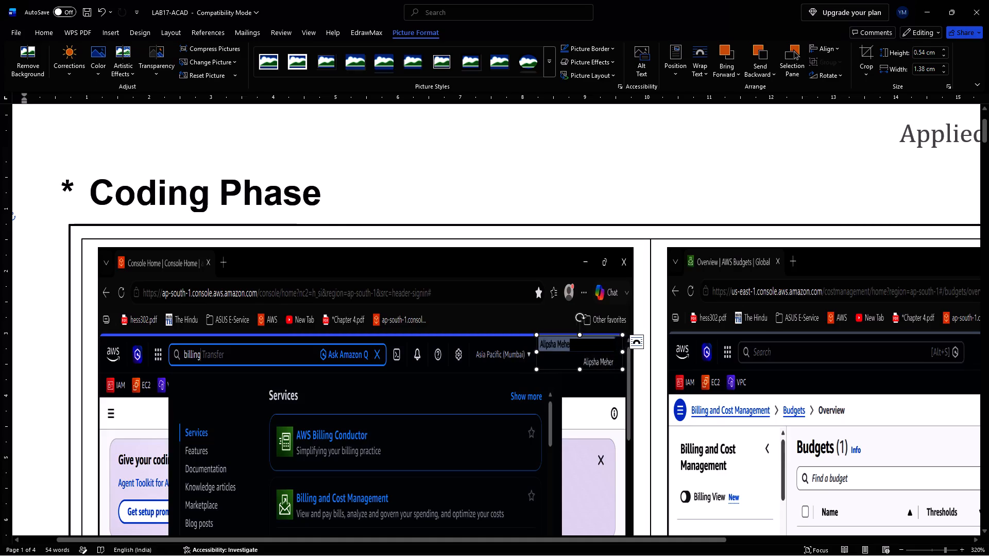
key("Up")
left_click(558, 410)
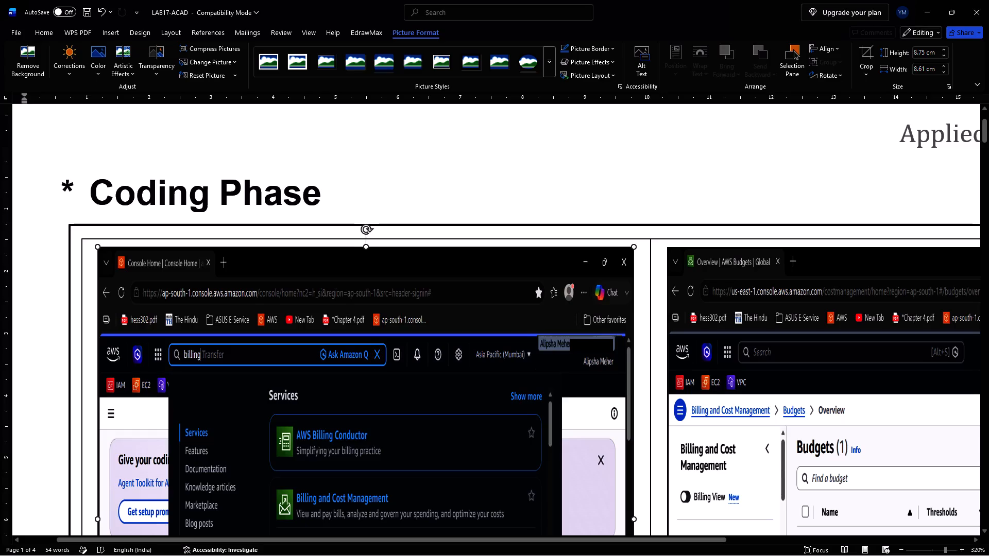
Duplicate the fitted name picture and place the copy just below the account name on the AWS Budgets screenshot.
scroll(558, 410, "left", 2)
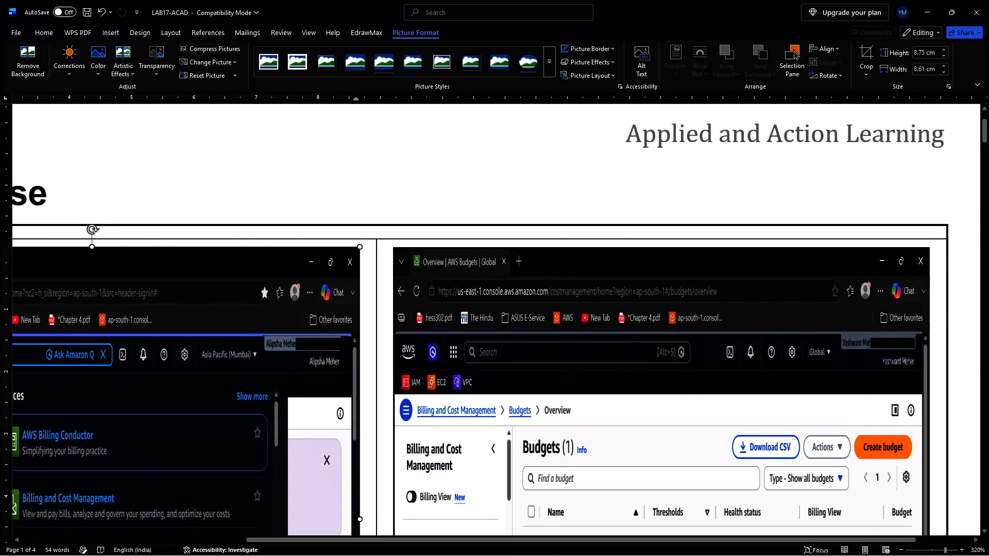
left_click(312, 353)
key("ctrl+c")
key("ctrl+v")
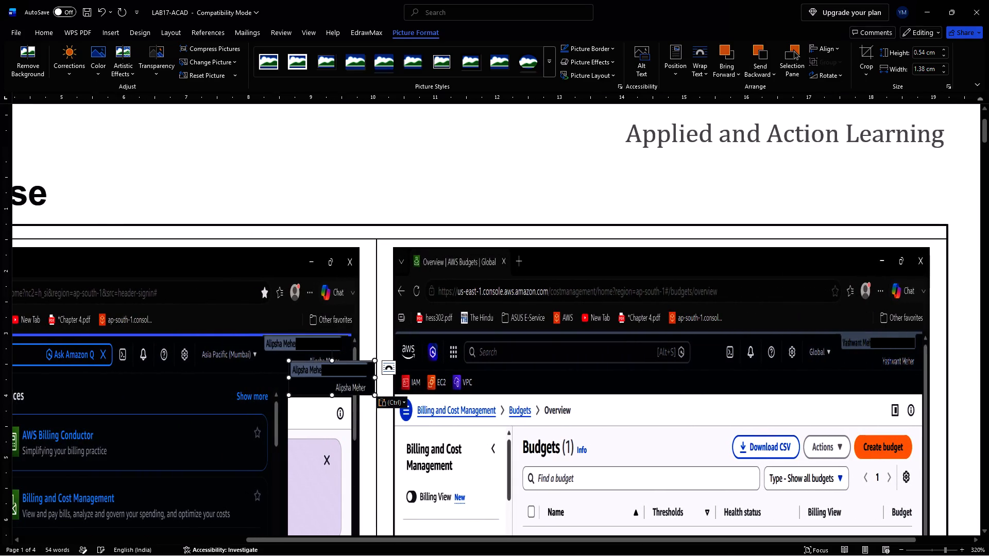
left_click_drag(321, 376, 800, 378)
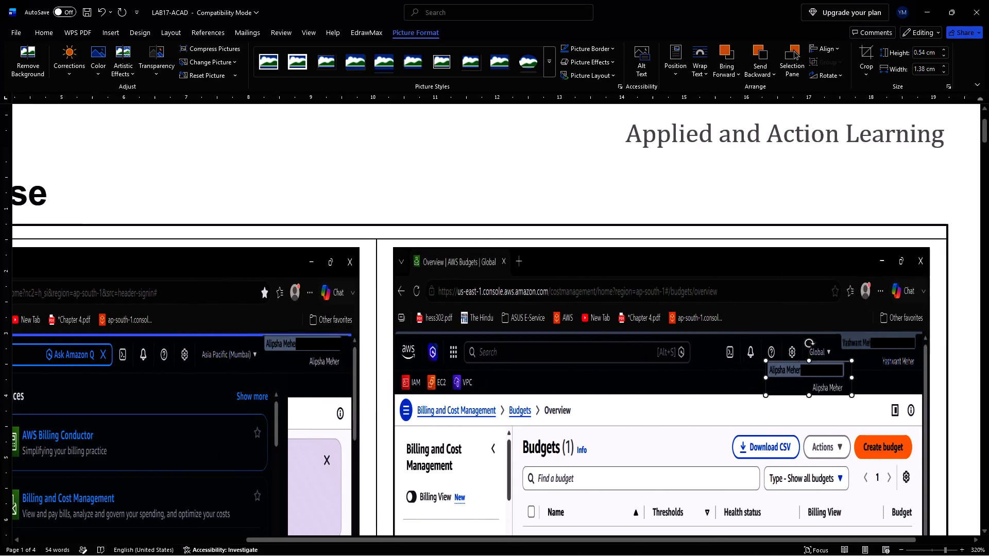
left_click_drag(800, 378, 801, 378)
Delete the old name overlay from the account name on the AWS Budgets screenshot.
left_click(877, 357)
key("Delete")
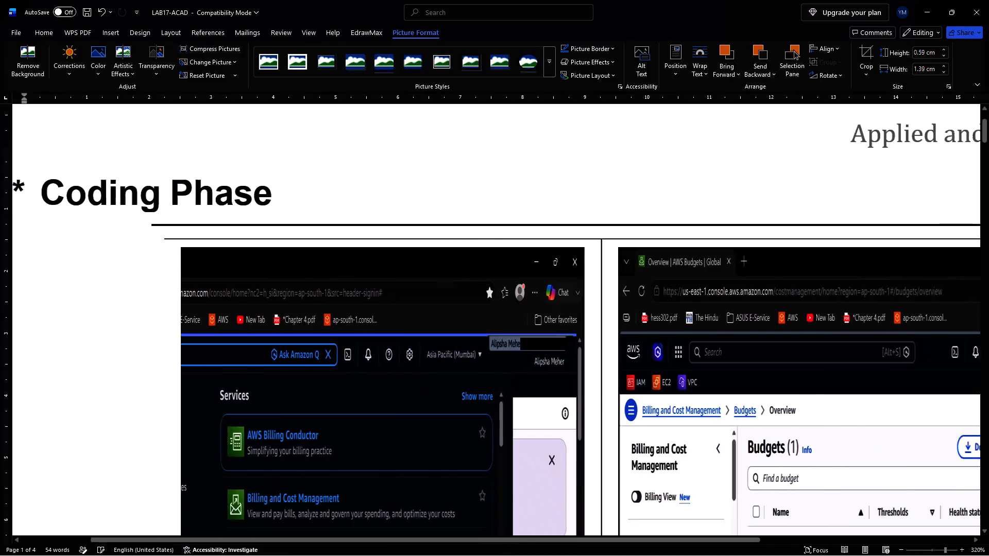
Move the copied name picture over the account name on the AWS Budgets screenshot and nudge it slightly up and right to align.
scroll(877, 357, "left", 2)
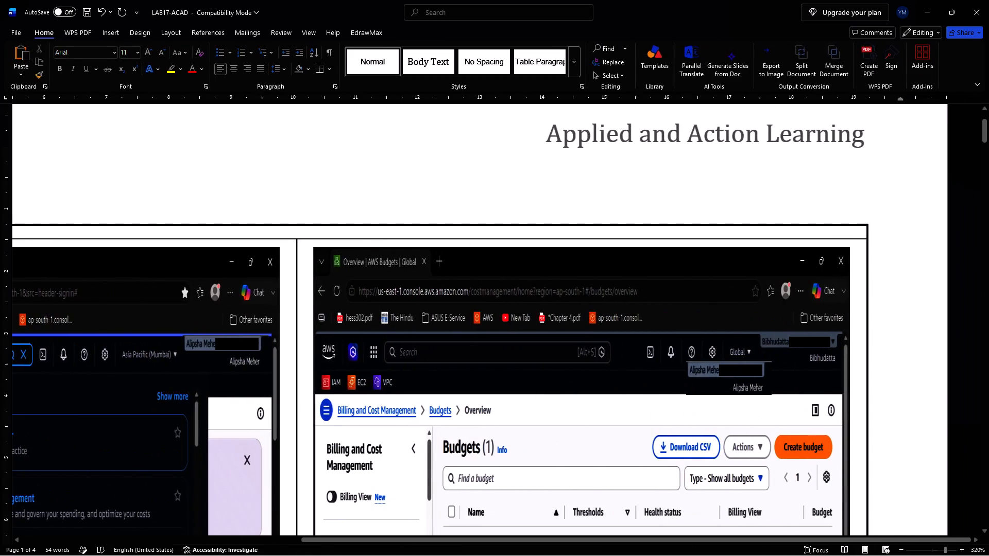
left_click(720, 383)
left_click_drag(720, 383, 790, 354)
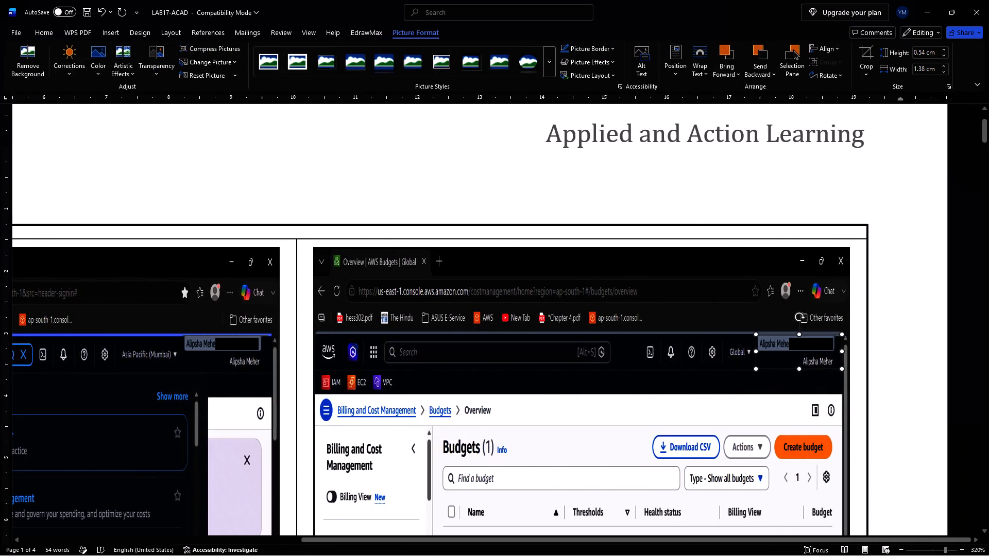
left_click_drag(790, 354, 791, 357)
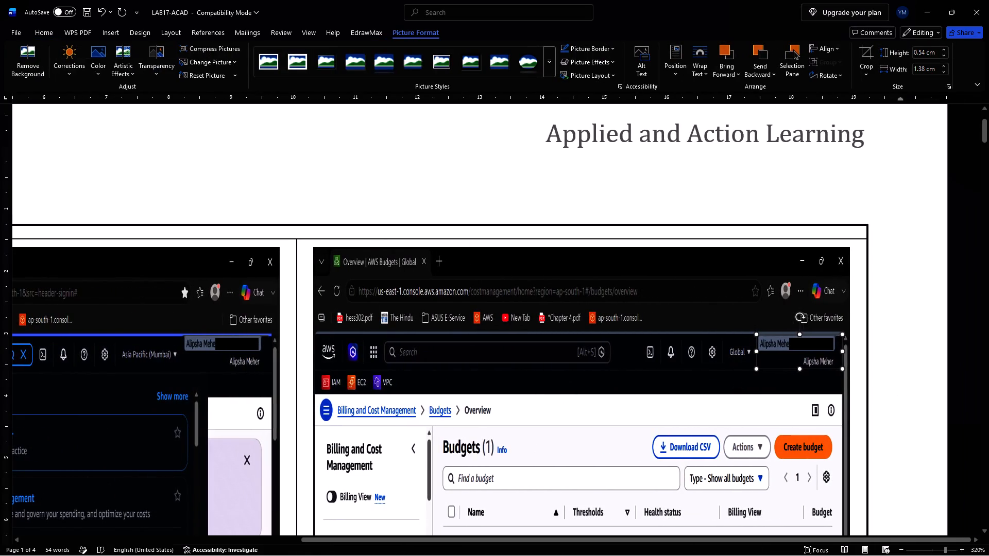
left_click_drag(791, 357, 793, 354)
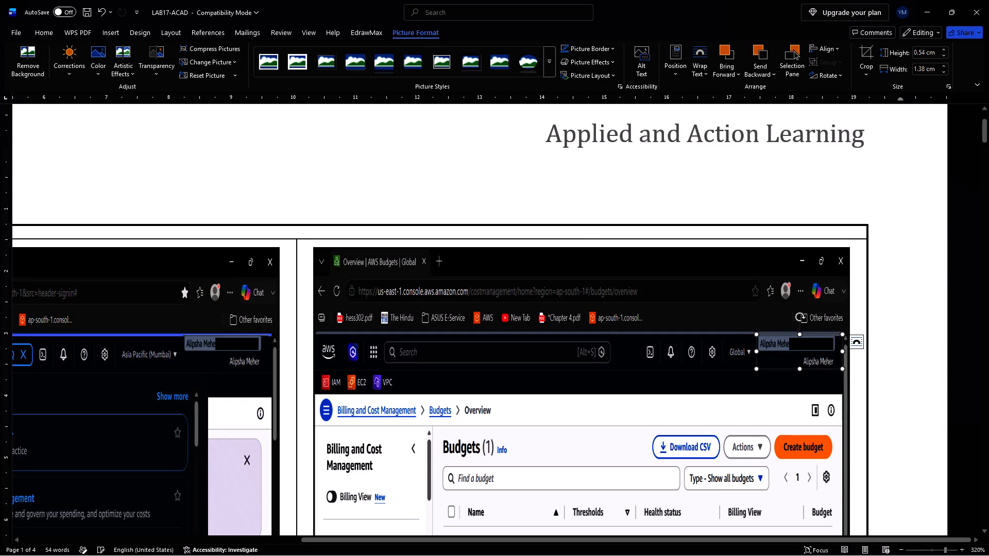
left_click(744, 386)
left_click(775, 356)
key("Up")
key("Up")
key("Up")
key("Right")
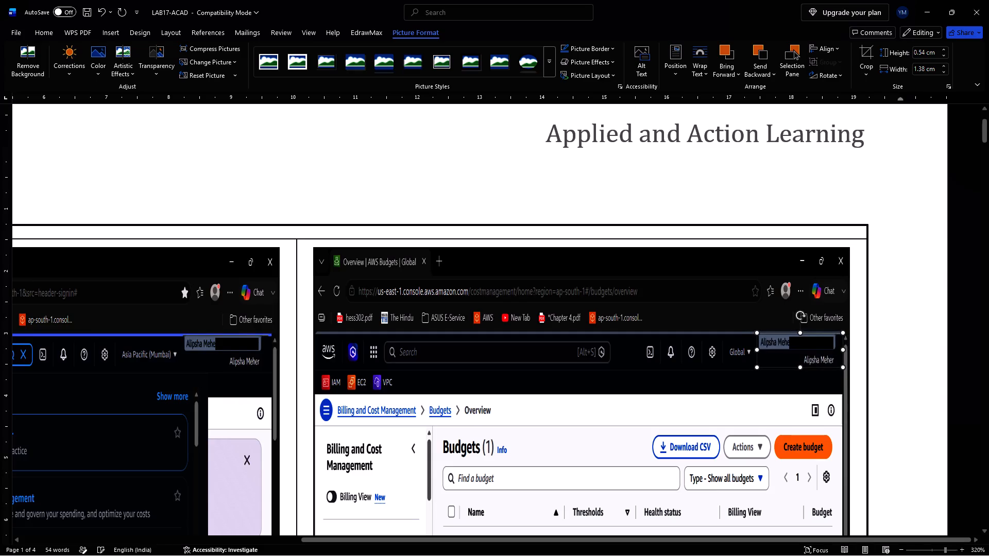
left_click(695, 376)
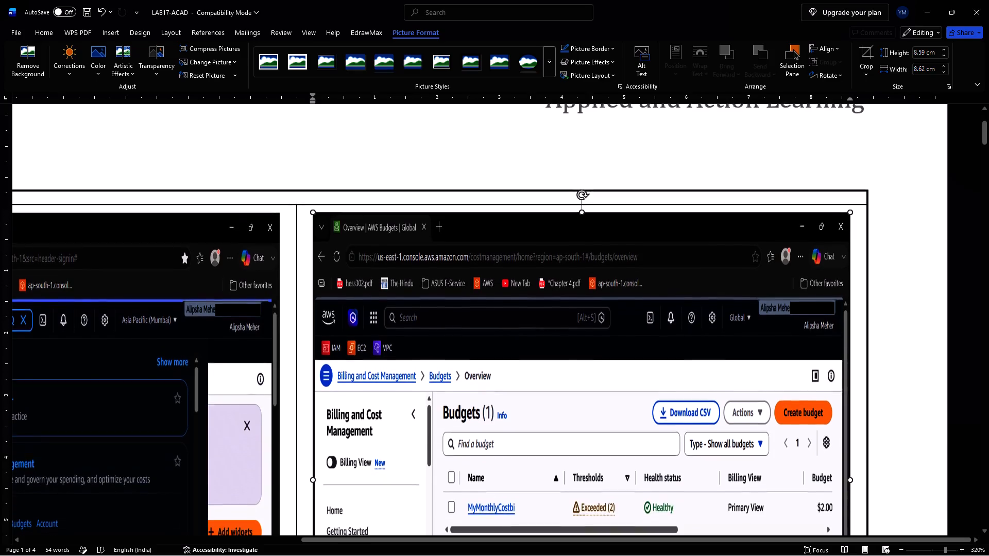
Duplicate the name picture from the AWS Budgets screenshot and move the copy down onto the header of the Create budget template screenshot.
left_click(783, 314)
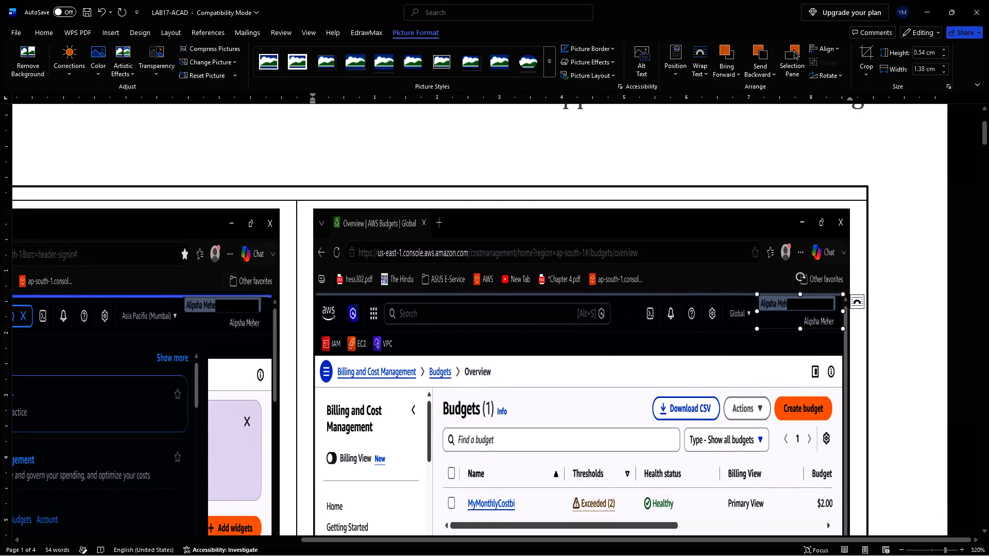
left_click(761, 370)
left_click(780, 314)
key("ctrl+c")
key("ctrl+v")
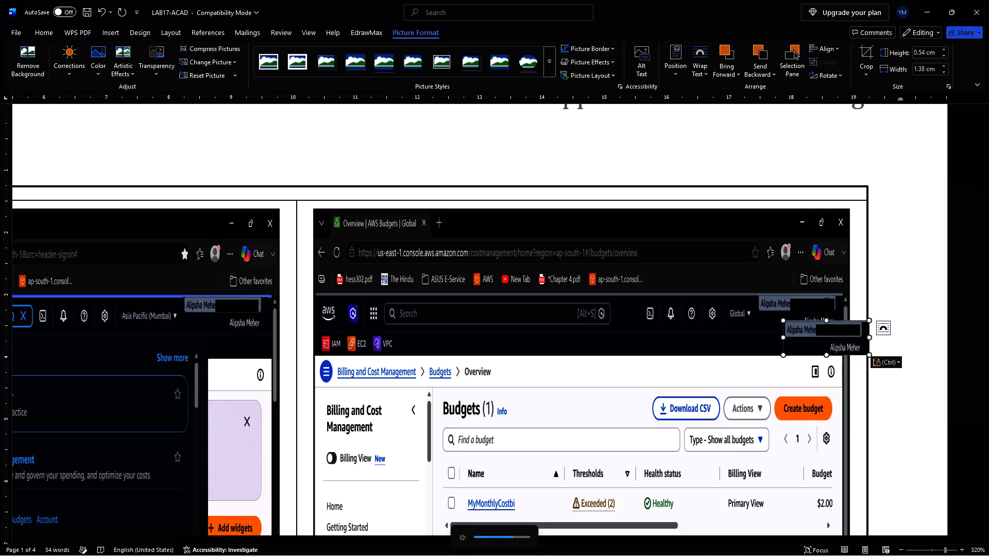
left_click(823, 336)
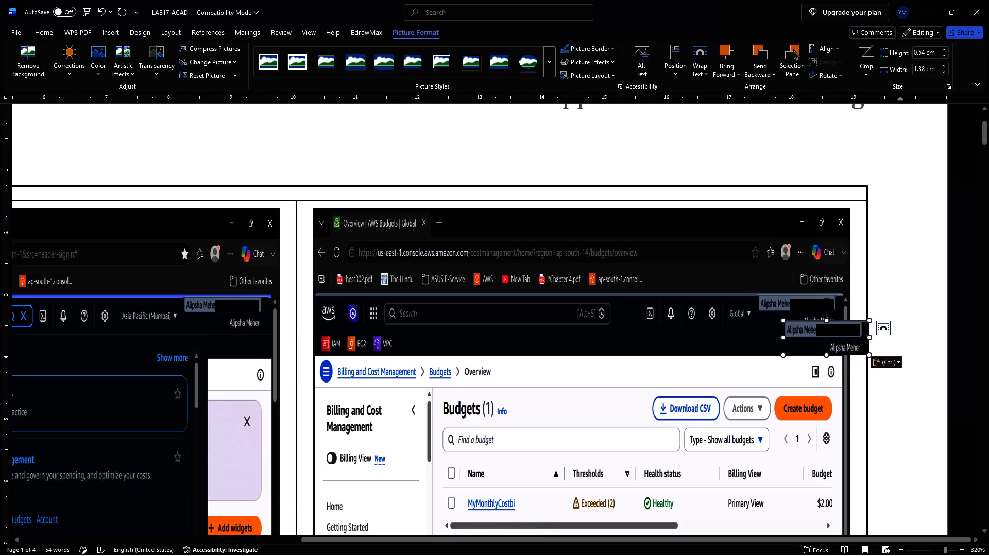
left_click_drag(814, 345, 238, 496)
scroll(238, 496, "down", 1)
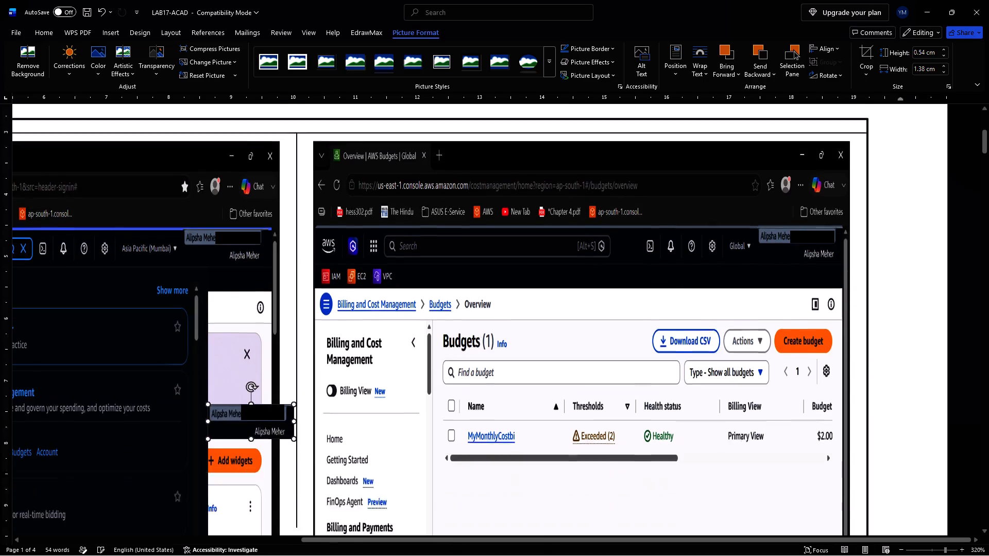
scroll(238, 496, "down", 1)
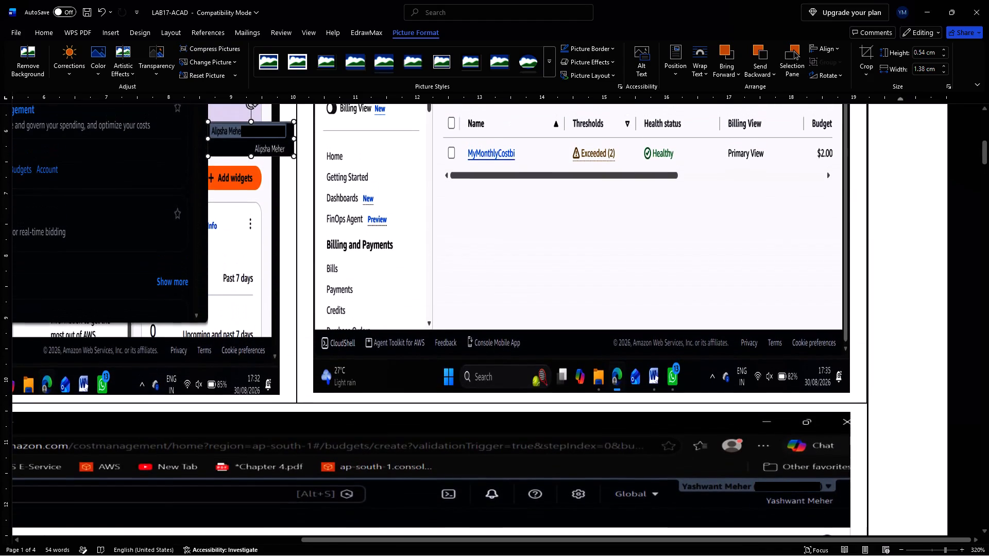
left_click_drag(227, 149, 355, 184)
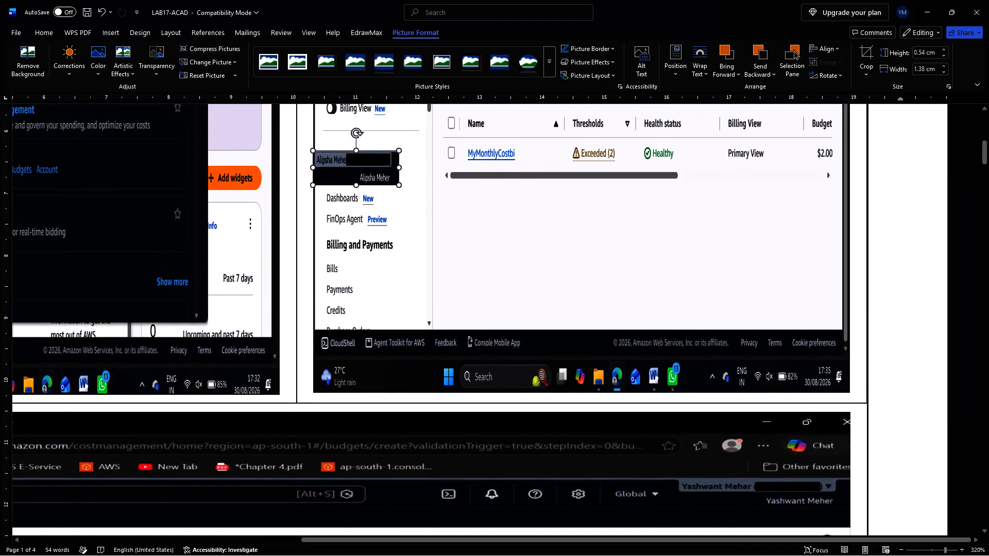
left_click_drag(355, 184, 661, 488)
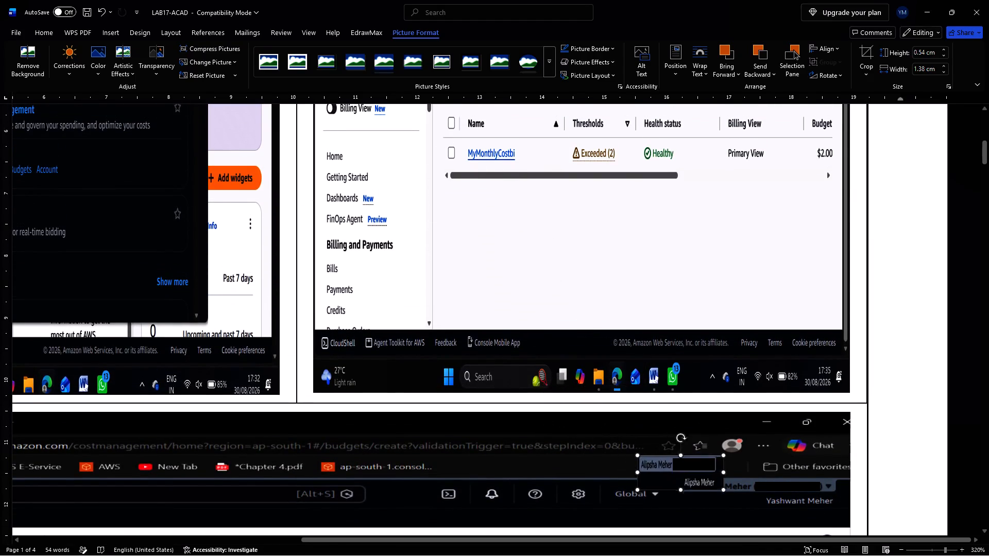
left_click_drag(661, 488, 666, 493)
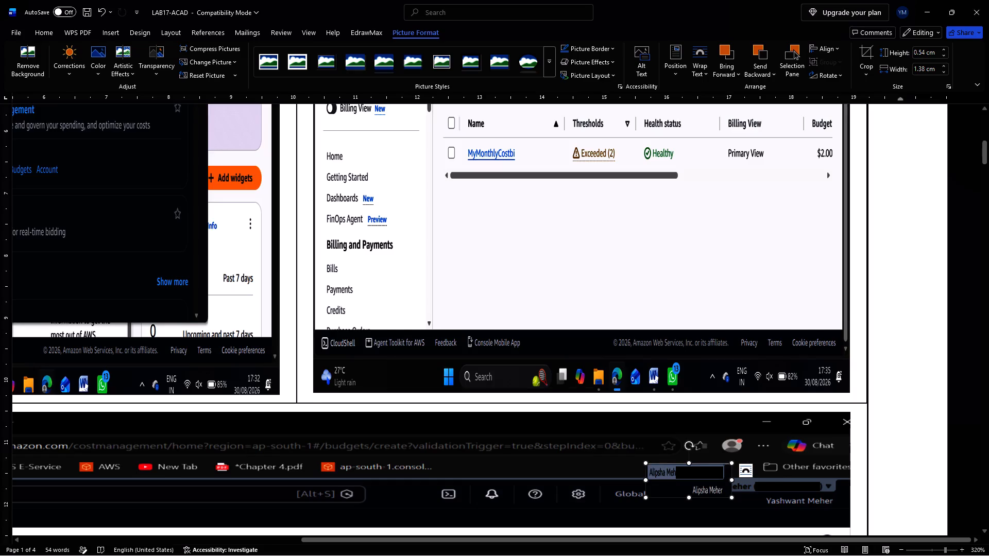
Fit the copied name picture over the account name on the Create budget template screenshot, resized to about 0.46 cm high and 2.63 cm wide.
scroll(664, 466, "down", 2)
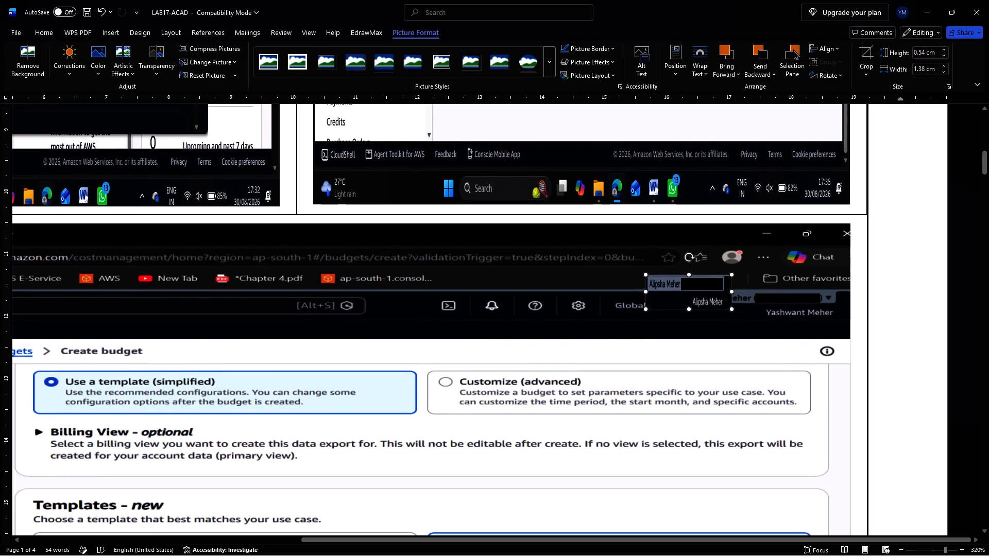
left_click_drag(689, 292, 759, 316)
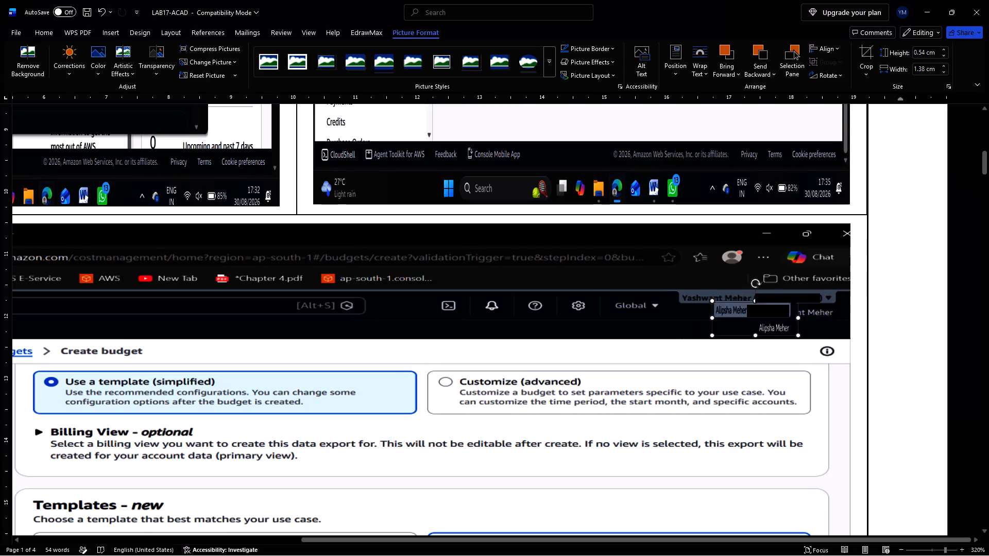
left_click_drag(759, 316, 804, 308)
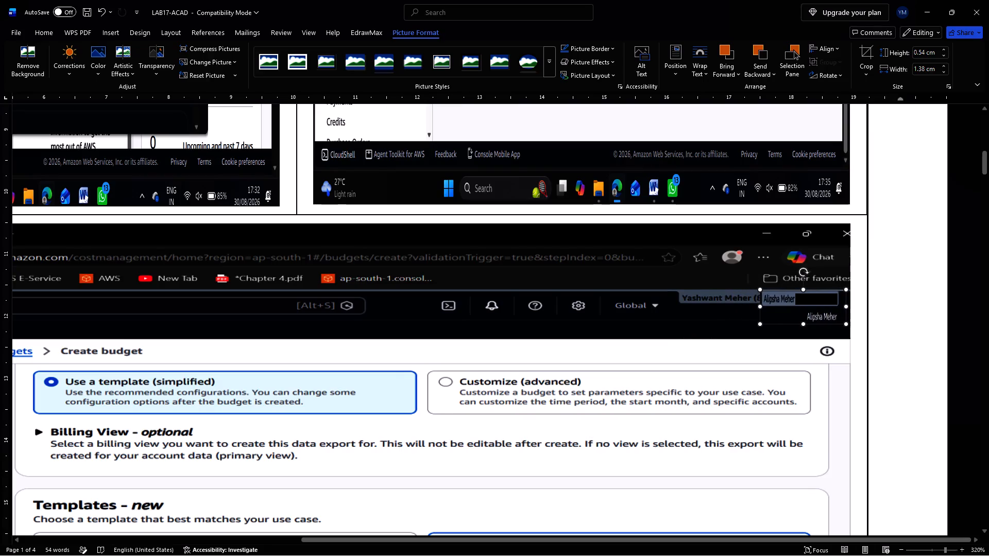
left_click_drag(804, 308, 780, 309)
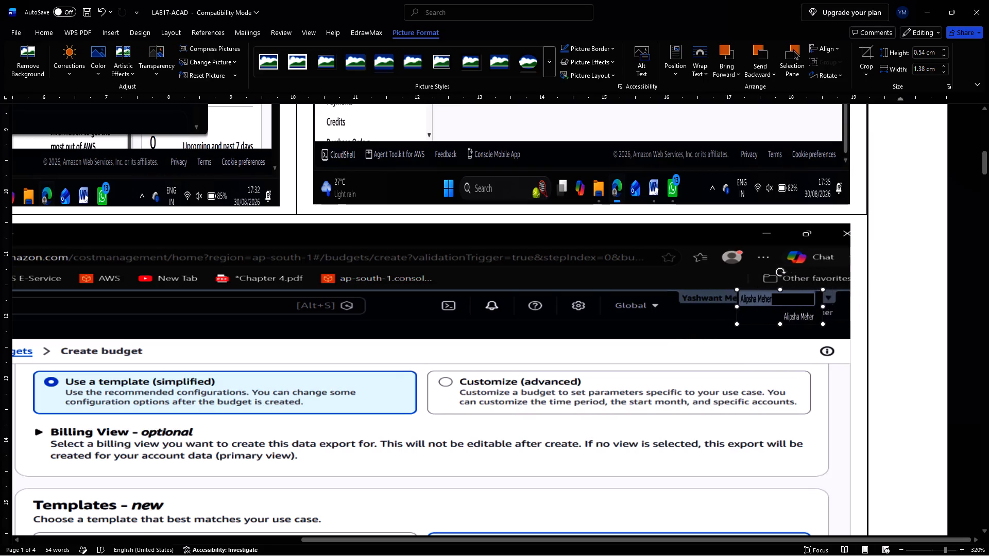
left_click_drag(780, 309, 800, 308)
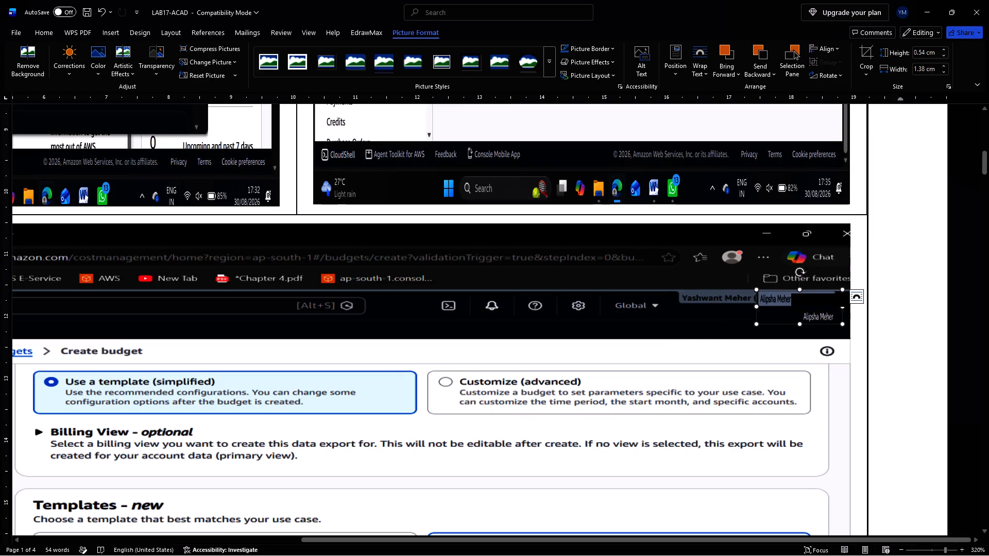
left_click_drag(756, 306, 678, 312)
left_click(664, 344)
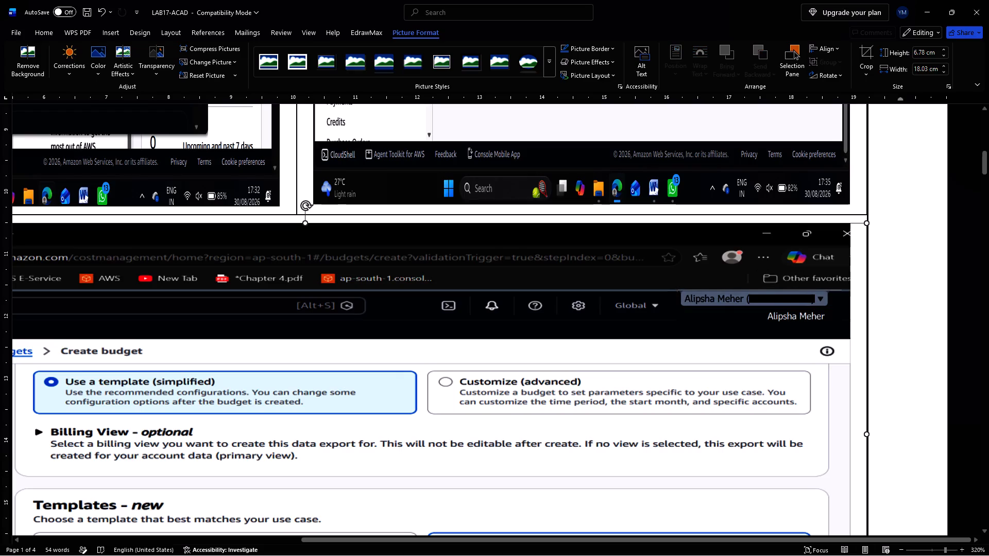
left_click(746, 299)
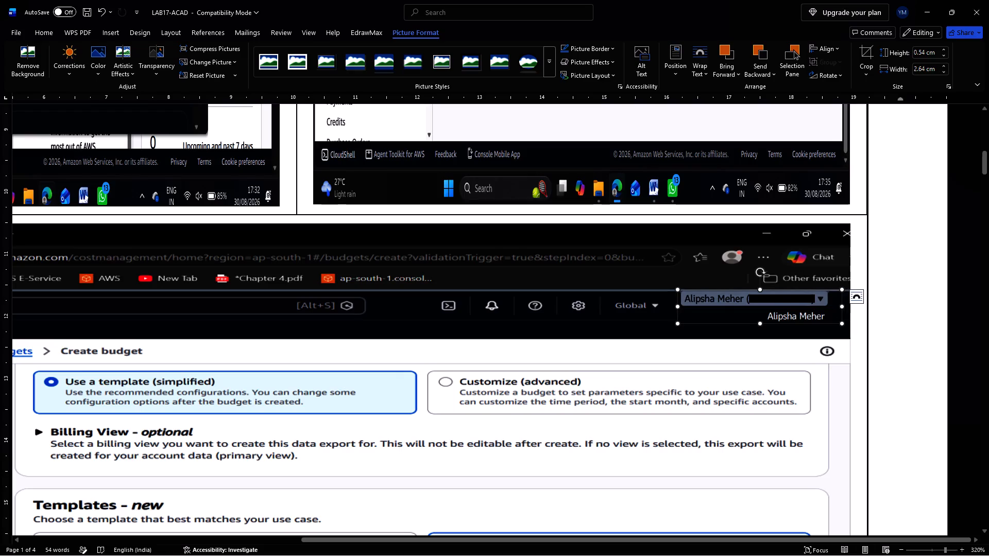
left_click(760, 322)
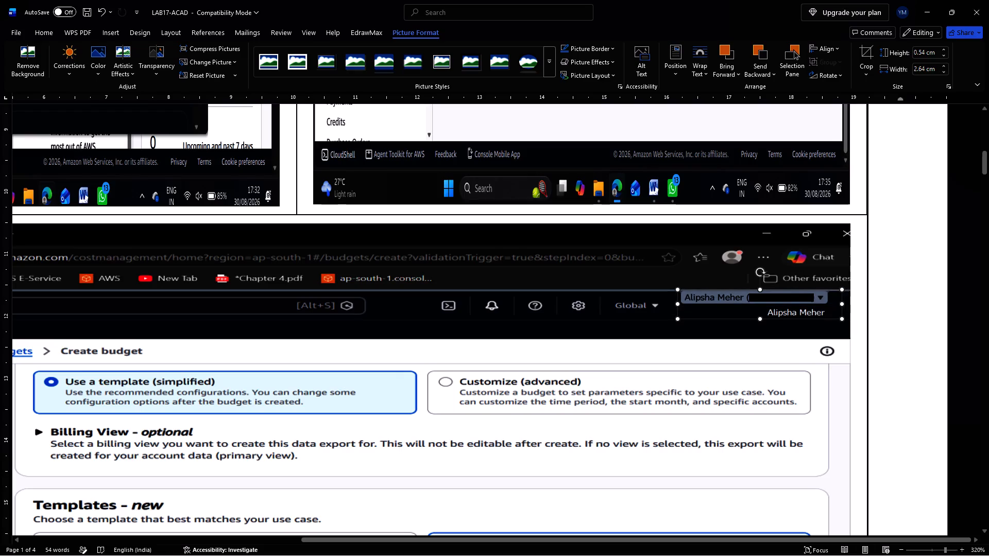
left_click(726, 349)
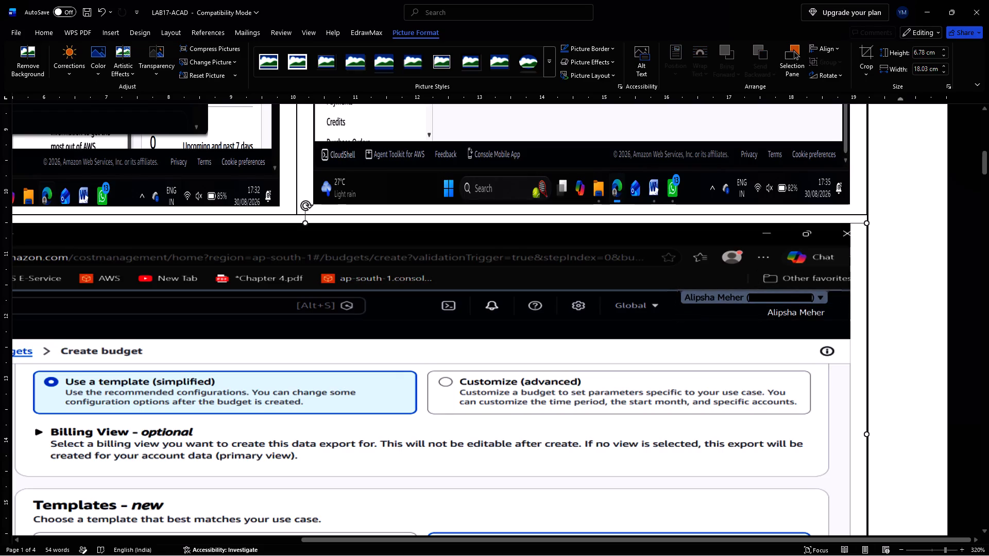
Duplicate the resized name picture and place the copy over the account name on the Create budget screenshot showing the budget name fields.
left_click(749, 311)
key("ctrl+c")
key("ctrl+v")
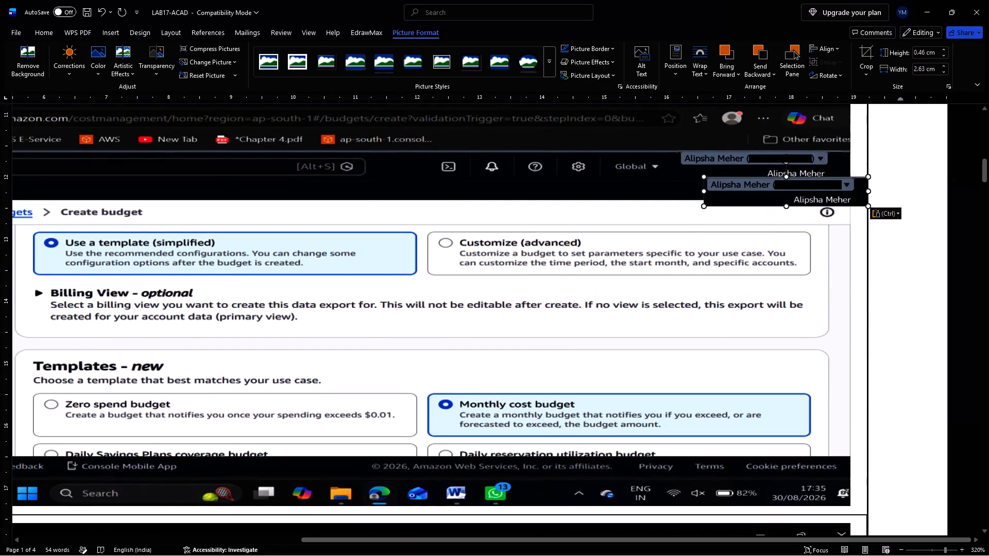
left_click_drag(757, 187, 694, 439)
scroll(694, 439, "down", 1)
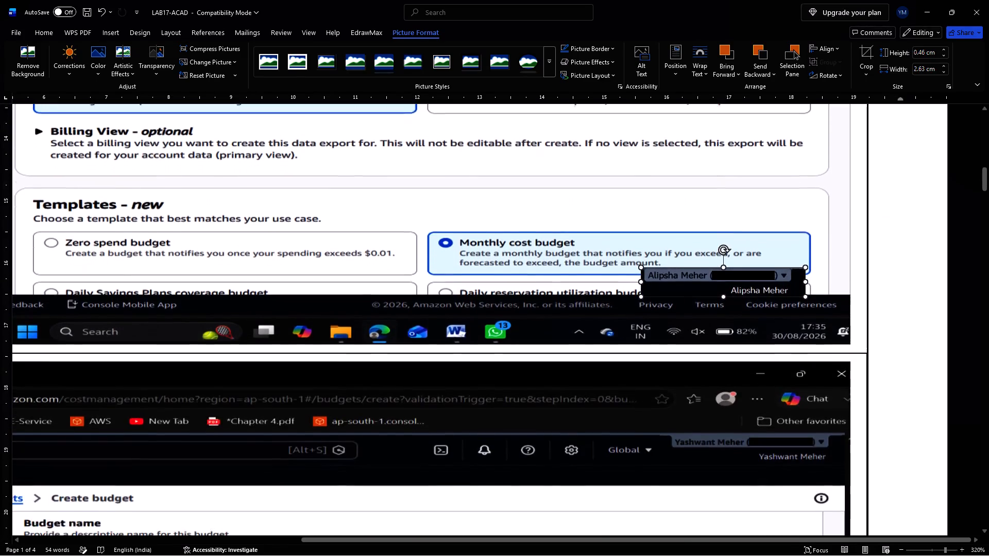
scroll(694, 439, "down", 1)
left_click_drag(693, 256, 686, 271)
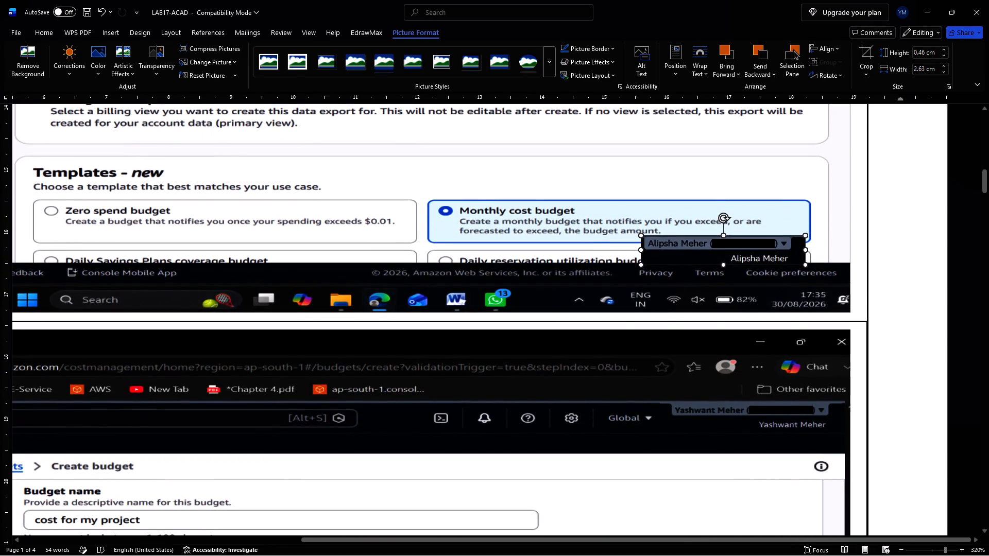
left_click_drag(686, 271, 732, 425)
Widen the copied name picture to about 2.82 cm so it covers the whole account name on that Create budget screenshot.
left_click_drag(680, 416, 677, 416)
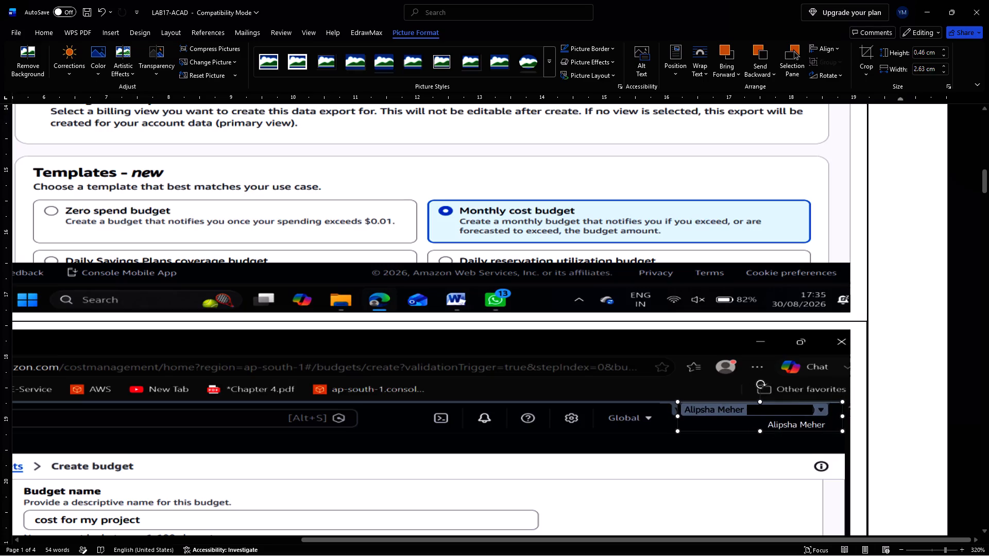
left_click_drag(677, 416, 668, 417)
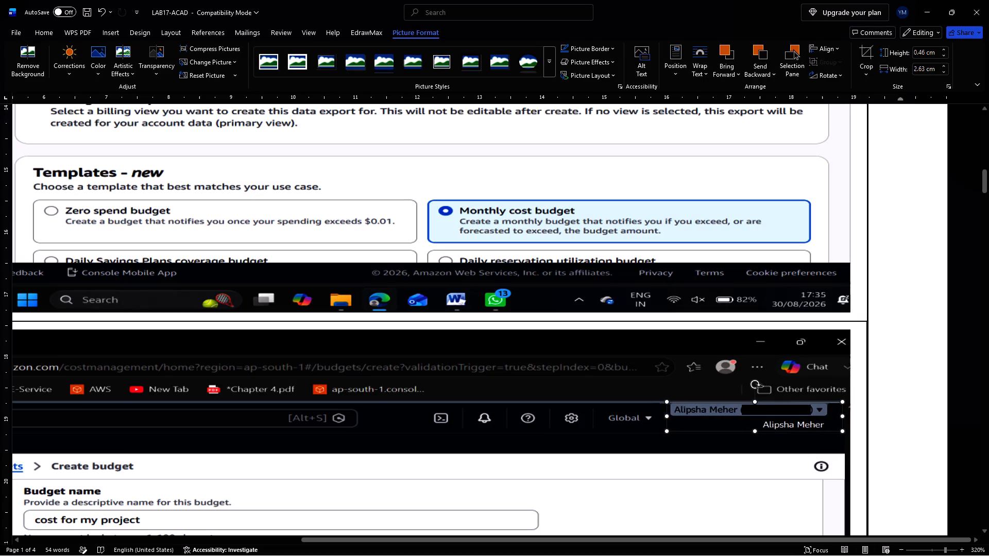
left_click_drag(668, 417, 666, 418)
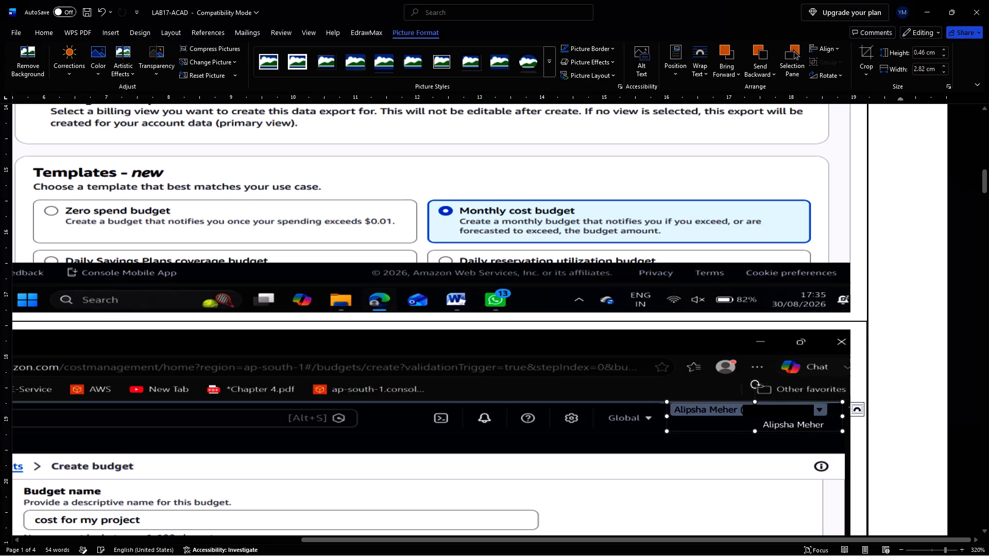
left_click(643, 428)
Duplicate the widened name picture and move the copy to the top of the Budget details screenshot in the following page's Coding Phase table.
left_click(753, 420)
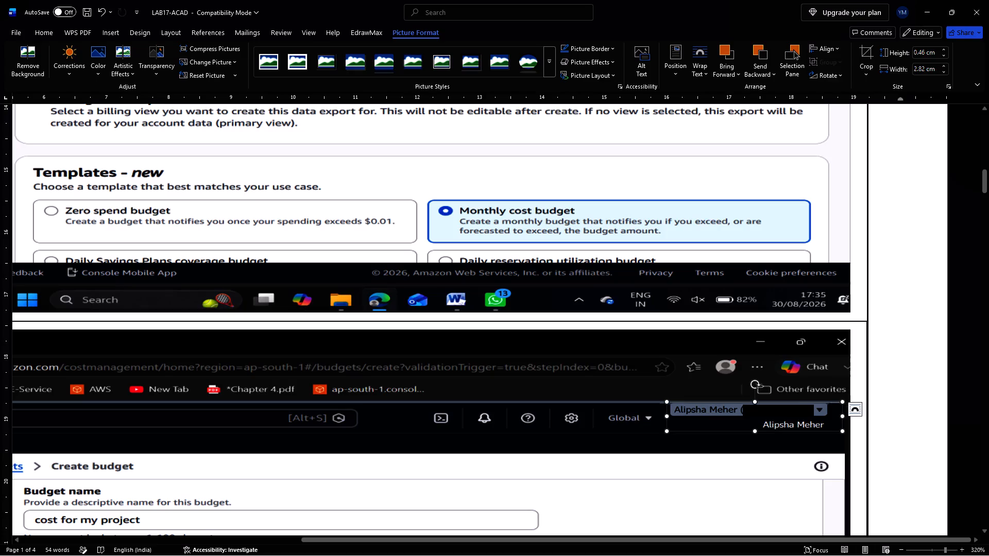
key("ctrl+c")
key("ctrl+v")
scroll(753, 420, "down", 1)
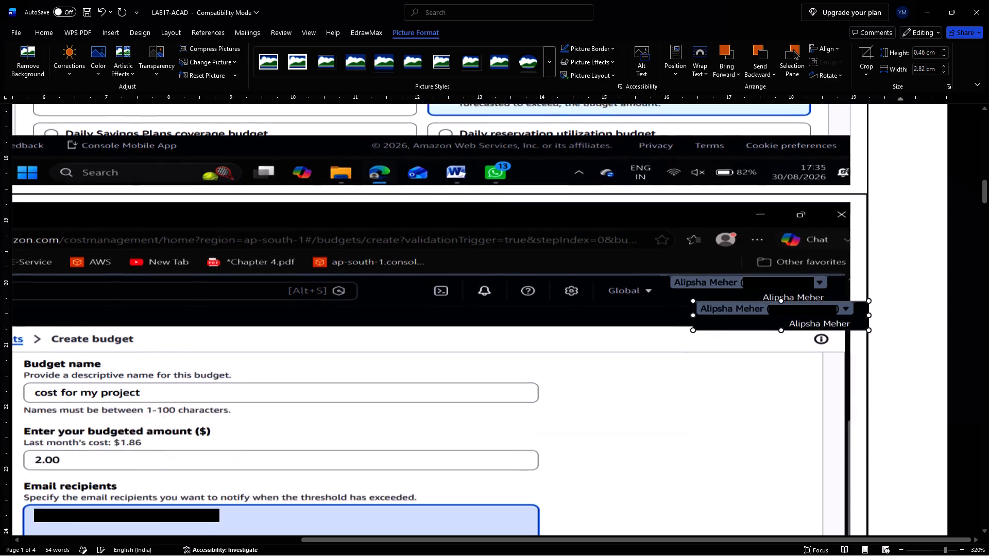
scroll(753, 420, "down", 1)
left_click_drag(745, 124, 731, 136)
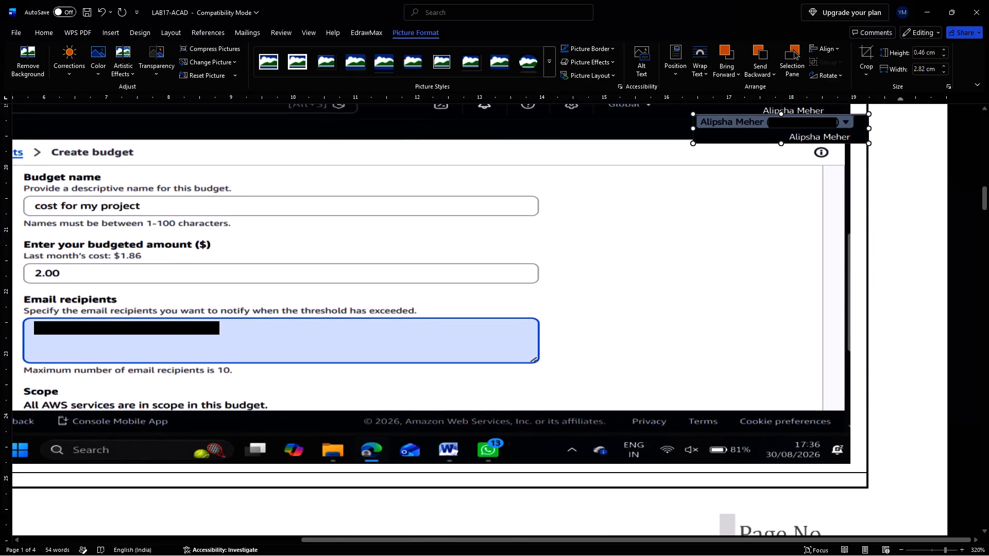
left_click_drag(731, 136, 641, 470)
scroll(641, 470, "down", 1)
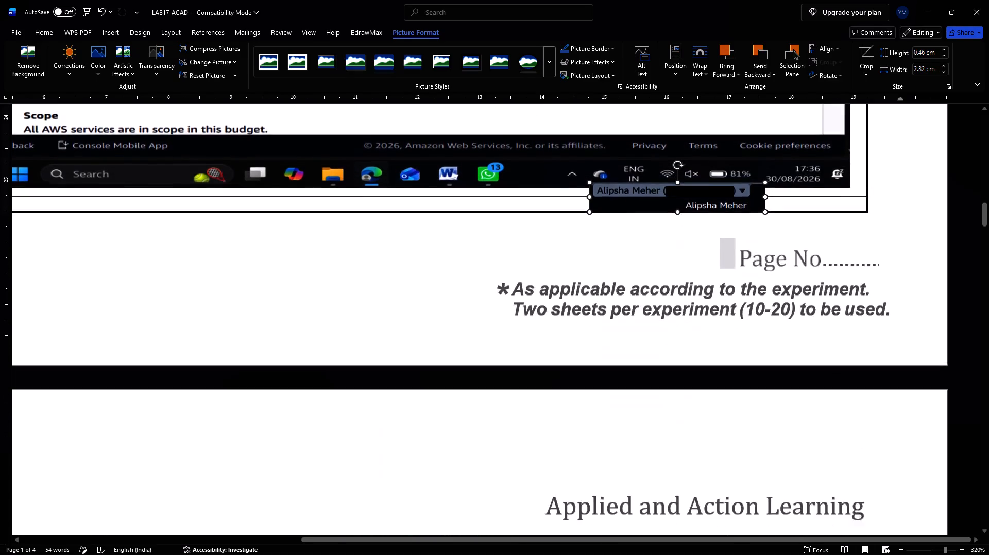
scroll(641, 470, "down", 1)
scroll(641, 470, "down", 5, "ctrl")
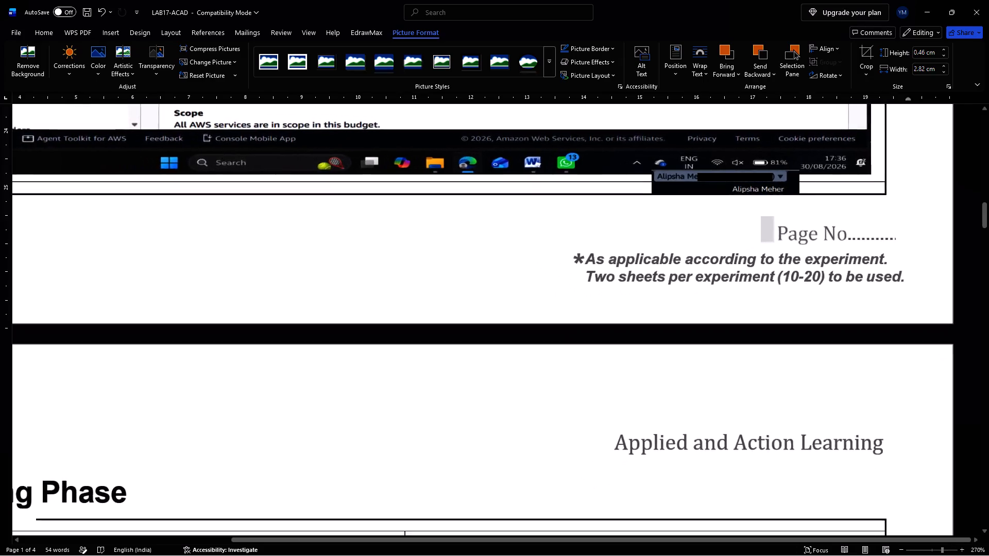
scroll(641, 470, "down", 3, "ctrl")
left_click_drag(767, 180, 738, 193)
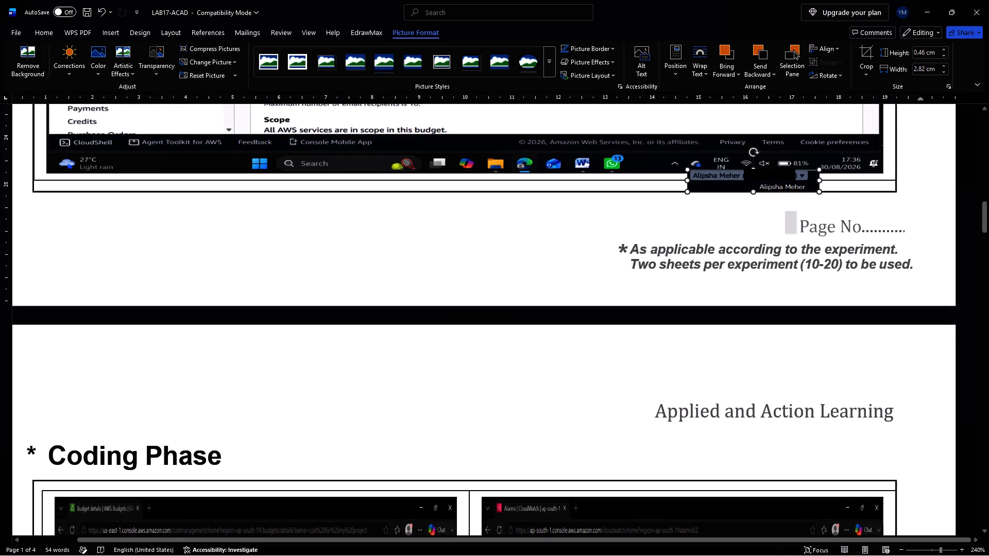
left_click_drag(738, 193, 416, 515)
Delete the old name overlay from the account name on the Budget details screenshot.
scroll(416, 515, "down", 1)
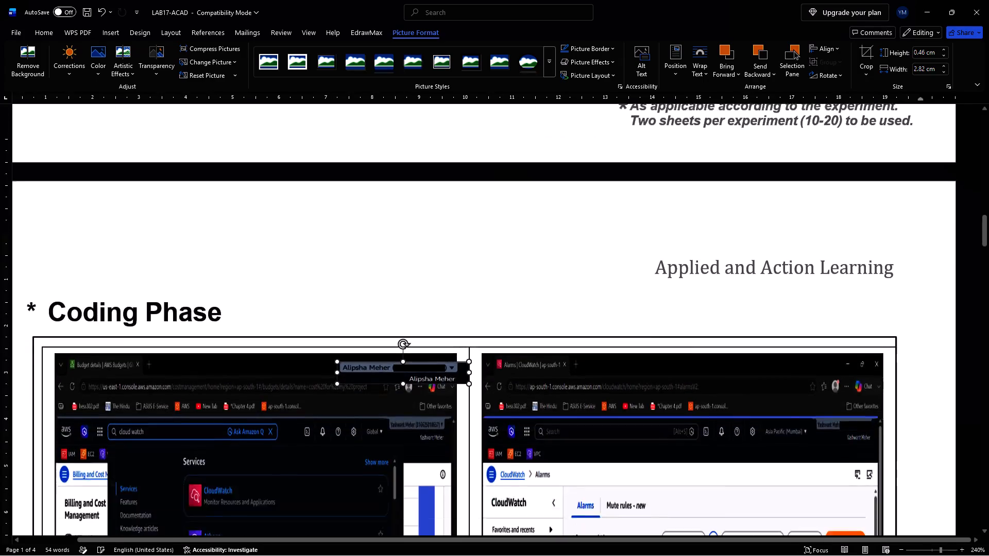
scroll(416, 515, "down", 1)
left_click(433, 376)
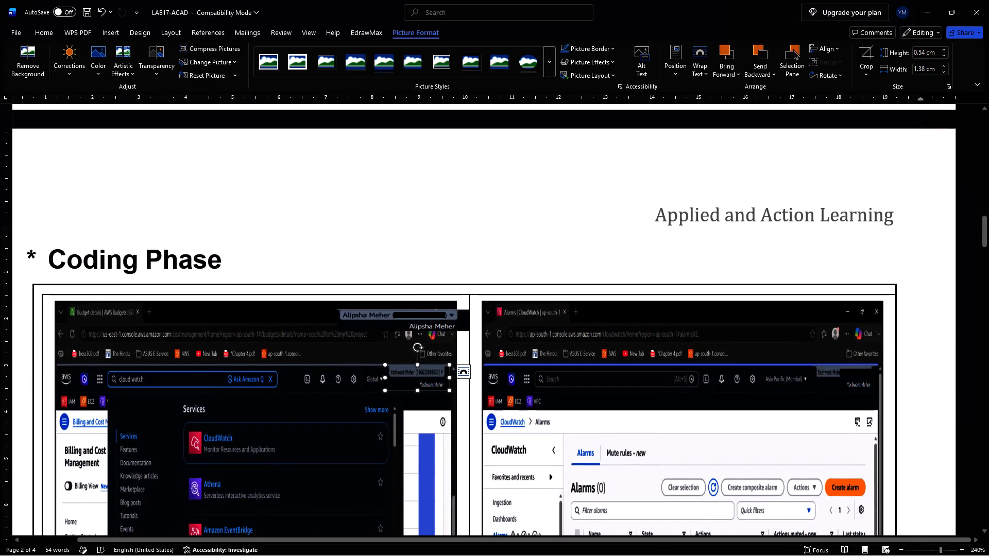
key("Delete")
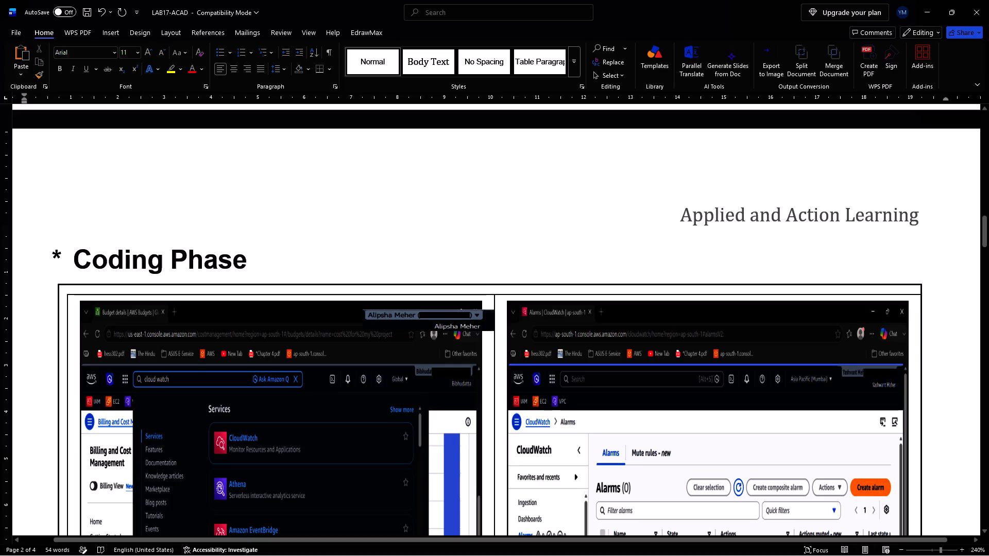
Move the name picture over the account name on the Budget details screenshot and resize it to about 0.54 cm high by 1.43 cm wide.
left_click(447, 317)
left_click_drag(447, 317, 441, 326)
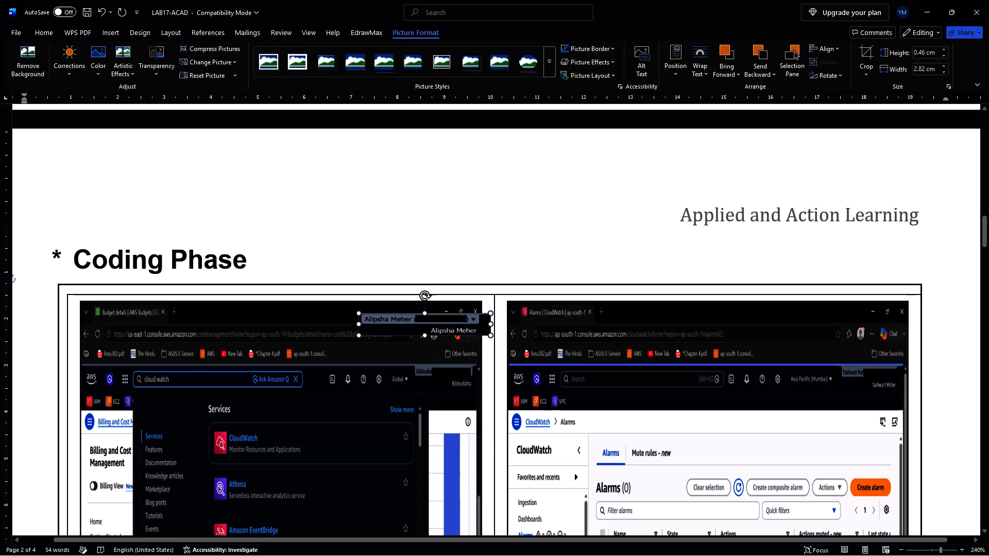
left_click_drag(441, 326, 431, 372)
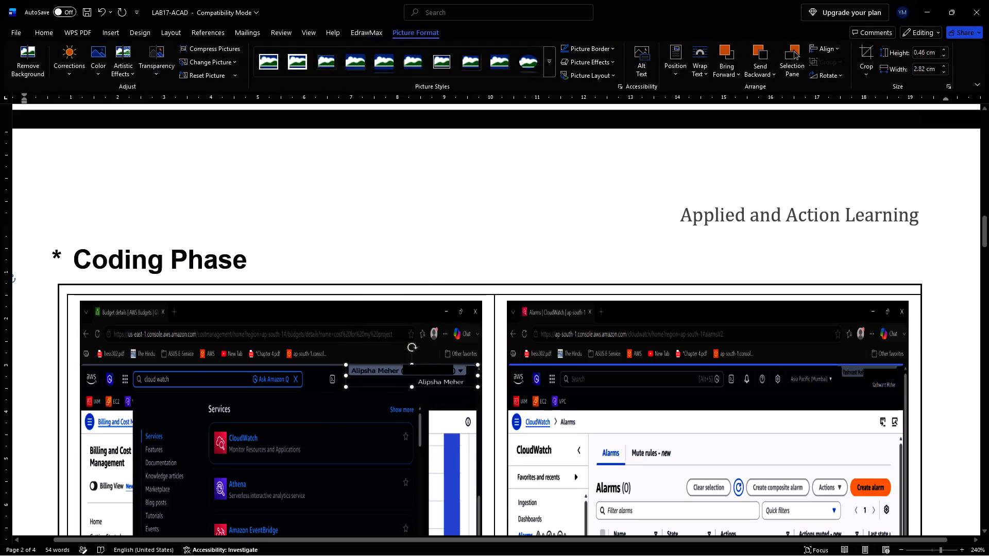
left_click_drag(347, 374, 465, 369)
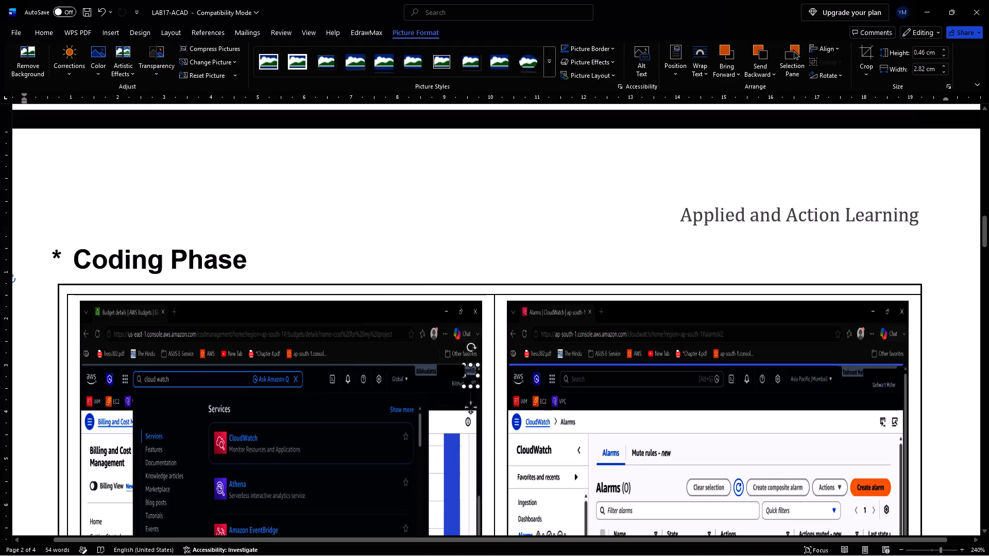
left_click_drag(465, 369, 411, 373)
left_click(444, 388)
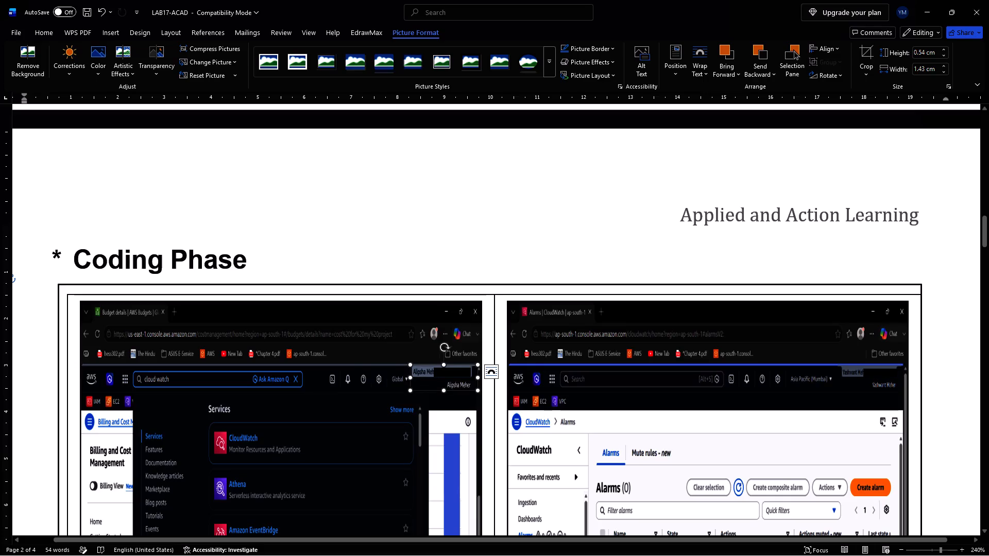
Duplicate the resized name picture and place the copy over the account name on the CloudWatch Alarms screenshot.
key("ctrl+c")
key("ctrl+v")
left_click_drag(470, 398, 805, 403)
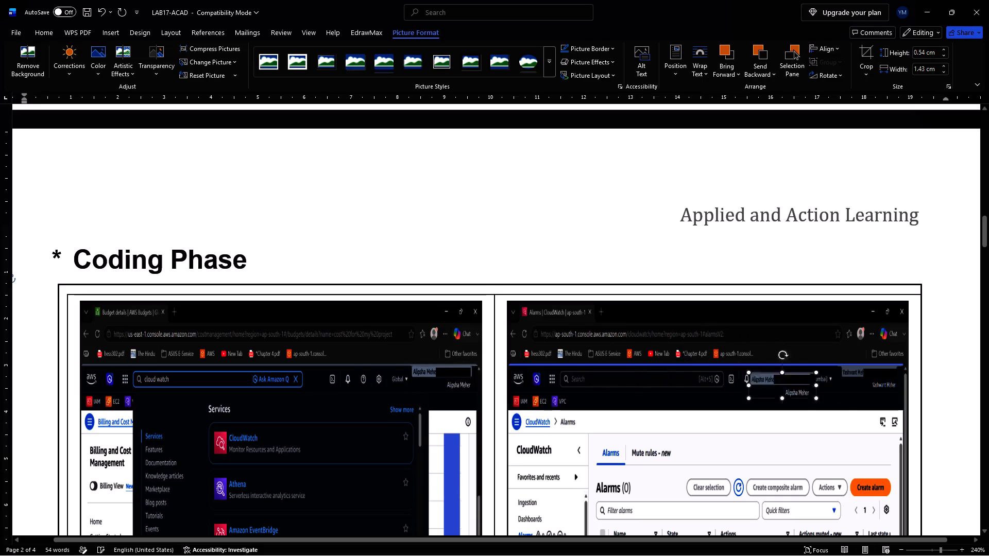
left_click_drag(805, 403, 829, 406)
left_click_drag(811, 406, 850, 381)
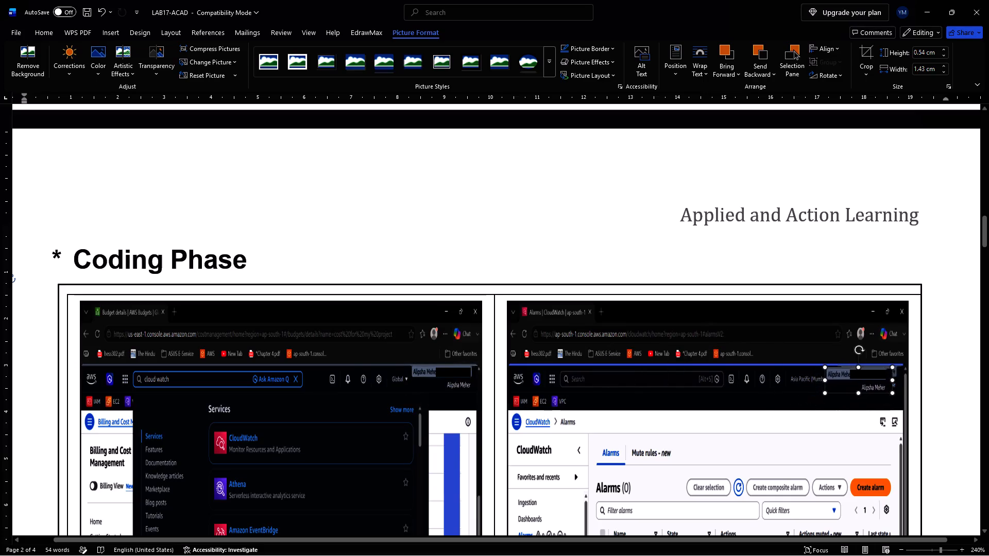
left_click_drag(850, 381, 858, 376)
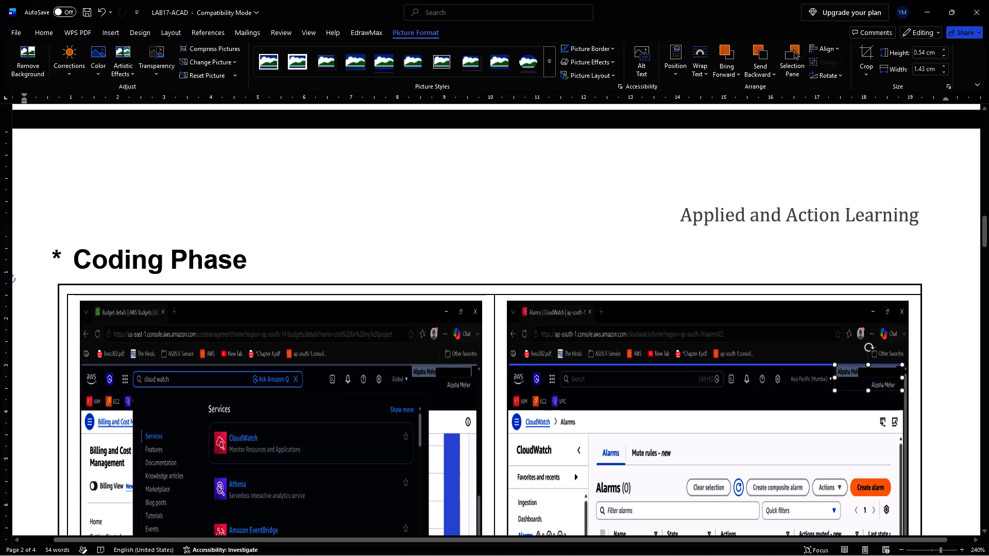
left_click_drag(858, 376, 859, 376)
left_click(835, 412)
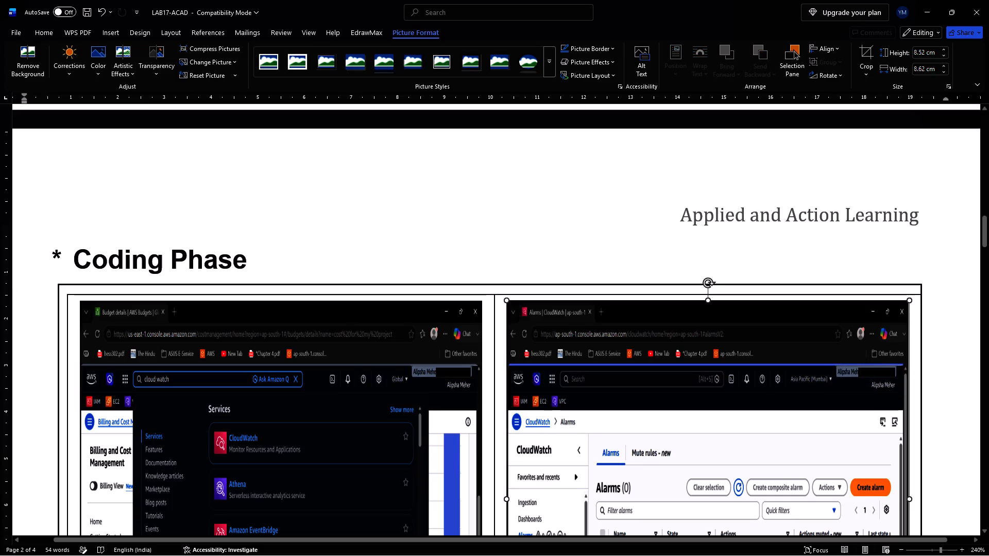
Duplicate the name picture and place the copy over the account name on the Create alarm screenshot showing the Classic metric type.
left_click(860, 374)
key("ctrl+c")
key("ctrl+v")
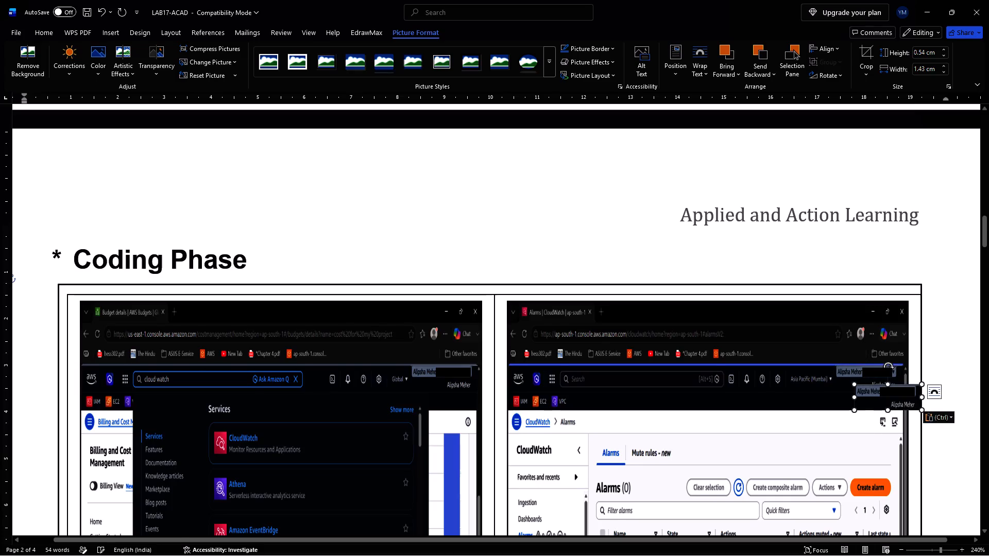
scroll(860, 374, "down", 1)
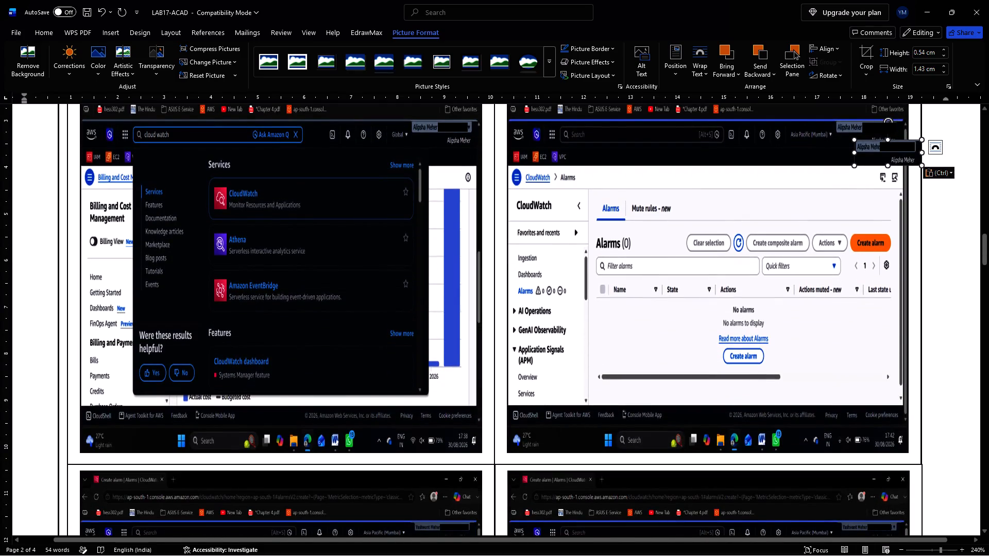
left_click(872, 160)
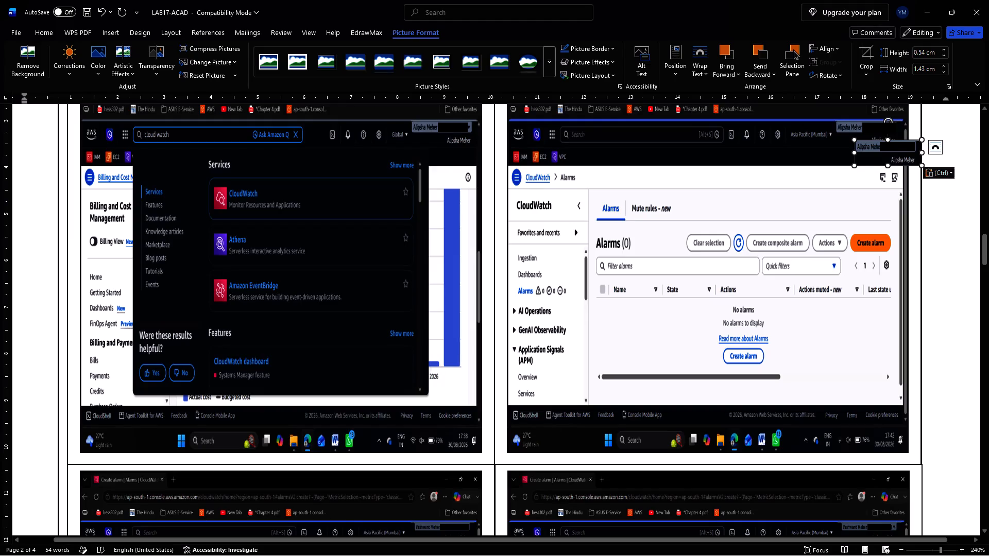
left_click_drag(878, 154, 438, 530)
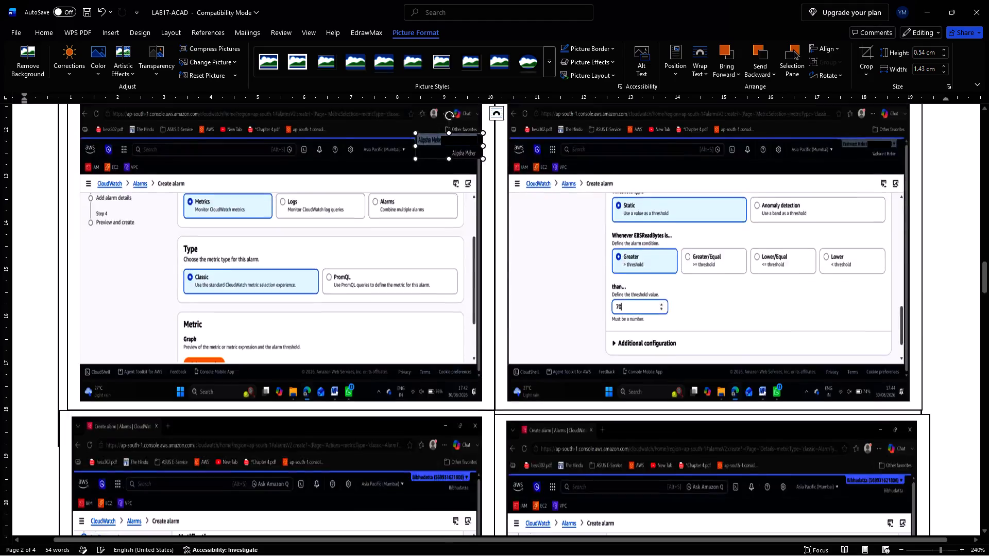
scroll(438, 530, "right", 1)
scroll(438, 530, "up", 1)
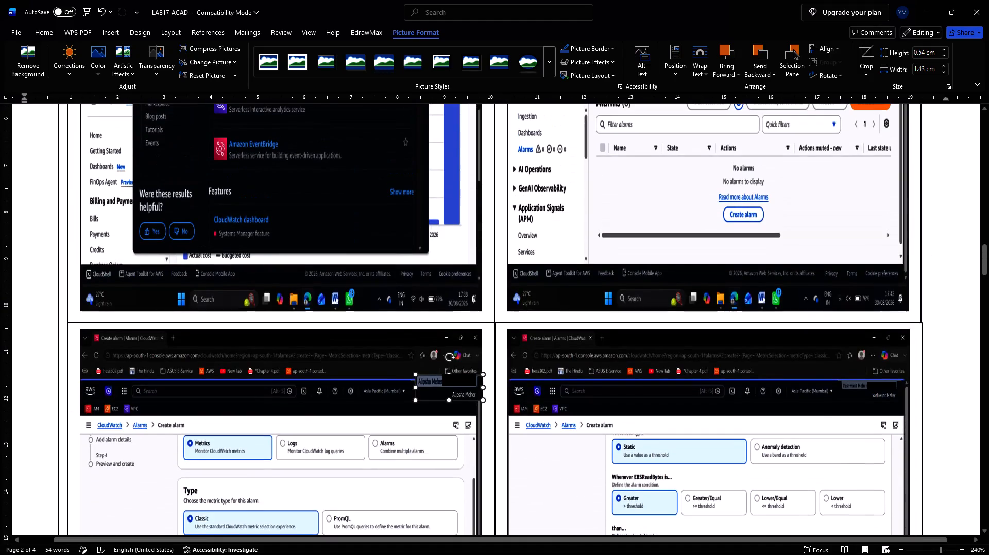
scroll(438, 530, "up", 1)
left_click_drag(444, 384, 414, 411)
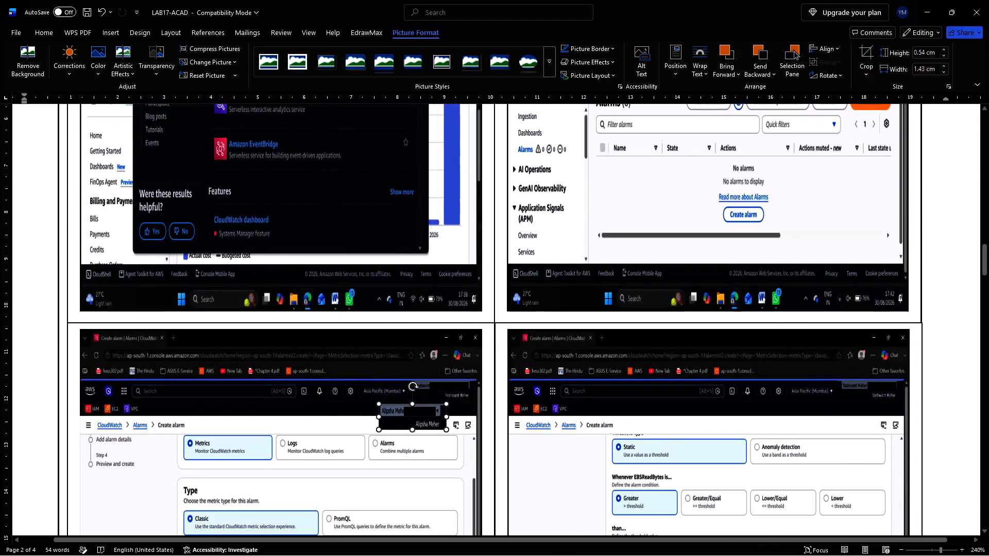
left_click_drag(414, 411, 440, 389)
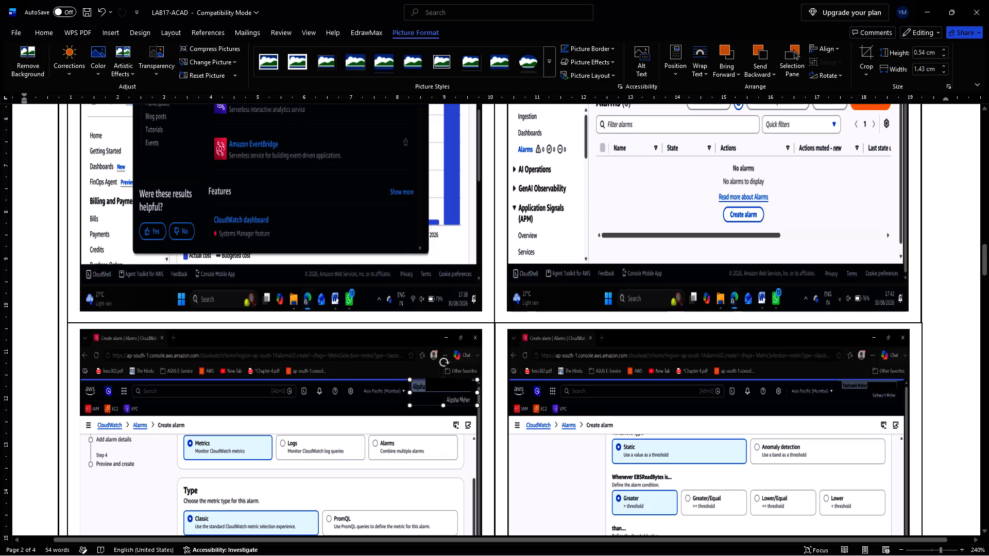
left_click_drag(440, 389, 437, 390)
left_click(445, 432)
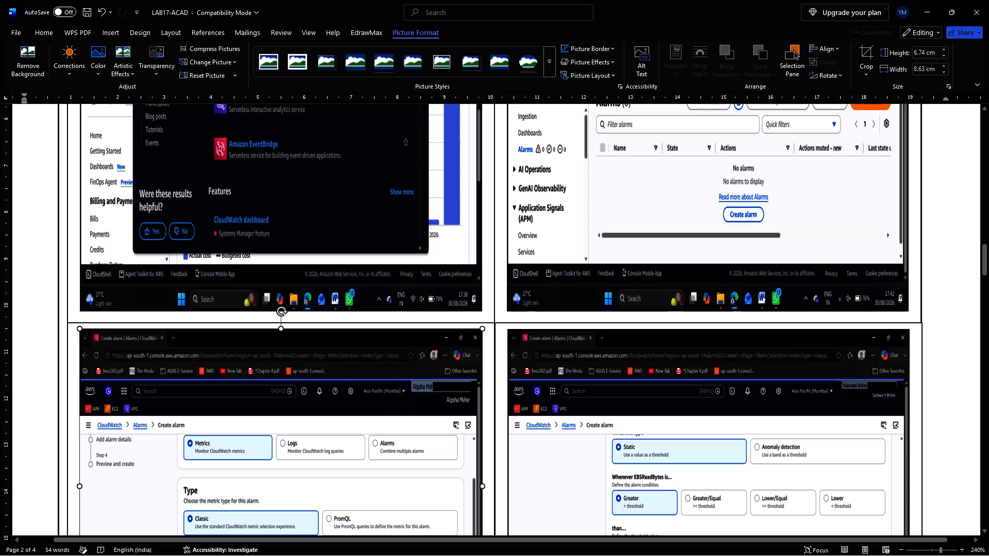
Reduce the height of the name picture on that Create alarm screenshot to about 0.42 cm.
left_click(445, 392)
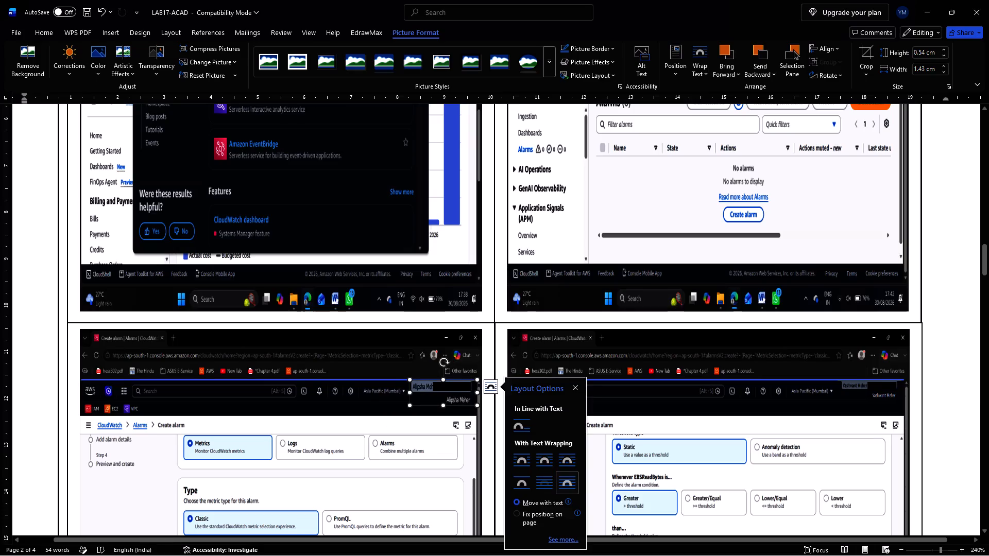
left_click(407, 425)
left_click(436, 394)
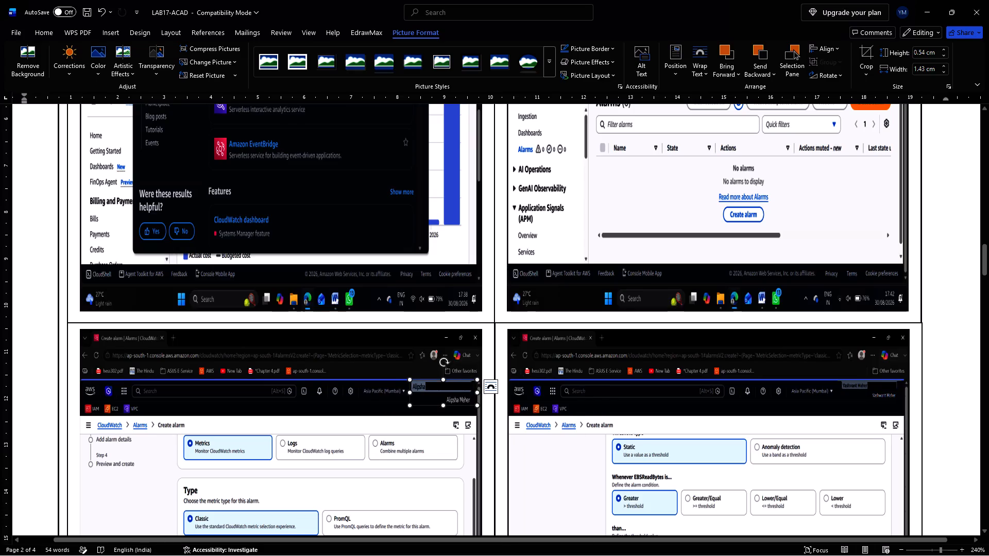
left_click_drag(442, 407, 443, 399)
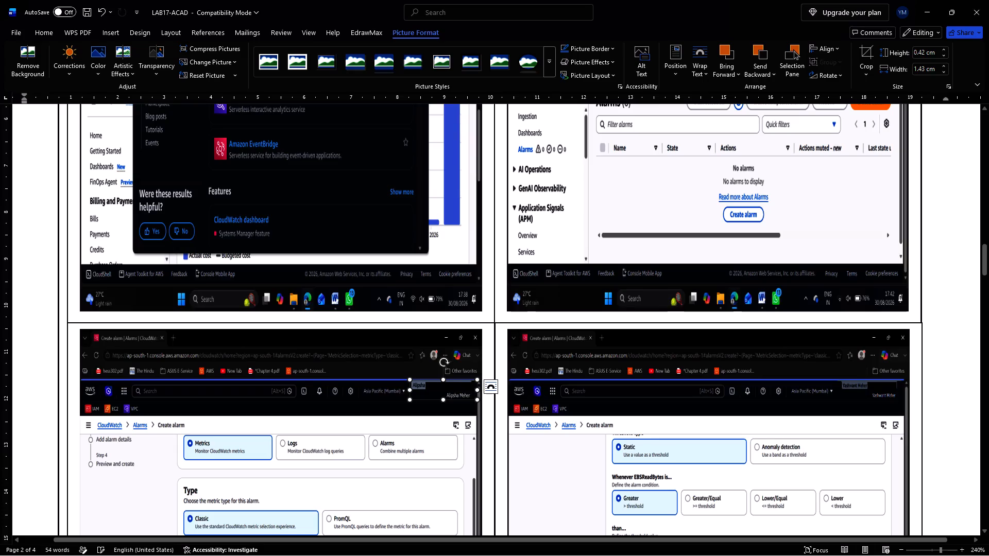
Duplicate the shortened name picture and place the copy over the account name on the Create alarm screenshot showing the threshold settings.
key("ctrl+c")
key("ctrl+v")
left_click_drag(447, 412, 468, 410)
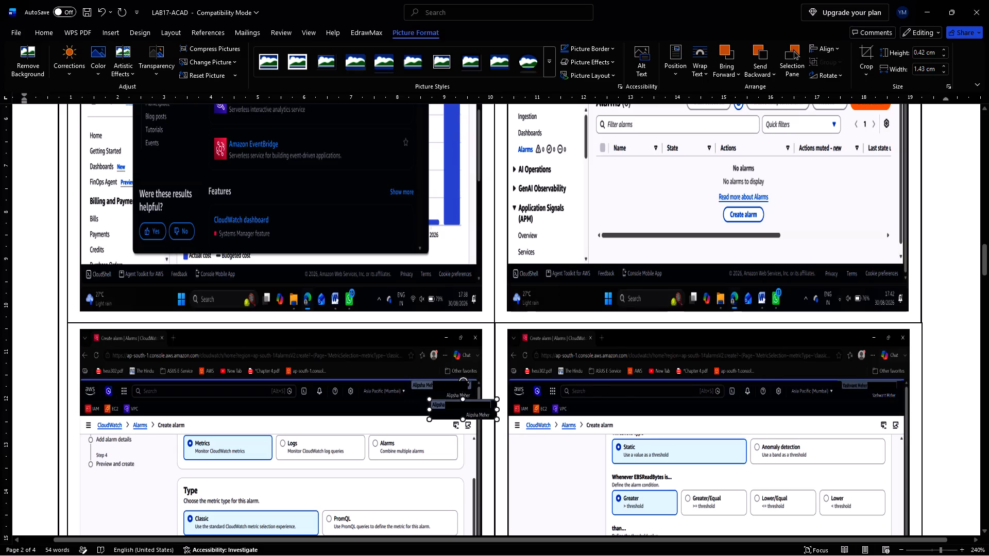
left_click_drag(468, 410, 873, 392)
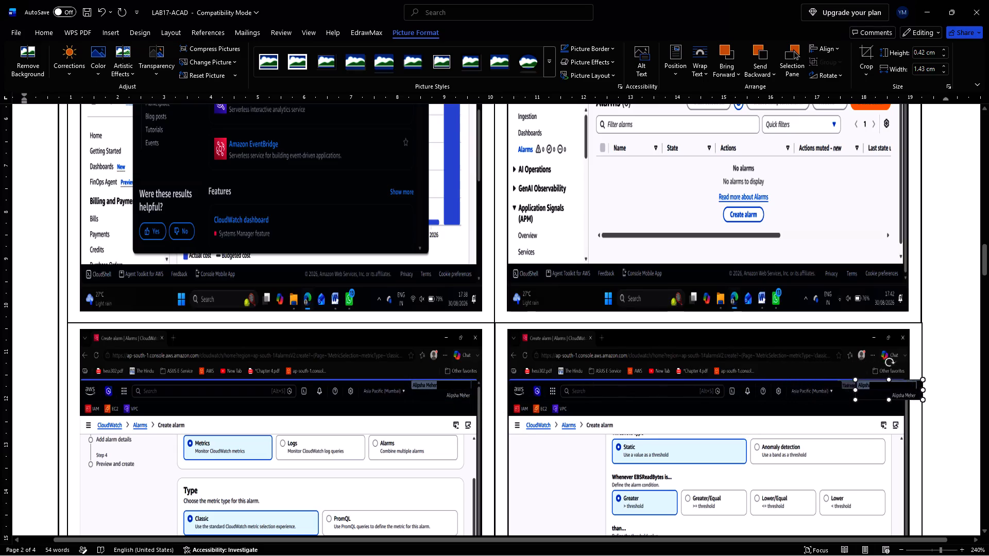
left_click_drag(873, 392, 851, 393)
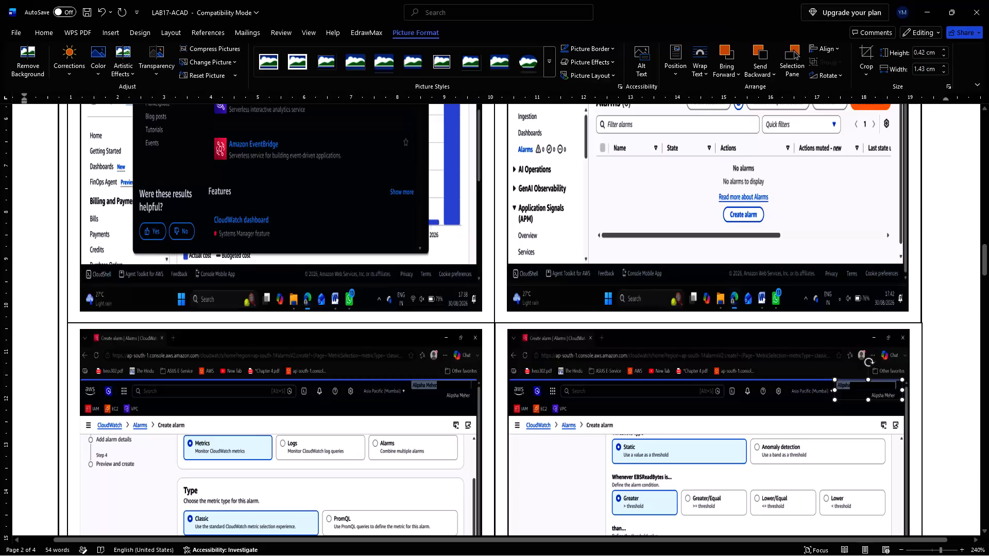
left_click_drag(851, 393, 852, 393)
key("Right")
key("Right")
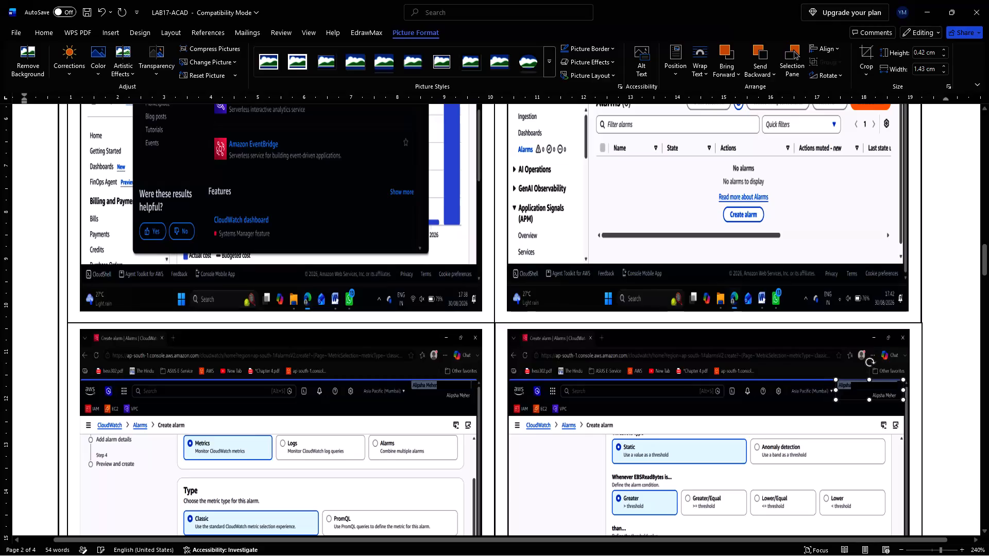
left_click(862, 423)
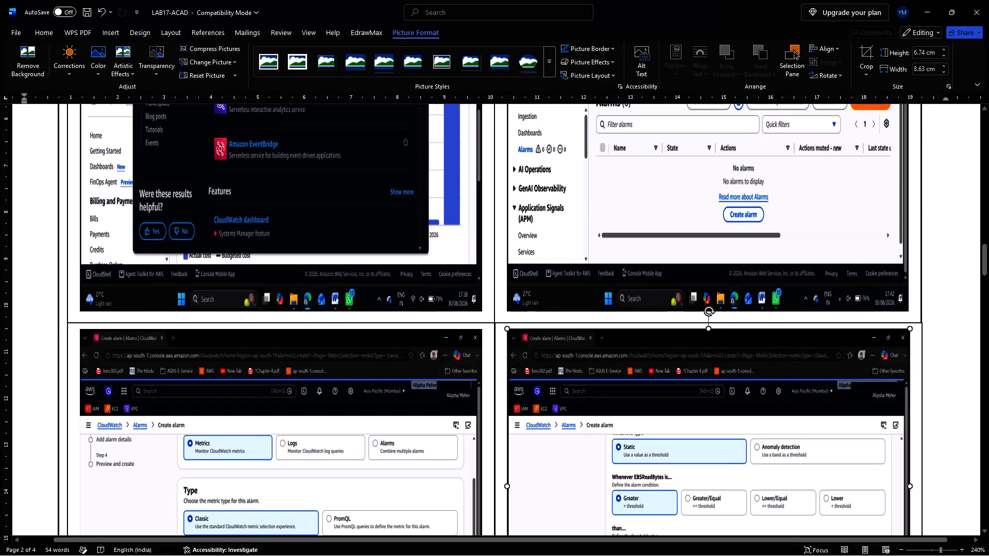
Duplicate the name picture and place the copy over the account name on the Create alarm screenshot showing the Notification settings.
left_click(850, 391)
key("ctrl+c")
key("ctrl+v")
scroll(850, 391, "down", 1)
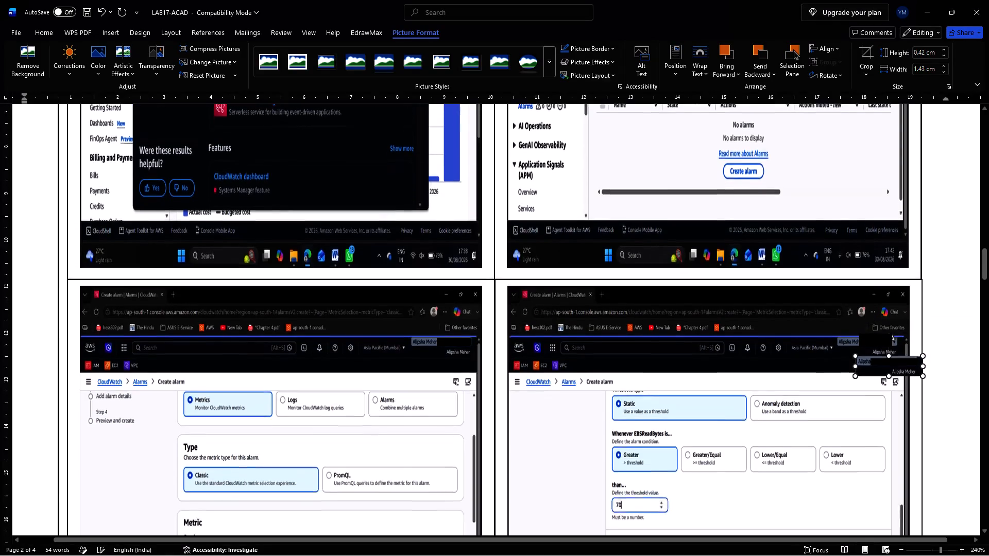
scroll(850, 391, "down", 1)
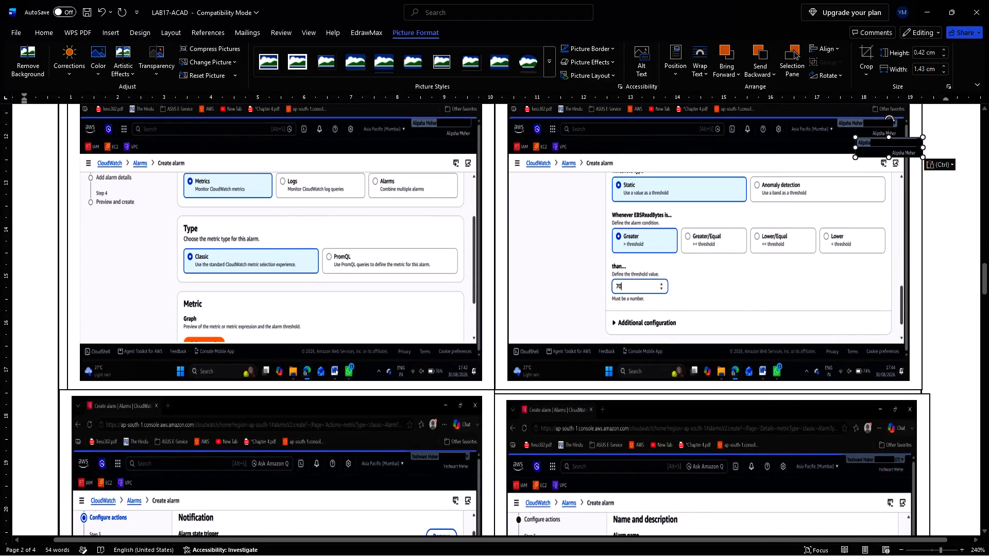
left_click_drag(874, 151, 423, 469)
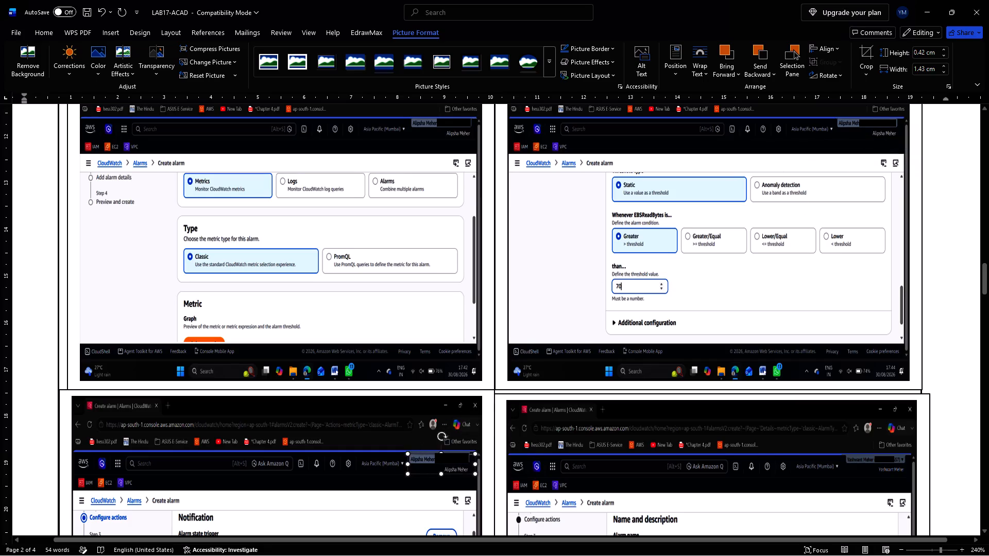
left_click_drag(423, 469, 428, 464)
left_click(444, 492)
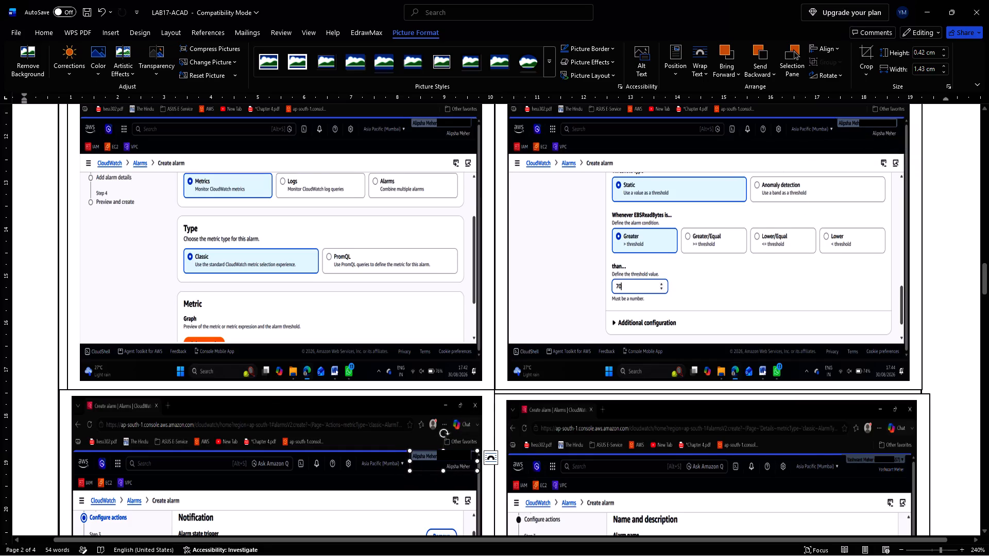
Duplicate the name picture and place the copy over the account name on the Create alarm screenshot showing Name and description.
scroll(444, 492, "down", 1)
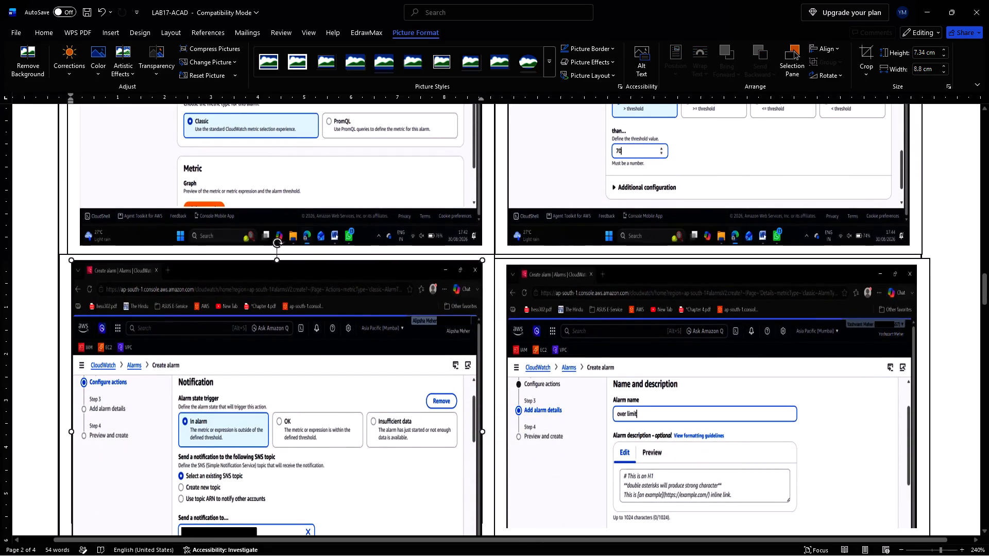
left_click(438, 328)
key("ctrl+c")
key("ctrl+v")
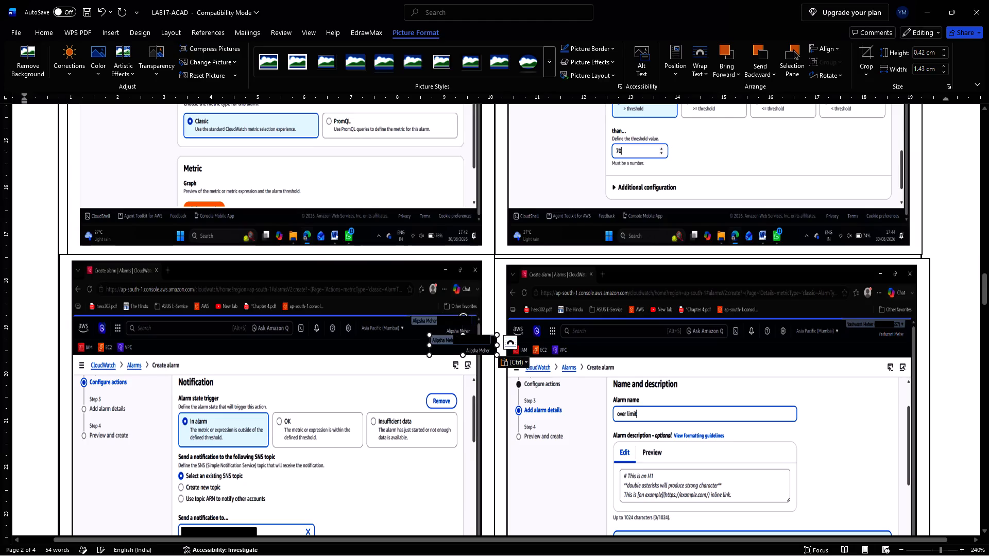
left_click_drag(449, 345, 749, 347)
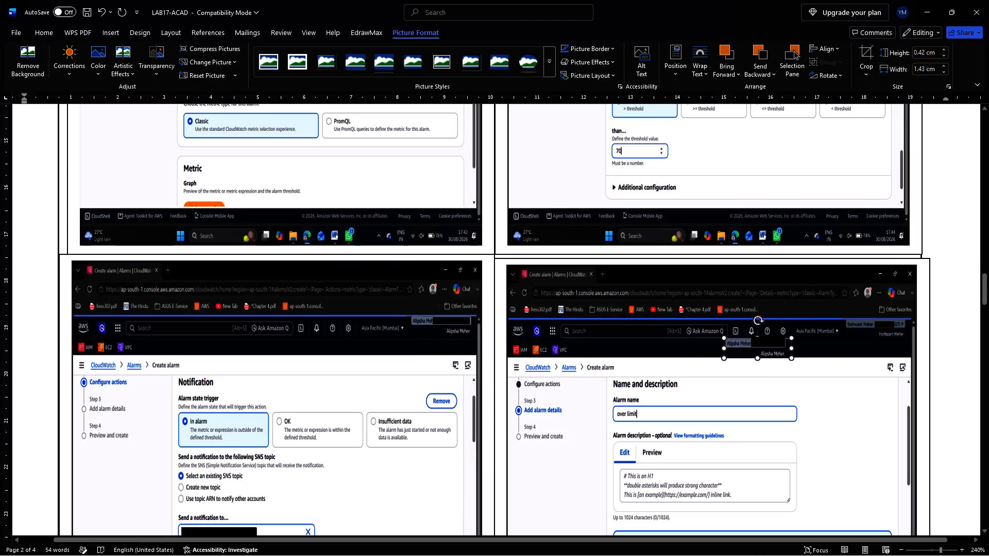
left_click_drag(749, 347, 858, 342)
left_click_drag(854, 345, 859, 340)
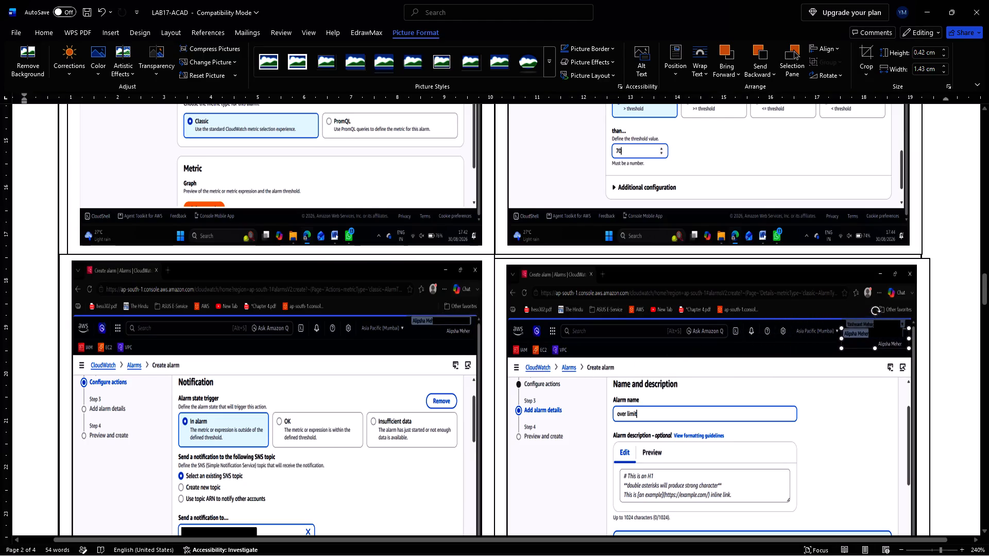
left_click_drag(859, 340, 862, 333)
left_click(858, 356)
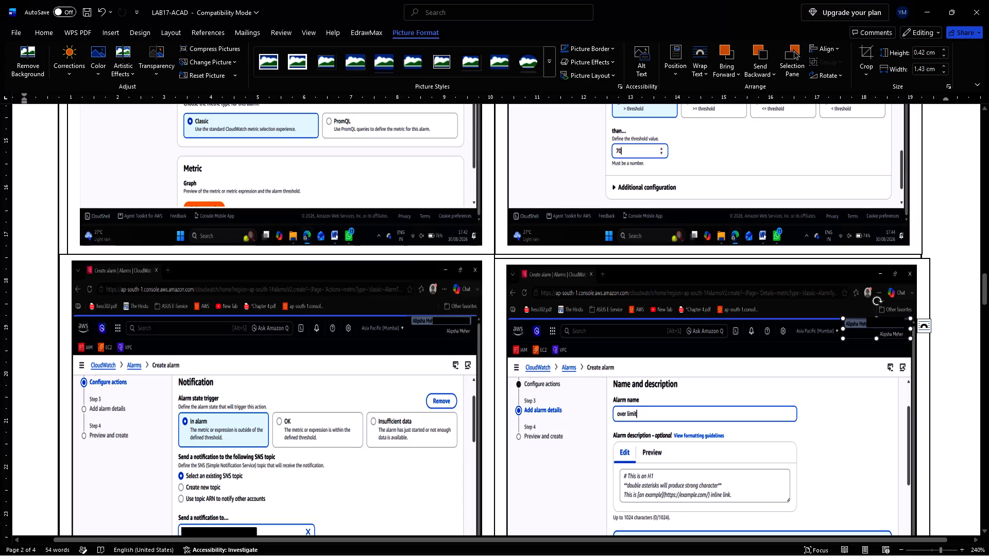
Duplicate the name picture from the Name and description screenshot and bring the copy to Implementation Phase: Final Output on page 3.
left_click(868, 333)
key("ctrl+c")
key("ctrl+v")
scroll(868, 333, "down", 2)
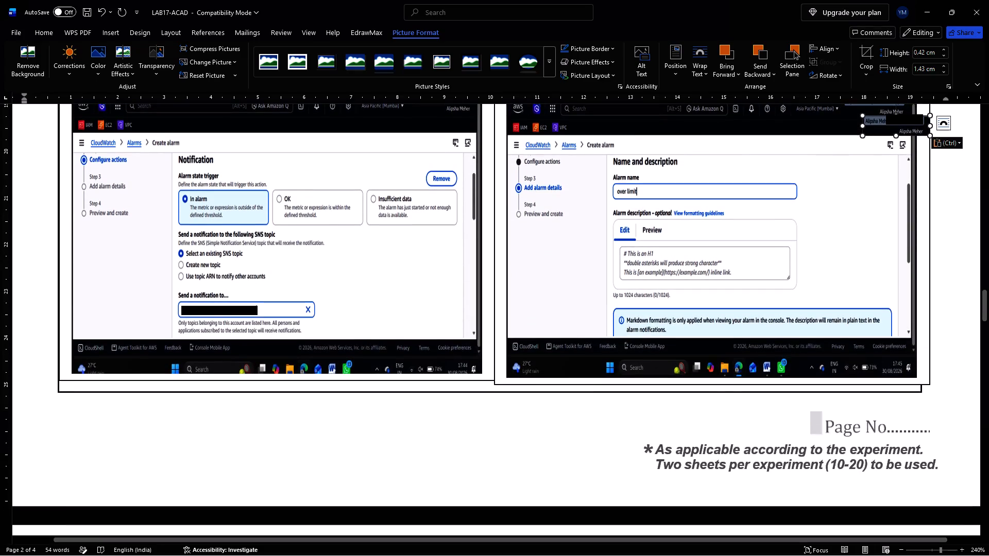
left_click_drag(883, 126, 625, 482)
scroll(625, 482, "down", 2)
key("Down")
key("Down")
key("Down")
key("Down")
key("Down")
key("Down")
key("Down")
key("Down")
key("Down")
key("Down")
key("Down")
key("Down")
key("Down")
key("Down")
key("Down")
key("Down")
key("Down")
key("Down")
key("Down")
key("Down")
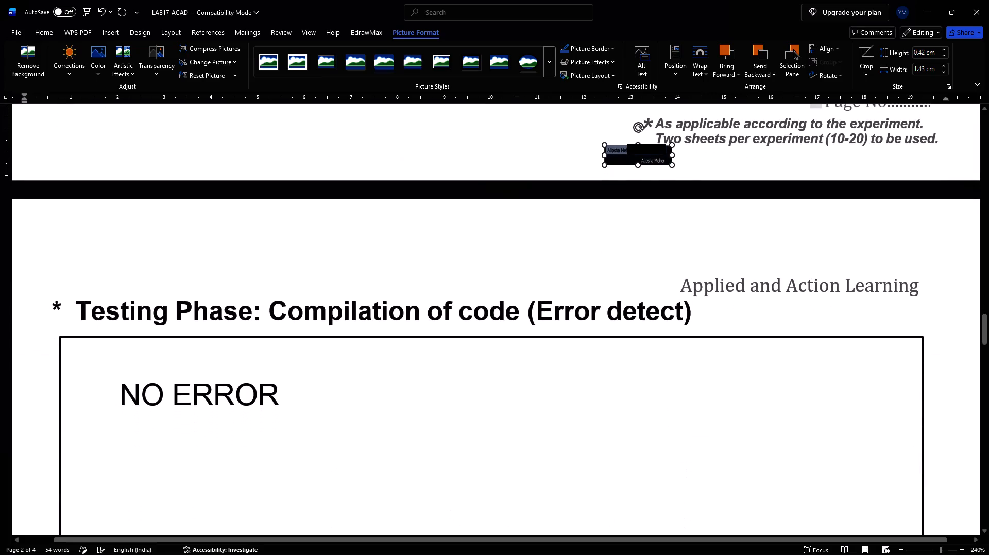
scroll(625, 482, "down", 3)
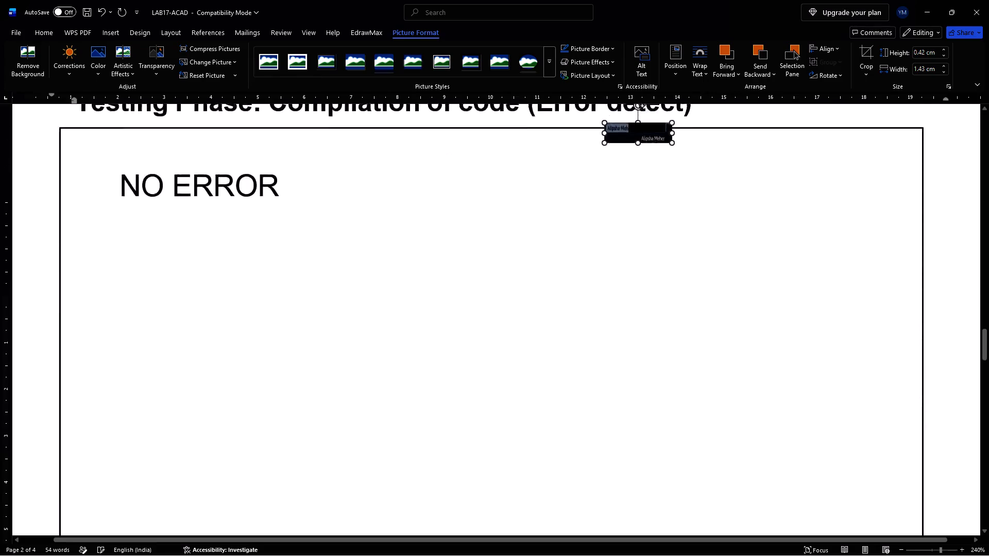
scroll(625, 482, "down", 1)
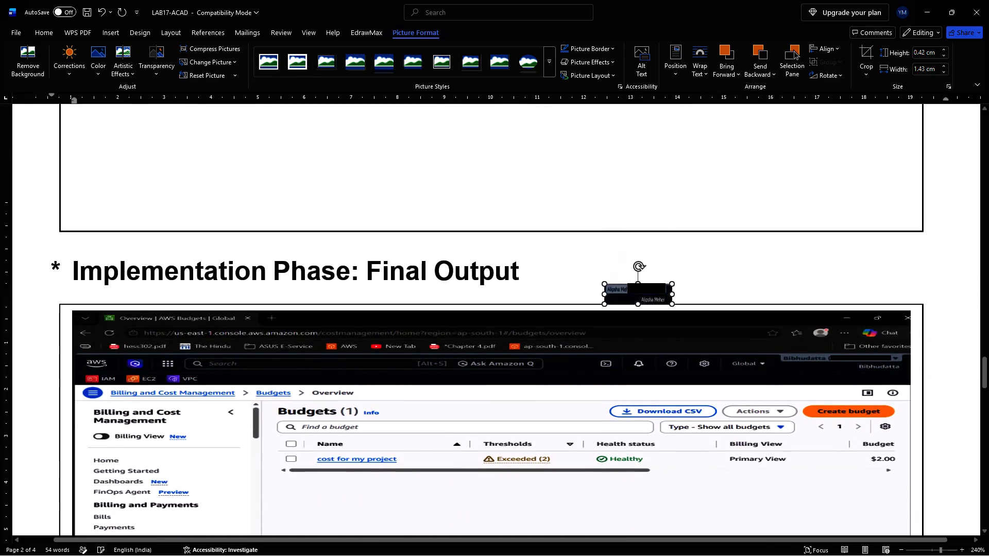
Position the copied name picture over the end of the account name on the Budgets overview screenshot.
left_click_drag(626, 328, 839, 386)
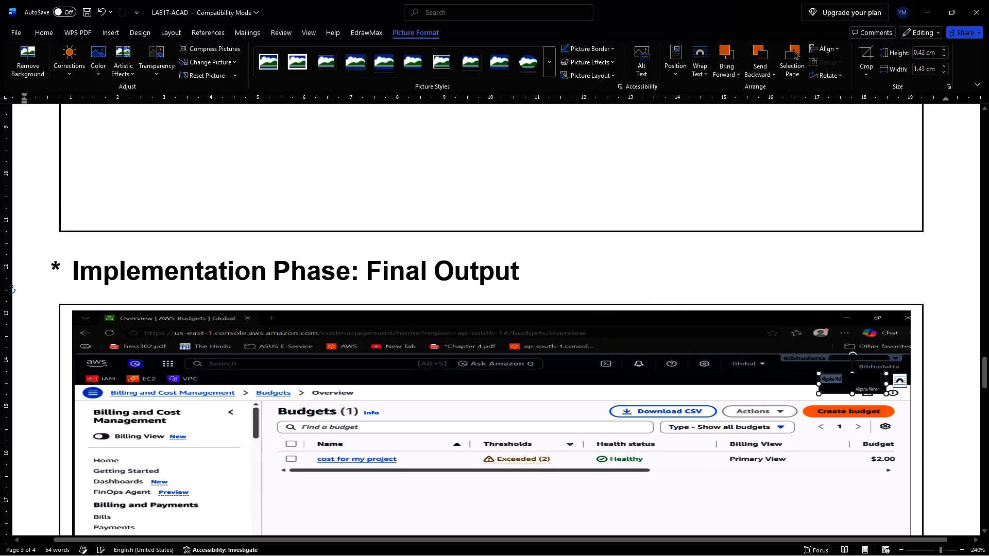
left_click_drag(839, 386, 861, 372)
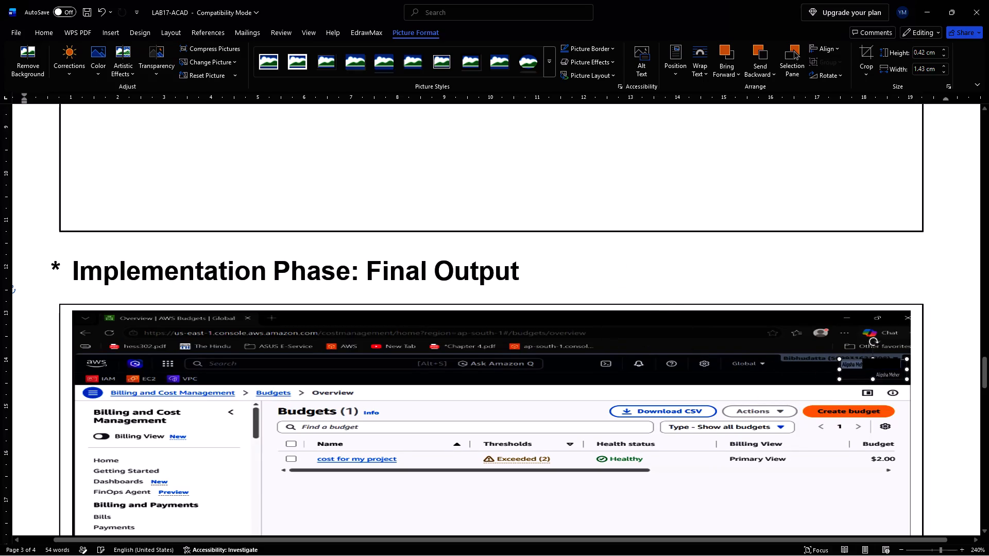
left_click_drag(861, 372, 864, 369)
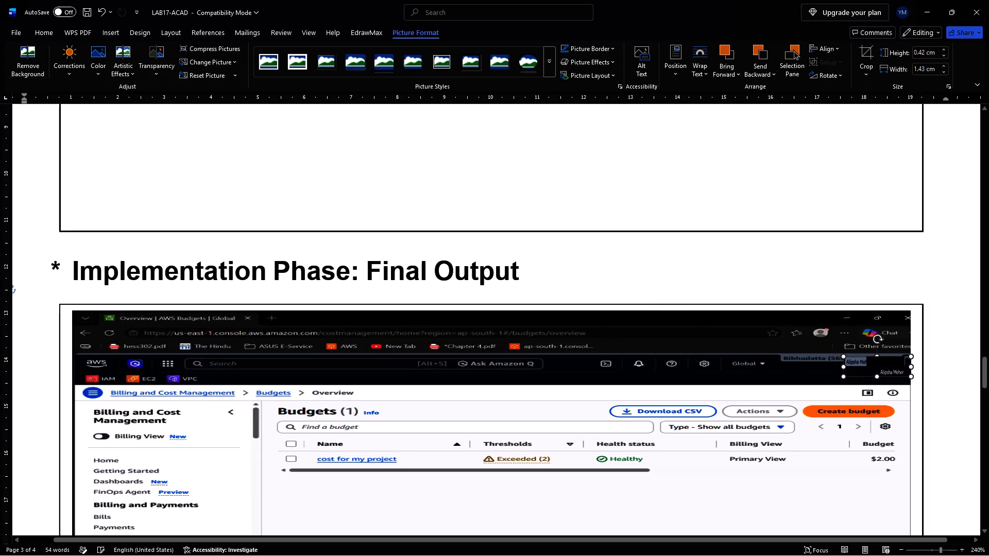
left_click_drag(864, 369, 861, 372)
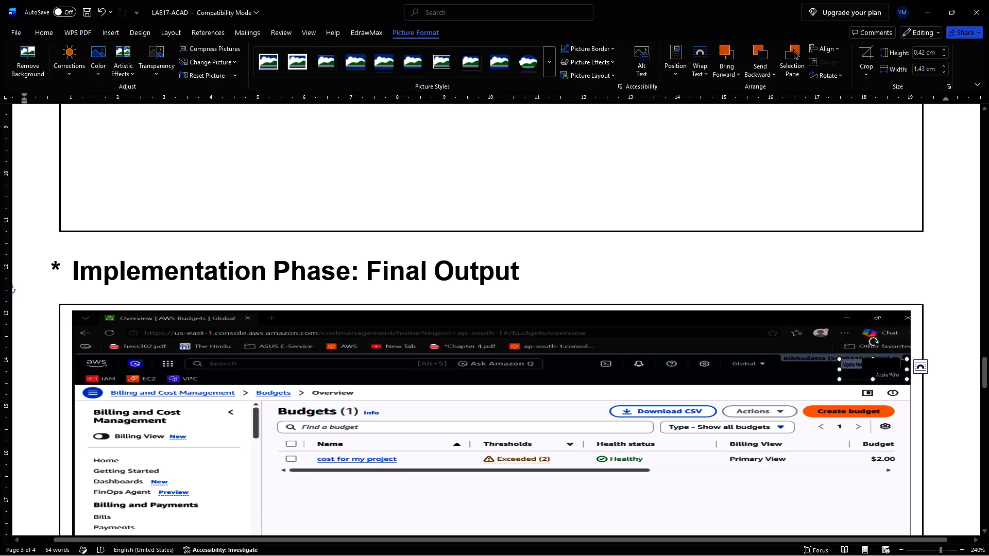
key("Right")
key("Right")
key("Right")
key("Right")
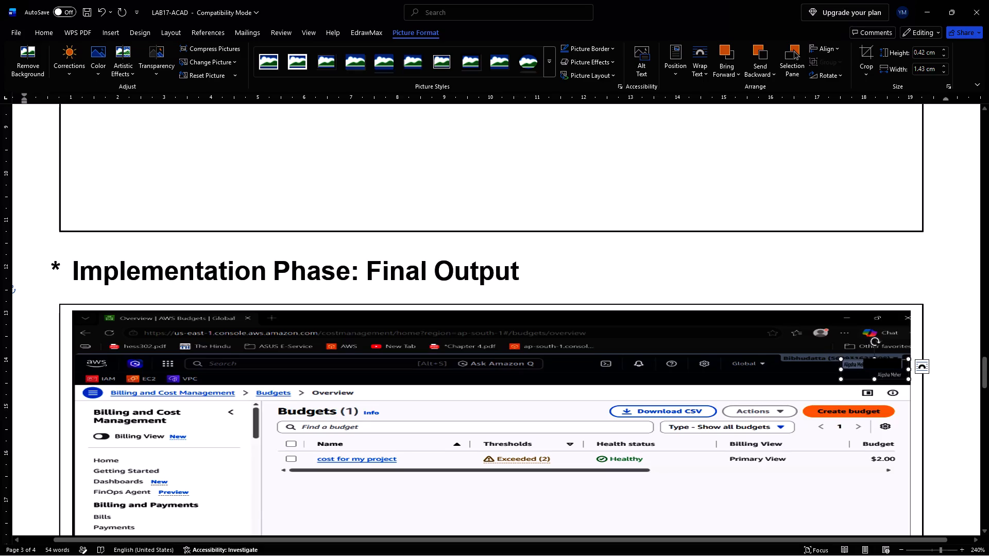
key("Up")
key("Up")
key("Up")
key("Up")
key("Up")
key("Up")
key("Up")
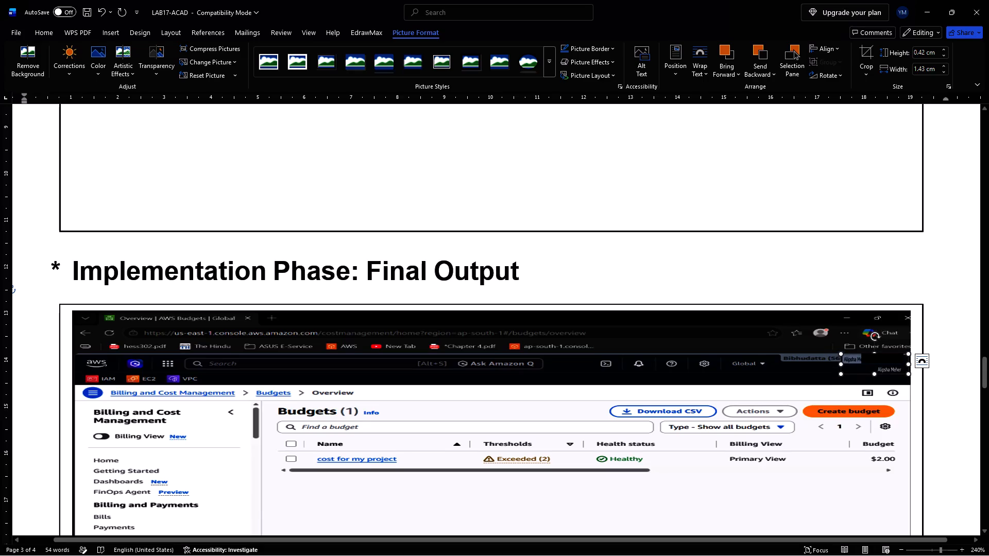
Resize the name picture on the Budgets screenshot to about 2.85 cm wide and 0.34 cm high, covering the whole account name.
left_click_drag(841, 363, 782, 366)
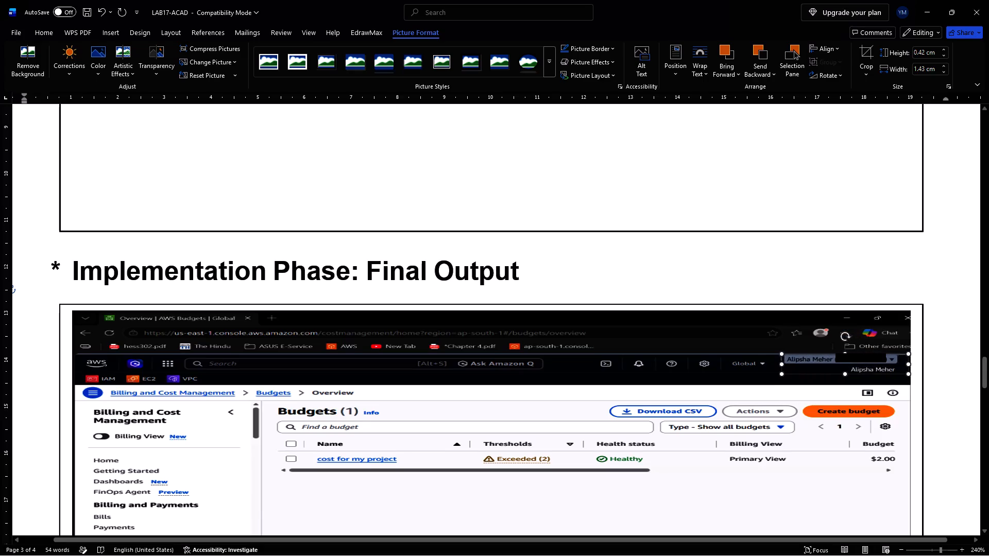
left_click_drag(782, 366, 777, 373)
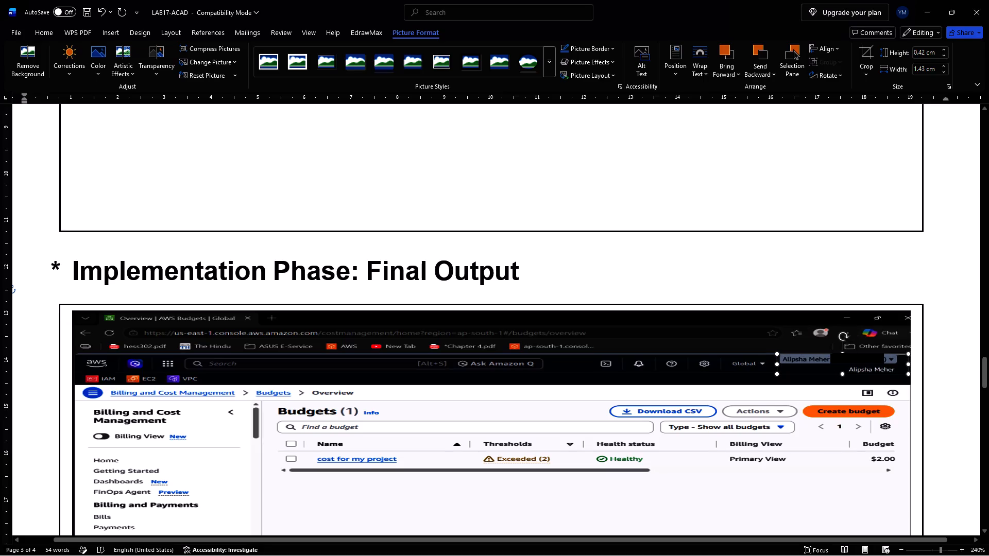
left_click_drag(777, 373, 775, 373)
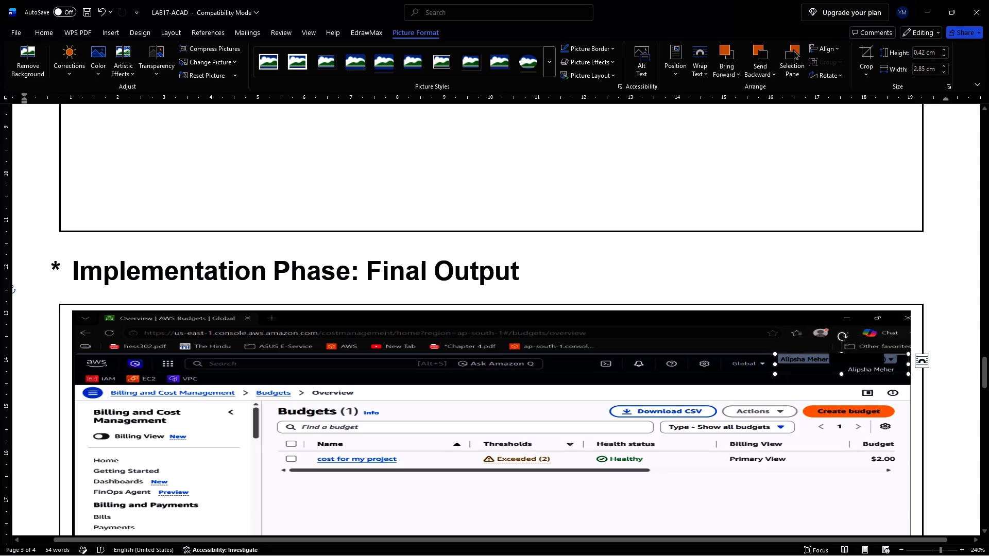
left_click_drag(843, 375, 843, 369)
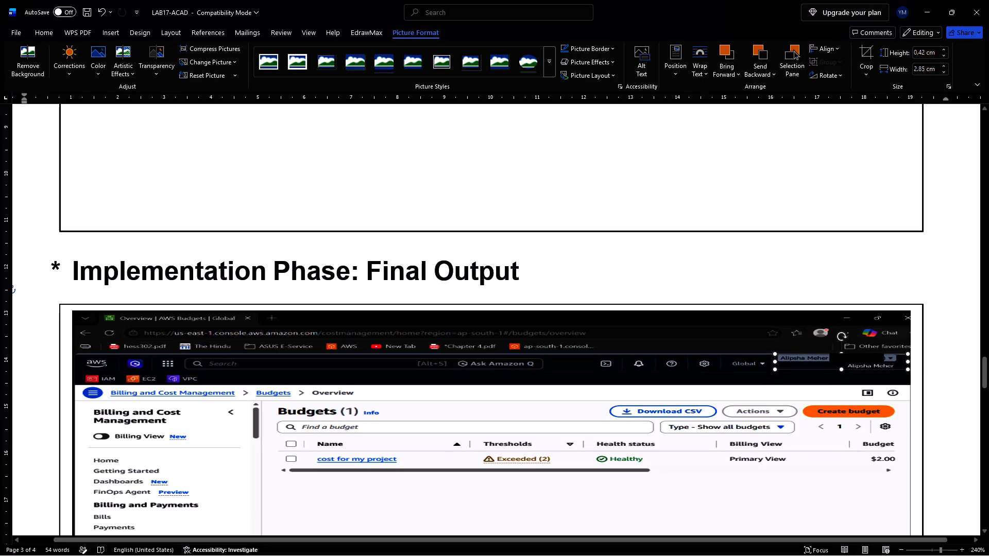
left_click_drag(843, 369, 843, 370)
left_click(820, 391)
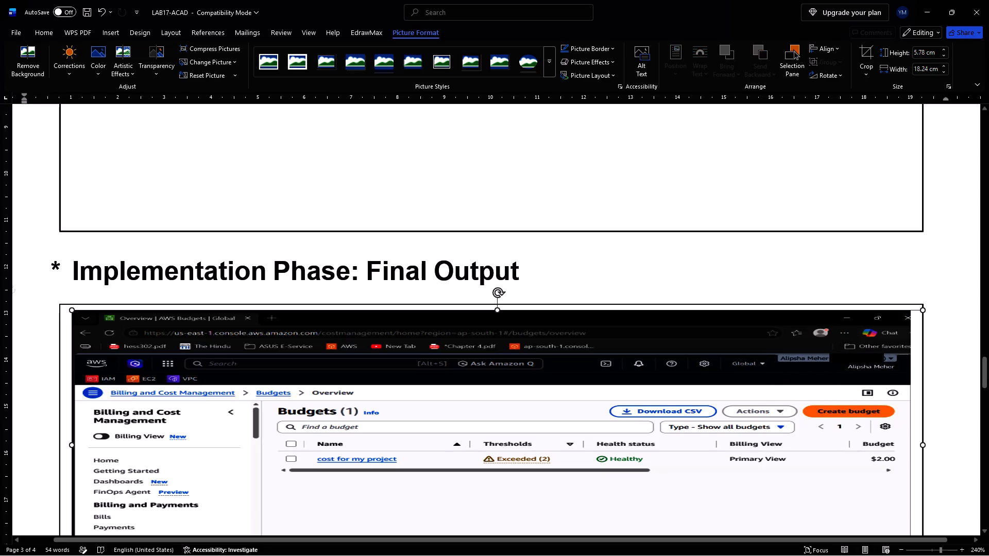
Duplicate the resized name picture and move the copy onto the account name in the CloudWatch Alarms screenshot.
left_click(815, 368)
key("ctrl+c")
scroll(815, 368, "down", 1)
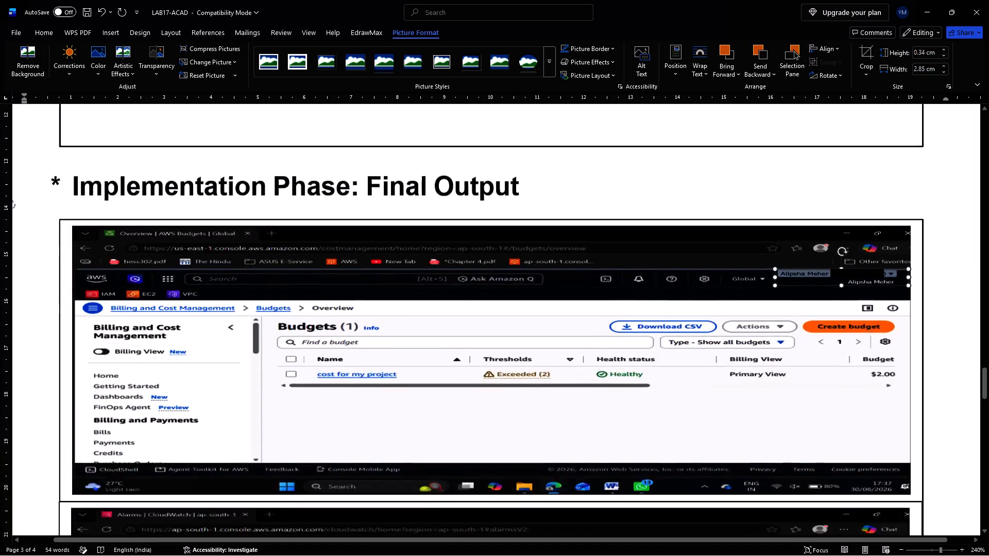
scroll(815, 368, "down", 1)
key("ctrl+v")
key("Left")
key("Left")
key("Left")
key("Left")
key("Left")
key("Left")
key("Left")
key("Left")
key("Left")
key("Left")
key("Left")
key("Left")
key("Left")
key("Left")
key("Left")
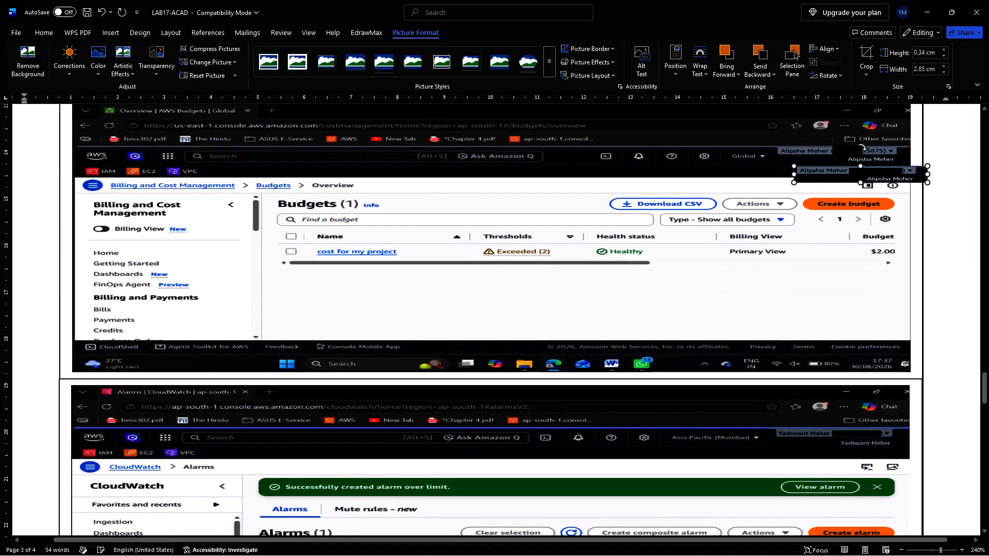
key("Right")
key("Right")
key("Right")
key("Right")
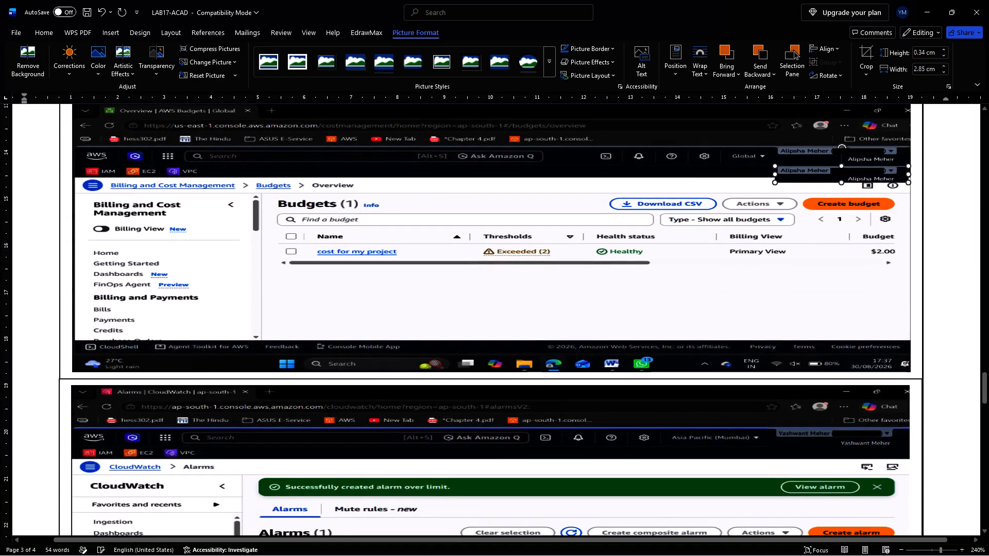
key("Right")
key("Right")
key("Right")
key("Down")
key("Down")
key("Down")
key("Down")
key("Down")
key("Down")
key("Down")
key("Down")
key("Down")
key("Down")
key("Down")
key("Down")
key("Down")
key("Down")
key("Down")
key("Down")
key("Down")
key("Down")
key("Down")
key("Down")
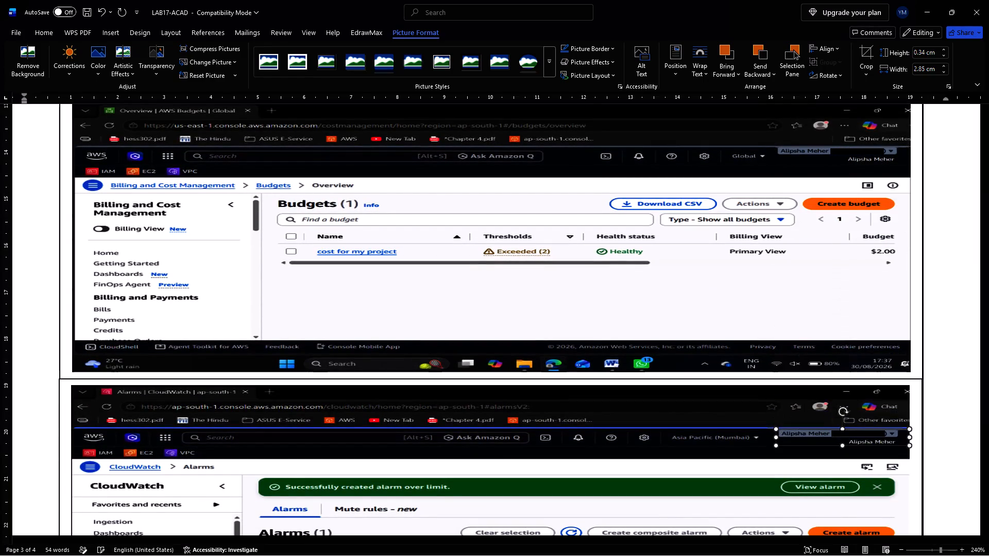
Nudge the name picture on the Alarms screenshot into line with the account name underneath.
key("Up")
key("Left")
key("Left")
key("Left")
key("Left")
key("Left")
key("Left")
key("Left")
key("Left")
key("Left")
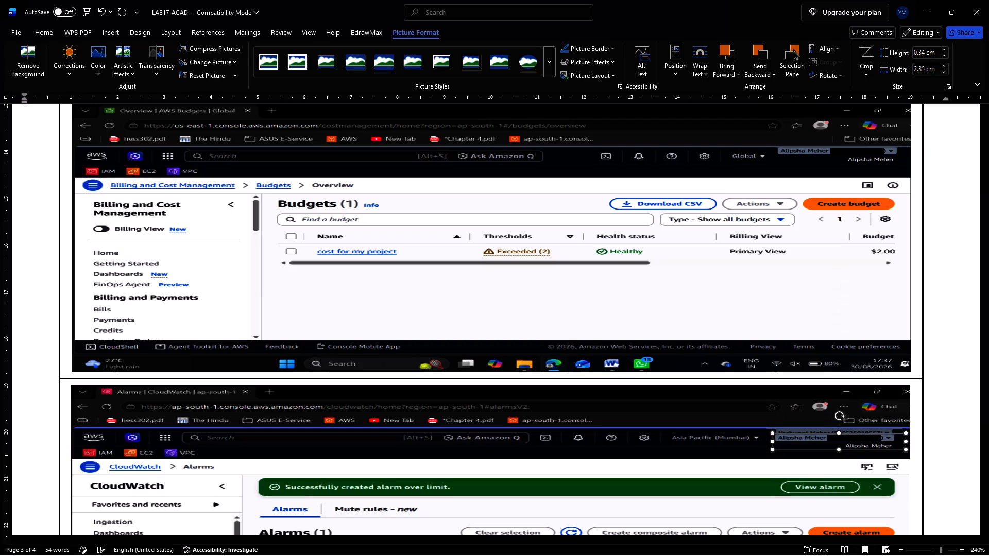
key("Up")
key("Up")
key("Up")
key("Up")
key("Up")
key("Up")
key("Up")
key("Up")
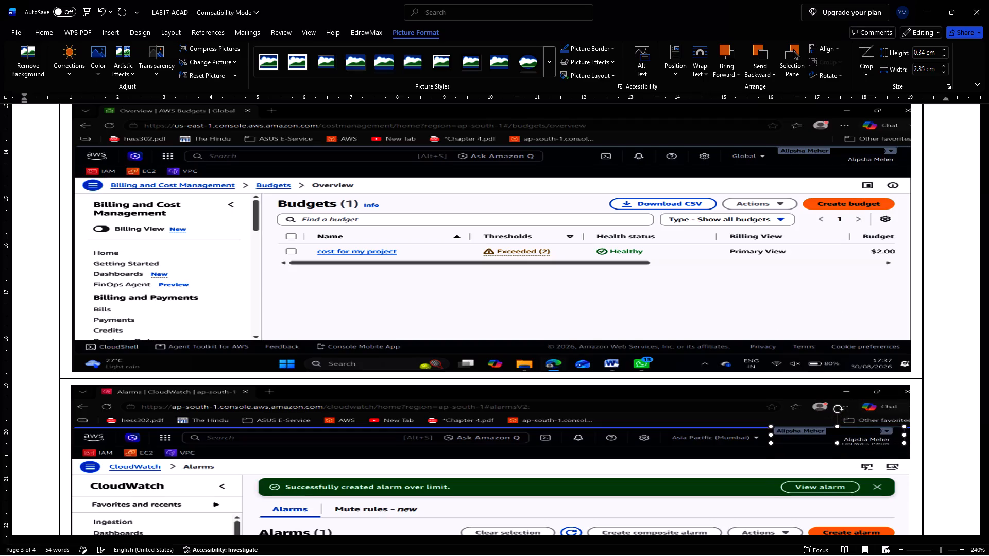
key("Down")
key("Down")
key("Down")
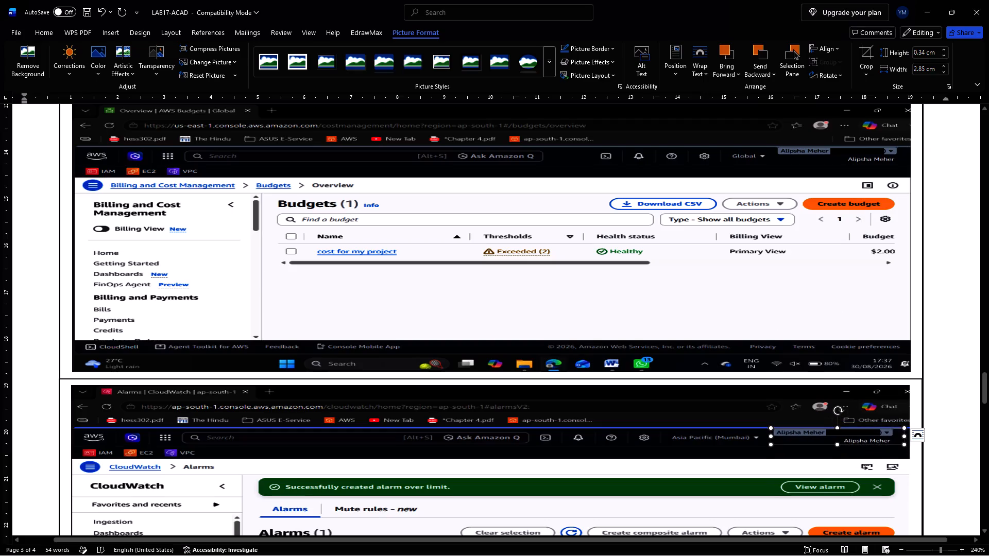
Increase the height of the name picture on the Alarms screenshot to about 0.41 cm.
left_click(838, 444)
left_click(786, 464)
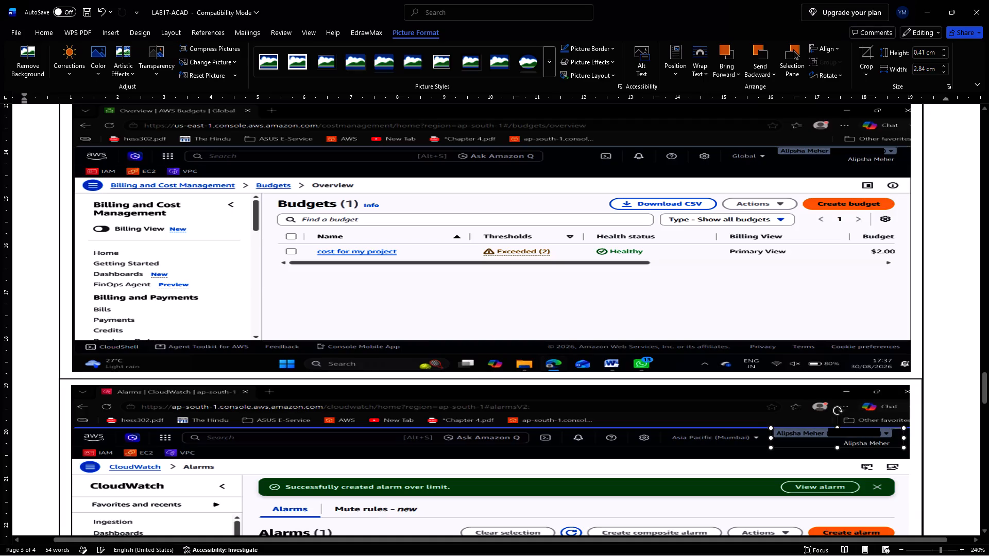
Save LAB17-ACAD as a PDF in the 5th sem folder inside .Tinkidi on the Desktop.
scroll(786, 464, "down", 3)
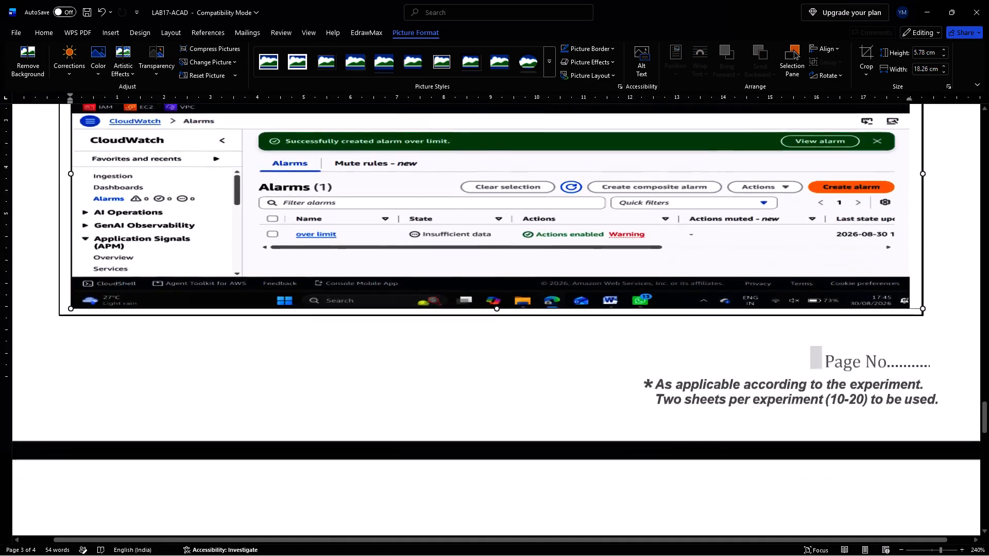
scroll(786, 464, "down", 2)
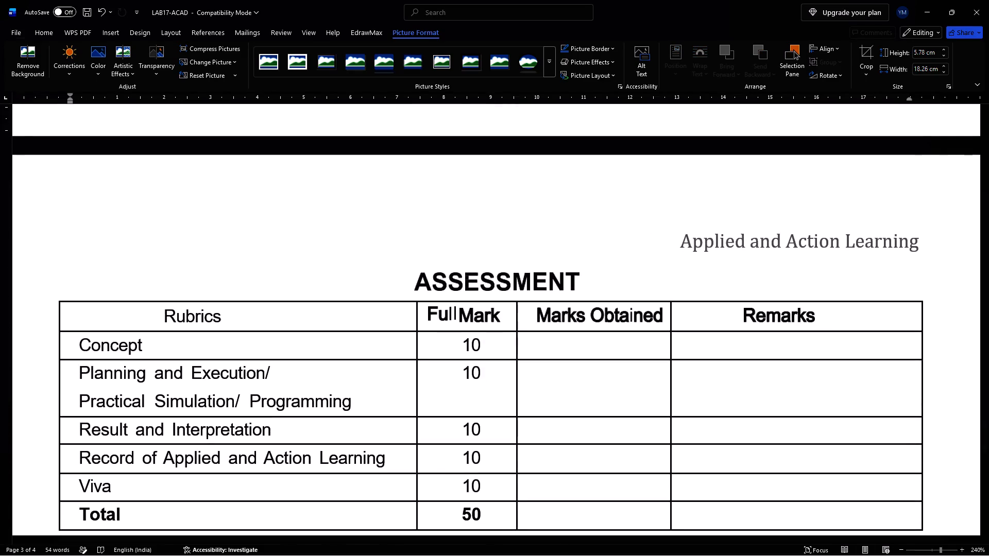
left_click(21, 33)
left_click(43, 231)
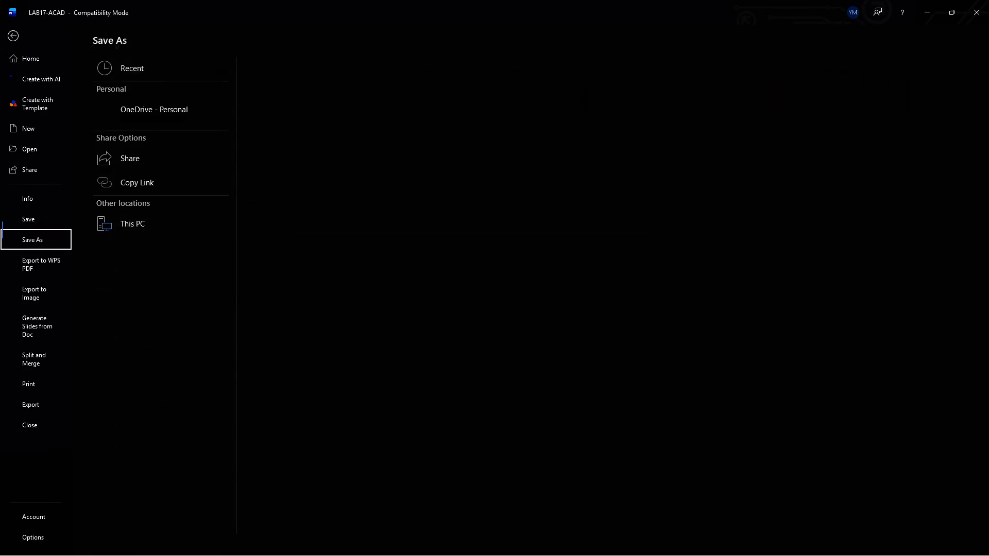
left_click(121, 268)
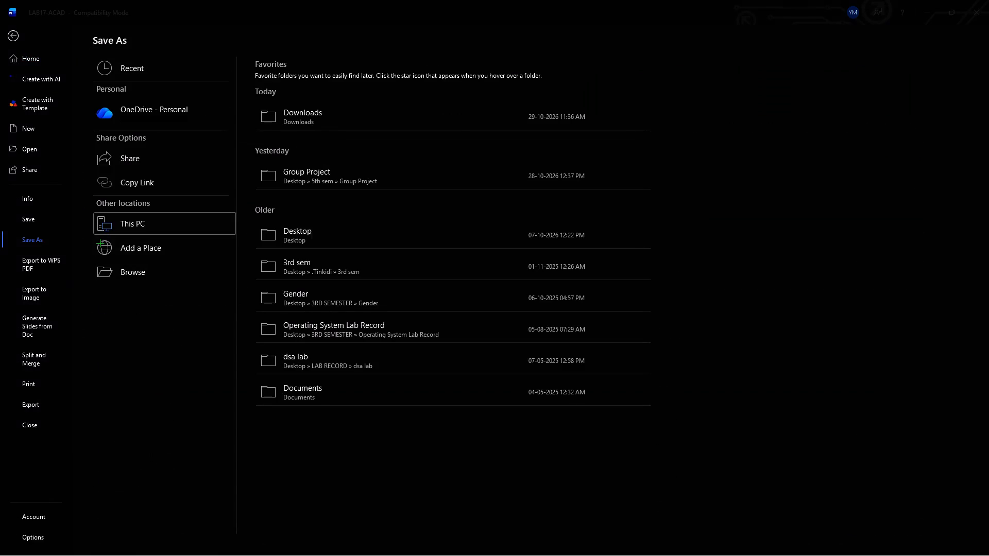
scroll(321, 205, "up", 1)
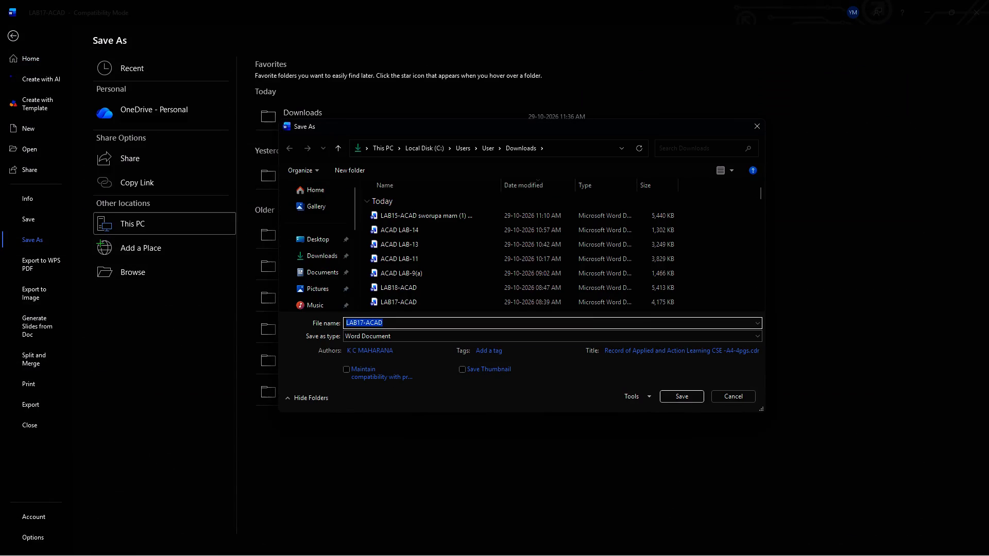
left_click(317, 232)
double_click(431, 201)
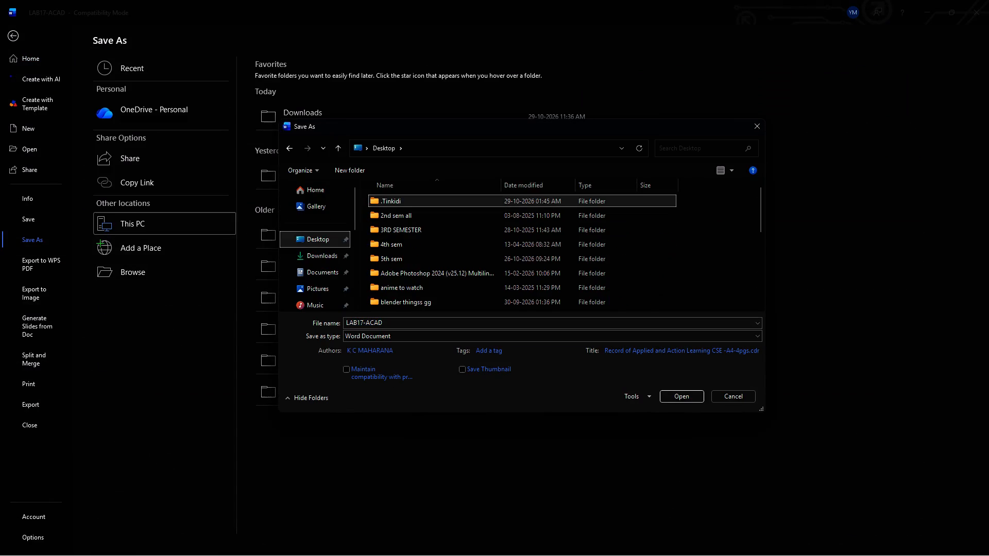
double_click(415, 231)
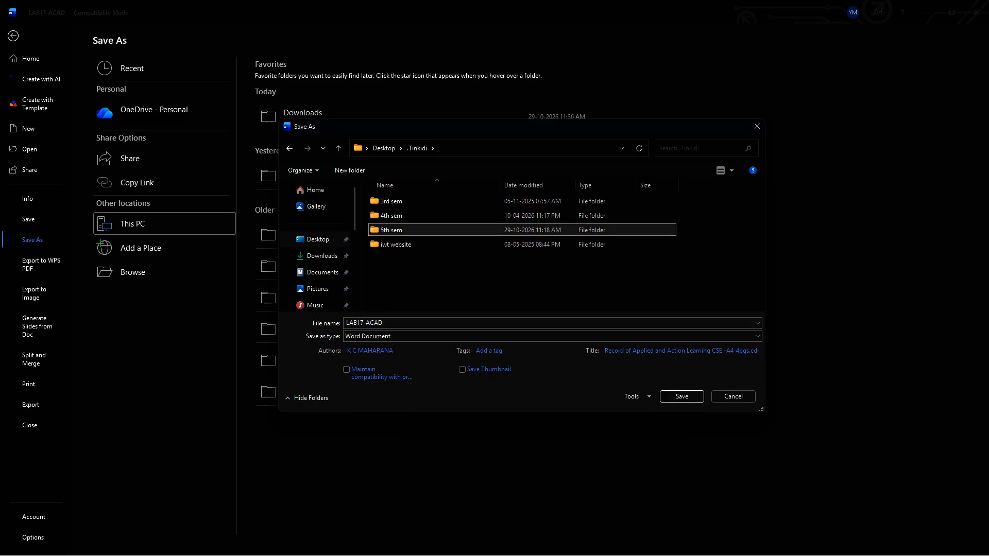
left_click(412, 332)
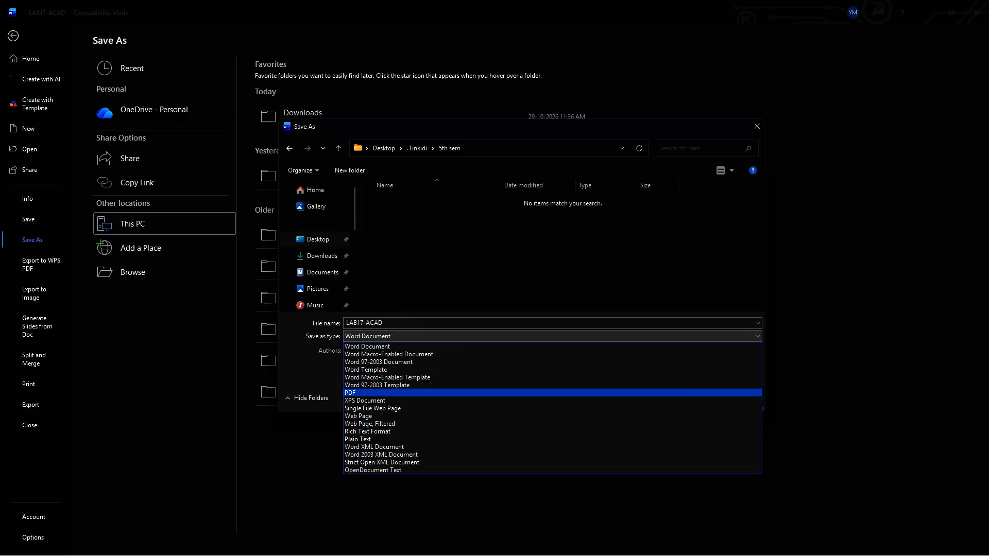
left_click(378, 391)
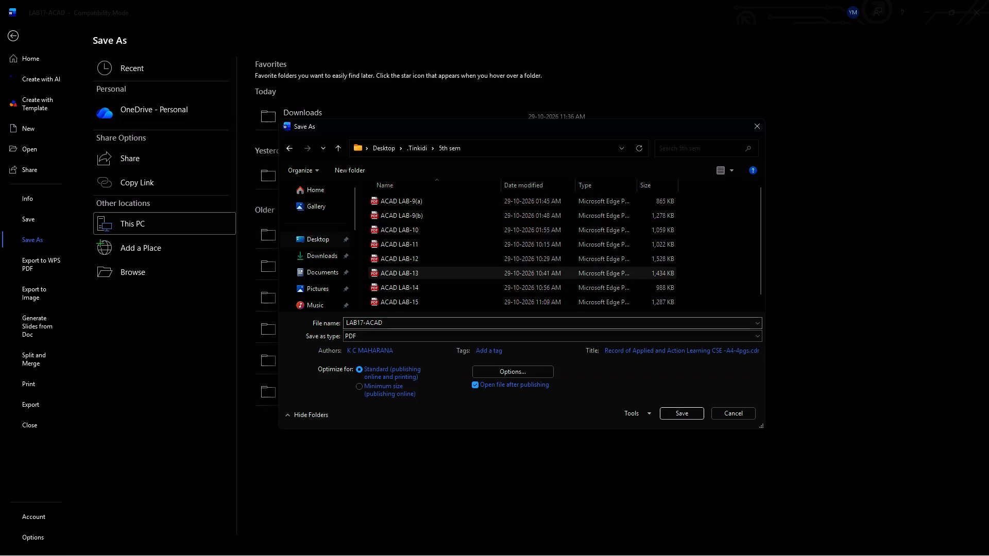
scroll(464, 270, "down", 2)
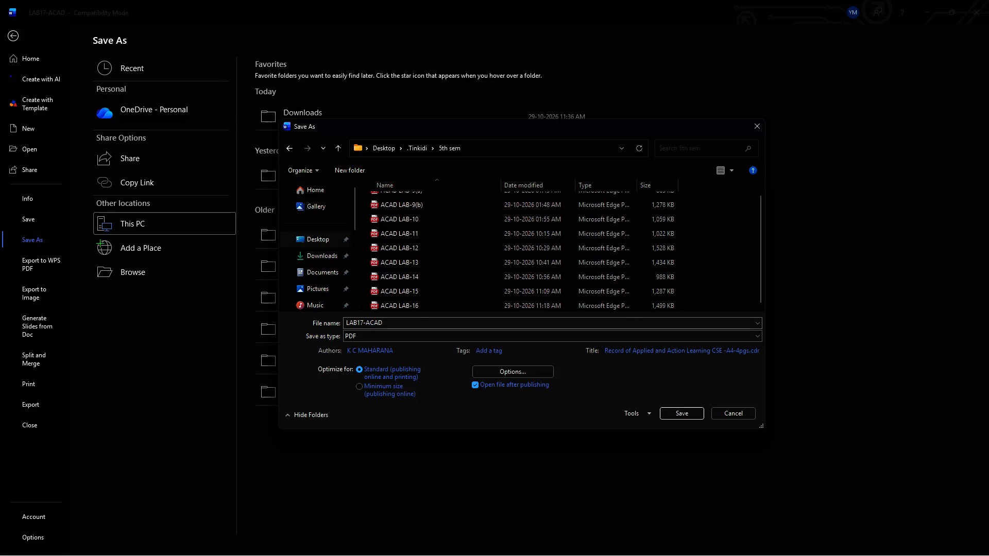
left_click(685, 412)
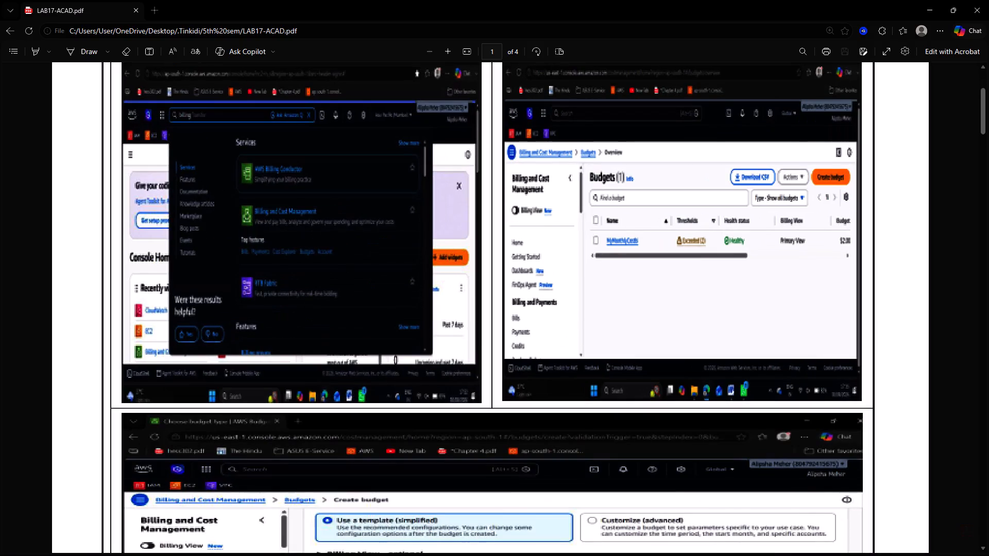
Review the name overlays on the screenshots throughout the exported LAB17-ACAD PDF, from the first page to the assessment page, and close it.
scroll(713, 217, "down", 1)
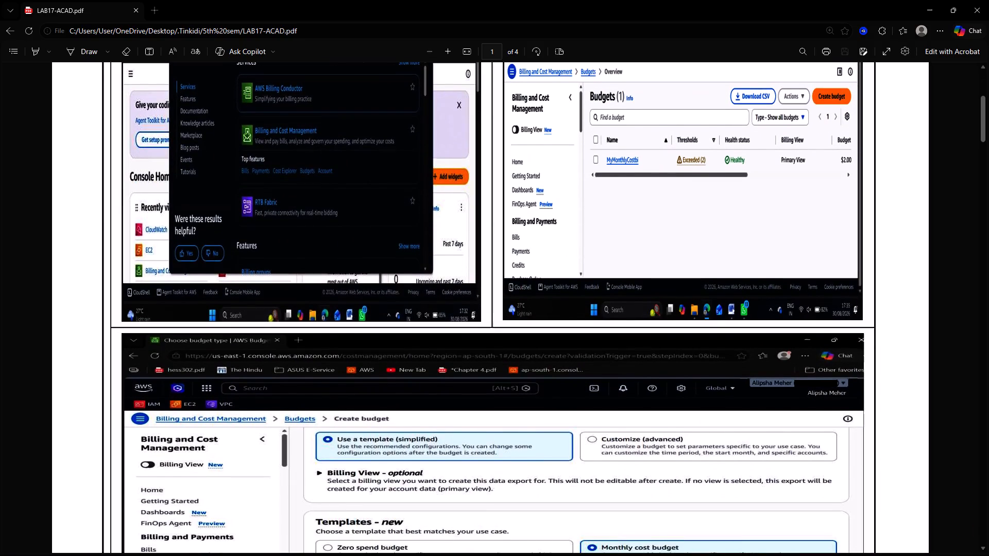
scroll(713, 217, "down", 6)
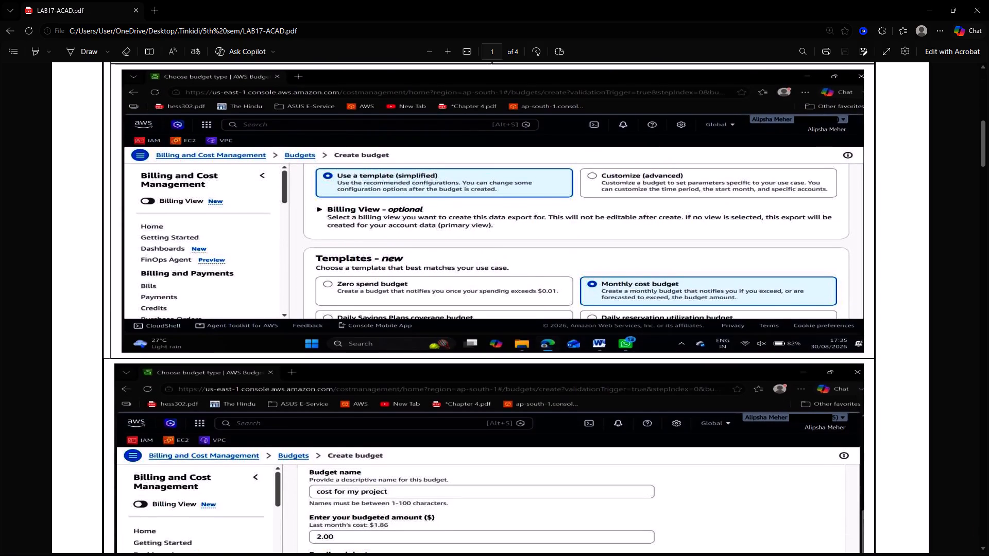
scroll(713, 217, "down", 4)
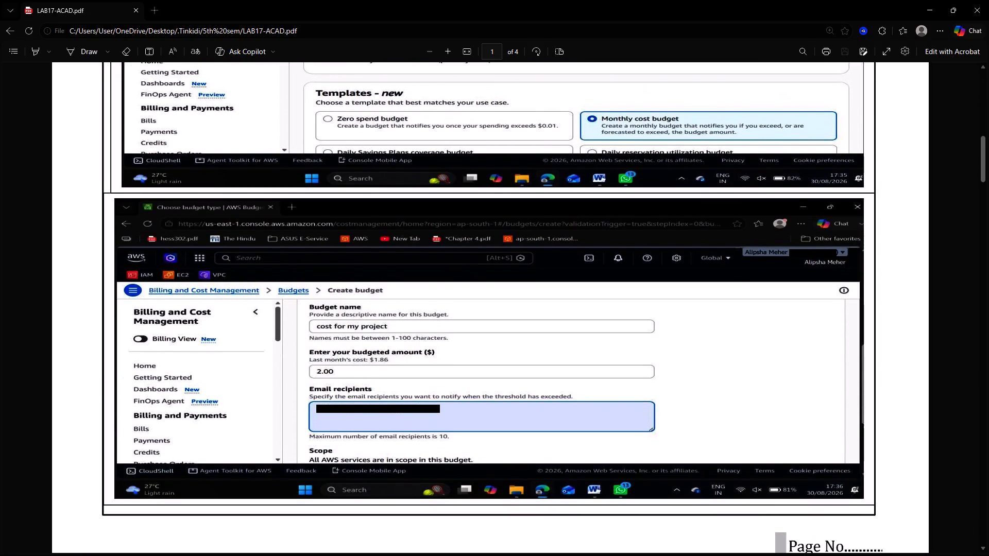
scroll(713, 217, "down", 9)
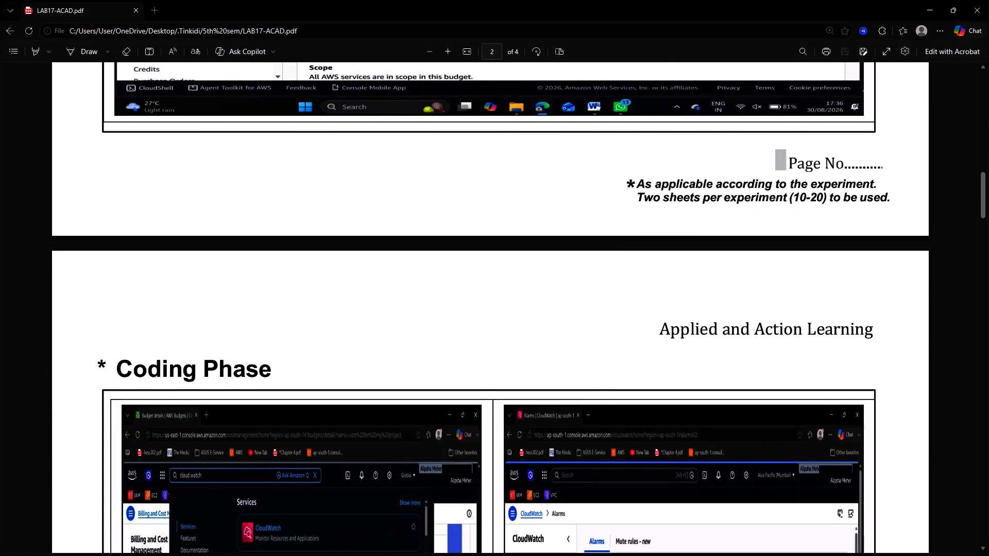
scroll(713, 217, "down", 1)
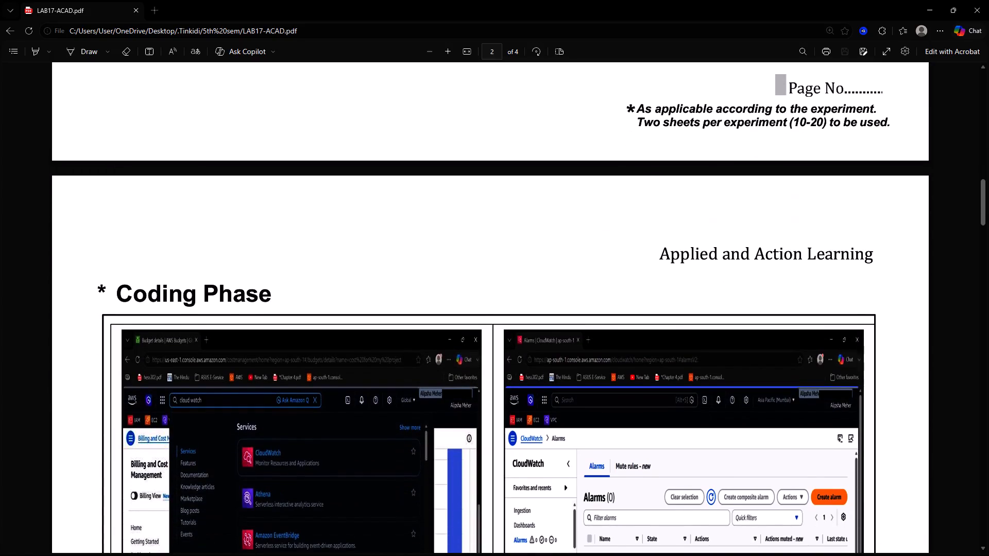
scroll(713, 217, "down", 4)
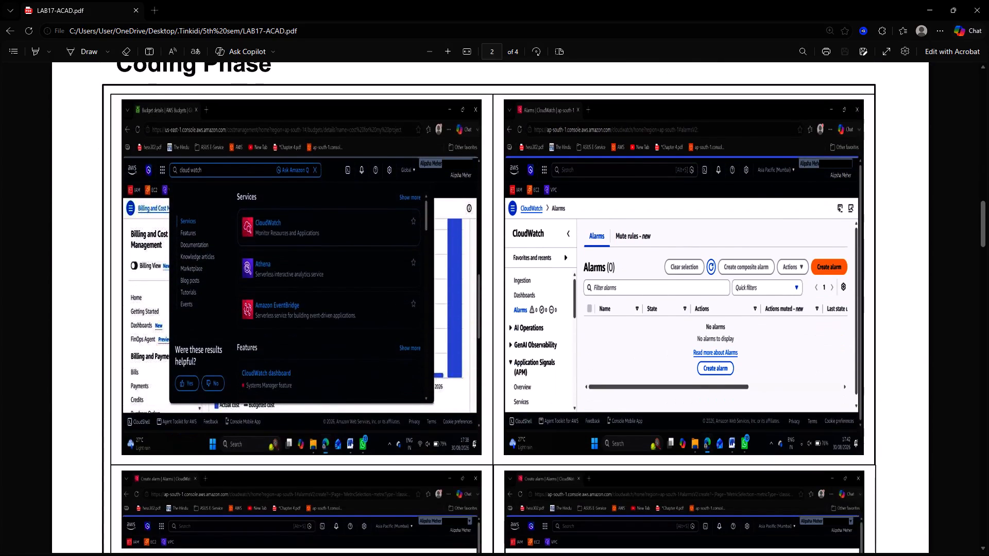
scroll(713, 217, "down", 2)
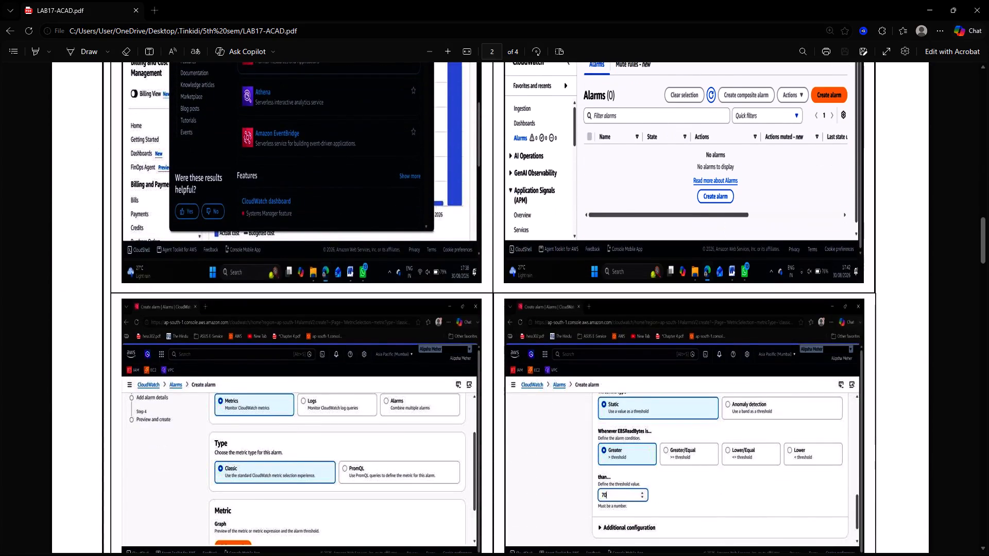
scroll(713, 217, "down", 6)
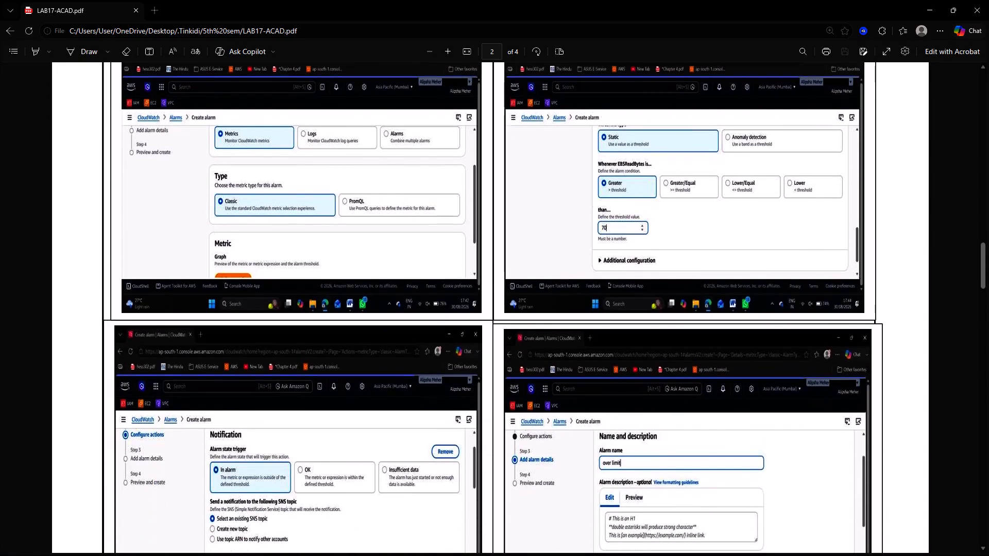
scroll(713, 217, "down", 11)
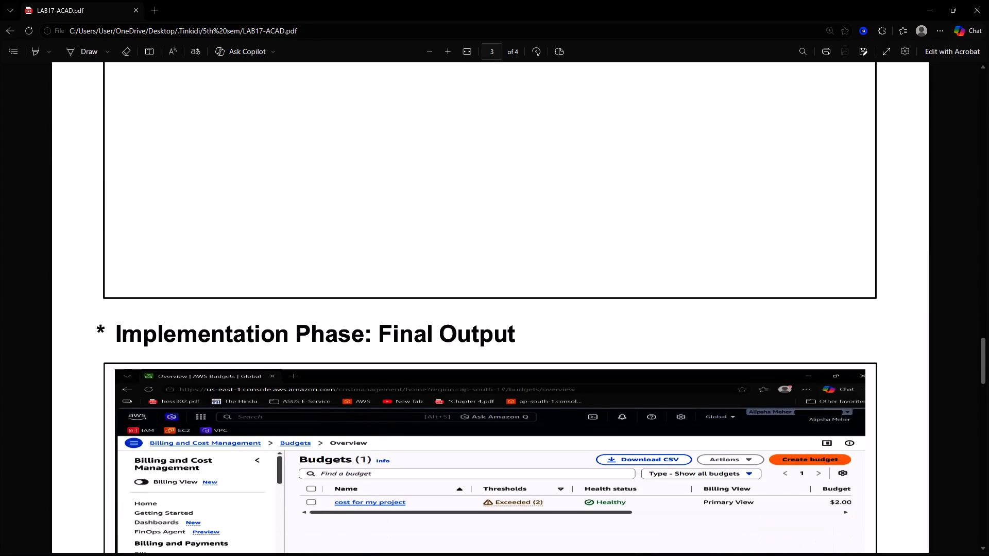
scroll(713, 217, "down", 3)
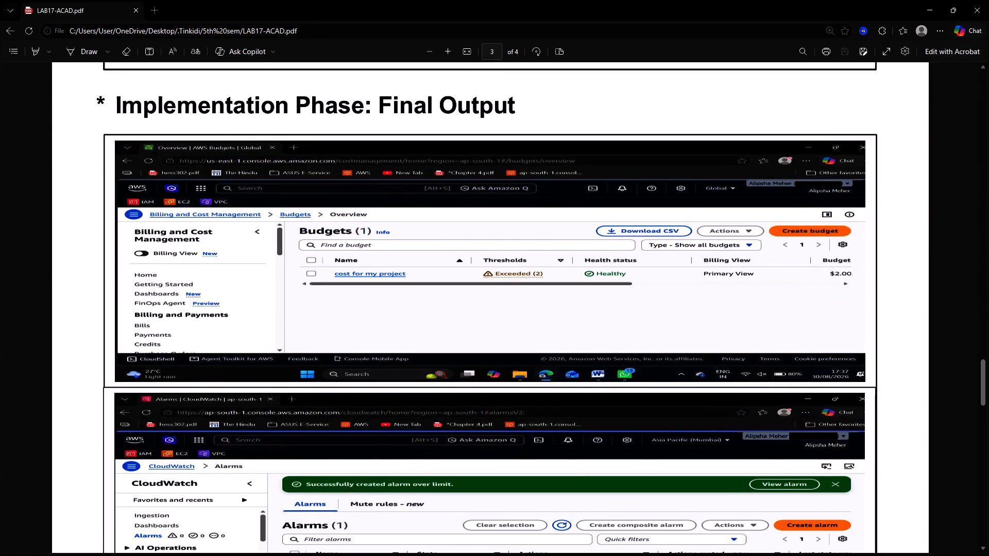
scroll(713, 217, "down", 3)
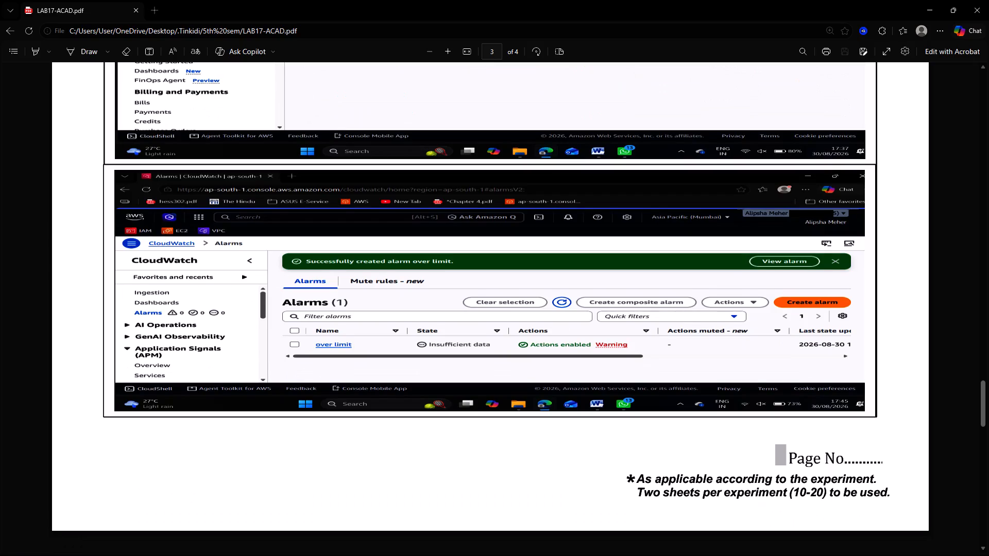
scroll(713, 217, "down", 6)
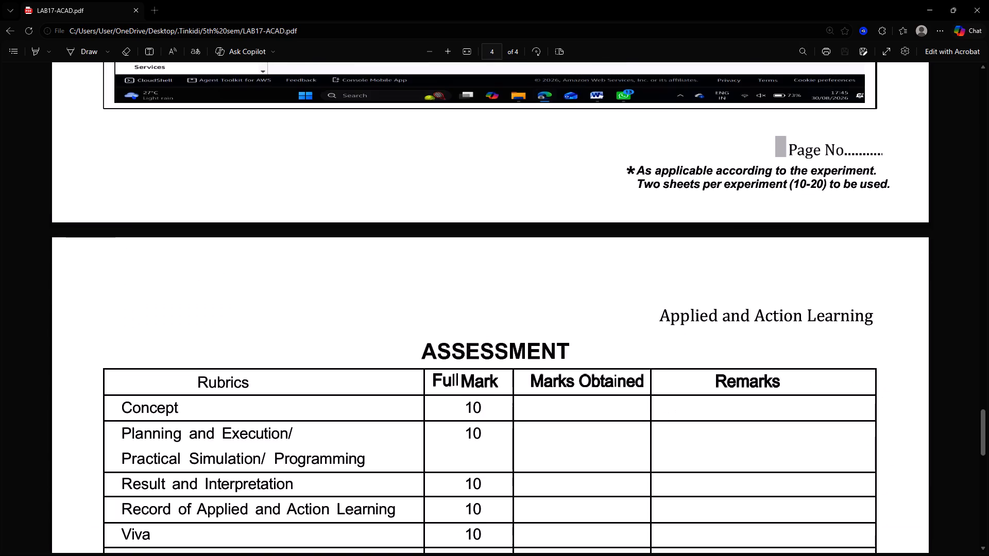
scroll(713, 217, "down", 4)
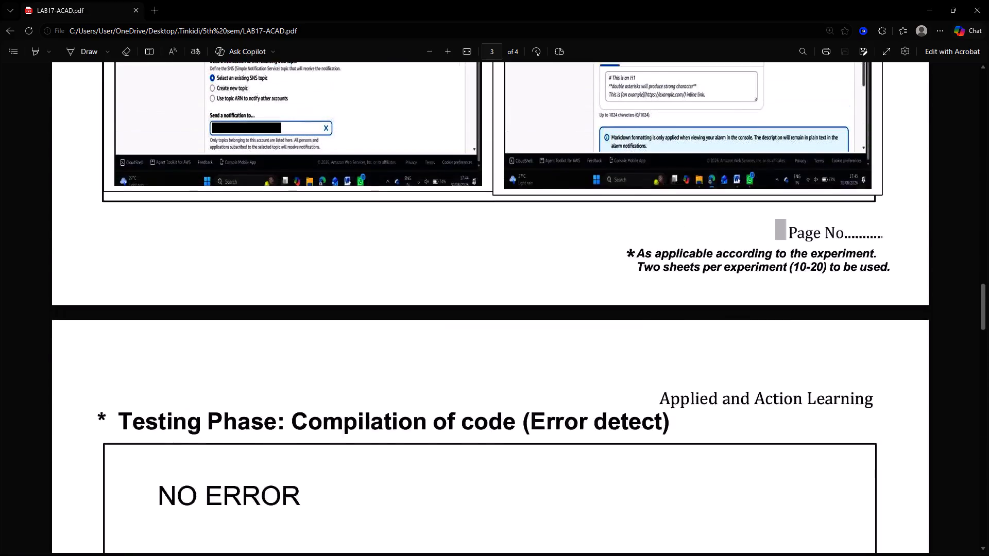
left_click(988, 0)
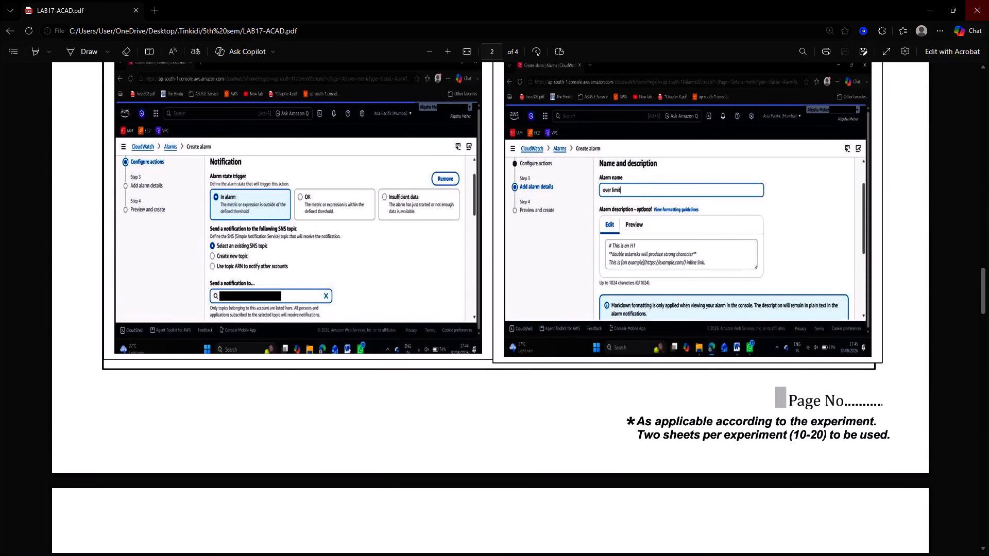
Switch to File Explorer and open the 5th sem folder inside .Tinkidi on the Desktop to view the exported PDFs.
left_click(938, 11)
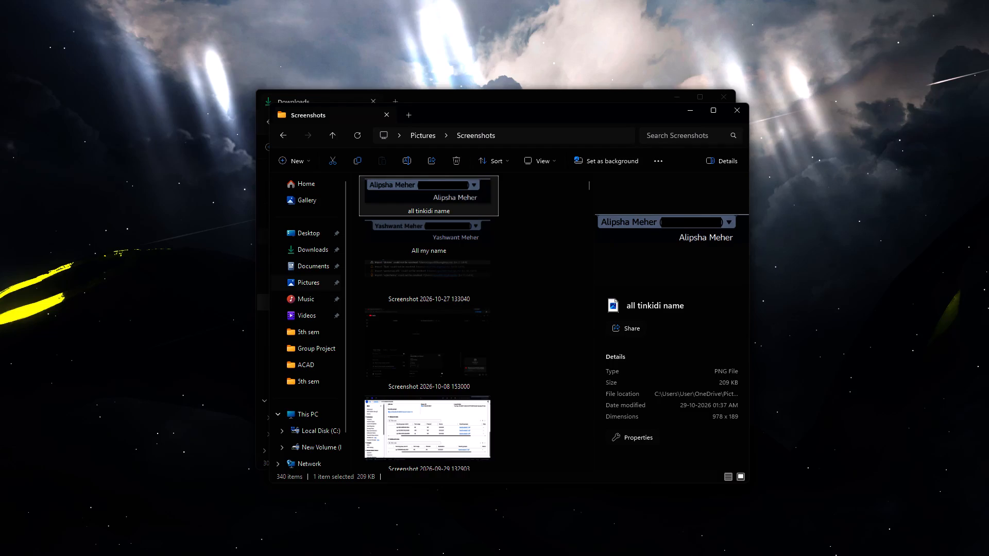
left_click(255, 229)
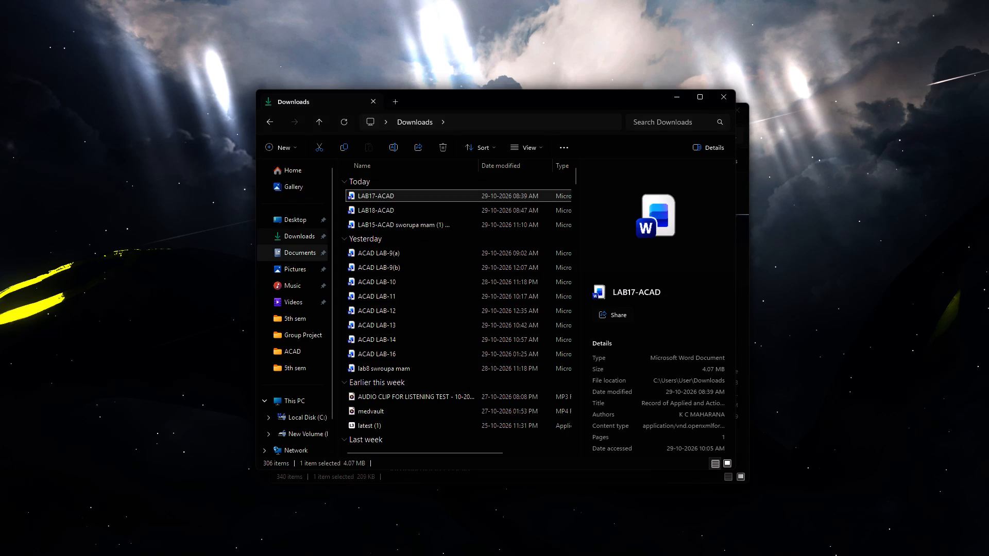
left_click(299, 220)
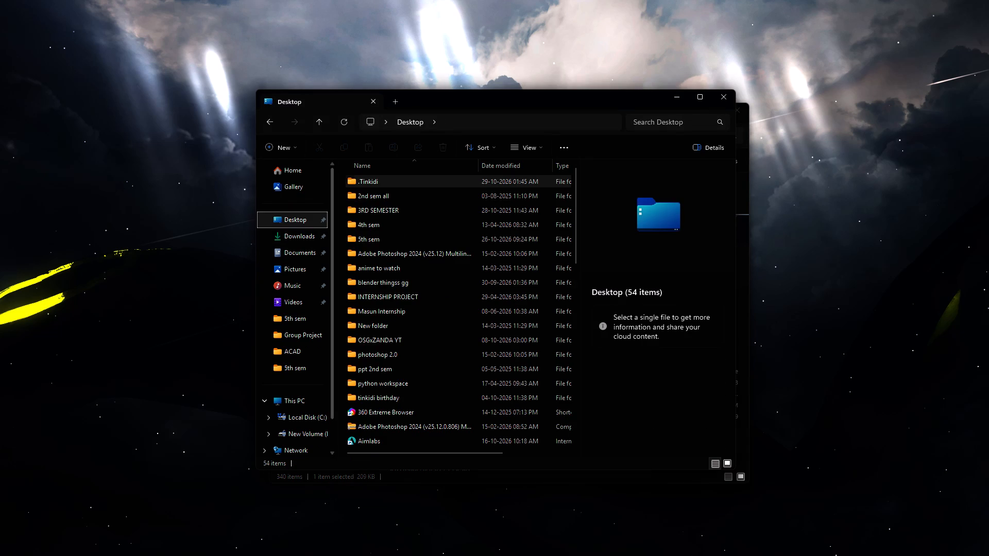
double_click(366, 182)
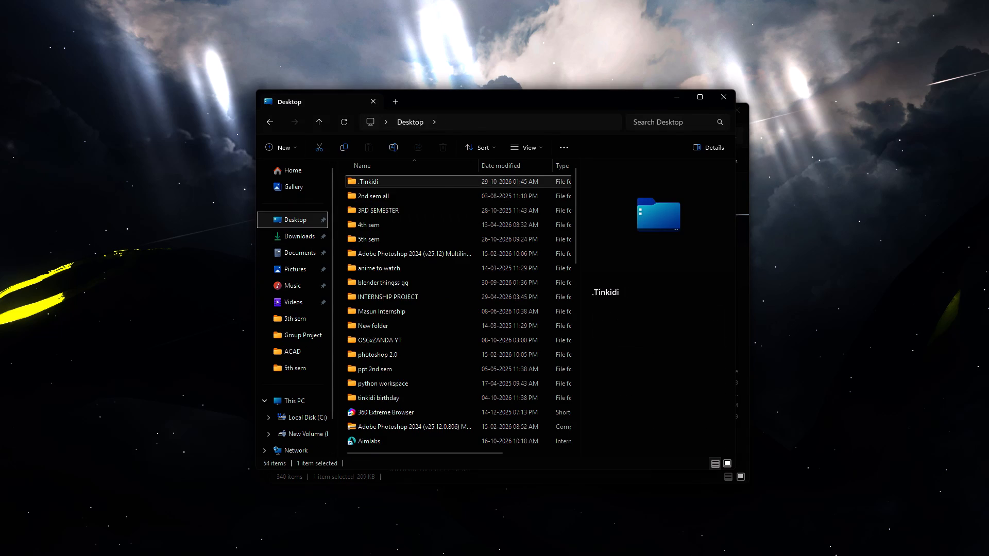
double_click(361, 212)
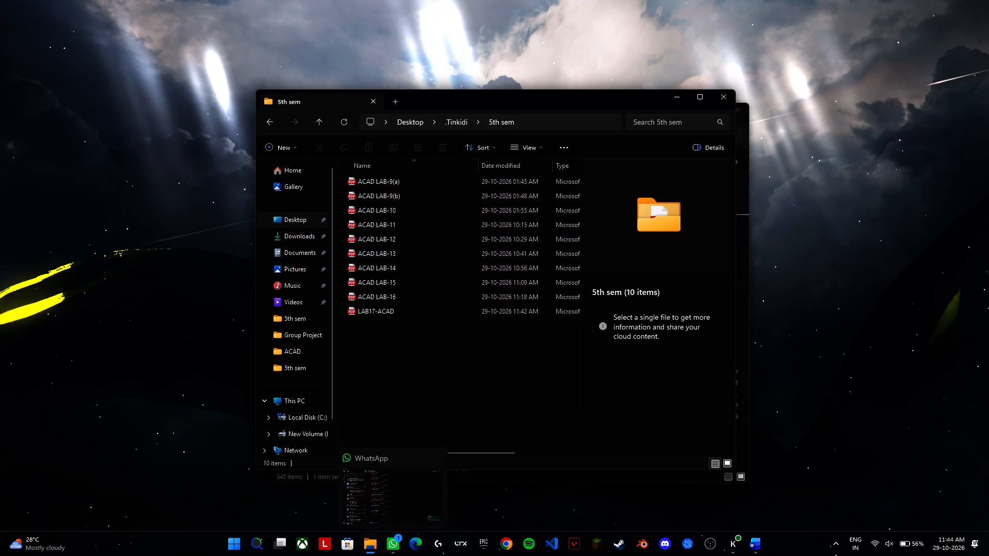
Switch to Microsoft Edge, search the web for "ilovepdf merge" and open iLovePDF's page for merging PDF files.
left_click(413, 544)
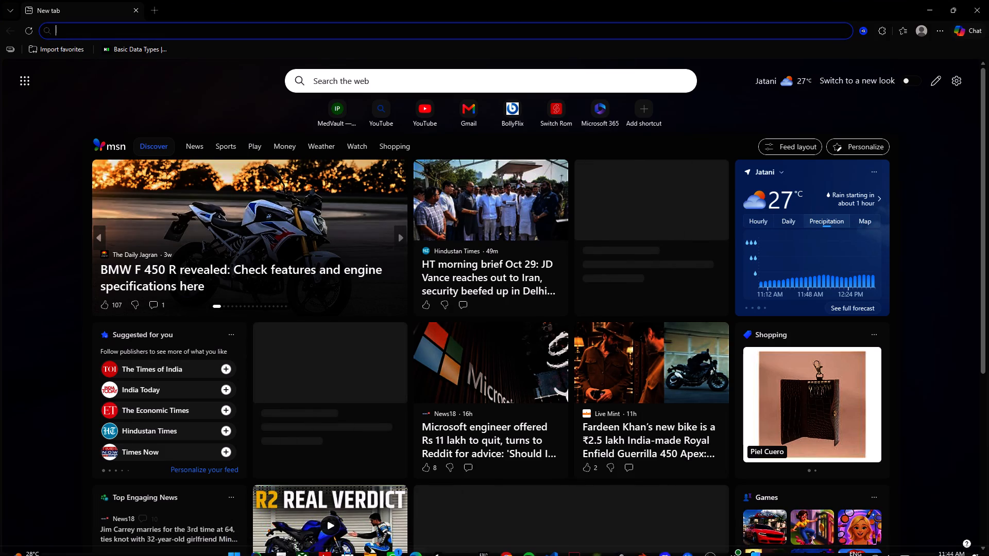
left_click(372, 85)
type("ilove")
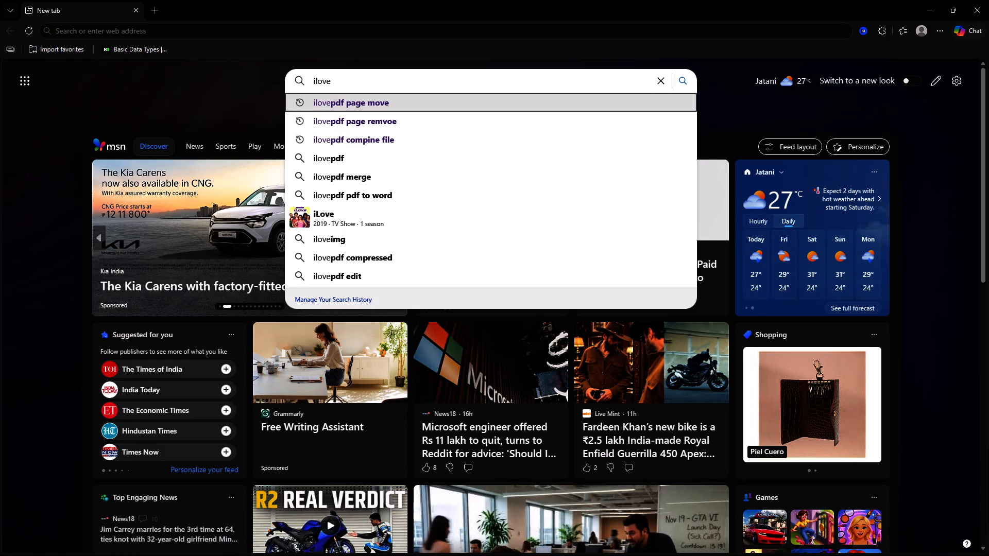
left_click(351, 185)
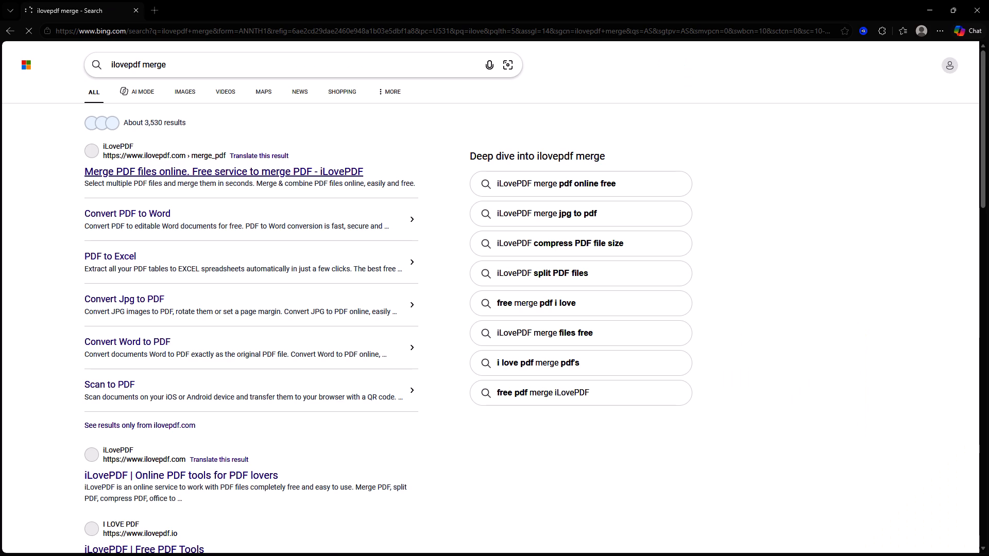
left_click(324, 170)
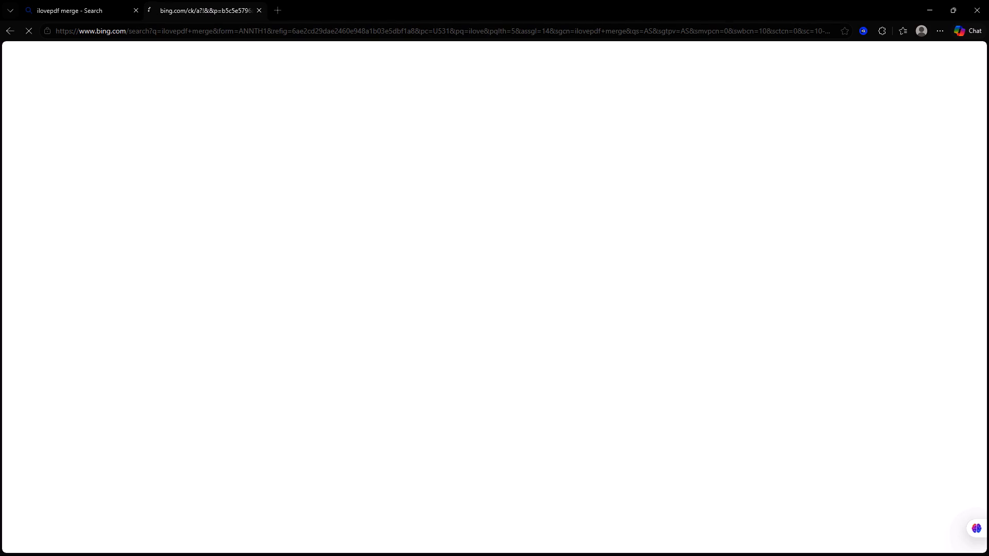
Add all ten lab PDFs, ACAD LAB-9(a) through LAB17-ACAD, from the 5th sem folder inside .Tinkidi on the Desktop for merging.
left_click(454, 177)
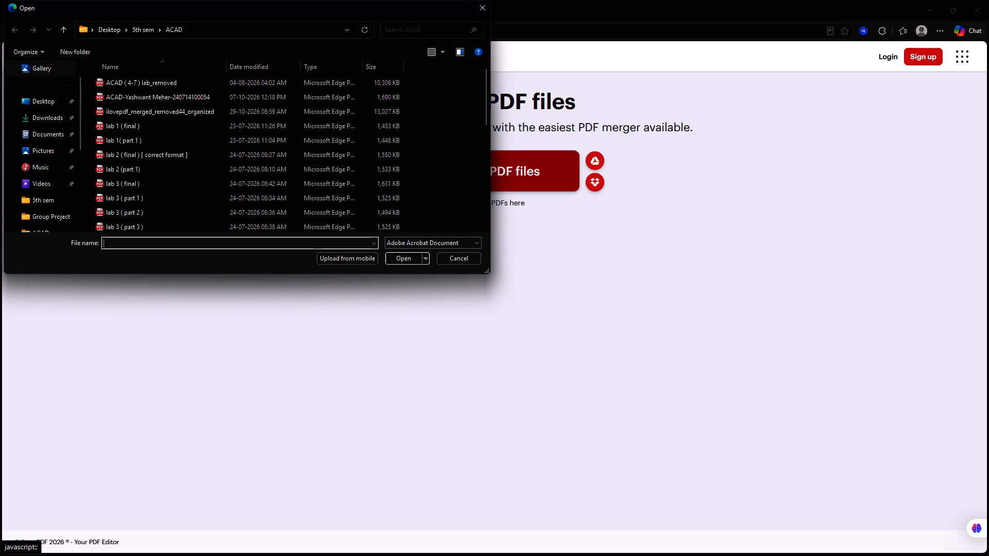
left_click(41, 100)
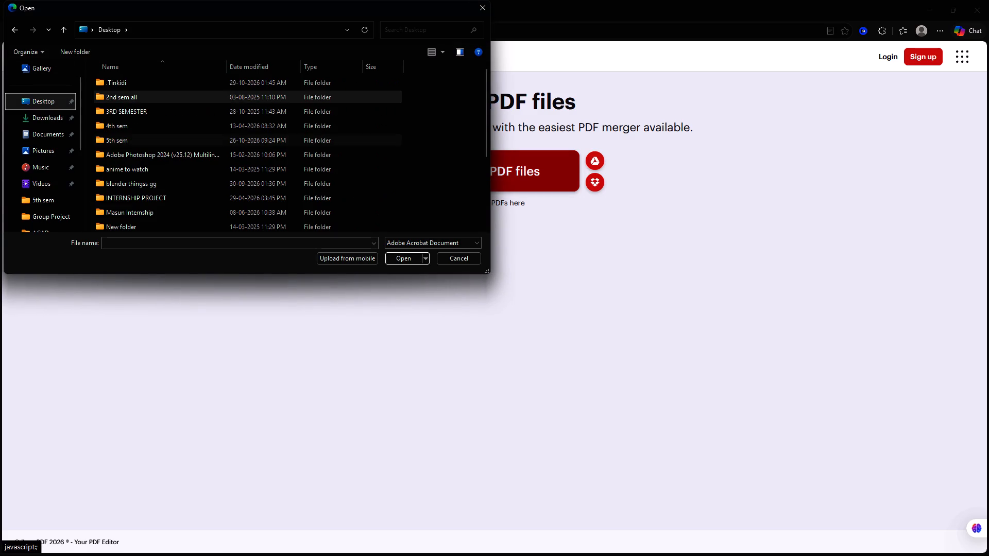
double_click(157, 85)
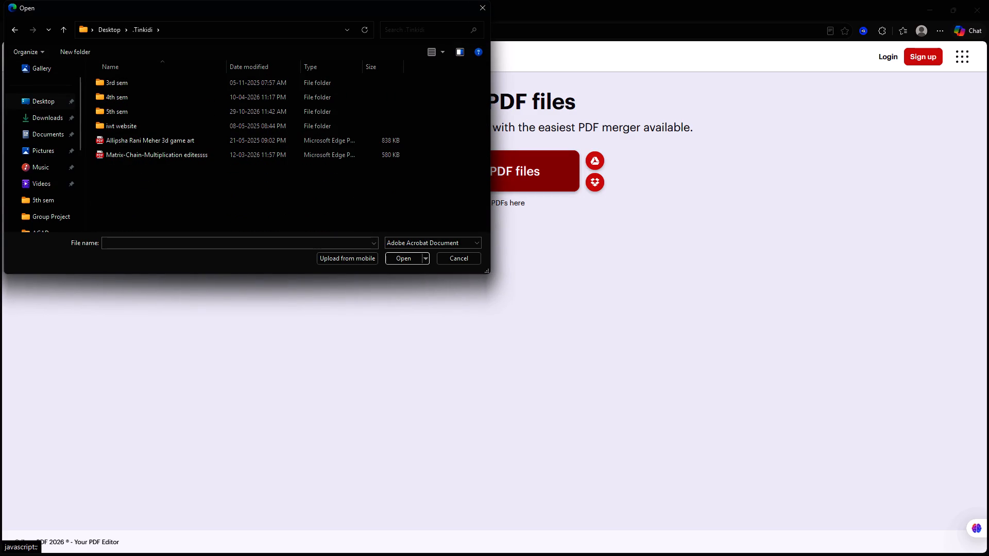
left_click(146, 109)
double_click(146, 109)
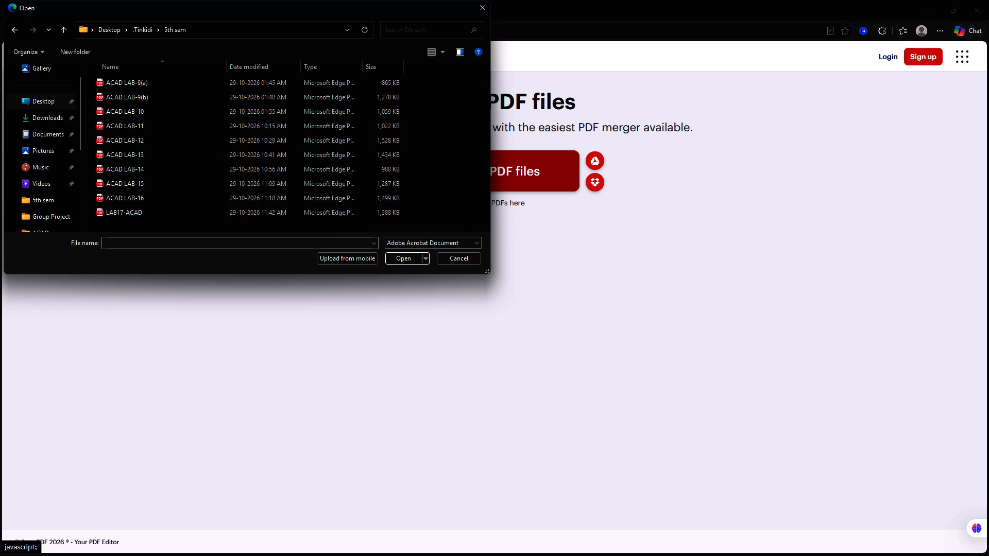
left_click_drag(425, 77, 344, 150)
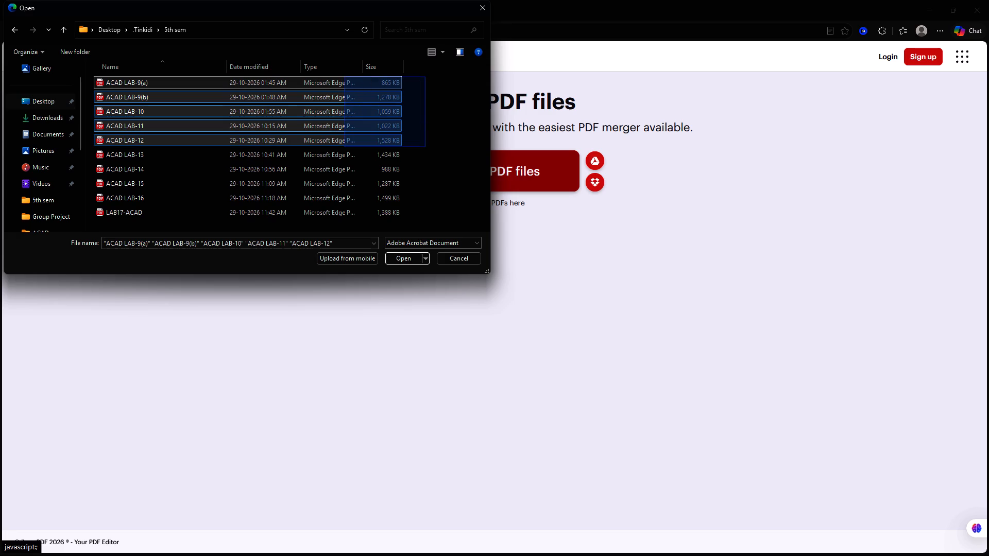
left_click_drag(344, 150, 328, 207)
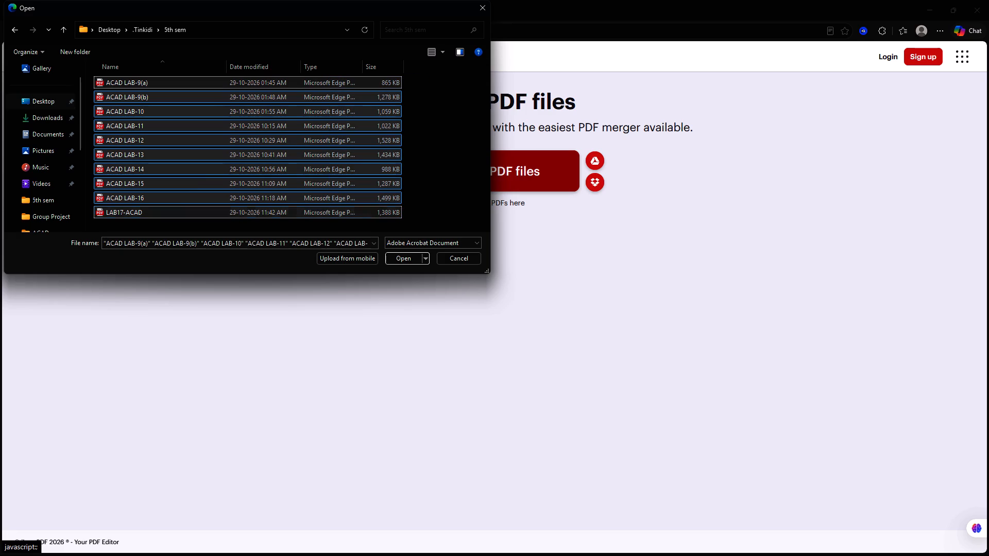
left_click(405, 256)
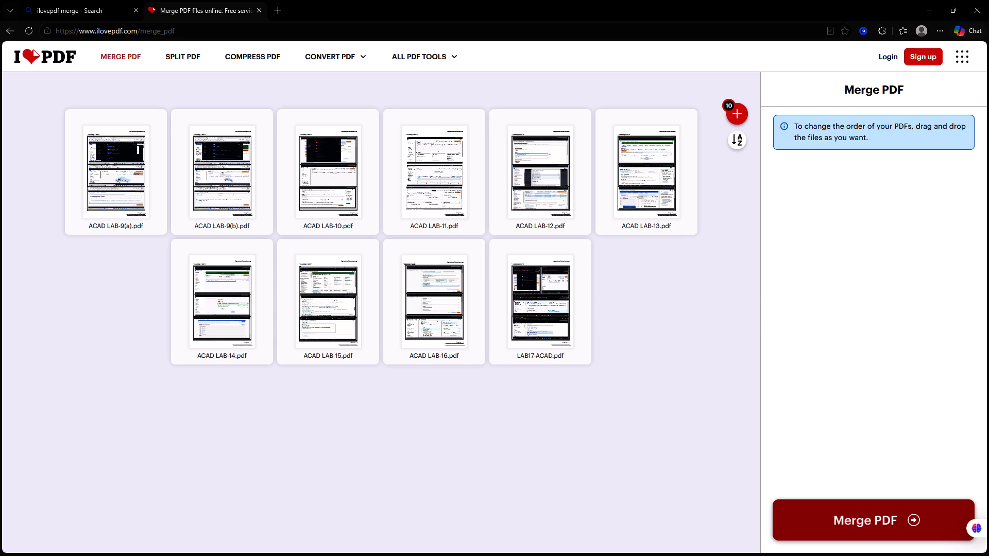
Merge the ten uploaded lab PDFs into one file, keeping their order from ACAD LAB-9(a) to LAB17-ACAD.
left_click(894, 524)
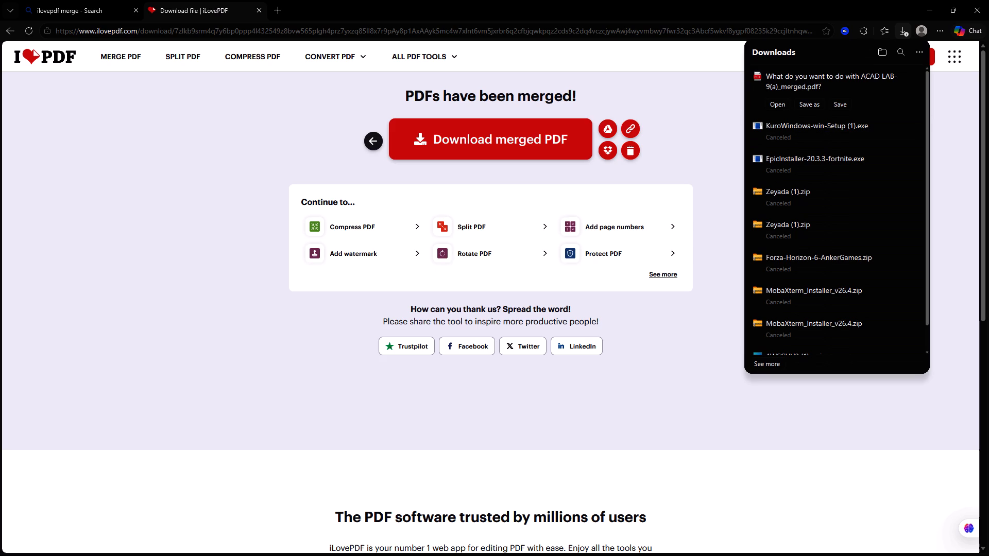
Save the merged PDF as ACAD LAB-9(a)_merged in the 5th sem folder inside .Tinkidi on the Desktop.
left_click(807, 103)
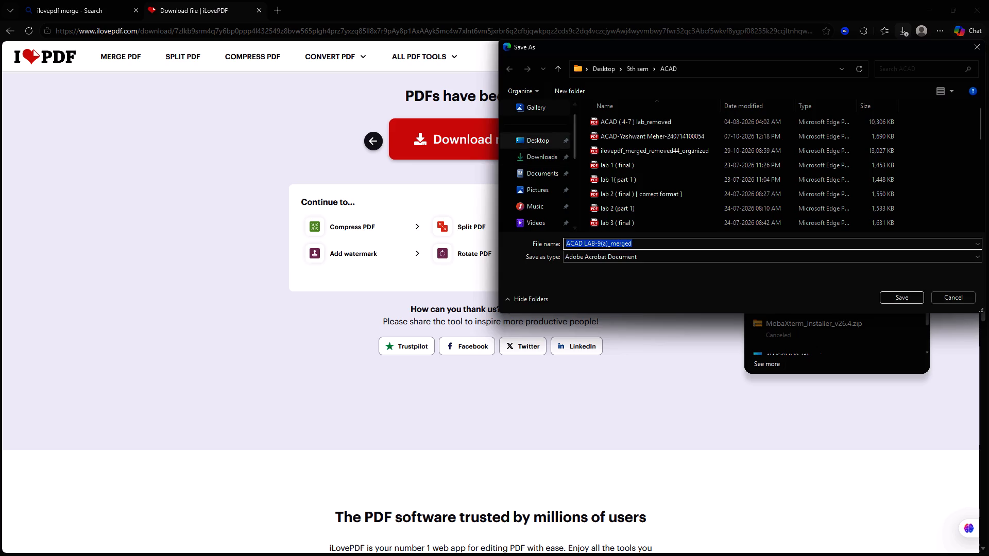
left_click(558, 164)
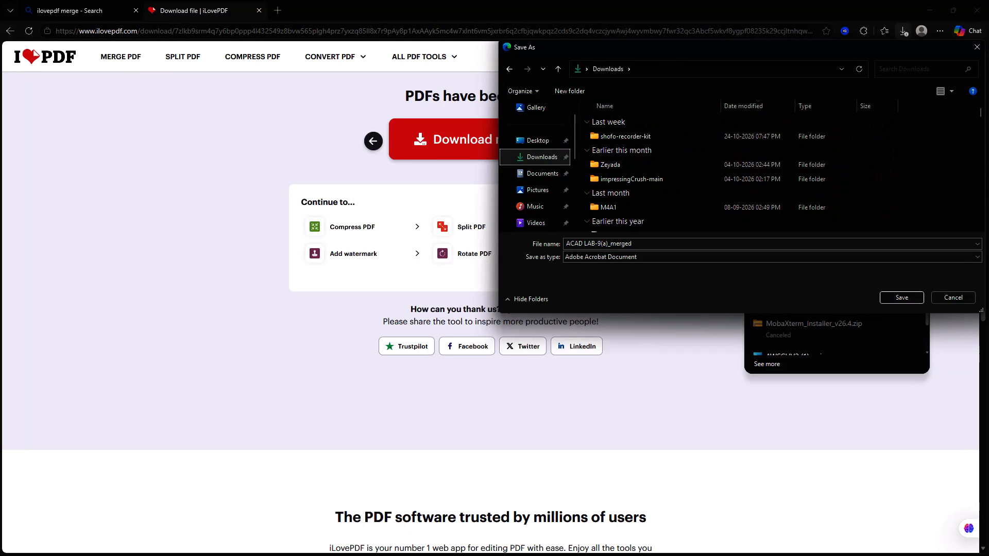
left_click(543, 140)
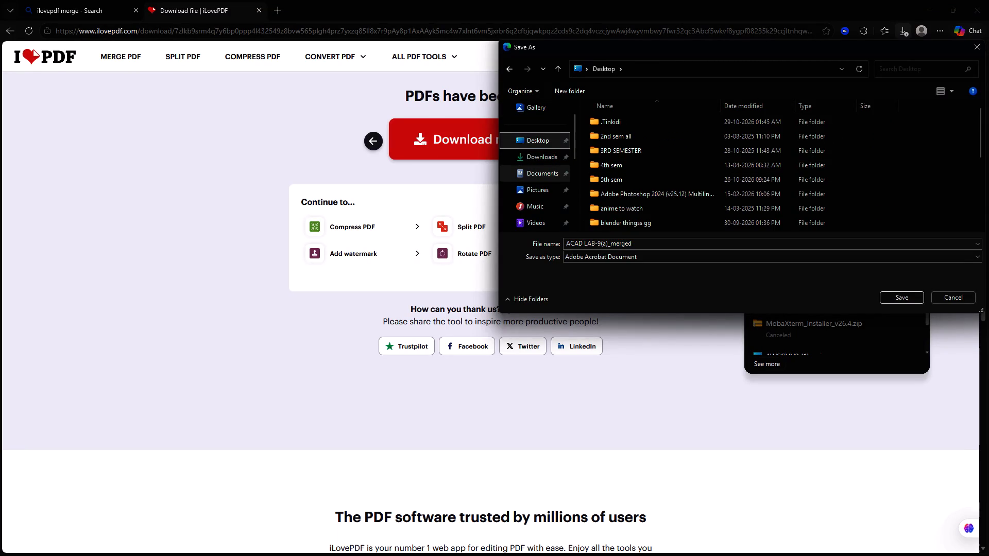
double_click(635, 120)
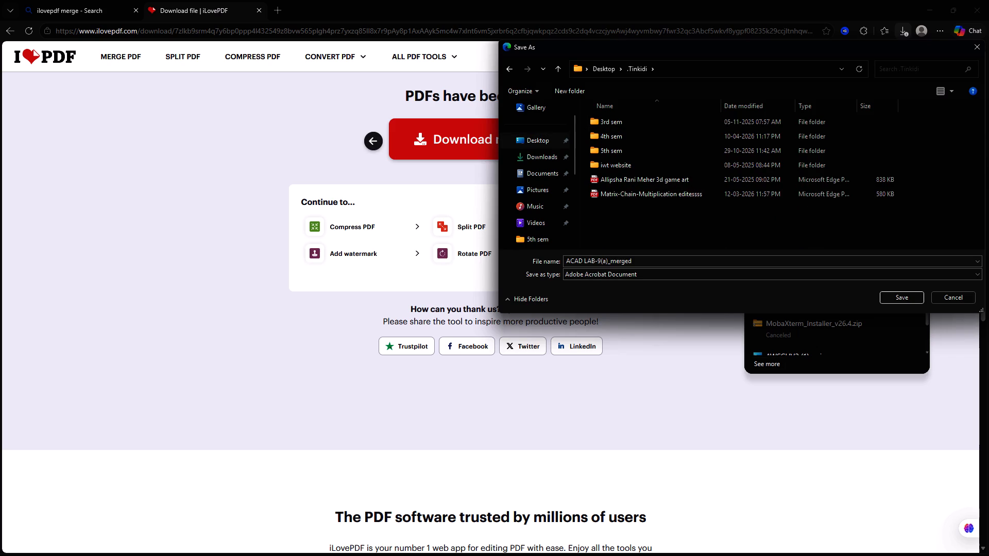
double_click(709, 150)
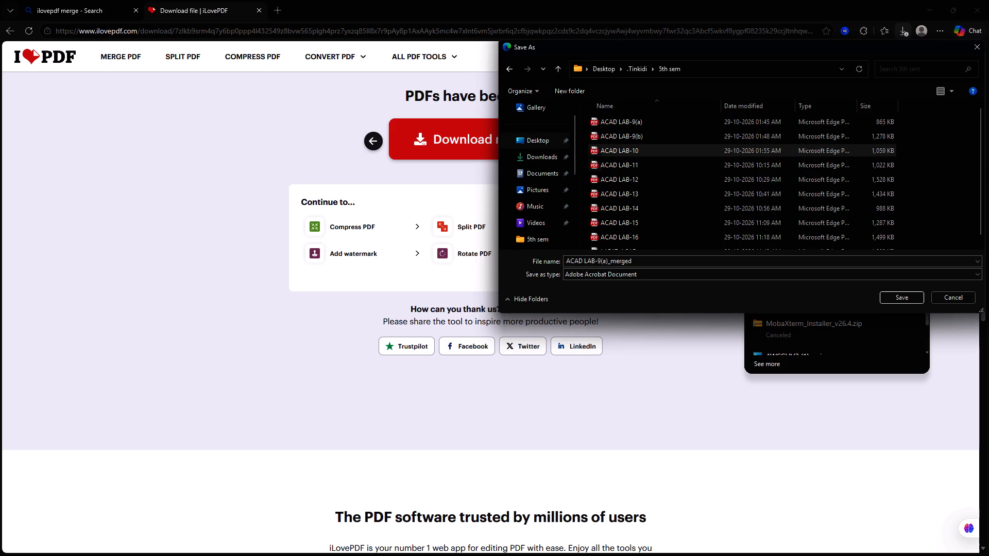